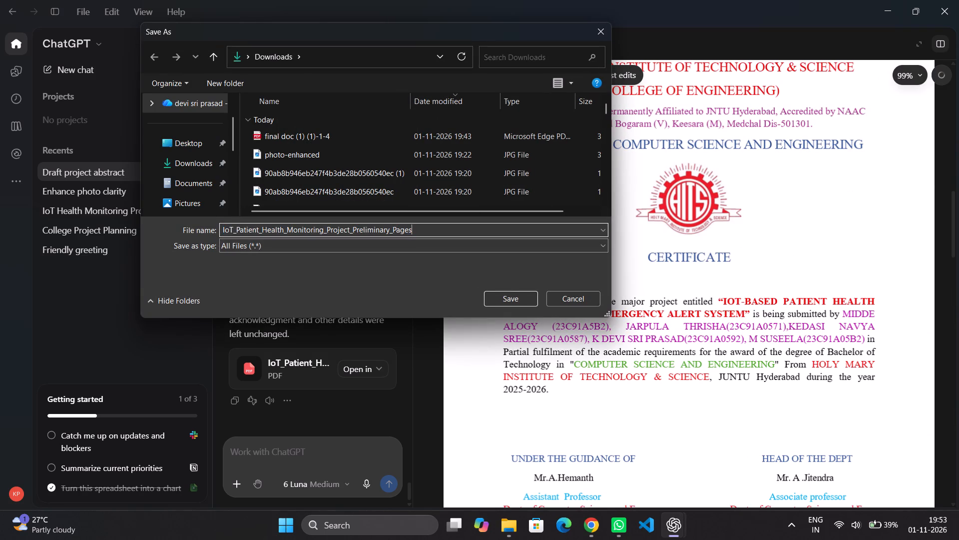
pyautogui.click(515, 297)
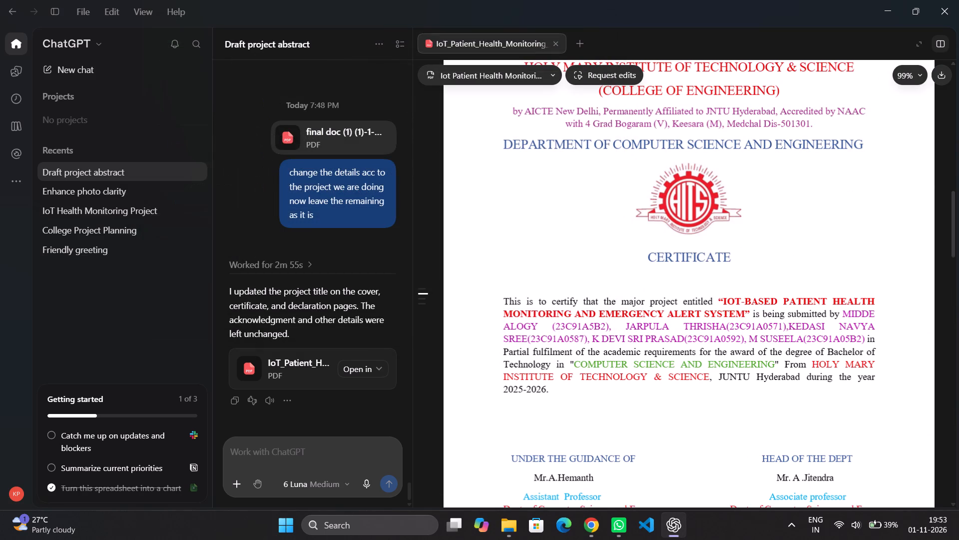
# Switch to File Explorer, open the downloaded IoT_Patient_Health_Monitoring_Project_Preliminary_Pages PDF to view its cover, and close it again.
pyautogui.click(889, 6)
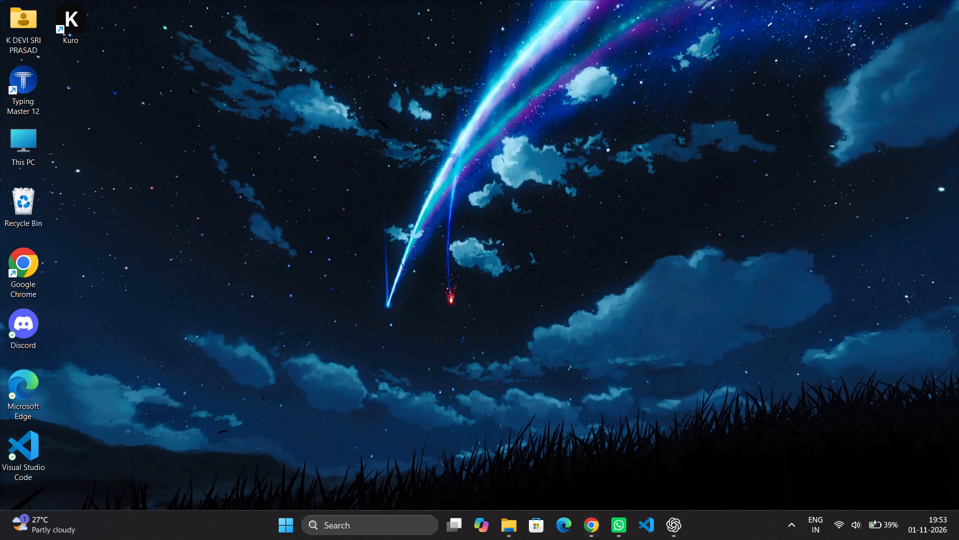
pyautogui.click(506, 529)
pyautogui.doubleClick(236, 317)
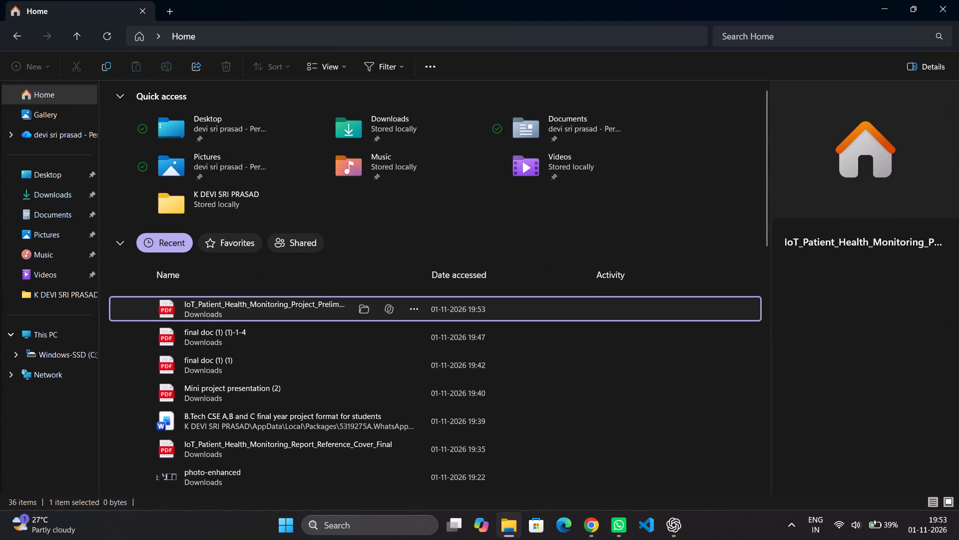
pyautogui.scroll(5, 739, 165)
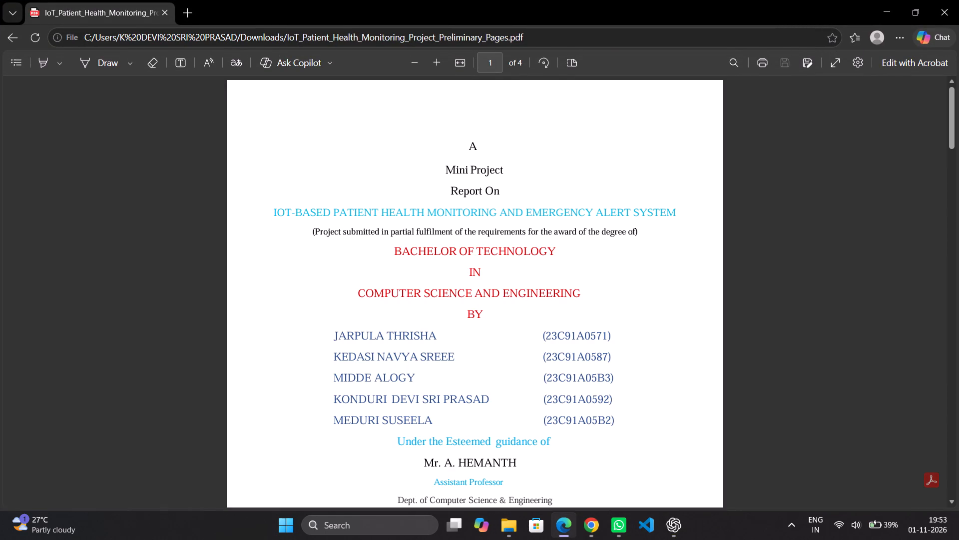
pyautogui.click(958, 11)
# Open the downloaded preliminary pages PDF in Word instead and skim the first pages of the converted document.
pyautogui.rightClick(485, 306)
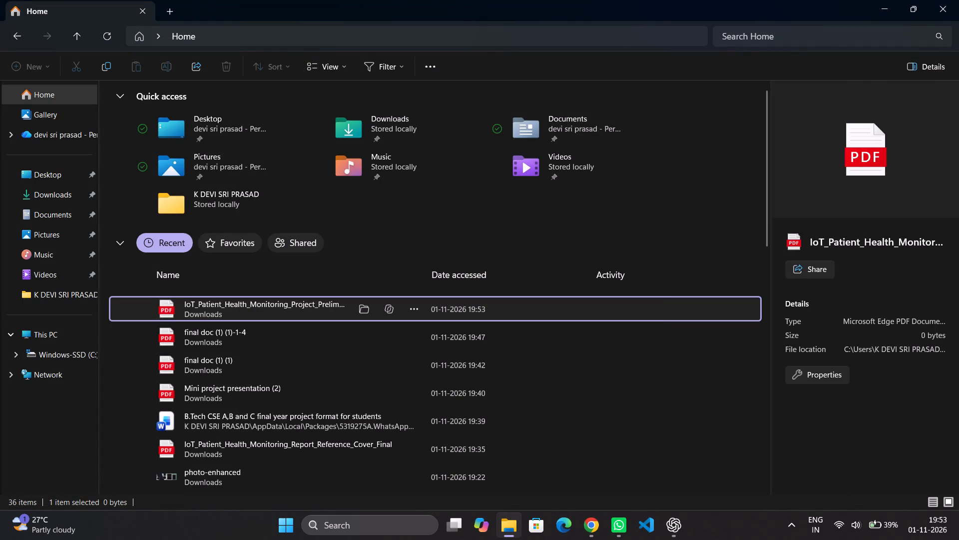
pyautogui.rightClick(539, 310)
pyautogui.rightClick(607, 153)
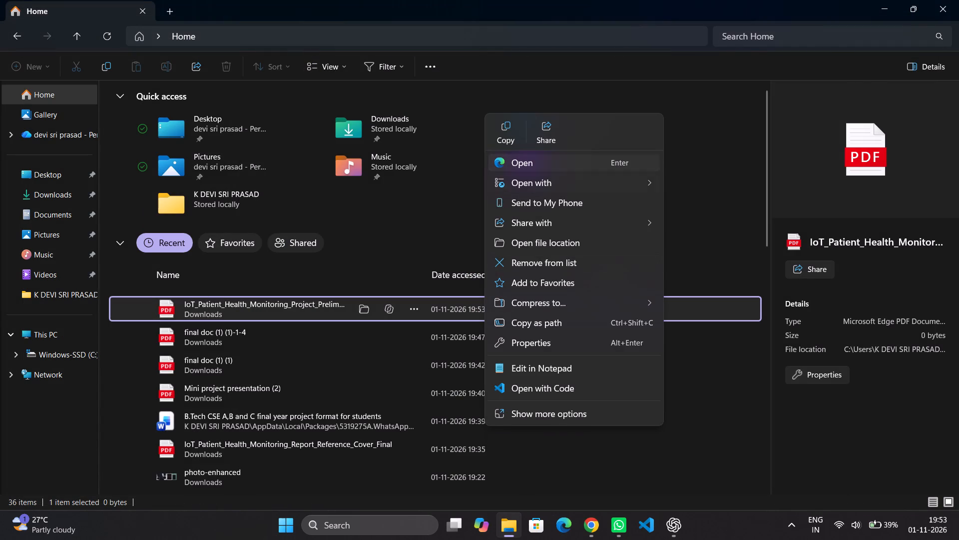
pyautogui.click(610, 180)
pyautogui.click(699, 232)
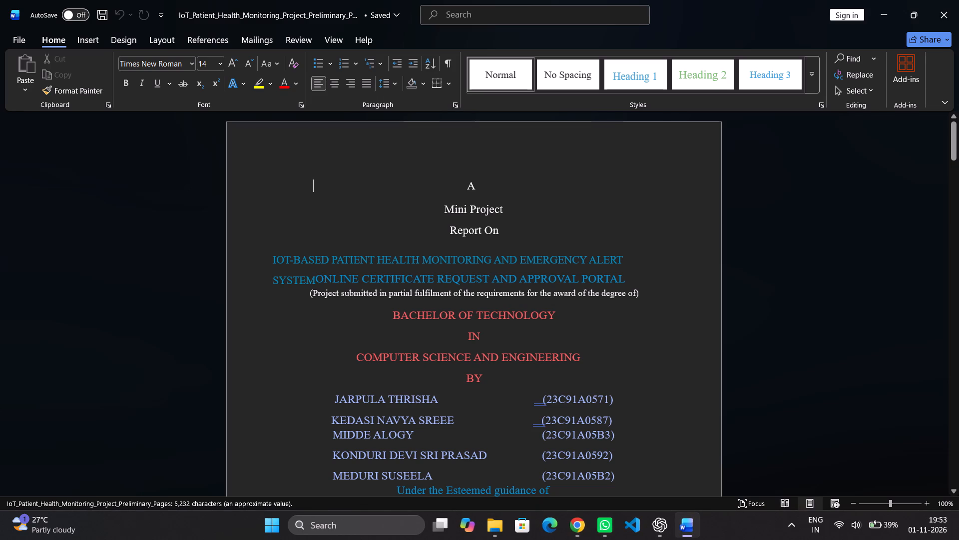
pyautogui.scroll(-19, 596, 230)
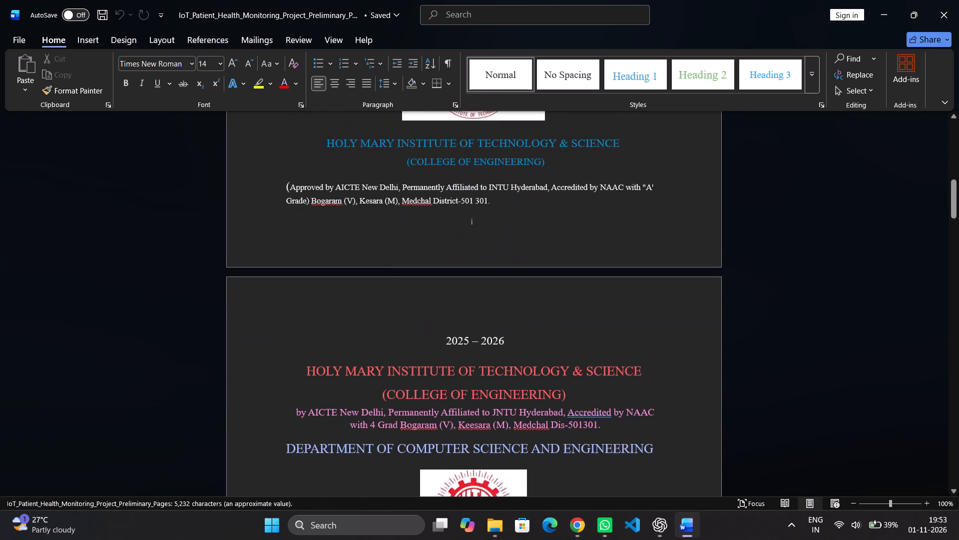
pyautogui.scroll(20, 581, 260)
pyautogui.scroll(1, 581, 260)
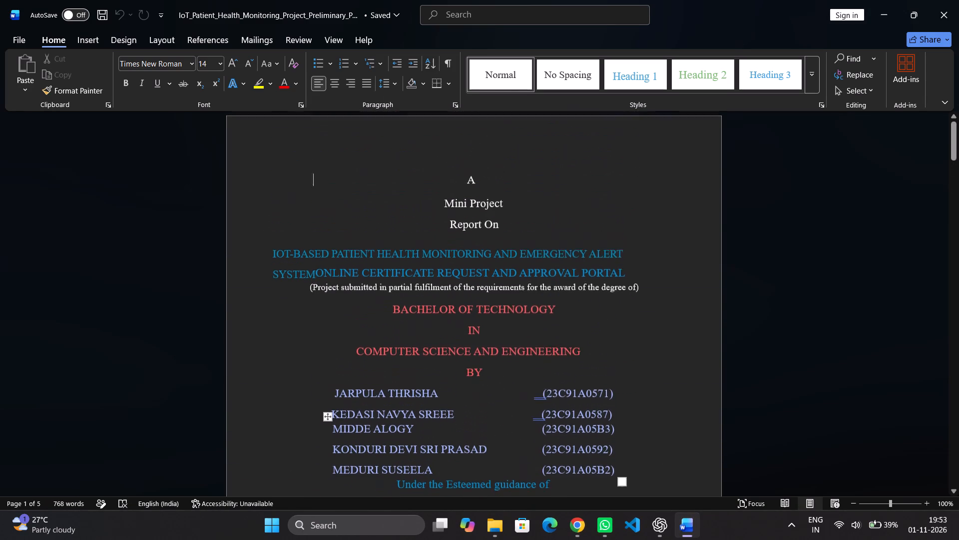
# Remove the indentation at the start of the line with the single letter "A" on the cover page.
pyautogui.click(400, 185)
pyautogui.click(400, 185)
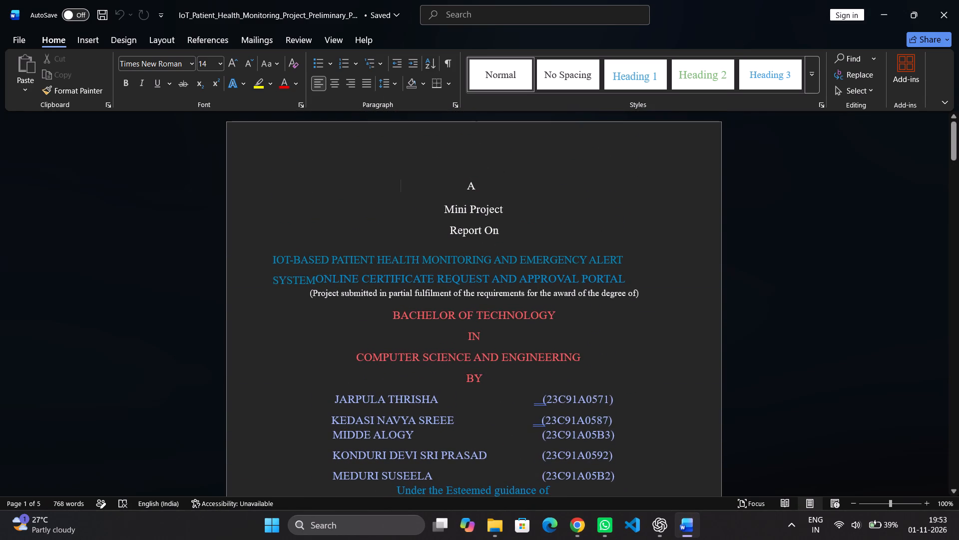
pyautogui.click(306, 192)
pyautogui.press('BackSpace')
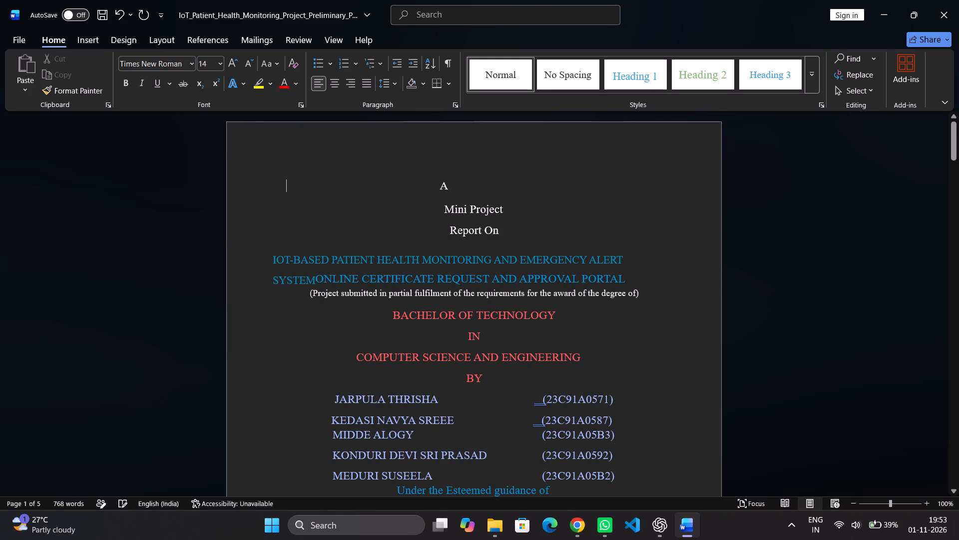
pyautogui.press('BackSpace')
pyautogui.press('BackSpace')
pyautogui.press('BackSpace')
pyautogui.press('BackSpace')
# Shift the single letter "A" on the cover page with leading spaces, and centre its line.
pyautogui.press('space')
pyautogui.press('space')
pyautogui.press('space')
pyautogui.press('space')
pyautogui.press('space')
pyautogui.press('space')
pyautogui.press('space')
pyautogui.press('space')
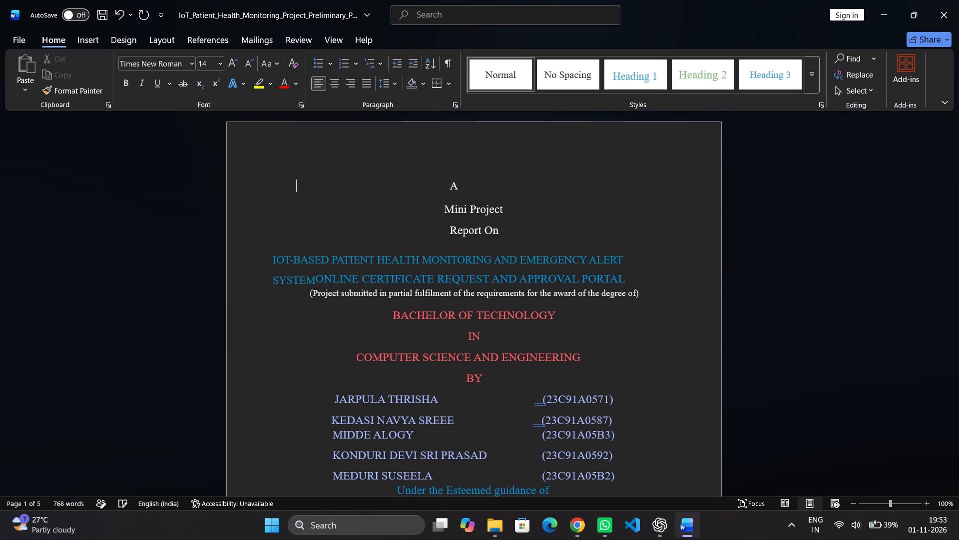
pyautogui.press('BackSpace')
pyautogui.press('BackSpace')
pyautogui.moveTo(466, 187); pyautogui.dragTo(486, 186)
pyautogui.click(334, 80)
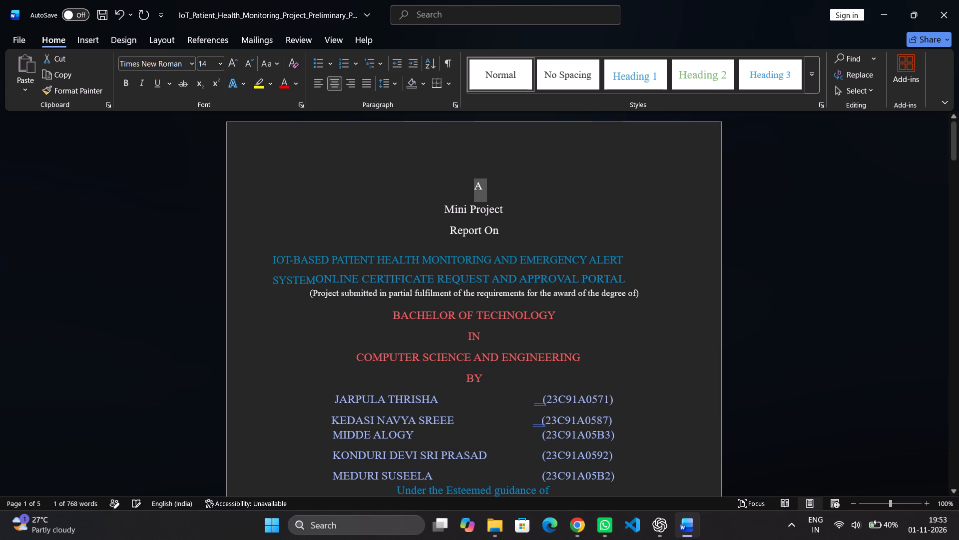
# Centre-align everything on the cover page from "Mini Project" down to the college approval and address lines.
pyautogui.moveTo(441, 205); pyautogui.dragTo(609, 441)
pyautogui.scroll(-5, 602, 442)
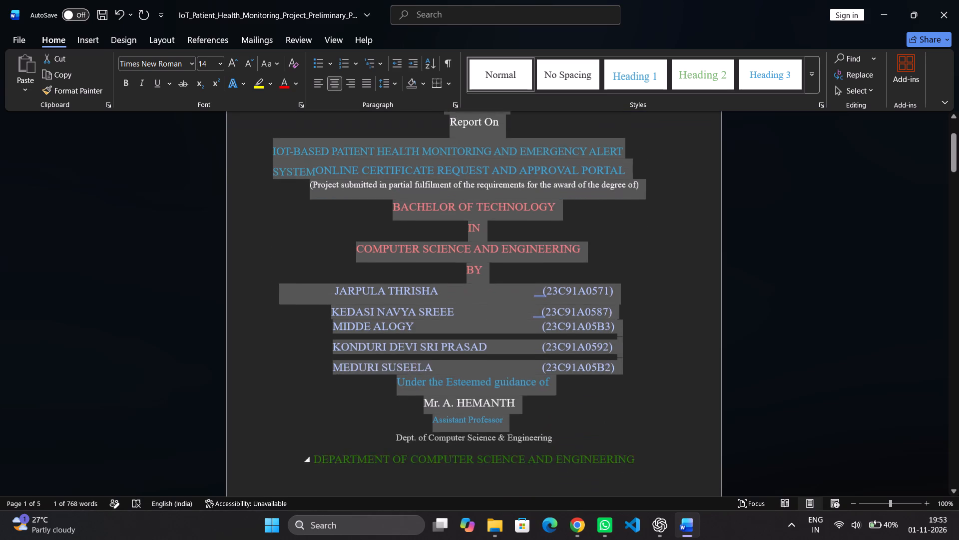
pyautogui.moveTo(609, 441); pyautogui.dragTo(615, 423)
pyautogui.scroll(-7, 607, 416)
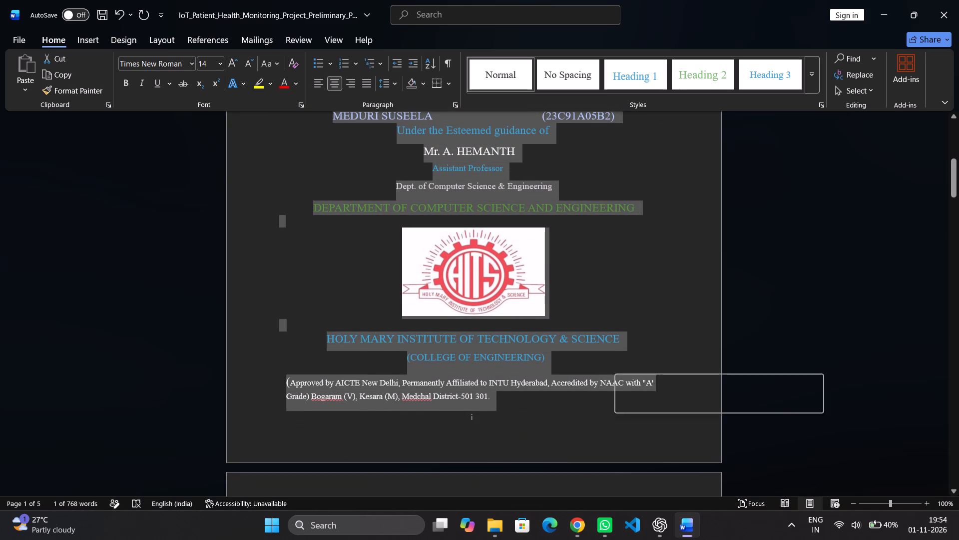
pyautogui.click(334, 81)
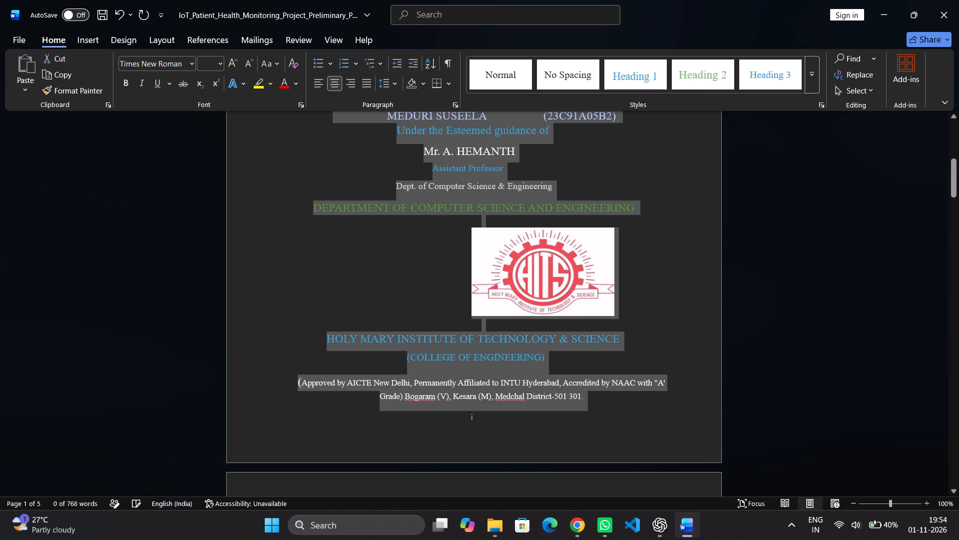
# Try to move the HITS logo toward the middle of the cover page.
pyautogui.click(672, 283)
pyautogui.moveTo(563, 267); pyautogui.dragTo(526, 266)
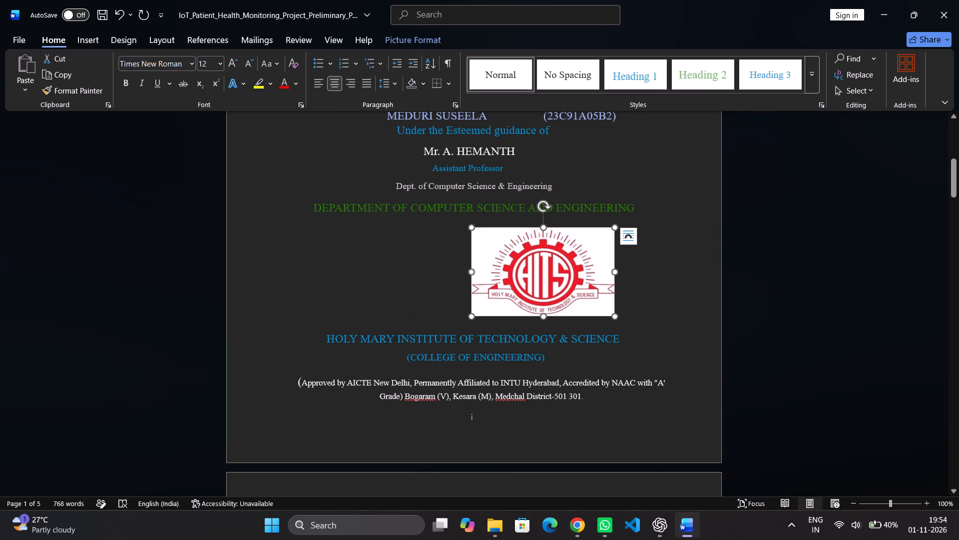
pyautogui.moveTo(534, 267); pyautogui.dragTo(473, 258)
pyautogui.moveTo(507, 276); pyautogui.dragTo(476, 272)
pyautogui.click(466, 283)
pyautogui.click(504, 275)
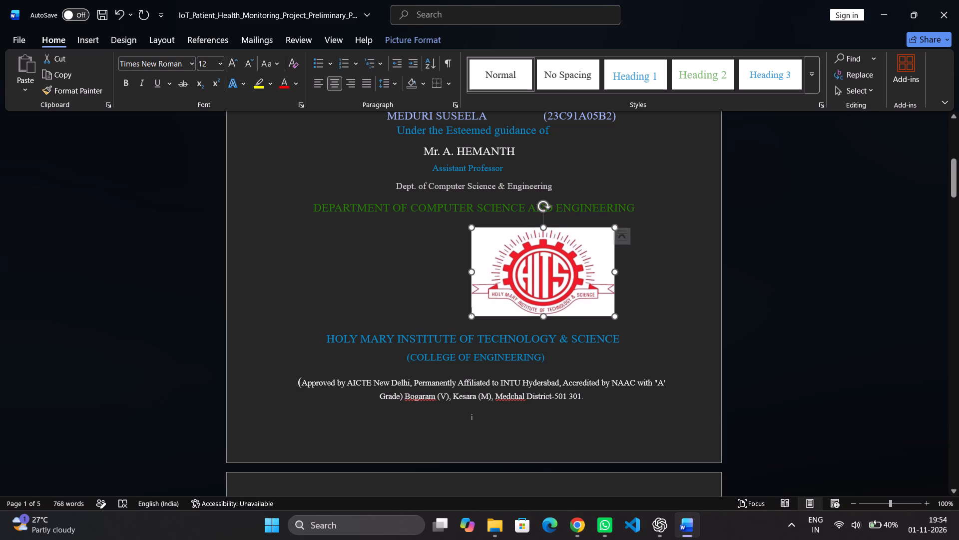
# Stretch the HITS logo slightly wider.
pyautogui.moveTo(471, 269); pyautogui.dragTo(463, 283)
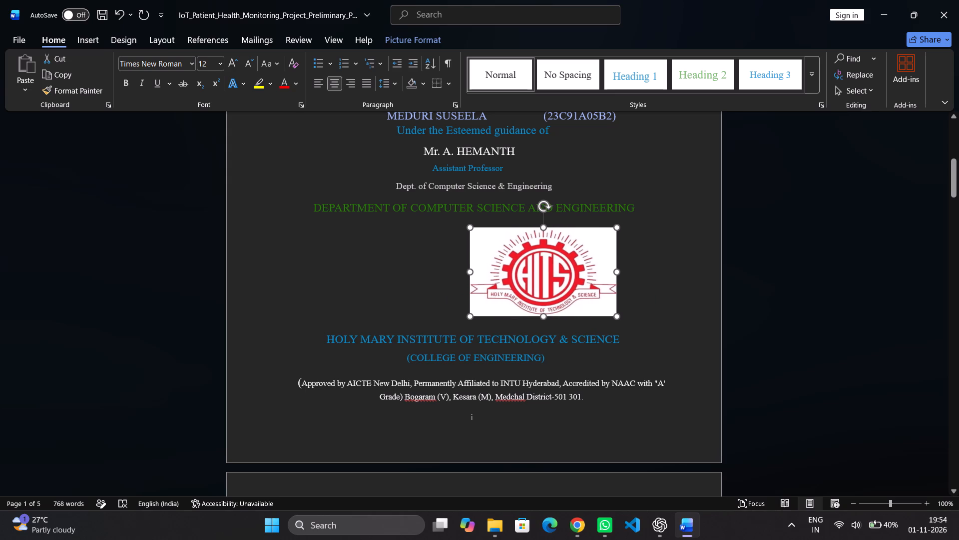
pyautogui.moveTo(463, 283); pyautogui.dragTo(463, 283)
pyautogui.click(545, 229)
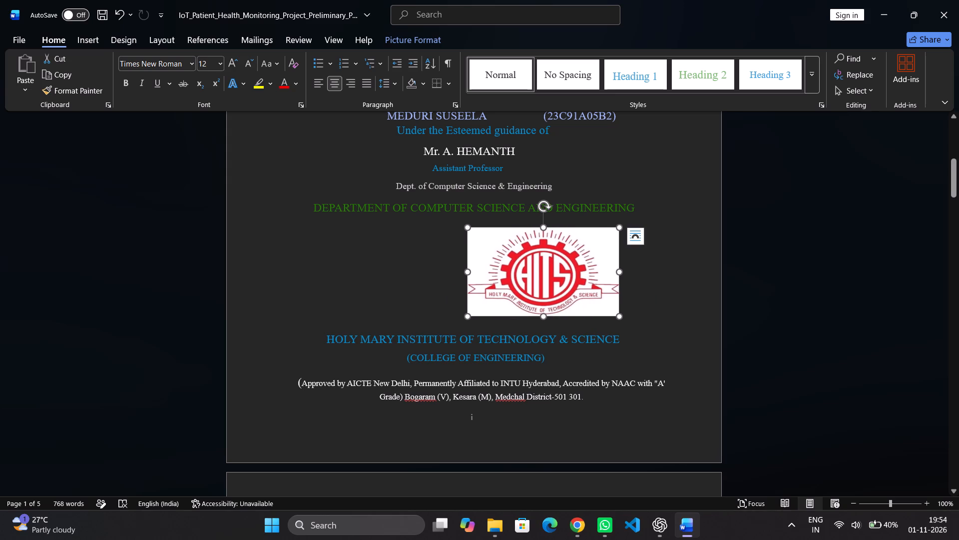
pyautogui.click(547, 256)
# Cut the HITS logo from the cover page and remove the centring from the empty line it leaves.
pyautogui.rightClick(576, 258)
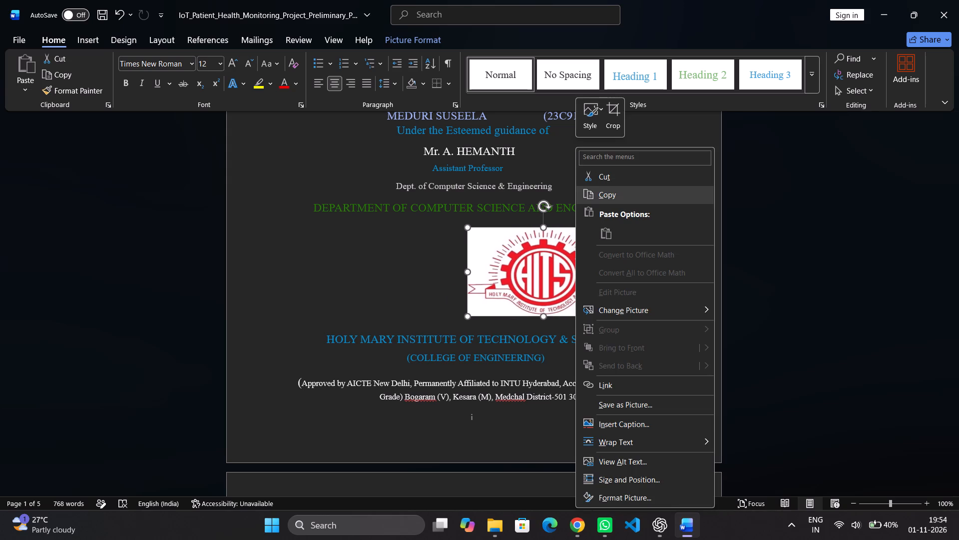
pyautogui.click(617, 177)
pyautogui.click(445, 234)
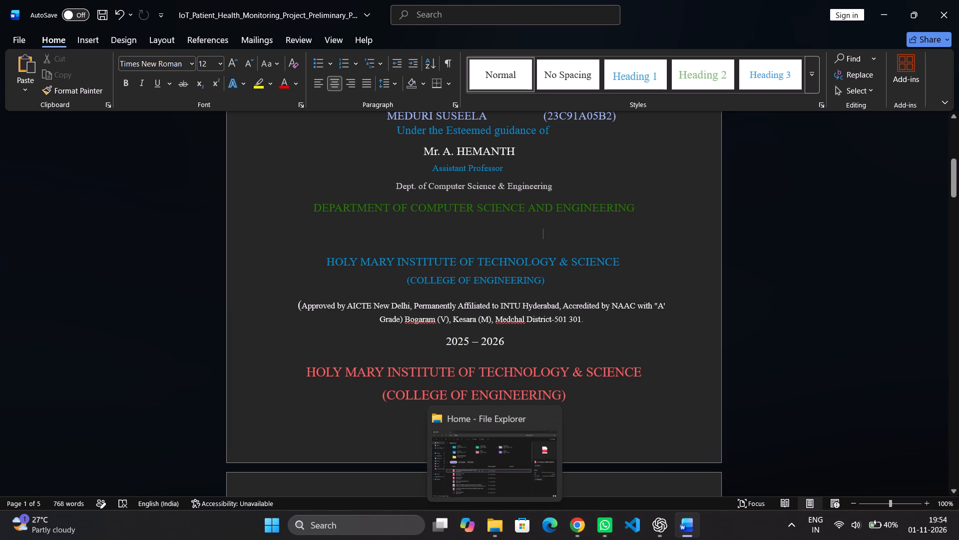
pyautogui.click(440, 237)
pyautogui.press('BackSpace')
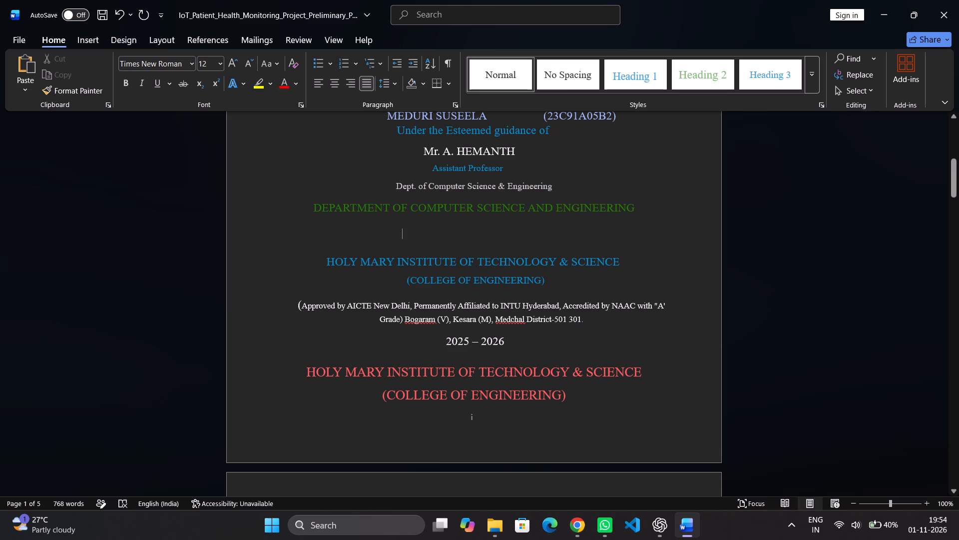
# Undo the last two edits to copy the HITS logo, redo them, and paste the logo on the empty line.
pyautogui.doubleClick(118, 15)
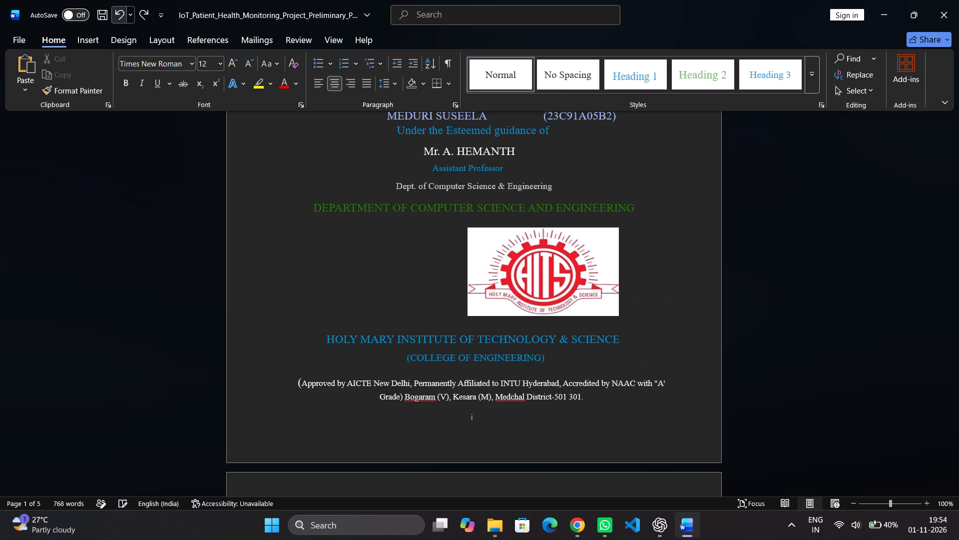
pyautogui.rightClick(490, 267)
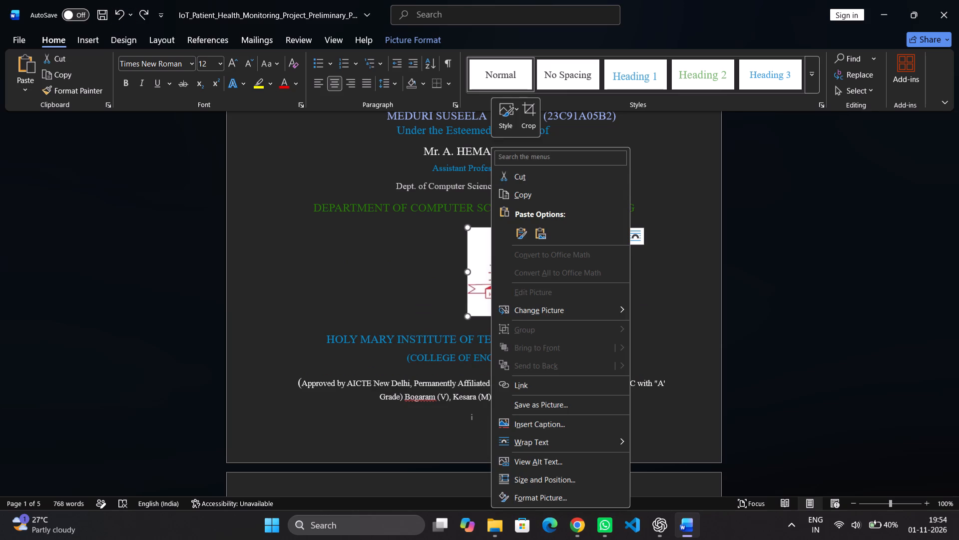
pyautogui.click(523, 193)
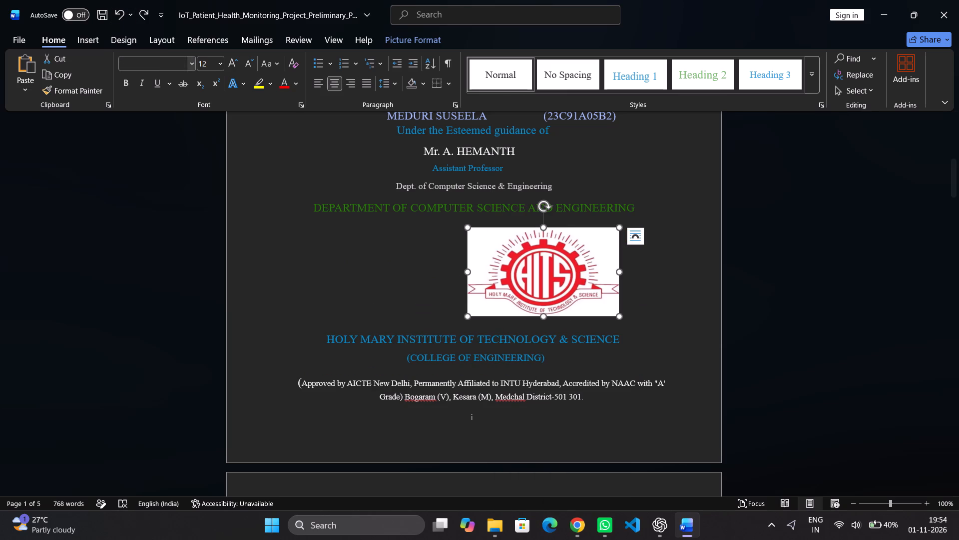
pyautogui.click(146, 18)
pyautogui.click(145, 18)
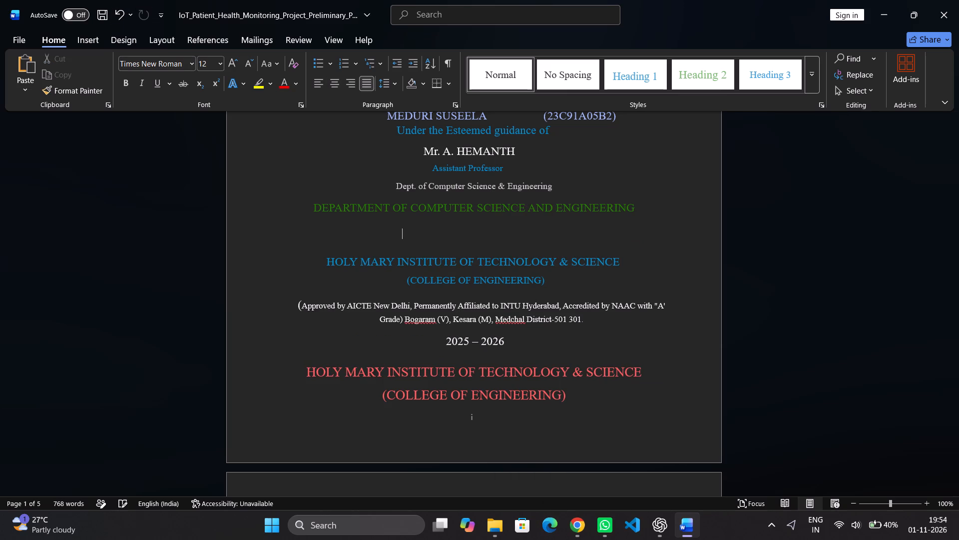
pyautogui.hotkey('ctrl', 'v')
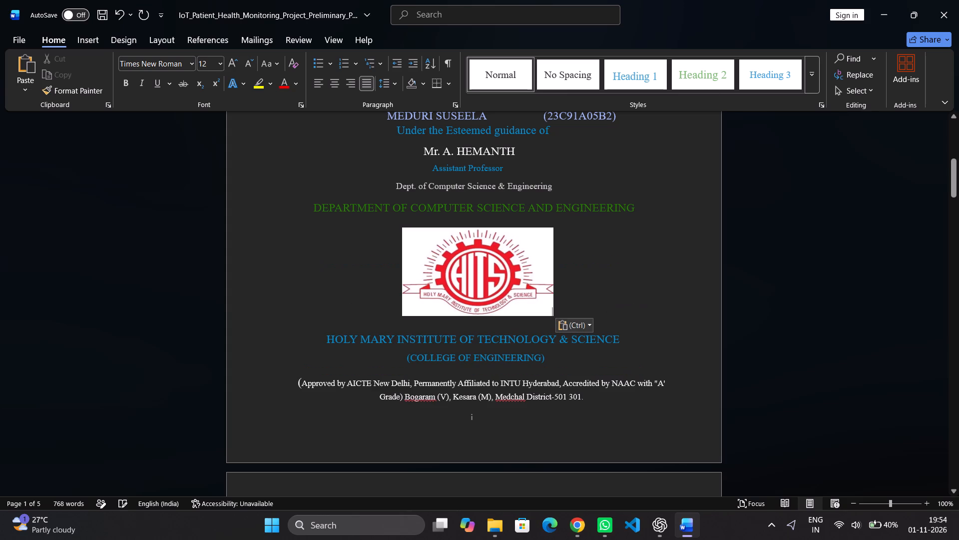
pyautogui.click(613, 272)
# Remove the centring from the third student's name so it starts at the edge of its table cell.
pyautogui.scroll(5, 614, 277)
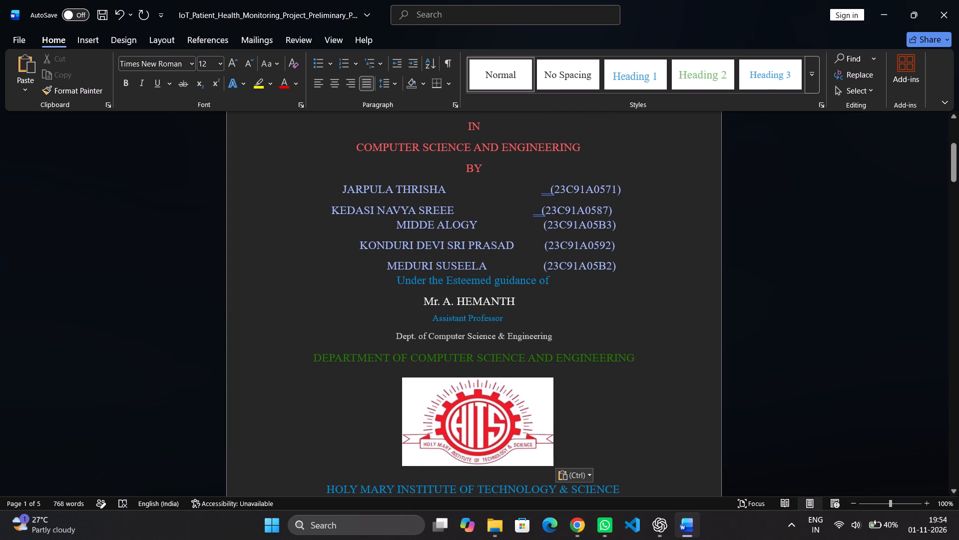
pyautogui.scroll(3, 488, 233)
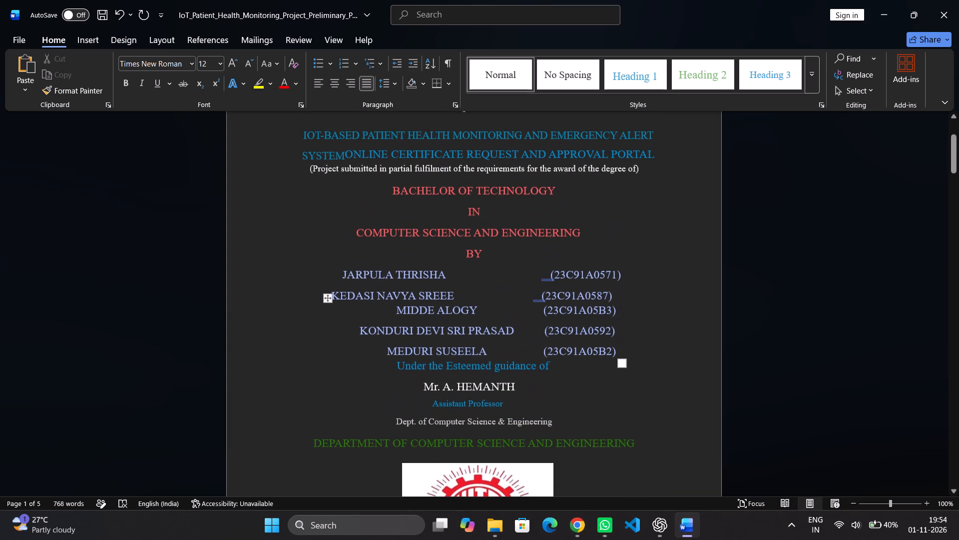
pyautogui.click(364, 317)
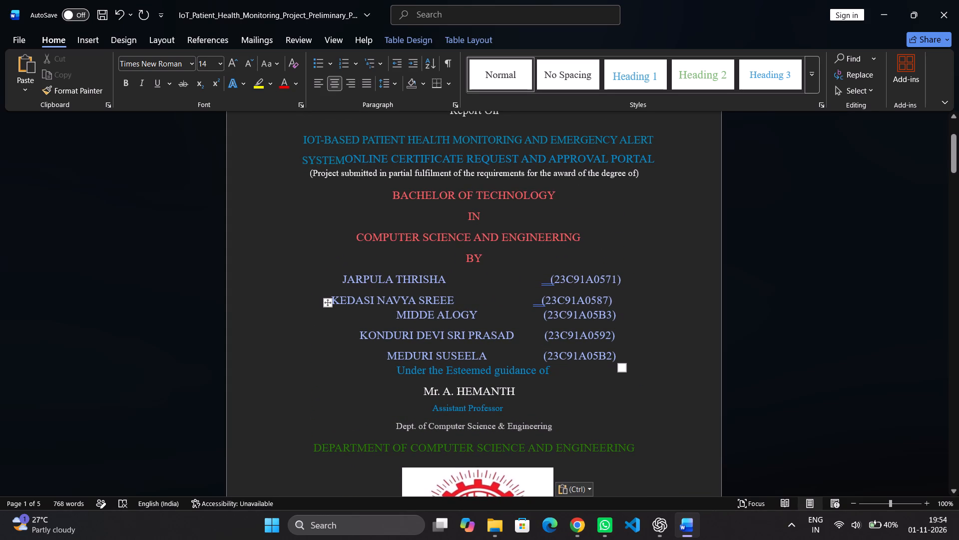
pyautogui.press('BackSpace')
pyautogui.press('BackSpace')
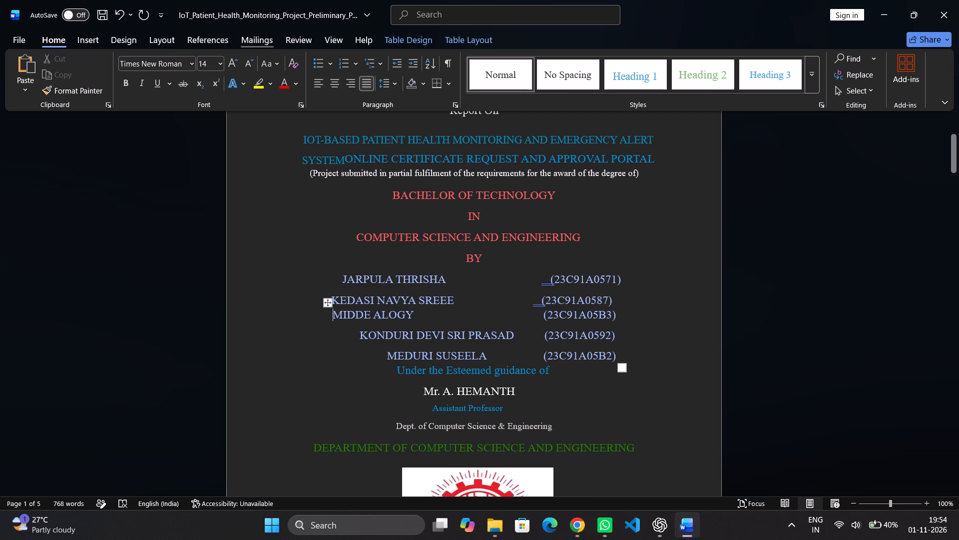
# Remove the centring from the first student's line and add leading spaces to align the name with the second student's.
pyautogui.click(350, 275)
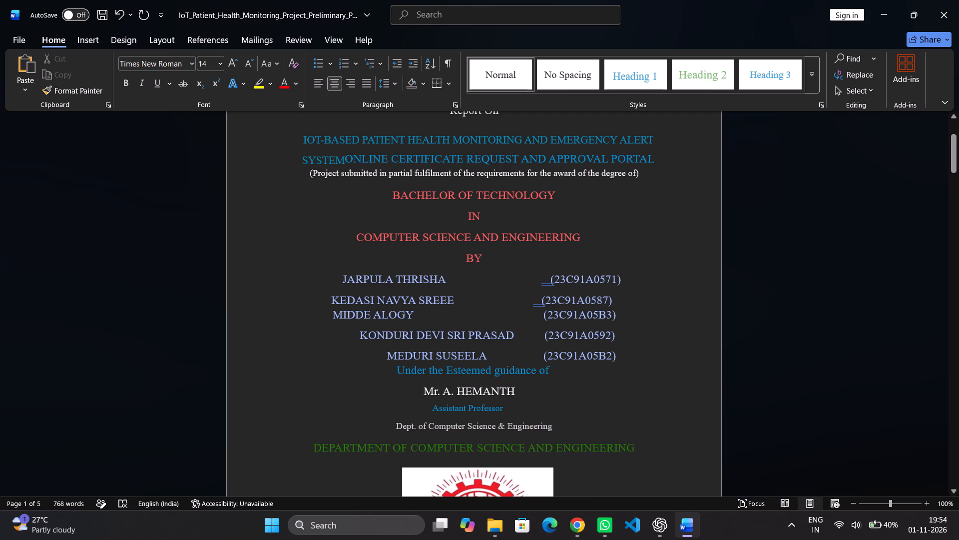
pyautogui.click(340, 279)
pyautogui.press('BackSpace')
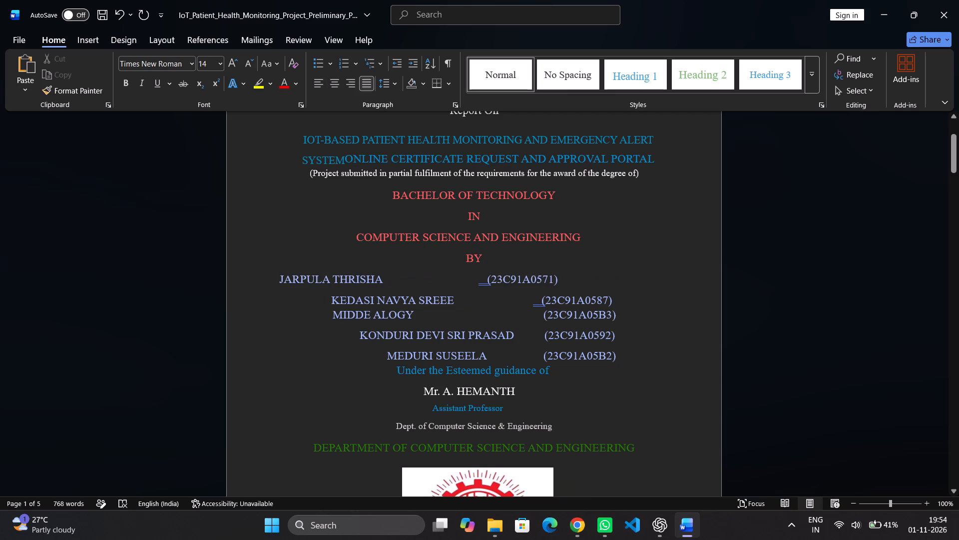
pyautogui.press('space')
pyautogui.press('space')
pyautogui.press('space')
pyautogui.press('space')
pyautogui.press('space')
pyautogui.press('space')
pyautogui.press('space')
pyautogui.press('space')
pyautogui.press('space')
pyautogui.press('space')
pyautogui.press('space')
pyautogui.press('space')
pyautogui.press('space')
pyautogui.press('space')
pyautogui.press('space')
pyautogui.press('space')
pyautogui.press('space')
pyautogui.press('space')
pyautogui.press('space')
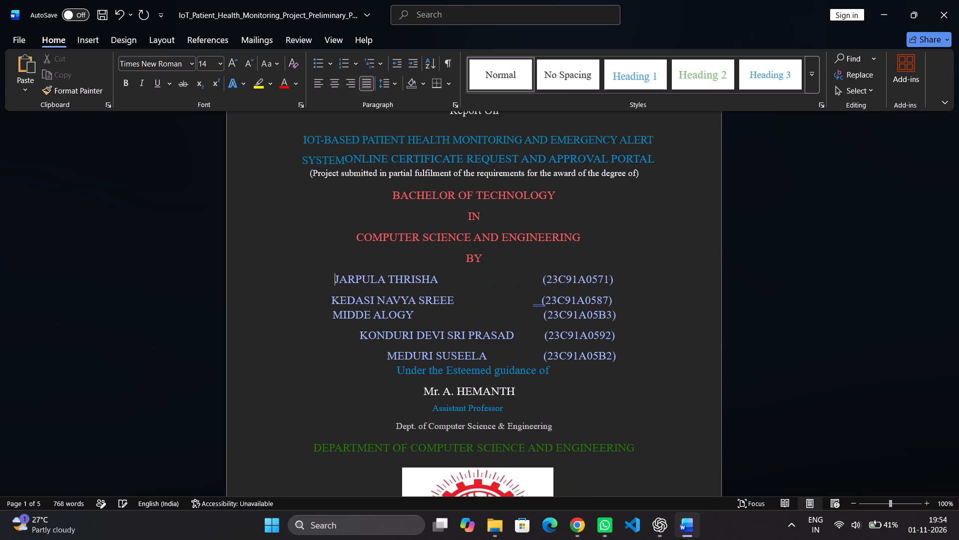
pyautogui.press('BackSpace')
# Remove the centring from the fourth student's name so it lines up with the third student's.
pyautogui.press('Down')
pyautogui.press('Down')
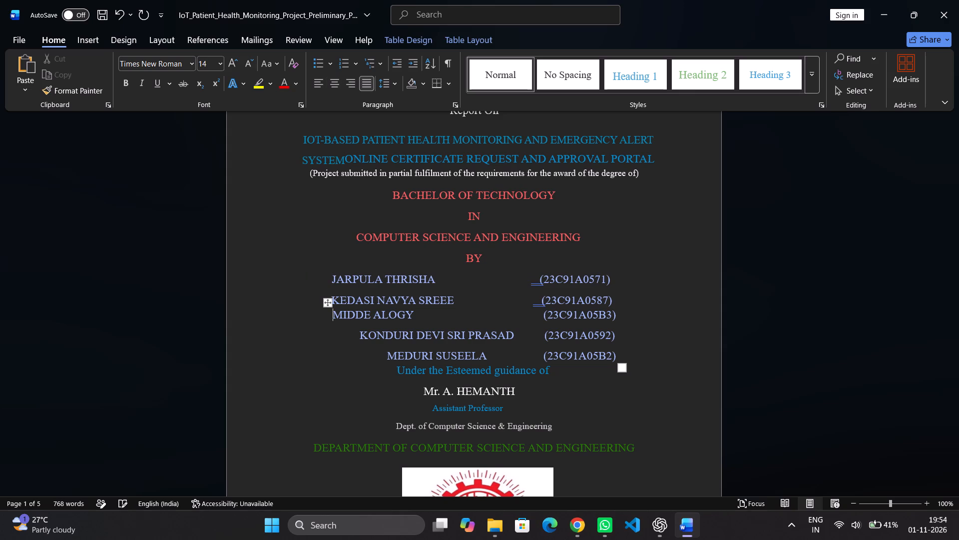
pyautogui.press('Down')
pyautogui.press('BackSpace')
pyautogui.press('BackSpace')
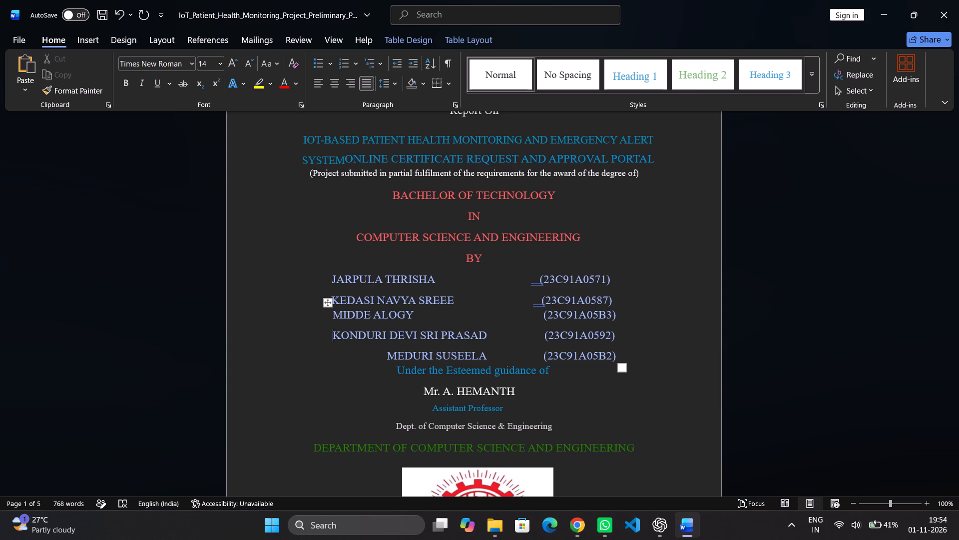
# Remove the centring from the fifth student's name so it lines up with the names above.
pyautogui.press('Up')
pyautogui.press('Up')
pyautogui.press('Up')
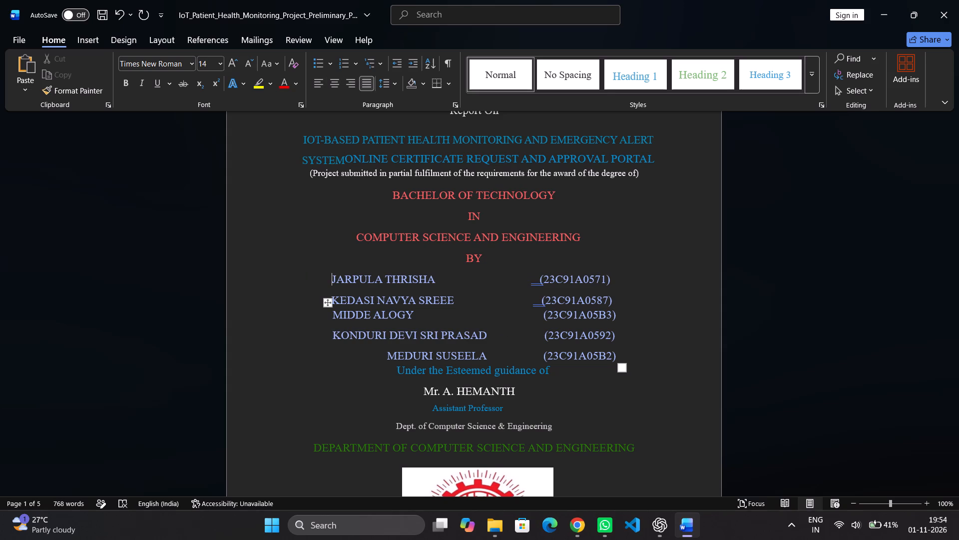
pyautogui.press('Down')
pyautogui.press('Right')
pyautogui.press('Right')
pyautogui.press('Right')
pyautogui.press('Right')
pyautogui.press('Right')
pyautogui.press('Right')
pyautogui.press('Right')
pyautogui.press('Right')
pyautogui.press('Right')
pyautogui.press('Right')
pyautogui.press('Right')
pyautogui.press('Right')
pyautogui.press('Right')
pyautogui.press('Right')
pyautogui.press('Right')
pyautogui.press('Right')
pyautogui.press('Right')
pyautogui.press('Right')
pyautogui.press('Right')
pyautogui.press('Right')
pyautogui.press('Right')
pyautogui.press('Right')
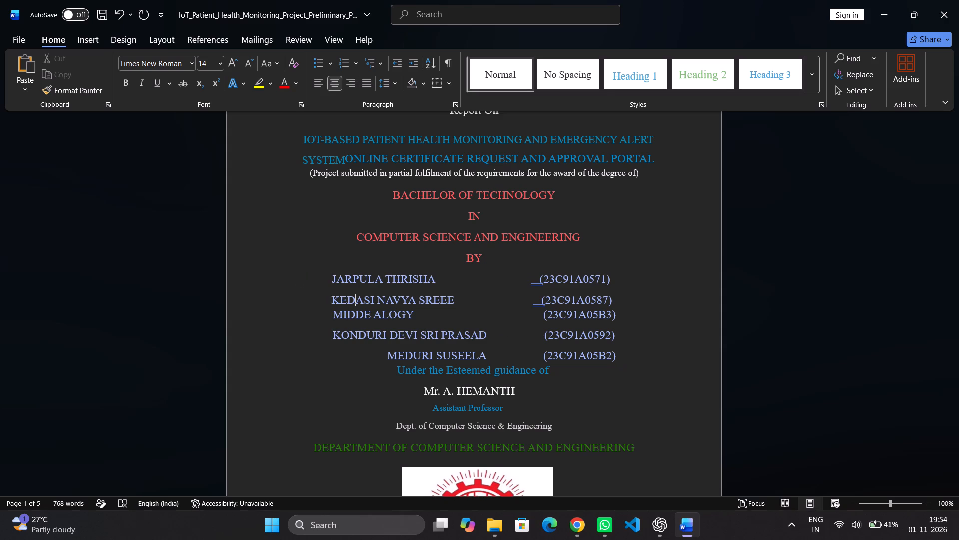
pyautogui.press('Down')
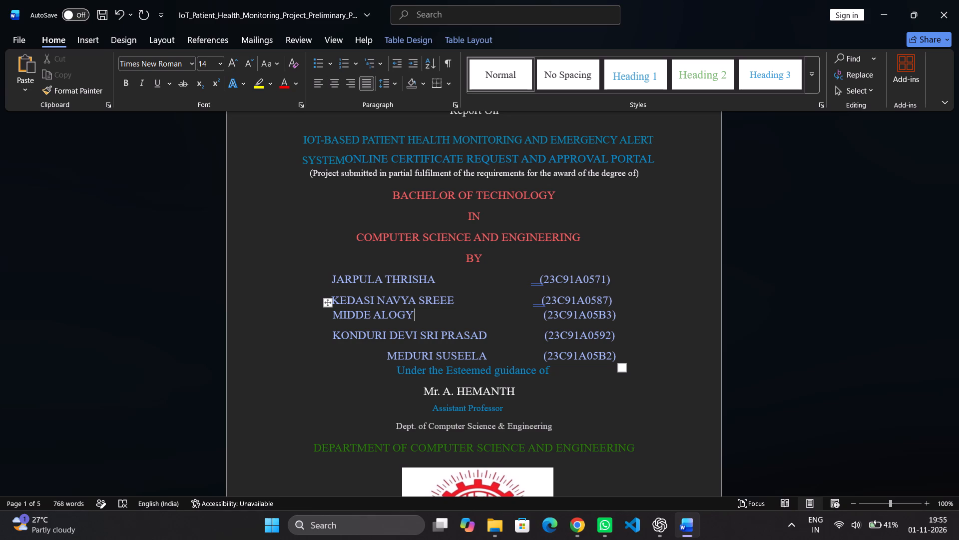
pyautogui.press('Down')
pyautogui.press('Down')
pyautogui.press('Left')
pyautogui.press('Left')
pyautogui.press('Left')
pyautogui.press('Left')
pyautogui.press('Left')
pyautogui.press('Left')
pyautogui.press('Left')
pyautogui.press('Left')
pyautogui.press('Left')
pyautogui.press('Left')
pyautogui.press('Left')
pyautogui.press('BackSpace')
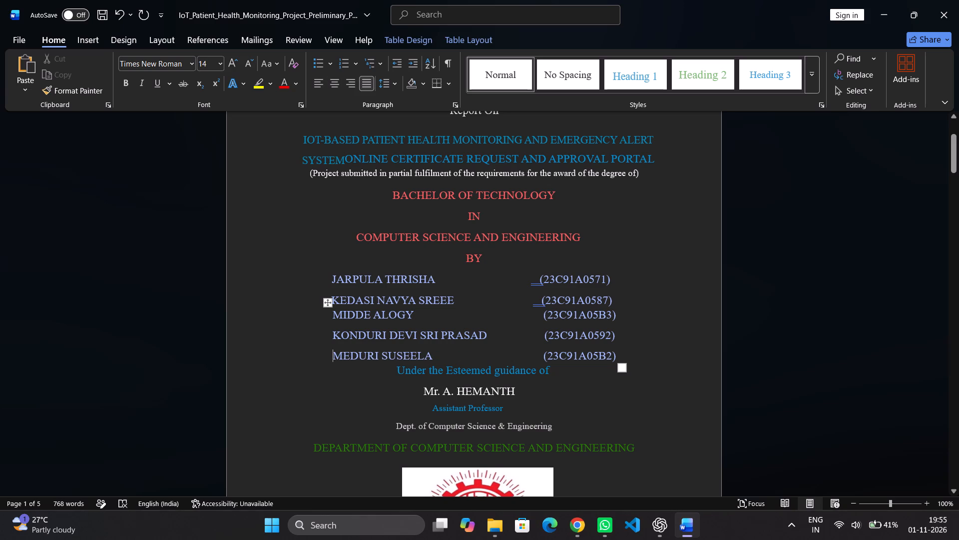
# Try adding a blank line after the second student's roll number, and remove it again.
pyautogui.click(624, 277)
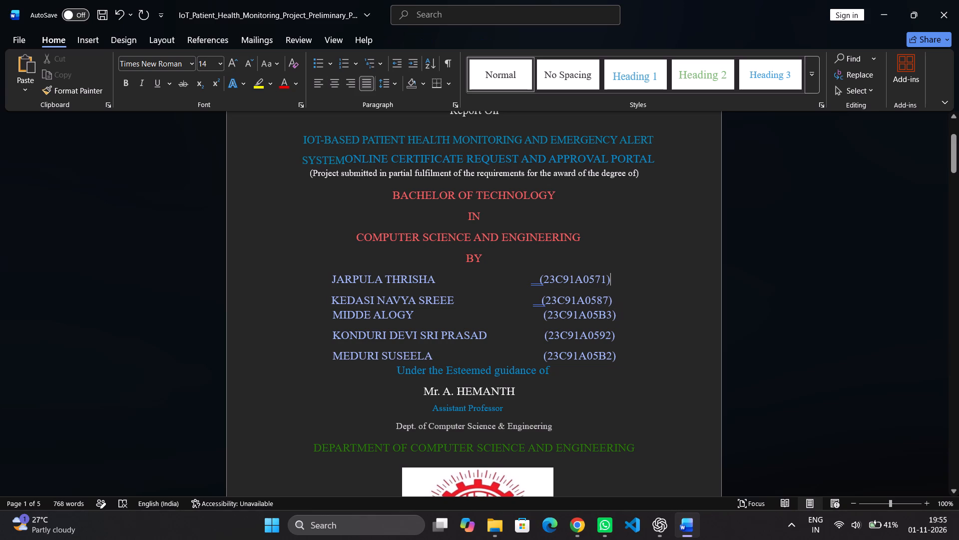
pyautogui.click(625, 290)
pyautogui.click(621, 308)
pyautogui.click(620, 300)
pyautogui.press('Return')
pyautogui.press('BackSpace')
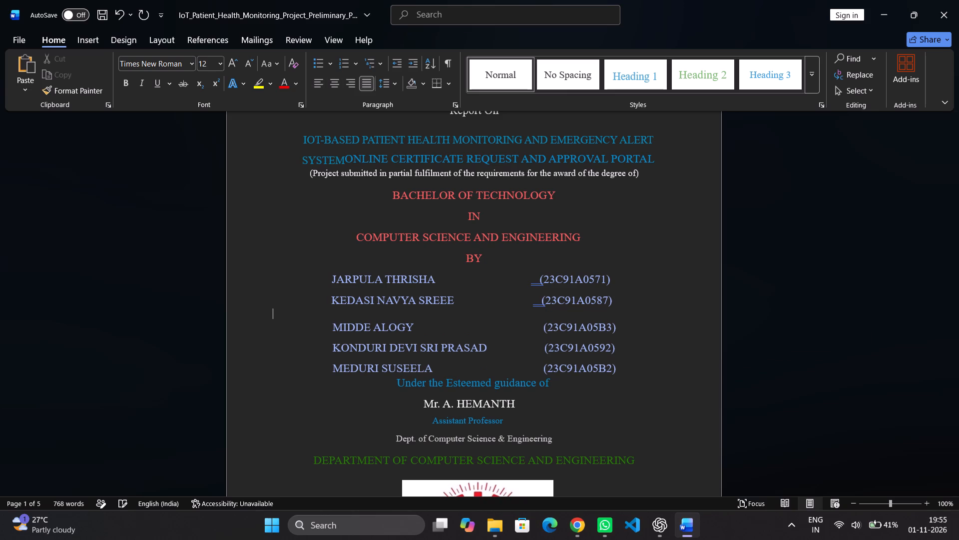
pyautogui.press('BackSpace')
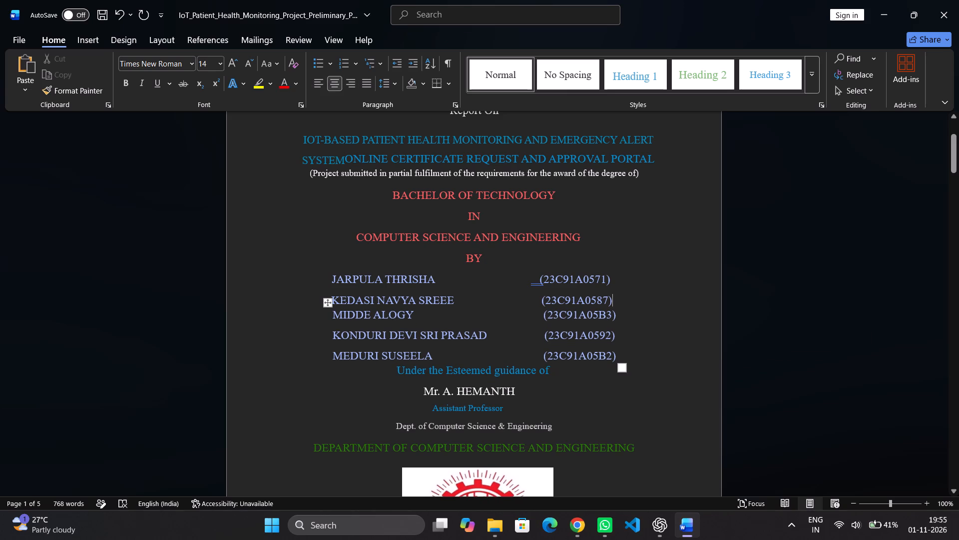
# Select the first two students' lines and find the paragraph spacing settings.
pyautogui.click(438, 278)
pyautogui.moveTo(330, 280); pyautogui.dragTo(377, 299)
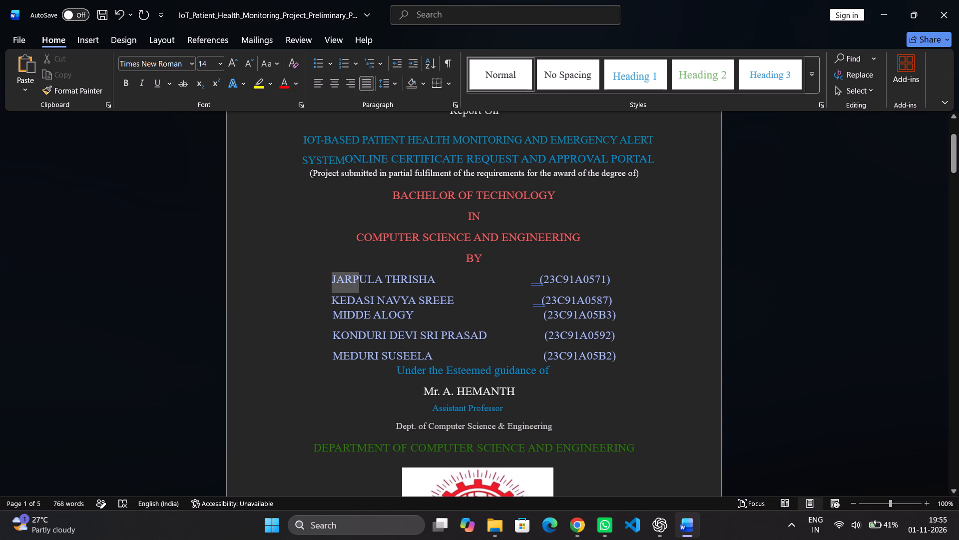
pyautogui.moveTo(377, 299); pyautogui.dragTo(619, 306)
pyautogui.click(246, 37)
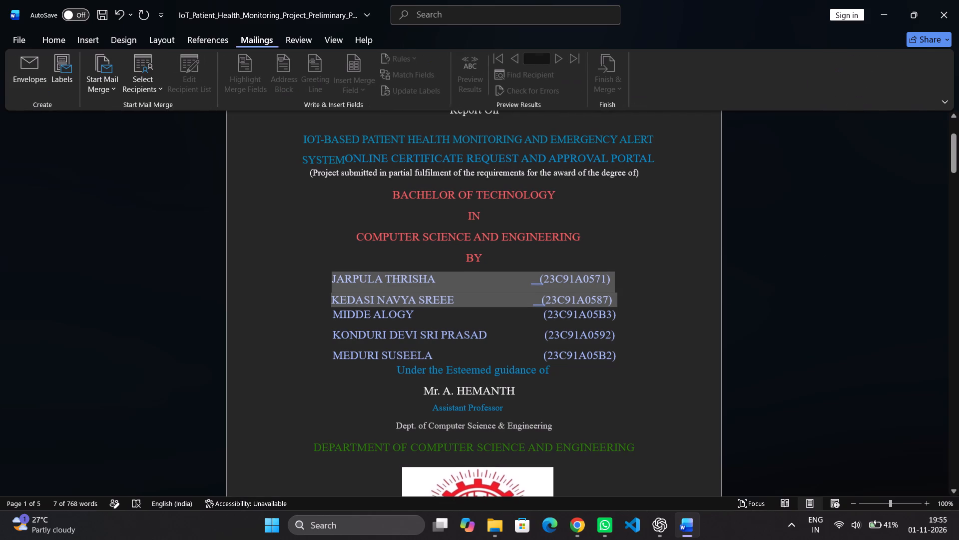
pyautogui.click(230, 39)
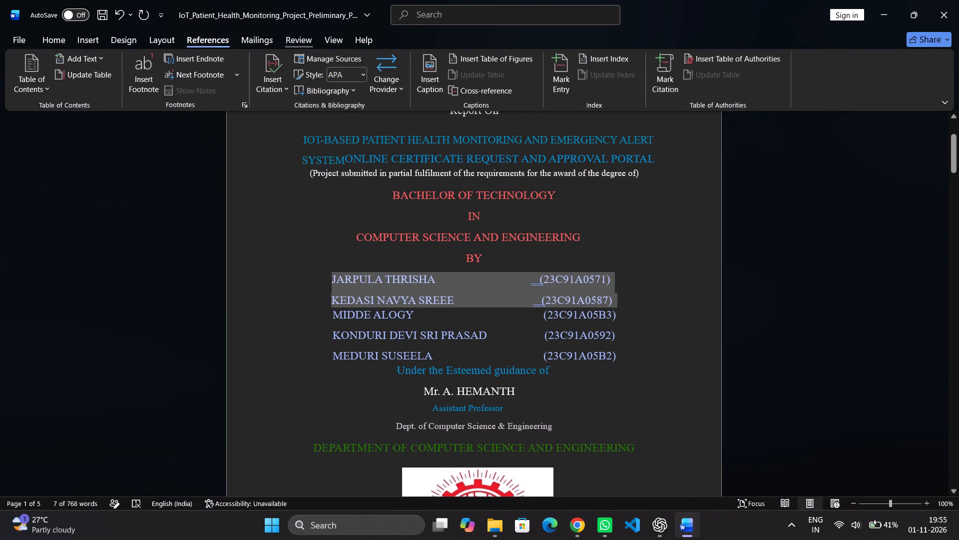
pyautogui.click(306, 38)
pyautogui.click(339, 40)
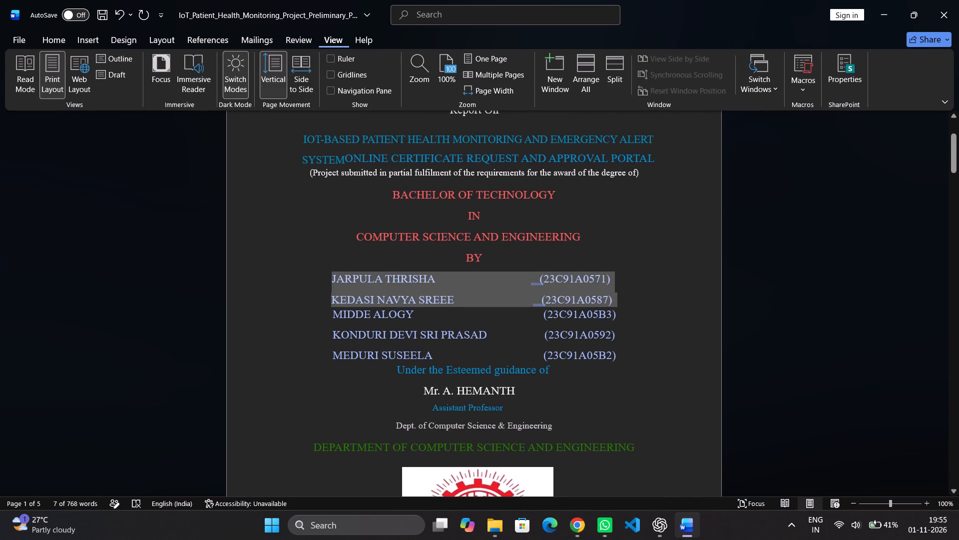
pyautogui.click(371, 43)
pyautogui.click(301, 44)
pyautogui.click(257, 44)
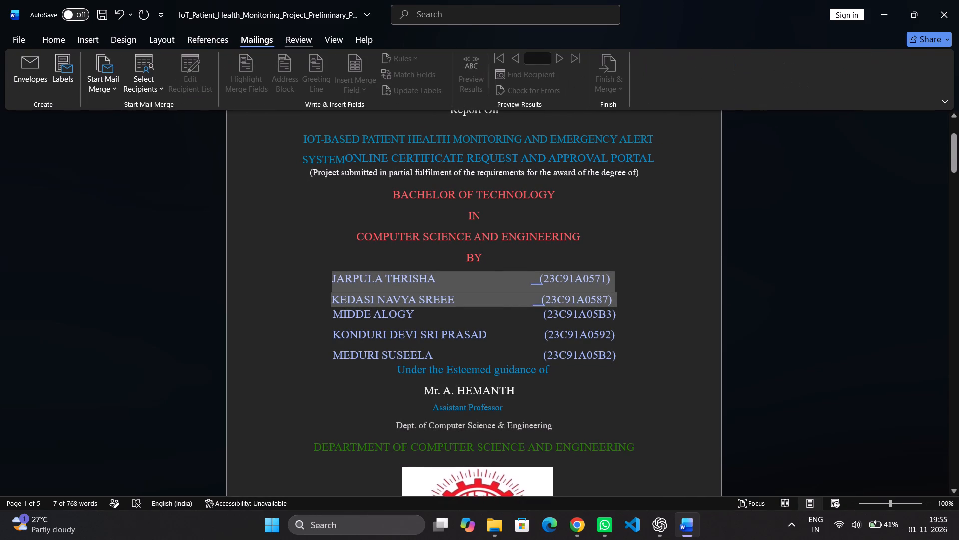
pyautogui.click(207, 37)
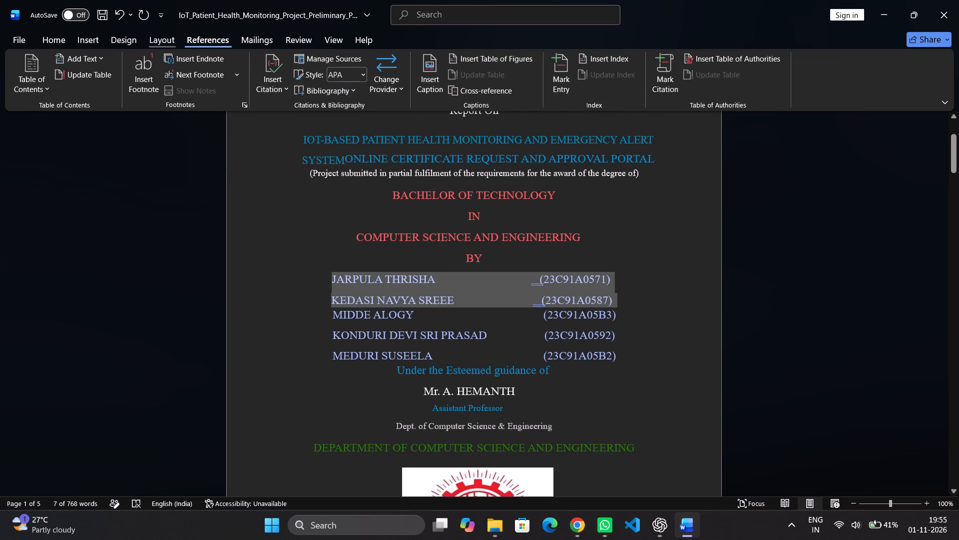
pyautogui.click(166, 34)
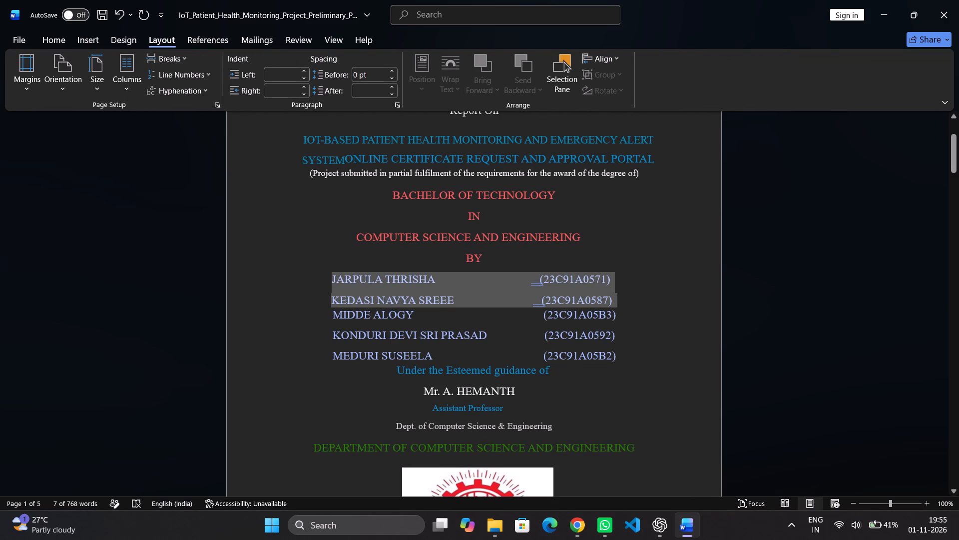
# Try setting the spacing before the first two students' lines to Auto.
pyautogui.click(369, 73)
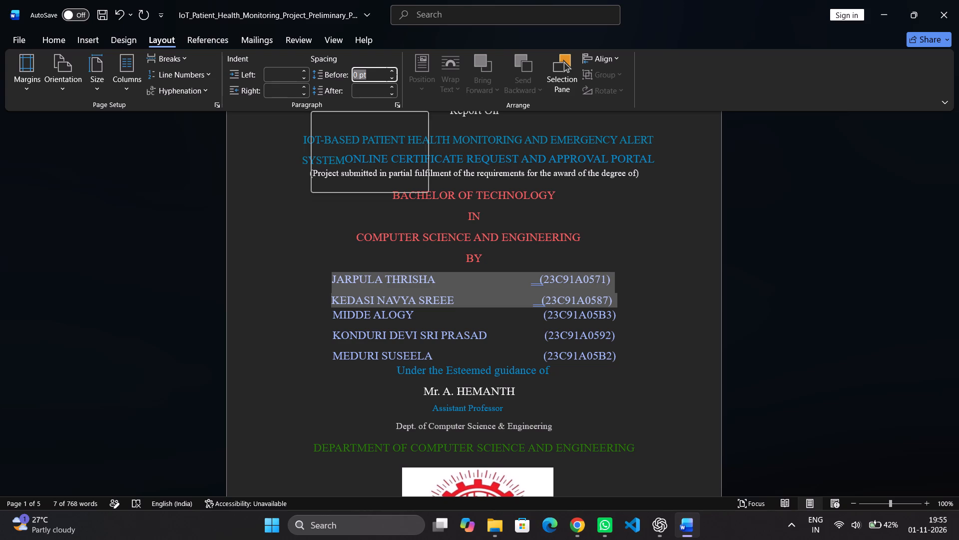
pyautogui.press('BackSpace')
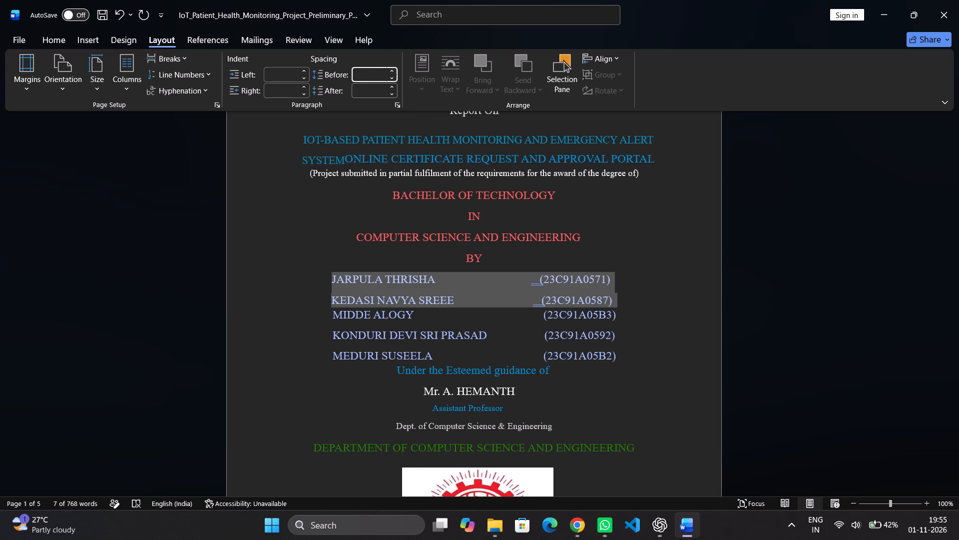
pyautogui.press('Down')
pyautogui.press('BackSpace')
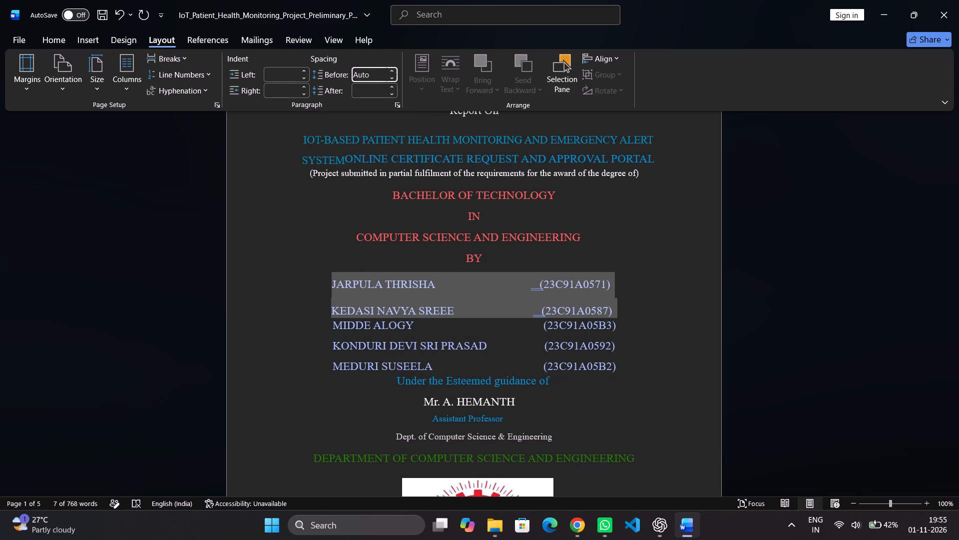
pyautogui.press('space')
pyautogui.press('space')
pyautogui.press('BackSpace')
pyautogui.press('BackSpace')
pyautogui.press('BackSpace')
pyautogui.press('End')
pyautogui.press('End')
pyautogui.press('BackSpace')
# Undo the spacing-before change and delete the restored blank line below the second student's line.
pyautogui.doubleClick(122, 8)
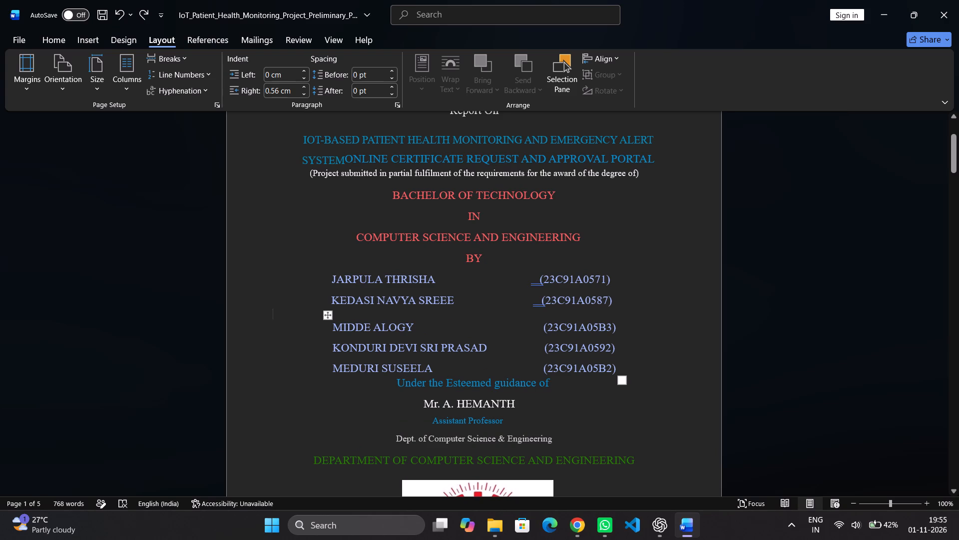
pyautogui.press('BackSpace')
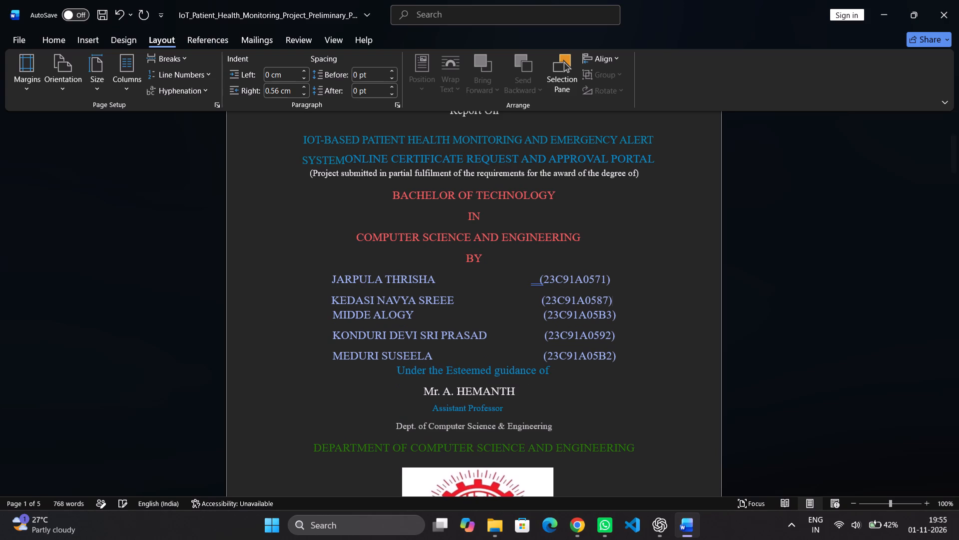
# Set the paragraph spacing after the first two students' lines to 0 pt.
pyautogui.moveTo(330, 281); pyautogui.dragTo(411, 299)
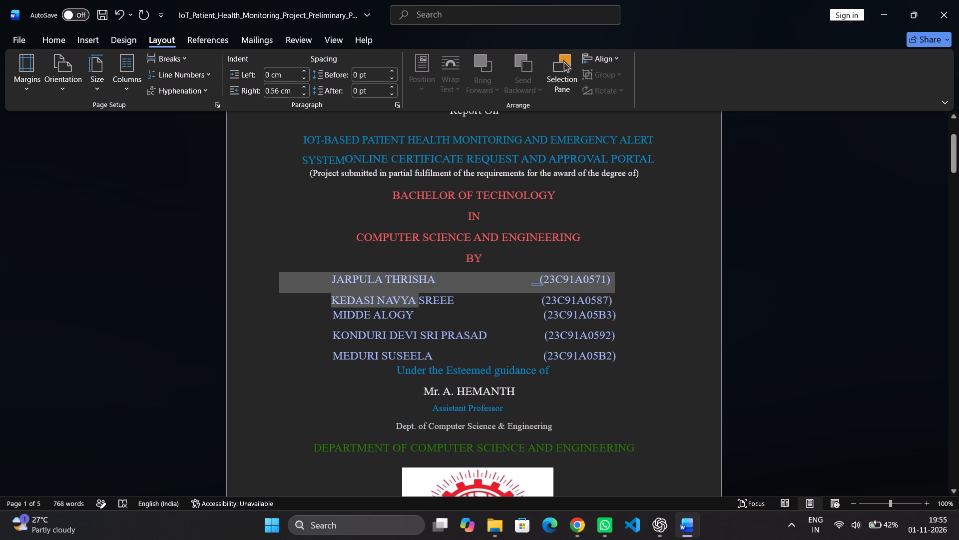
pyautogui.moveTo(411, 299); pyautogui.dragTo(615, 299)
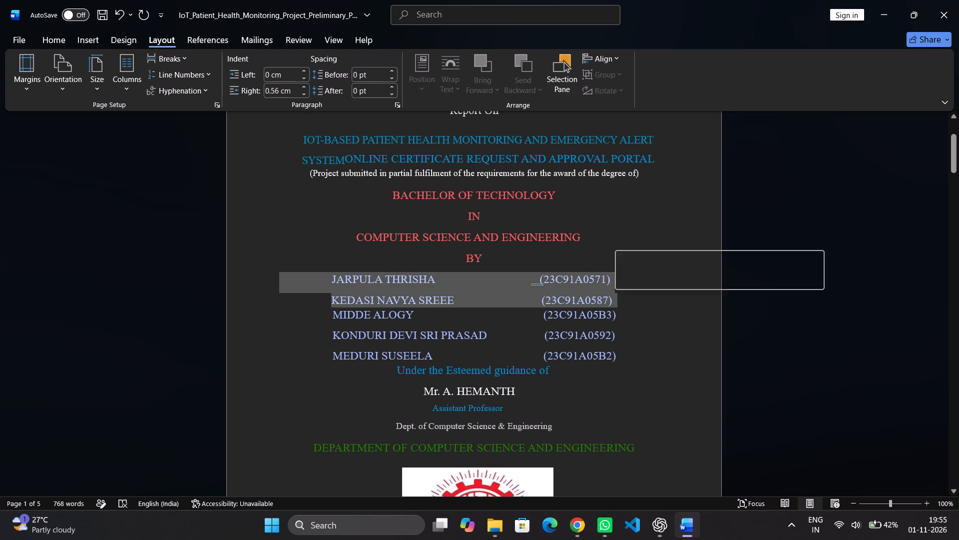
pyautogui.click(374, 90)
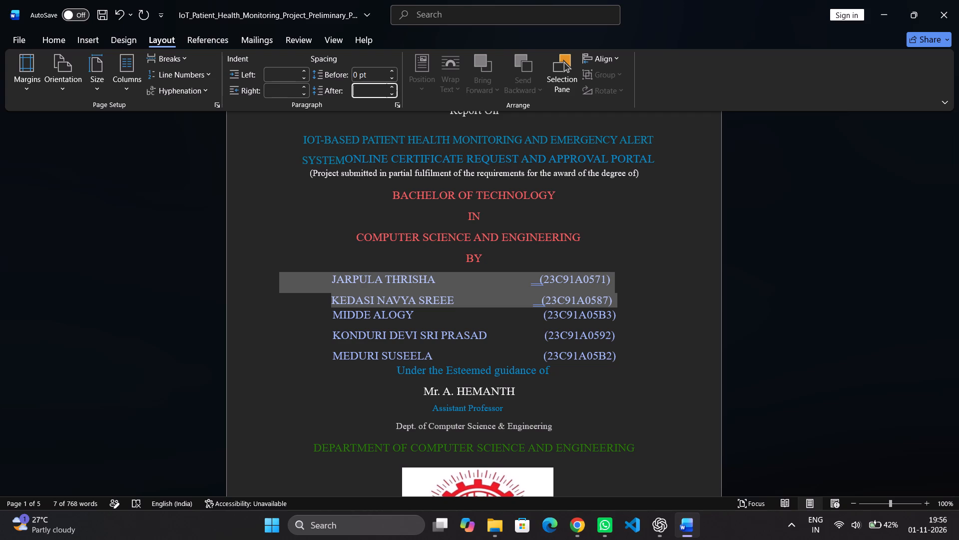
pyautogui.press('End')
pyautogui.press('End')
pyautogui.press('End')
pyautogui.press('Down')
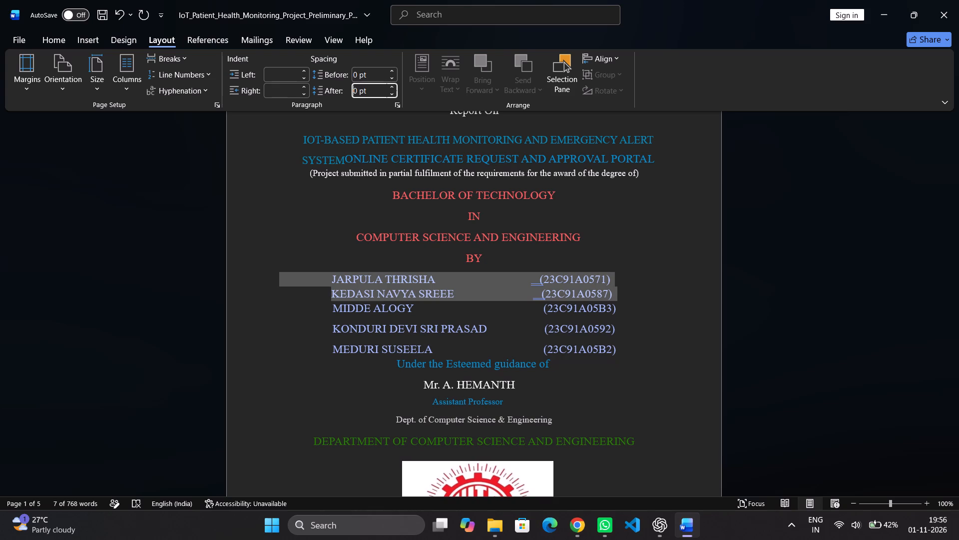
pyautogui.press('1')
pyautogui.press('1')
pyautogui.press('BackSpace')
pyautogui.press('BackSpace')
pyautogui.press('BackSpace')
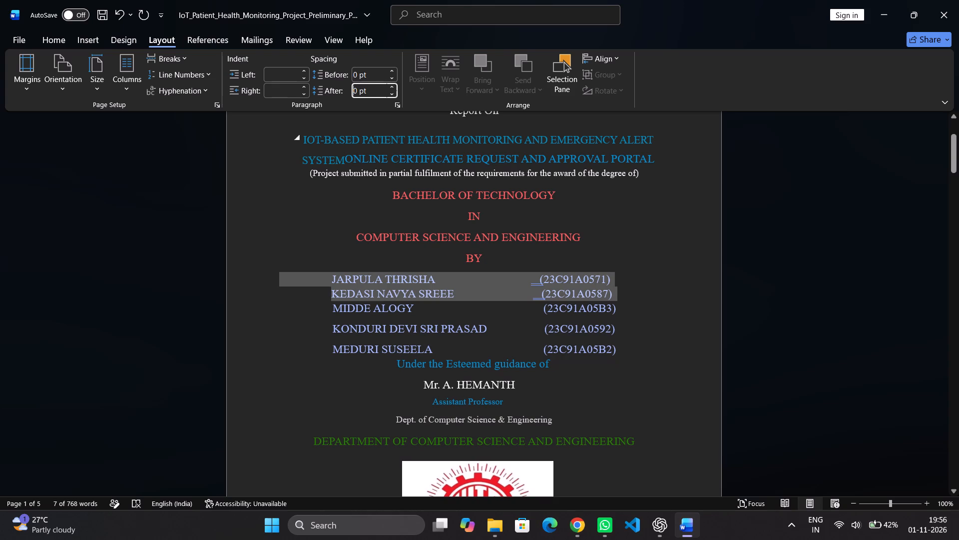
pyautogui.click(319, 248)
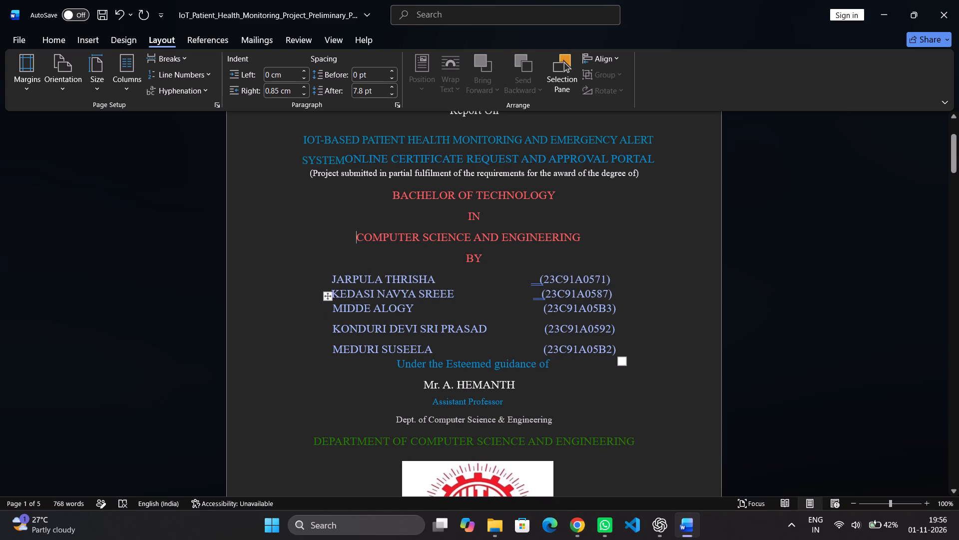
# Set the paragraph spacing after the third to fifth students' table rows to Auto.
pyautogui.moveTo(335, 306); pyautogui.dragTo(616, 350)
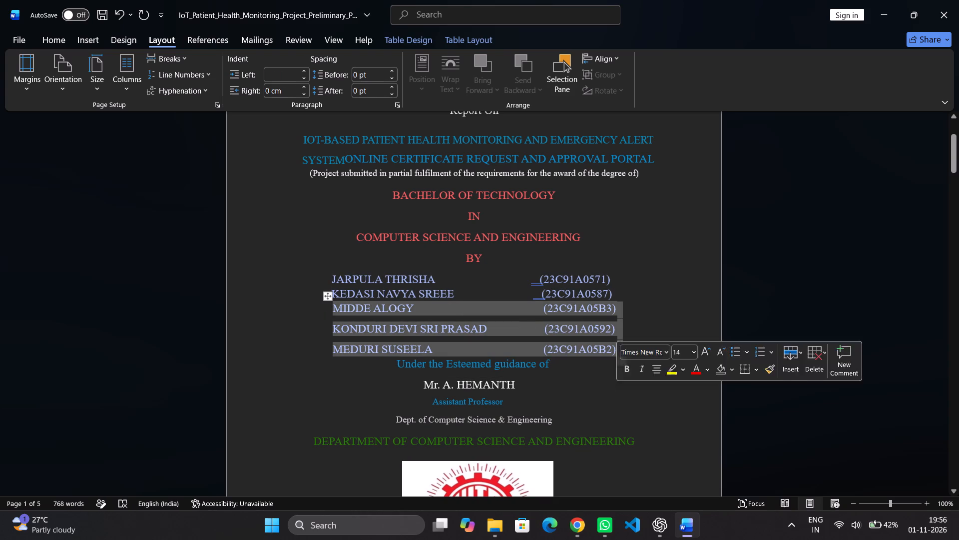
pyautogui.click(365, 91)
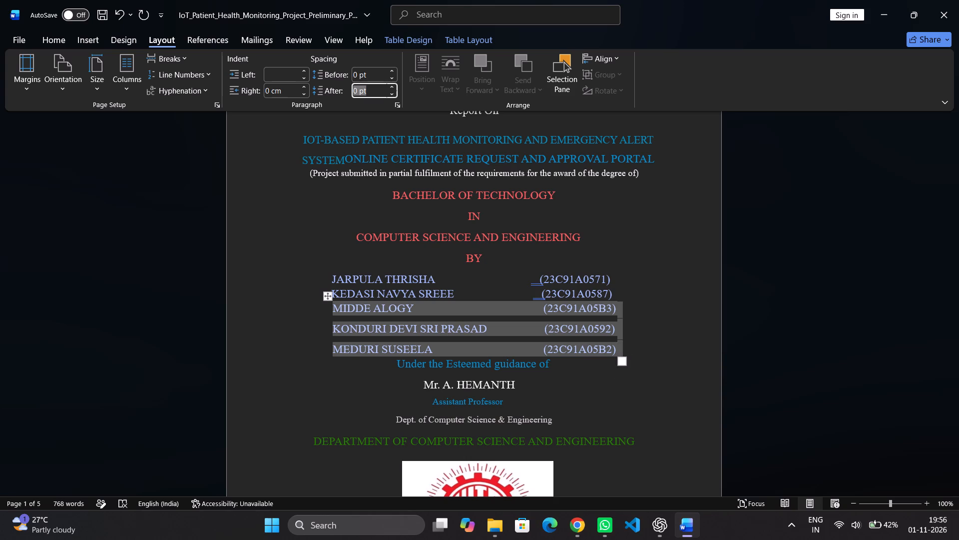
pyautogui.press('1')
pyautogui.press('BackSpace')
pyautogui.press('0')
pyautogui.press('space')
pyautogui.press('BackSpace')
pyautogui.press('Insert')
pyautogui.press('Insert')
pyautogui.press('Down')
pyautogui.press('End')
pyautogui.press('End')
pyautogui.press('End')
pyautogui.press('Return')
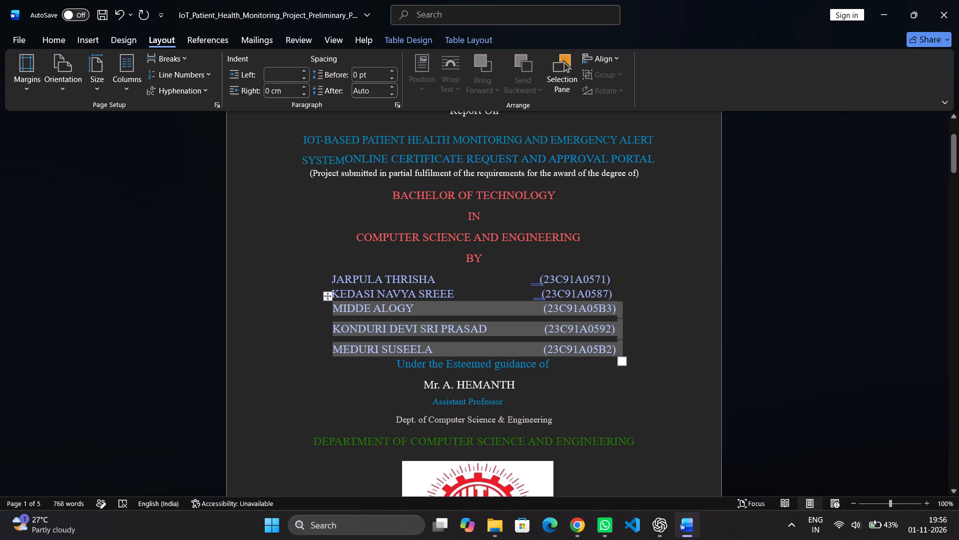
# Replace the third student's selected name with a space.
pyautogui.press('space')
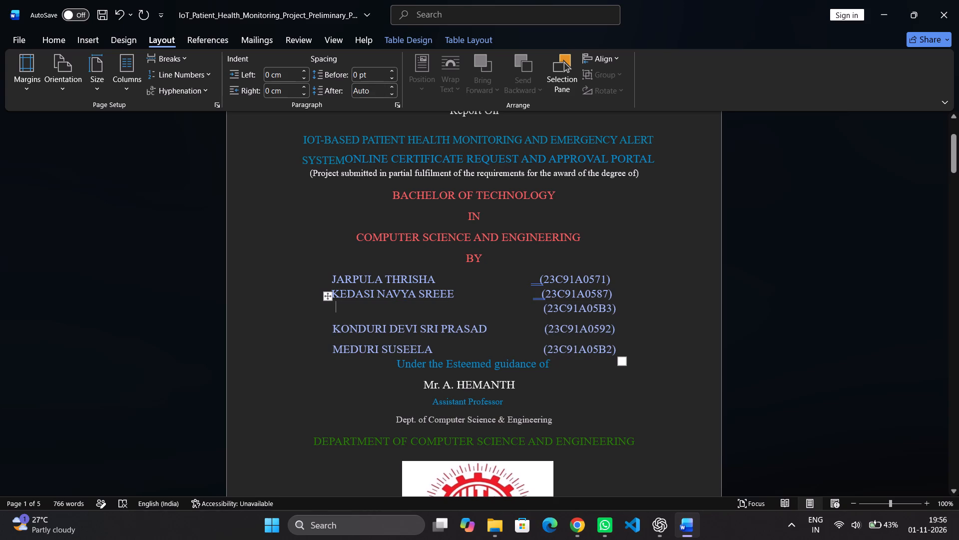
# Undo the replacement of the third student's name.
pyautogui.click(123, 20)
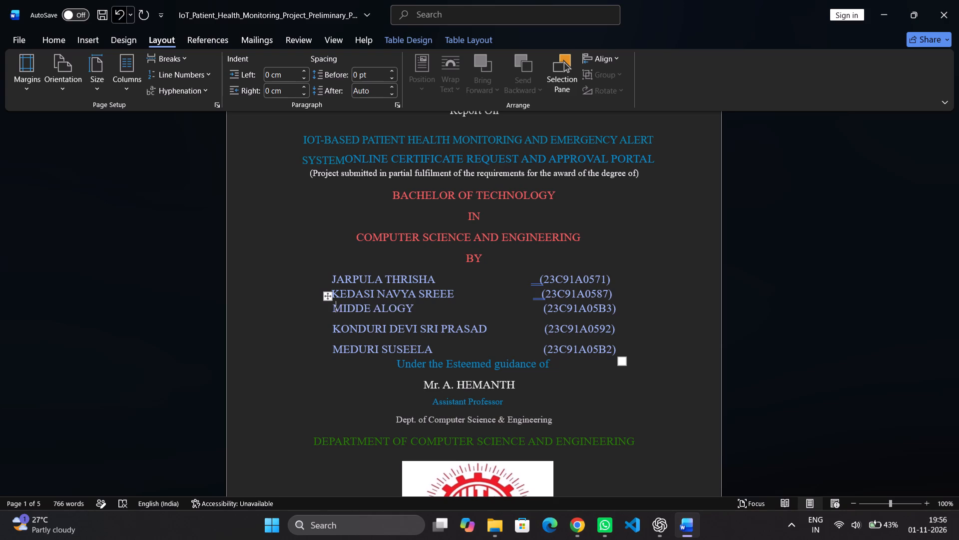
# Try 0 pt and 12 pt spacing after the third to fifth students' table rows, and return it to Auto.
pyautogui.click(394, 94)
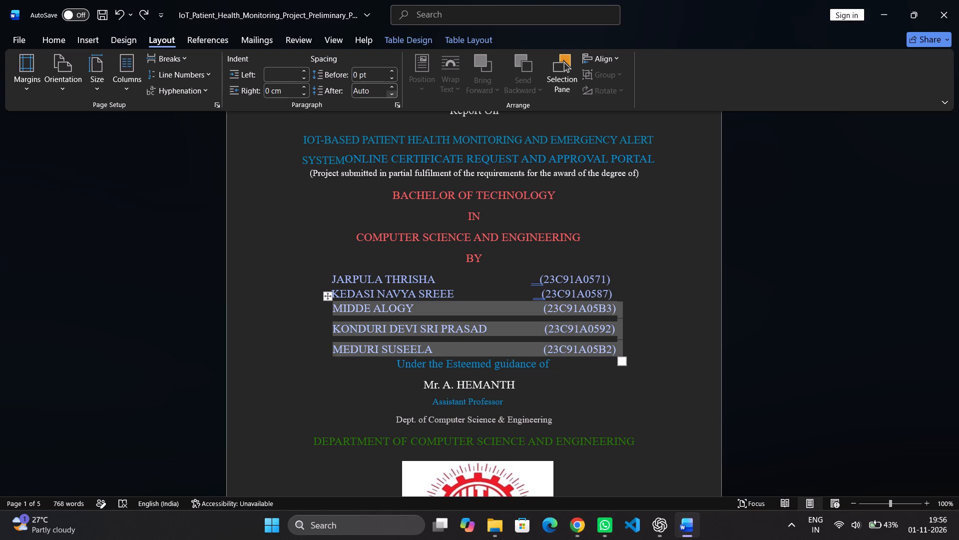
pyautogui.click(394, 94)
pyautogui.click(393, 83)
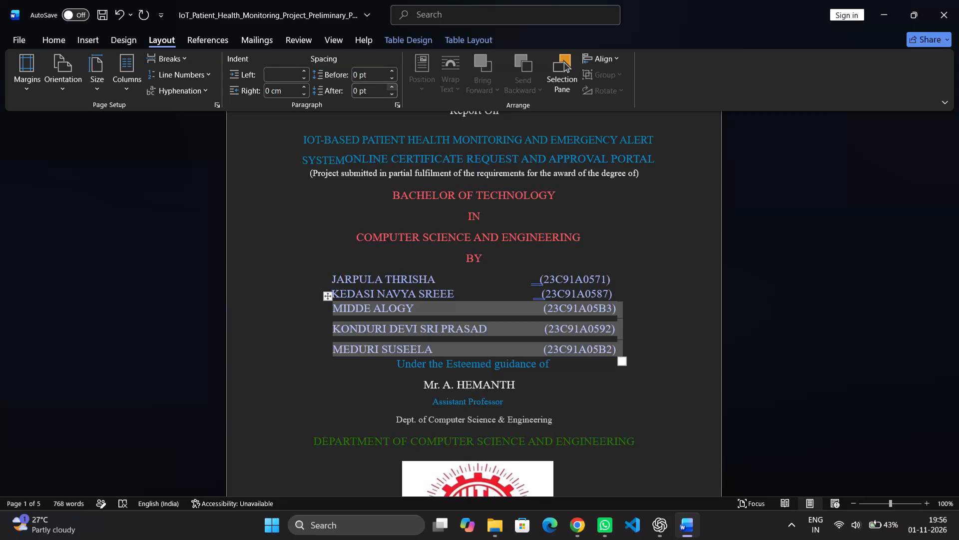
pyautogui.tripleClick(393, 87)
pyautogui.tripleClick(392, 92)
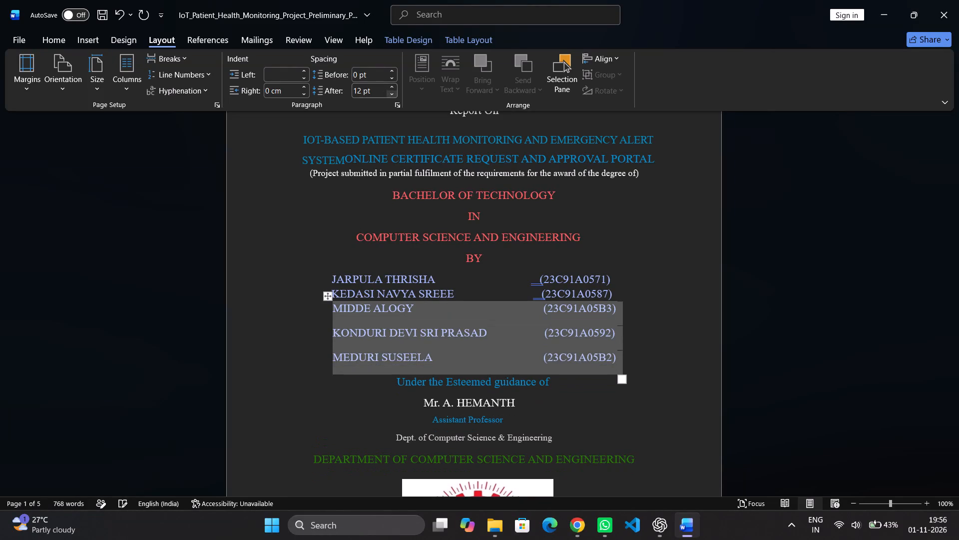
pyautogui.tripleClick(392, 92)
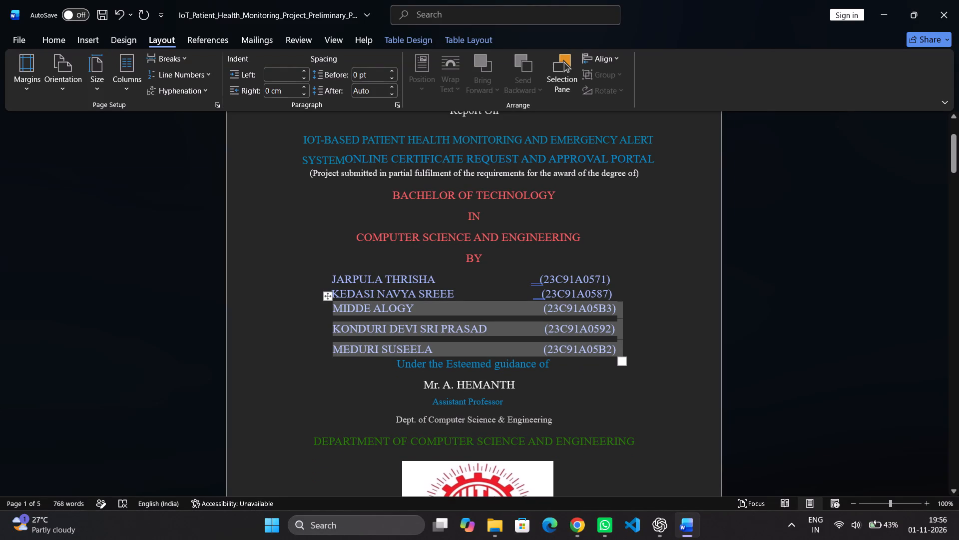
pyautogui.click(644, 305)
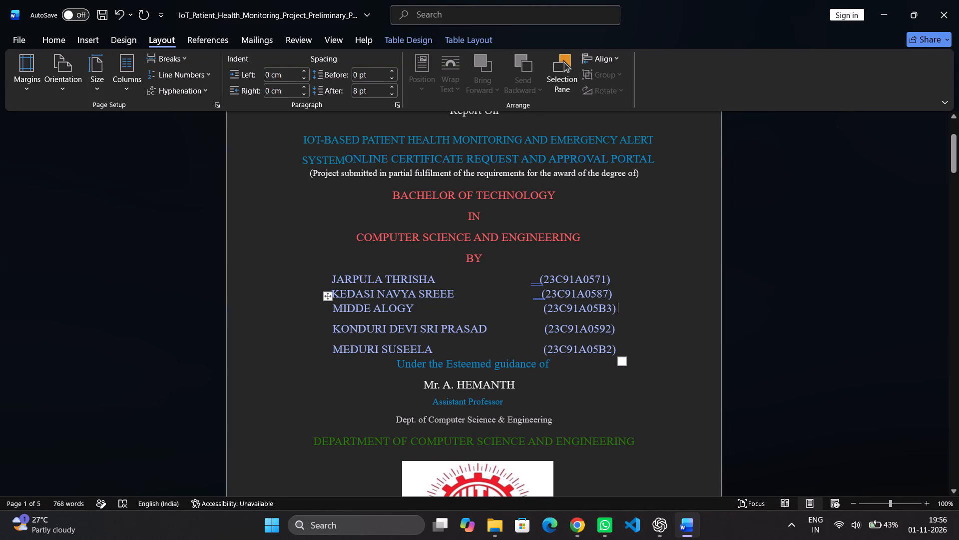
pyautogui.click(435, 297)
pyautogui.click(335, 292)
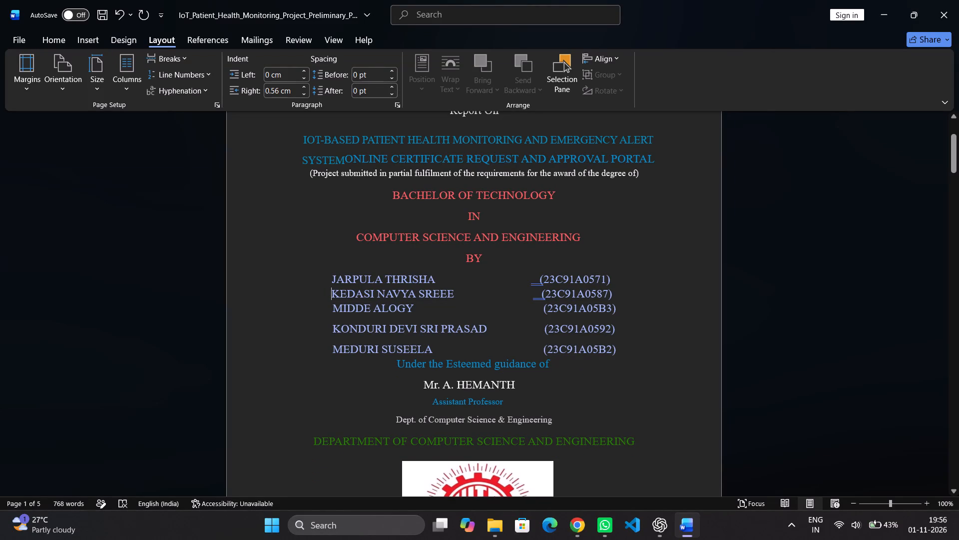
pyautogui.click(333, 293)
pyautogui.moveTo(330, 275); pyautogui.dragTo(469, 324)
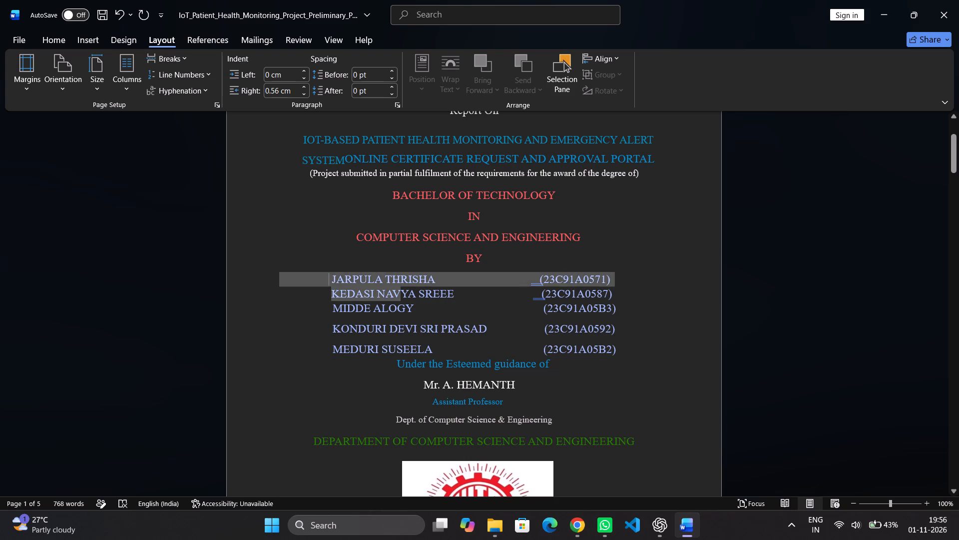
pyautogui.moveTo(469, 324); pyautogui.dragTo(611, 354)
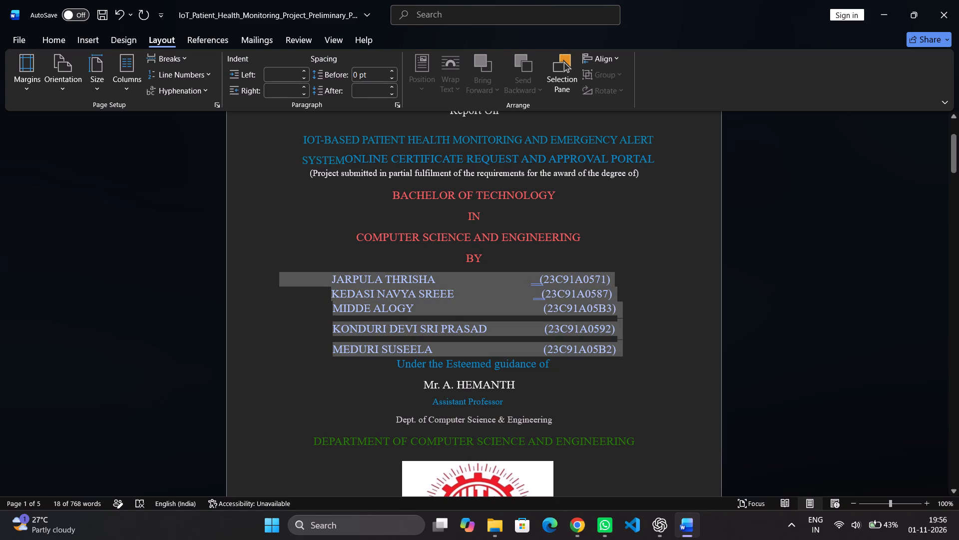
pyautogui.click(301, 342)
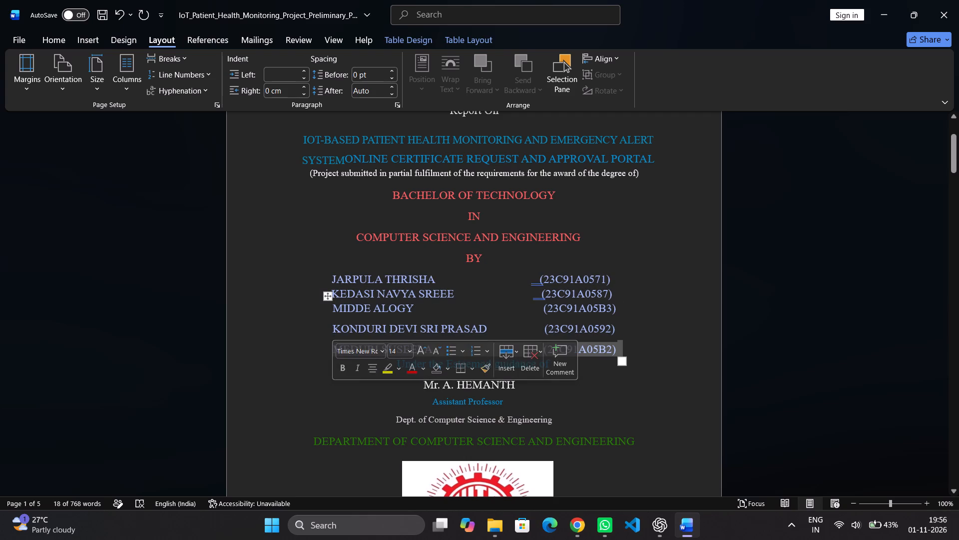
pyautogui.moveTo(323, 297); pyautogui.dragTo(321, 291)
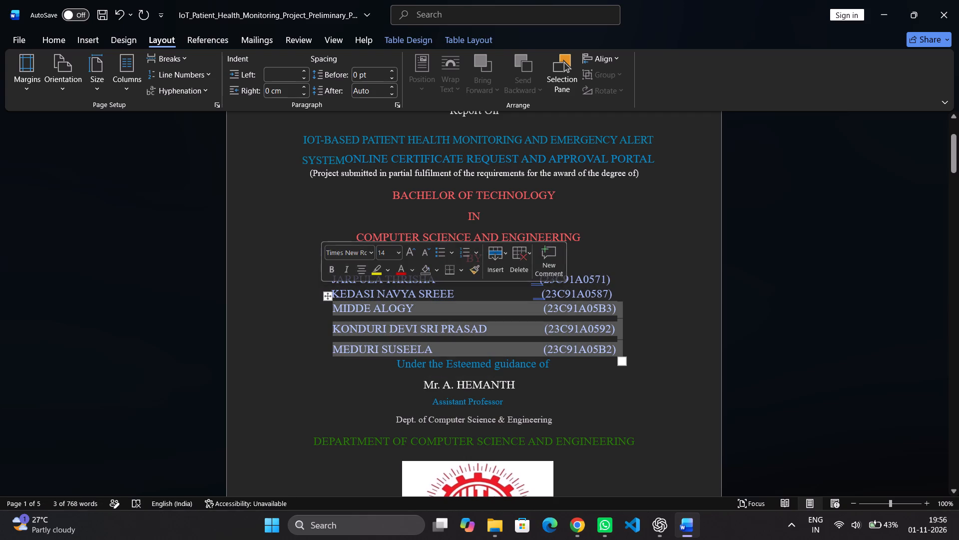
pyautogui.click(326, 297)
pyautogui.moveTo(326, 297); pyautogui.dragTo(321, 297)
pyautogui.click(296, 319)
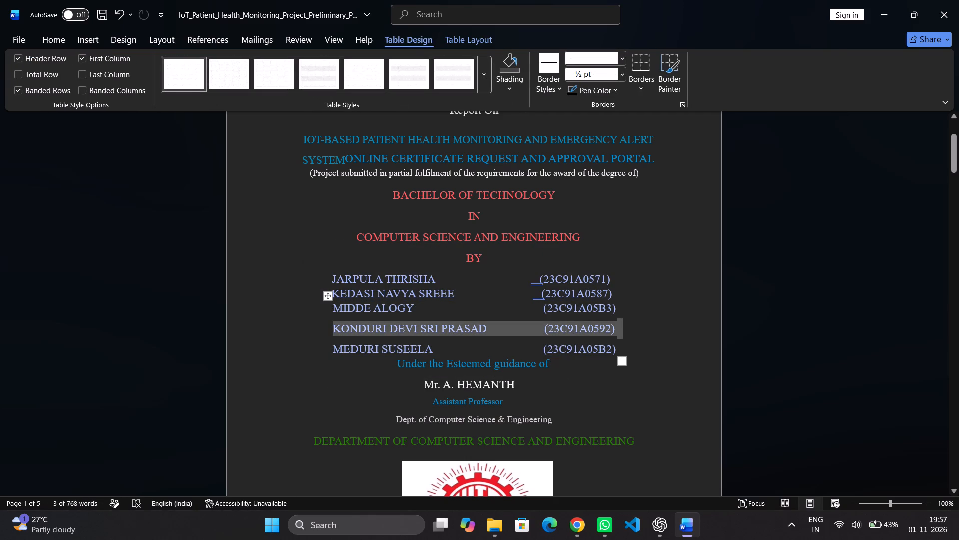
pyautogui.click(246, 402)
# Resize the table holding the third to fifth students slightly narrower and shorter to bring its rows closer together.
pyautogui.click(629, 315)
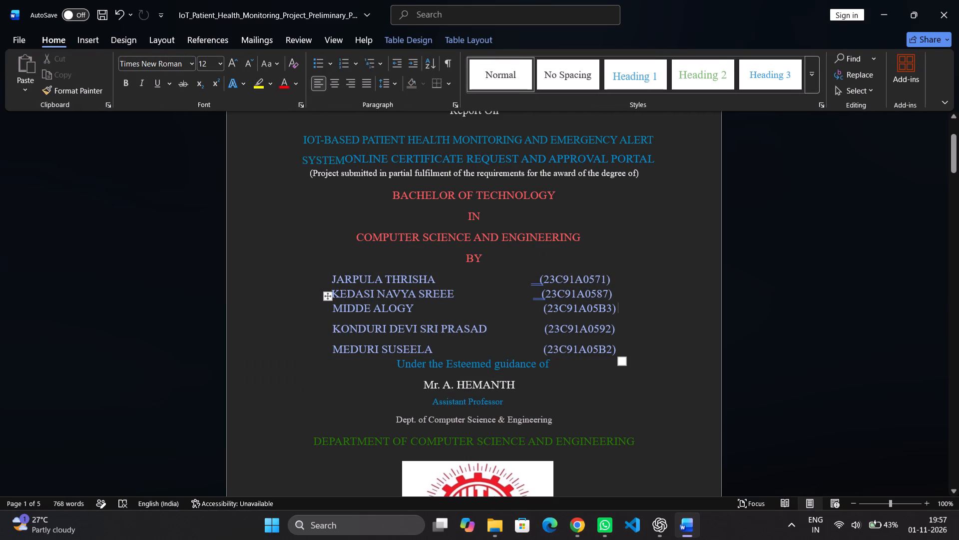
pyautogui.moveTo(622, 361); pyautogui.dragTo(592, 354)
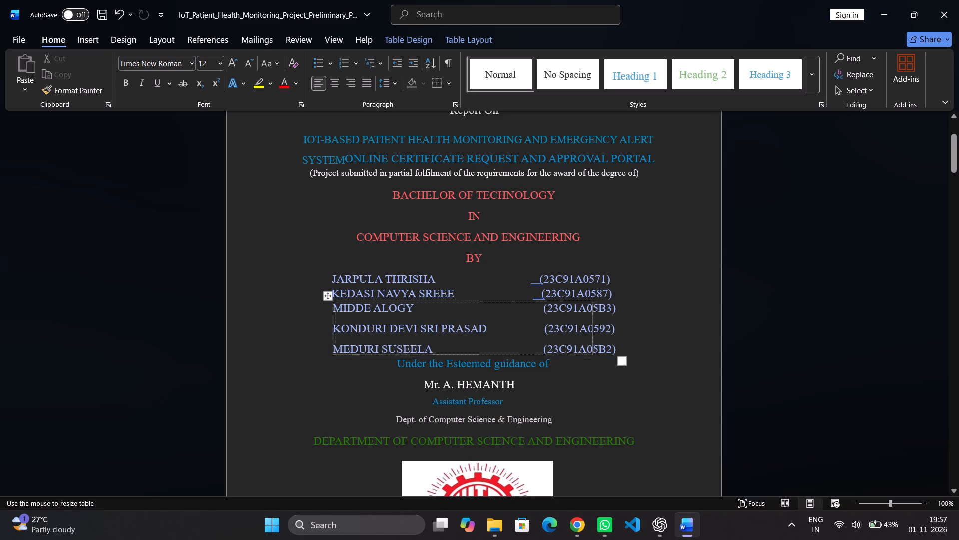
pyautogui.moveTo(592, 354); pyautogui.dragTo(615, 354)
pyautogui.moveTo(615, 354); pyautogui.dragTo(585, 334)
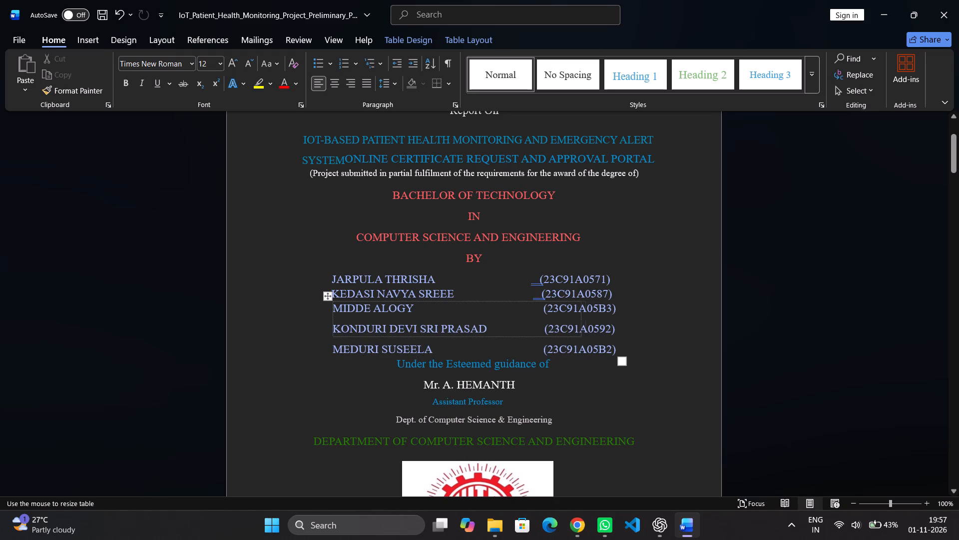
pyautogui.moveTo(585, 334); pyautogui.dragTo(612, 345)
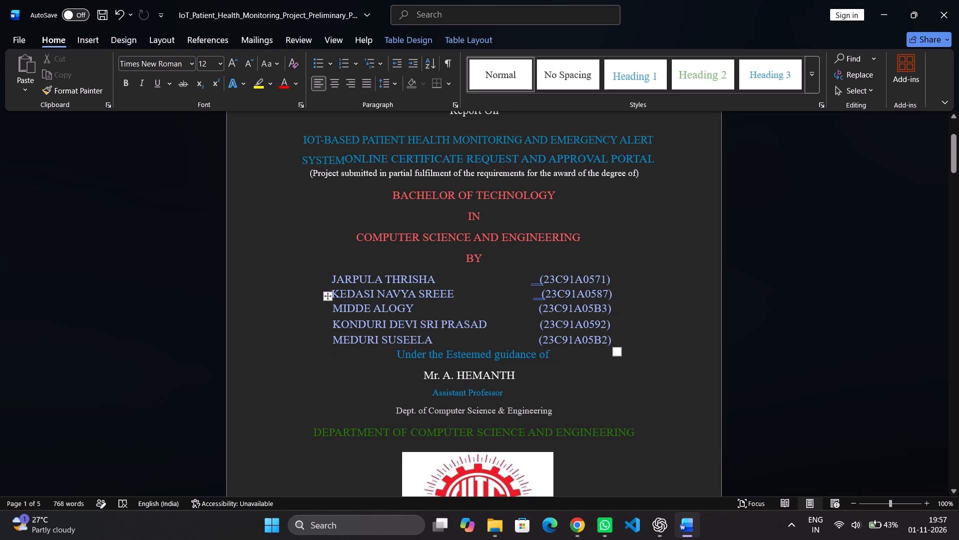
pyautogui.click(650, 308)
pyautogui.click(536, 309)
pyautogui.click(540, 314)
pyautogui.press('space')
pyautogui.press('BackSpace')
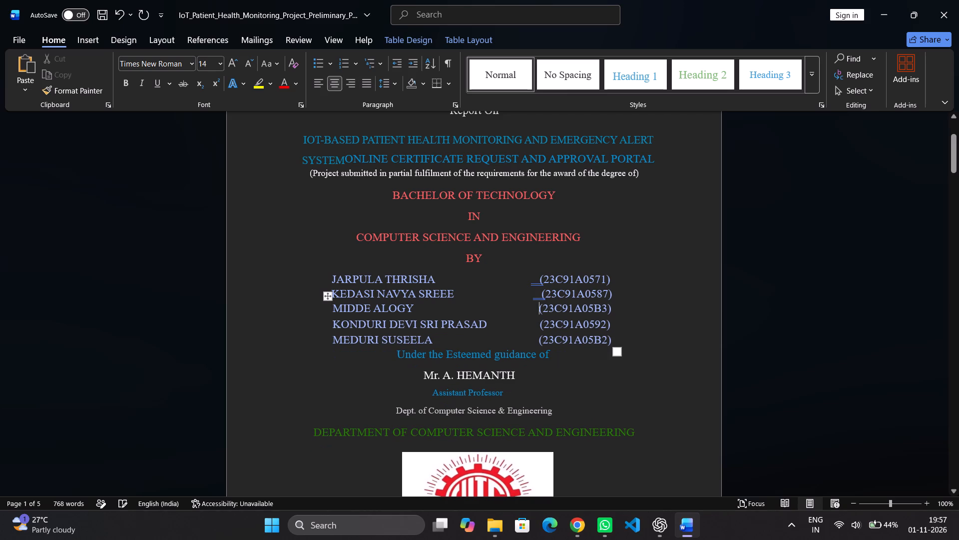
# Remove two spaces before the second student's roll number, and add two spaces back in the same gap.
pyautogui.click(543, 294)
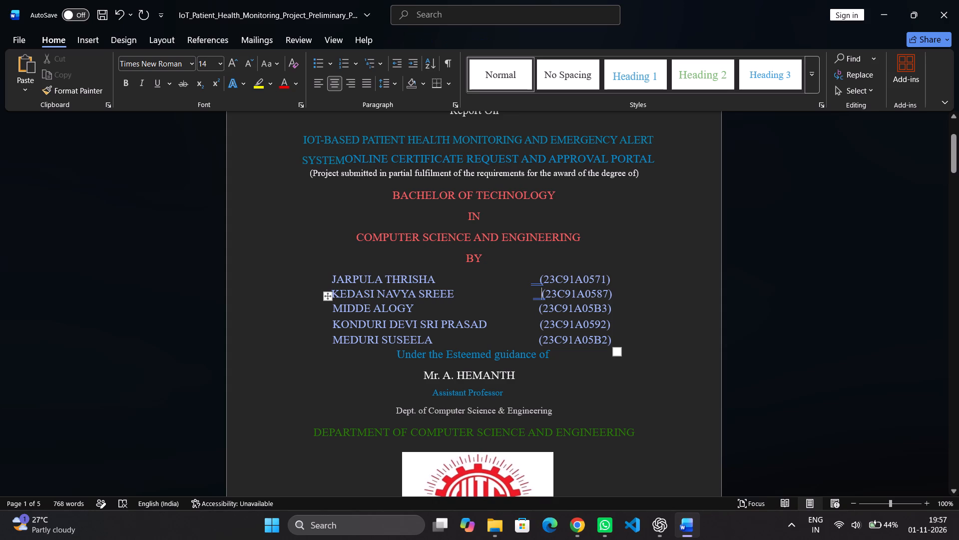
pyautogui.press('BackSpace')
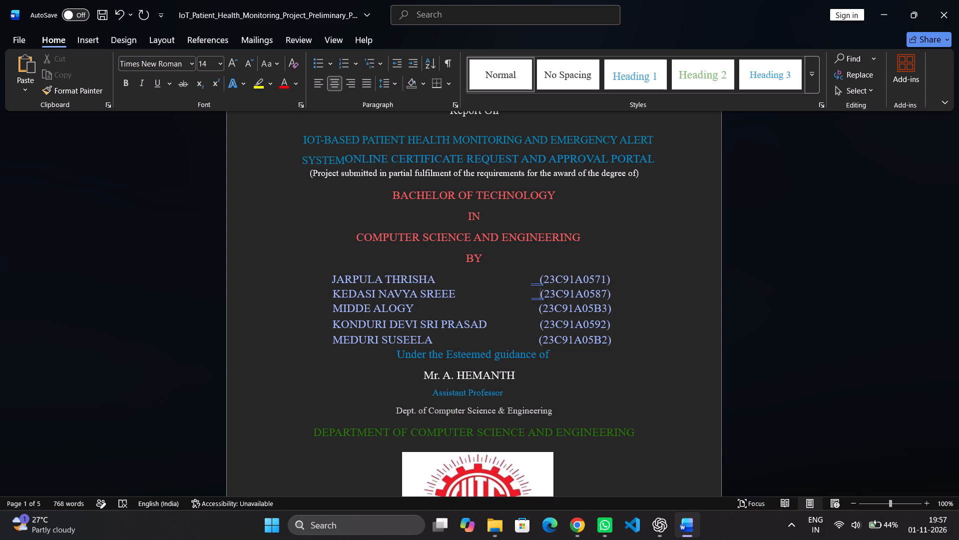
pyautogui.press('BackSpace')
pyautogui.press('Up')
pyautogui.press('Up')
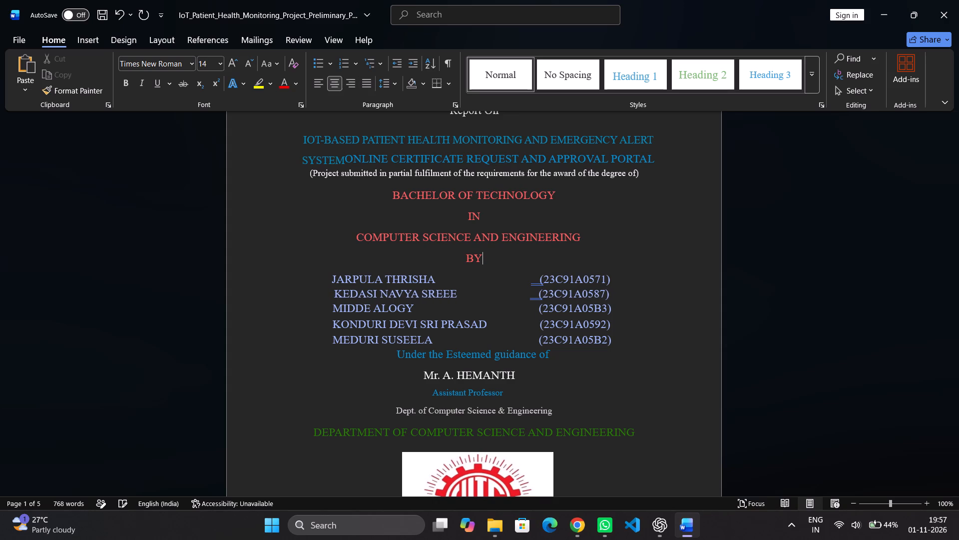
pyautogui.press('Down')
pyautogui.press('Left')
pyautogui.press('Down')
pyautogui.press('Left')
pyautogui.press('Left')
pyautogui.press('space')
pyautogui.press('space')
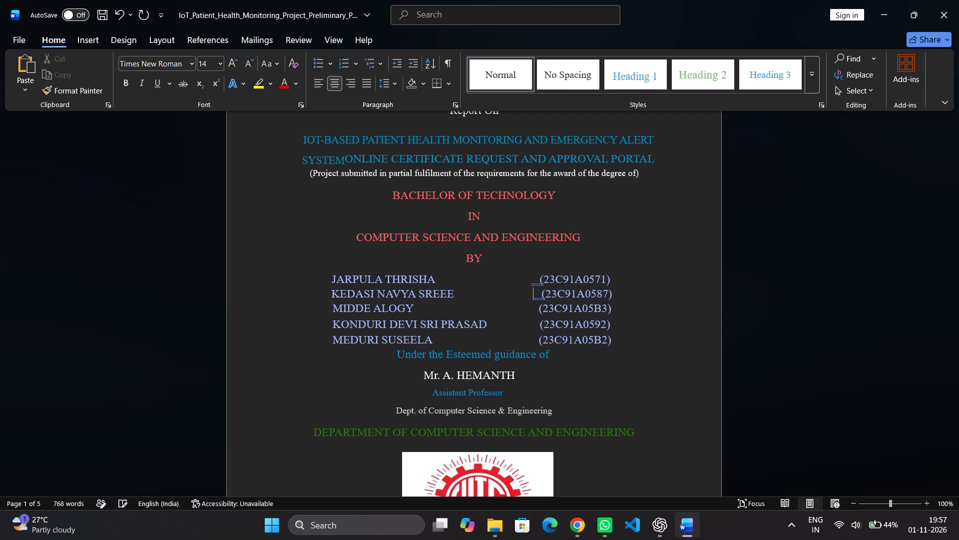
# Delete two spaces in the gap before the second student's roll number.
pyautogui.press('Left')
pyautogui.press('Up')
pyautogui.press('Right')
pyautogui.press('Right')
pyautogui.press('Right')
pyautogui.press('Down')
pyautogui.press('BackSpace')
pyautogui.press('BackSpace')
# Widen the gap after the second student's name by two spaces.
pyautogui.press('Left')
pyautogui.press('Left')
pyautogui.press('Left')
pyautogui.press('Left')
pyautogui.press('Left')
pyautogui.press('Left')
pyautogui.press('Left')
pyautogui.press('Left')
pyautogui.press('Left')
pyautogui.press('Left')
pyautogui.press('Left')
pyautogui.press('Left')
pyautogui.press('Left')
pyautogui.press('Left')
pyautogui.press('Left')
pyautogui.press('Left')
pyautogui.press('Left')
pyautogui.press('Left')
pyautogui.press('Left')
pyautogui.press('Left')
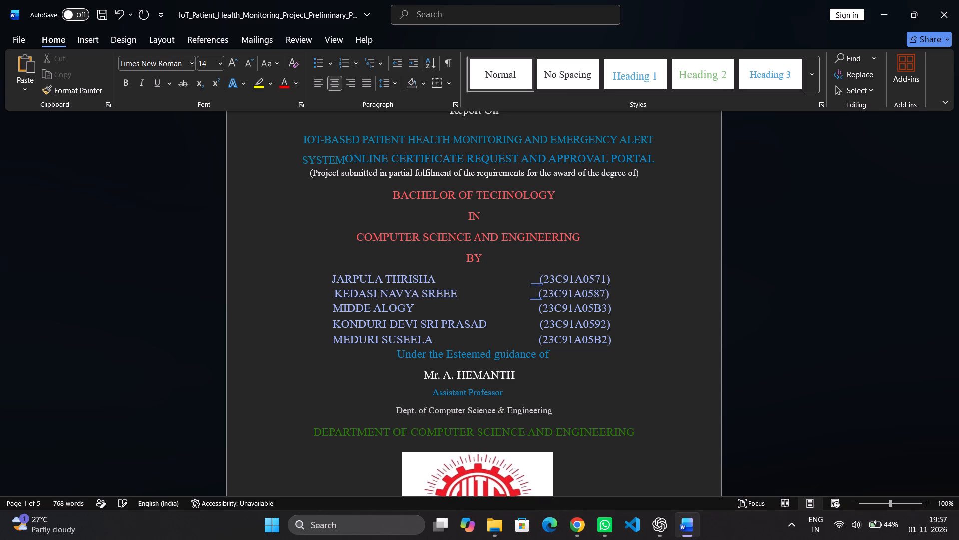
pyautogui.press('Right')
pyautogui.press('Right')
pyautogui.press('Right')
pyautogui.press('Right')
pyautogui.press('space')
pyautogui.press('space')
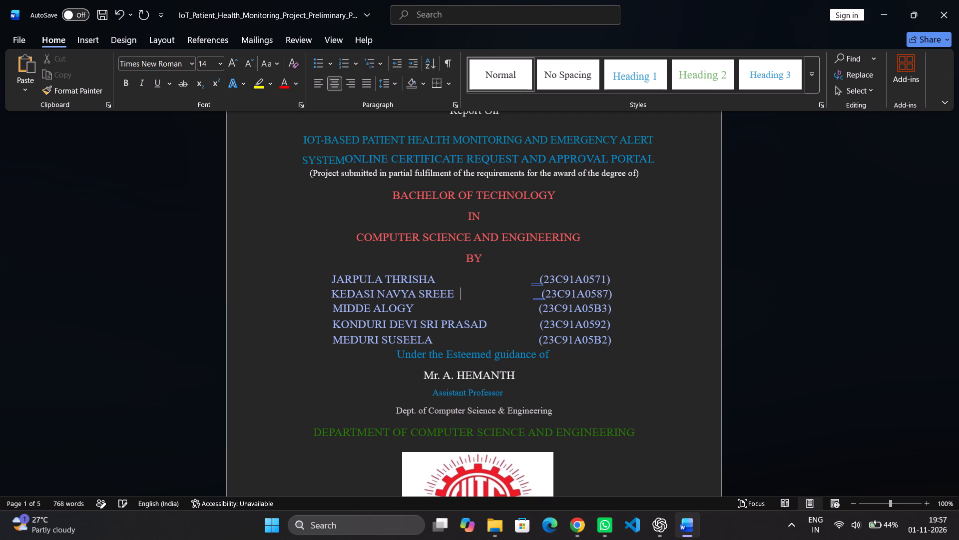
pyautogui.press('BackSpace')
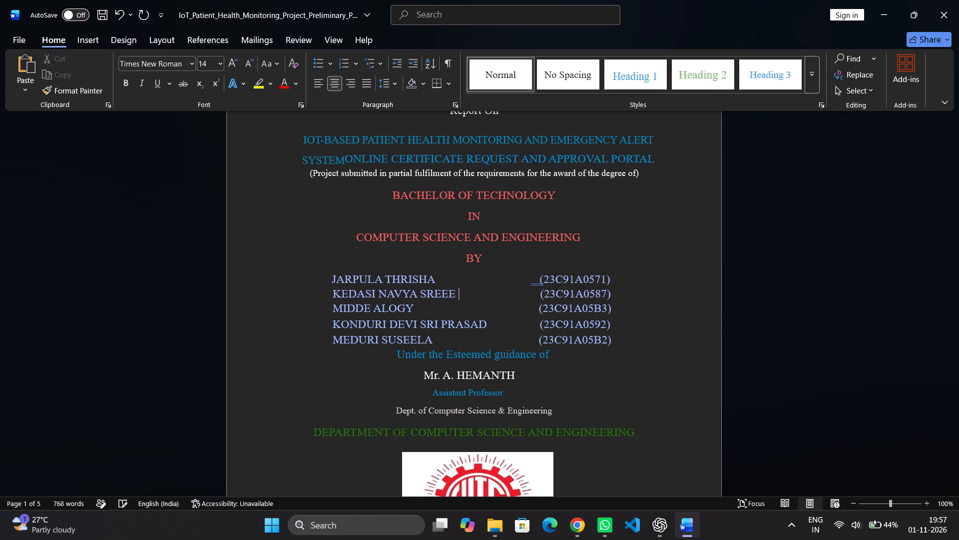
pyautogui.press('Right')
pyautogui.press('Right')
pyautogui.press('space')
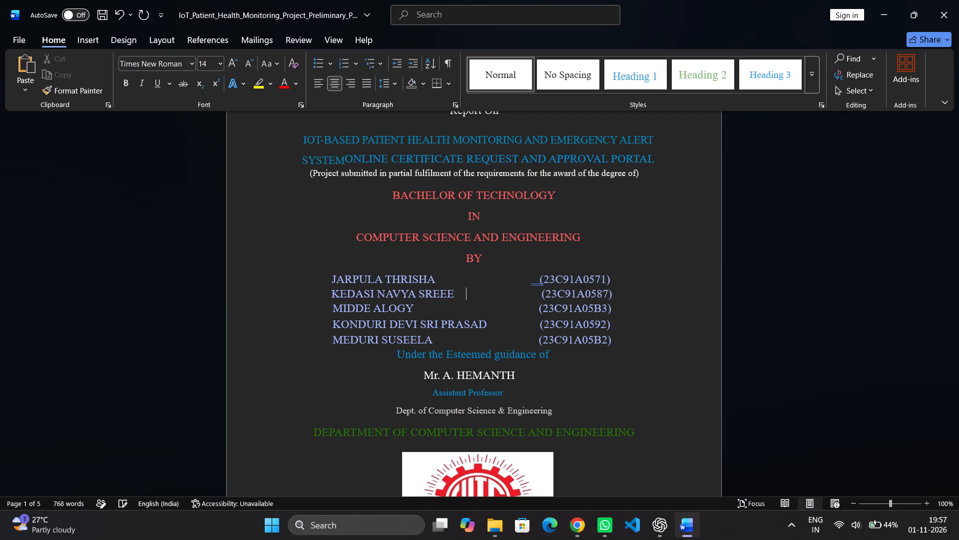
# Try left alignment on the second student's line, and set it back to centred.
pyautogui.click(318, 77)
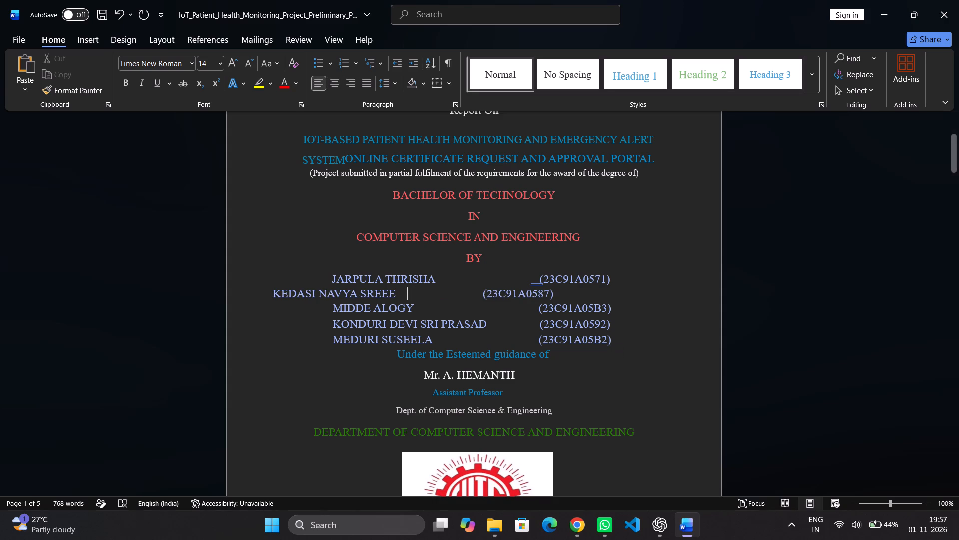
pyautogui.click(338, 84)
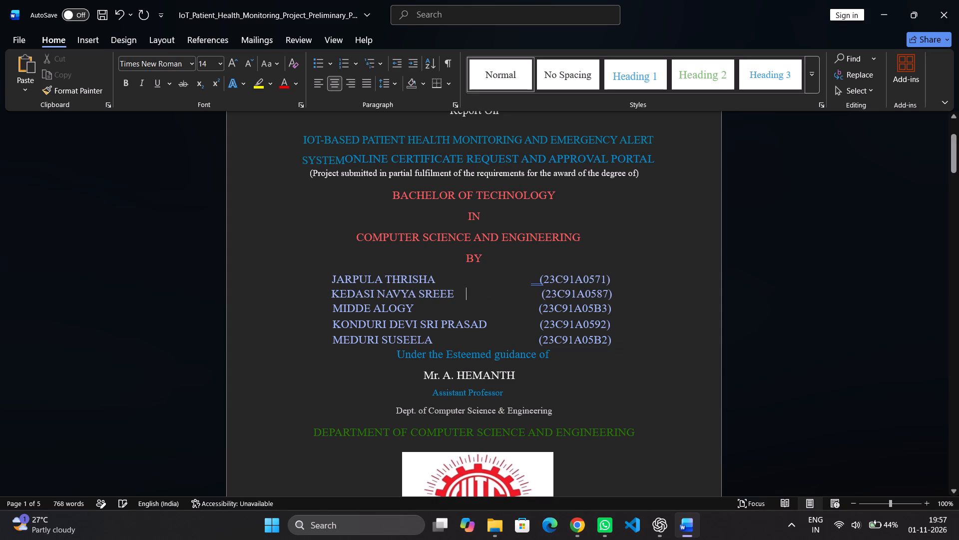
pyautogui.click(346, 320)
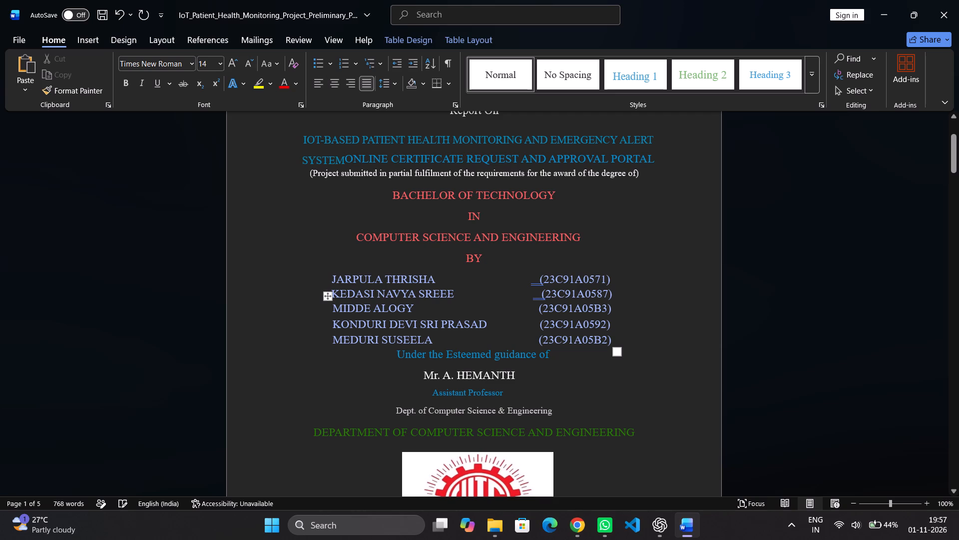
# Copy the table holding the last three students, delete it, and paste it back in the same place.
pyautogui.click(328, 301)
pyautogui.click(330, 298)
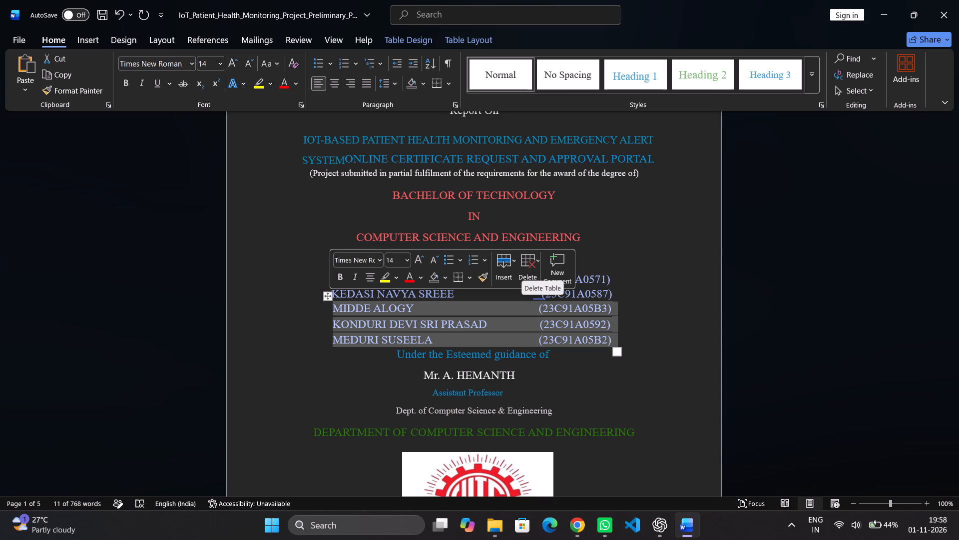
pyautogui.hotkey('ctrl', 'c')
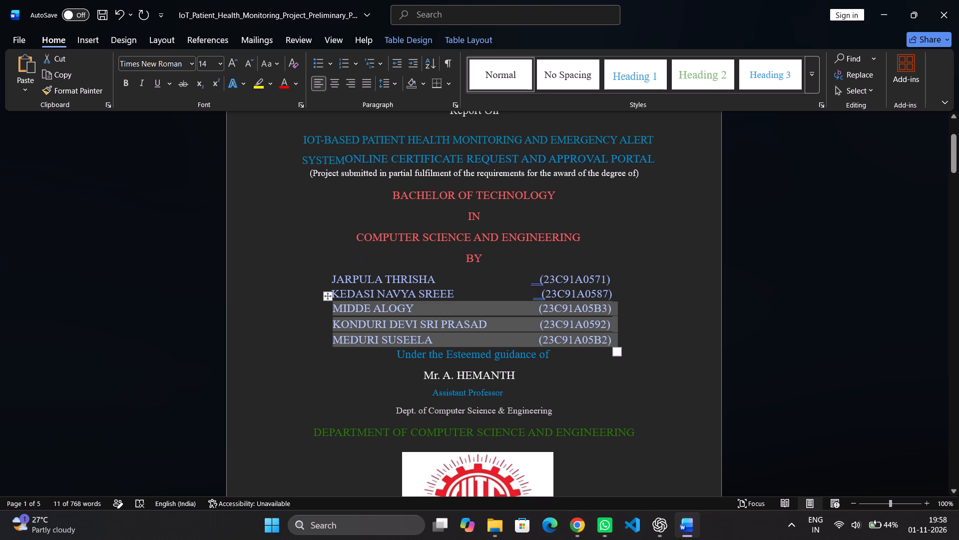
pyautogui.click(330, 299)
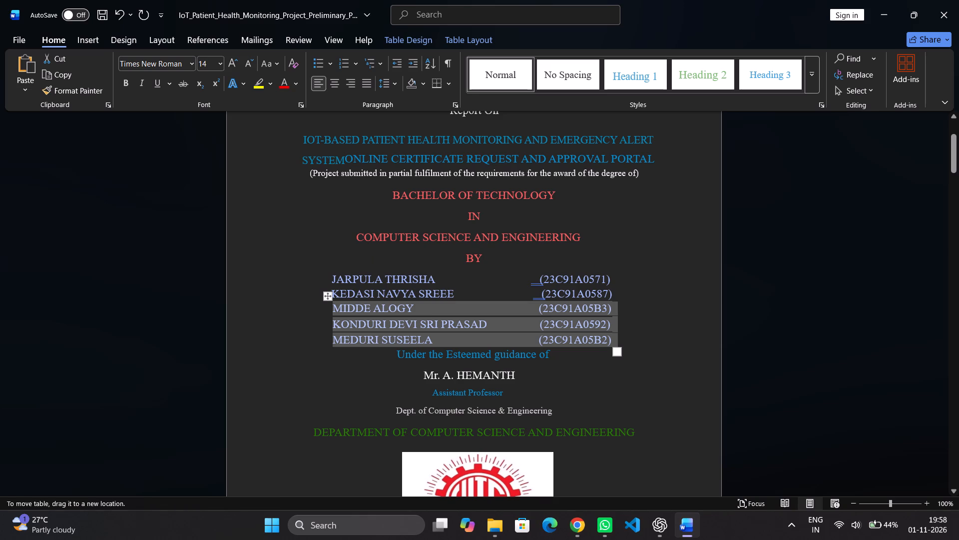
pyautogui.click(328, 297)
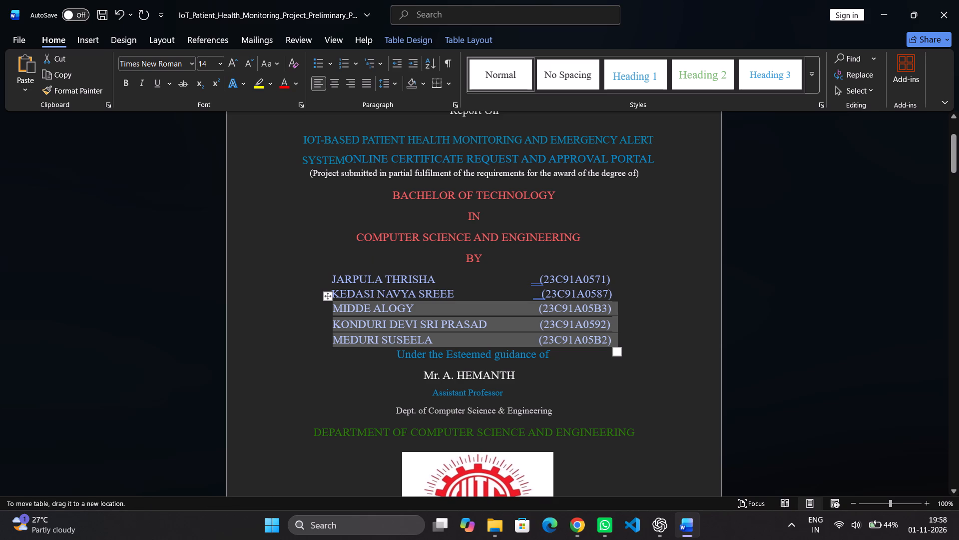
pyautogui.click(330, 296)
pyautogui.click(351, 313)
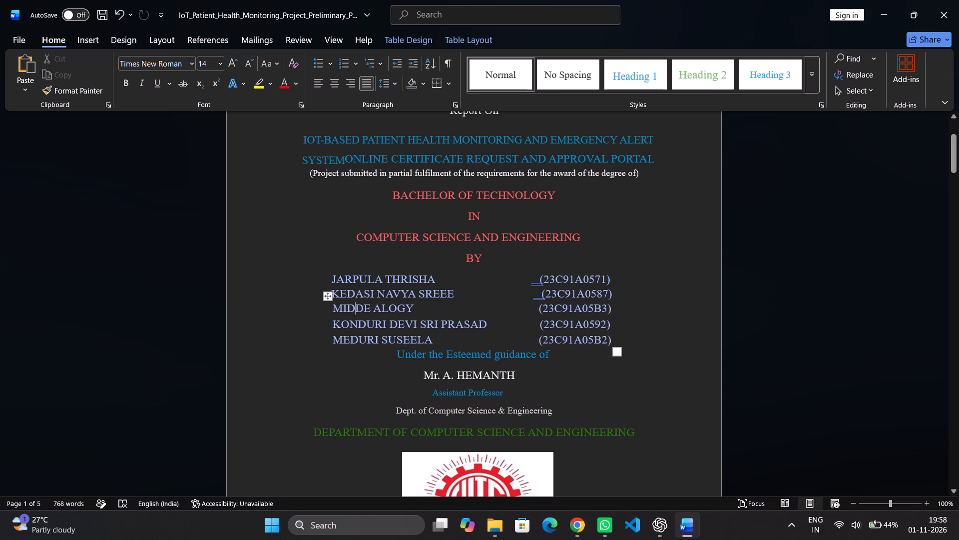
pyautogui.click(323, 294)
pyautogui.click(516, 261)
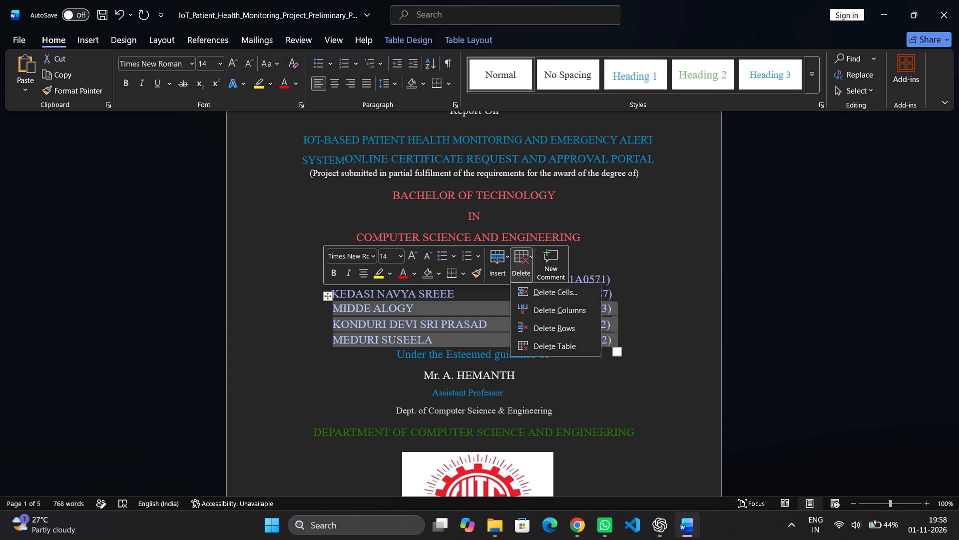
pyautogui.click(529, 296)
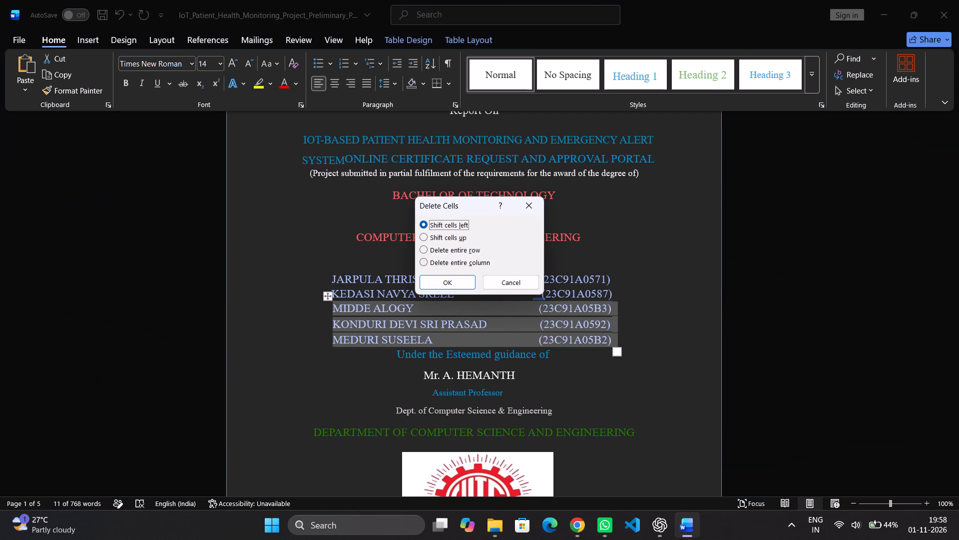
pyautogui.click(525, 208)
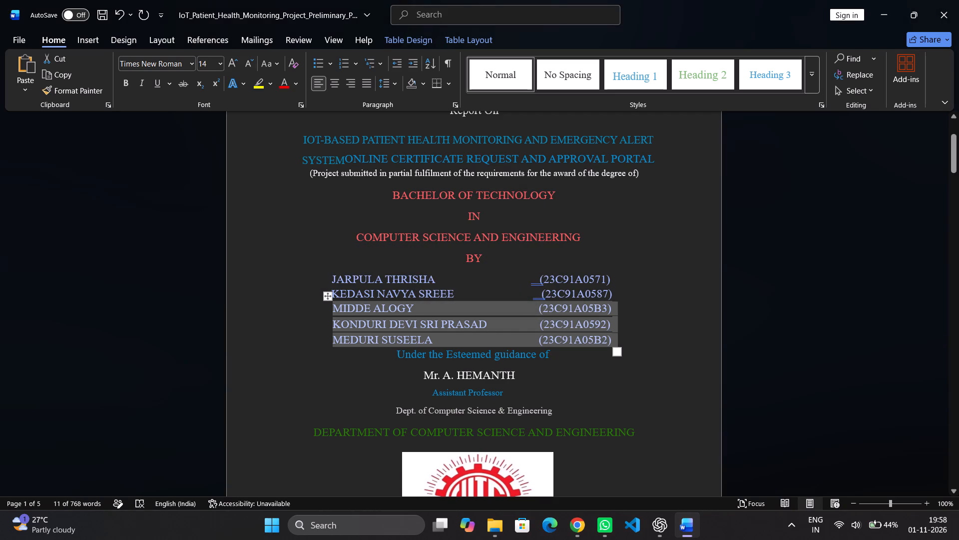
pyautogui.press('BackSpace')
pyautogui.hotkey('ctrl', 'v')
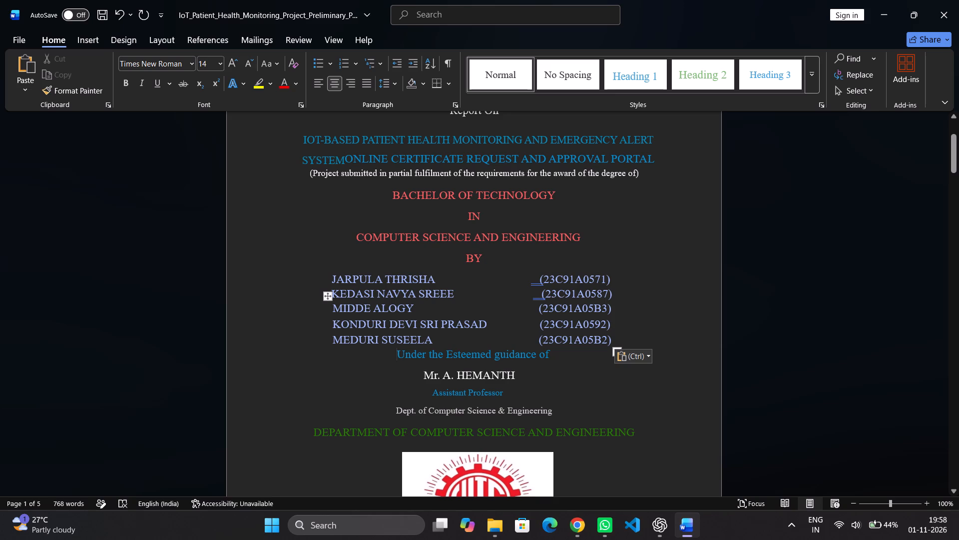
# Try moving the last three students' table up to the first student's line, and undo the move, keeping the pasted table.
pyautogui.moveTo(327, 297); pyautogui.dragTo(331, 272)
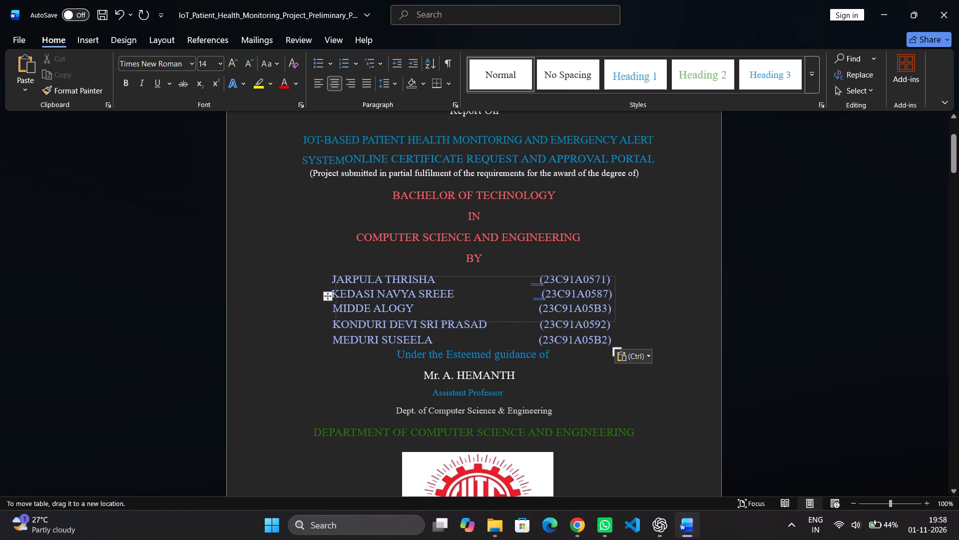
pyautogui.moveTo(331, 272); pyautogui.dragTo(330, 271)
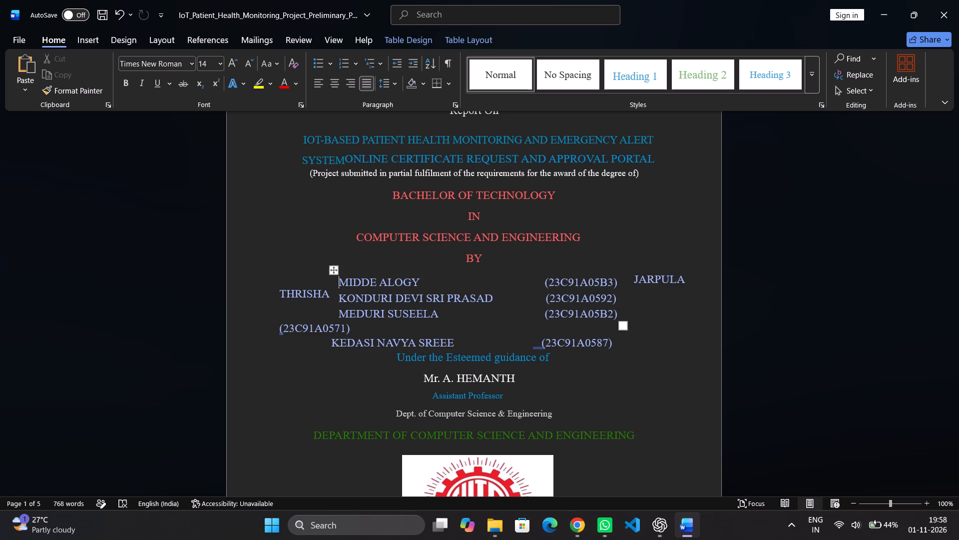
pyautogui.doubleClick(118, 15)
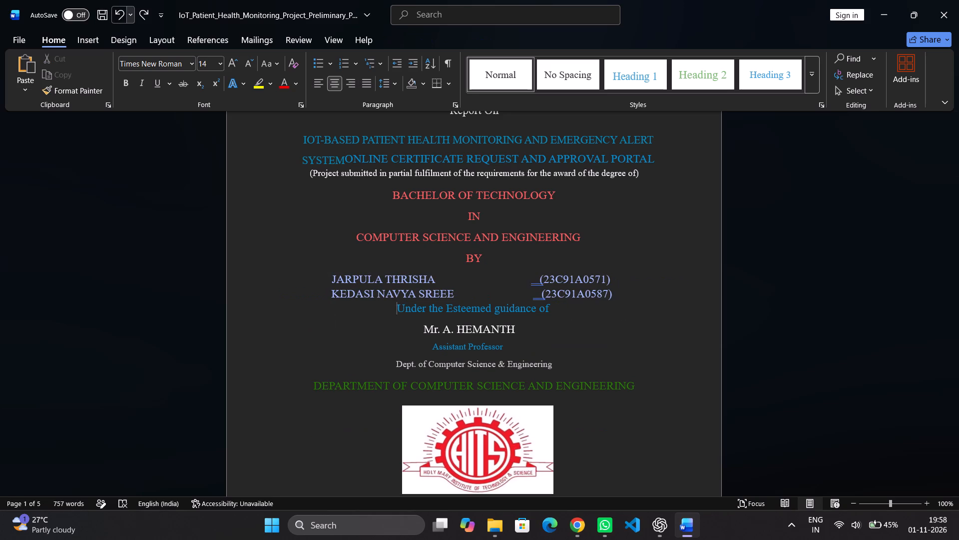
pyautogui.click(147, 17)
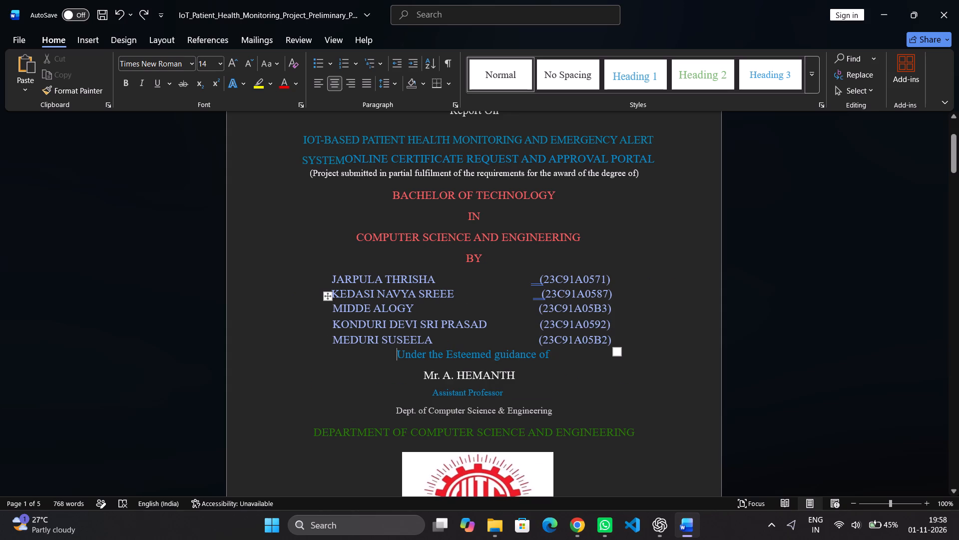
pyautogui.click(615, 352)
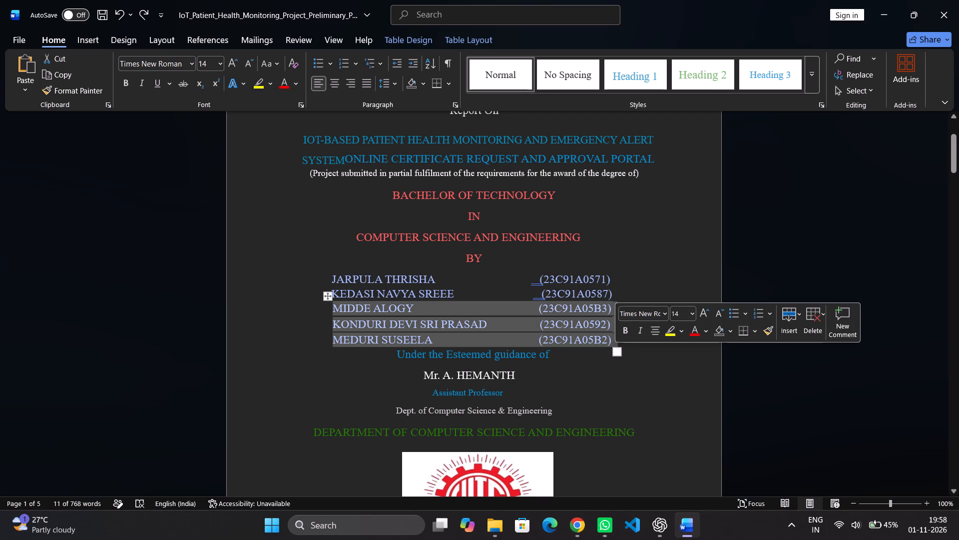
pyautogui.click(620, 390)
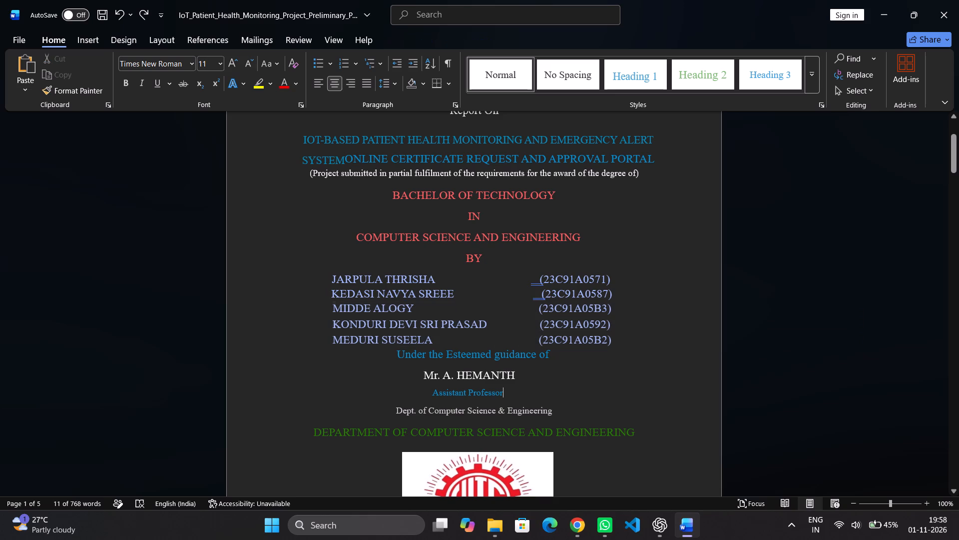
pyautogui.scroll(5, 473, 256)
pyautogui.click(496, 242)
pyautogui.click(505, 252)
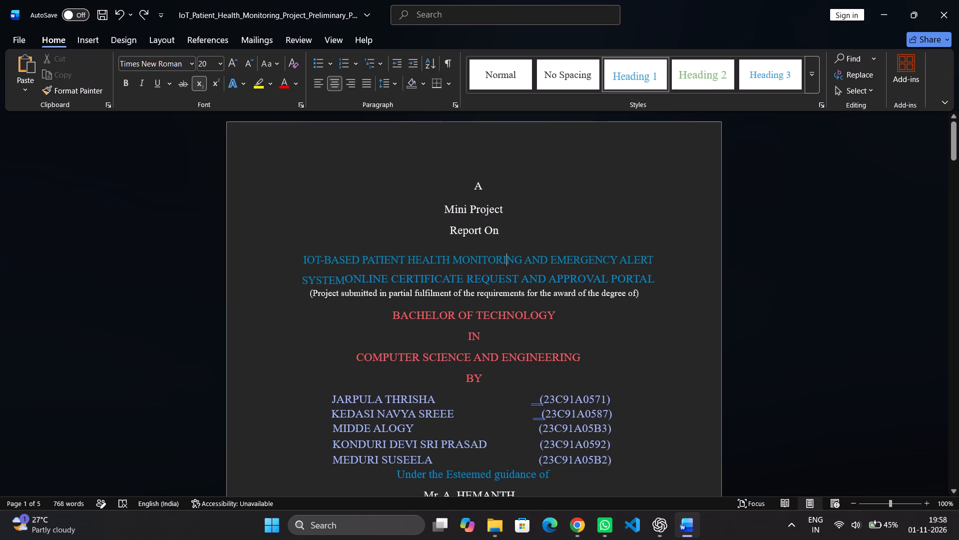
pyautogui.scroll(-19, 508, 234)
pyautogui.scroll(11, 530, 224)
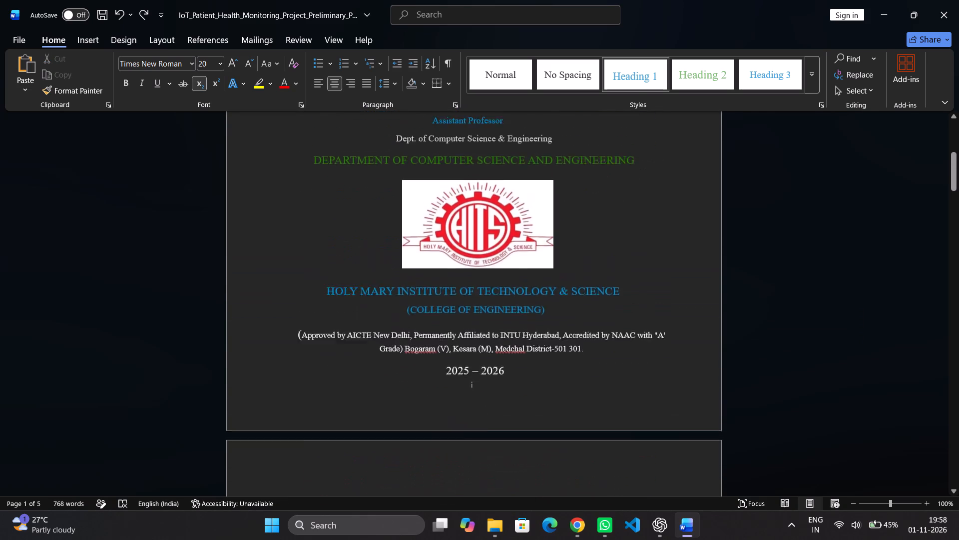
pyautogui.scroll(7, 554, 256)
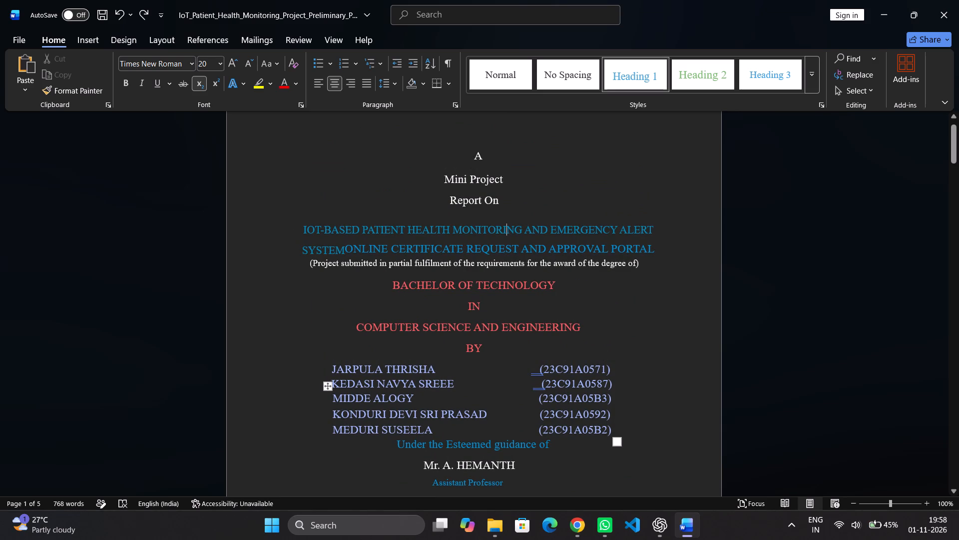
# Replace "Mini" with "major" in the "Mini Project" line of the cover page, keeping the line centred.
pyautogui.click(466, 180)
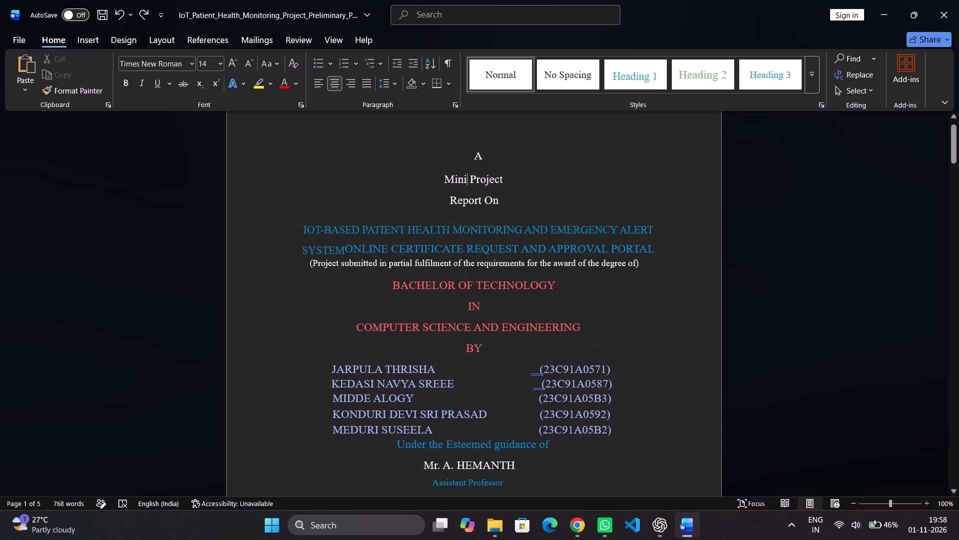
pyautogui.press('BackSpace')
pyautogui.press('BackSpace')
pyautogui.press('BackSpace')
pyautogui.press('BackSpace')
pyautogui.press('BackSpace')
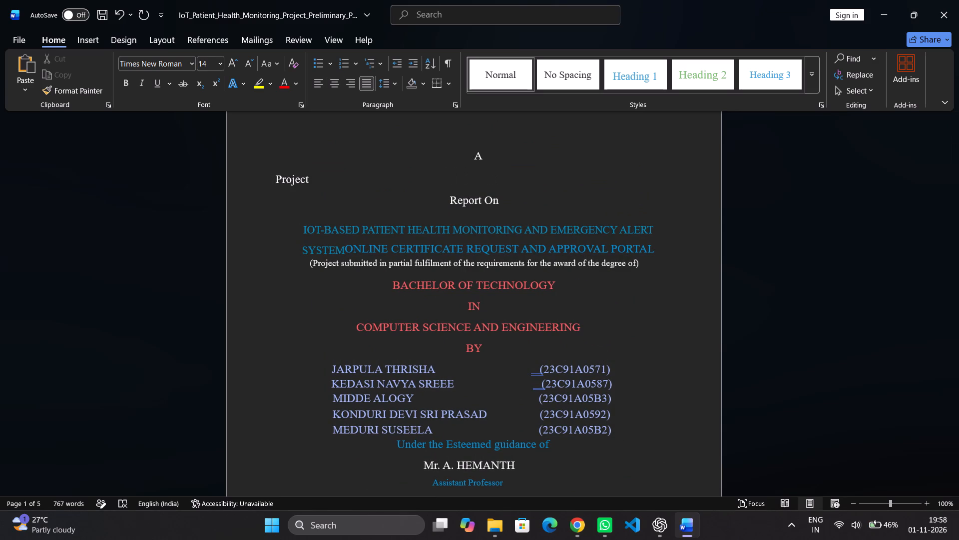
pyautogui.click(125, 20)
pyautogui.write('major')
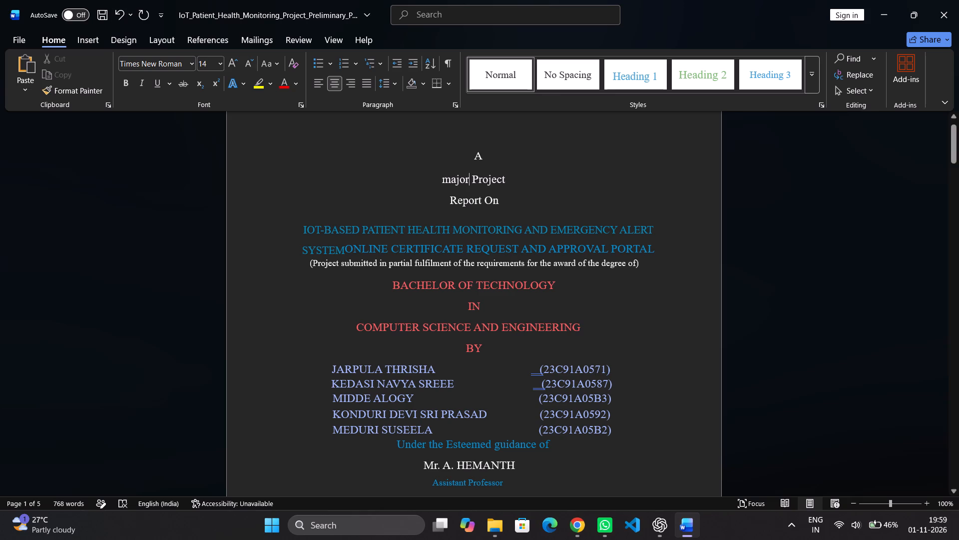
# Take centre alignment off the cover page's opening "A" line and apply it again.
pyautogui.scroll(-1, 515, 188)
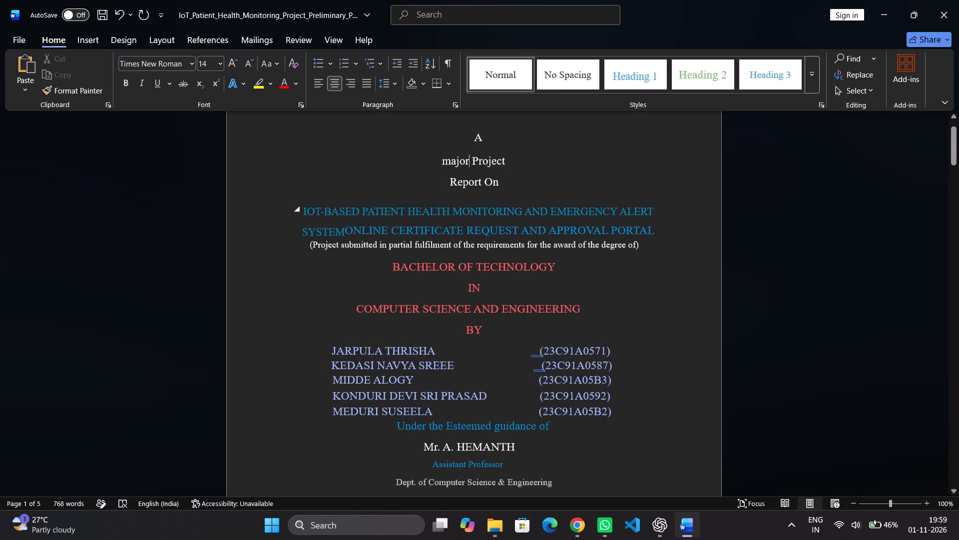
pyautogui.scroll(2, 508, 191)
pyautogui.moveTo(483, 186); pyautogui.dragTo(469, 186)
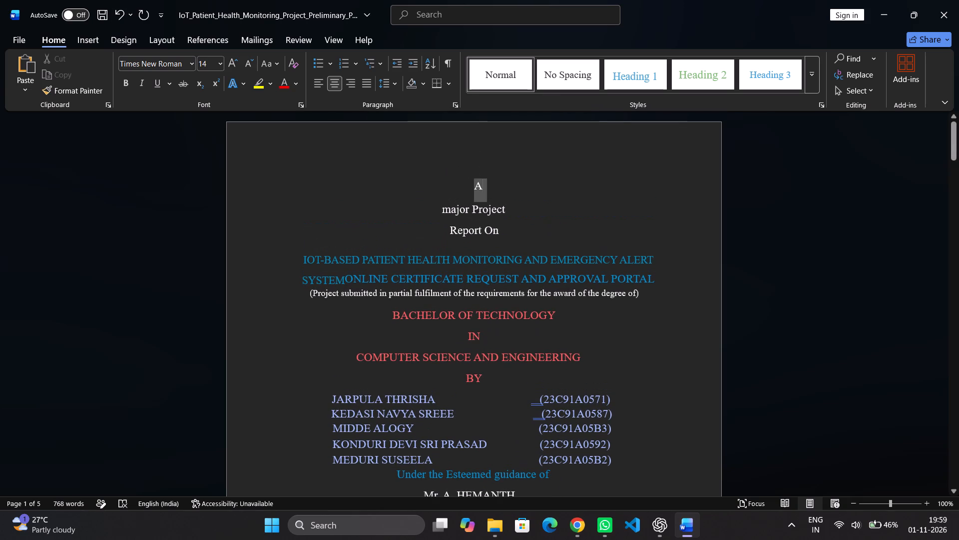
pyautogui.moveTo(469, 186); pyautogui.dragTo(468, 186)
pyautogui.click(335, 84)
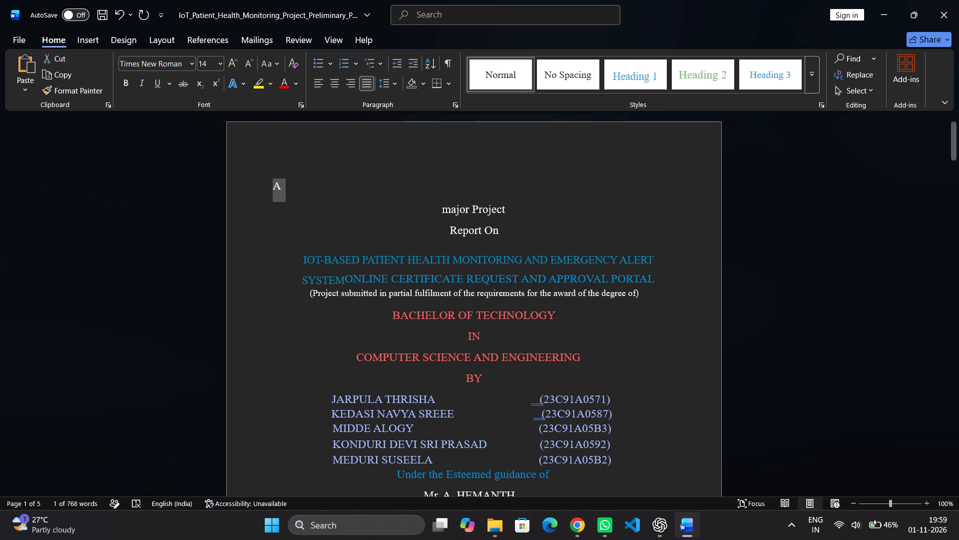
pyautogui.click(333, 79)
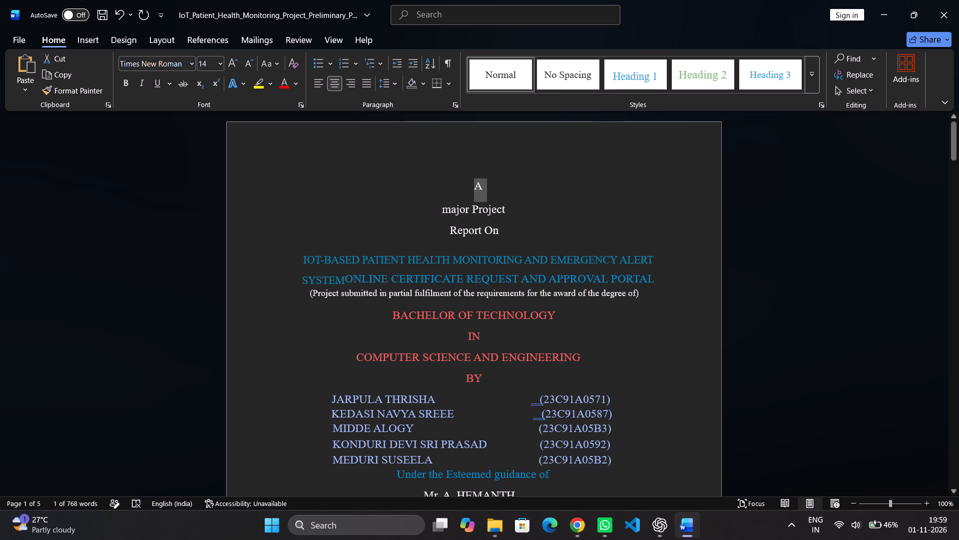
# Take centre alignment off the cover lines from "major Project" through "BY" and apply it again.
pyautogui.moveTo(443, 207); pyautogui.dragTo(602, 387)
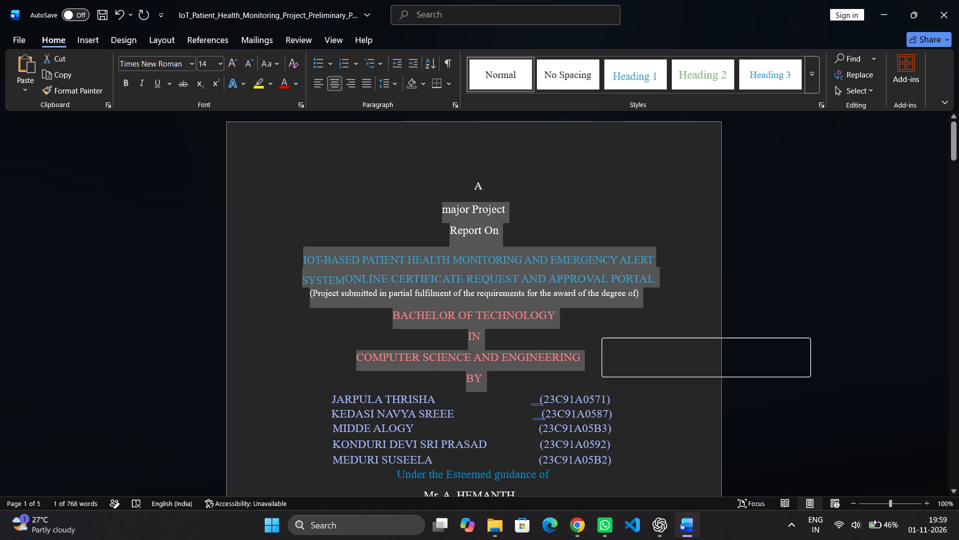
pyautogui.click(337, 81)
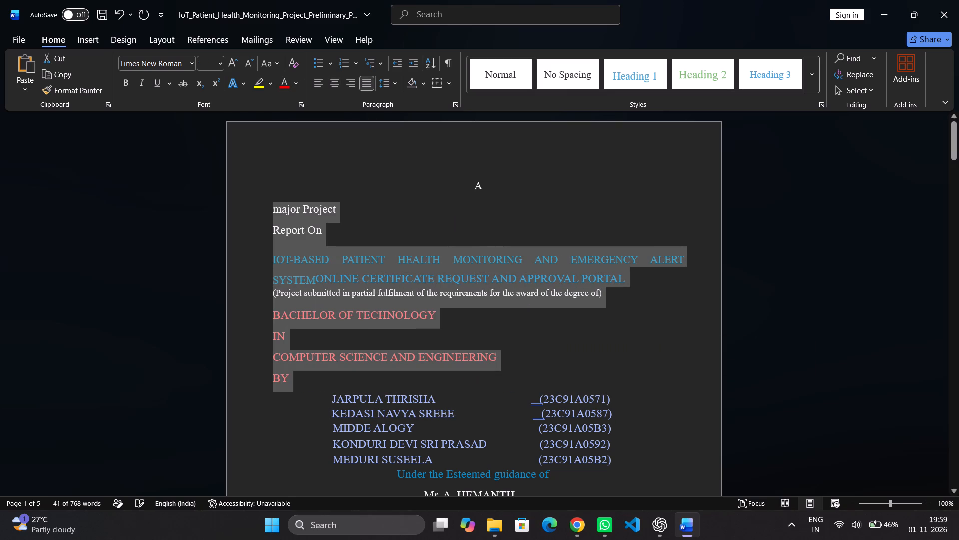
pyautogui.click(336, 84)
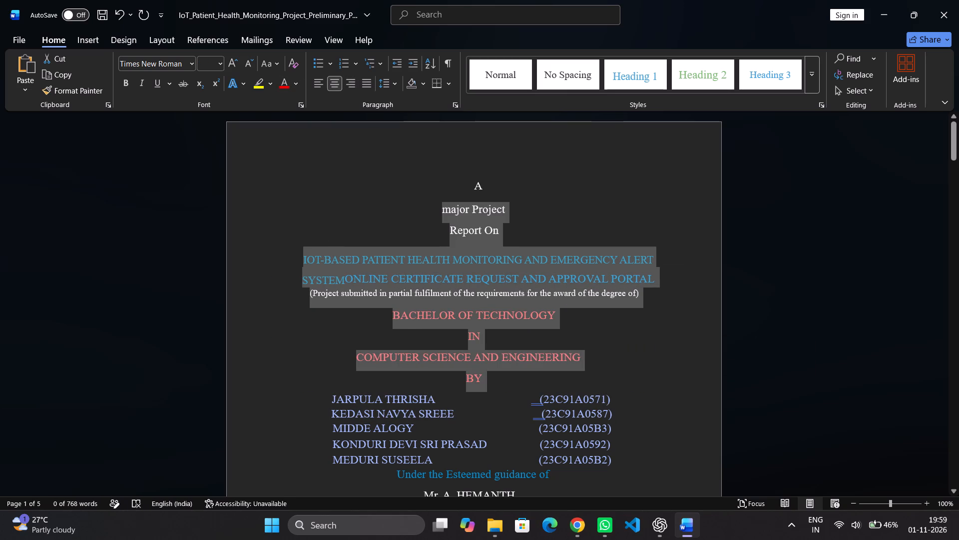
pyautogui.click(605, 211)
# Remove the centred alignment from the cover page's opening "A" line.
pyautogui.click(470, 182)
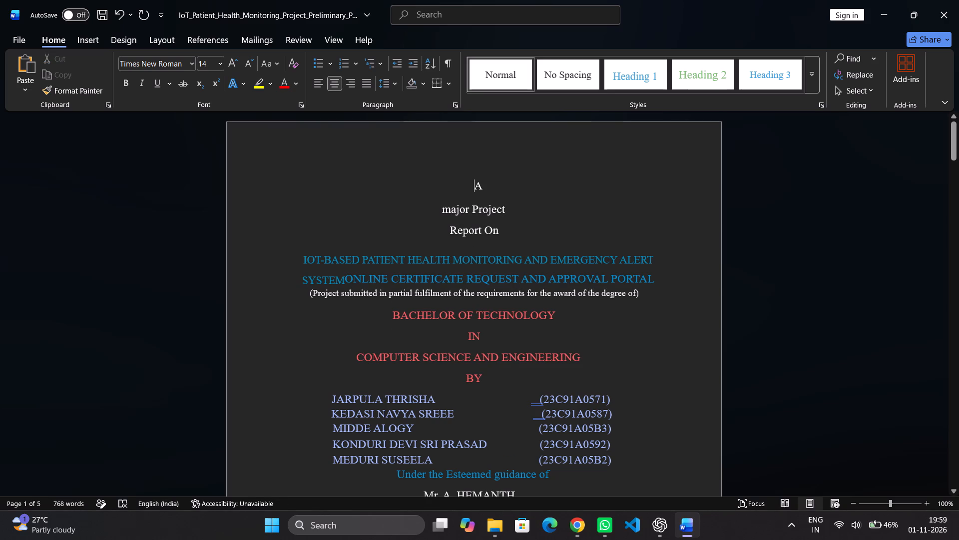
pyautogui.press('BackSpace')
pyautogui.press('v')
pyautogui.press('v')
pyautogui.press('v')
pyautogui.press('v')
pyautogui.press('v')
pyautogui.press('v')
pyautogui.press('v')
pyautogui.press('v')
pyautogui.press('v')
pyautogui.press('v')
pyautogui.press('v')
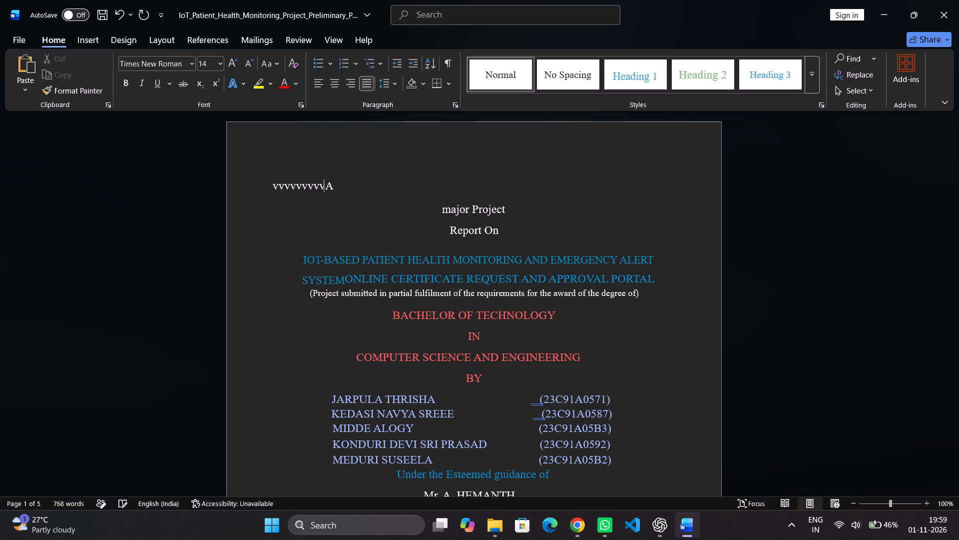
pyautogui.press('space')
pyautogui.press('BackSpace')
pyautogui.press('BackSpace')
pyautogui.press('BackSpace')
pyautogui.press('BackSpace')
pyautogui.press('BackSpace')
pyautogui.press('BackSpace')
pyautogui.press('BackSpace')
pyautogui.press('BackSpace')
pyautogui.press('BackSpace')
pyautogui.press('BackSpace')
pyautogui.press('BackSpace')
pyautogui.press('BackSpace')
# Insert spaces before the opening "A" until it sits roughly centred above "major Project".
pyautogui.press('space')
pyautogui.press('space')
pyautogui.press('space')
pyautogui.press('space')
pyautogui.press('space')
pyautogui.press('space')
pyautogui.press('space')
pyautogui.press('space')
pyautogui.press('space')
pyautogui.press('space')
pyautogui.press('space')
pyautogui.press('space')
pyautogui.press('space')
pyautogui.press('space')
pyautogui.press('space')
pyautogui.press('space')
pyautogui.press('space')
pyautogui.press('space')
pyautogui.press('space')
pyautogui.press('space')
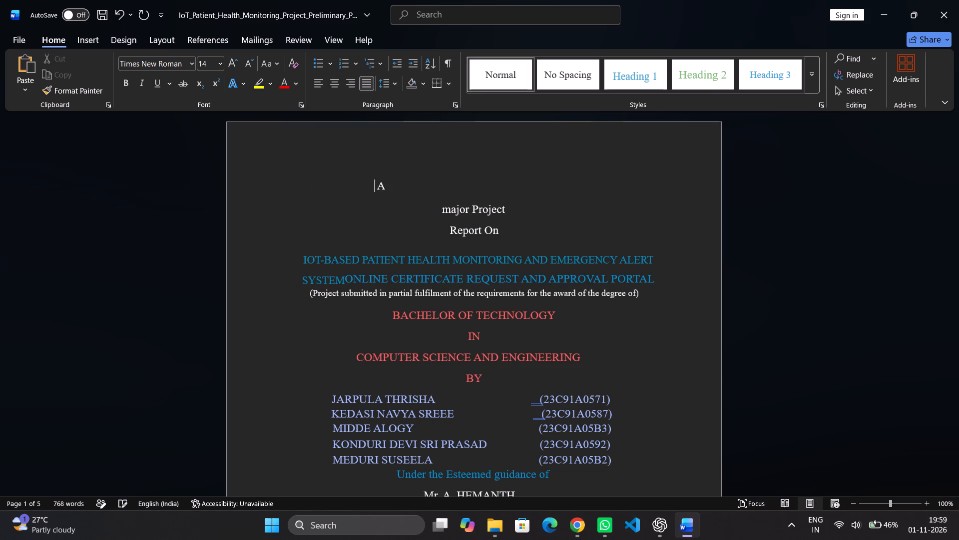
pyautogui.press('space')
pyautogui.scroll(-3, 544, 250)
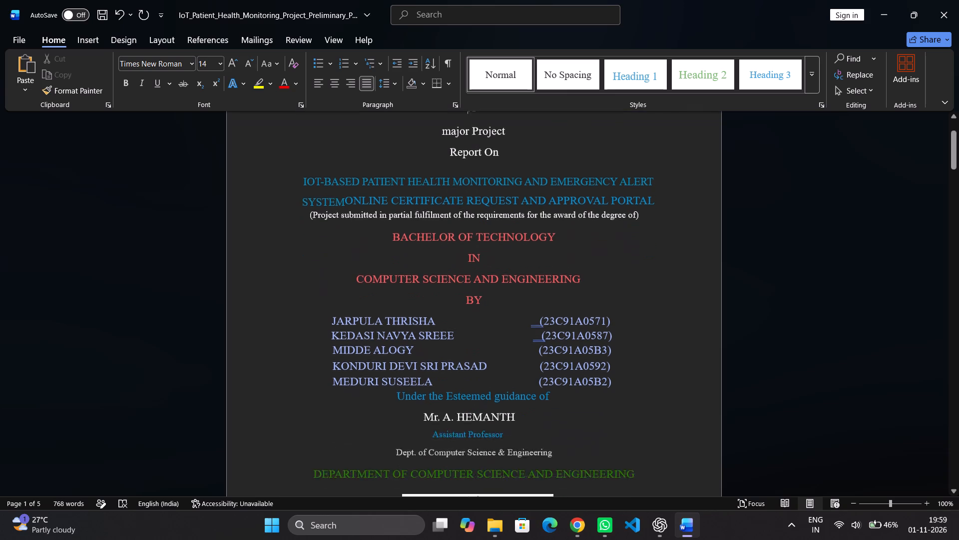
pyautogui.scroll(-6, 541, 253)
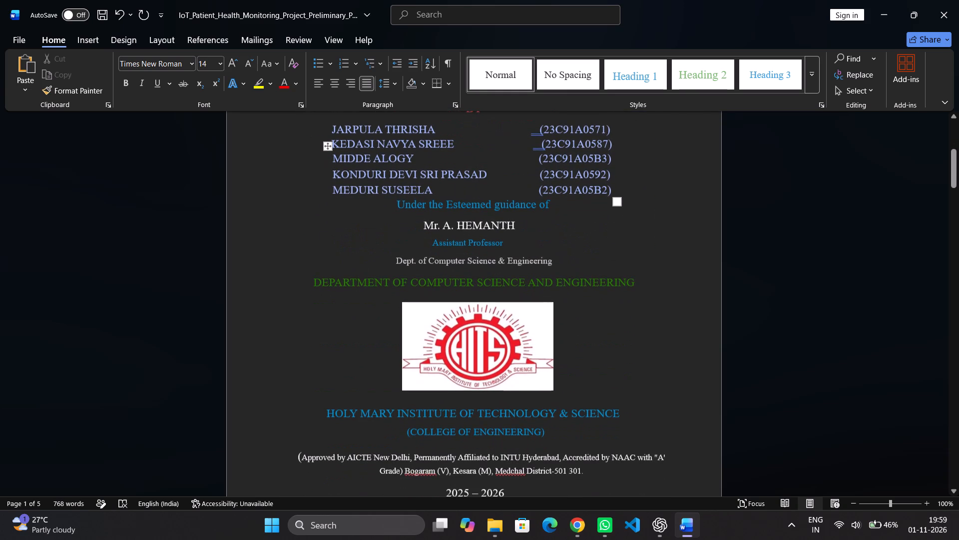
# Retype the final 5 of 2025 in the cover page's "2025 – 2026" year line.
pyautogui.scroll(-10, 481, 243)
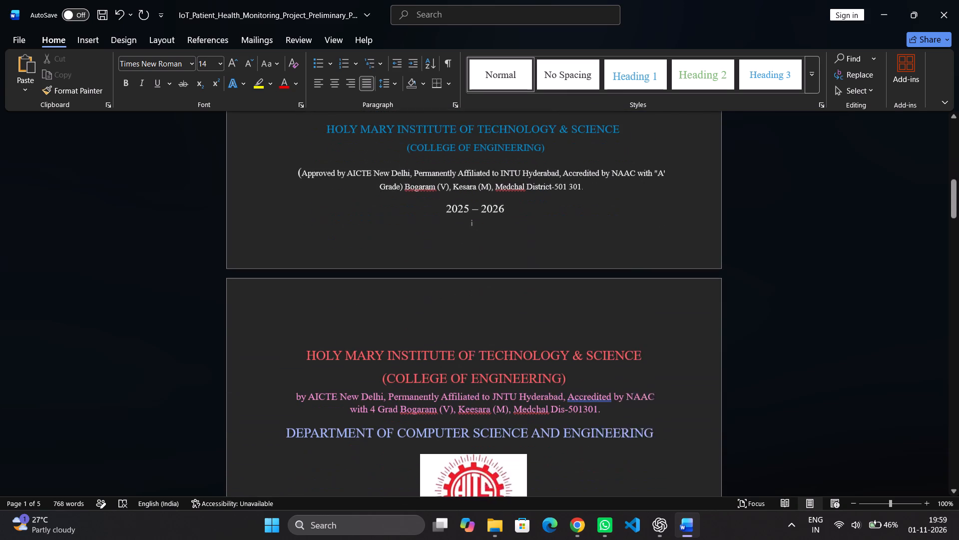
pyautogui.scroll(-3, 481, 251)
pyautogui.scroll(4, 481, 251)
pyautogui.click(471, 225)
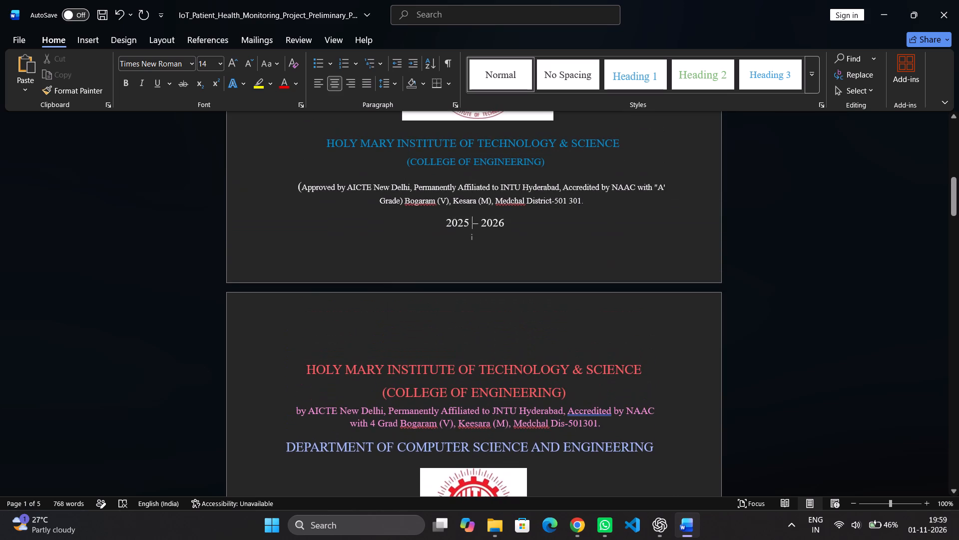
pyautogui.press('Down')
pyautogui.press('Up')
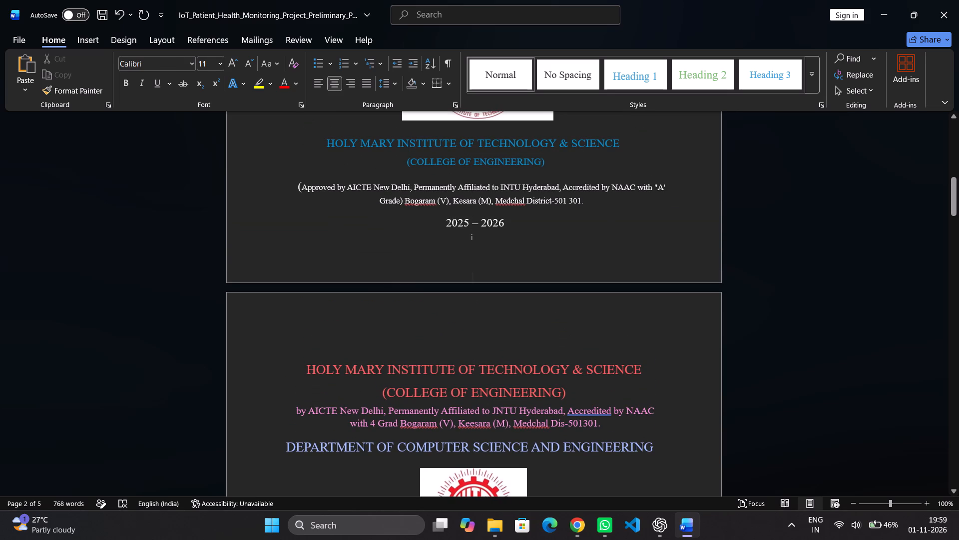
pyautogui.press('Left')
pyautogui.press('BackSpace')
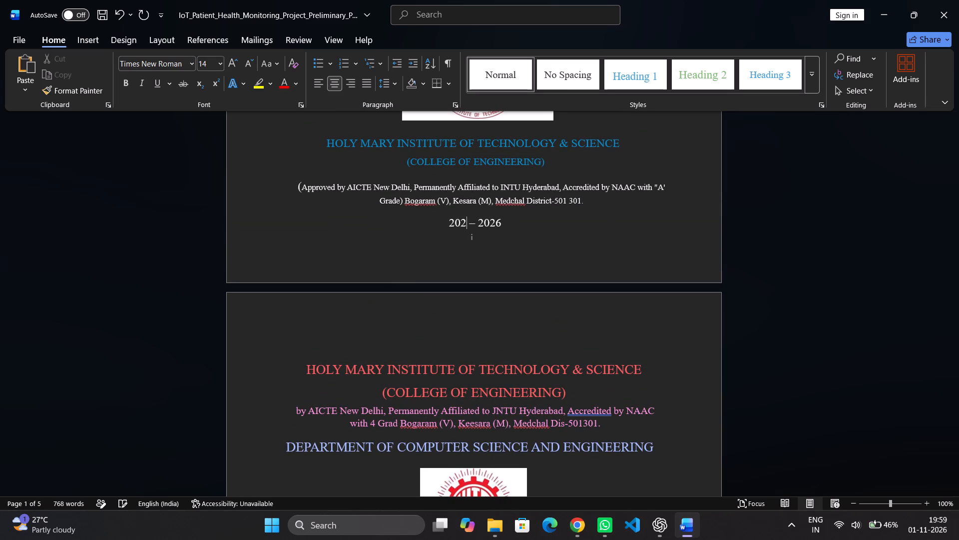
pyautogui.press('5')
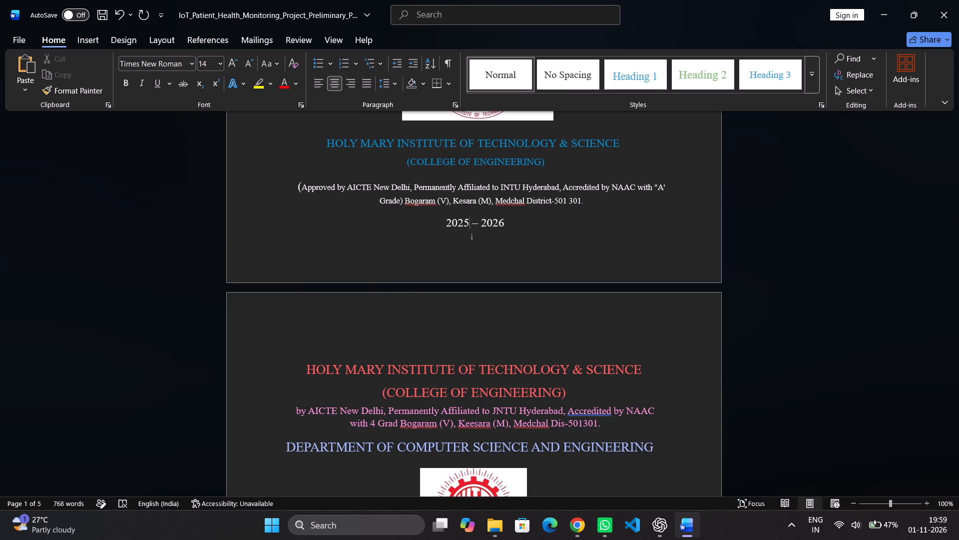
# Insert spaces before "ALOGY" on the certificate page so its line lines up with the paragraph's left edge.
pyautogui.scroll(-4, 598, 372)
pyautogui.scroll(-2, 704, 255)
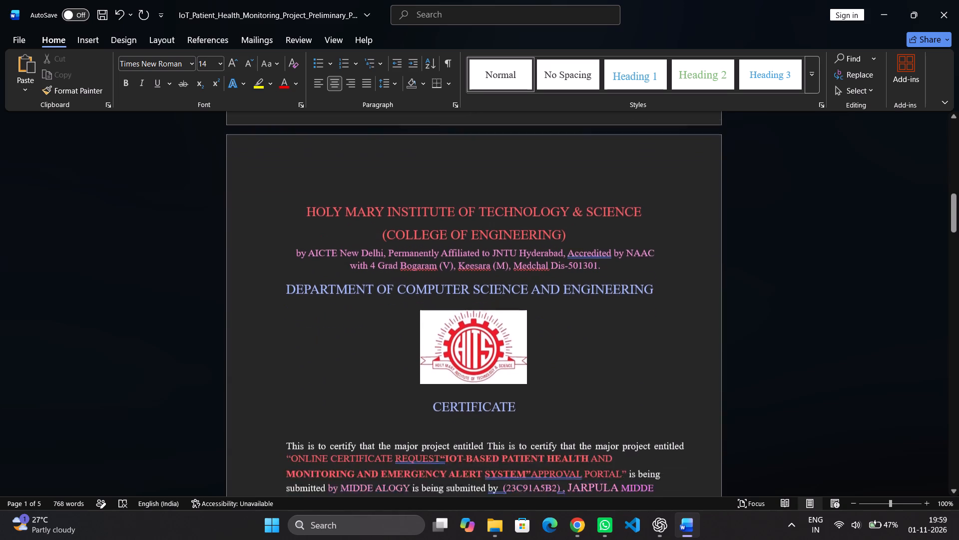
pyautogui.scroll(-4, 692, 326)
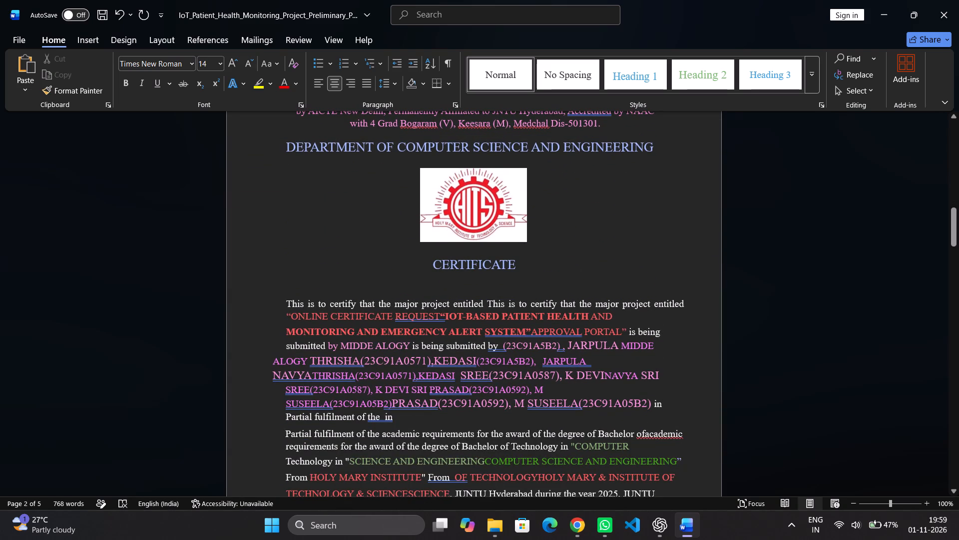
pyautogui.click(273, 364)
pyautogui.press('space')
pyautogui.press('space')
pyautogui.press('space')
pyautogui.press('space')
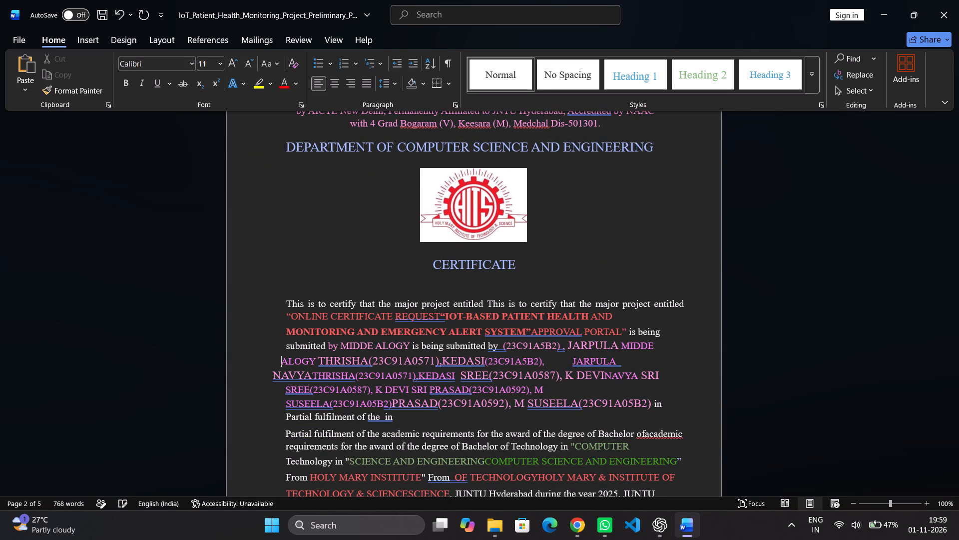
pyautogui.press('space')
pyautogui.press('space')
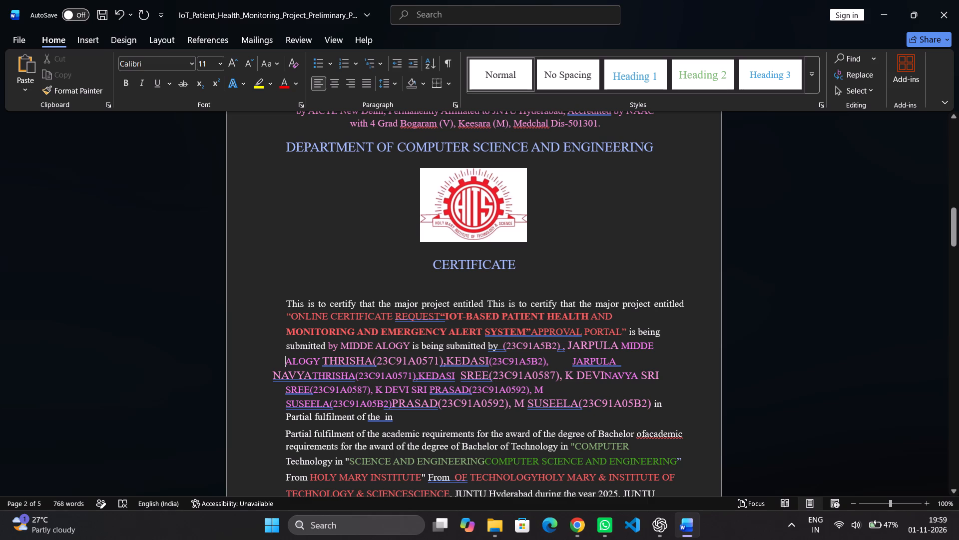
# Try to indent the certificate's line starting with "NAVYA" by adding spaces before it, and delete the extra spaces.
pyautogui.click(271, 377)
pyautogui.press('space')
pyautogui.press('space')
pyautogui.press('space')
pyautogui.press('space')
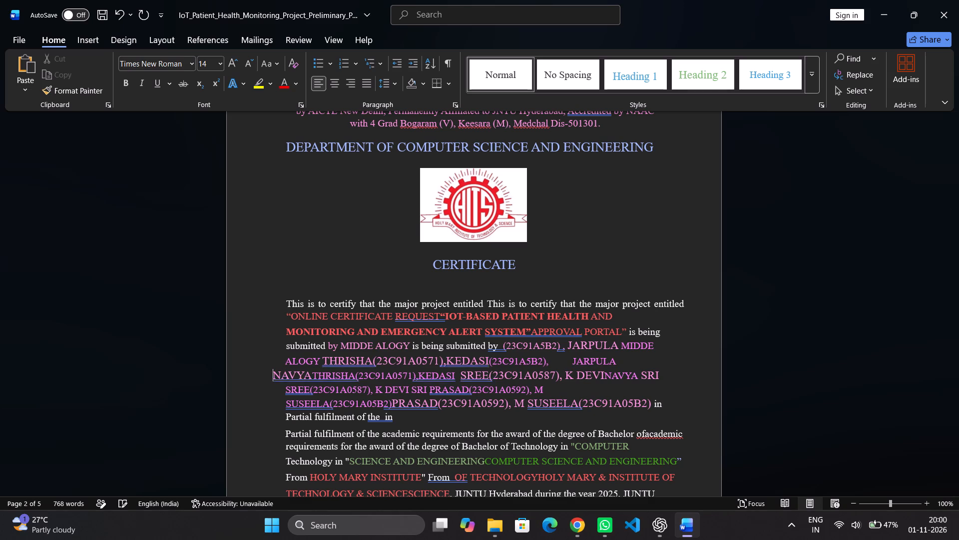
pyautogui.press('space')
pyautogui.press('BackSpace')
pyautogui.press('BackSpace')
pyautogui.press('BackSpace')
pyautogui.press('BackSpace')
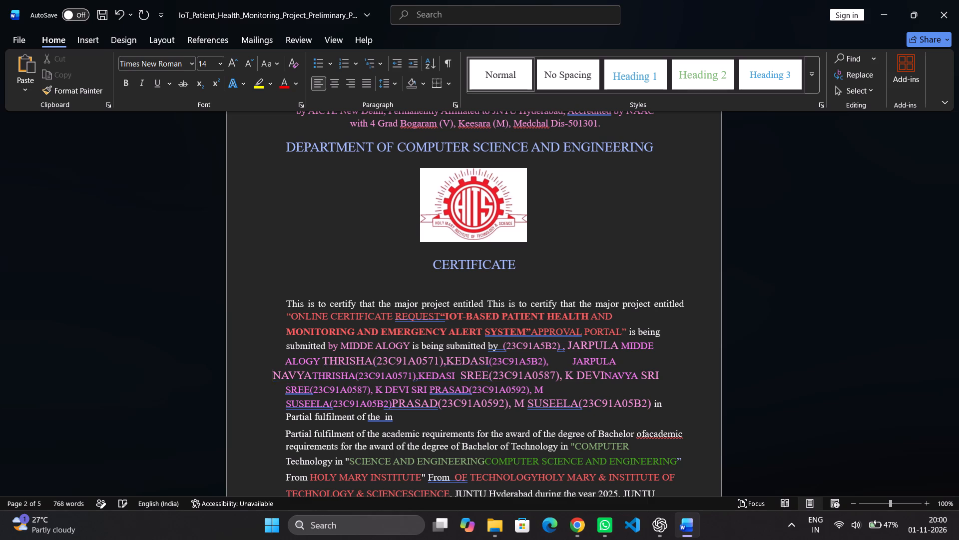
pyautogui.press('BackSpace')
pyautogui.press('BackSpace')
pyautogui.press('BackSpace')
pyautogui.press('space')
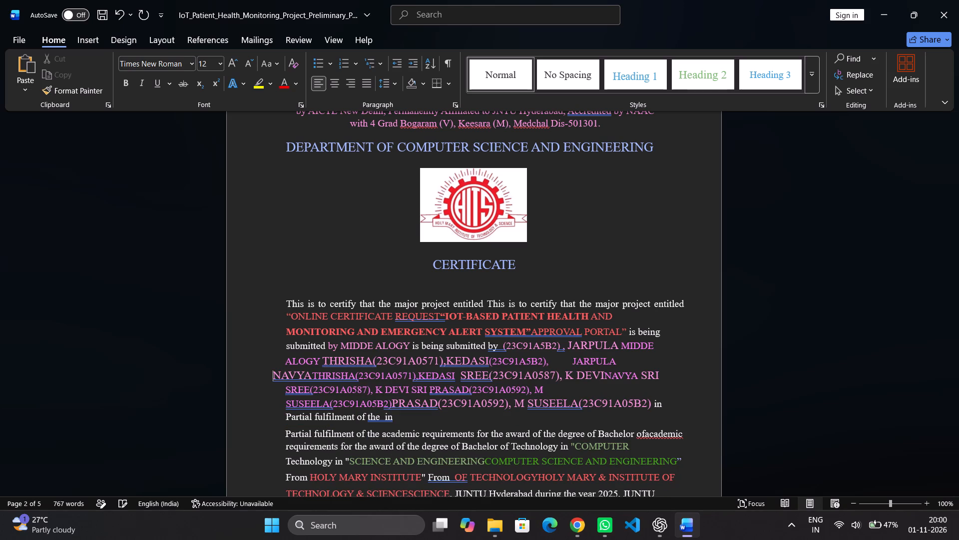
# Close the wide gap before "JARPULA" in the certificate line that starts with "ALOGY".
pyautogui.scroll(1, 271, 377)
pyautogui.click(571, 398)
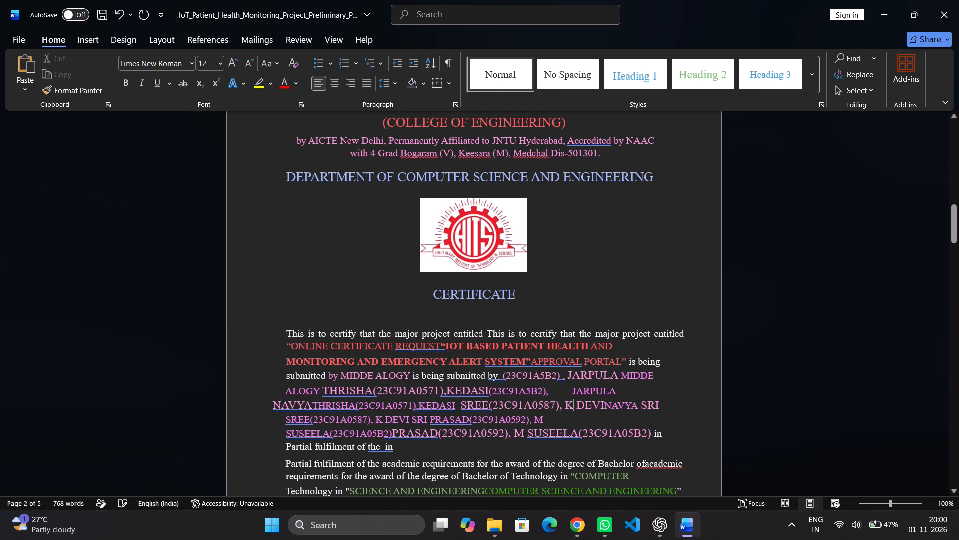
pyautogui.click(572, 393)
pyautogui.press('BackSpace')
pyautogui.press('BackSpace')
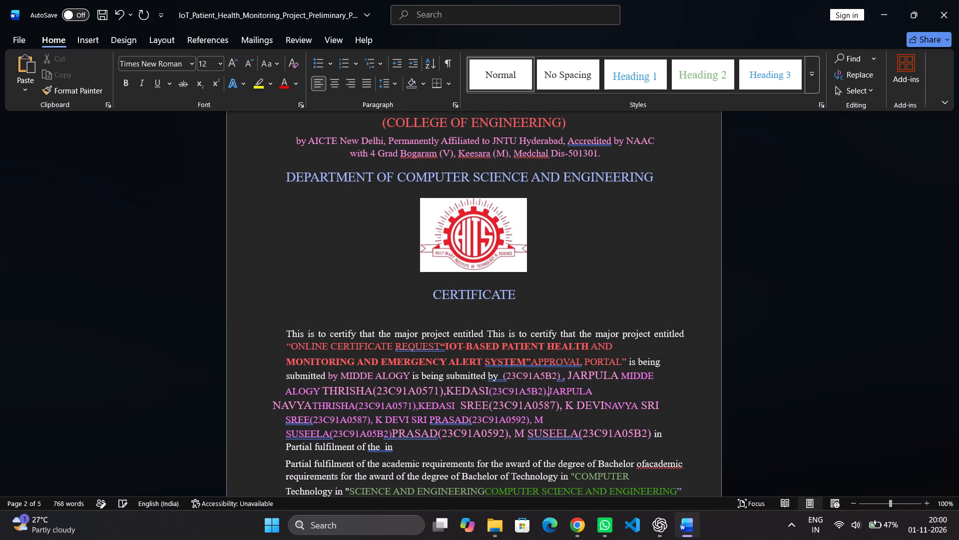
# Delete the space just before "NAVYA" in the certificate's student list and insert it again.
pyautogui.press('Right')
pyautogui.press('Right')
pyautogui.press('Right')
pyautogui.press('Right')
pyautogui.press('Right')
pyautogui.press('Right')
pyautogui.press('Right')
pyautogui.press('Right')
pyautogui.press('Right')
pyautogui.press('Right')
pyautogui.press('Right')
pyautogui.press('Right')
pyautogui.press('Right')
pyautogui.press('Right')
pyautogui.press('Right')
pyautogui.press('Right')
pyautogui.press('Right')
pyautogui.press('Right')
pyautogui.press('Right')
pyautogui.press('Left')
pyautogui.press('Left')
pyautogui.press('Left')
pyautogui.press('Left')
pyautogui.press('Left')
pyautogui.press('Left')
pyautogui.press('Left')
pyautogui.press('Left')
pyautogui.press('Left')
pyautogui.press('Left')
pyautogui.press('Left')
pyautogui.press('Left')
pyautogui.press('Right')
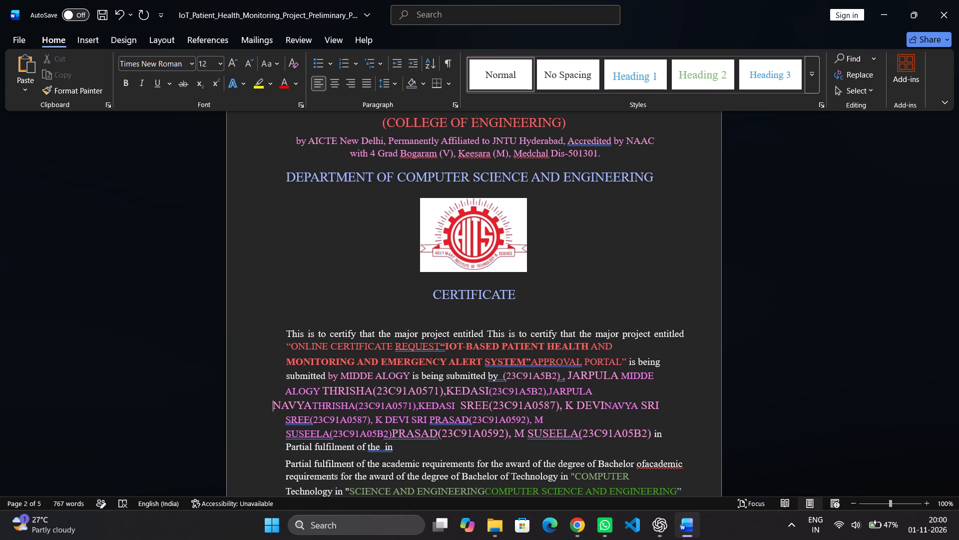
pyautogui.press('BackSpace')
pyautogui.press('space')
# Insert several spaces at the end of the certificate's "ALOGY" line, just before the "NAVYA" line.
pyautogui.scroll(1, 572, 401)
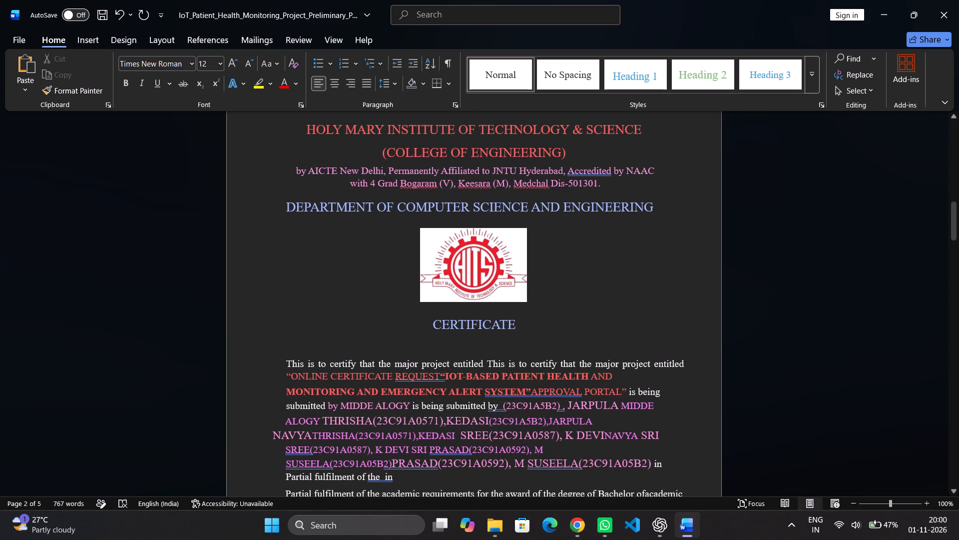
pyautogui.click(652, 419)
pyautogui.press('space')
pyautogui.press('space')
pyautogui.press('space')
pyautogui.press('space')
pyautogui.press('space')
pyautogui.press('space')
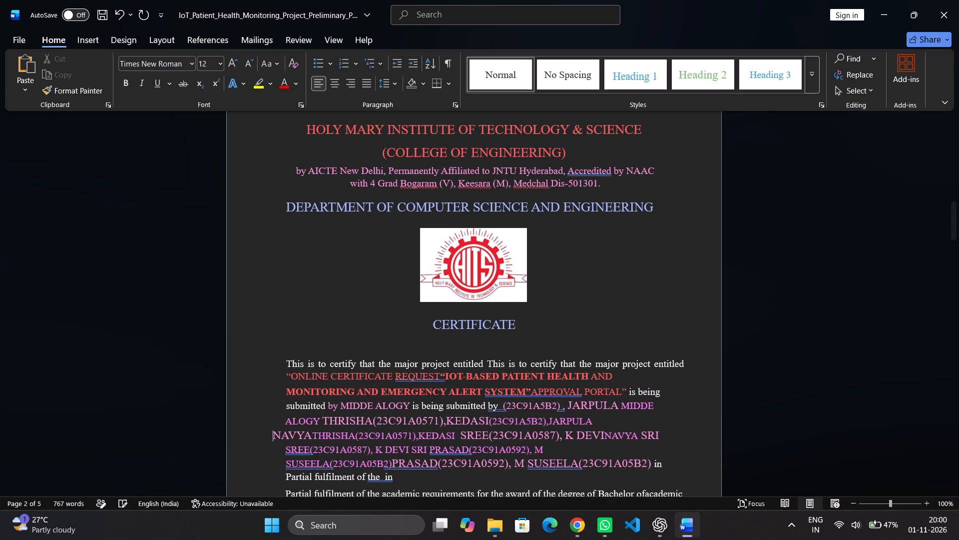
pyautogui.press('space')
pyautogui.press('BackSpace')
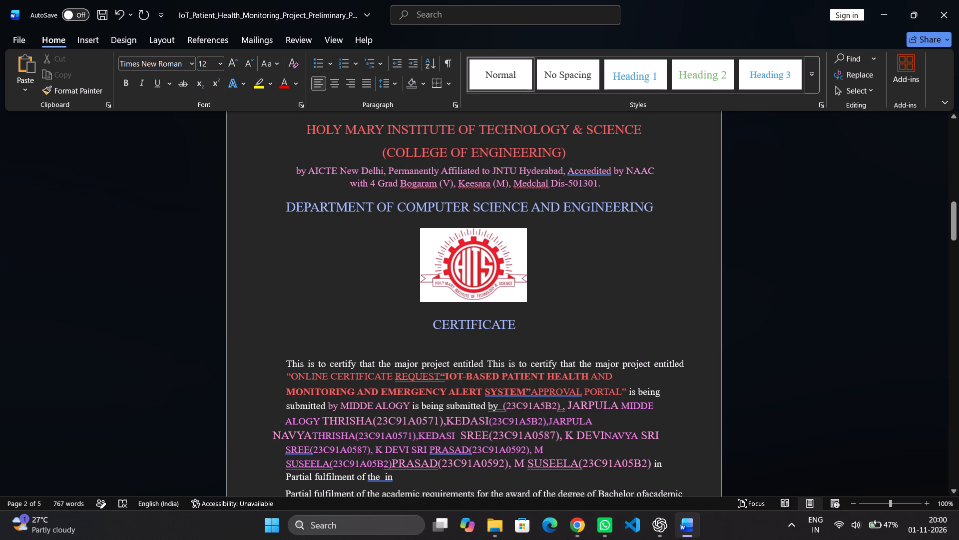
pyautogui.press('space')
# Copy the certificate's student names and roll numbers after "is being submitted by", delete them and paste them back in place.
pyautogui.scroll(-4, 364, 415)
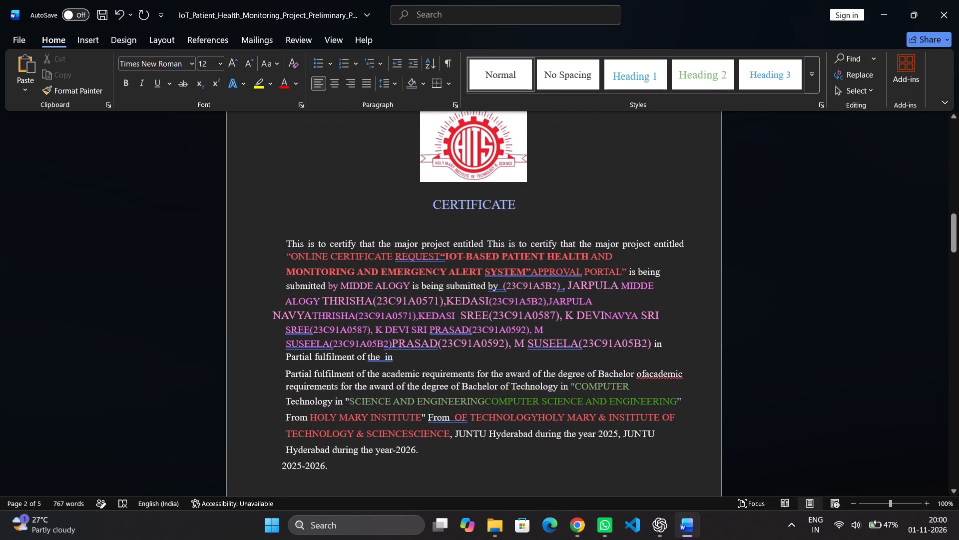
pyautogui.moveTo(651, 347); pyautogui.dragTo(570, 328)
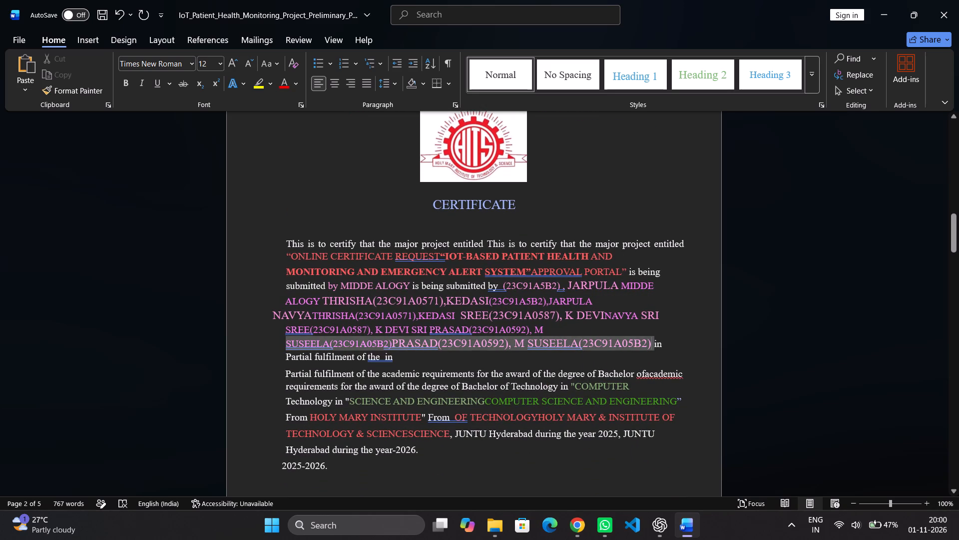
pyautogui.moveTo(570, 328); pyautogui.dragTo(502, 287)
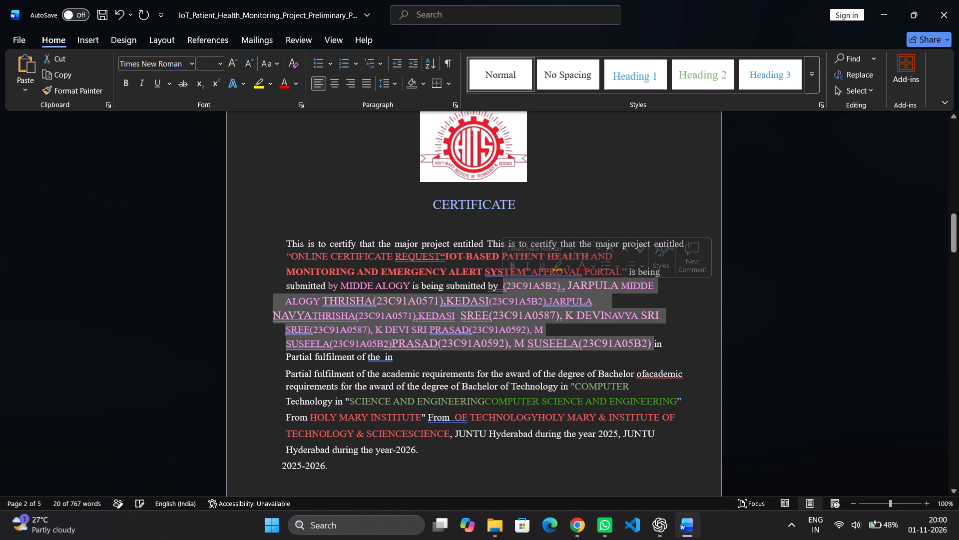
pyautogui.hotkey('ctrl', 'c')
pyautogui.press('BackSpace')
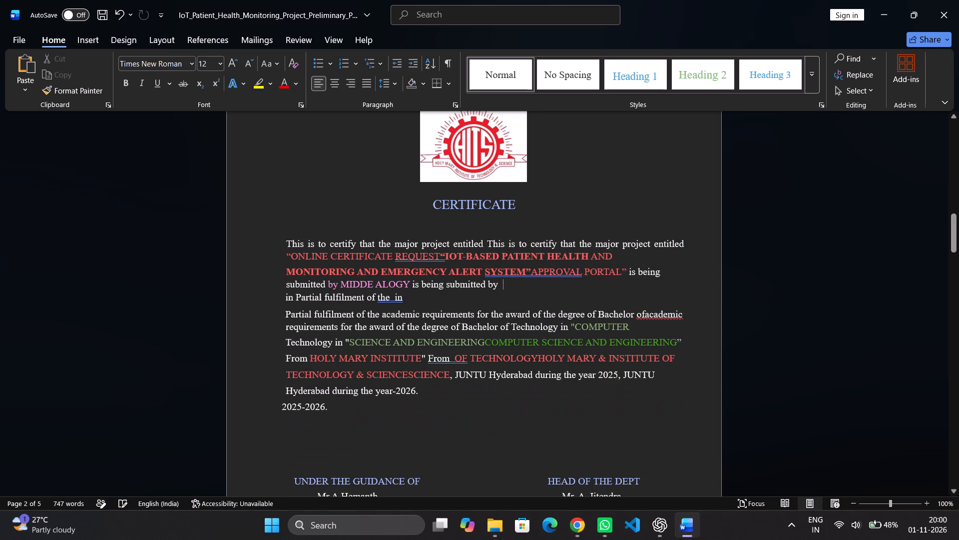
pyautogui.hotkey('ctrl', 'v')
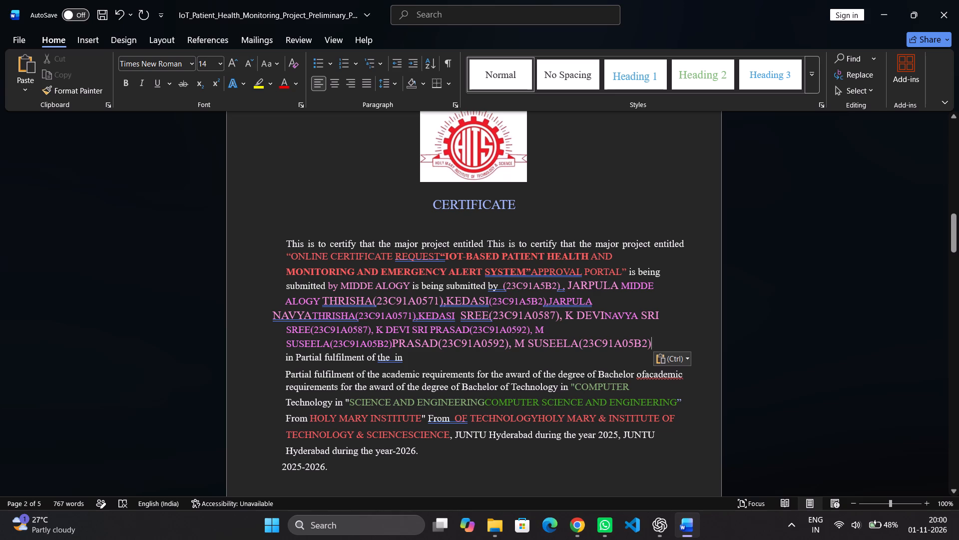
# Replace the outdented "NAVYA" at the start of its certificate line with a space.
pyautogui.moveTo(312, 321); pyautogui.dragTo(272, 314)
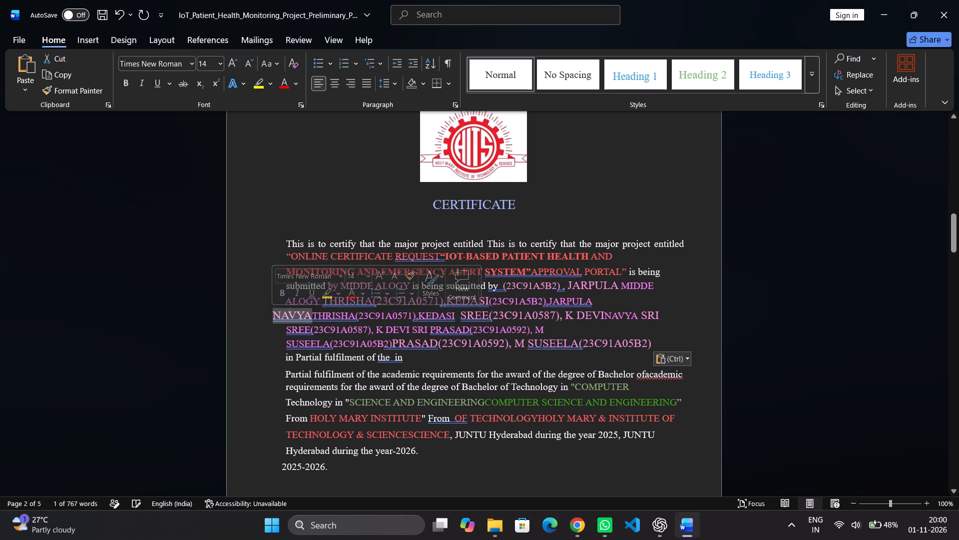
pyautogui.press('BackSpace')
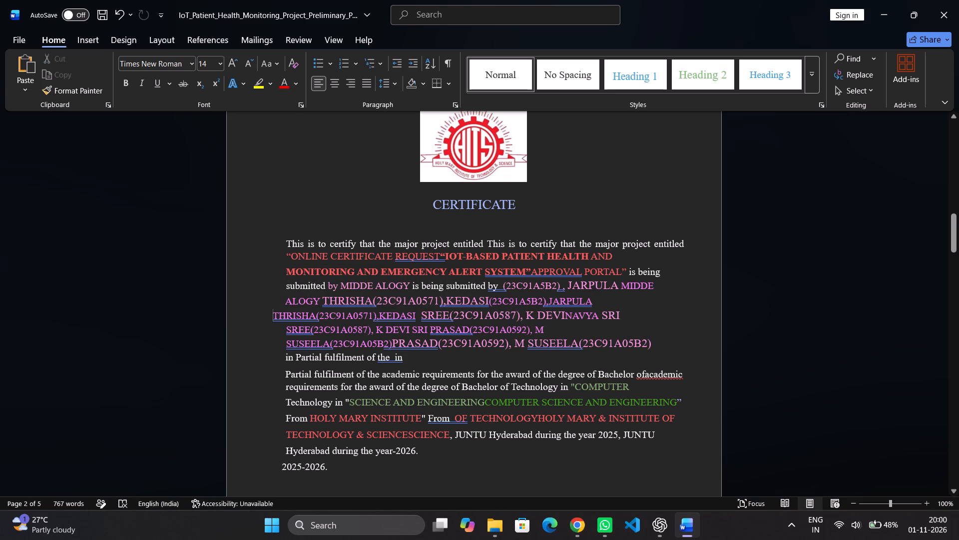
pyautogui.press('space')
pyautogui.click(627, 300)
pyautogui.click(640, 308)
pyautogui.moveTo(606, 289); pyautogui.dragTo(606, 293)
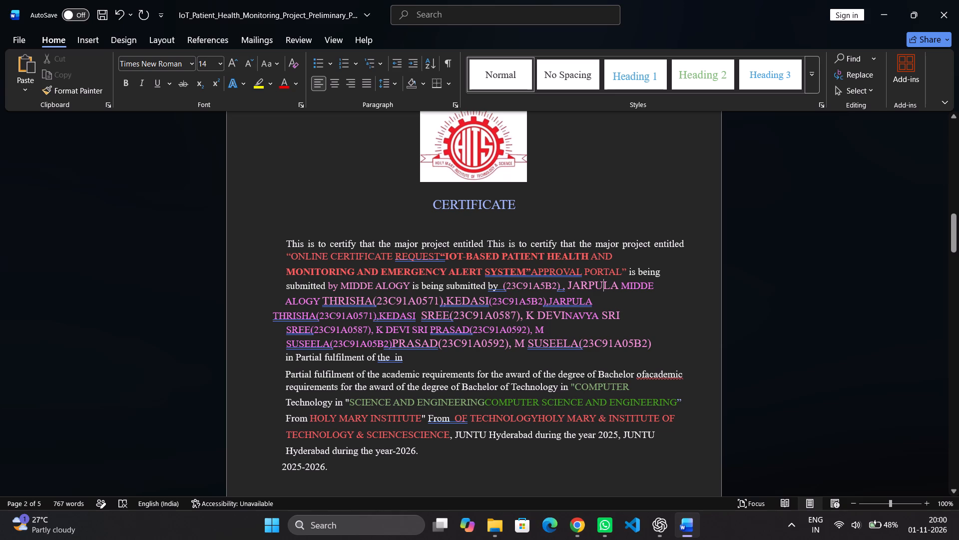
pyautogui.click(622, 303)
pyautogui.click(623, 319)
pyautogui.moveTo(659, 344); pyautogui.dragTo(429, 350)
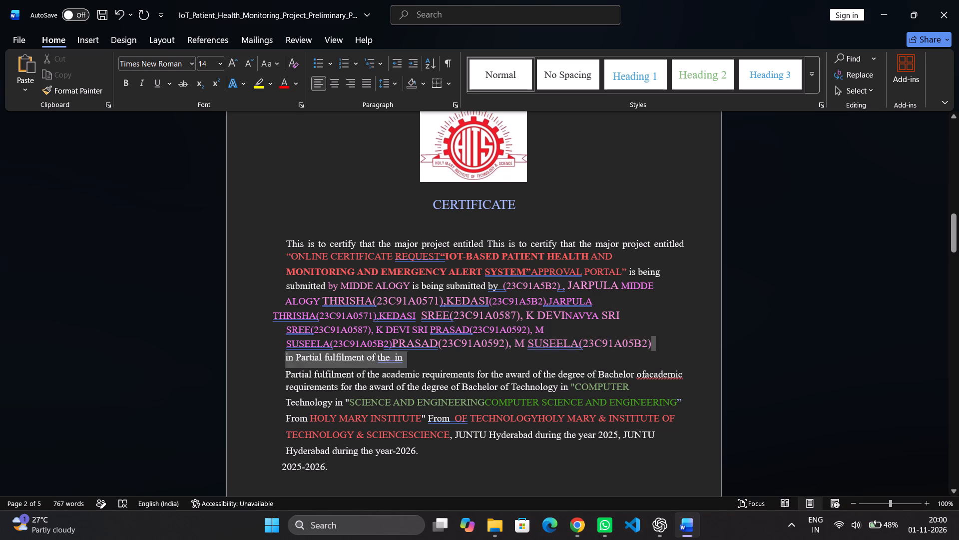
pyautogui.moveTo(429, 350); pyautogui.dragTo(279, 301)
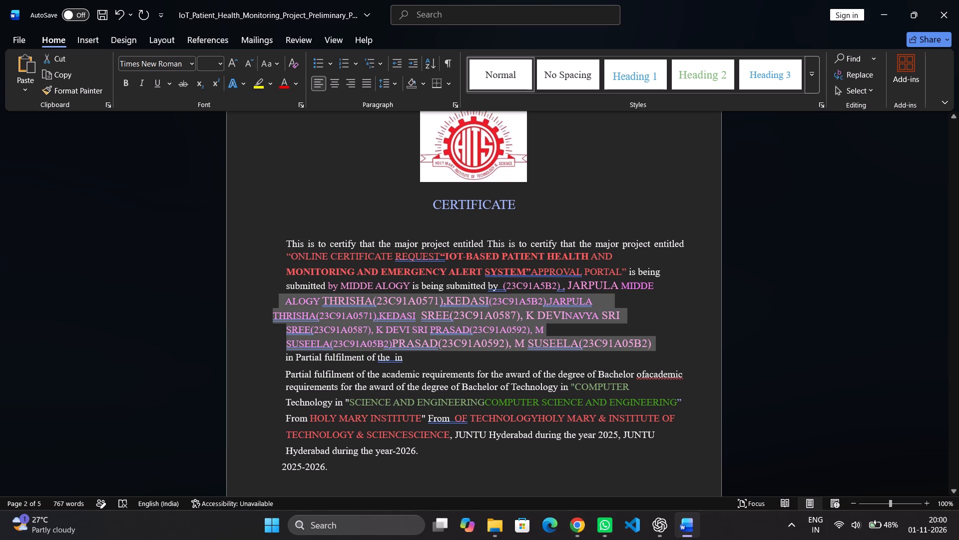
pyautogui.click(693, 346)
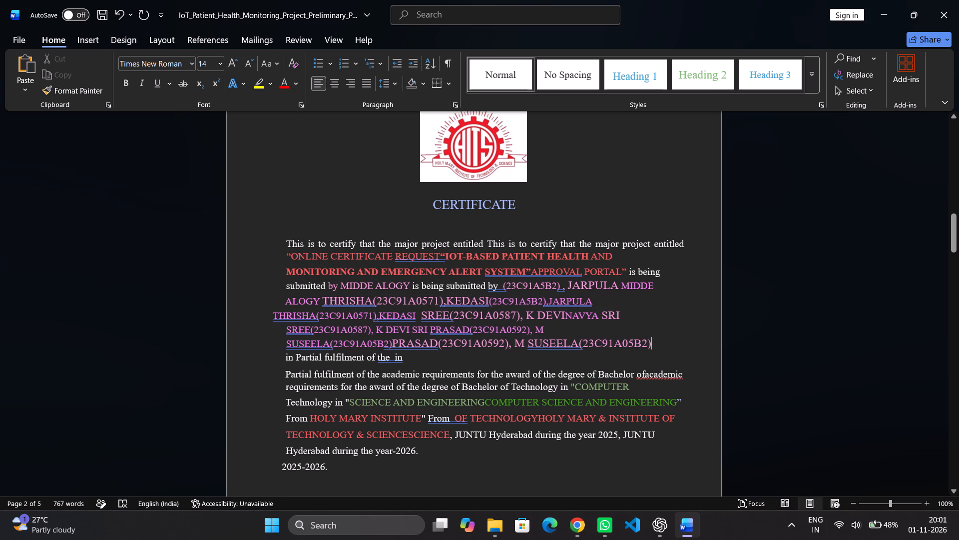
# Undo the recent edits in the certificate's student list, going back through the cover page's year and alignment changes.
pyautogui.tripleClick(117, 14)
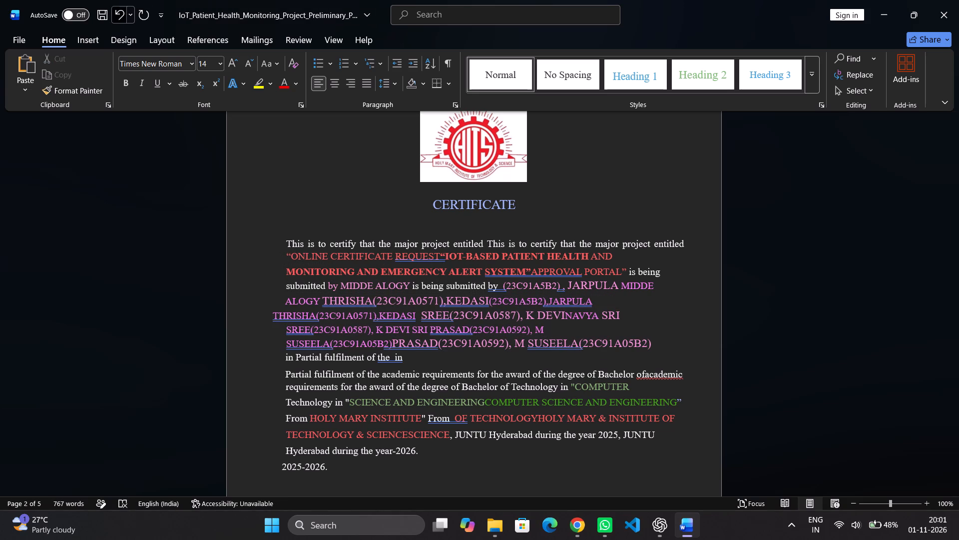
pyautogui.click(117, 14)
pyautogui.click(117, 14)
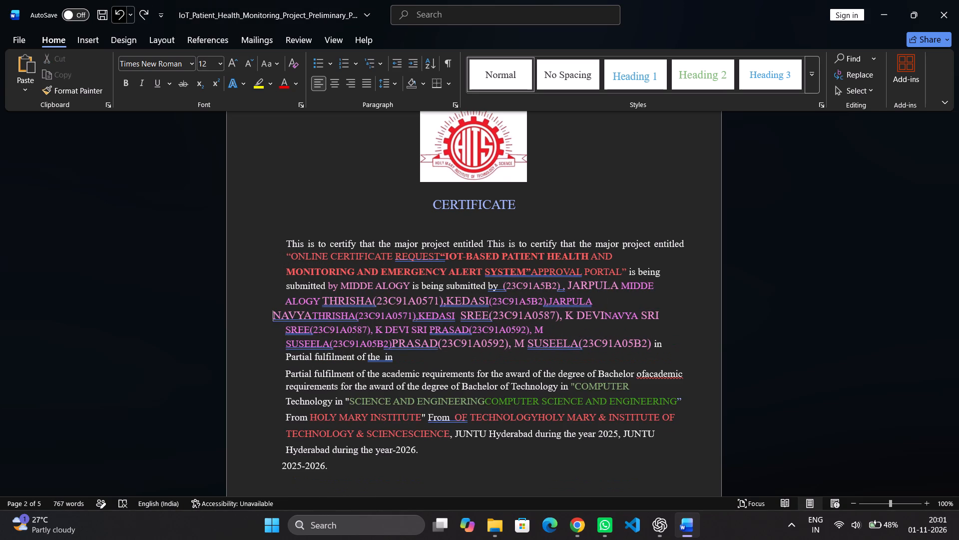
pyautogui.click(119, 16)
pyautogui.click(119, 16)
pyautogui.click(119, 16)
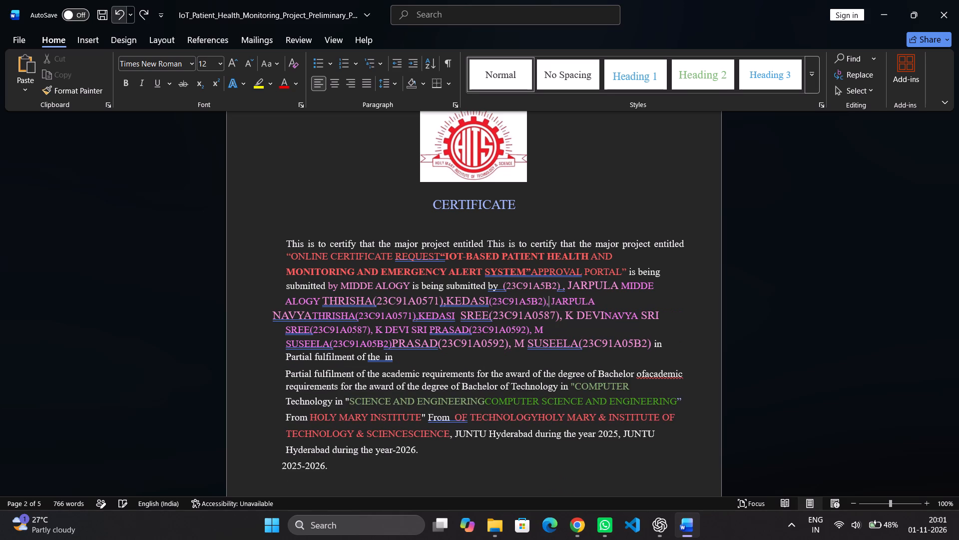
pyautogui.click(119, 16)
pyautogui.click(119, 16)
pyautogui.click(119, 16)
pyautogui.click(119, 16)
pyautogui.doubleClick(119, 16)
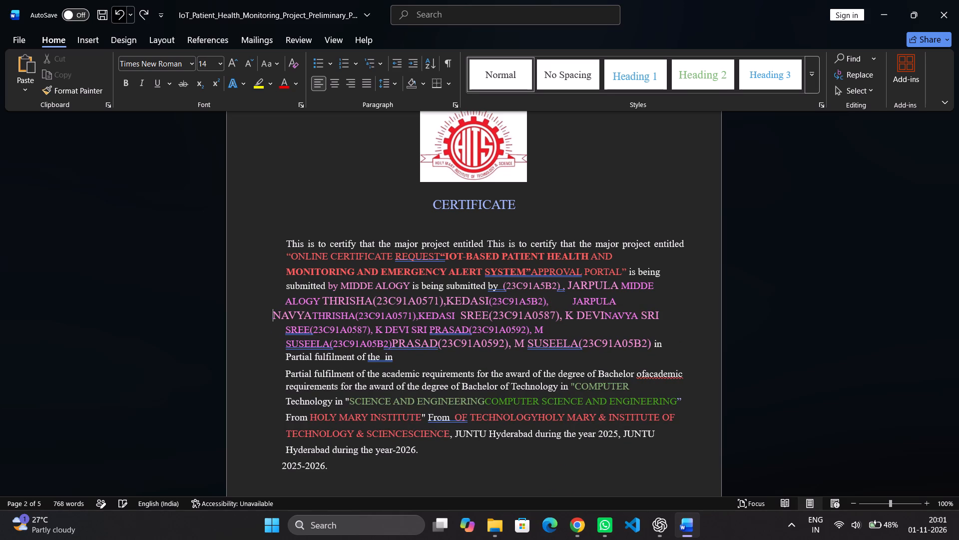
pyautogui.scroll(15, 129, 250)
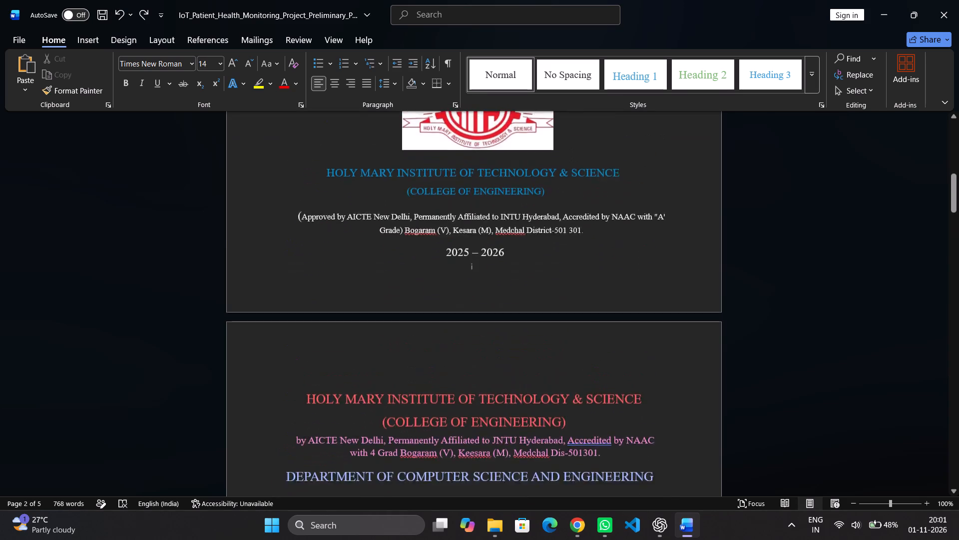
pyautogui.scroll(18, 153, 190)
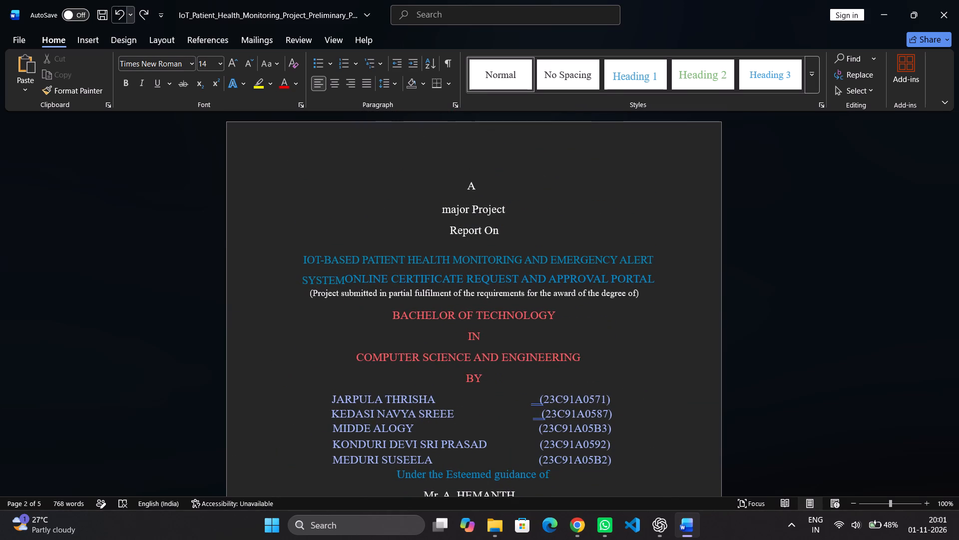
pyautogui.doubleClick(118, 16)
pyautogui.tripleClick(117, 18)
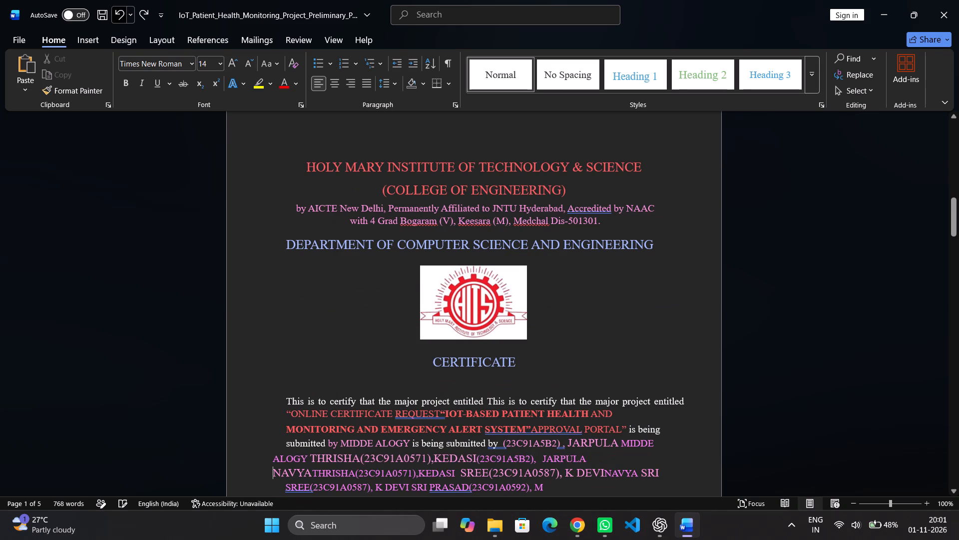
pyautogui.tripleClick(117, 18)
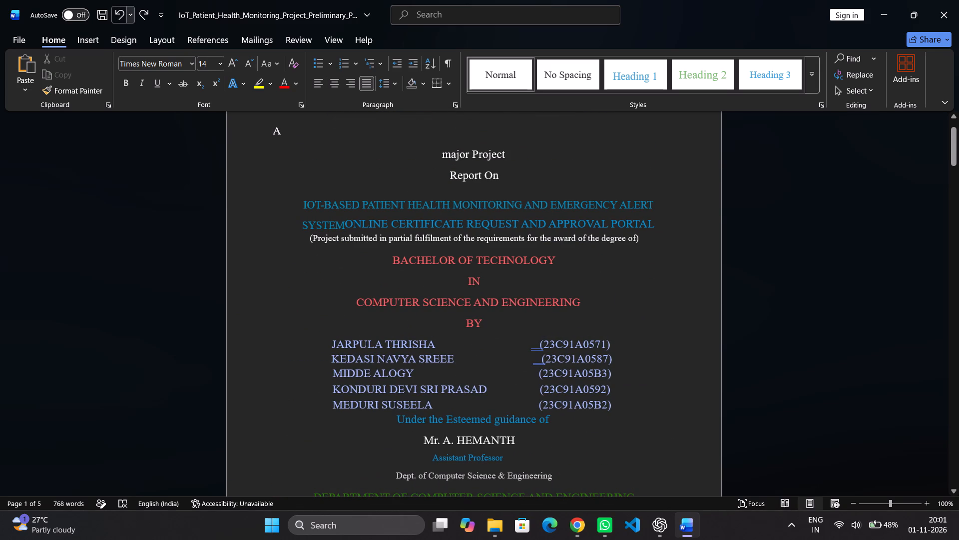
# Redo the undone cover page changes, including the centred "A" line and the year "2025".
pyautogui.click(133, 15)
pyautogui.click(149, 11)
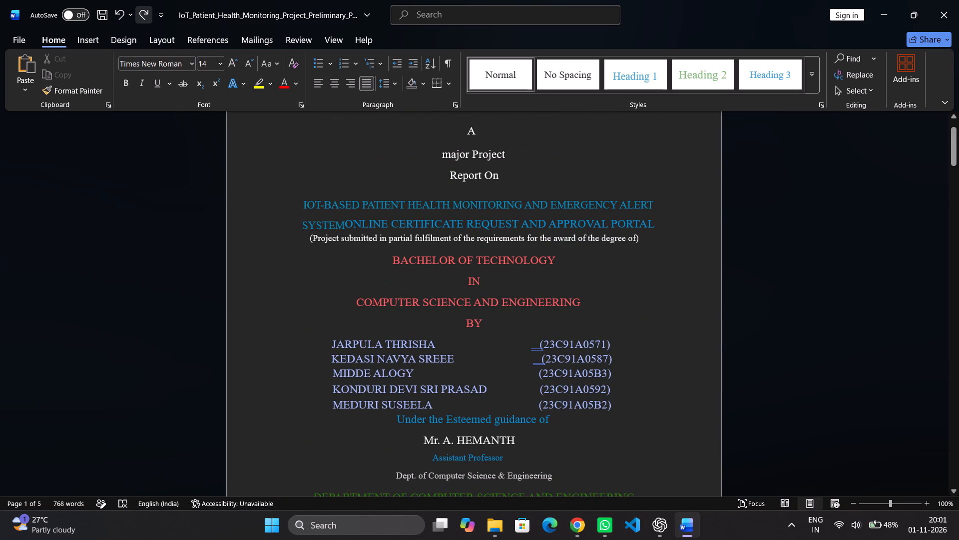
pyautogui.click(146, 13)
pyautogui.scroll(-1, 149, 46)
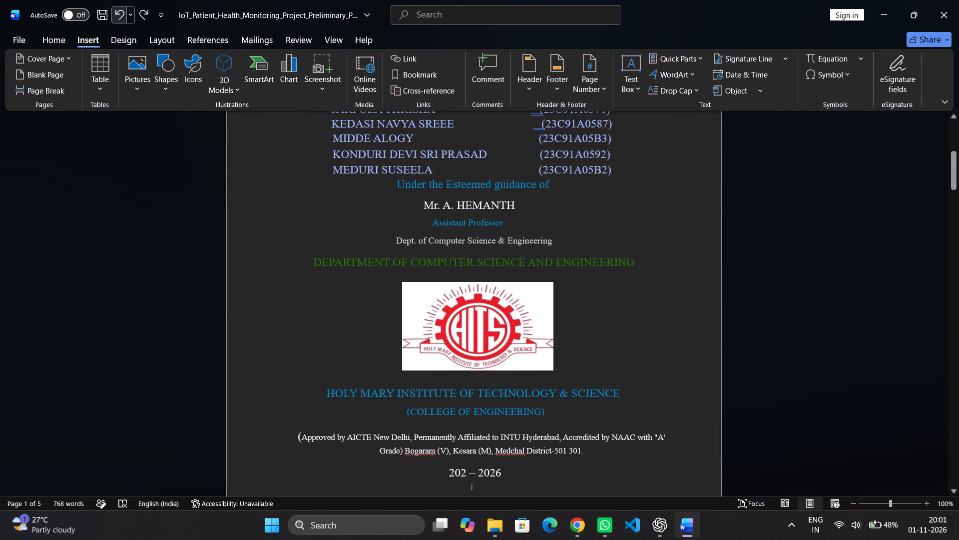
pyautogui.scroll(-5, 173, 155)
pyautogui.scroll(-2, 225, 146)
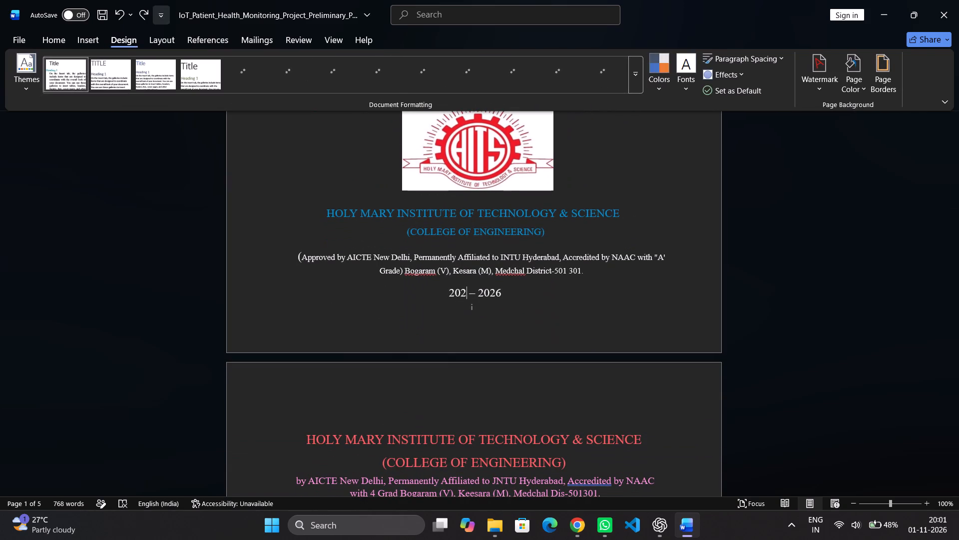
pyautogui.click(143, 19)
# Delete the certificate's repeated "is being submitted by" together with the surrounding student names and roll numbers, leaving "submitted by MIDDE".
pyautogui.scroll(-5, 264, 311)
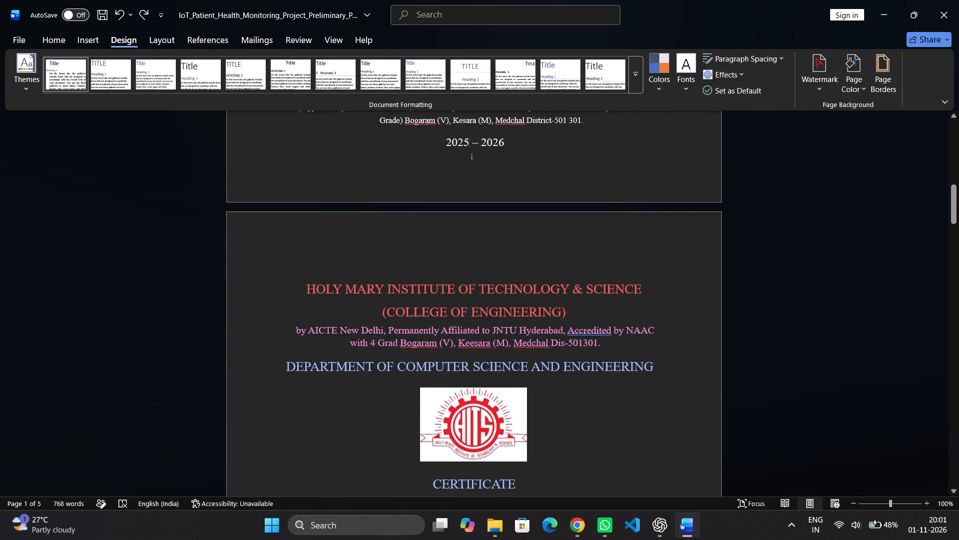
pyautogui.scroll(-10, 319, 290)
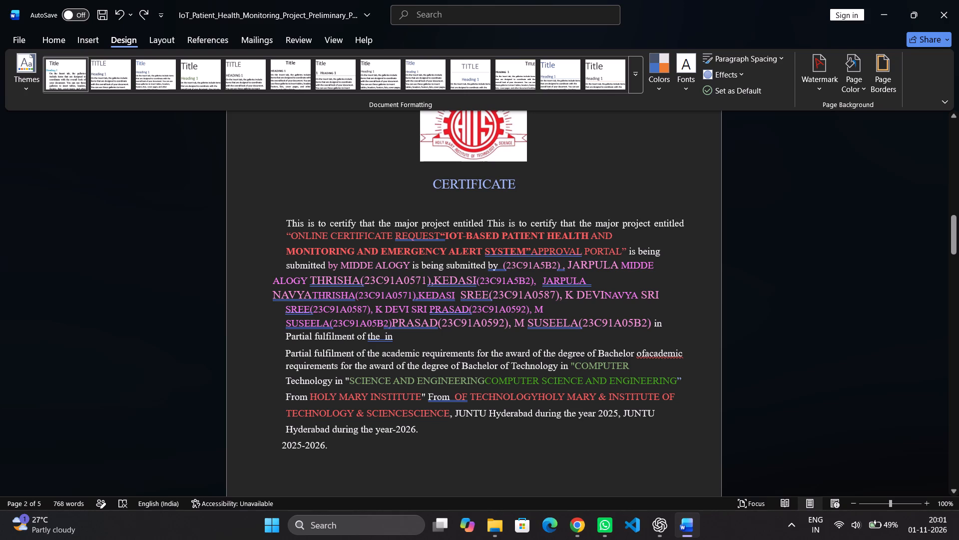
pyautogui.moveTo(412, 266); pyautogui.dragTo(499, 270)
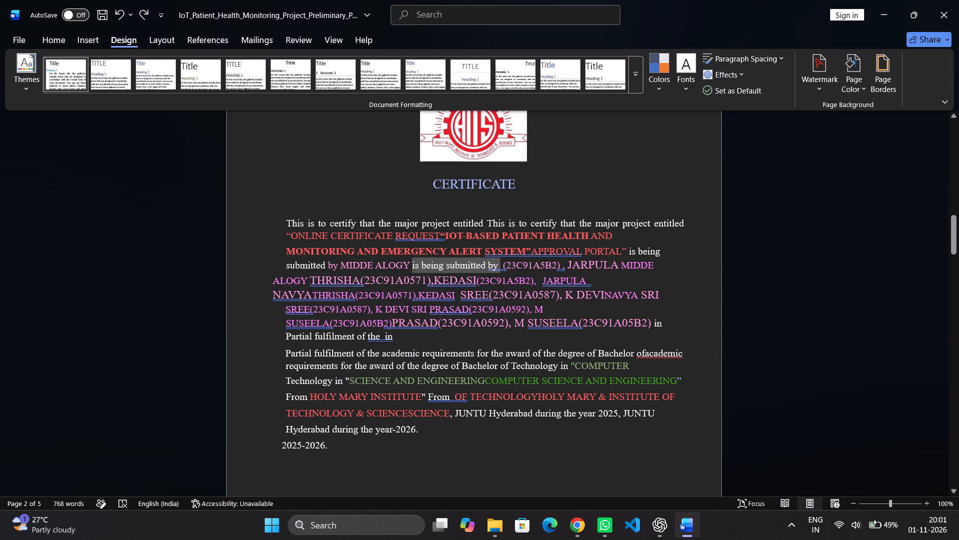
pyautogui.moveTo(499, 270); pyautogui.dragTo(501, 270)
pyautogui.press('BackSpace')
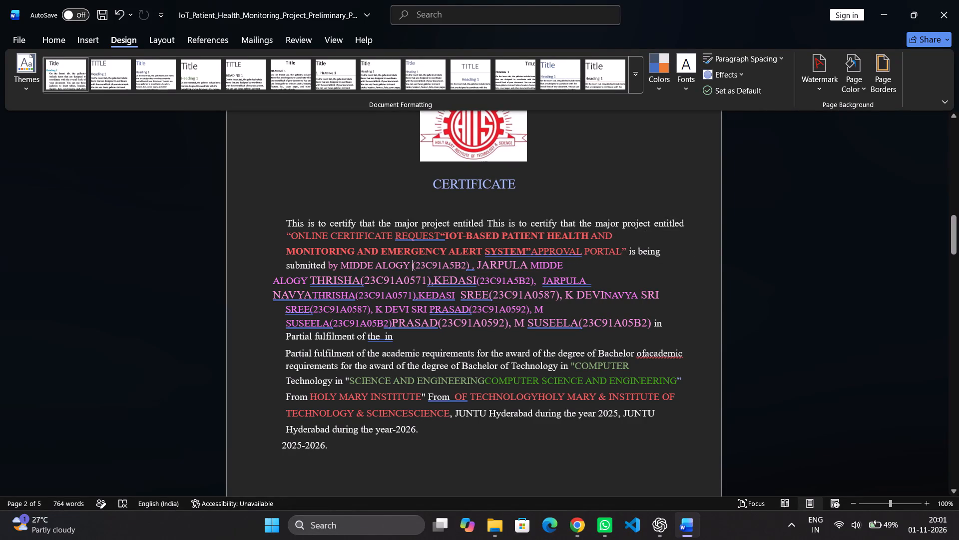
# Replace the jumbled student names and roll numbers after "submitted by" in the certificate paragraph with "MIDDE".
pyautogui.moveTo(528, 267); pyautogui.dragTo(481, 267)
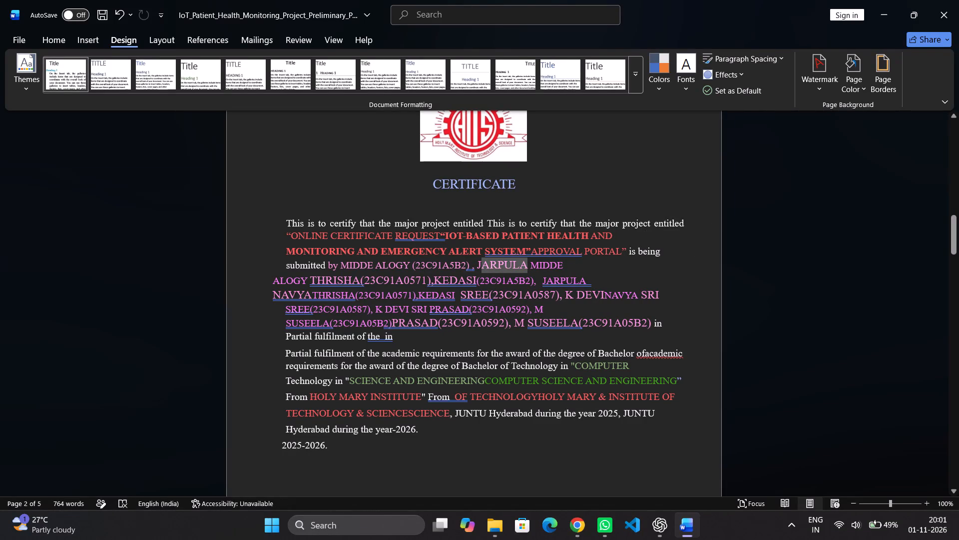
pyautogui.moveTo(481, 267); pyautogui.dragTo(479, 267)
pyautogui.click(479, 267)
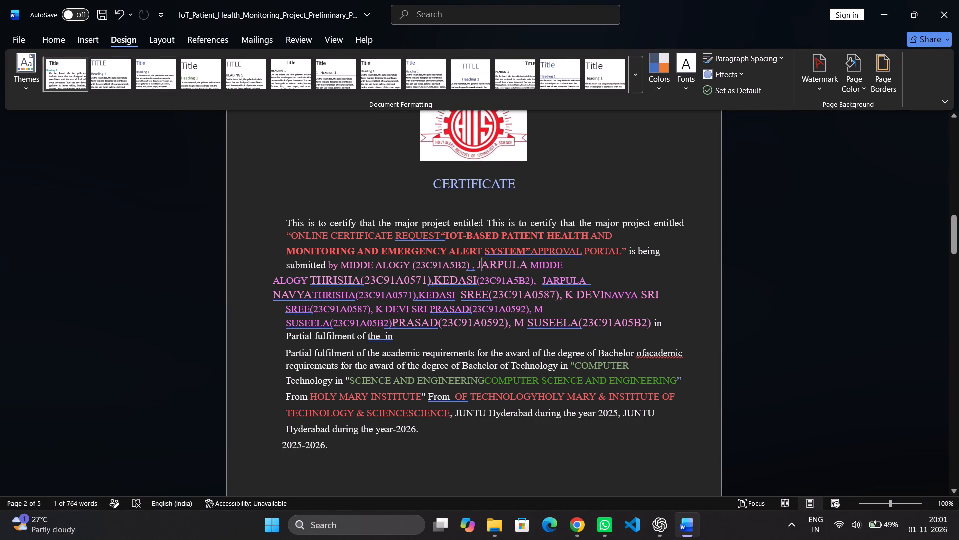
pyautogui.moveTo(340, 261); pyautogui.dragTo(584, 311)
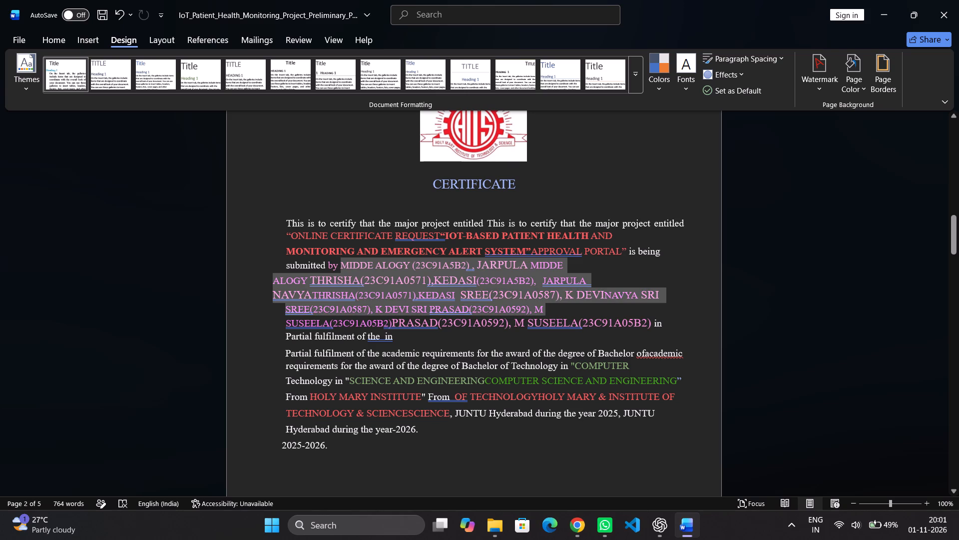
pyautogui.moveTo(584, 311); pyautogui.dragTo(661, 324)
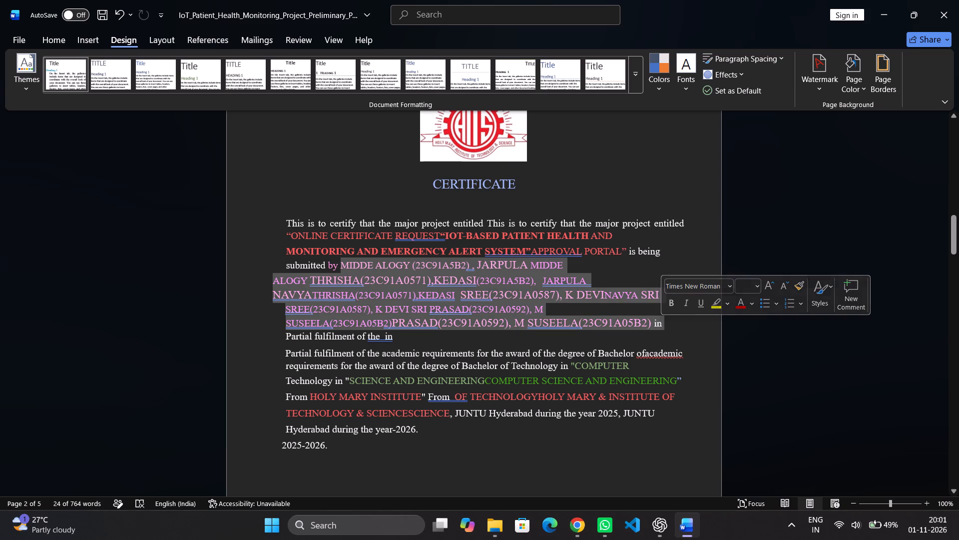
pyautogui.press('BackSpace')
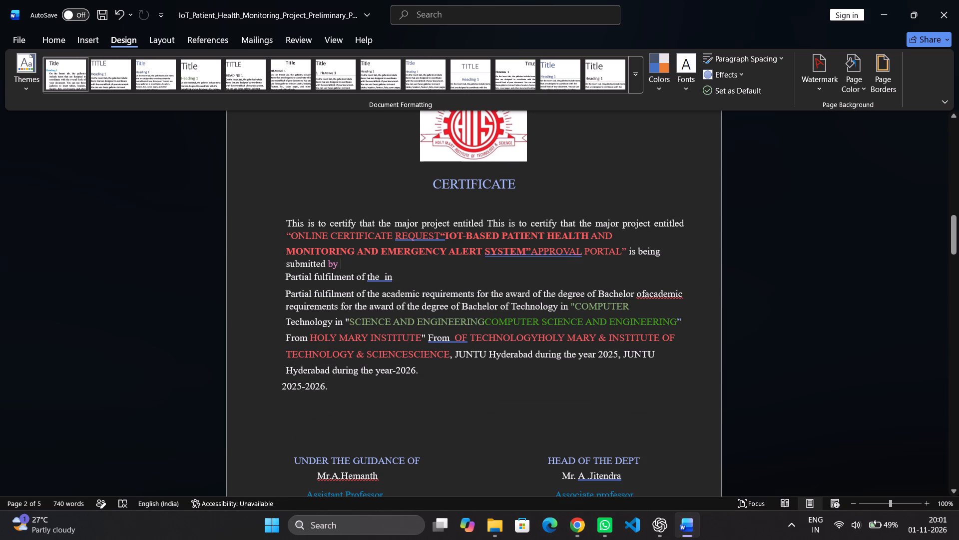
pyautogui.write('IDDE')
# Copy the third student's name from the cover page's student list for use in the certificate's "submitted by" line.
pyautogui.scroll(13, 710, 330)
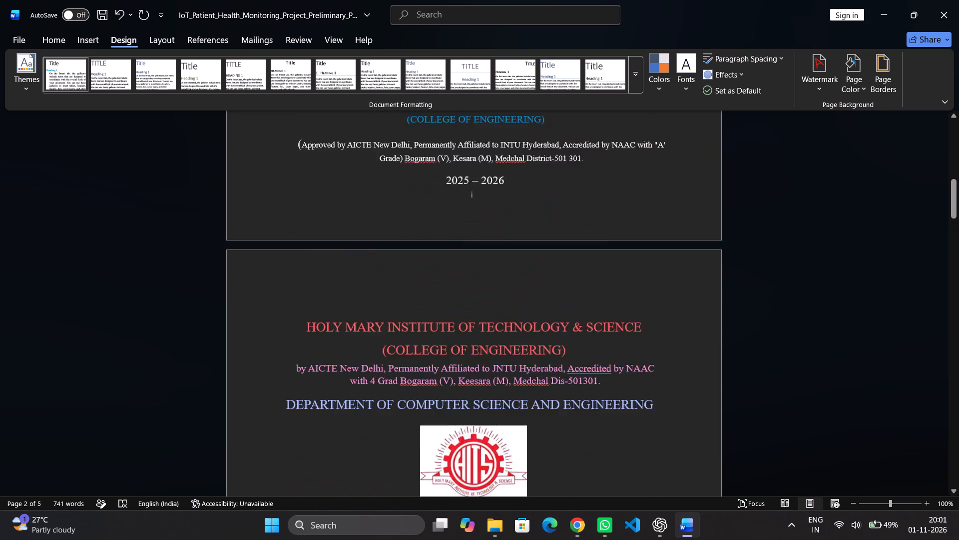
pyautogui.scroll(12, 598, 304)
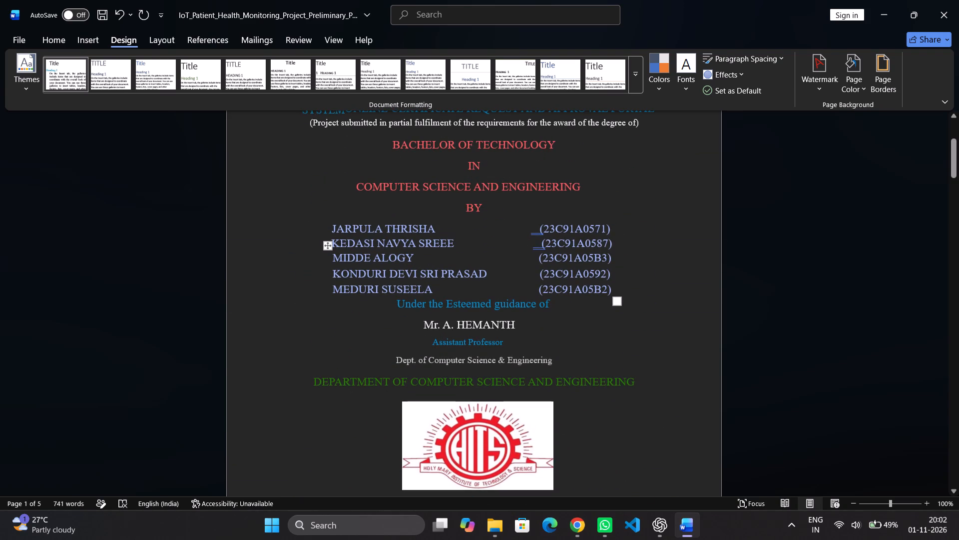
pyautogui.moveTo(416, 259); pyautogui.dragTo(330, 259)
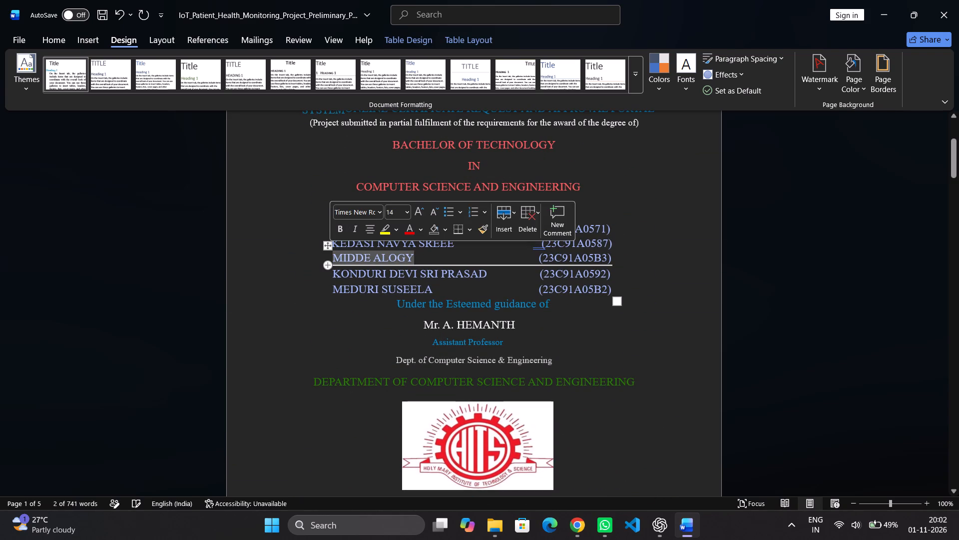
pyautogui.hotkey('ctrl', 'c')
pyautogui.scroll(-10, 393, 267)
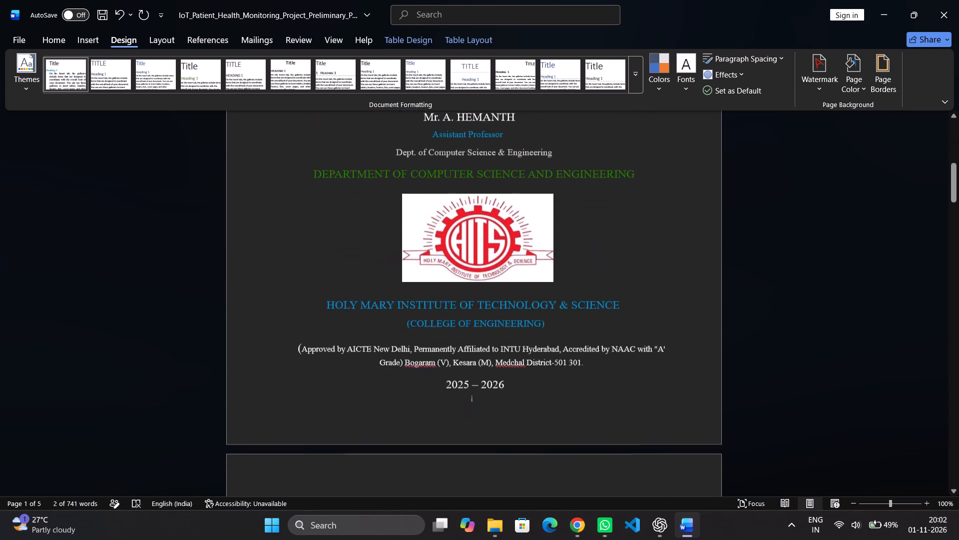
pyautogui.scroll(-10, 387, 273)
pyautogui.scroll(-13, 464, 298)
pyautogui.scroll(-11, 447, 304)
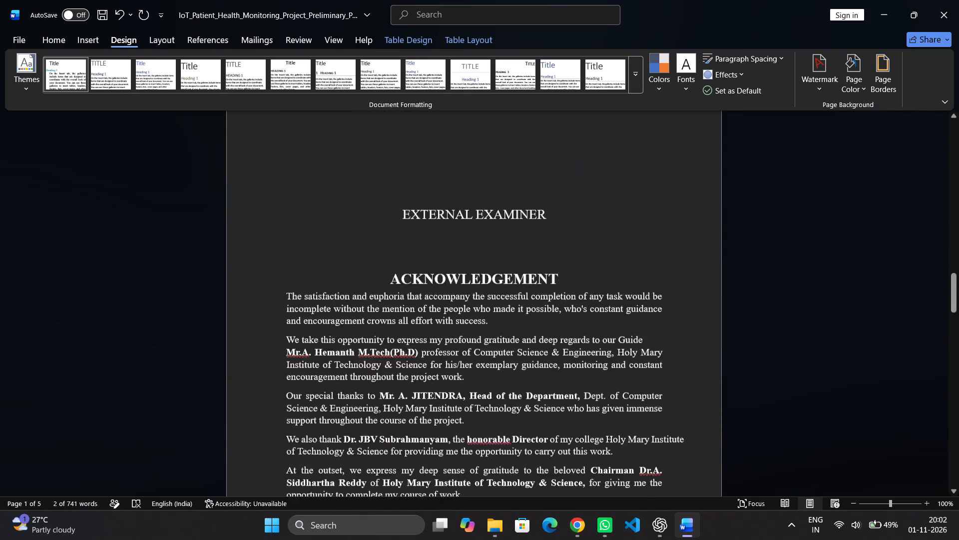
pyautogui.scroll(-11, 439, 308)
pyautogui.scroll(1, 435, 308)
pyautogui.scroll(-4, 435, 308)
pyautogui.scroll(1, 430, 308)
pyautogui.scroll(4, 546, 221)
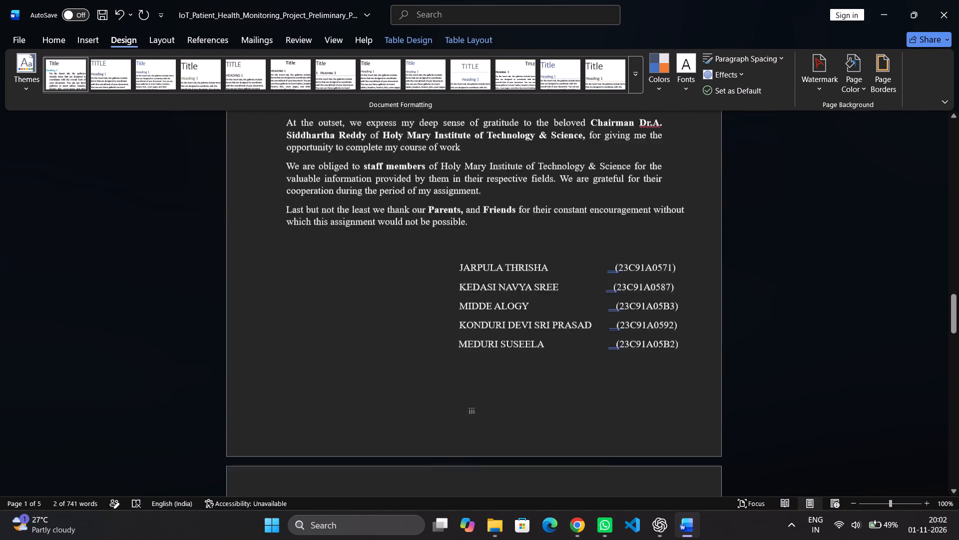
pyautogui.scroll(20, 549, 221)
pyautogui.scroll(12, 549, 221)
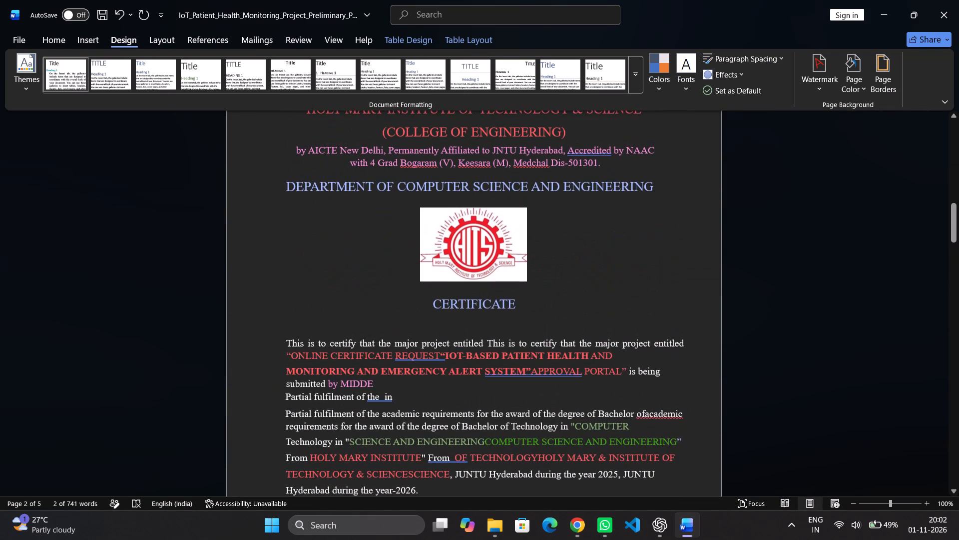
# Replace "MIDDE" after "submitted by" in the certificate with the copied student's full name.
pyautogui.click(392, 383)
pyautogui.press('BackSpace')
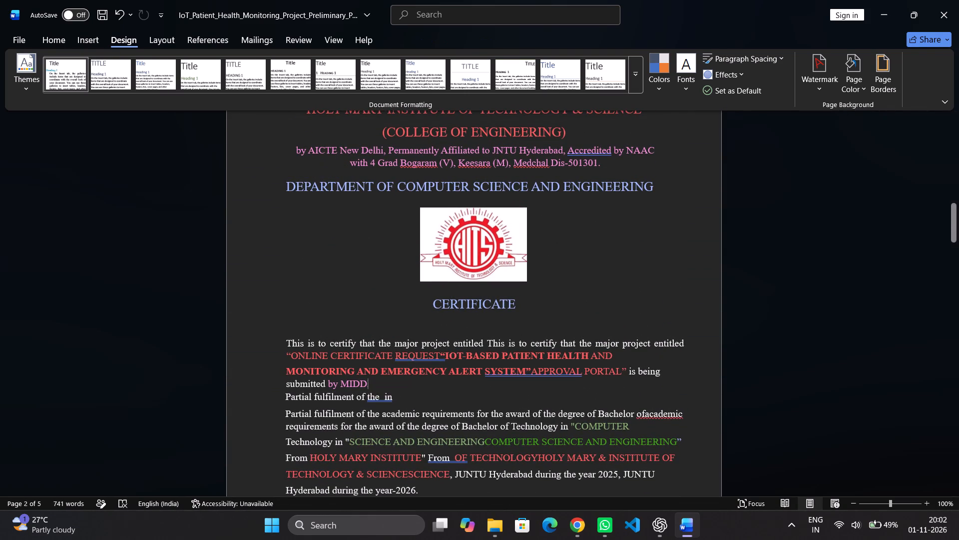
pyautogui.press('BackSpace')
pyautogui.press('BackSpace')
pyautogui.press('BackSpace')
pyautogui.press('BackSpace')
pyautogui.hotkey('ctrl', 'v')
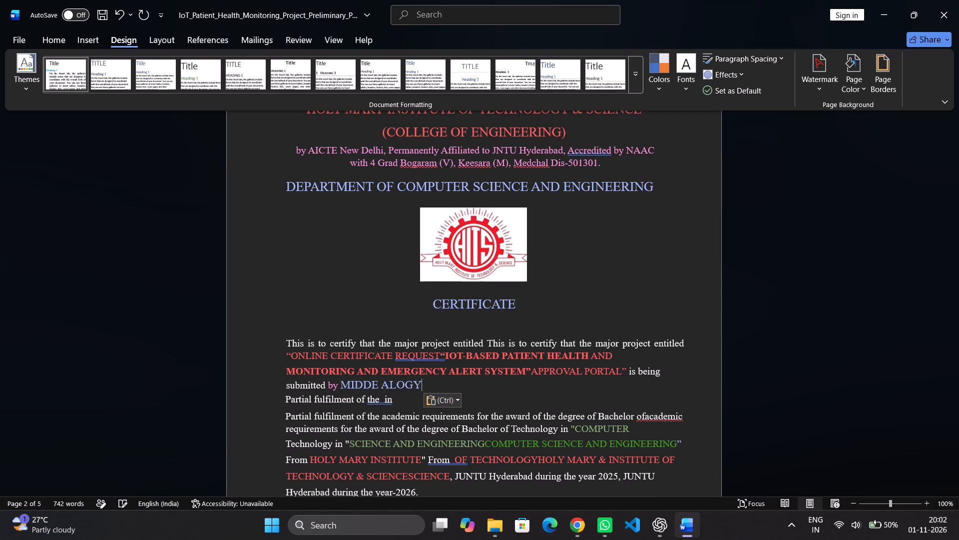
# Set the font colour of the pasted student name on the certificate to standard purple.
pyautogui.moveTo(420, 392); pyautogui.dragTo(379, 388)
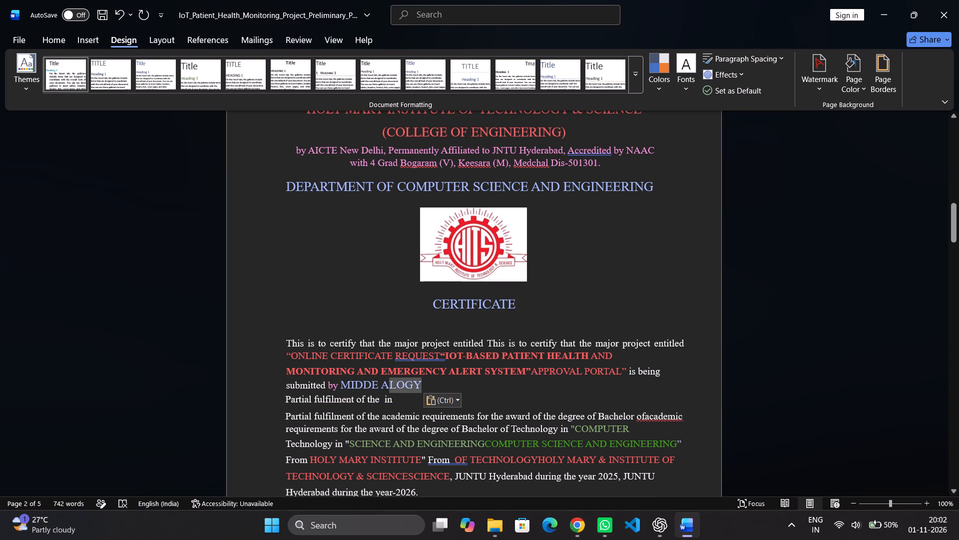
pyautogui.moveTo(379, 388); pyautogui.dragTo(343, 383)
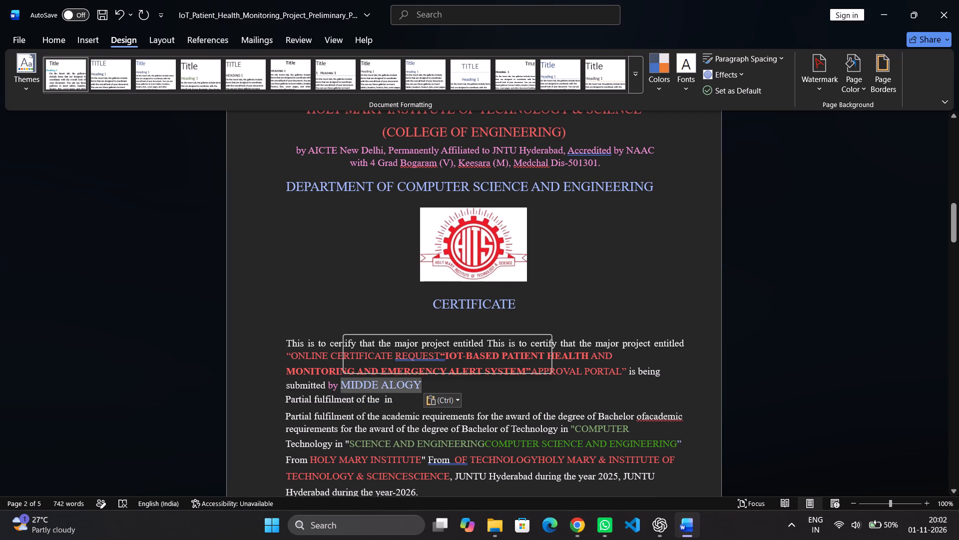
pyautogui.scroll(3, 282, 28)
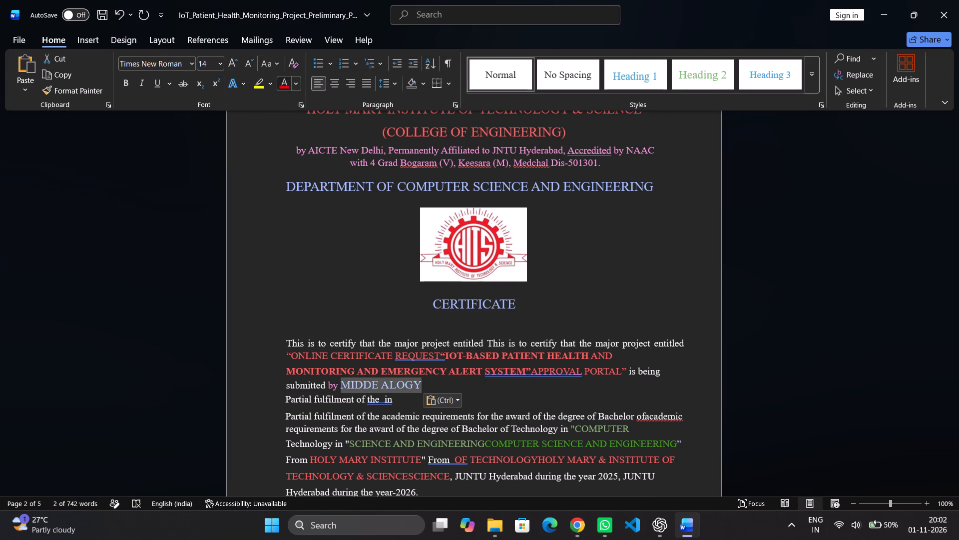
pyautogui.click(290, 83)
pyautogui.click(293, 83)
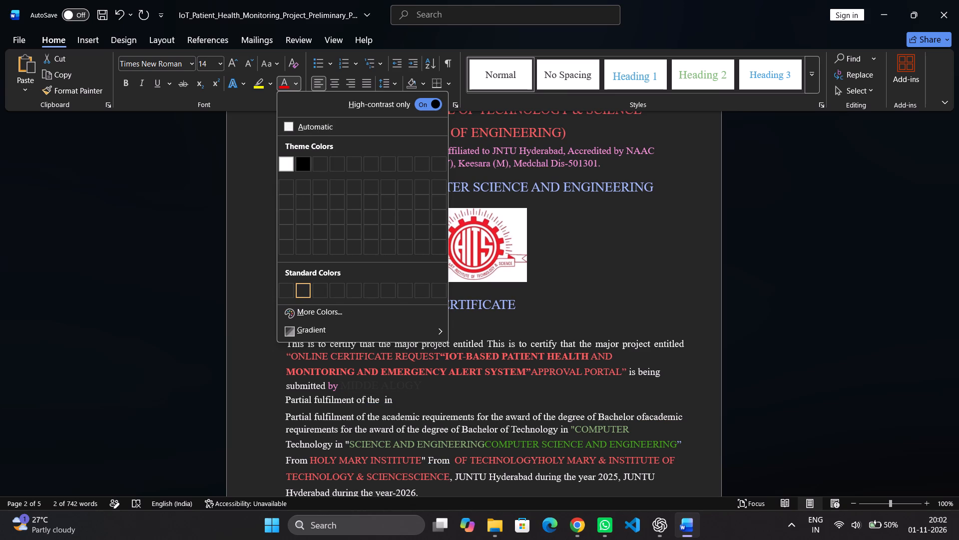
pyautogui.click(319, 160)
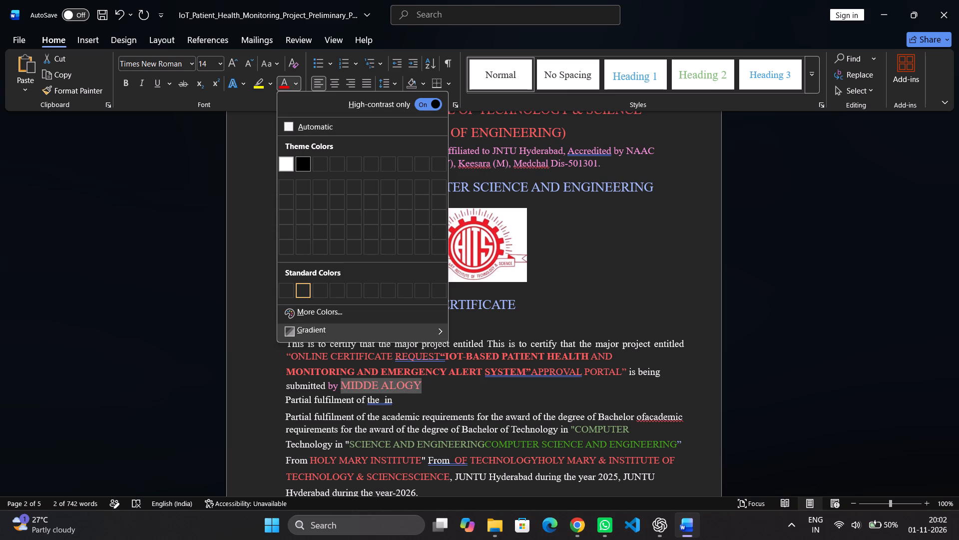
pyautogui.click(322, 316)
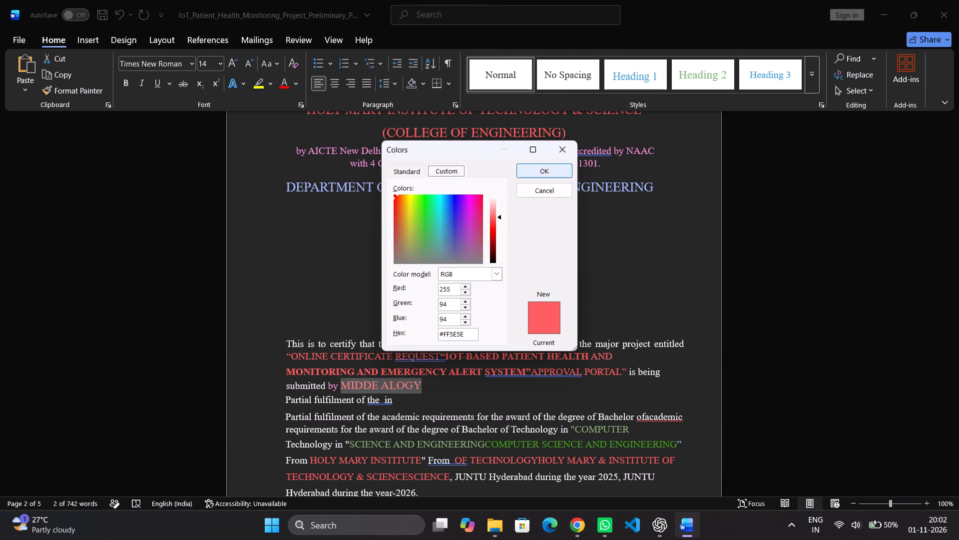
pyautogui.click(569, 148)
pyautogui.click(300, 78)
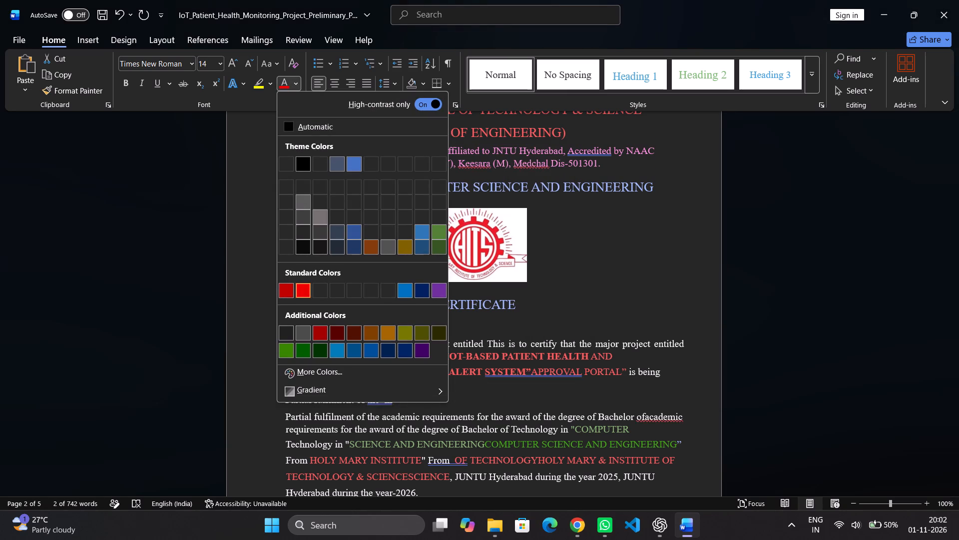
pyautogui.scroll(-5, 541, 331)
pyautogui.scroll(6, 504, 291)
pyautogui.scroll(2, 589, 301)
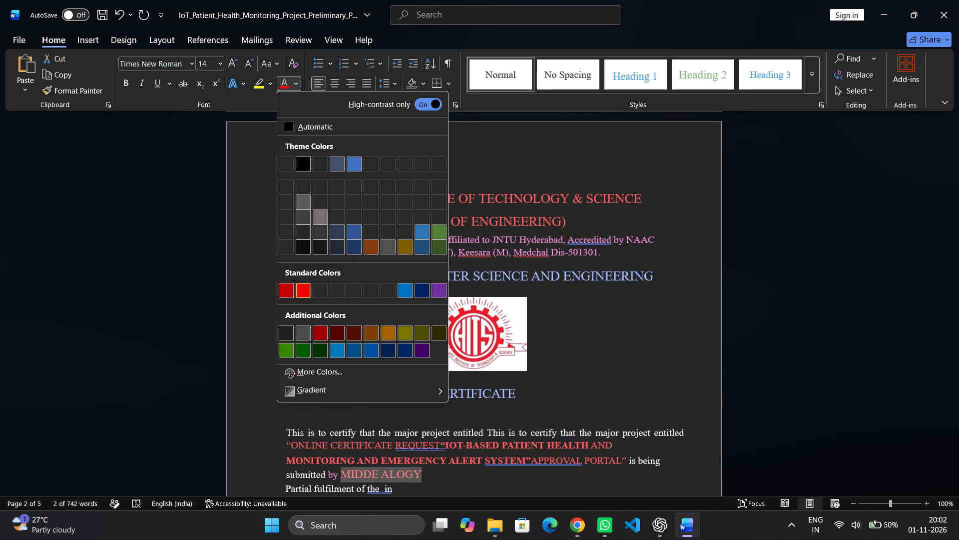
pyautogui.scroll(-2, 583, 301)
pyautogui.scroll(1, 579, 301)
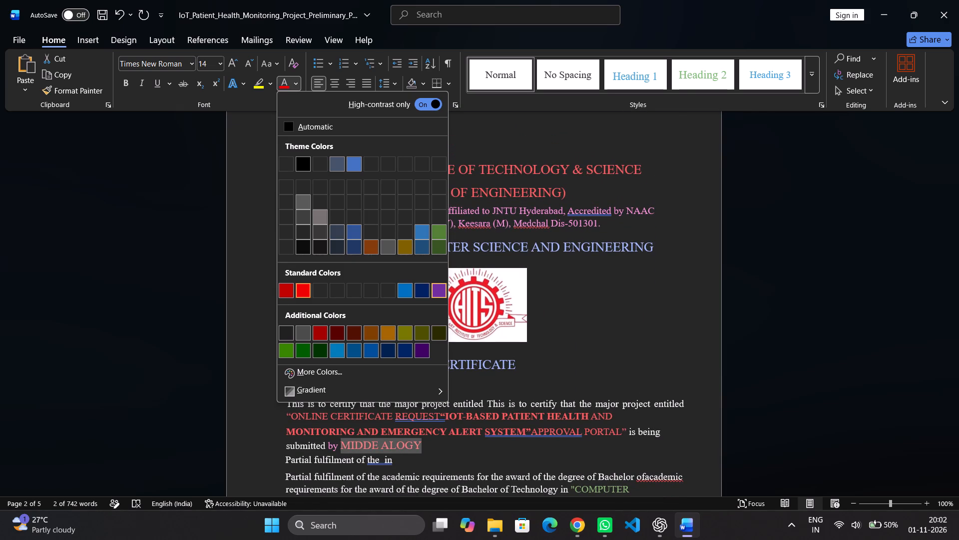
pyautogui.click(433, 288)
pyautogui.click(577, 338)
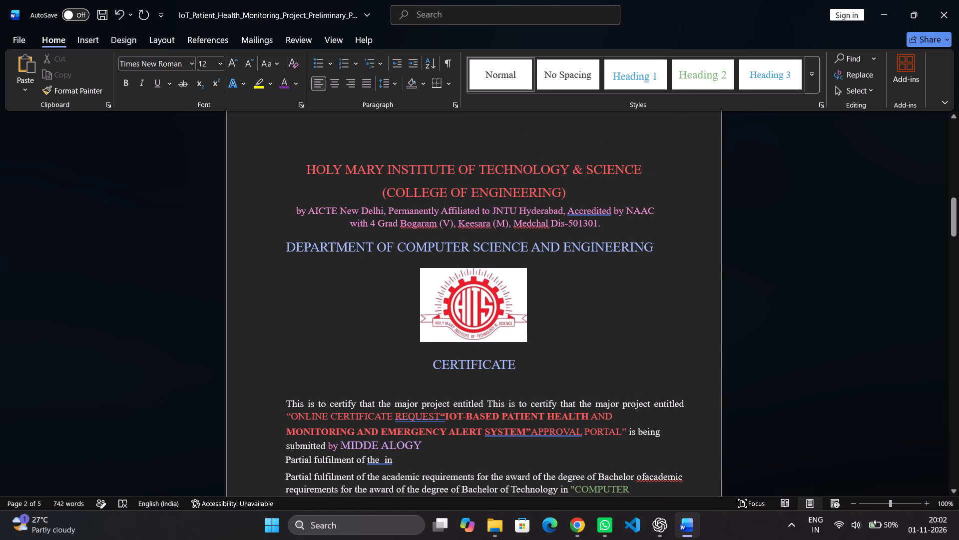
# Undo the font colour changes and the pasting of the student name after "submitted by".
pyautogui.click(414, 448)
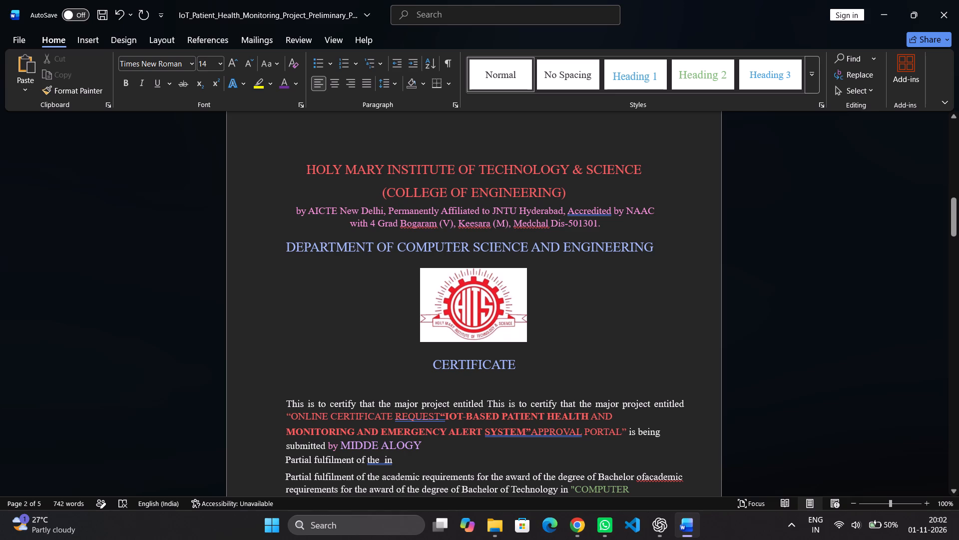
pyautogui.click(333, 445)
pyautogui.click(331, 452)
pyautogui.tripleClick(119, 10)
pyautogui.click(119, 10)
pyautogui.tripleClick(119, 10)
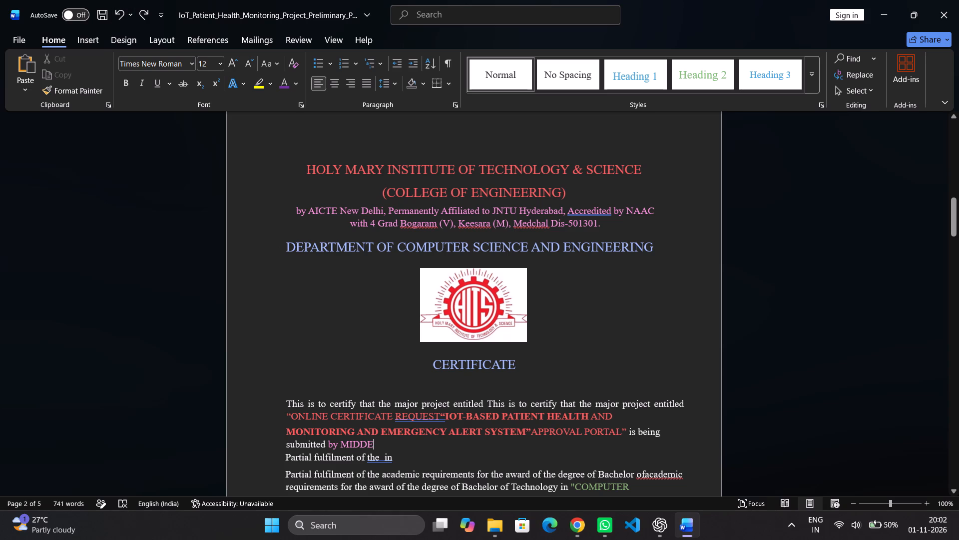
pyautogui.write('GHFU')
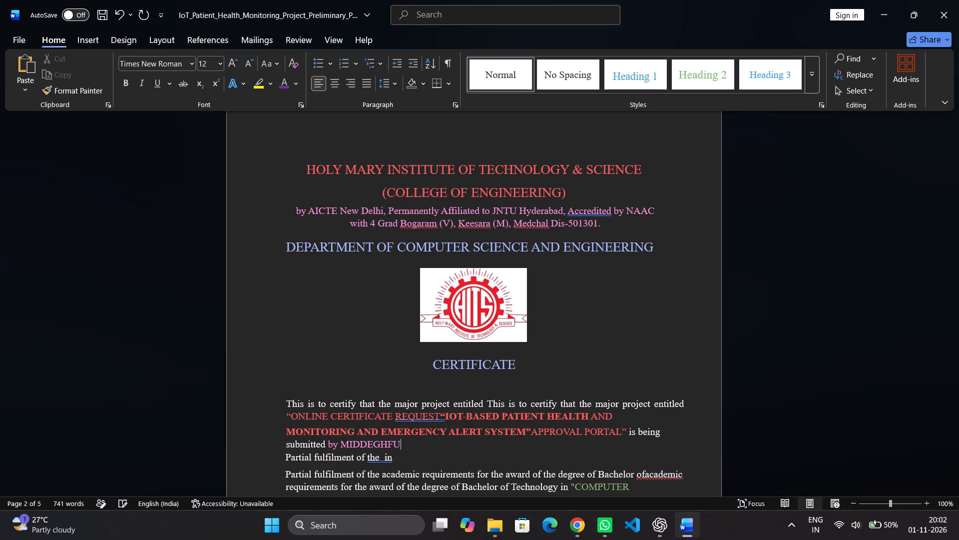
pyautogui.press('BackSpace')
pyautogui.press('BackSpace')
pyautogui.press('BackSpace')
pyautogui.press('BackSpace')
# Delete "MIDDE" after "submitted by" in the certificate paragraph.
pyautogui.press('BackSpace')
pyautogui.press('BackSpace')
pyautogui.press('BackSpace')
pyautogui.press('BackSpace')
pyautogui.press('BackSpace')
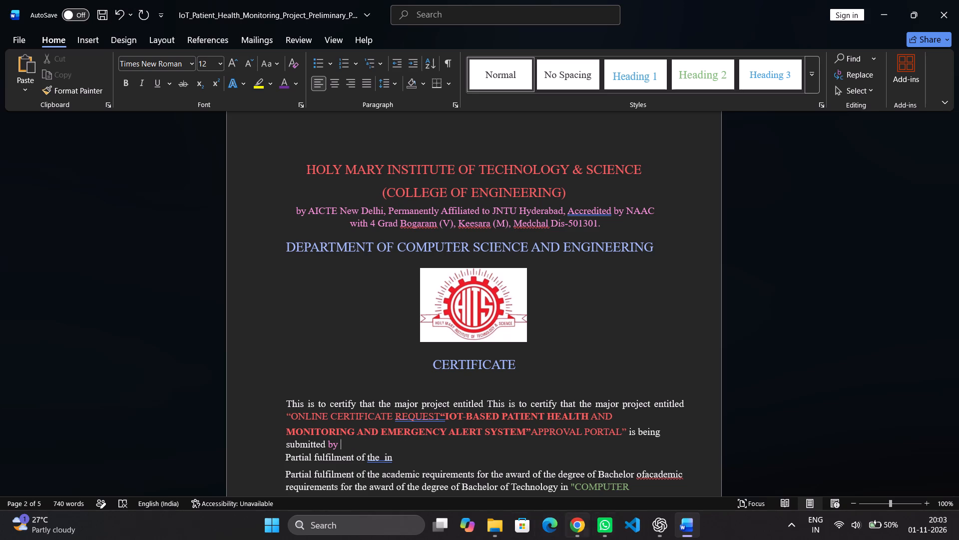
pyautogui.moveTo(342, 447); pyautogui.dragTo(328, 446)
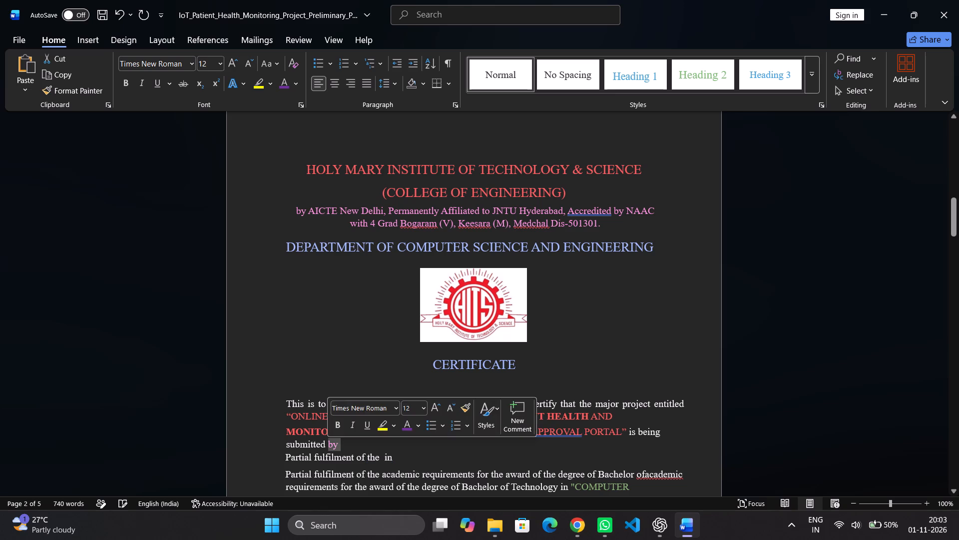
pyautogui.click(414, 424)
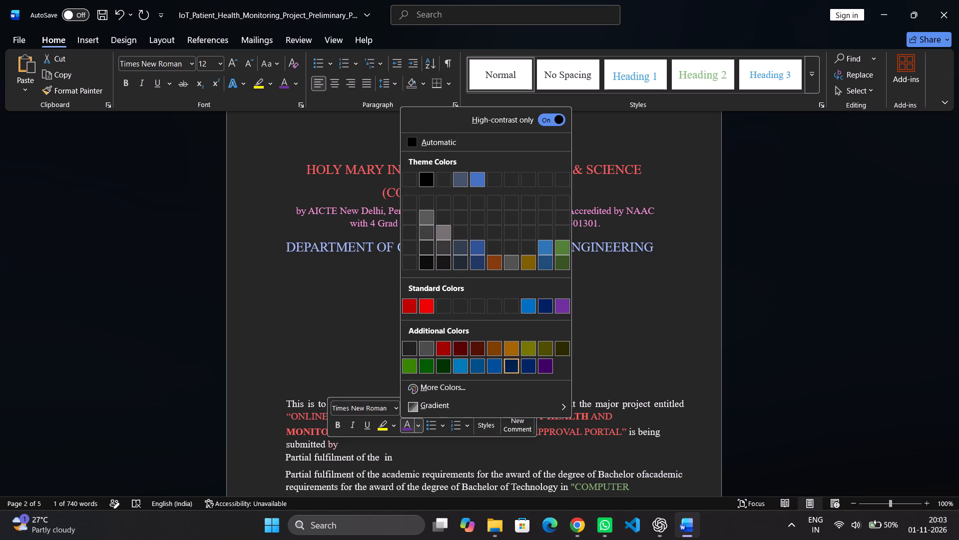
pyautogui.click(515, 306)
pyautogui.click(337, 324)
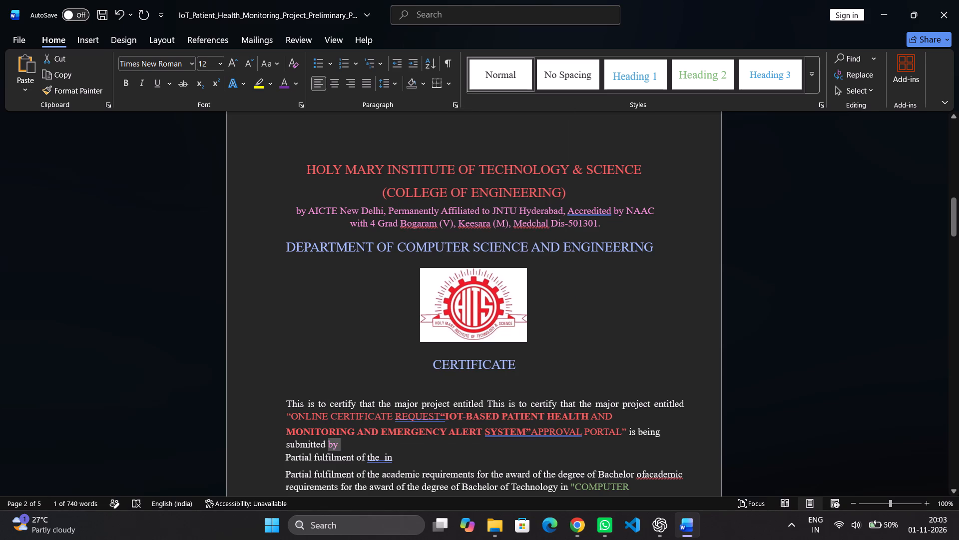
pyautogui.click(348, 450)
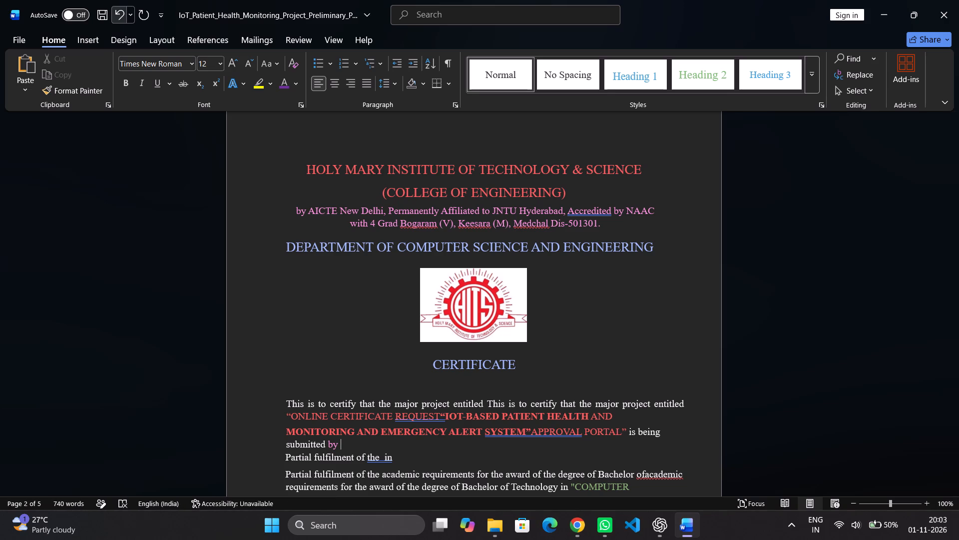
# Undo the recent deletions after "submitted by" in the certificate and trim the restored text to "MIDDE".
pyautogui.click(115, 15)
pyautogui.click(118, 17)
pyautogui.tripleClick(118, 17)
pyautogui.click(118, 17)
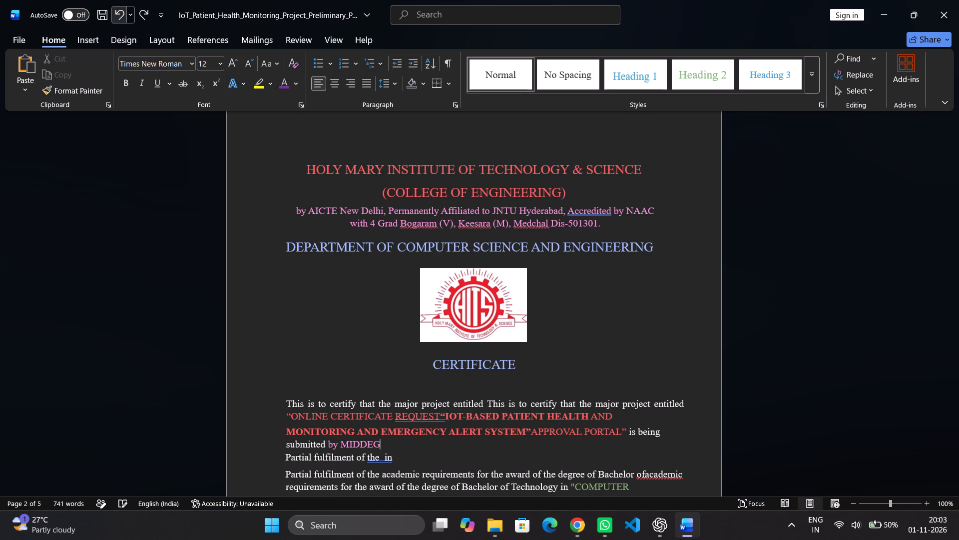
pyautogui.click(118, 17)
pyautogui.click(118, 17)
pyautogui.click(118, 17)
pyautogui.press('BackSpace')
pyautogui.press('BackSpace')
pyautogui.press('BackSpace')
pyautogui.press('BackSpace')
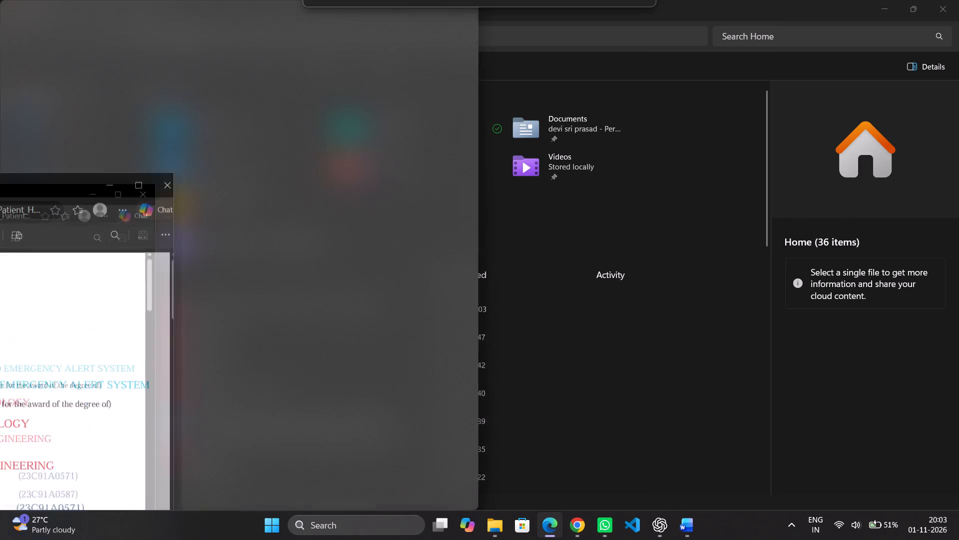
pyautogui.click(771, 212)
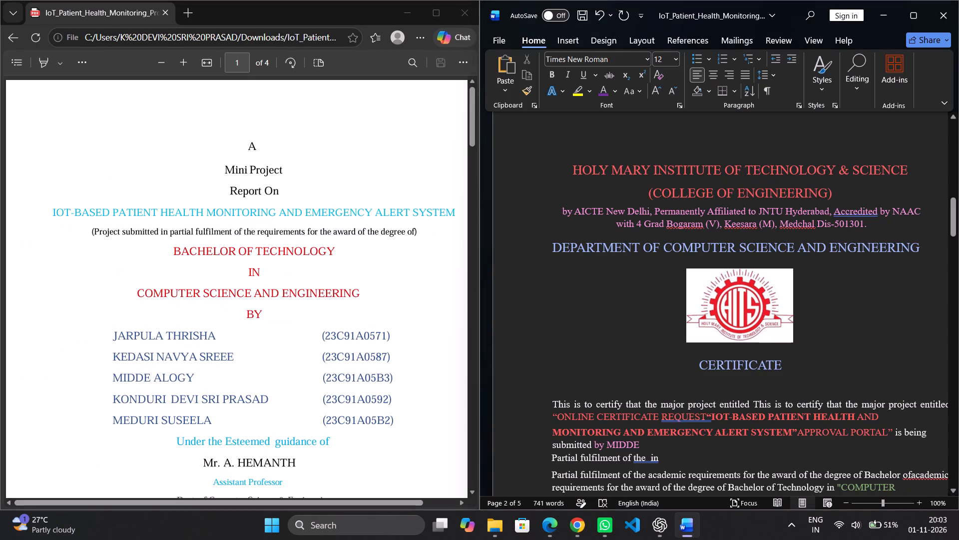
# Look through the Word document's cover, certificate and acknowledgement pages alongside the PDF's cover page, using a reduced zoom.
pyautogui.scroll(-11, 630, 329)
pyautogui.scroll(-13, 726, 317)
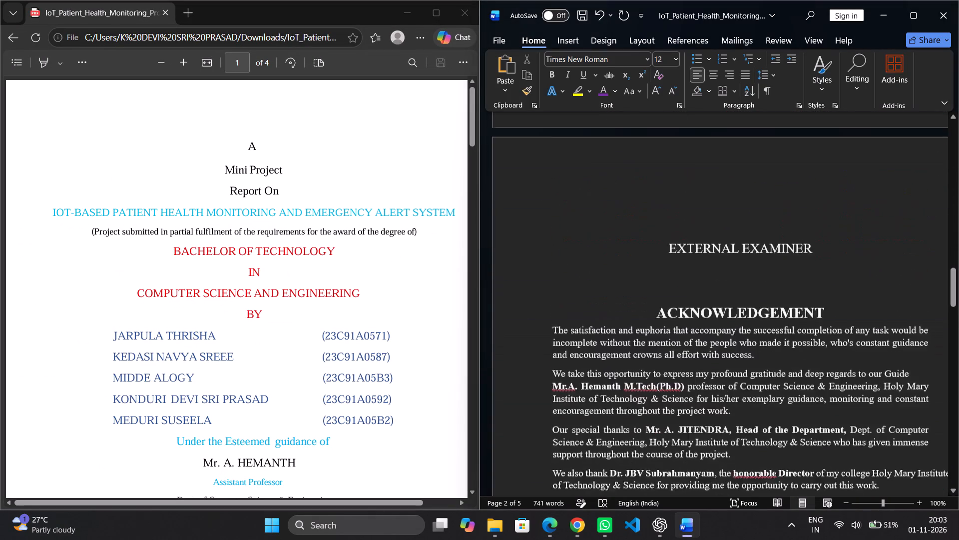
pyautogui.scroll(-15, 724, 313)
pyautogui.scroll(16, 721, 316)
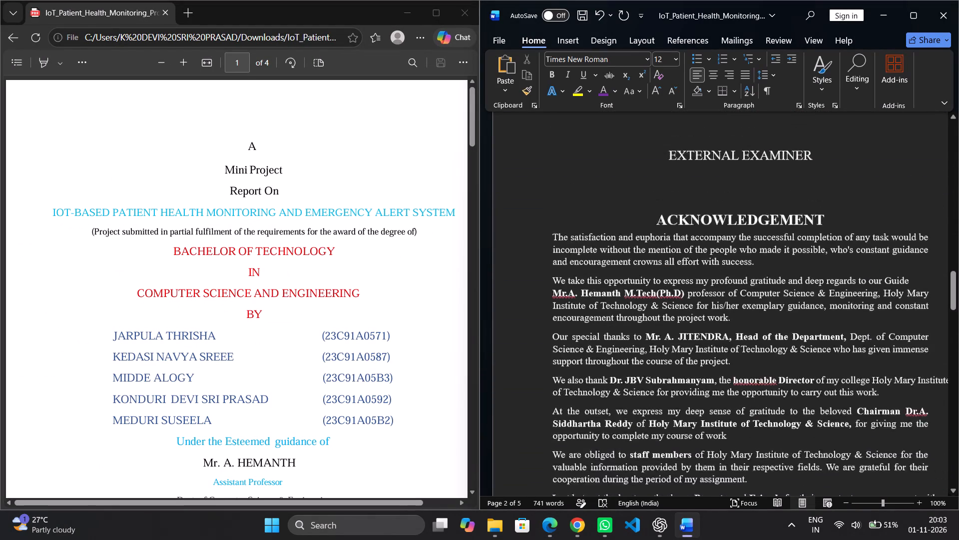
pyautogui.scroll(19, 733, 323)
pyautogui.click(647, 325)
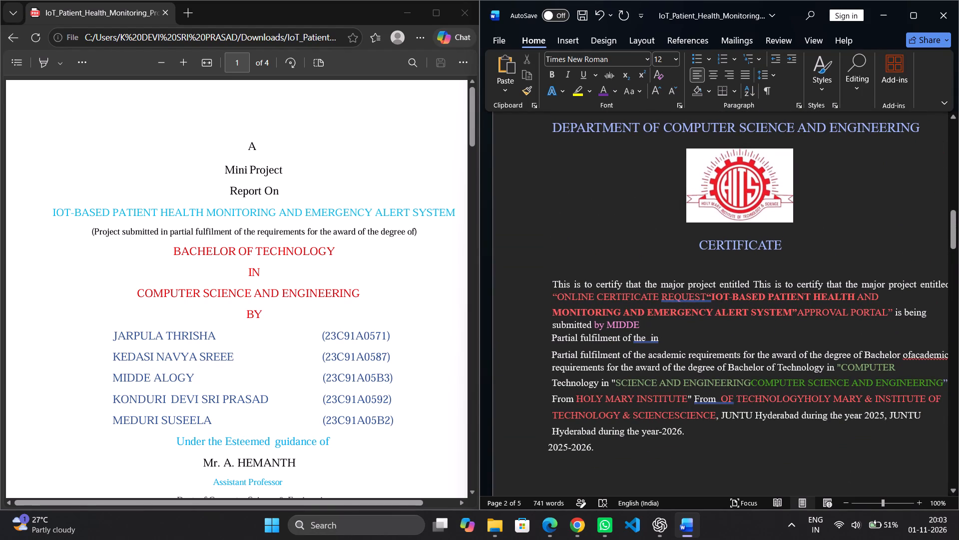
pyautogui.moveTo(885, 503); pyautogui.dragTo(867, 503)
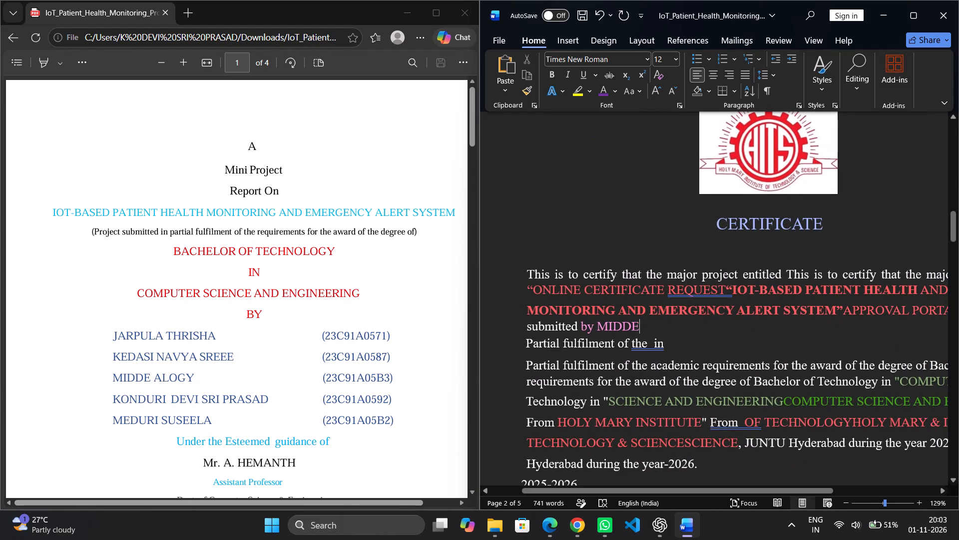
pyautogui.moveTo(867, 503); pyautogui.dragTo(863, 503)
pyautogui.click(863, 503)
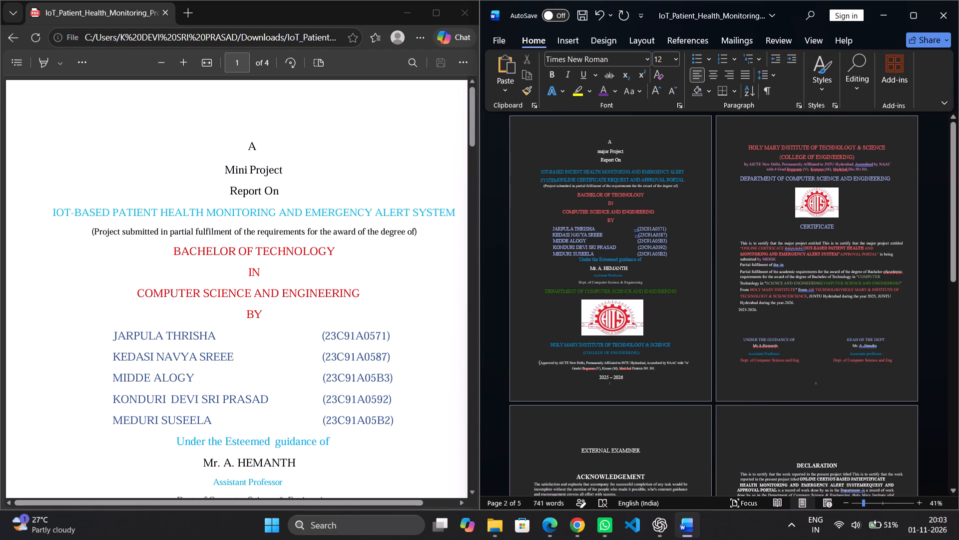
pyautogui.moveTo(864, 502); pyautogui.dragTo(878, 502)
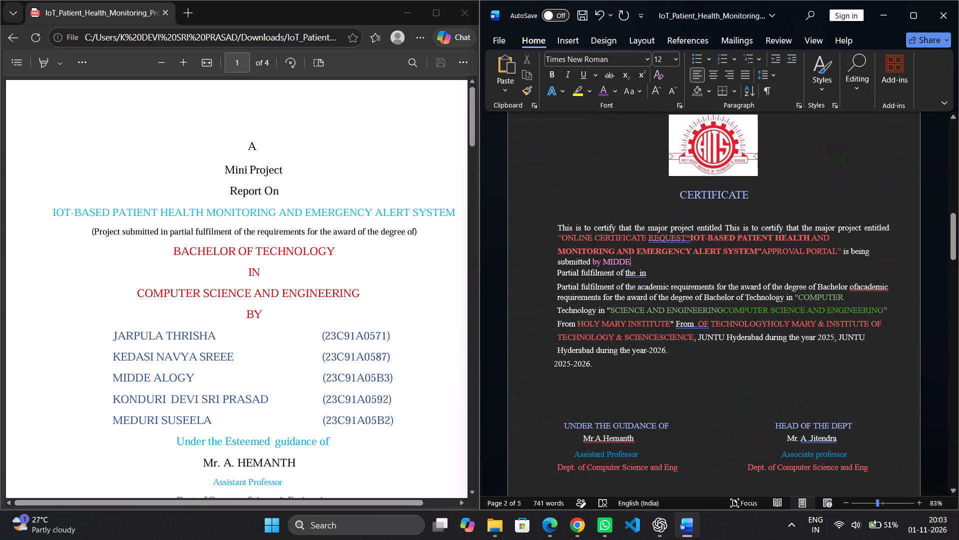
pyautogui.click(639, 263)
pyautogui.scroll(6, 670, 272)
pyautogui.scroll(-1, 674, 279)
pyautogui.scroll(5, 674, 280)
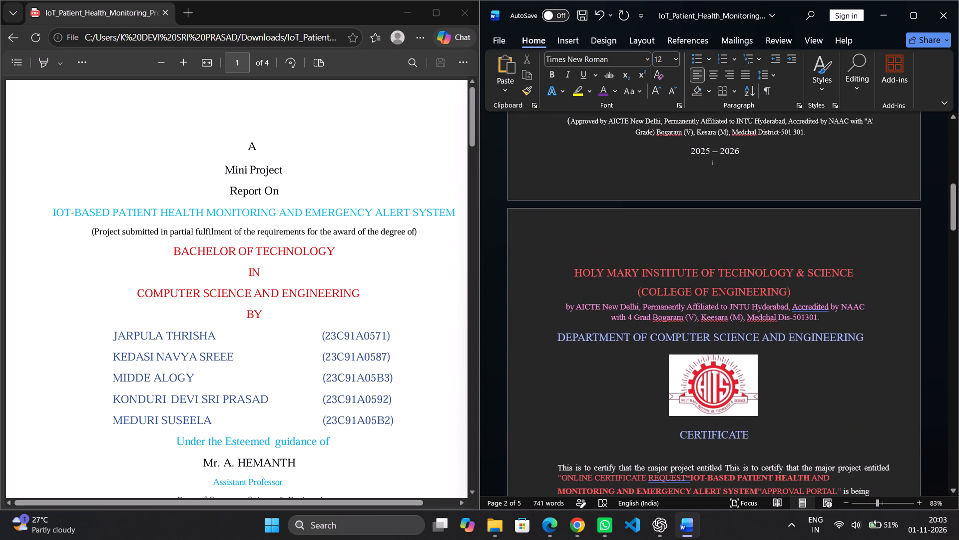
pyautogui.scroll(15, 674, 280)
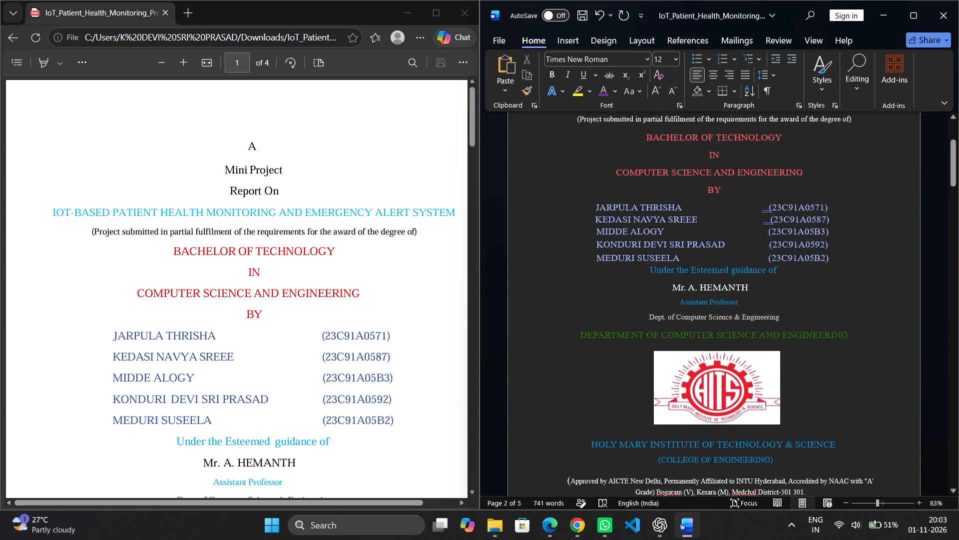
pyautogui.scroll(-5, 674, 281)
pyautogui.scroll(12, 674, 281)
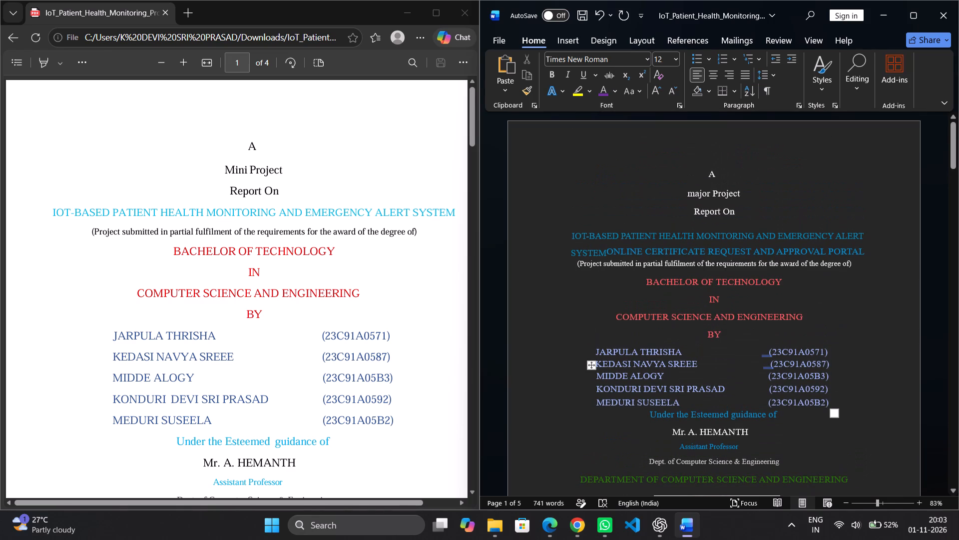
pyautogui.scroll(-18, 657, 291)
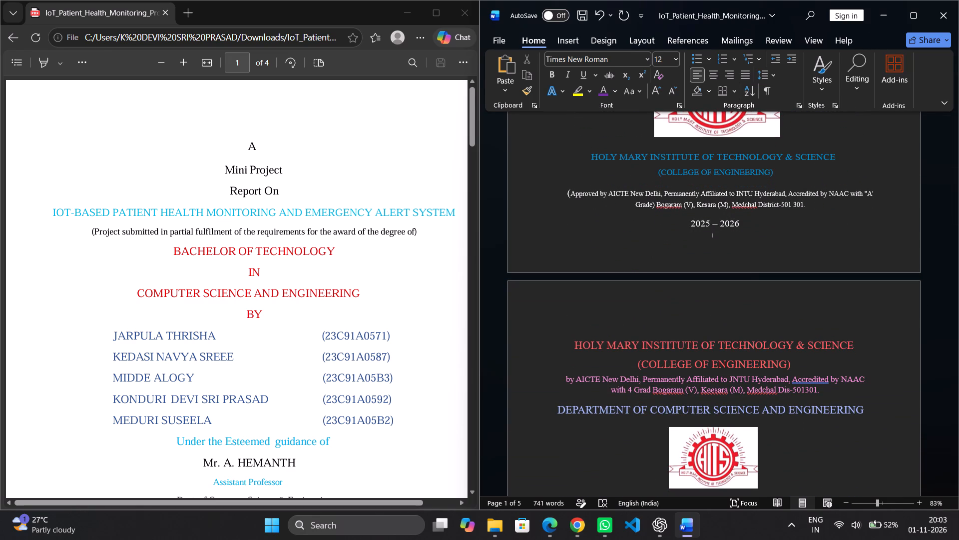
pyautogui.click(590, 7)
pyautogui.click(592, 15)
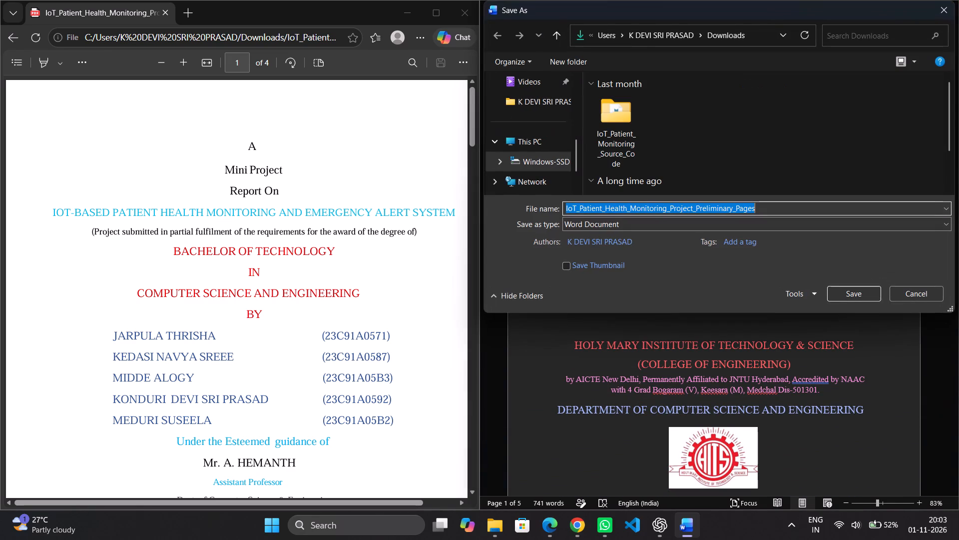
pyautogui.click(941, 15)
# Undo all edits in the Word document, back to the oldest action in the undo history.
pyautogui.tripleClick(595, 18)
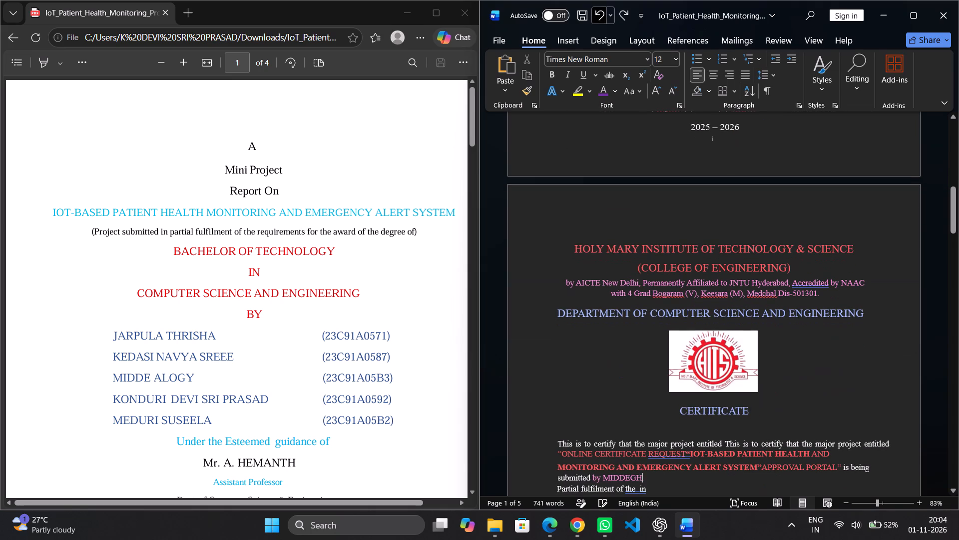
pyautogui.tripleClick(595, 18)
pyautogui.tripleClick(595, 18)
pyautogui.tripleClick(595, 18)
pyautogui.tripleClick(595, 18)
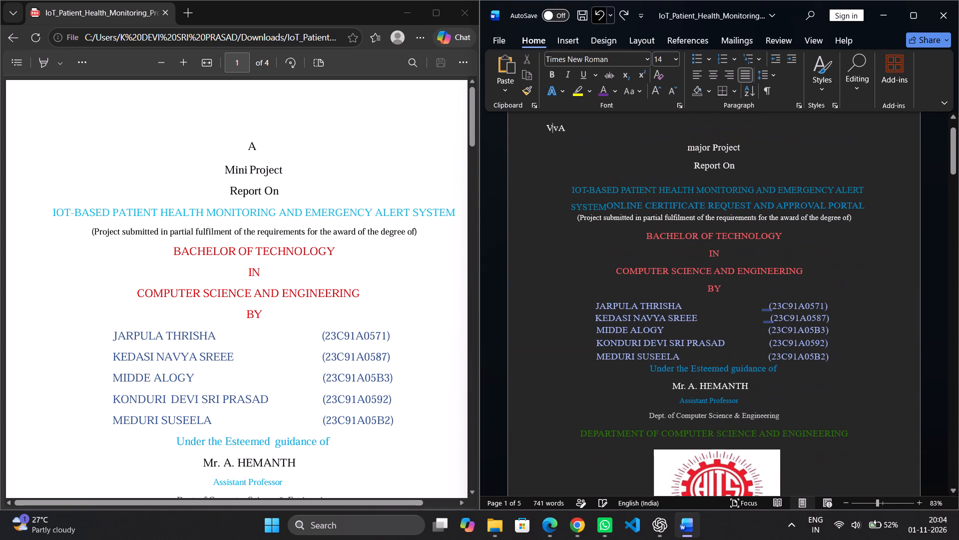
pyautogui.tripleClick(595, 18)
pyautogui.tripleClick(595, 18)
pyautogui.click(595, 18)
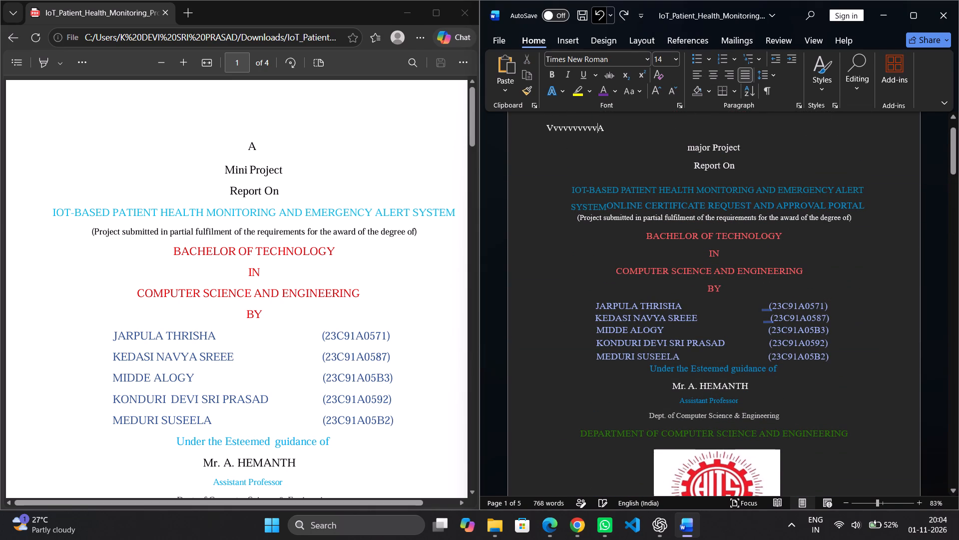
pyautogui.click(607, 19)
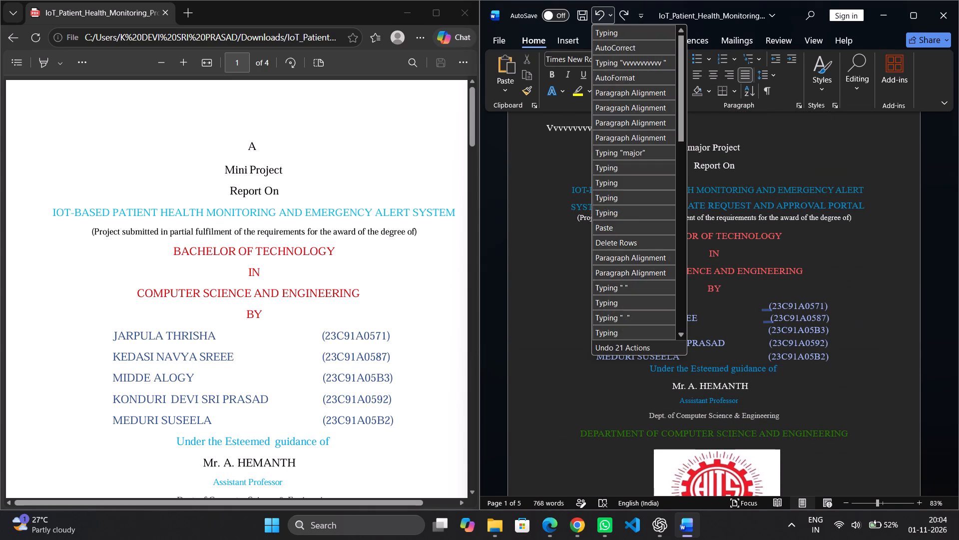
pyautogui.scroll(-4, 646, 326)
pyautogui.scroll(-20, 627, 323)
pyautogui.scroll(-3, 627, 323)
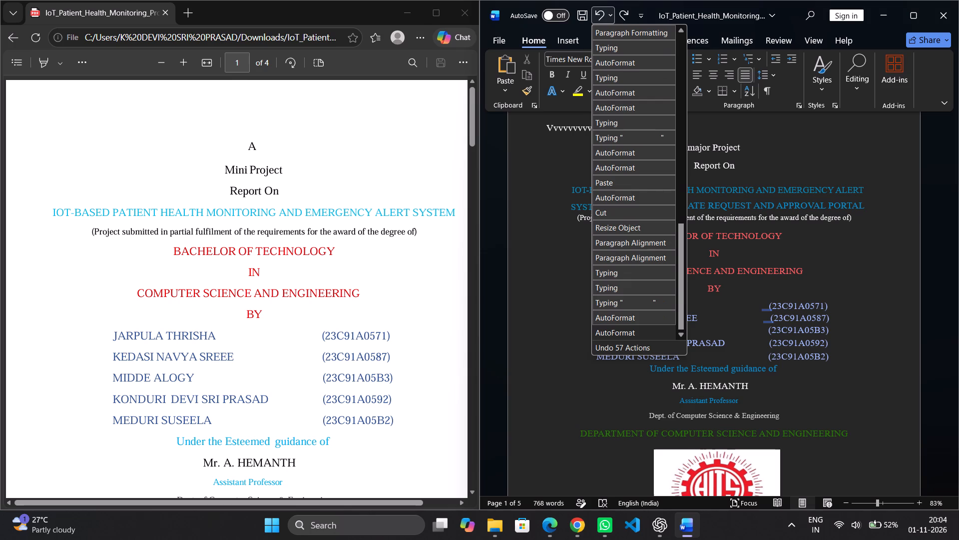
pyautogui.scroll(-3, 620, 315)
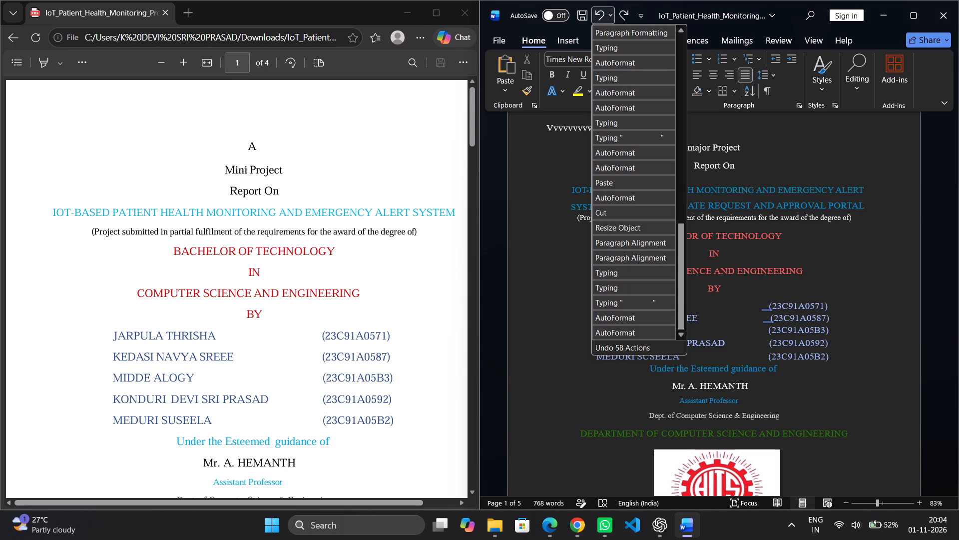
pyautogui.click(648, 328)
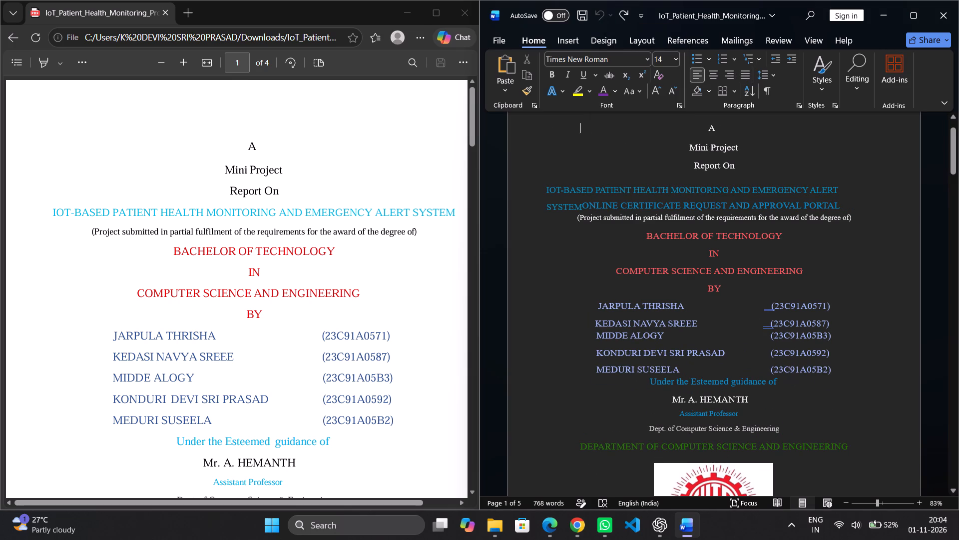
# Maximise the Word document window and set the page zoom to 103%.
pyautogui.click(919, 23)
pyautogui.scroll(-1, 401, 235)
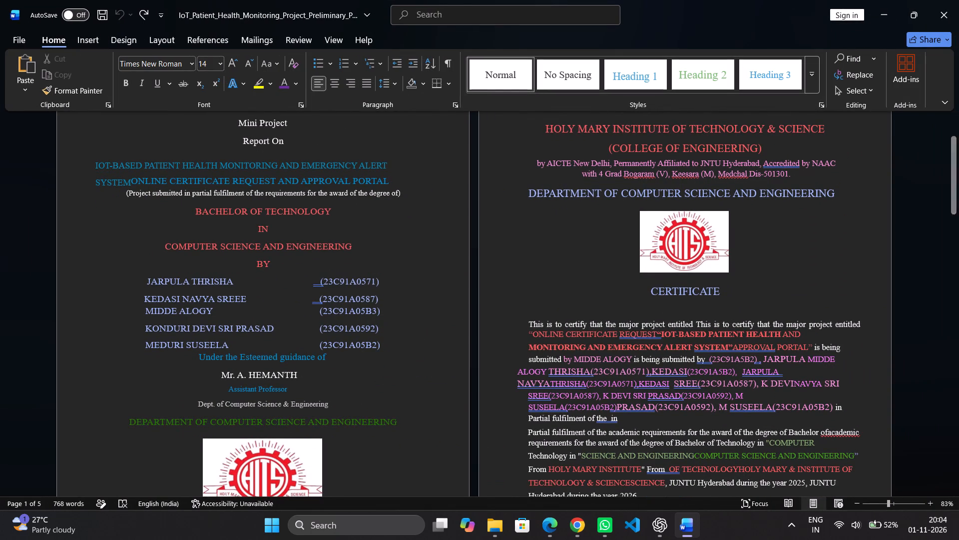
pyautogui.click(890, 504)
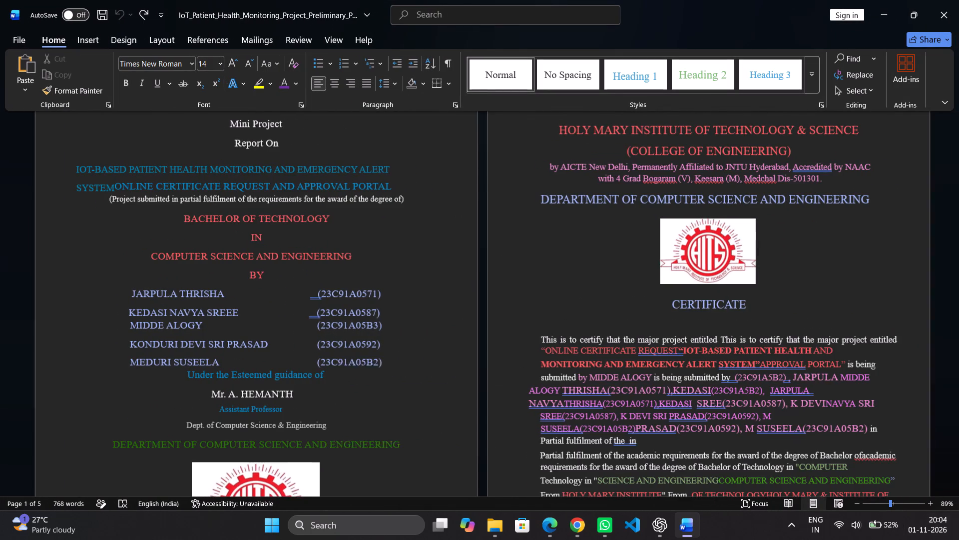
pyautogui.click(894, 503)
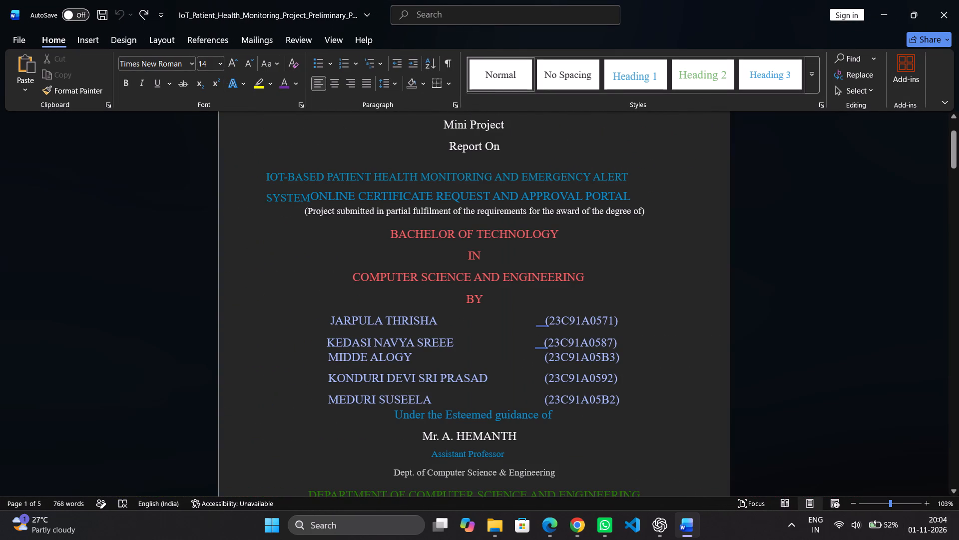
# Change "Mini Project" to "Major Project" in the heading at the top of the cover page.
pyautogui.scroll(7, 656, 379)
pyautogui.scroll(1, 608, 322)
pyautogui.scroll(-5, 591, 269)
pyautogui.scroll(5, 586, 273)
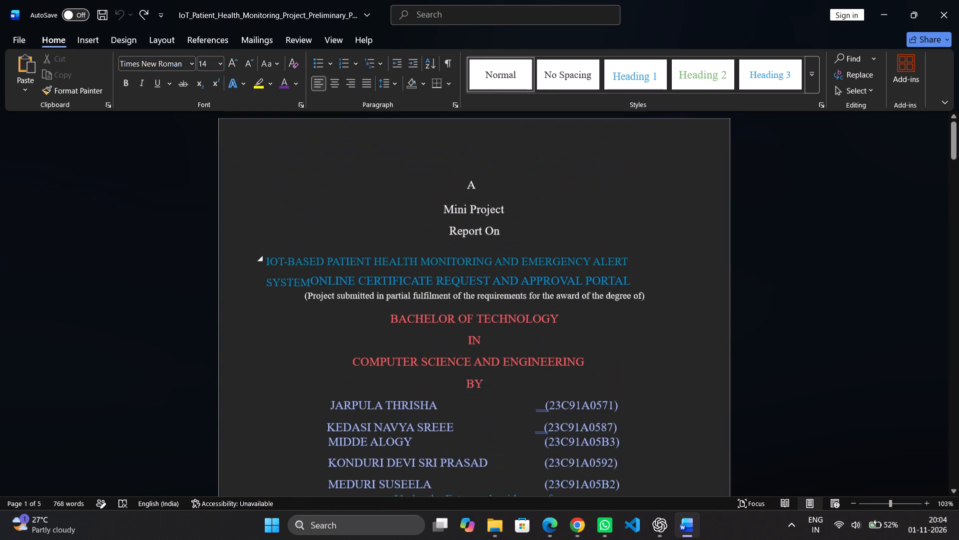
pyautogui.click(467, 213)
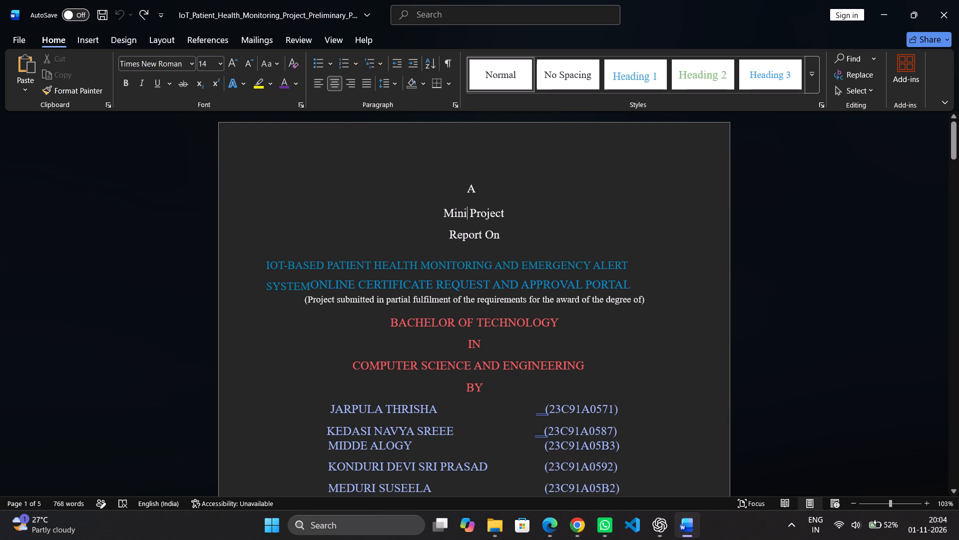
pyautogui.press('BackSpace')
pyautogui.press('BackSpace')
pyautogui.press('BackSpace')
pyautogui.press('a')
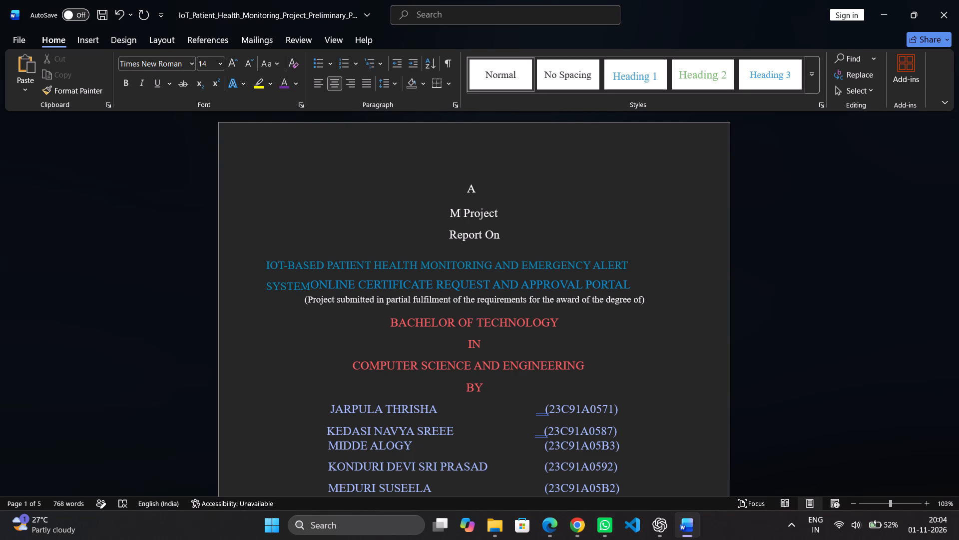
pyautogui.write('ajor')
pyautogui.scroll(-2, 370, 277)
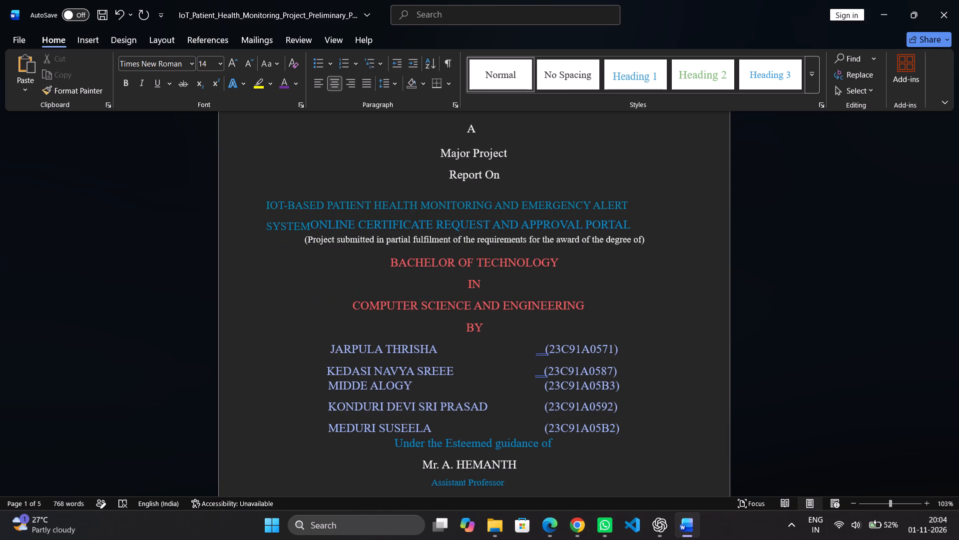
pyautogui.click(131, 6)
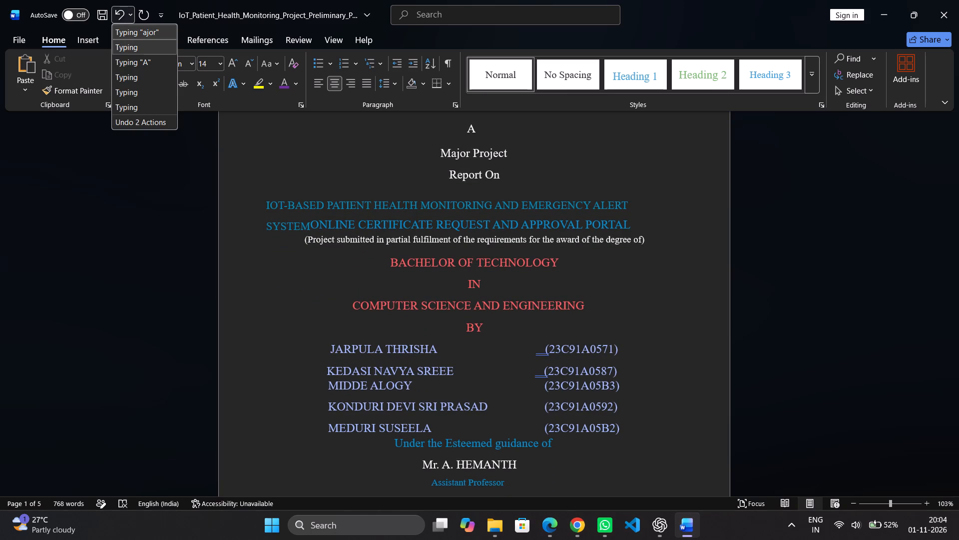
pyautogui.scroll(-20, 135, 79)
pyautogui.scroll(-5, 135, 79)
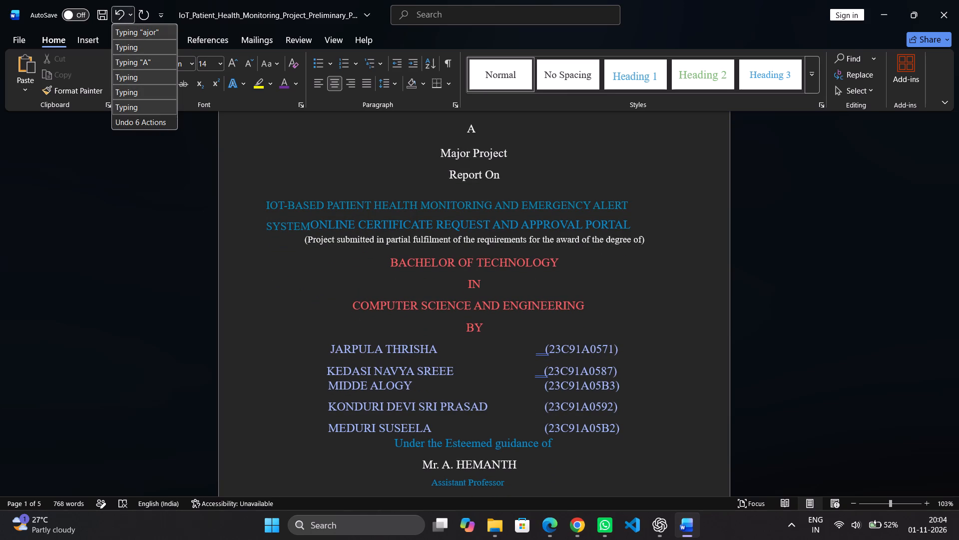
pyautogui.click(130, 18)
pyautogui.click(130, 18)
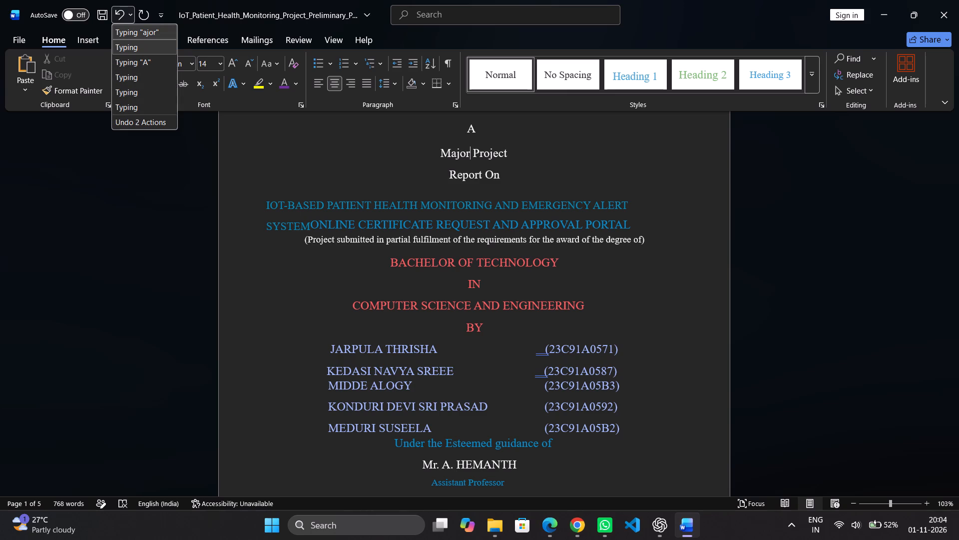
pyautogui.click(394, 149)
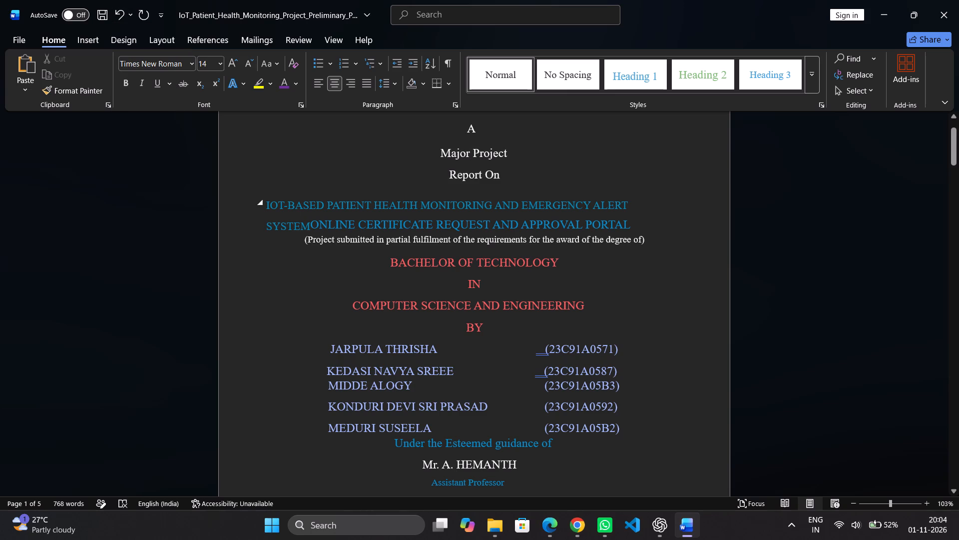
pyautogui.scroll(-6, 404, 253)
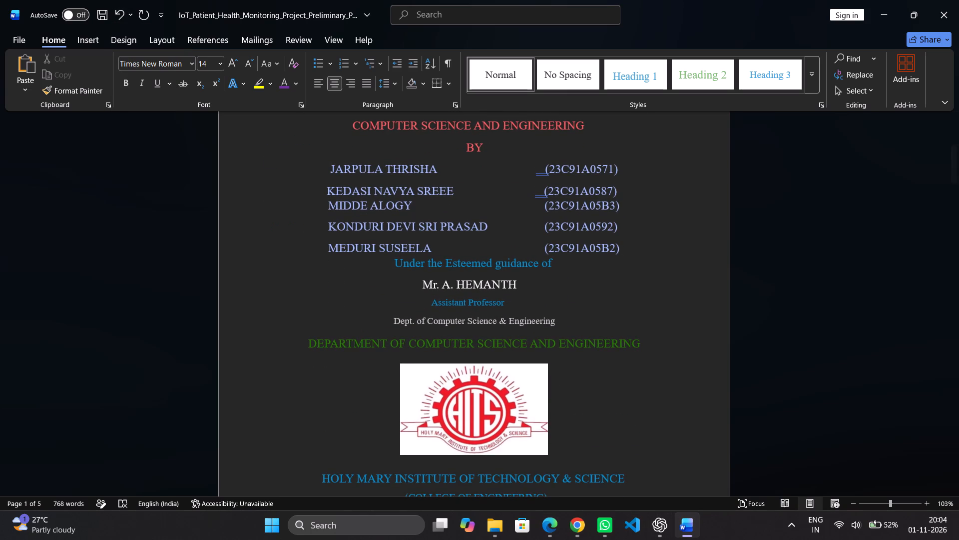
# Minimise the open windows, search File Explorer's Home for "final" and open the PDF "final doc (1) (1)-1-4".
pyautogui.click(885, 13)
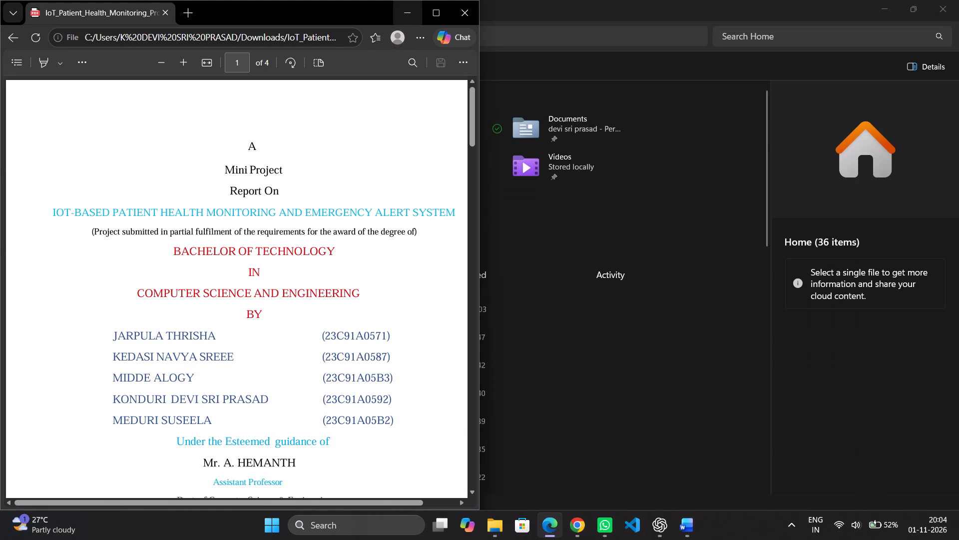
pyautogui.click(415, 11)
pyautogui.click(889, 17)
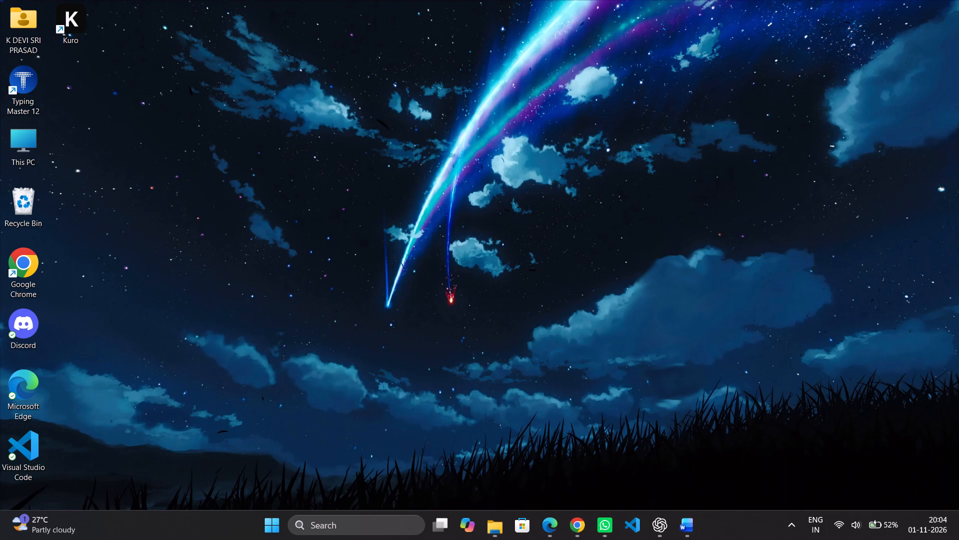
pyautogui.click(486, 524)
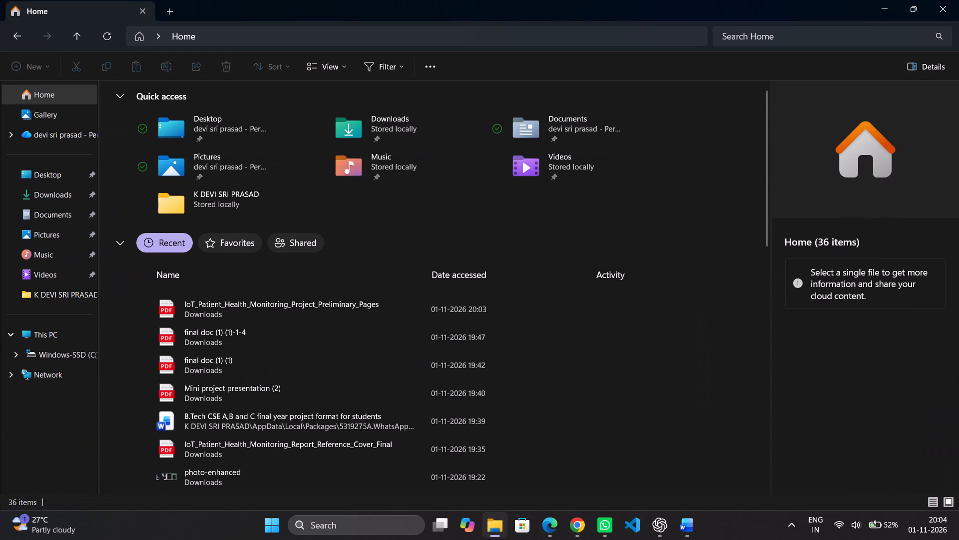
pyautogui.click(813, 27)
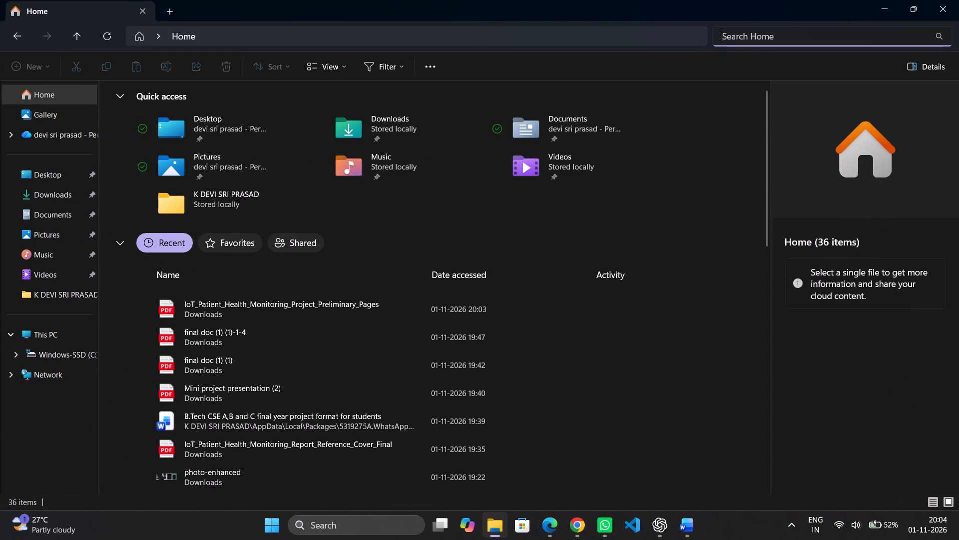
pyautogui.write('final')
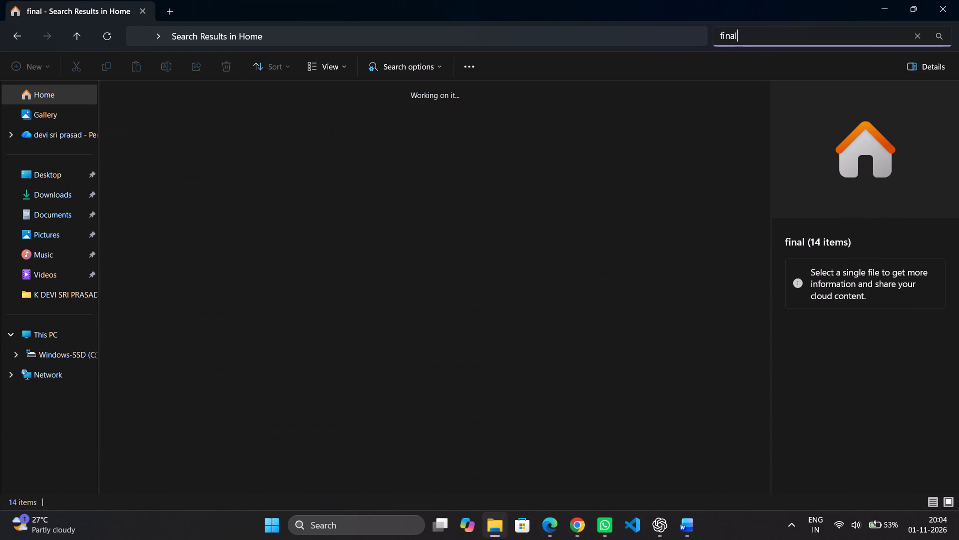
pyautogui.click(305, 81)
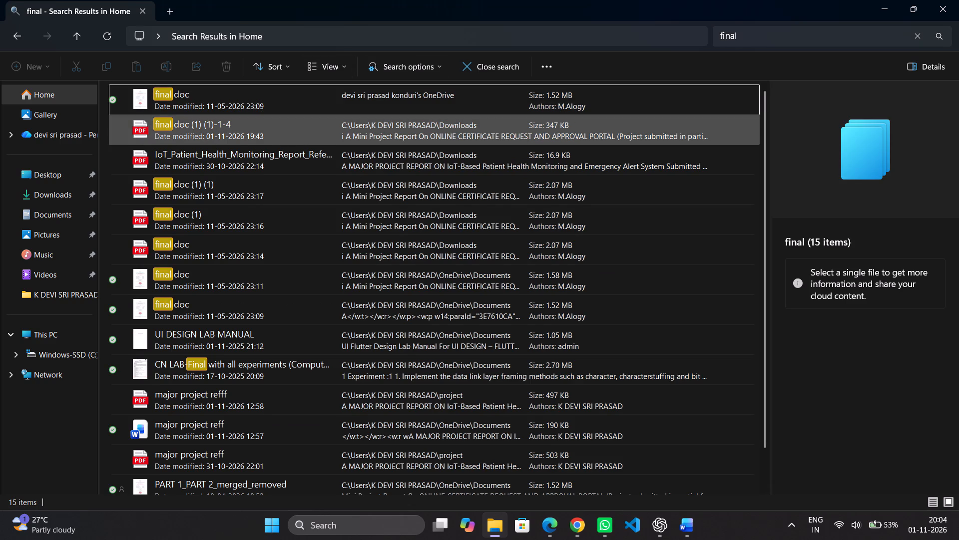
pyautogui.click(306, 110)
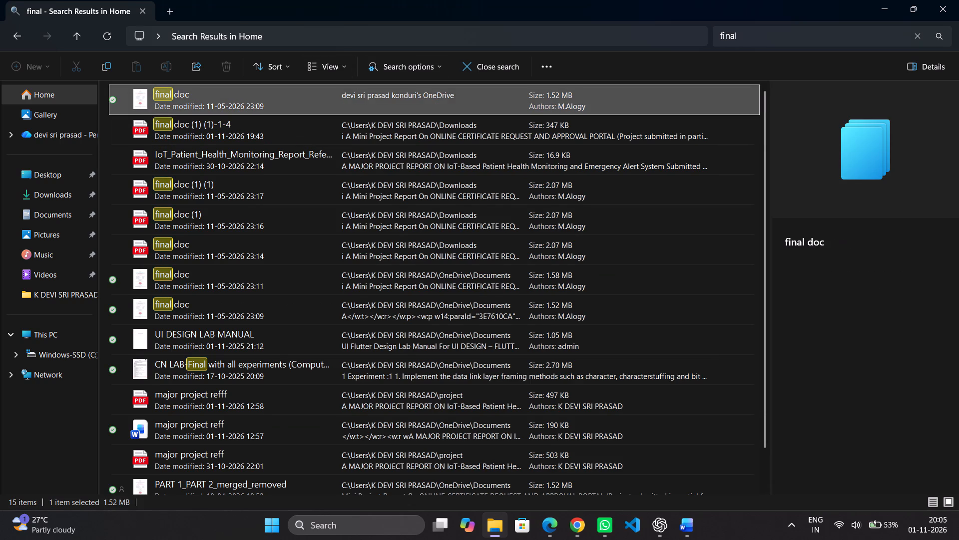
pyautogui.doubleClick(303, 119)
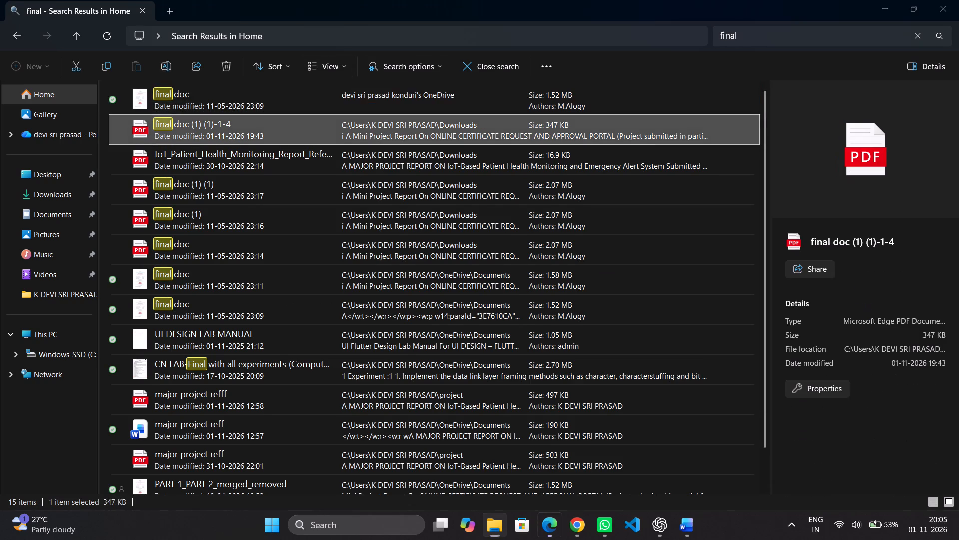
# Look through the cover and certificate pages of the "final doc (1) (1)-1-4" PDF for their wording and layout.
pyautogui.scroll(-3, 362, 161)
pyautogui.scroll(3, 362, 161)
pyautogui.scroll(-5, 362, 161)
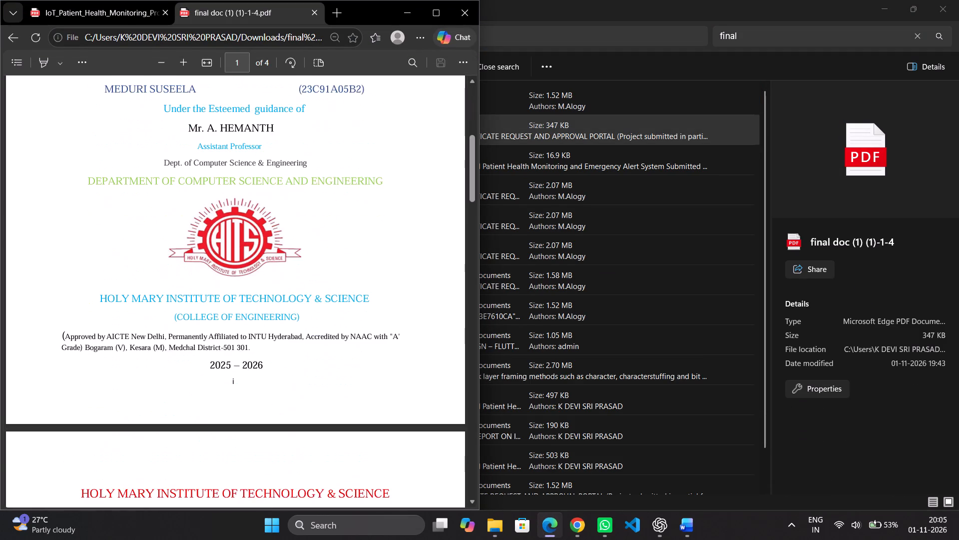
pyautogui.scroll(-6, 359, 161)
pyautogui.scroll(-2, 407, 313)
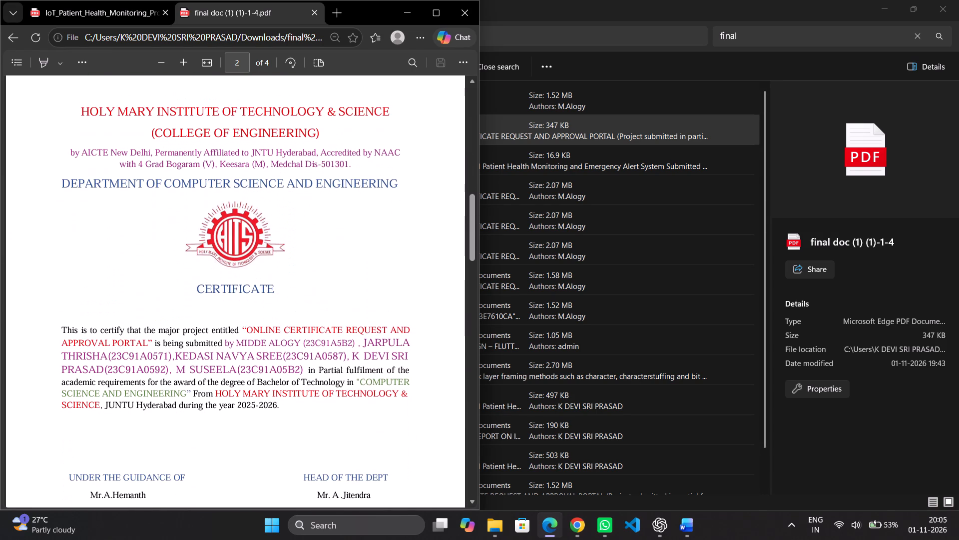
pyautogui.scroll(-2, 406, 312)
pyautogui.scroll(11, 95, 229)
pyautogui.scroll(-1, 236, 185)
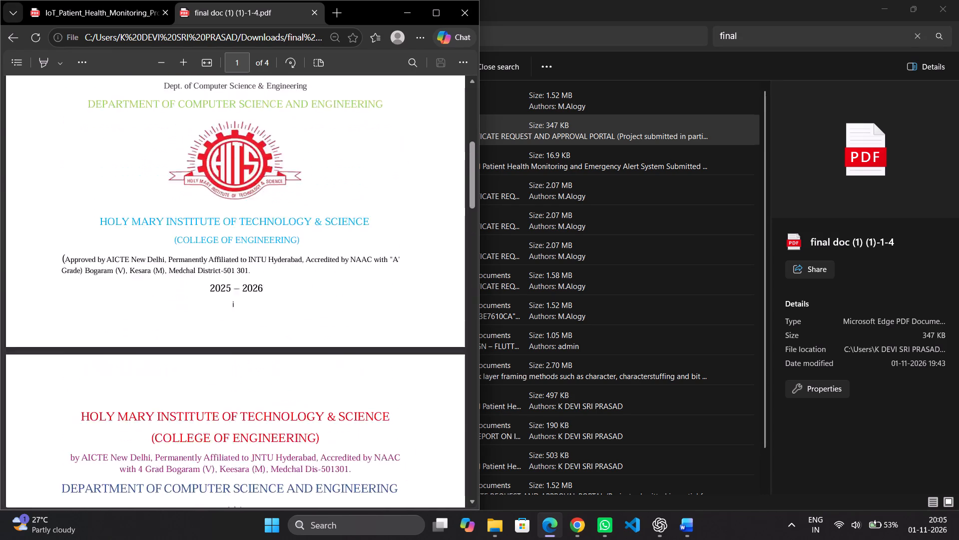
pyautogui.scroll(5, 240, 192)
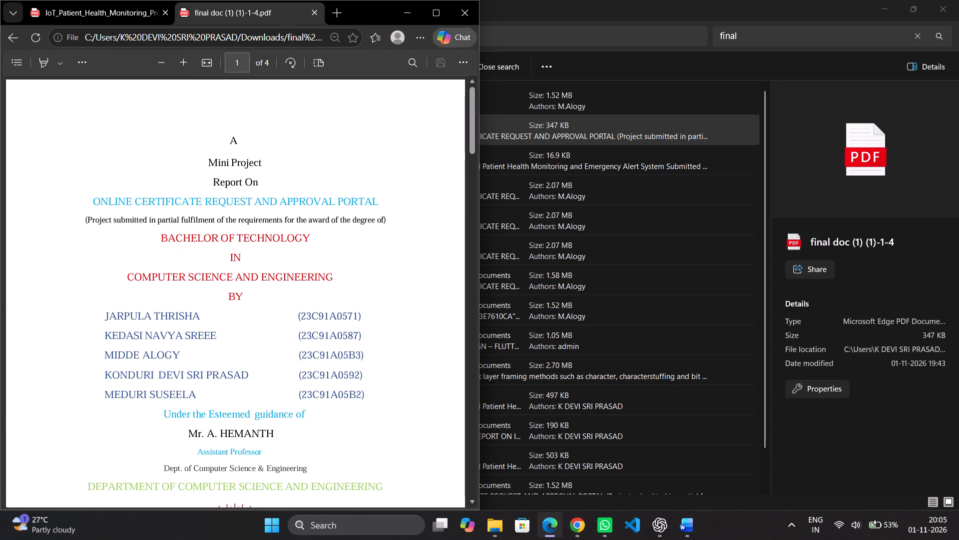
# Minimise the PDF and File Explorer windows and return to the top of the Word document's cover page.
pyautogui.moveTo(402, 16); pyautogui.dragTo(403, 22)
pyautogui.click(889, 17)
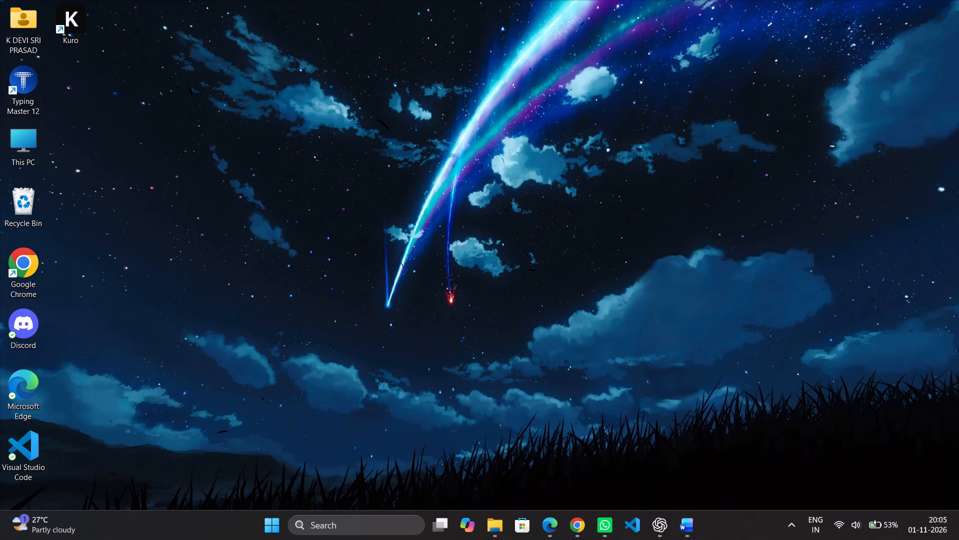
pyautogui.click(689, 528)
pyautogui.scroll(6, 430, 206)
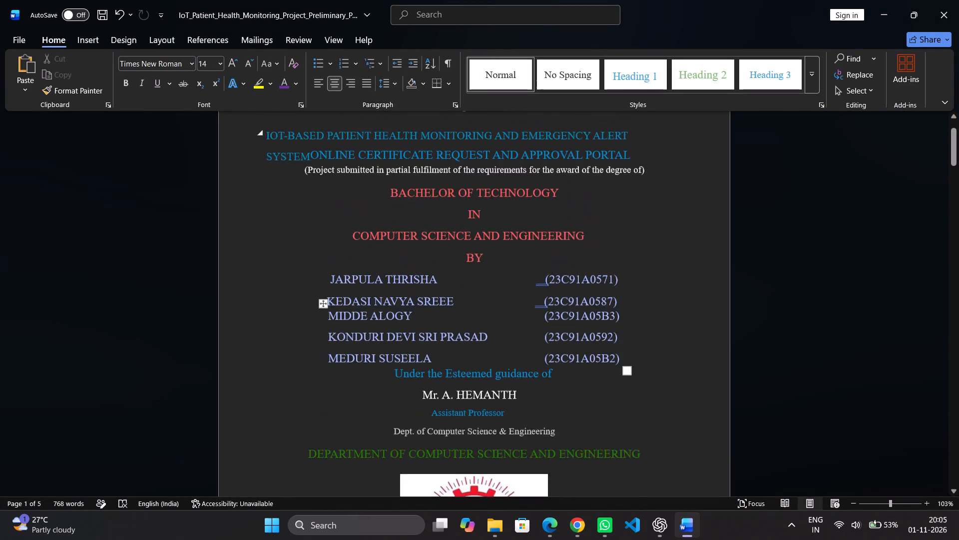
pyautogui.scroll(5, 364, 172)
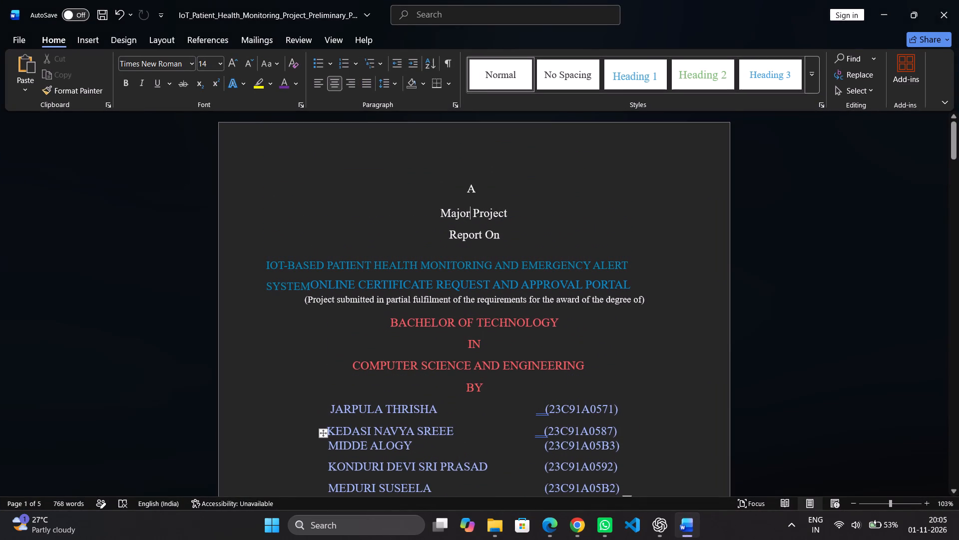
pyautogui.scroll(2, 365, 202)
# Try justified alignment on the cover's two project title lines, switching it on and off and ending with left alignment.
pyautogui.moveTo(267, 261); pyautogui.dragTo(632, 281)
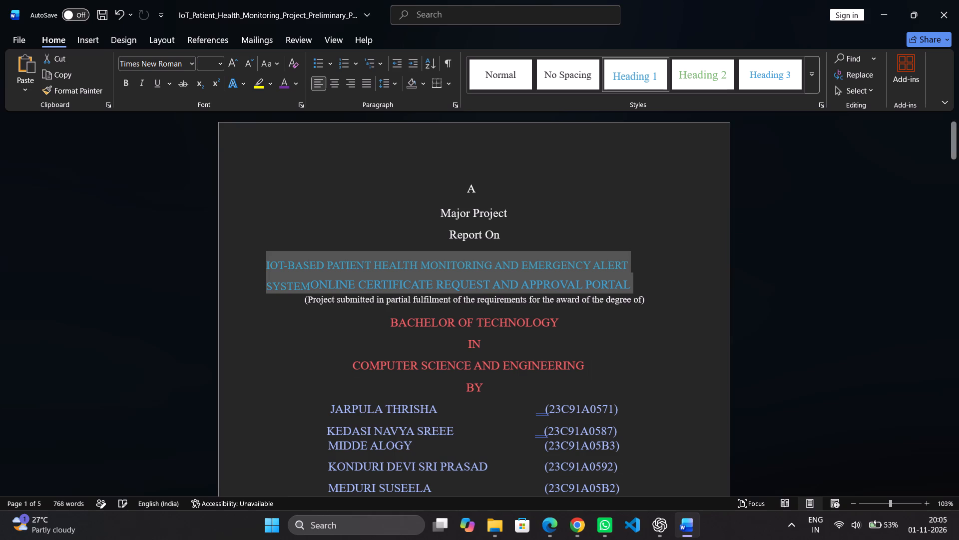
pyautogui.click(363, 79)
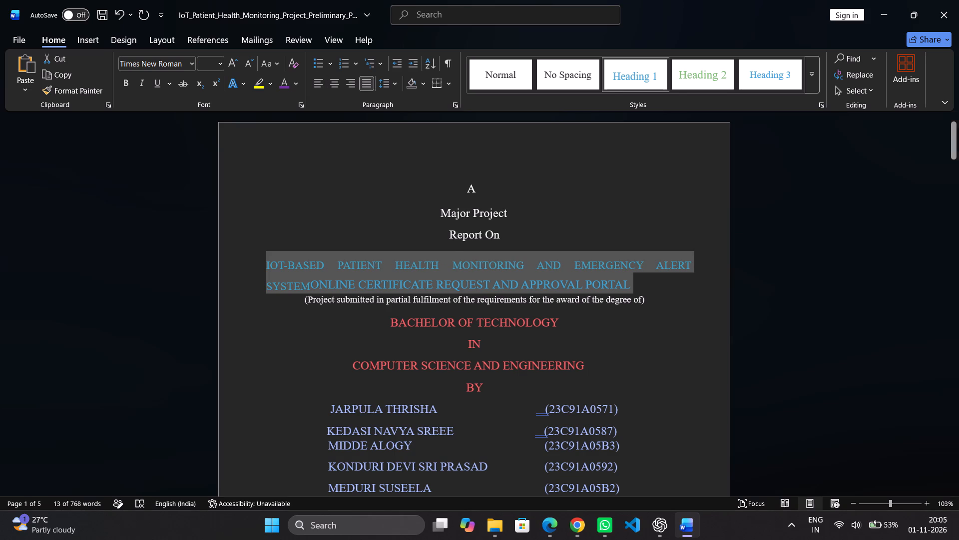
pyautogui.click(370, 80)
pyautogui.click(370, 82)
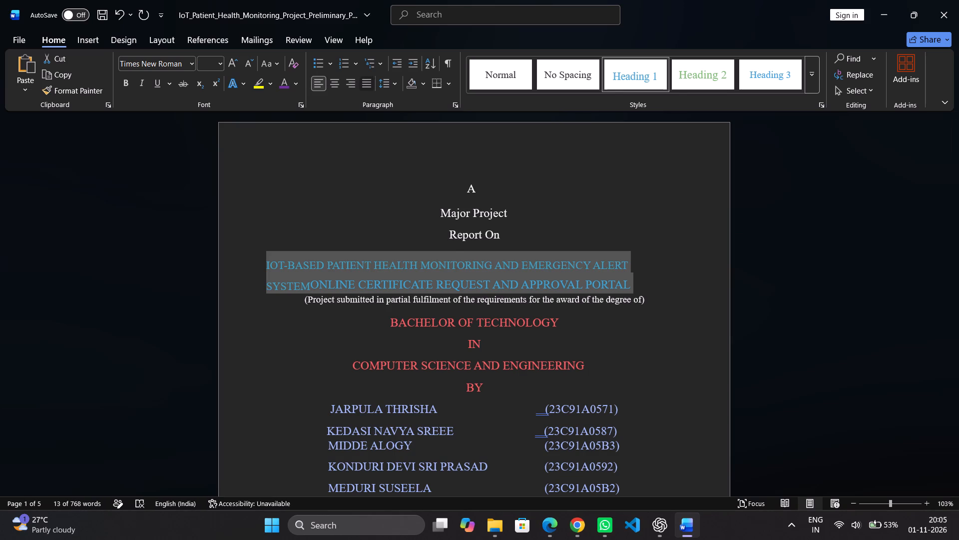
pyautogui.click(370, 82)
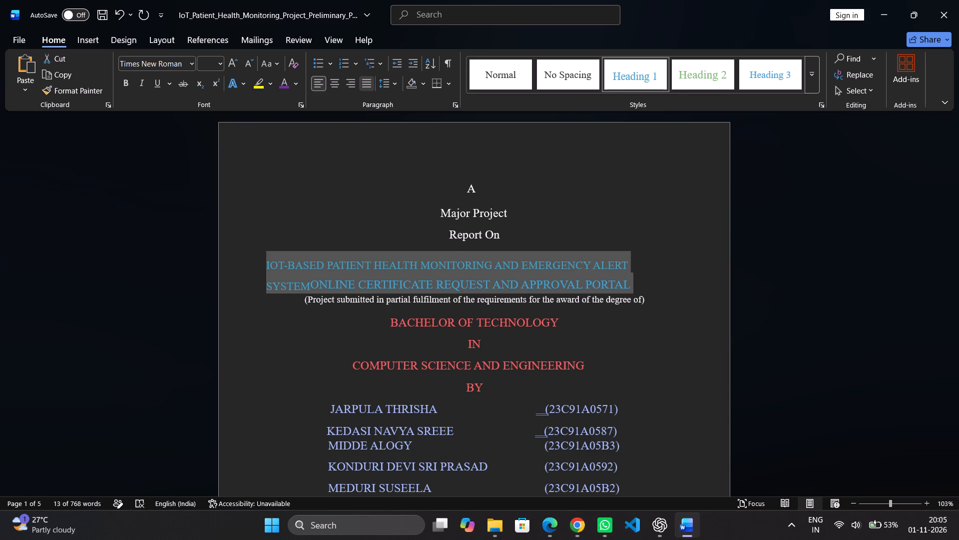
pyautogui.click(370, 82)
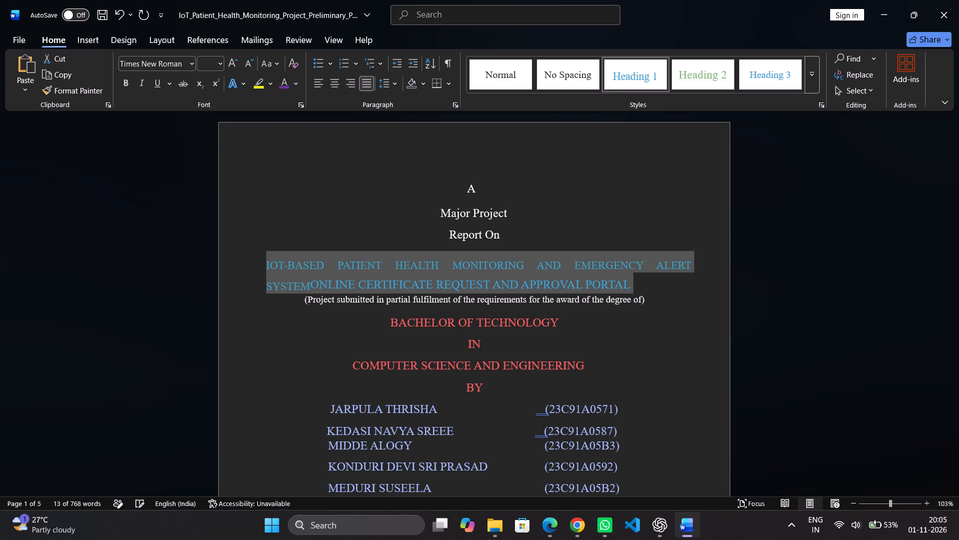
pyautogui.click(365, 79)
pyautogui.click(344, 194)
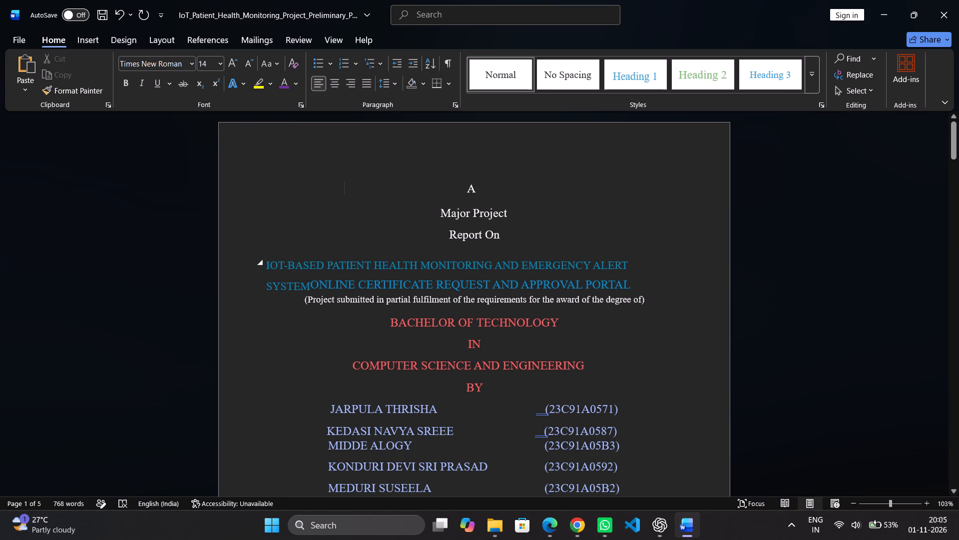
# Delete the two project title lines below "Report On" on the cover page.
pyautogui.moveTo(268, 261); pyautogui.dragTo(624, 286)
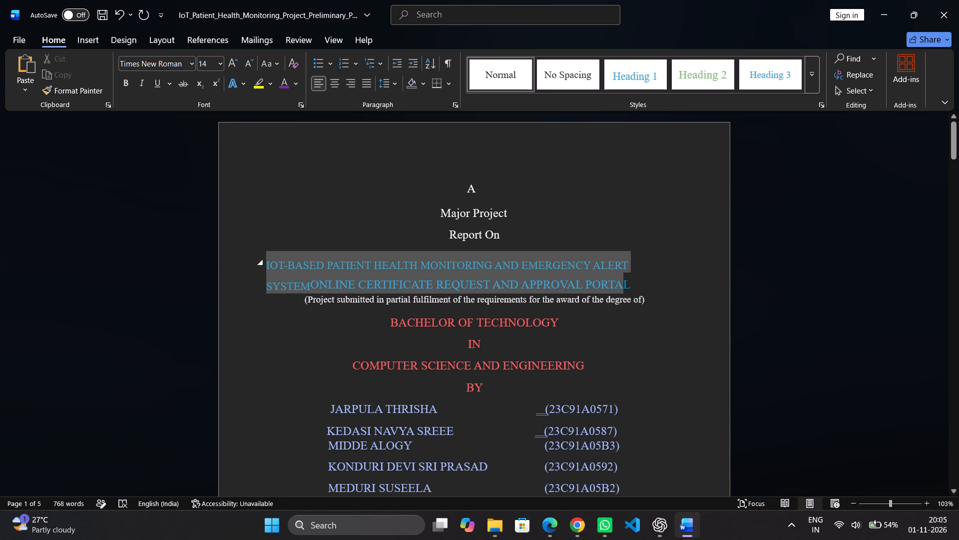
pyautogui.moveTo(624, 286); pyautogui.dragTo(632, 286)
pyautogui.moveTo(632, 286); pyautogui.dragTo(623, 286)
pyautogui.click(679, 328)
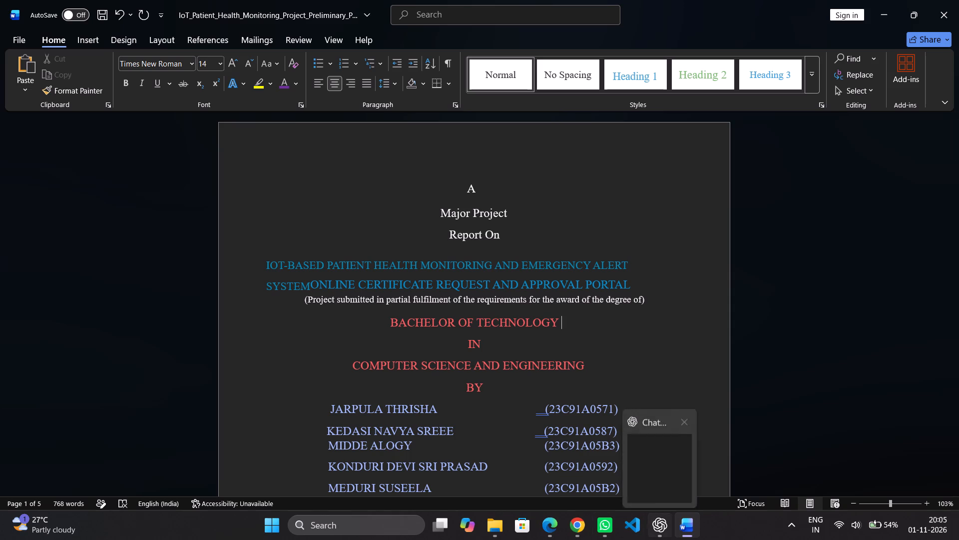
pyautogui.moveTo(634, 287); pyautogui.dragTo(253, 260)
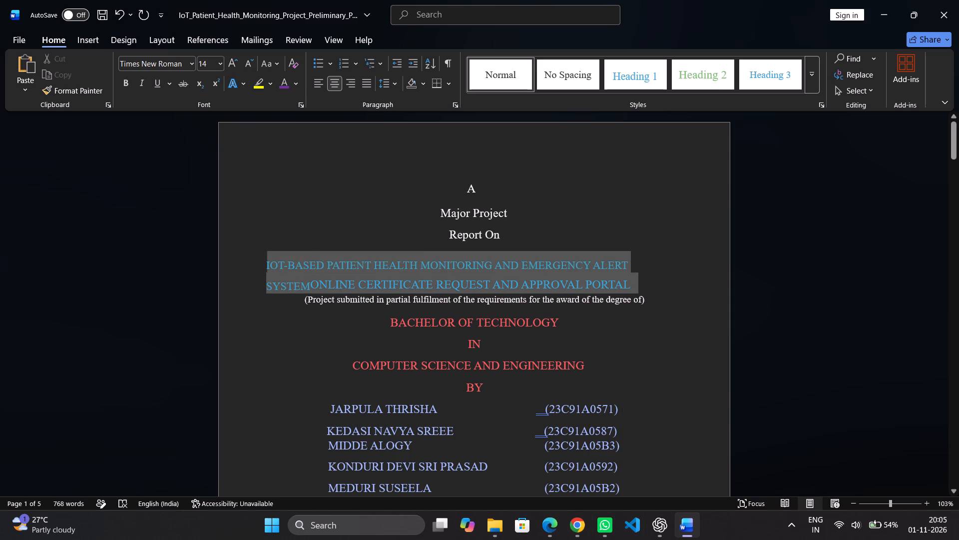
pyautogui.moveTo(253, 260); pyautogui.dragTo(257, 260)
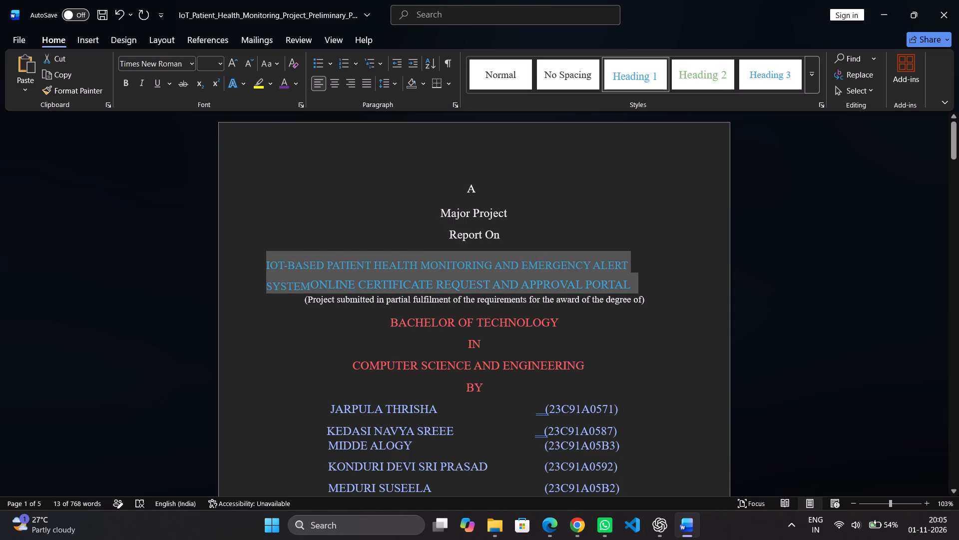
pyautogui.press('BackSpace')
# Arrange the Word document side by side with the "final doc (1) (1)-1-4" PDF, then minimise the PDF window.
pyautogui.moveTo(733, 11); pyautogui.dragTo(958, 420)
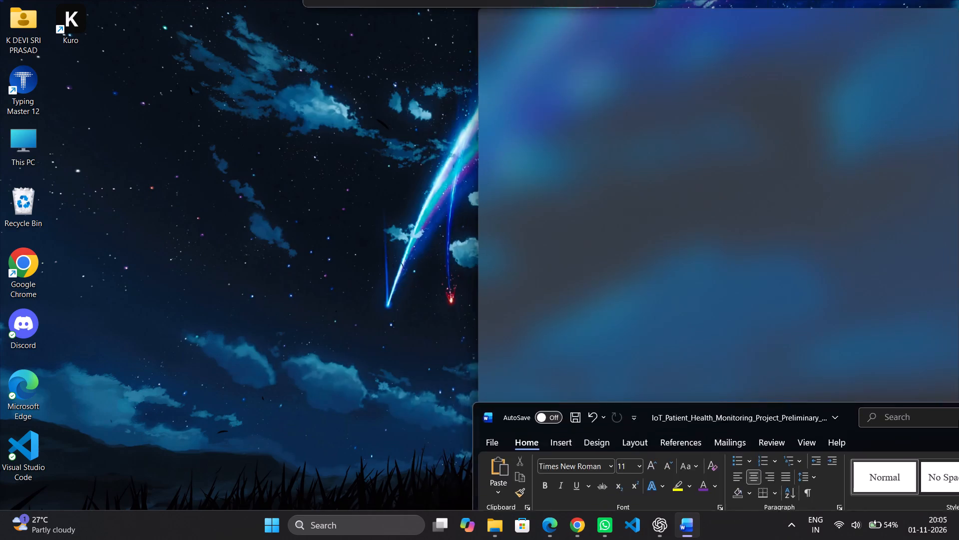
pyautogui.click(341, 95)
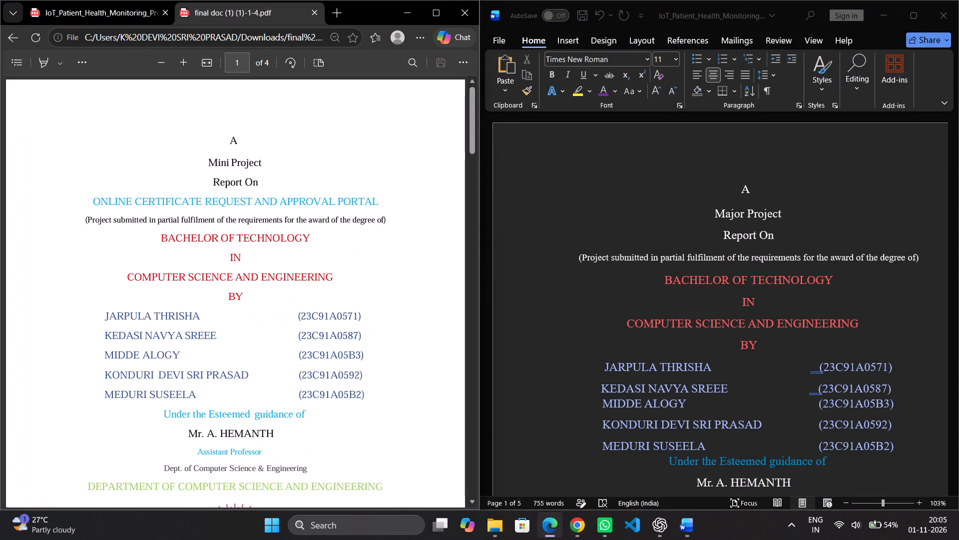
pyautogui.click(403, 10)
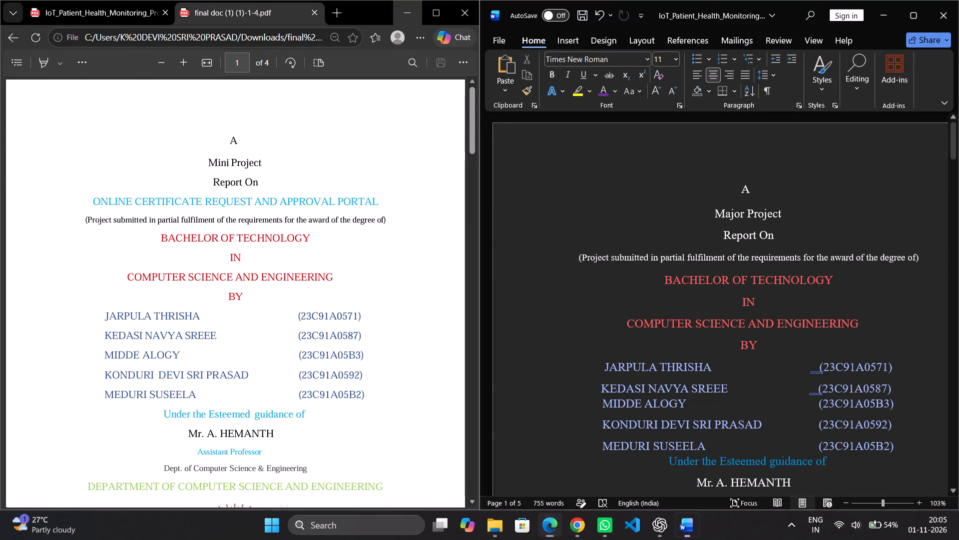
# Open the IoT_Patient_Health_Monitoring_Report PDF from the "final" search results and look through its cover and abstract pages.
pyautogui.click(485, 526)
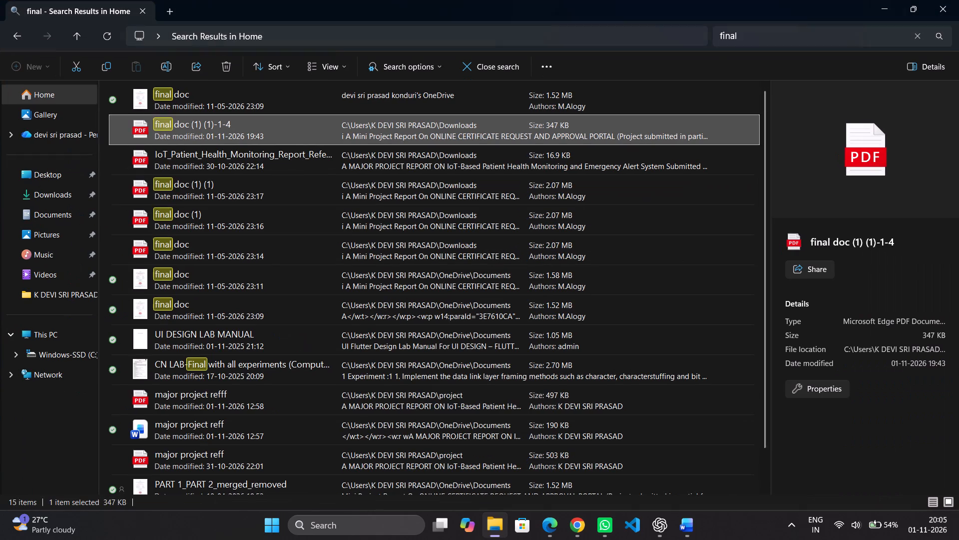
pyautogui.scroll(5, 152, 80)
pyautogui.doubleClick(239, 164)
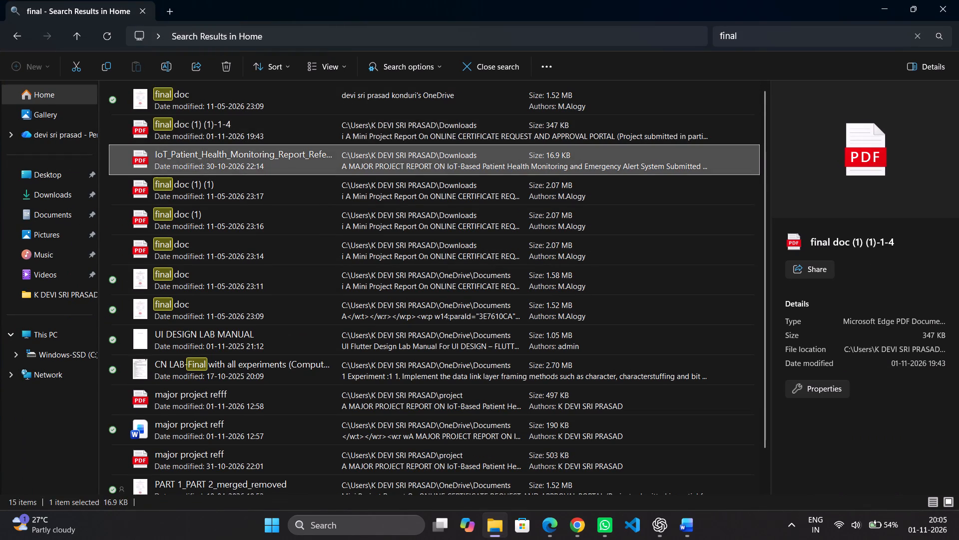
pyautogui.scroll(20, 335, 167)
pyautogui.scroll(1, 335, 167)
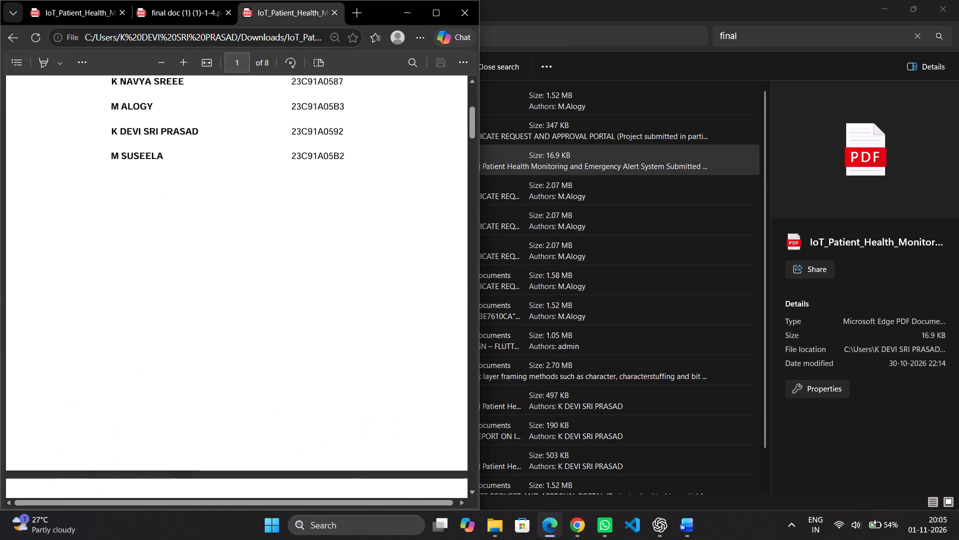
pyautogui.scroll(11, 371, 163)
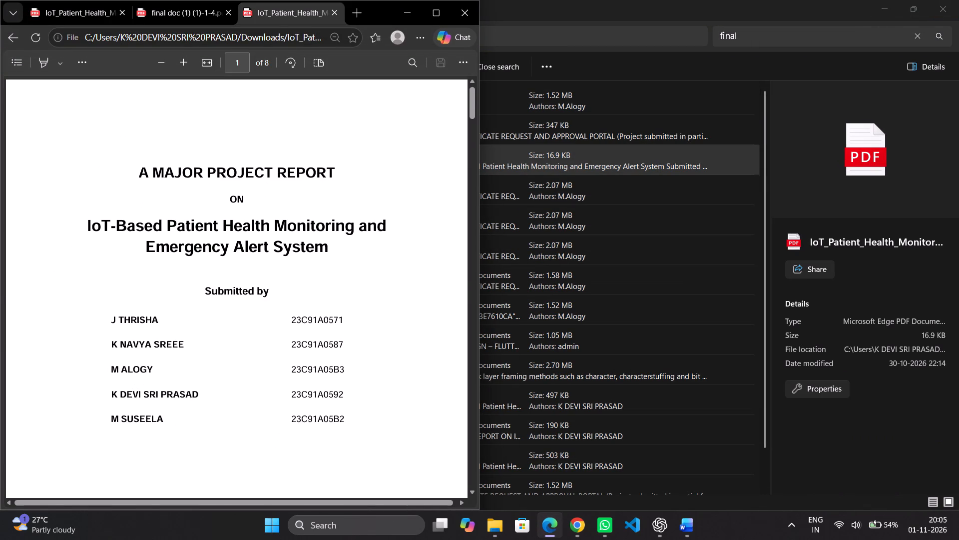
pyautogui.scroll(-12, 256, 170)
pyautogui.scroll(1, 260, 285)
pyautogui.scroll(-1, 260, 285)
pyautogui.scroll(5, 257, 285)
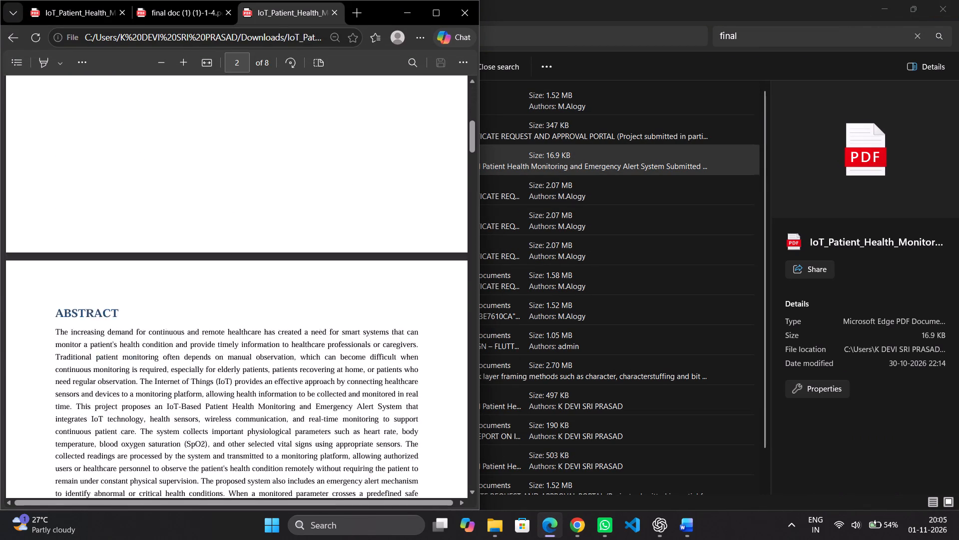
# Bring up the four-page IoT patient health PDF's cover, zoomed out, beside the Word document, with File Explorer minimised.
pyautogui.click(59, 16)
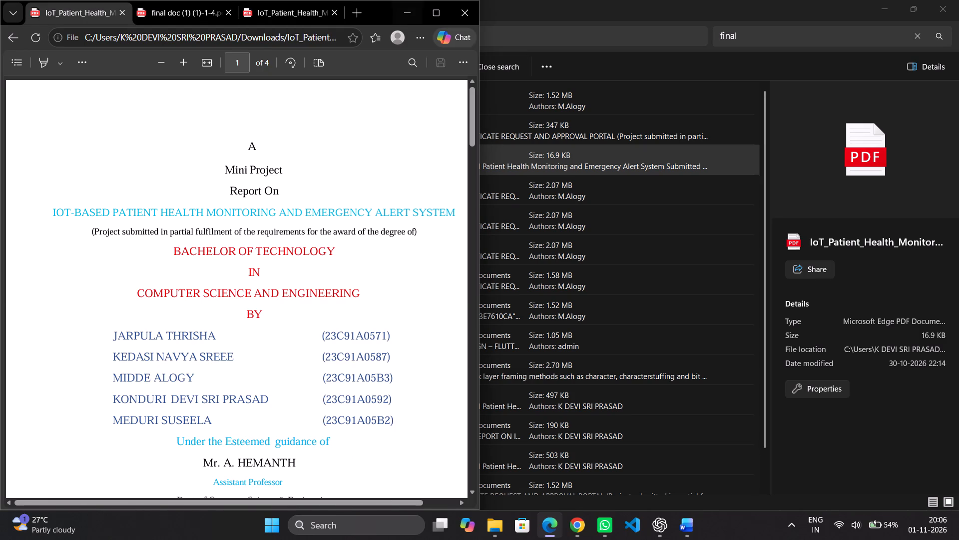
pyautogui.scroll(-5, 321, 339)
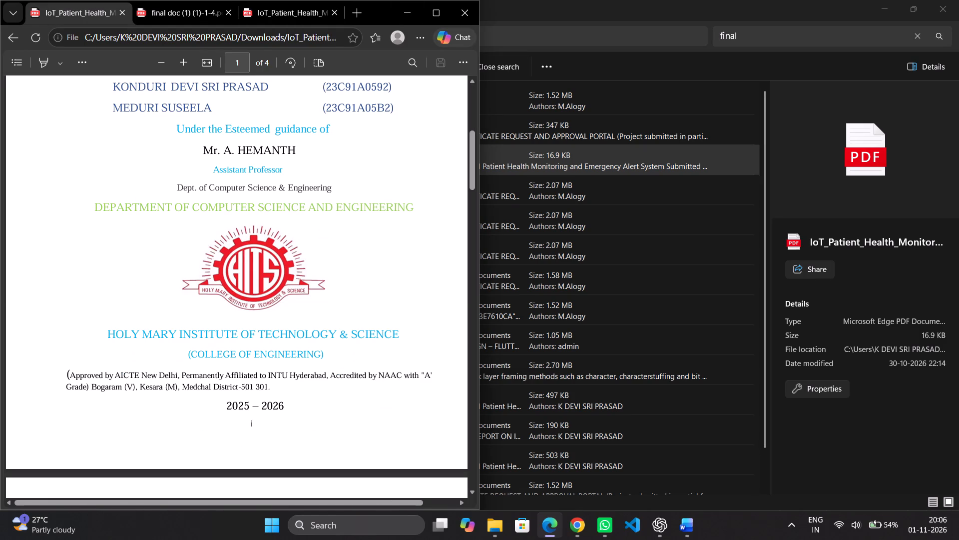
pyautogui.doubleClick(152, 61)
pyautogui.scroll(14, 222, 151)
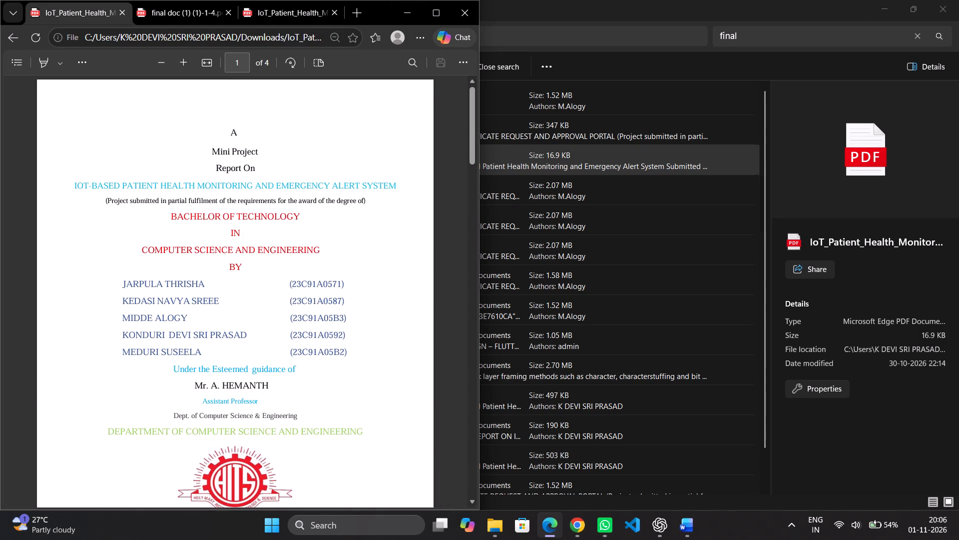
pyautogui.click(889, 10)
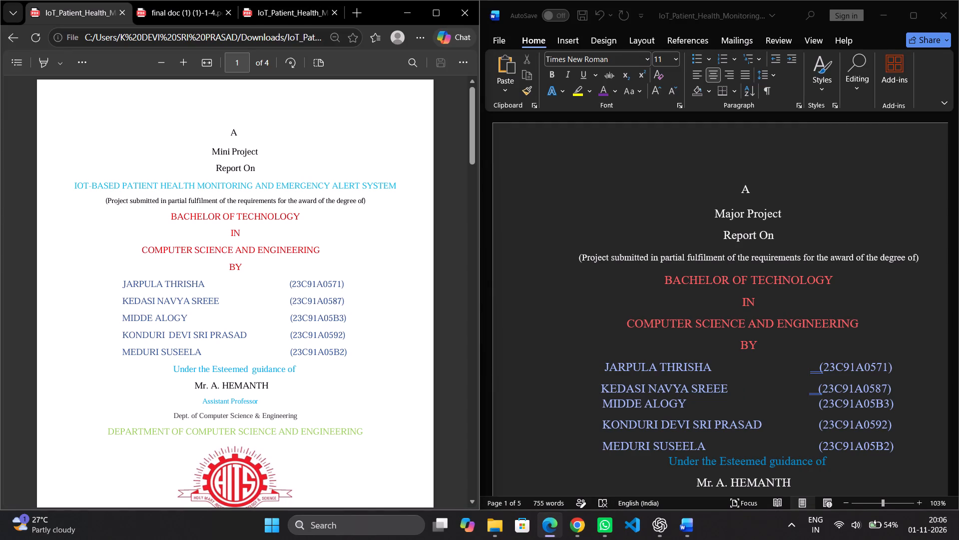
# Copy the IoT-based patient health monitoring title from the PDF cover and paste it on a new line below "Report On" in Word.
pyautogui.moveTo(74, 186); pyautogui.dragTo(366, 192)
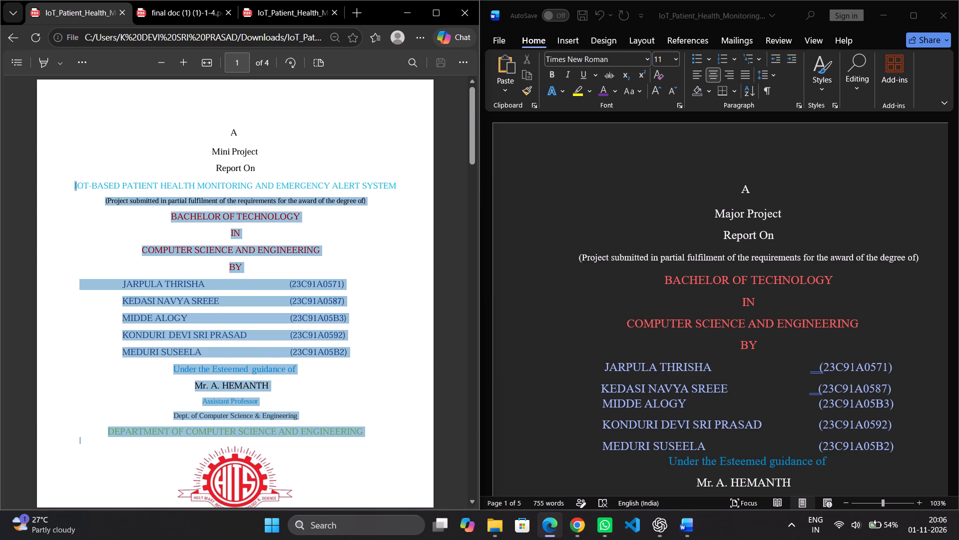
pyautogui.click(380, 211)
pyautogui.moveTo(396, 188); pyautogui.dragTo(86, 180)
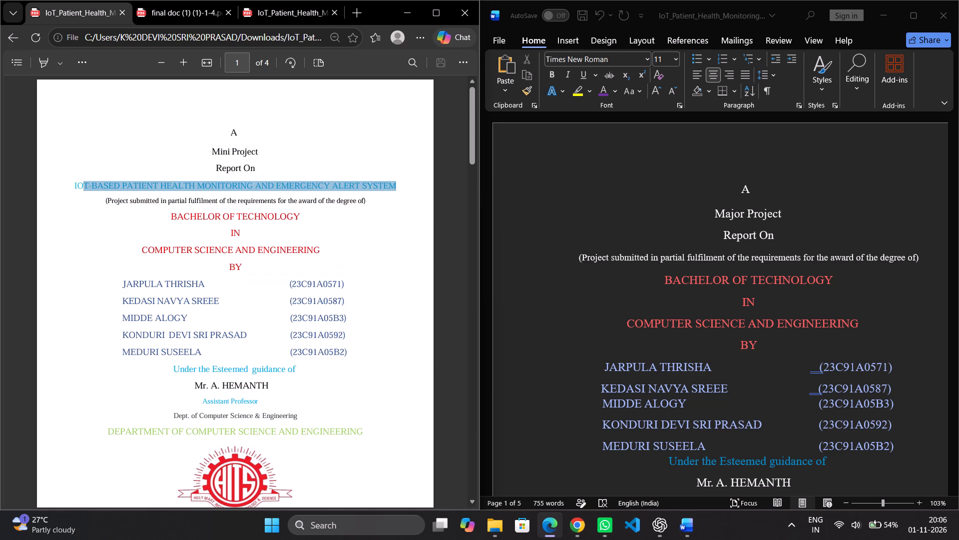
pyautogui.moveTo(86, 180); pyautogui.dragTo(72, 187)
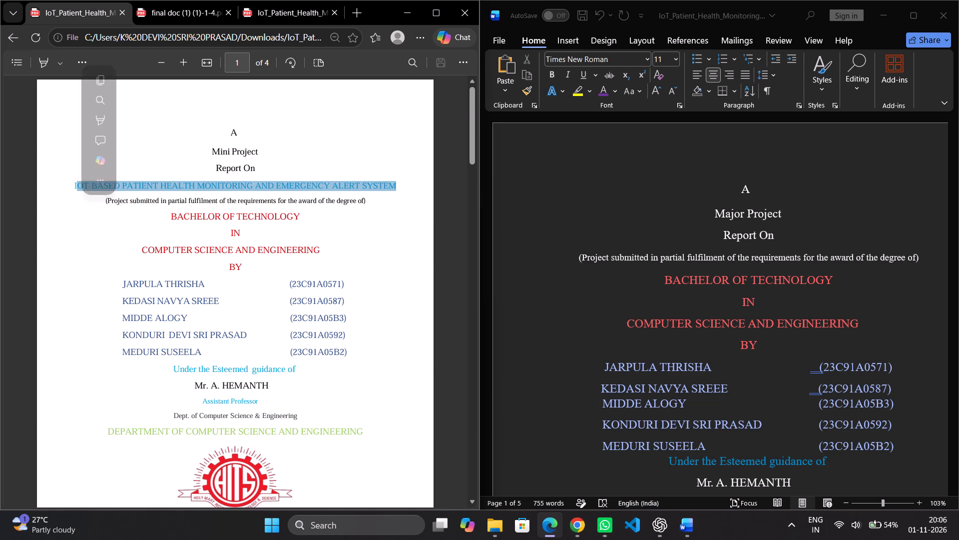
pyautogui.hotkey('ctrl', 'c')
pyautogui.click(777, 232)
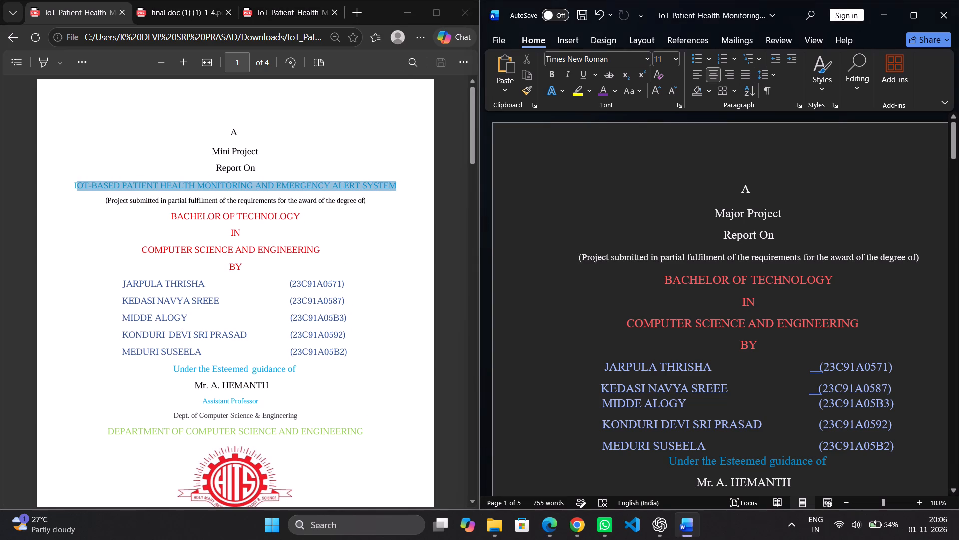
pyautogui.click(775, 234)
pyautogui.press('Return')
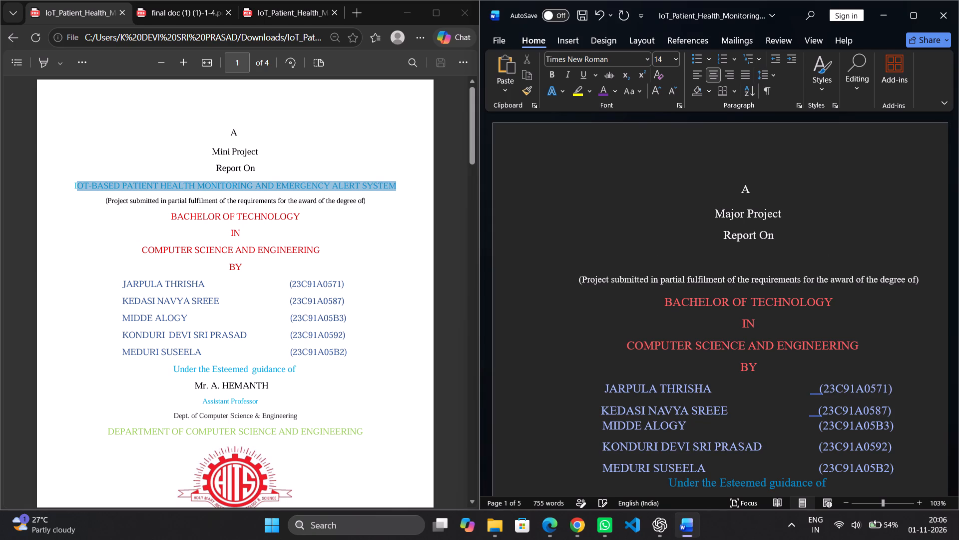
pyautogui.hotkey('ctrl', 'v')
pyautogui.scroll(5, 849, 296)
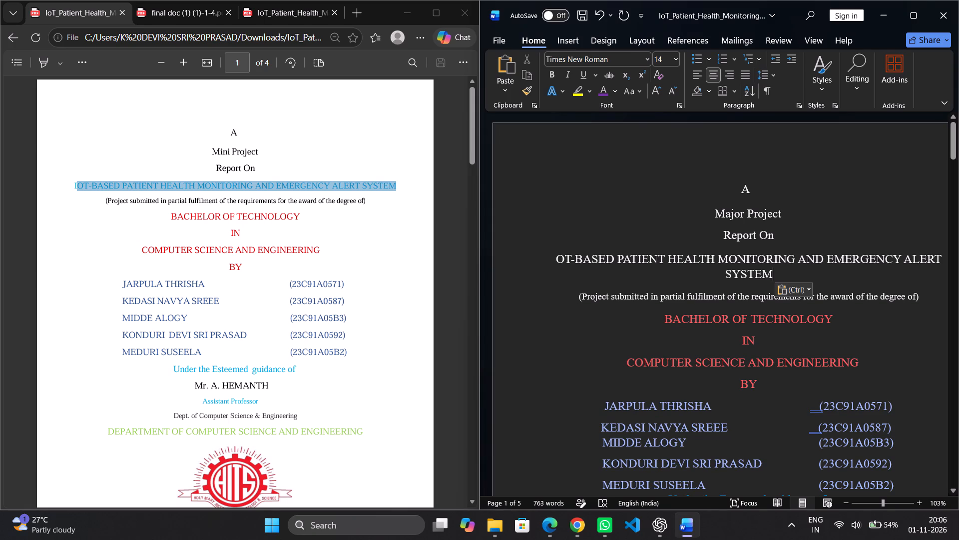
# Maximise Word, colour the pasted project title theme blue and set its font size to 12.
pyautogui.click(915, 18)
pyautogui.scroll(-2, 781, 230)
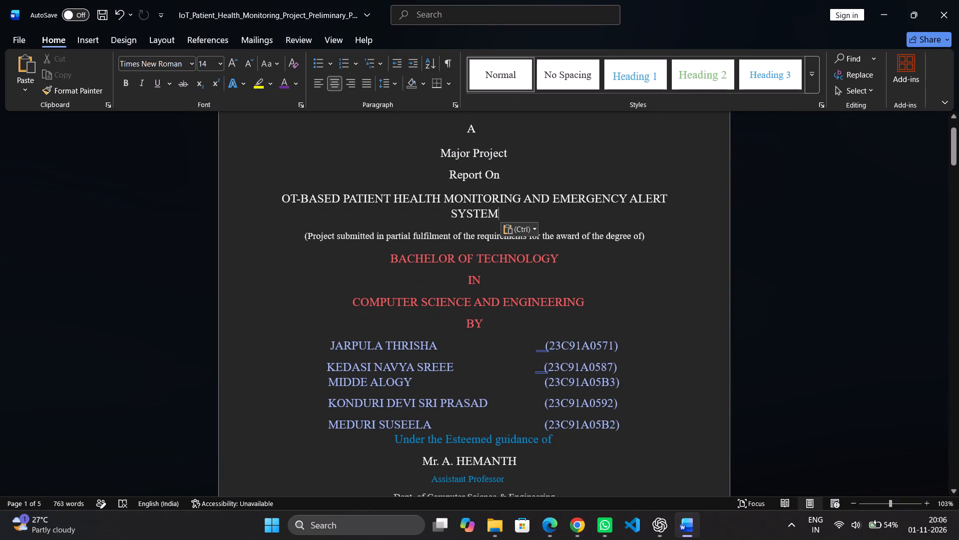
pyautogui.scroll(1, 482, 241)
pyautogui.moveTo(504, 248); pyautogui.dragTo(276, 225)
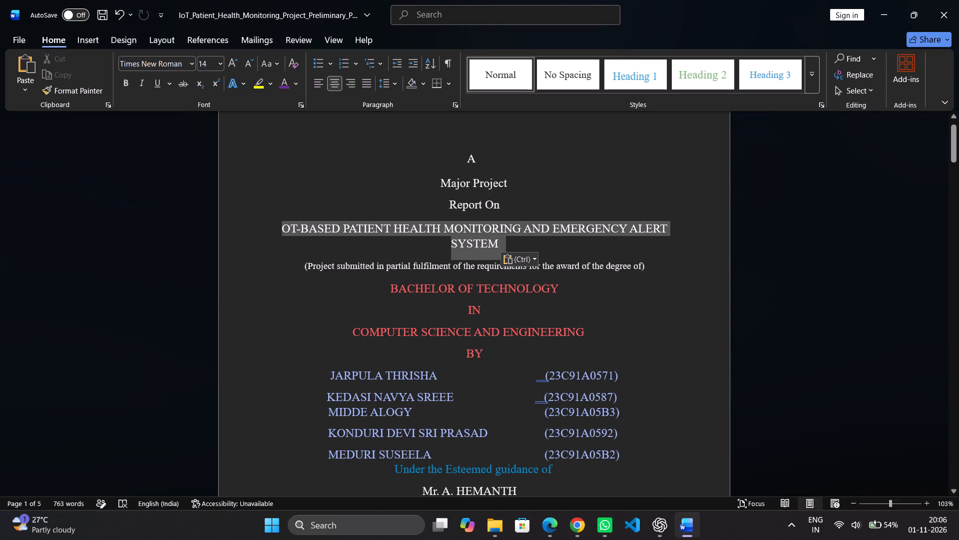
pyautogui.moveTo(276, 225); pyautogui.dragTo(274, 225)
pyautogui.click(299, 81)
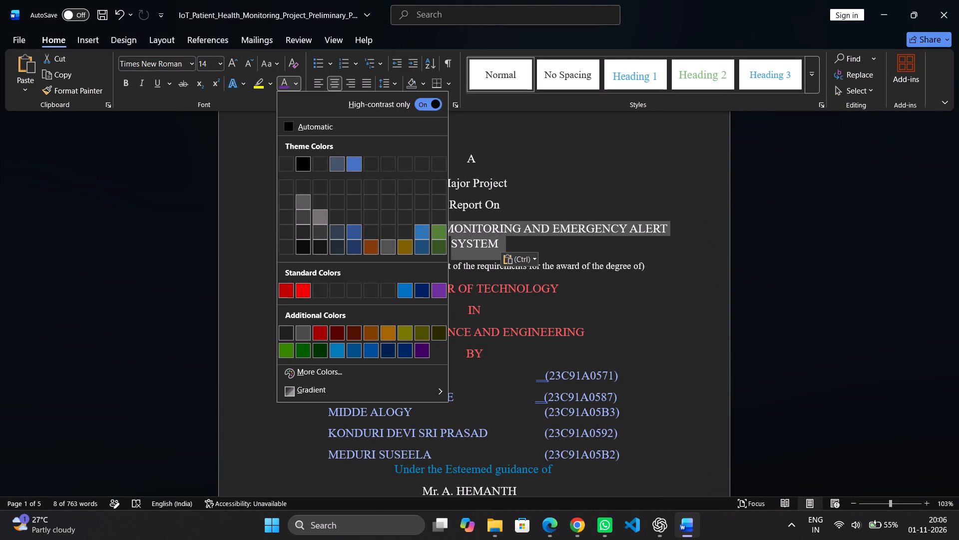
pyautogui.click(349, 165)
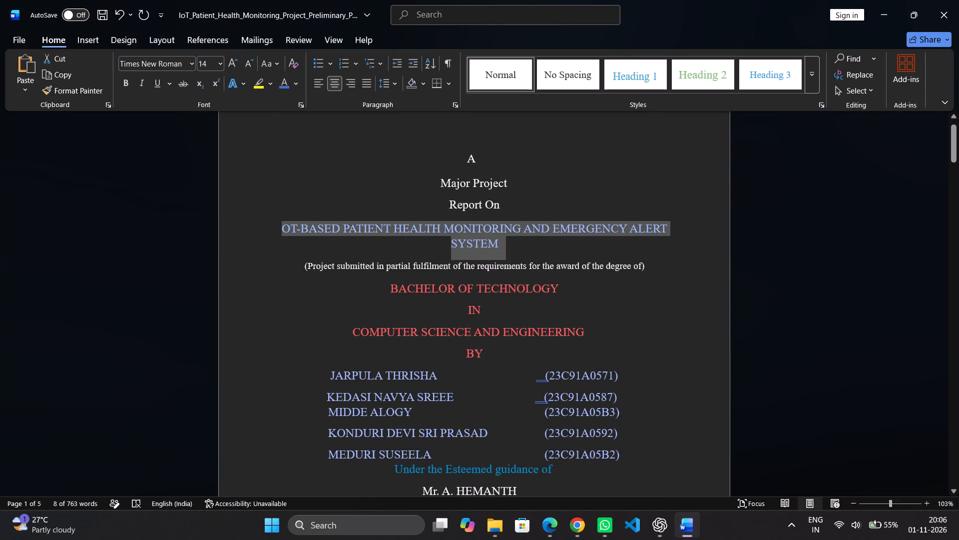
pyautogui.click(220, 57)
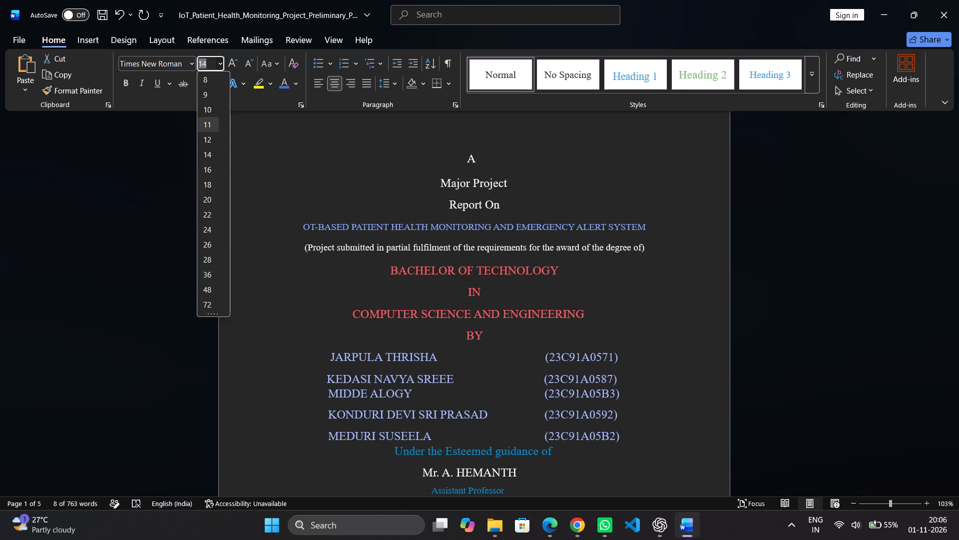
pyautogui.click(213, 135)
pyautogui.click(566, 194)
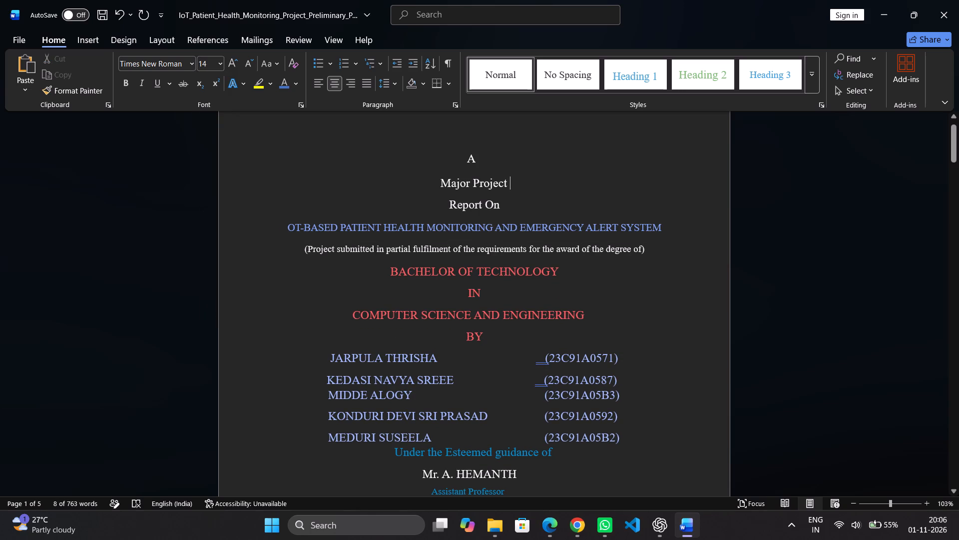
# Add the missing "I" at the start of the title so it reads "IOT-BASED".
pyautogui.click(288, 226)
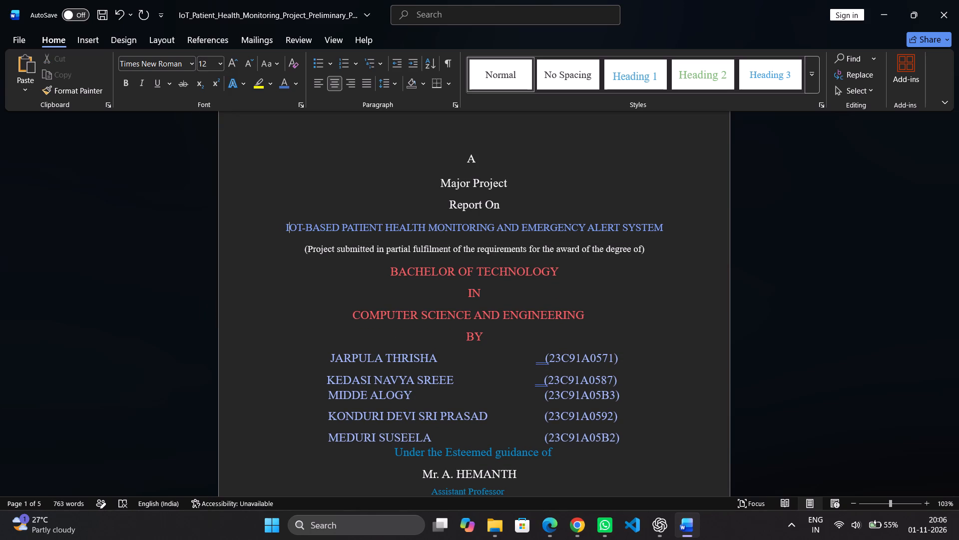
# Minimise Word and copy the five-student list with roll numbers from the PDF cover.
pyautogui.scroll(-3, 549, 310)
pyautogui.scroll(-2, 510, 216)
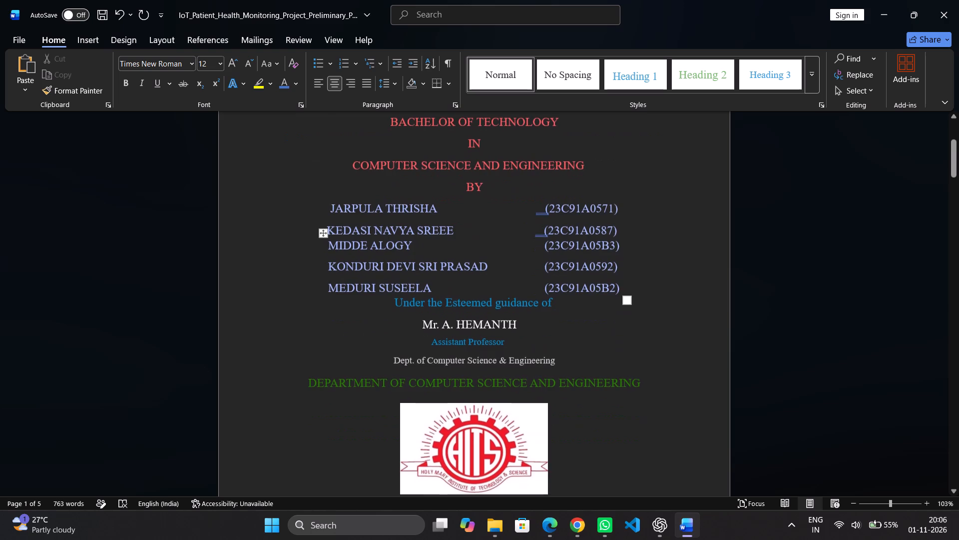
pyautogui.scroll(-10, 509, 236)
pyautogui.scroll(9, 508, 254)
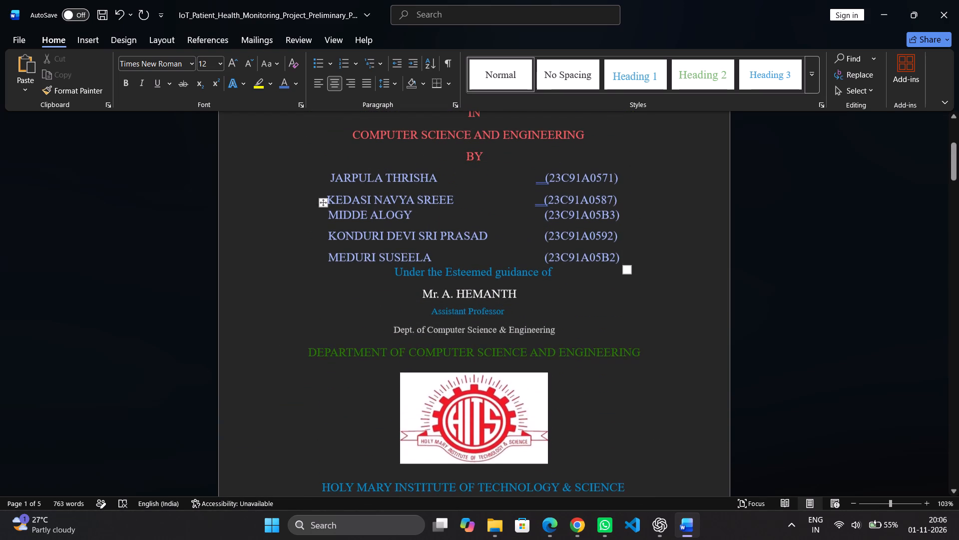
pyautogui.scroll(2, 491, 278)
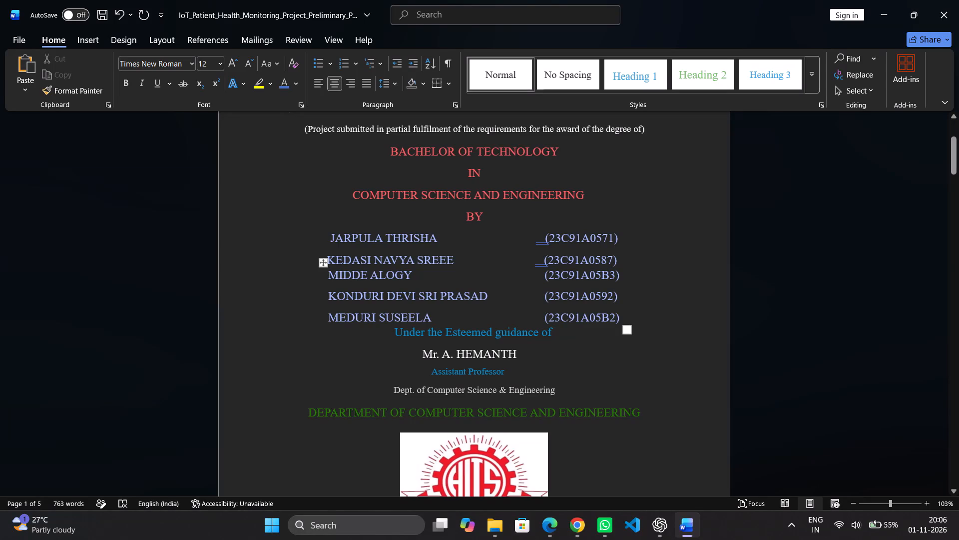
pyautogui.click(886, 9)
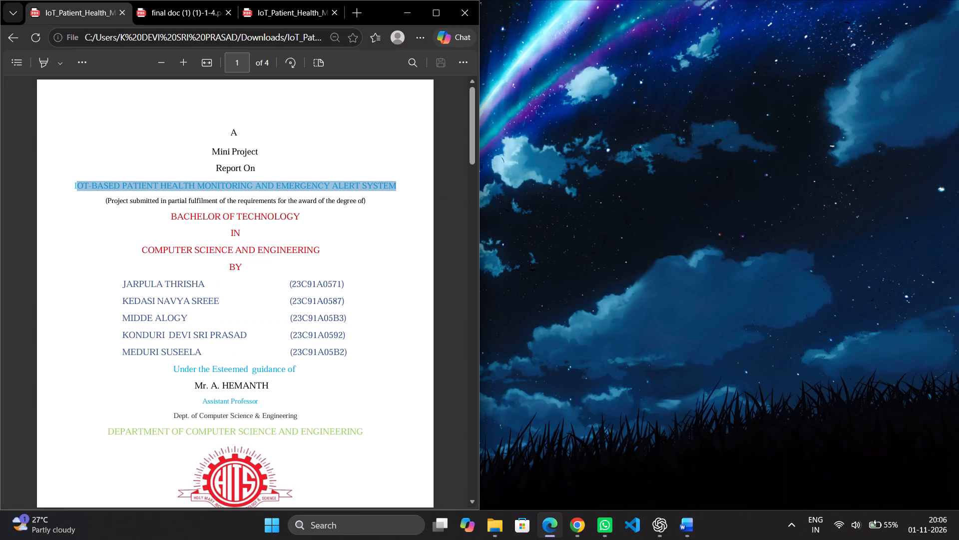
pyautogui.moveTo(123, 282); pyautogui.dragTo(328, 357)
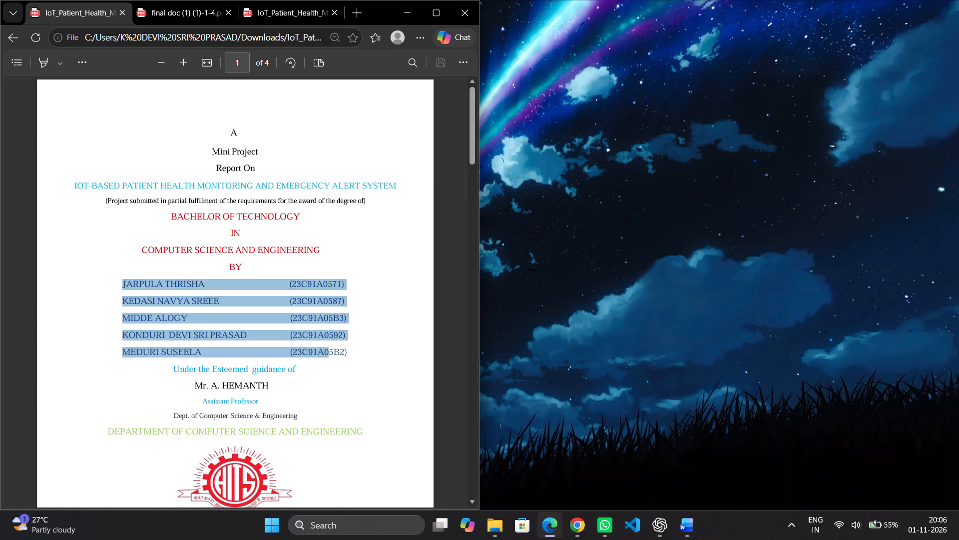
pyautogui.moveTo(328, 357); pyautogui.dragTo(349, 347)
pyautogui.hotkey('ctrl', 'c')
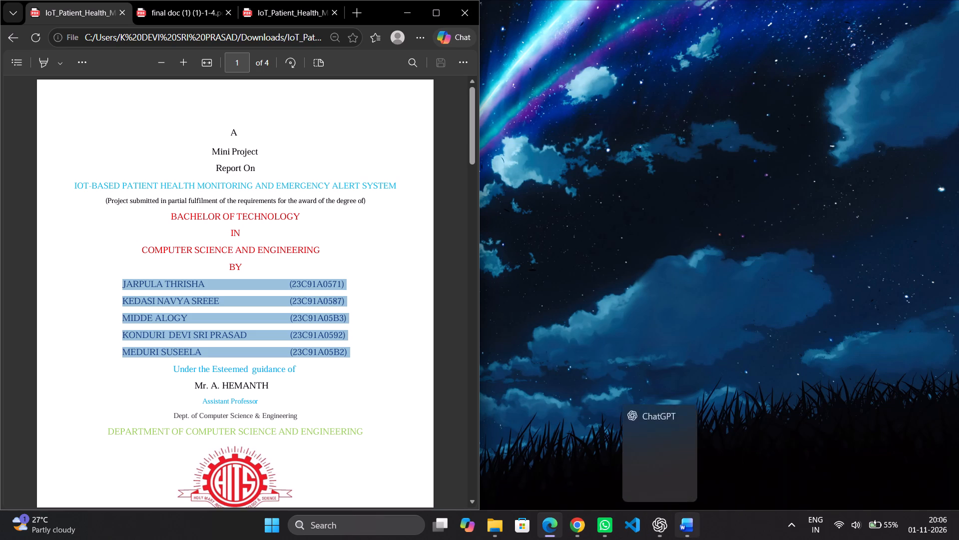
# Replace the existing student list below "BY" on the Word cover with the list copied from the PDF.
pyautogui.click(682, 530)
pyautogui.moveTo(619, 318); pyautogui.dragTo(376, 237)
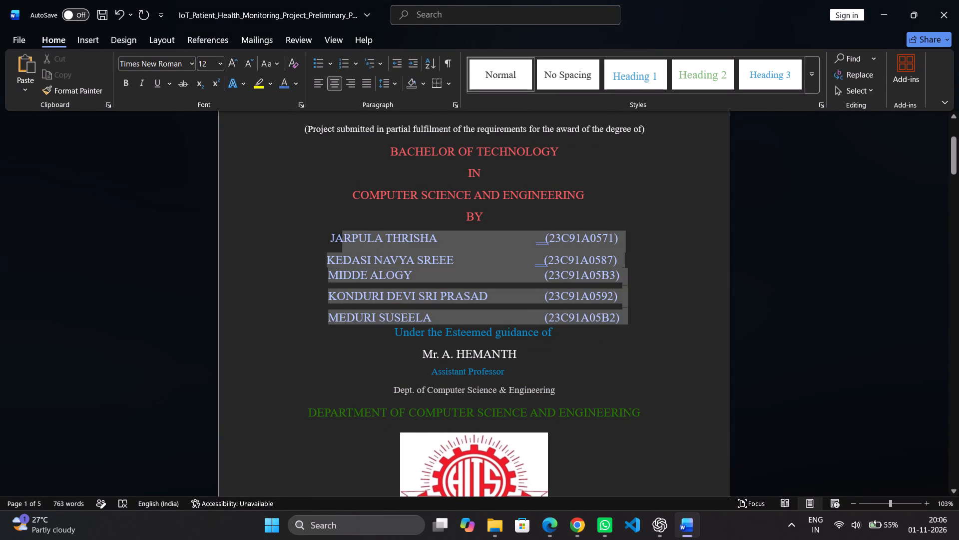
pyautogui.moveTo(376, 237); pyautogui.dragTo(346, 236)
pyautogui.press('BackSpace')
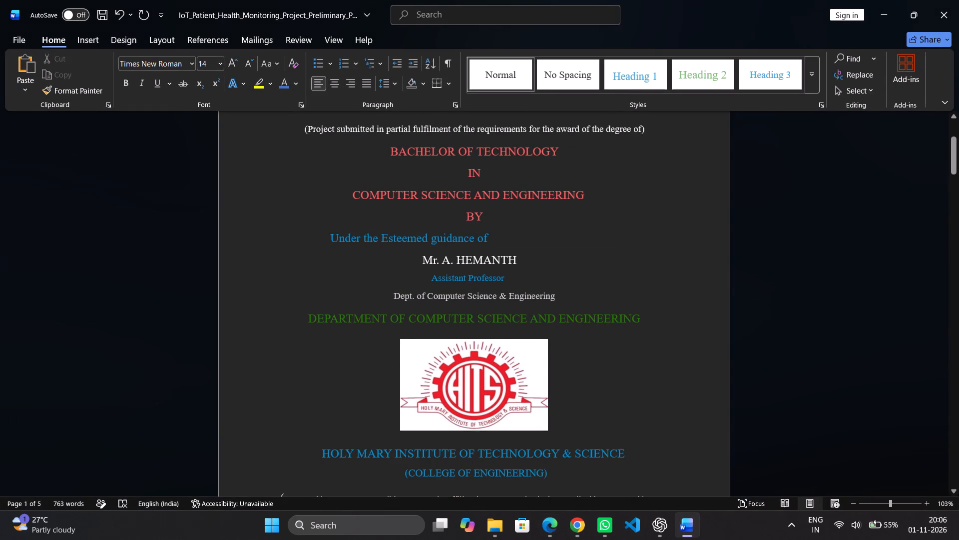
pyautogui.hotkey('ctrl', 'v')
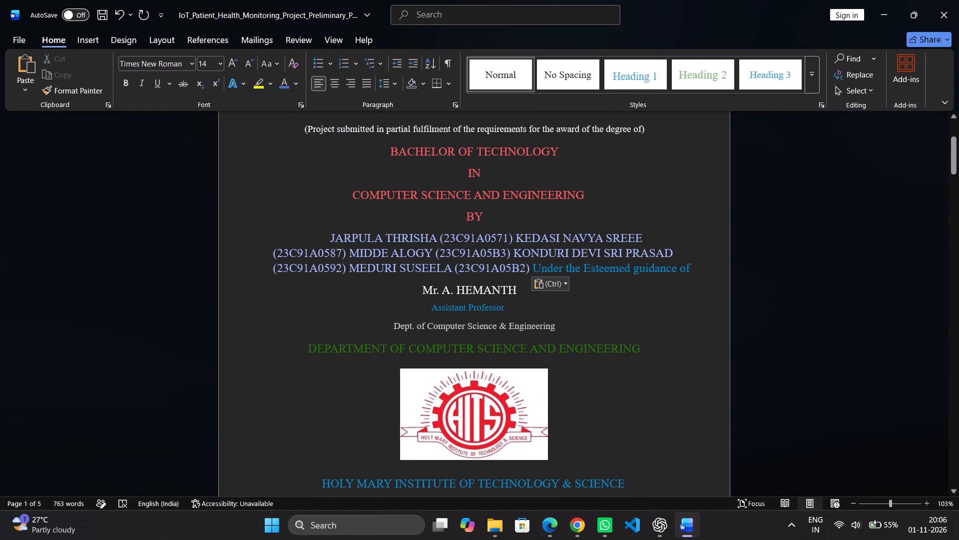
# Put "Under the Esteemed guidance of" on its own line below the student list and pad it with spaces towards the page centre.
pyautogui.press('Return')
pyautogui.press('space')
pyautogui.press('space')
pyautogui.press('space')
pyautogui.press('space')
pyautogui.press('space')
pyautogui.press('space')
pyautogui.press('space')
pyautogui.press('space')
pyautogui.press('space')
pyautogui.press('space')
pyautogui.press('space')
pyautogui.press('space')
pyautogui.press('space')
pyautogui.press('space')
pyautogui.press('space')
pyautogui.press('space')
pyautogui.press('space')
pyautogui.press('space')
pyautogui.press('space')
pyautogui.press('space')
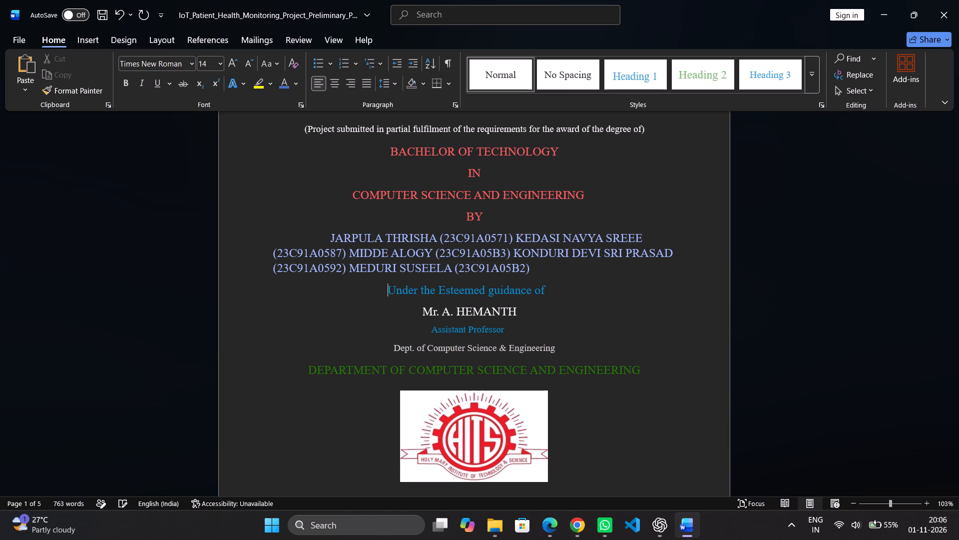
# Break the run-together student list into five lines, each holding one student's name and roll number.
pyautogui.moveTo(328, 235); pyautogui.dragTo(527, 269)
pyautogui.click(631, 367)
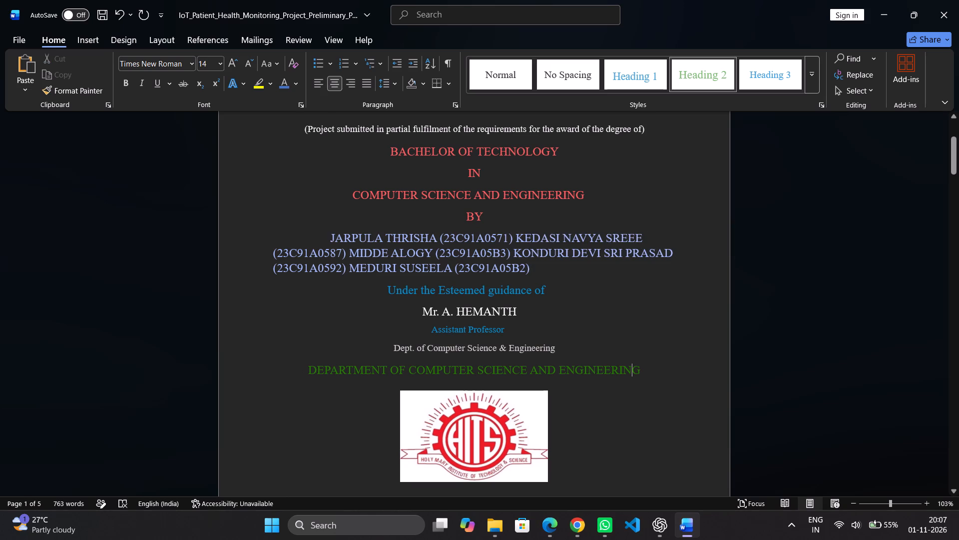
pyautogui.click(519, 237)
pyautogui.press('Return')
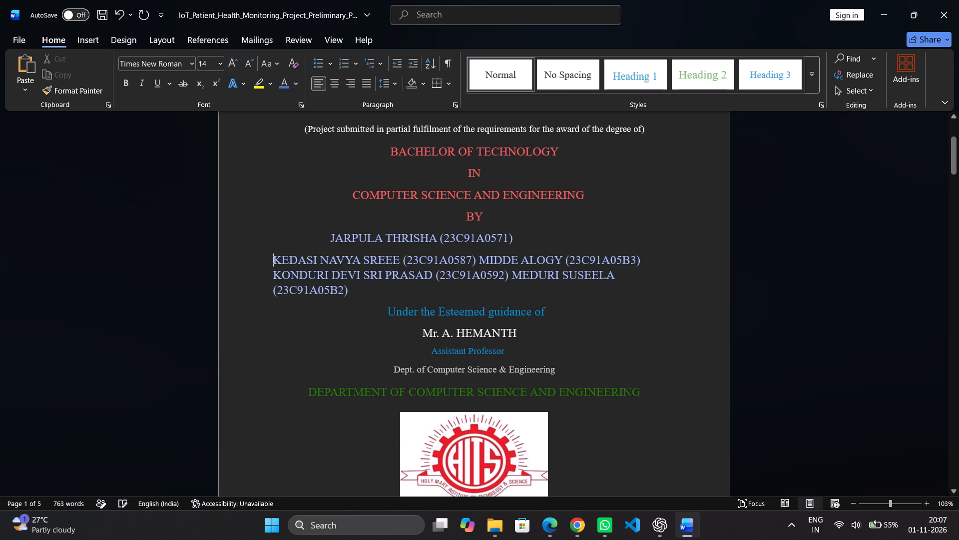
pyautogui.click(472, 263)
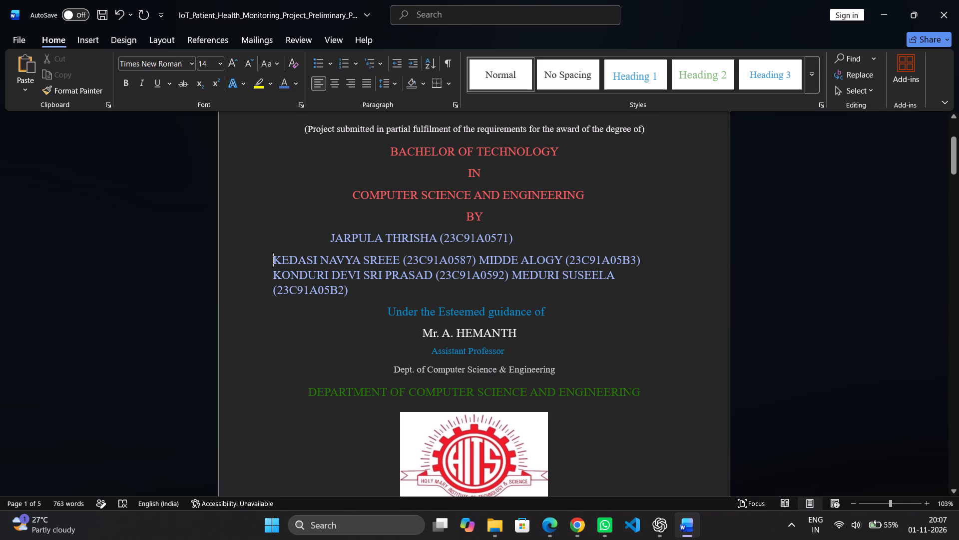
pyautogui.click(479, 263)
pyautogui.press('Return')
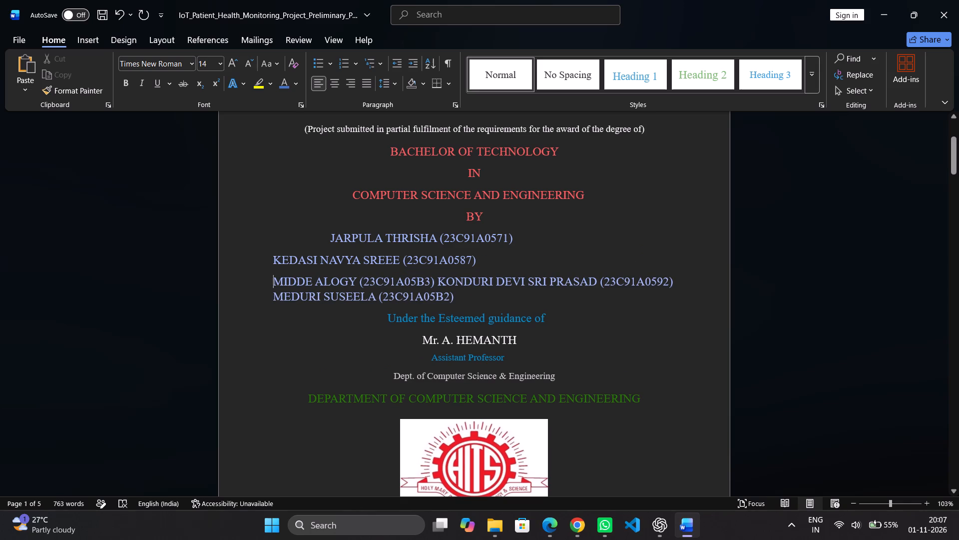
pyautogui.click(439, 278)
pyautogui.press('Return')
pyautogui.click(514, 303)
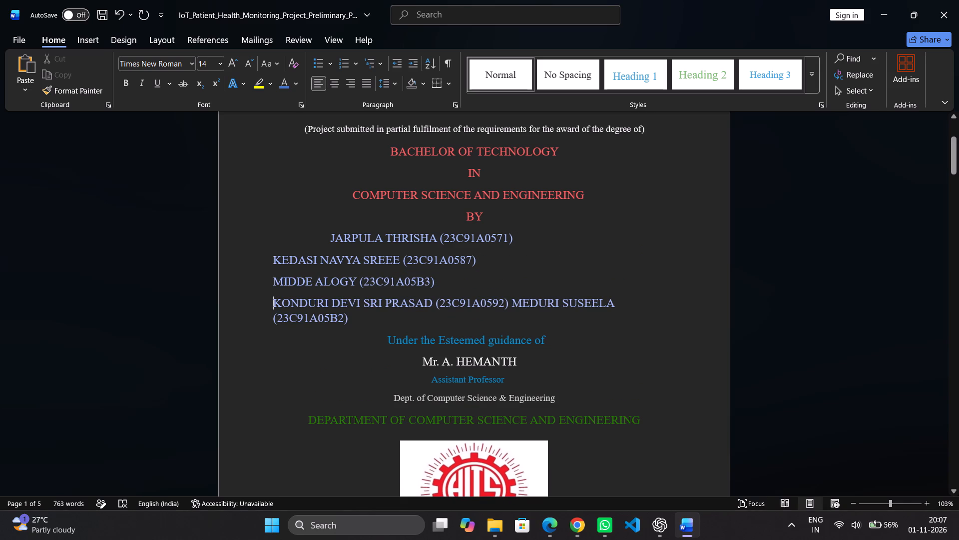
pyautogui.press('Return')
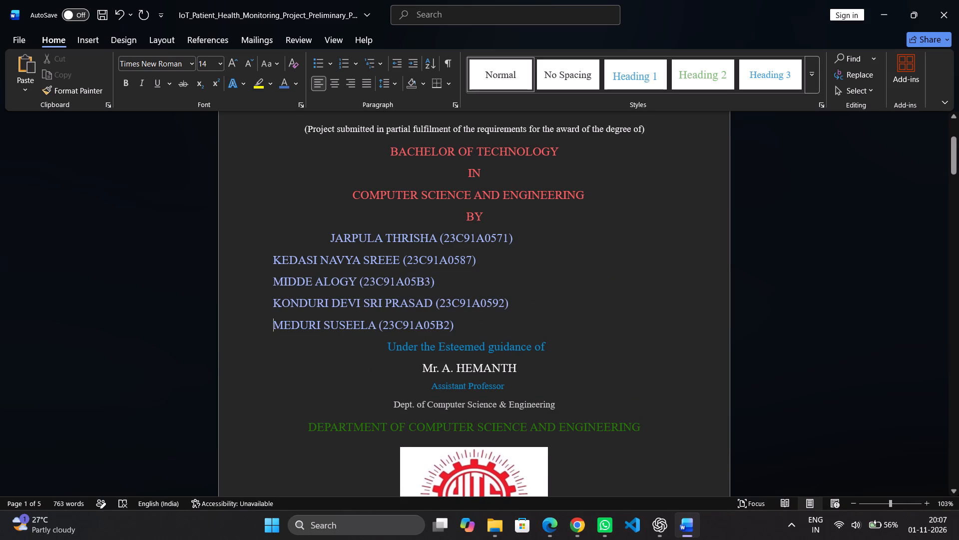
# Remove the indentation before the first student's name so it lines up with the other four lines.
pyautogui.click(331, 242)
pyautogui.press('BackSpace')
pyautogui.press('BackSpace')
pyautogui.press('BackSpace')
pyautogui.press('BackSpace')
pyautogui.press('BackSpace')
pyautogui.press('BackSpace')
pyautogui.press('BackSpace')
pyautogui.press('BackSpace')
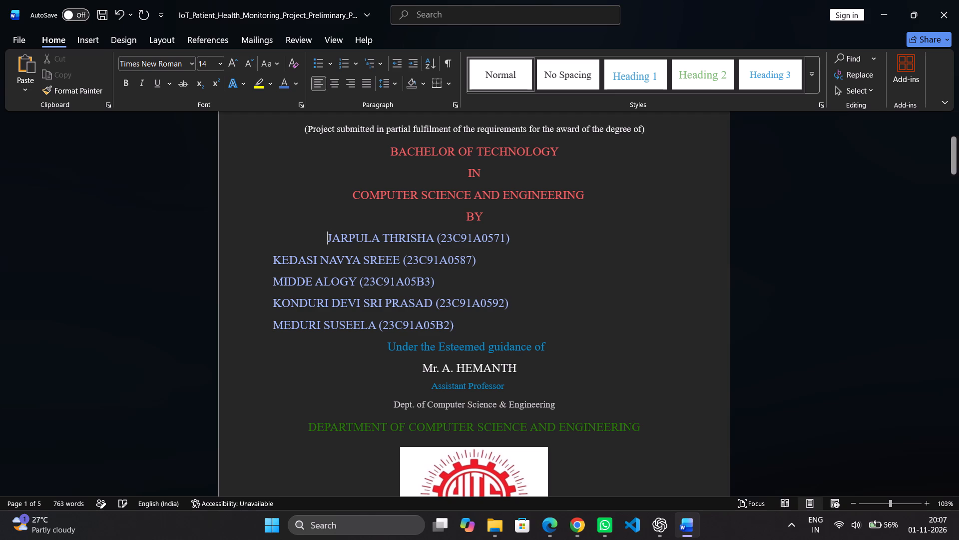
pyautogui.press('BackSpace')
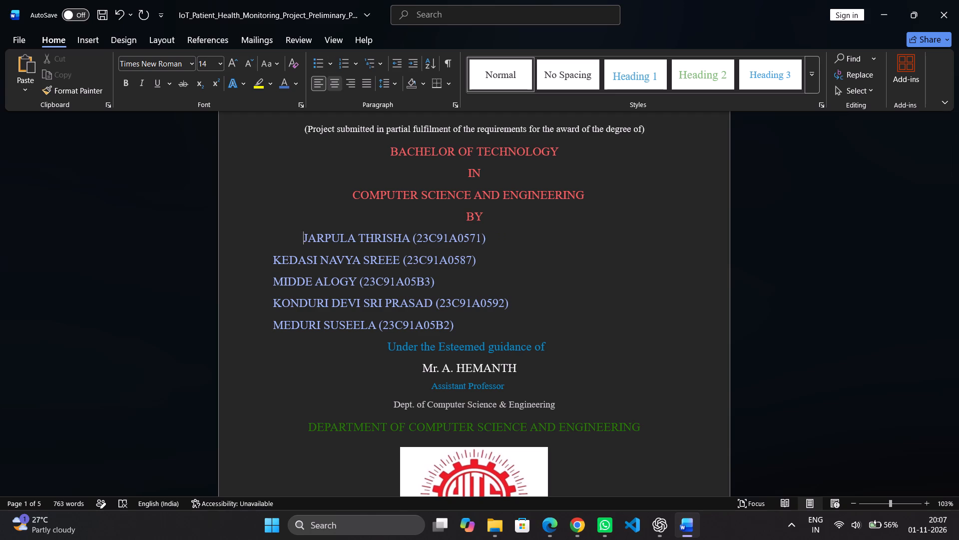
pyautogui.press('BackSpace')
pyautogui.press('BackSpace')
pyautogui.press('BackSpace')
pyautogui.press('BackSpace')
pyautogui.press('BackSpace')
pyautogui.press('BackSpace')
pyautogui.press('BackSpace')
pyautogui.press('BackSpace')
pyautogui.press('BackSpace')
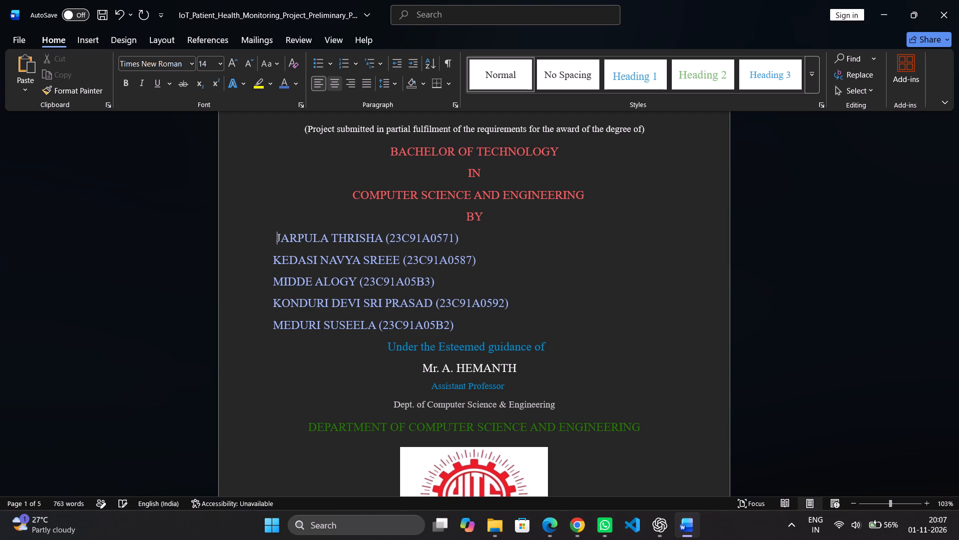
pyautogui.press('BackSpace')
# Centre-align all five student lines on the cover.
pyautogui.moveTo(273, 238); pyautogui.dragTo(464, 330)
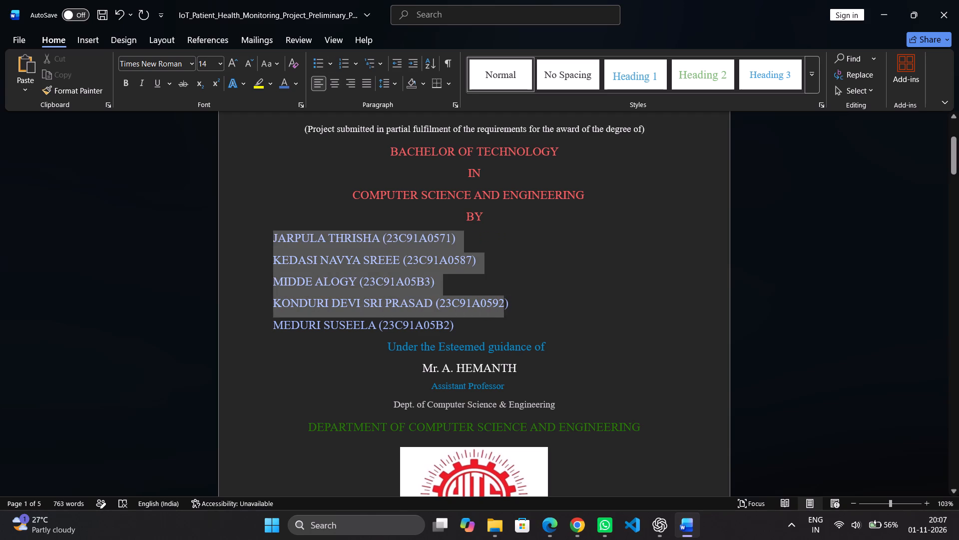
pyautogui.moveTo(464, 330); pyautogui.dragTo(464, 331)
pyautogui.click(342, 81)
pyautogui.click(355, 87)
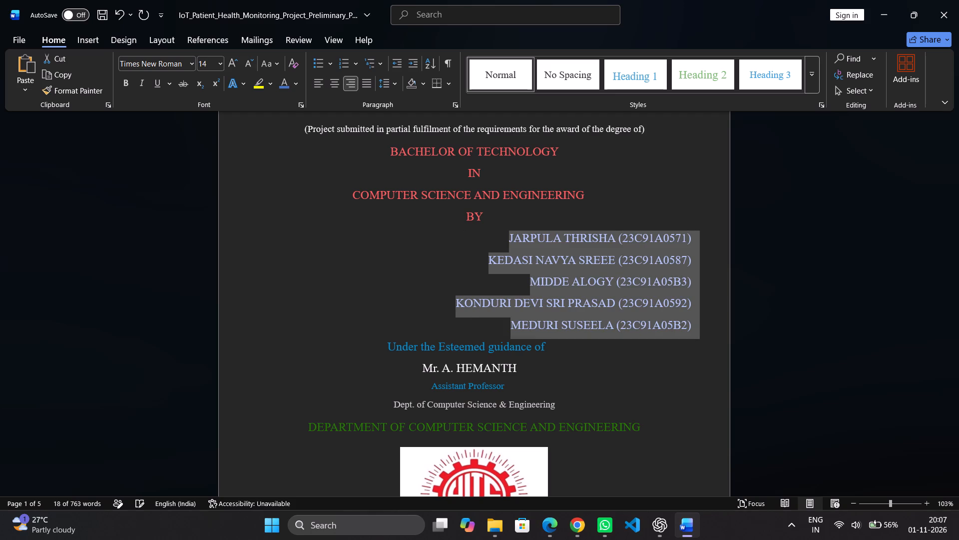
pyautogui.click(322, 85)
pyautogui.click(332, 85)
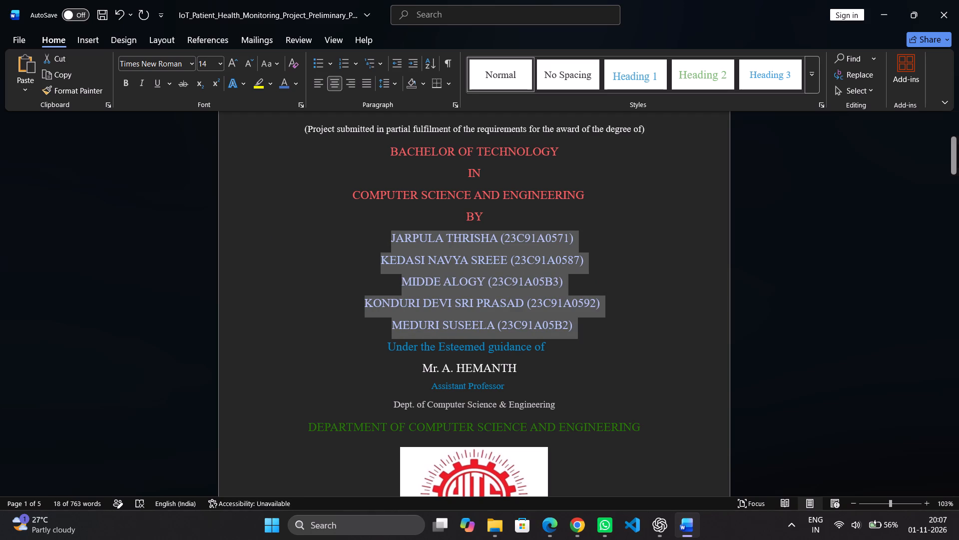
pyautogui.click(390, 238)
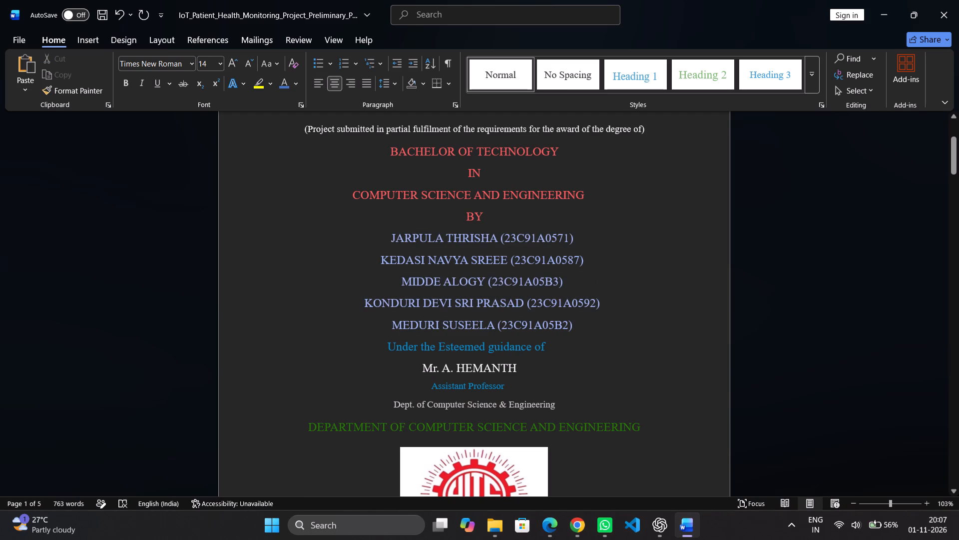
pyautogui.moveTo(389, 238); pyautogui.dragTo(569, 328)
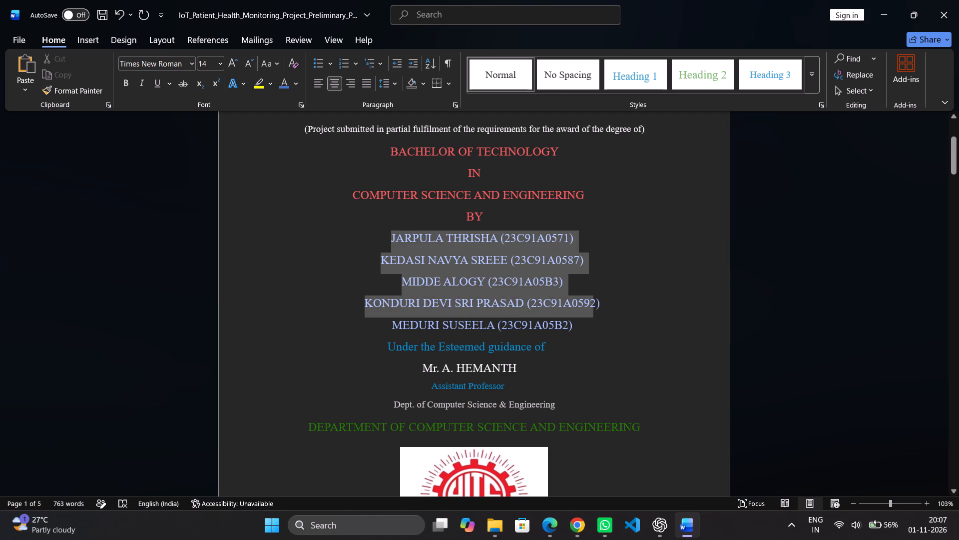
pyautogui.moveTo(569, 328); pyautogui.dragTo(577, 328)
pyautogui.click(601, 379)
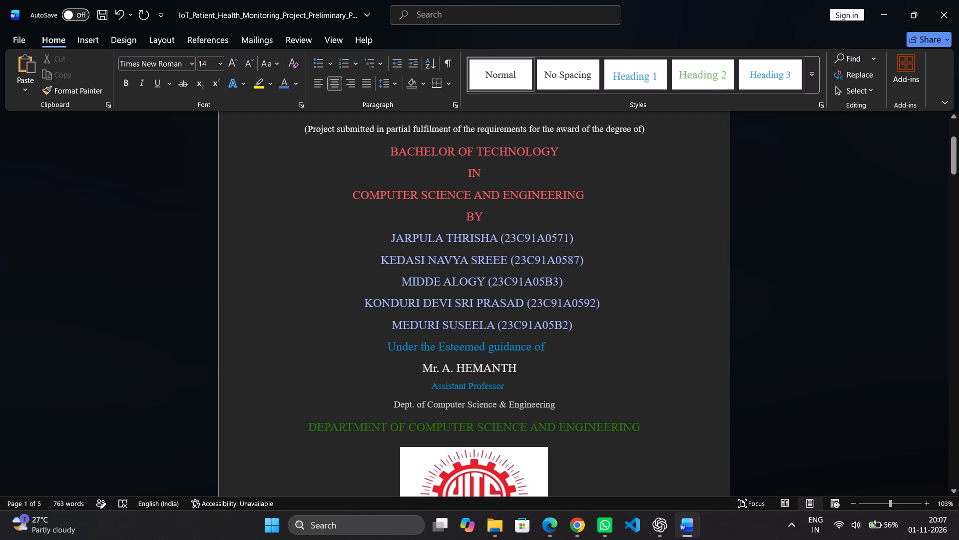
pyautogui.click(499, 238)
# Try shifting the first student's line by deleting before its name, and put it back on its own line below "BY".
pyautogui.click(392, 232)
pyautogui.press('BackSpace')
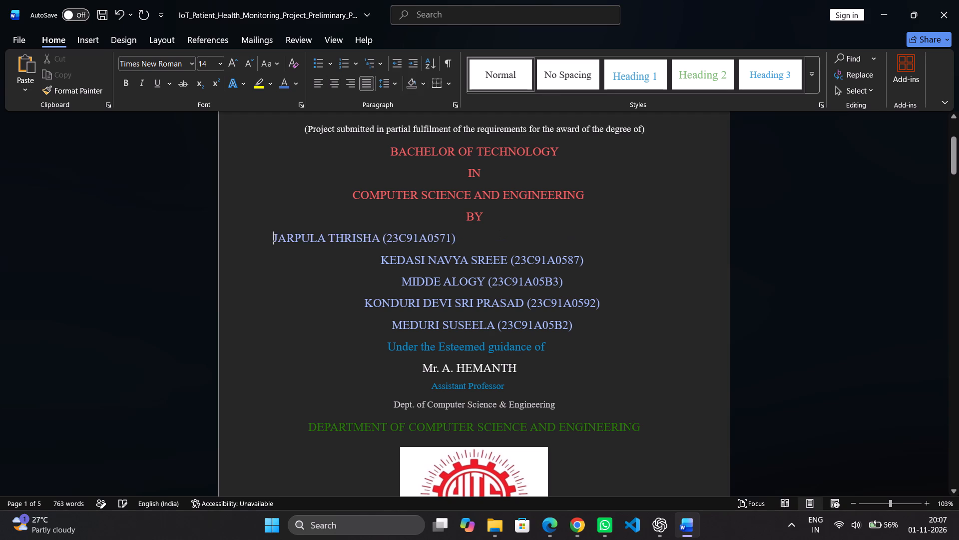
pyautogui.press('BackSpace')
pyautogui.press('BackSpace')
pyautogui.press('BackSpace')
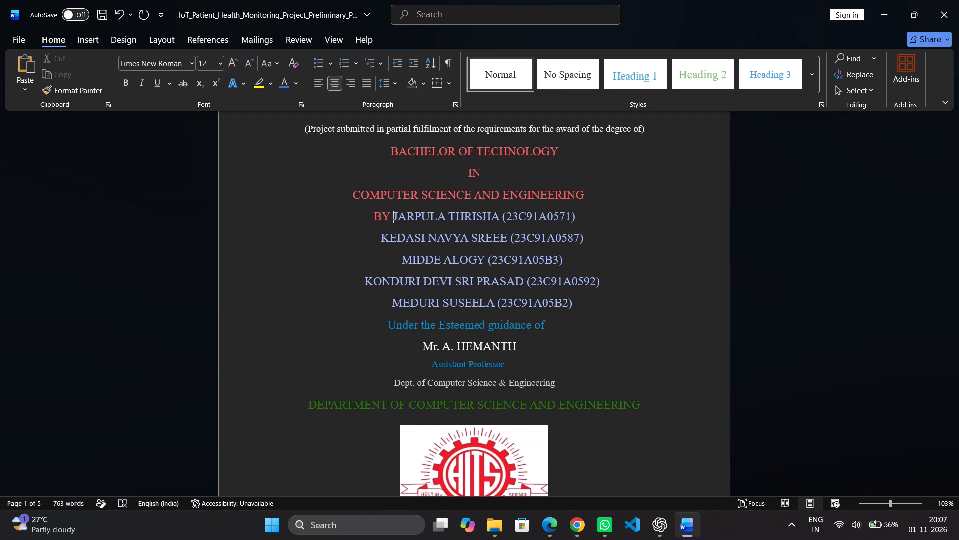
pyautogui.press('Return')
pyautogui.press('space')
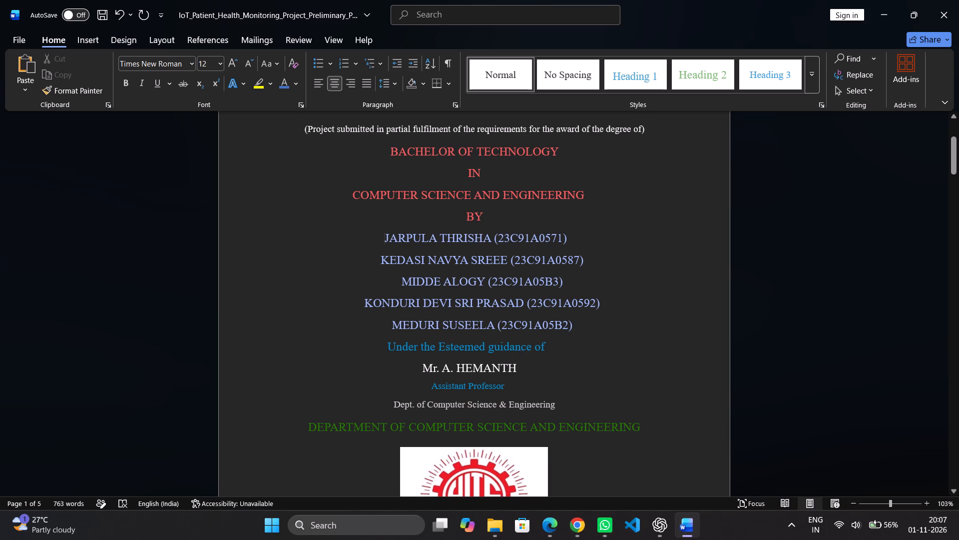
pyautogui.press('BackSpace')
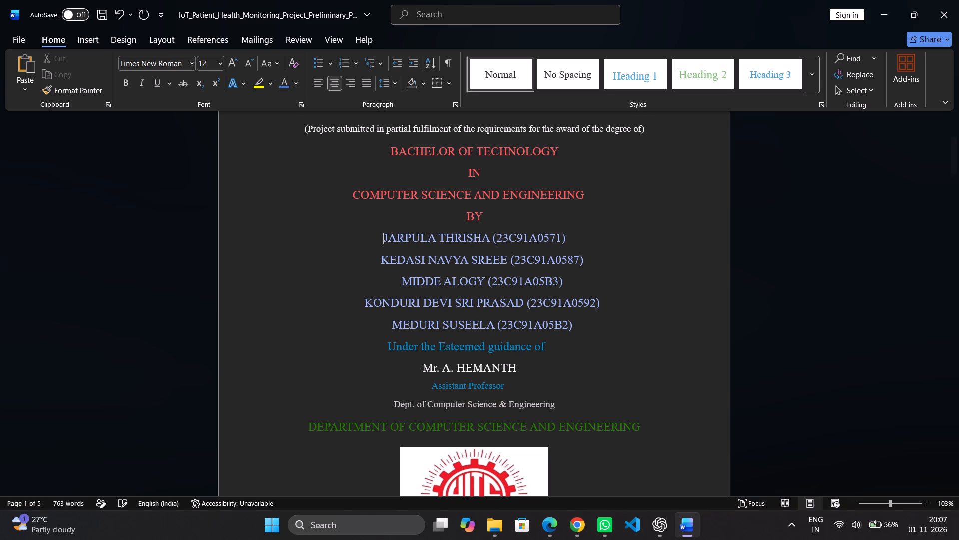
# Shift the first student's line by padding the start of the line with spaces before the name.
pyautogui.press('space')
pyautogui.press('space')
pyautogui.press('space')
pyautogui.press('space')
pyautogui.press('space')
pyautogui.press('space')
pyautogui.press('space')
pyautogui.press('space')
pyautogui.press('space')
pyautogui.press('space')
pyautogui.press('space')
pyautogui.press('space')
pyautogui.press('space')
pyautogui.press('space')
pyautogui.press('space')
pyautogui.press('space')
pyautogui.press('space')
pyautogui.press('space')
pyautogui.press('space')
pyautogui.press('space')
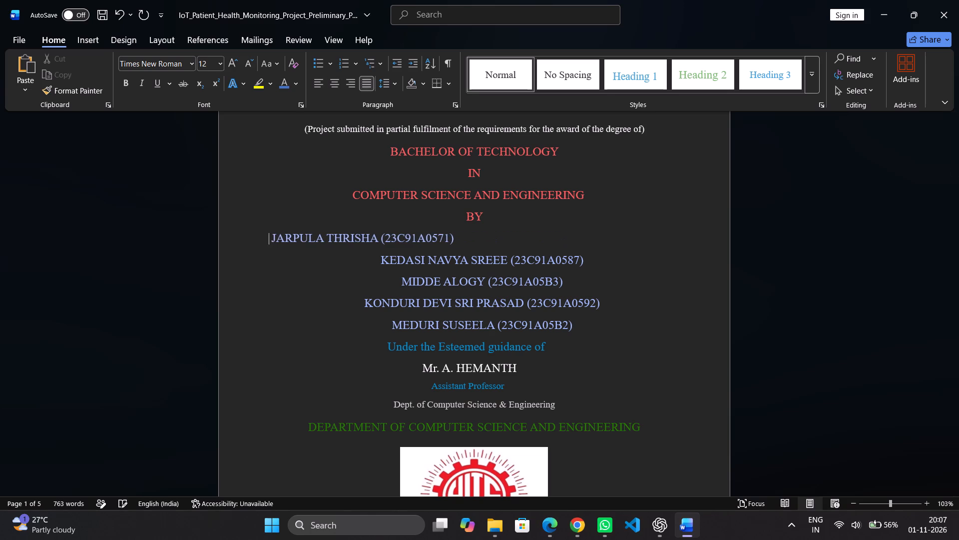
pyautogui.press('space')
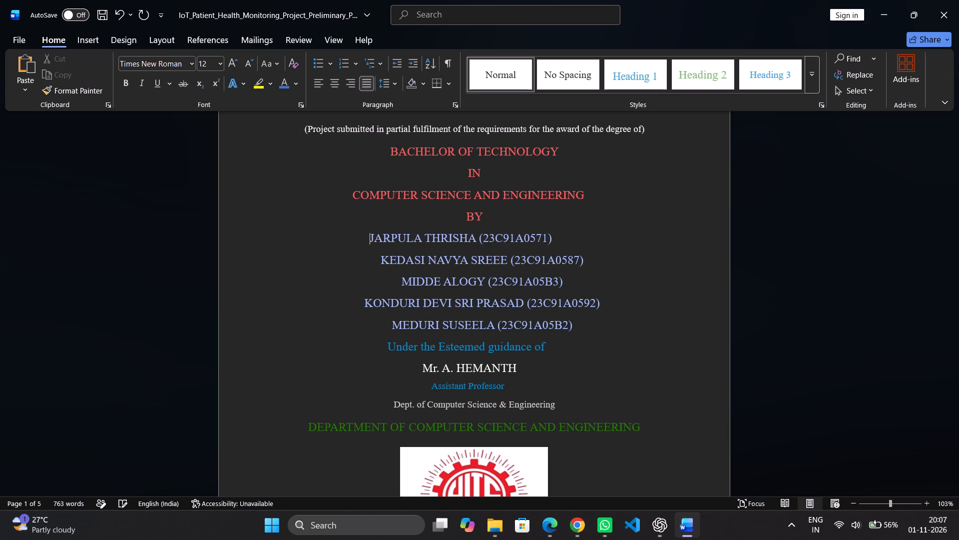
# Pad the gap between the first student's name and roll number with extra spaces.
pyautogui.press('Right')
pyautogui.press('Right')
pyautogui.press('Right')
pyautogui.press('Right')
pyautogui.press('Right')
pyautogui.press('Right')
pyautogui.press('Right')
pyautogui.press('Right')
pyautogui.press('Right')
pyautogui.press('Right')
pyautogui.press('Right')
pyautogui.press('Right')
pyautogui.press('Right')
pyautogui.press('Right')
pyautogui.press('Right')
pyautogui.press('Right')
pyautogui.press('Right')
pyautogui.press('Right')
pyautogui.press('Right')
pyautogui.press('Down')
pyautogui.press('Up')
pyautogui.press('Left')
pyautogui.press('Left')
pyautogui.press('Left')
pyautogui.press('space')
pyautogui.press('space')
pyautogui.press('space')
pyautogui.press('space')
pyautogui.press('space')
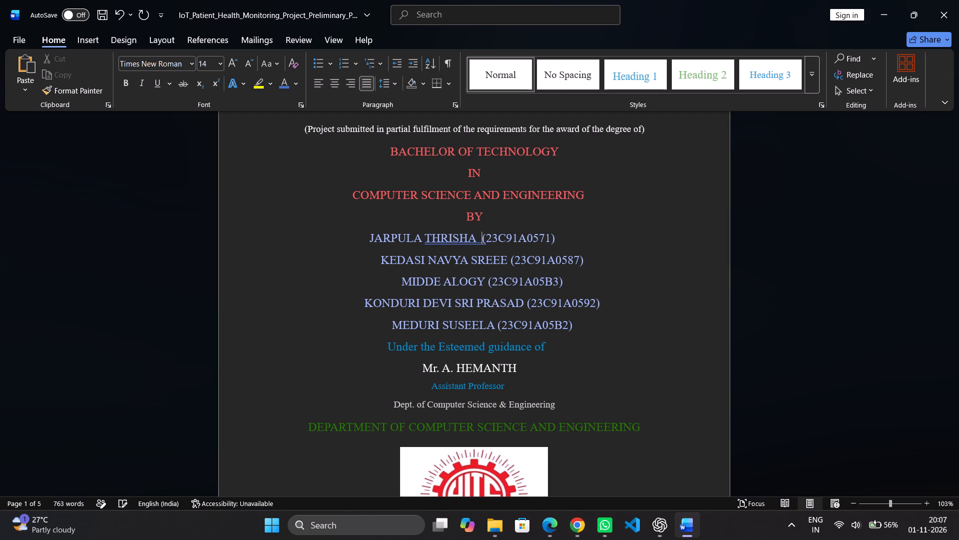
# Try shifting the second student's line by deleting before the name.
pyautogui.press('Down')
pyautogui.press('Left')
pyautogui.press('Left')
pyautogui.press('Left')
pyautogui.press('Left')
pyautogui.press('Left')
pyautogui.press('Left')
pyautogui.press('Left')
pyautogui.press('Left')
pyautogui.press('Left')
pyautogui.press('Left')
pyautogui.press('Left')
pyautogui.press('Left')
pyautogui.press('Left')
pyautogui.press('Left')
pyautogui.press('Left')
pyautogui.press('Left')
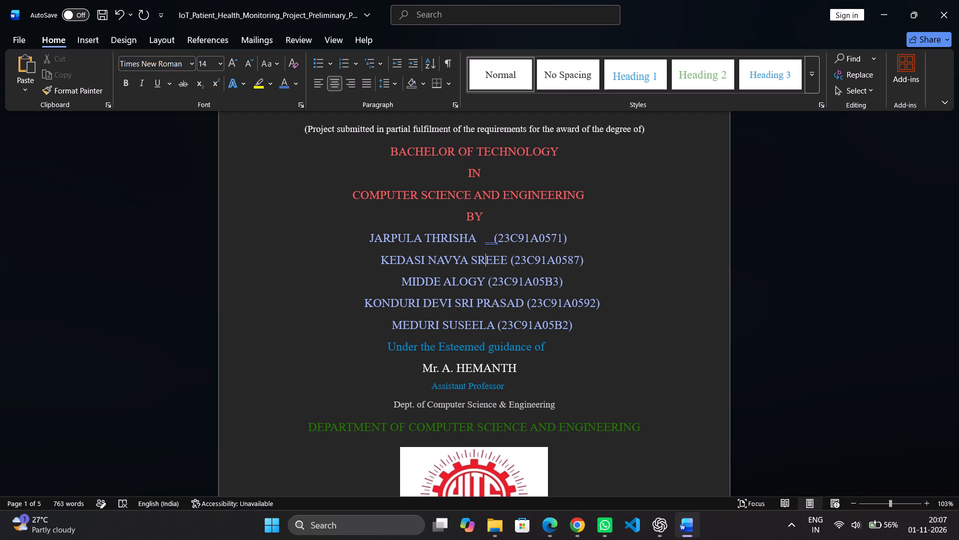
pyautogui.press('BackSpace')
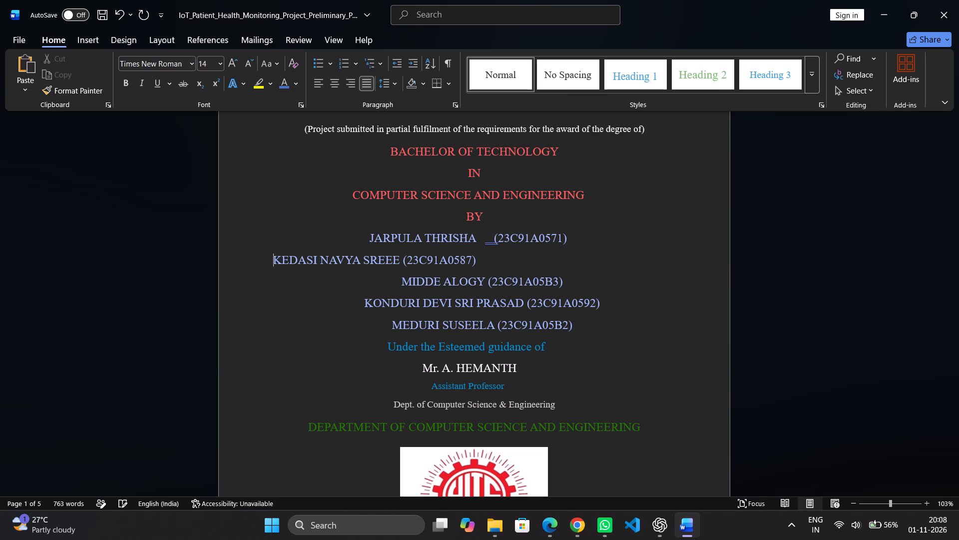
# Undo the recent typing, paste and alignment edits to bring back the cover's earlier student list with separate name and roll-number columns.
pyautogui.tripleClick(125, 17)
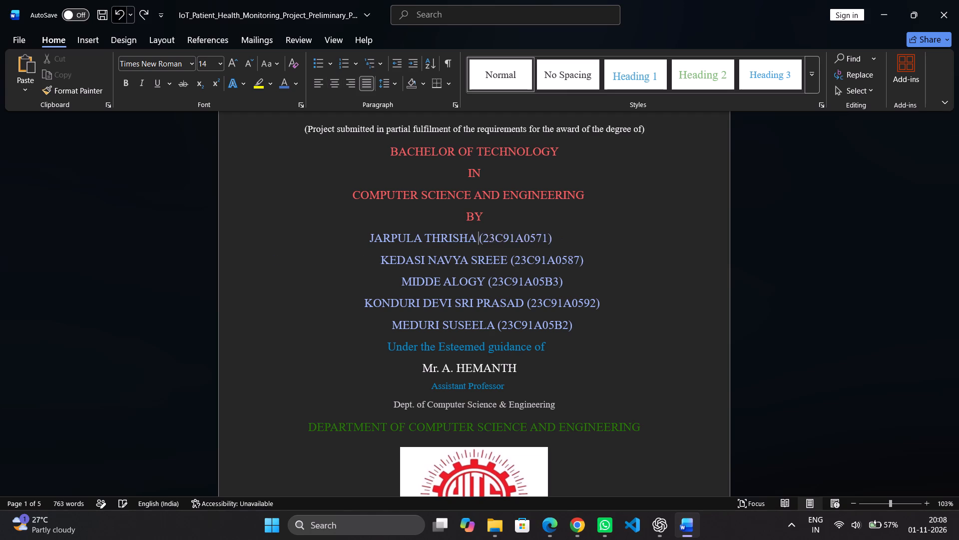
pyautogui.tripleClick(125, 17)
pyautogui.tripleClick(125, 17)
pyautogui.tripleClick(125, 17)
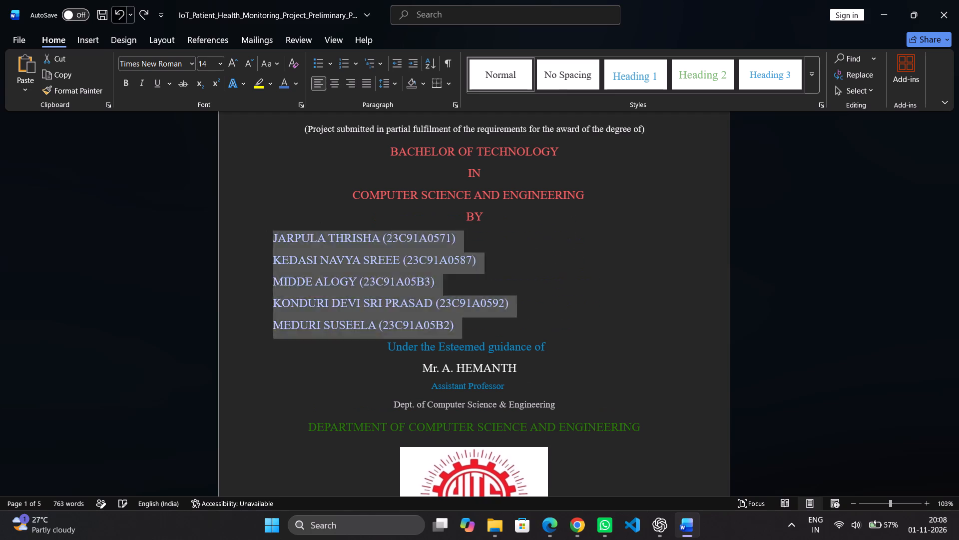
pyautogui.tripleClick(125, 17)
pyautogui.tripleClick(125, 17)
pyautogui.tripleClick(125, 17)
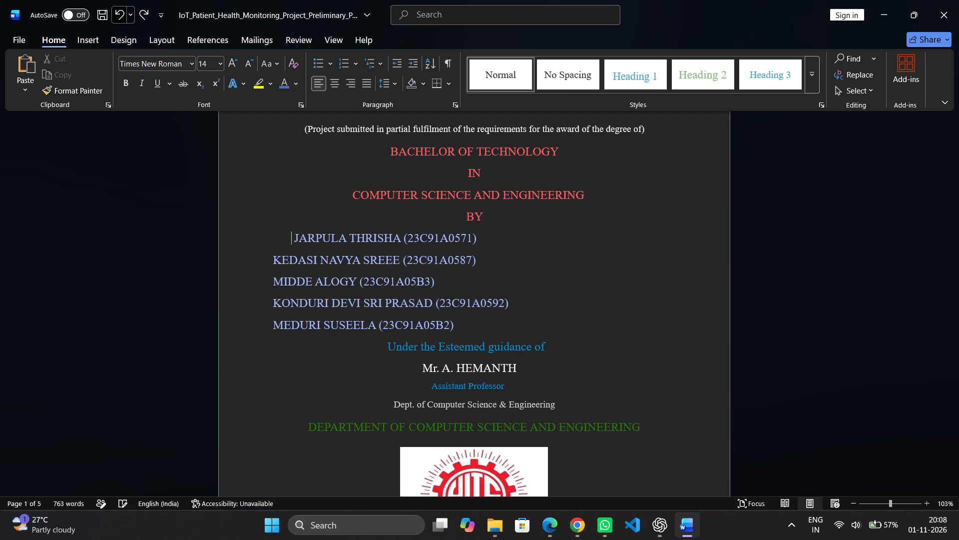
pyautogui.tripleClick(125, 17)
pyautogui.tripleClick(125, 17)
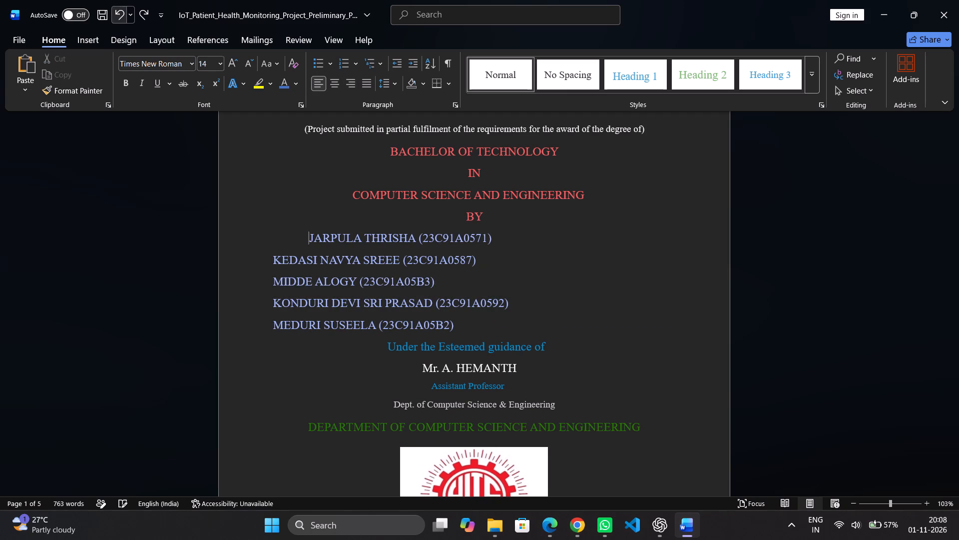
pyautogui.tripleClick(124, 17)
pyautogui.doubleClick(109, 0)
pyautogui.doubleClick(121, 20)
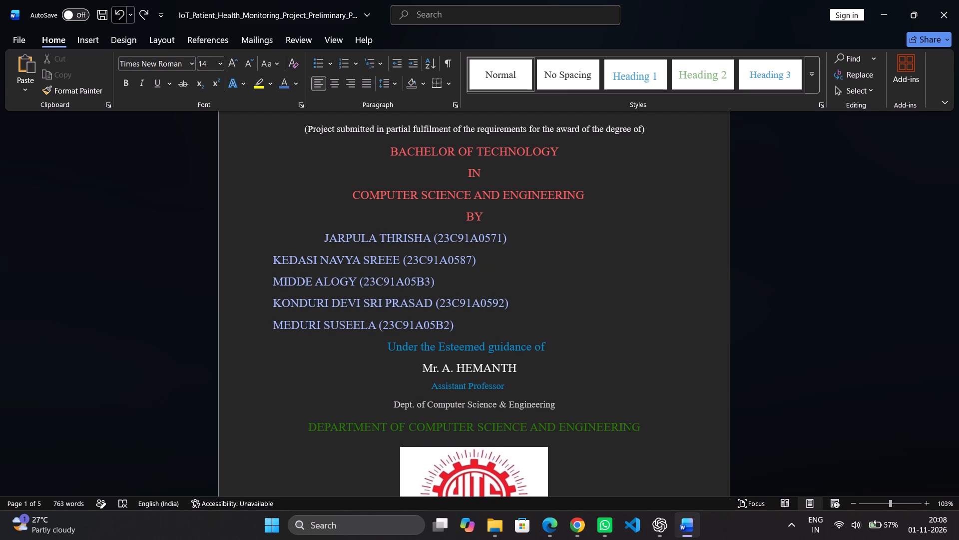
pyautogui.click(132, 17)
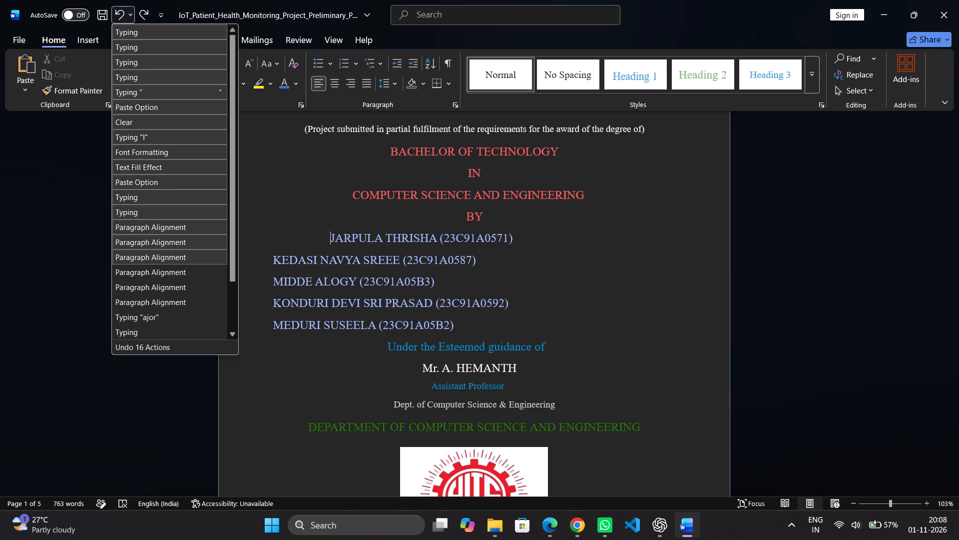
pyautogui.click(166, 232)
pyautogui.click(286, 280)
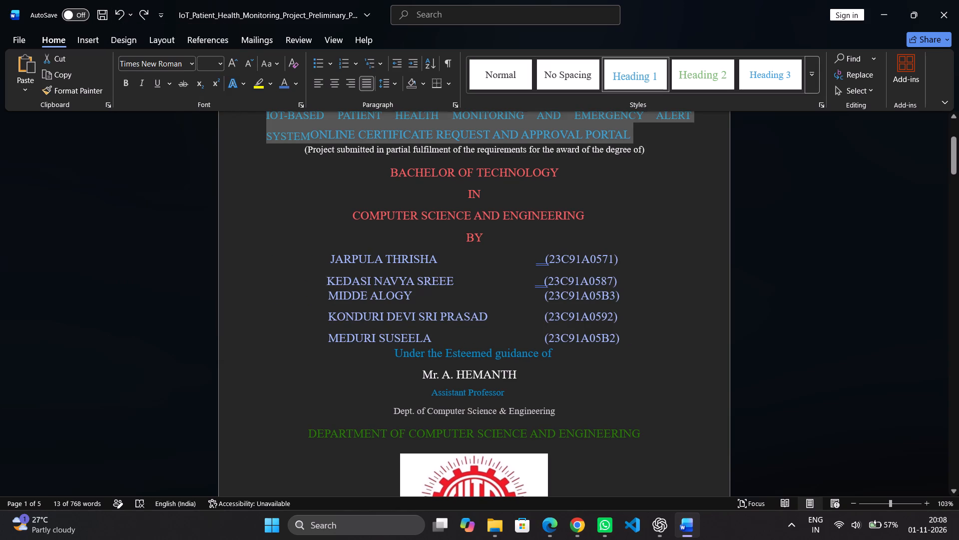
# Save the document.
pyautogui.scroll(6, 288, 279)
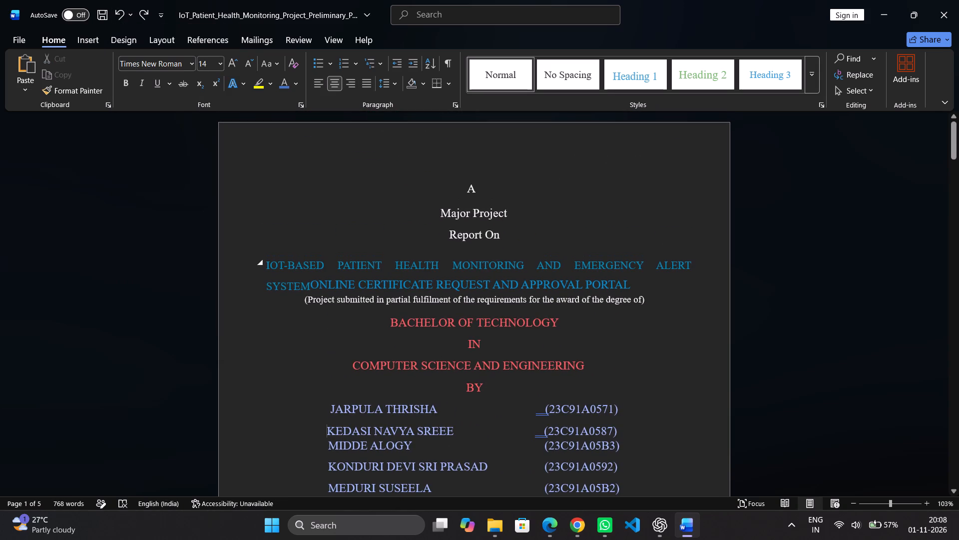
pyautogui.click(104, 16)
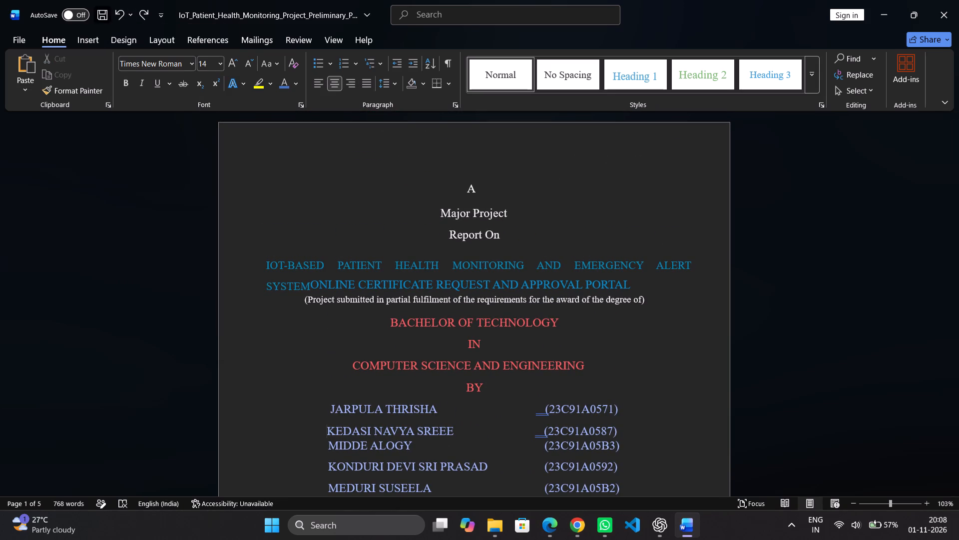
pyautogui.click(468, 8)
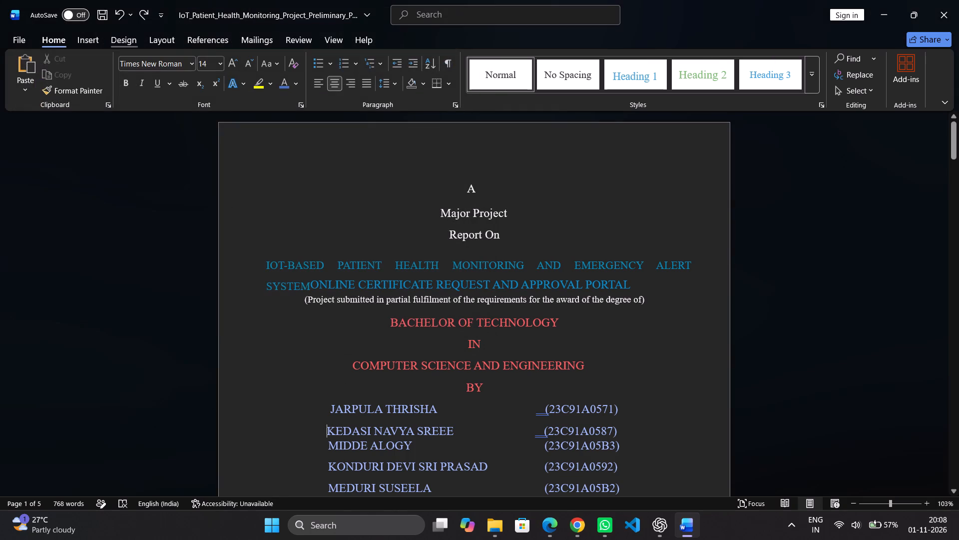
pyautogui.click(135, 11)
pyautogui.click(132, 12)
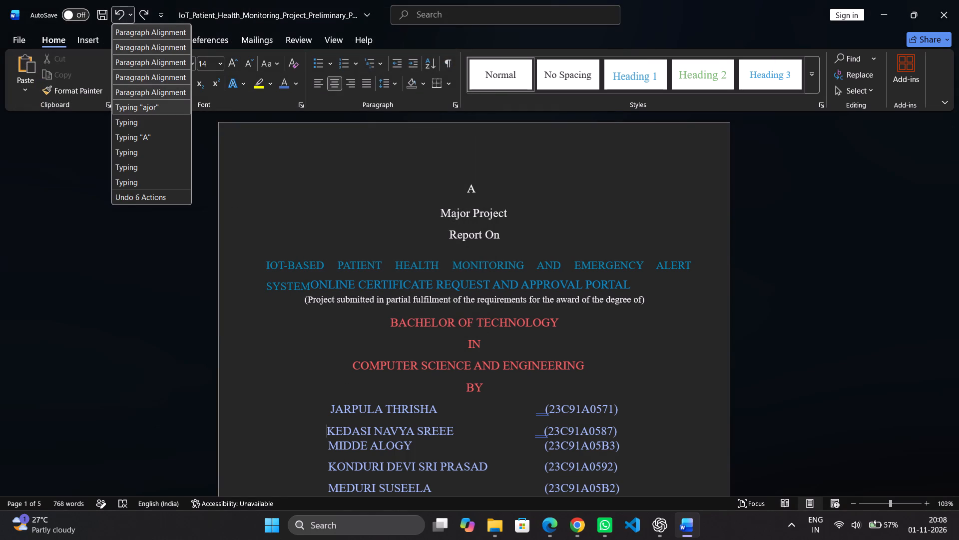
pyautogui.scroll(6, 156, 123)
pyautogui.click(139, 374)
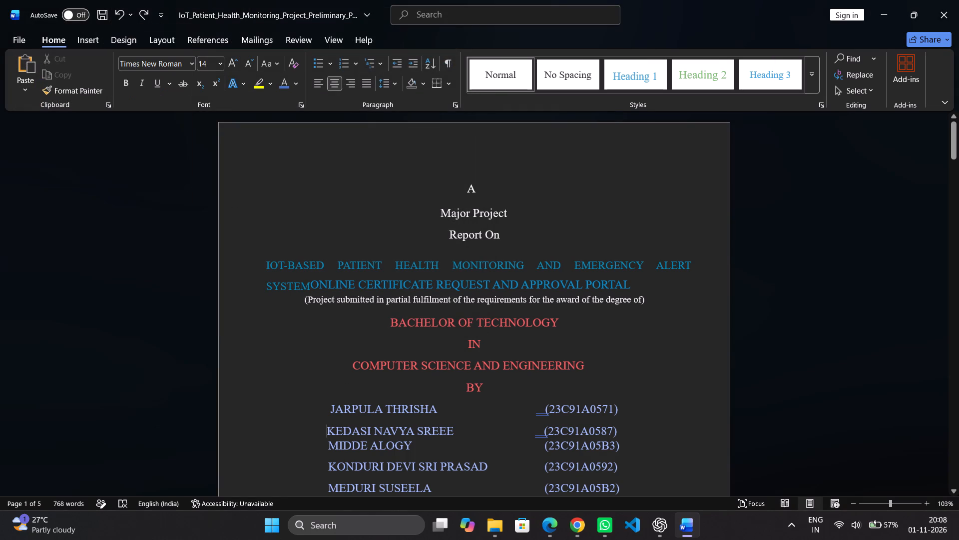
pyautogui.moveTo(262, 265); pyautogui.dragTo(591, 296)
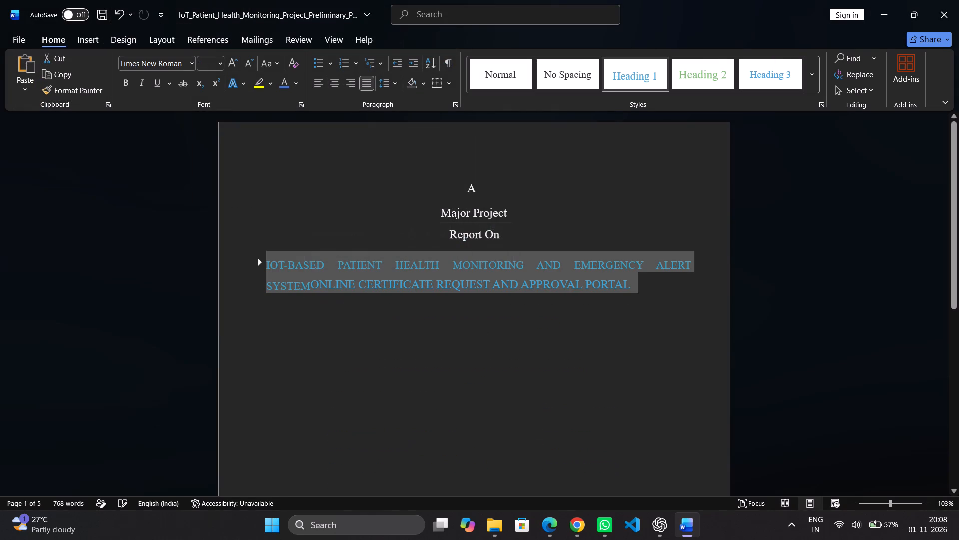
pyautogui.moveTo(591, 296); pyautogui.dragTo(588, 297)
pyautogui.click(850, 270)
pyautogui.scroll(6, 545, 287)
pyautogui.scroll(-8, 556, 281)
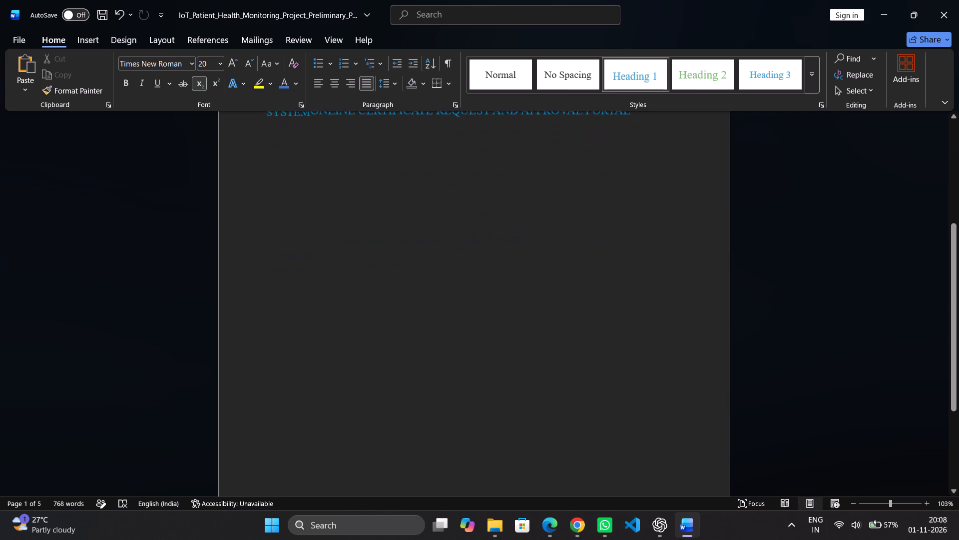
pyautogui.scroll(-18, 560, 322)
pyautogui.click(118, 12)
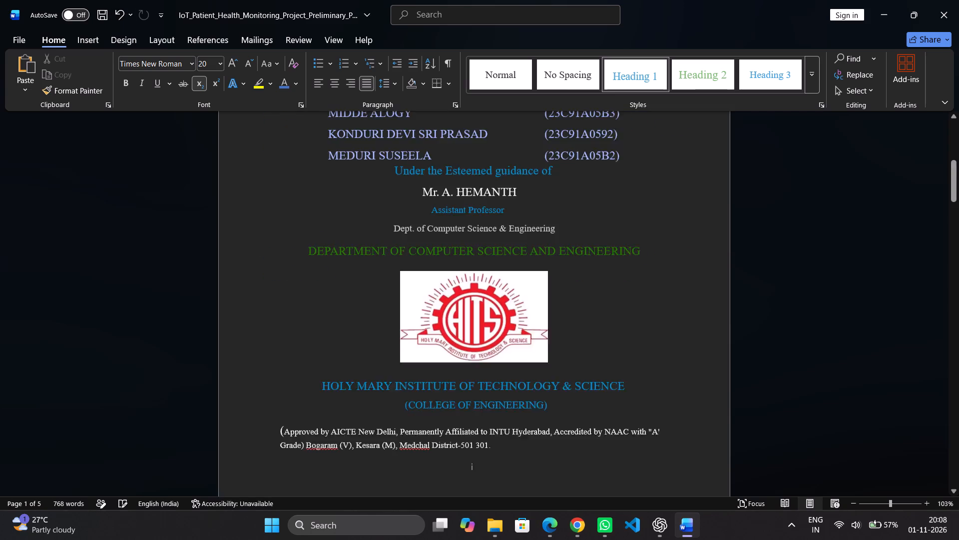
# Delete the merged title text below "Report On" on the cover, including the "ONLINE CERTIFICATE REQUEST AND APPROVAL PORTAL" wording.
pyautogui.scroll(5, 137, 236)
pyautogui.scroll(4, 342, 251)
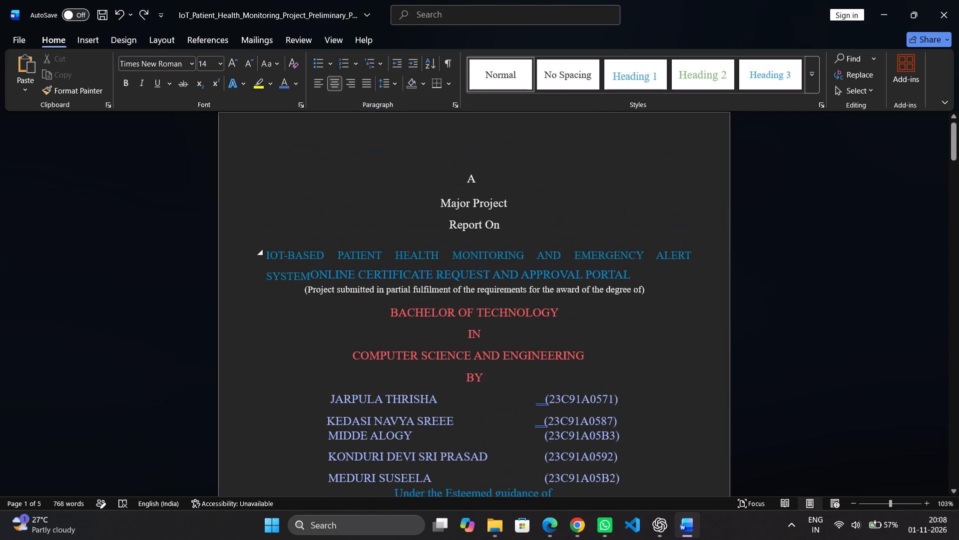
pyautogui.moveTo(267, 253); pyautogui.dragTo(635, 280)
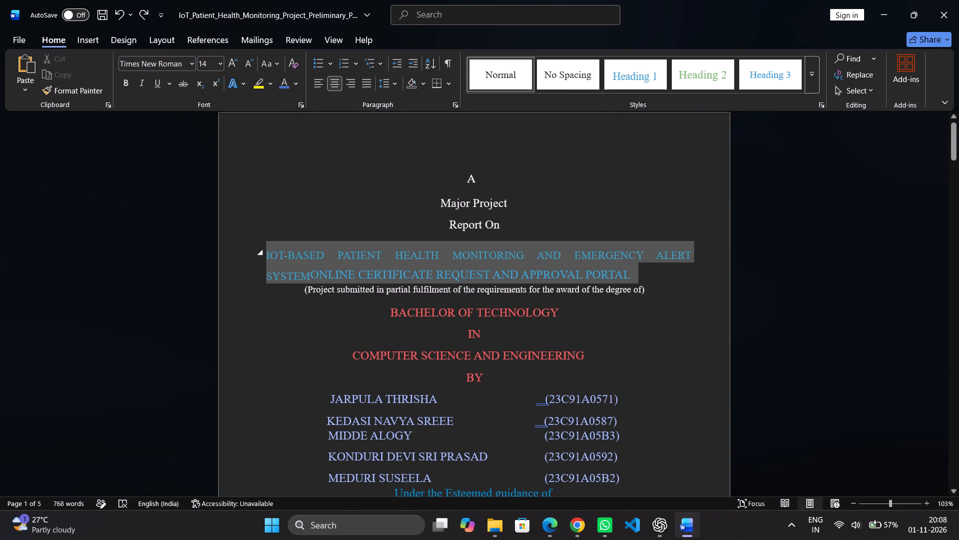
pyautogui.moveTo(635, 280); pyautogui.dragTo(633, 279)
pyautogui.press('BackSpace')
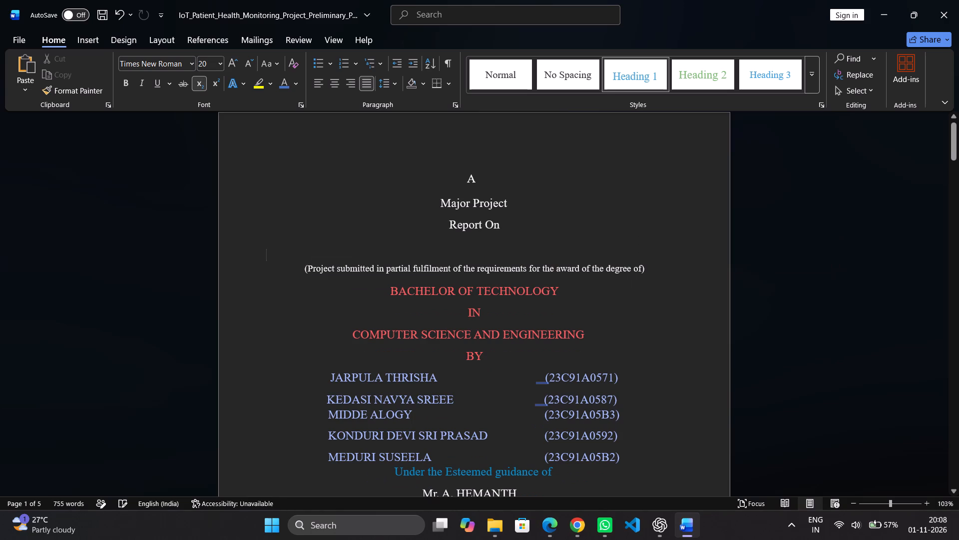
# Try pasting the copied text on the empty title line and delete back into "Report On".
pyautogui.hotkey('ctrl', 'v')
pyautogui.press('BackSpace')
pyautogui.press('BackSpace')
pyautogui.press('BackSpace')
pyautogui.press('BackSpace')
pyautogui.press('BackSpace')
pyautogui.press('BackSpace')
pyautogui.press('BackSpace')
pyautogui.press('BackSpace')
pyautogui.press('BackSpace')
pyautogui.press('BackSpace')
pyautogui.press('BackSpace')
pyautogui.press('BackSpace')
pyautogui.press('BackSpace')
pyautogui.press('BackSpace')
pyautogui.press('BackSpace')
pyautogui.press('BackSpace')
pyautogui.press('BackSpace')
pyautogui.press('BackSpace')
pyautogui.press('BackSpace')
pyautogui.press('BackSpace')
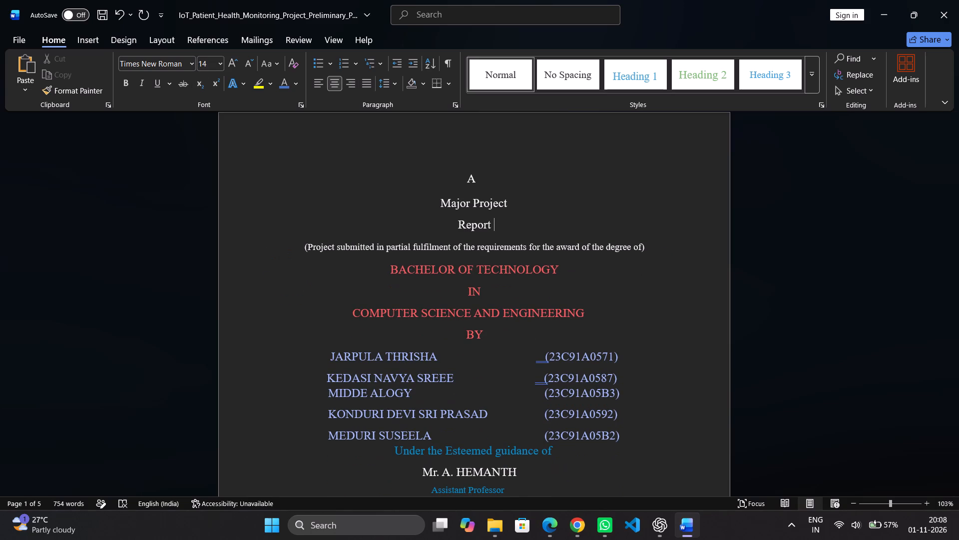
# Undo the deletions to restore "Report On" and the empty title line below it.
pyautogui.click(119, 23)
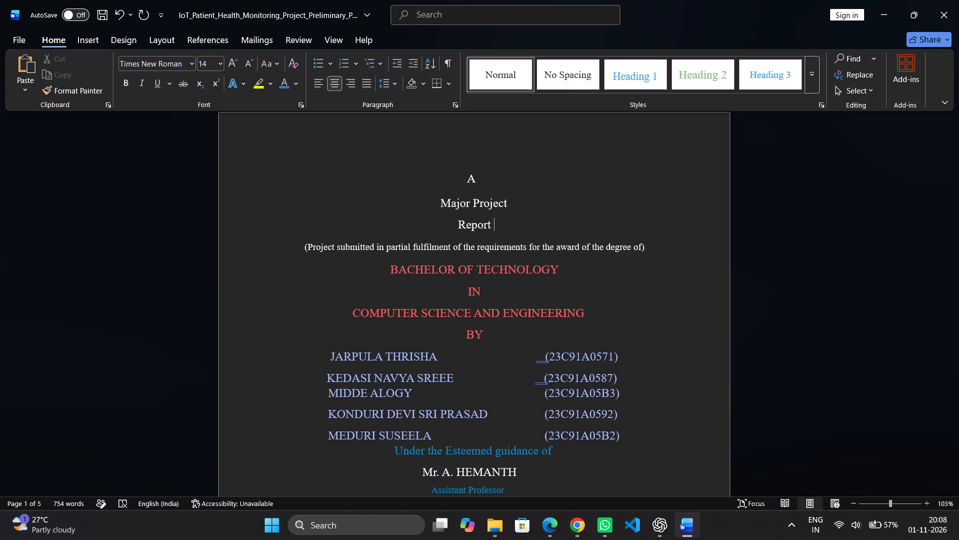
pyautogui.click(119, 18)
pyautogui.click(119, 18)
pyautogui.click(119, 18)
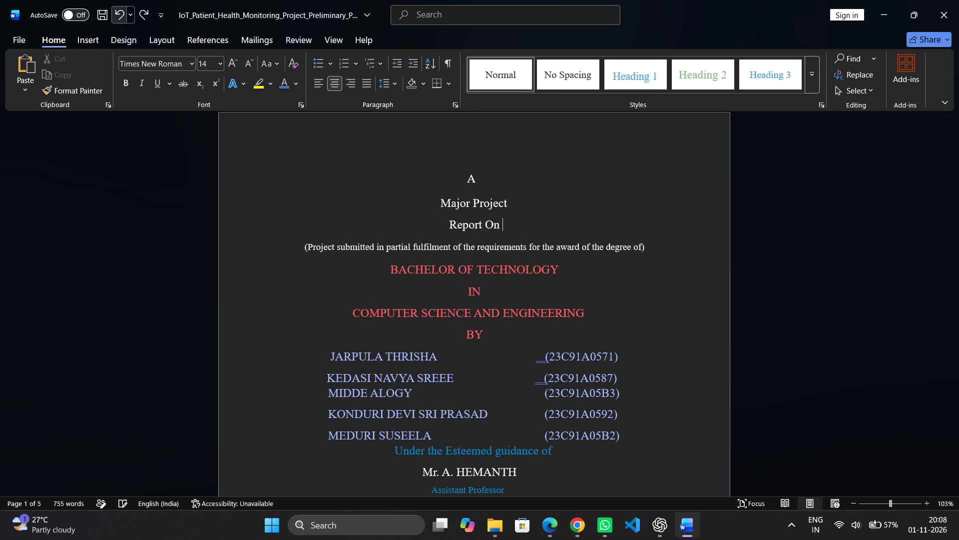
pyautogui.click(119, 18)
# Arrange the Word document side by side with the Edge window showing the reference PDF.
pyautogui.moveTo(779, 8); pyautogui.dragTo(958, 163)
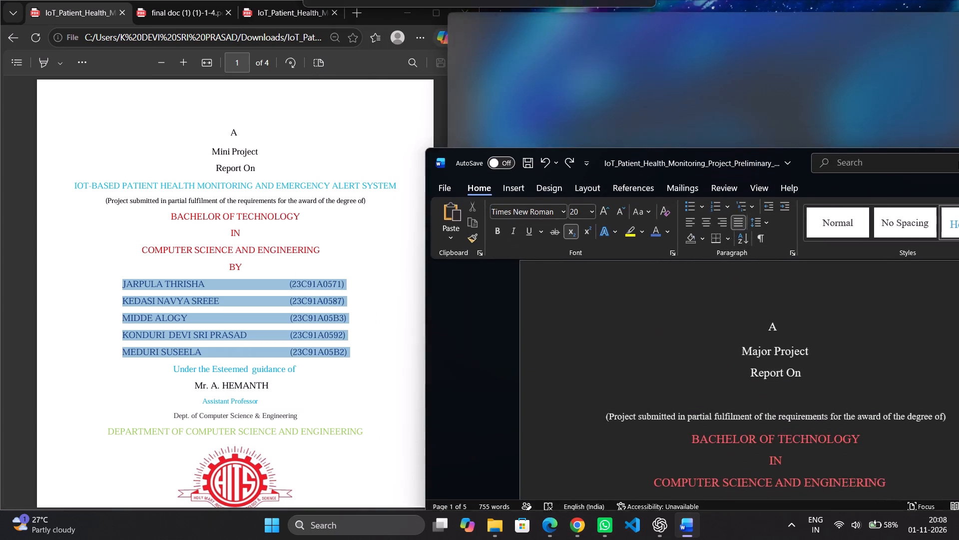
pyautogui.moveTo(958, 163); pyautogui.dragTo(958, 164)
pyautogui.moveTo(289, 226); pyautogui.dragTo(294, 225)
# Copy the title "IOT-BASED PATIENT HEALTH MONITORING AND EMERGENCY ALERT SYSTEM" from the PDF's cover.
pyautogui.click(400, 184)
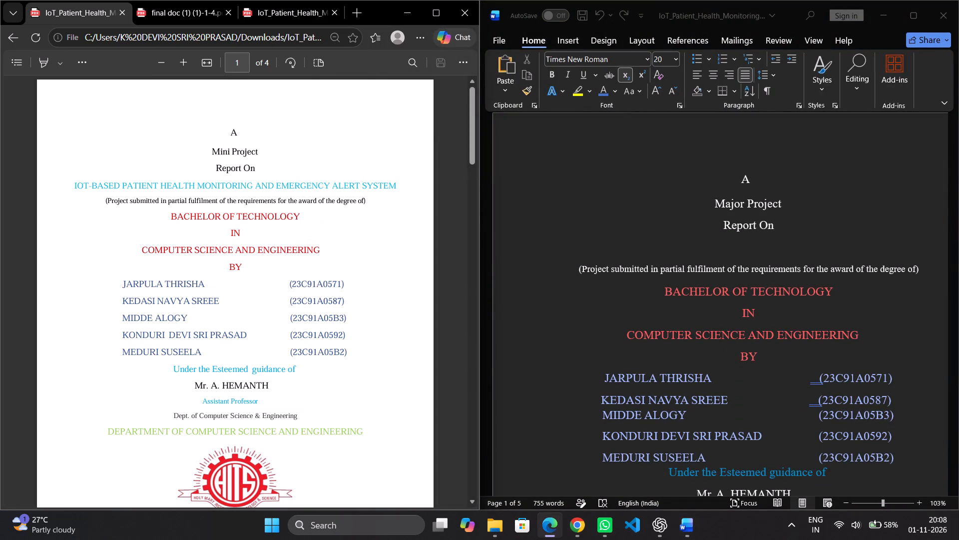
pyautogui.moveTo(397, 186); pyautogui.dragTo(132, 202)
pyautogui.click(81, 240)
pyautogui.moveTo(63, 221); pyautogui.dragTo(69, 221)
pyautogui.click(160, 142)
pyautogui.moveTo(68, 182); pyautogui.dragTo(99, 181)
pyautogui.moveTo(99, 181); pyautogui.dragTo(132, 178)
pyautogui.moveTo(126, 179); pyautogui.dragTo(114, 179)
pyautogui.moveTo(73, 182); pyautogui.dragTo(246, 178)
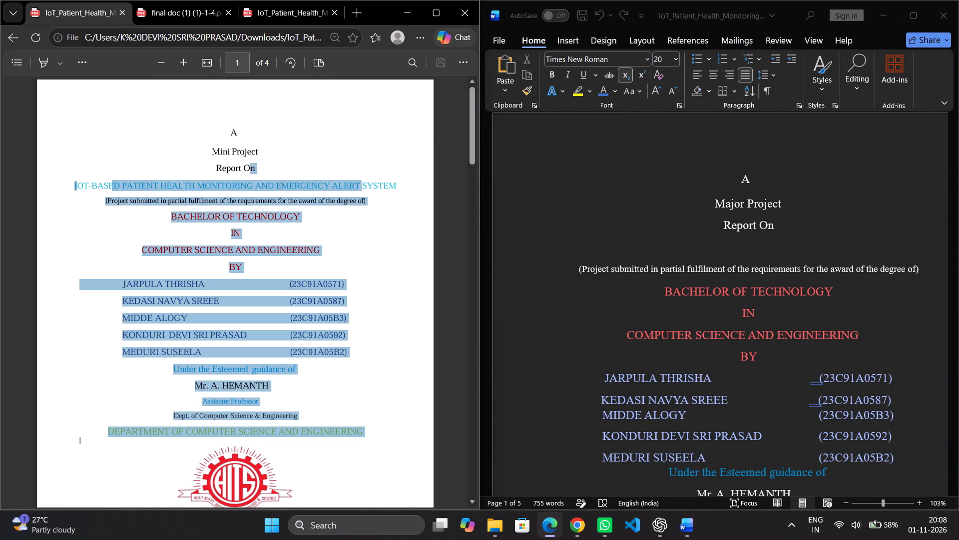
pyautogui.moveTo(246, 178); pyautogui.dragTo(398, 186)
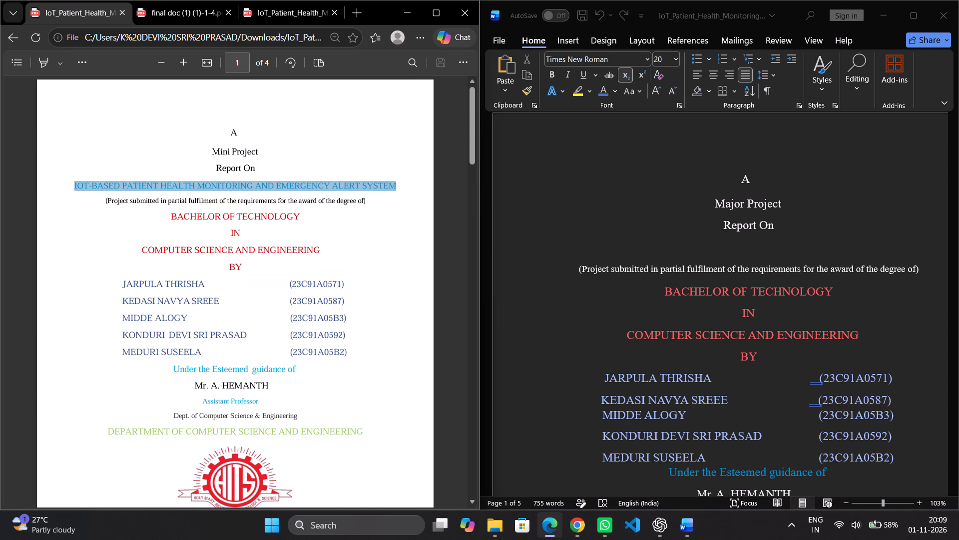
pyautogui.hotkey('ctrl', 'c')
# Paste the copied project title on the empty line below "Report On" in the Word cover, with font size 12.
pyautogui.click(745, 242)
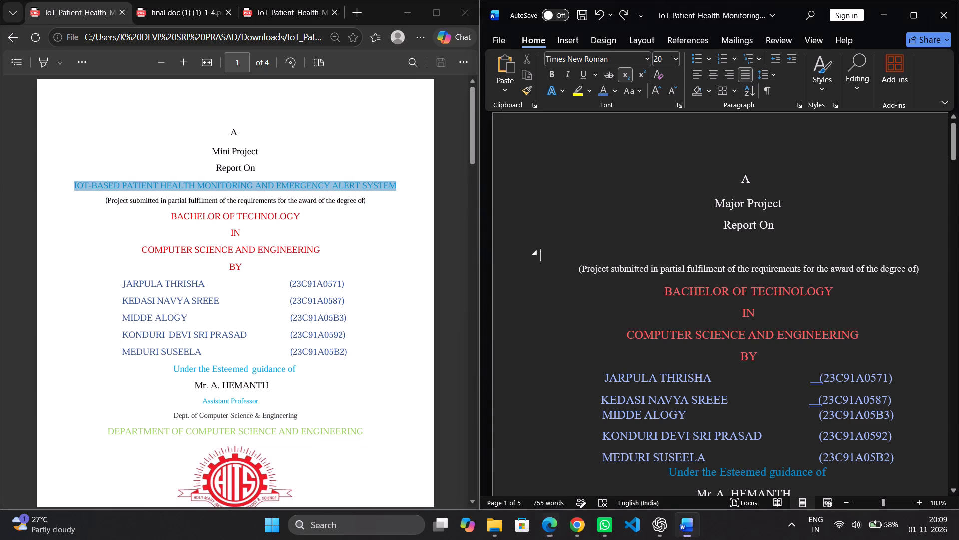
pyautogui.click(674, 62)
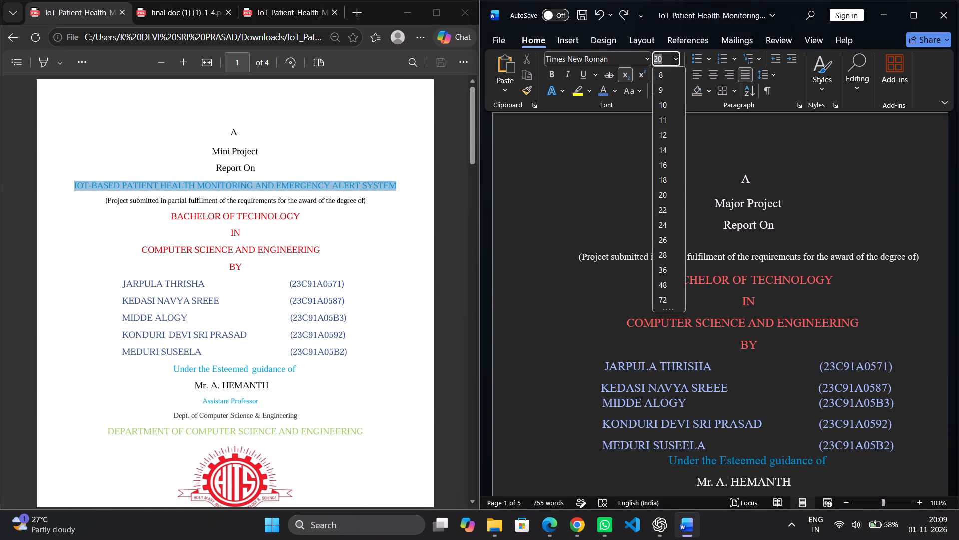
pyautogui.click(661, 134)
pyautogui.hotkey('ctrl', 'v')
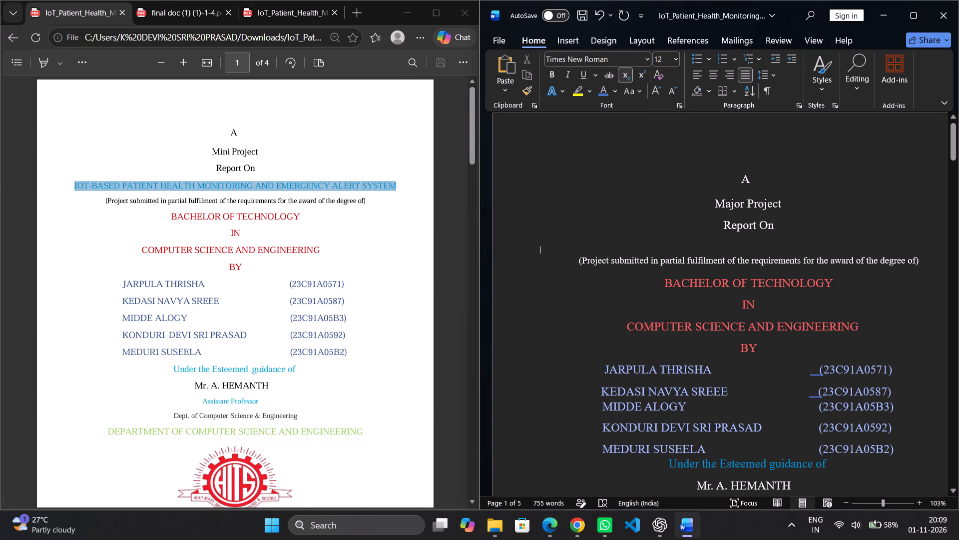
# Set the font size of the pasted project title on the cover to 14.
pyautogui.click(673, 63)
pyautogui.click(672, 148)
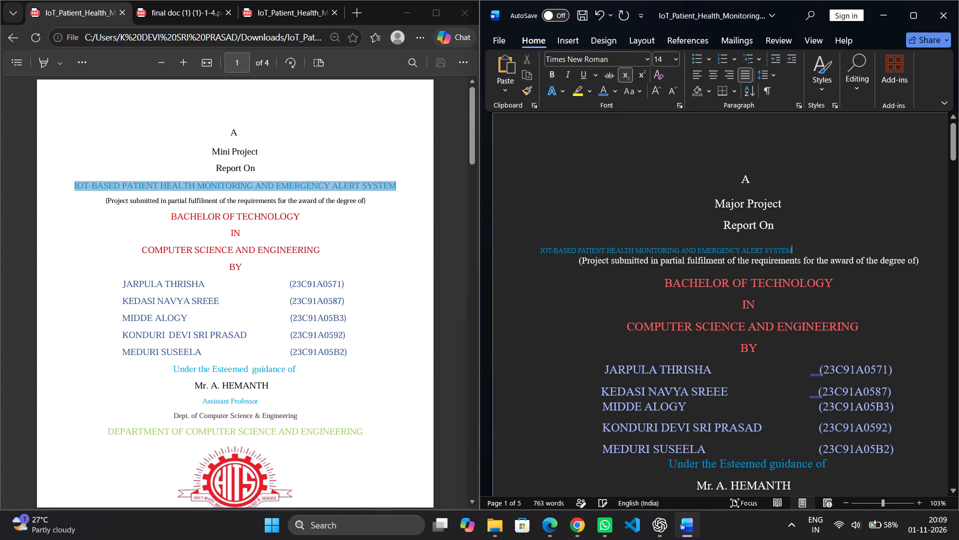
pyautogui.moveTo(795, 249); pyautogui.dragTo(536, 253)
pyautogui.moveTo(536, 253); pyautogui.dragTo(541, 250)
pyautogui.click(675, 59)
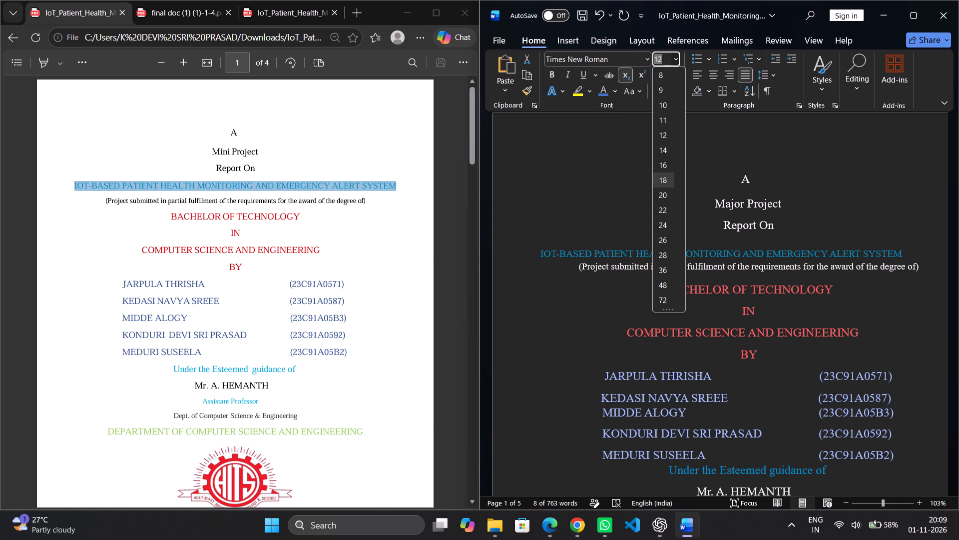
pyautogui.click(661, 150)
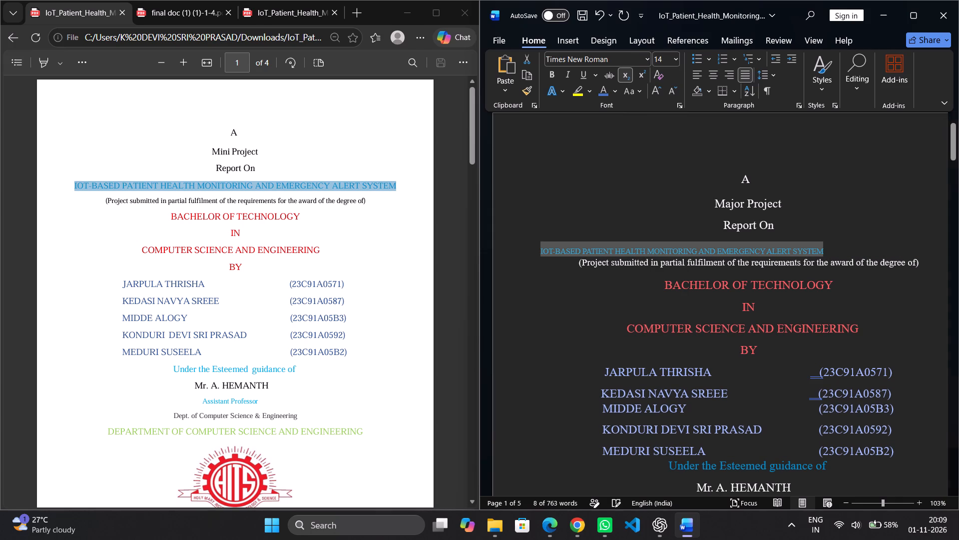
# Maximize the Word window and delete the pasted project title line below "Report On", keeping the following line centred.
pyautogui.click(921, 18)
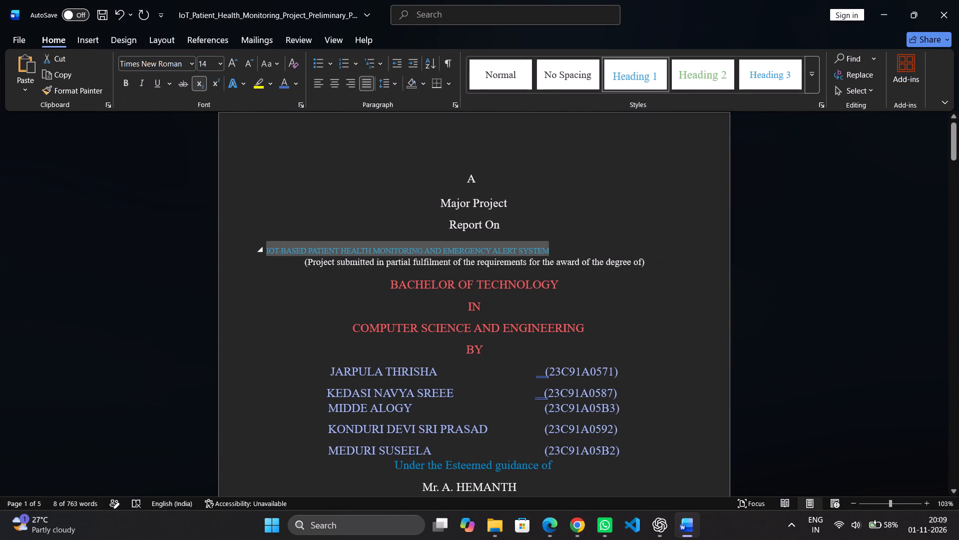
pyautogui.click(511, 242)
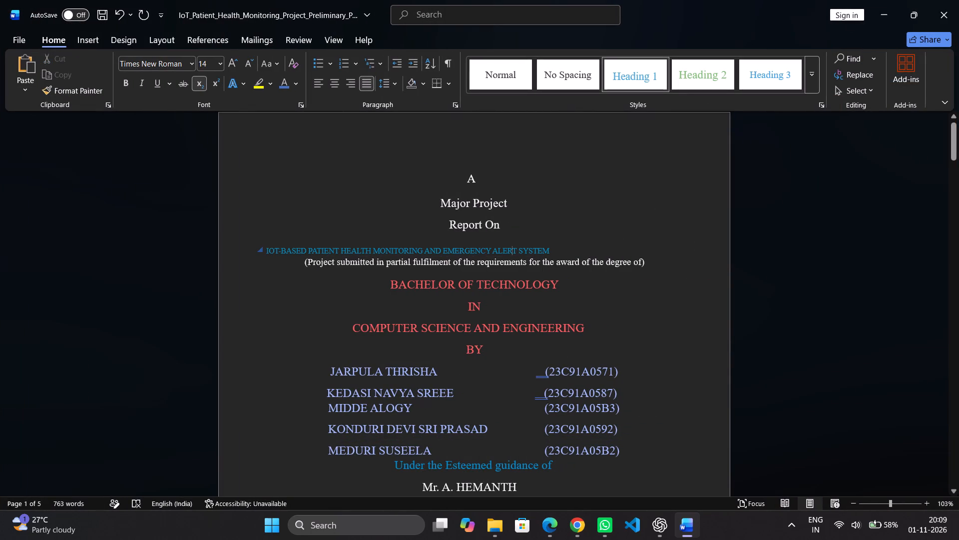
pyautogui.click(572, 247)
pyautogui.moveTo(549, 247); pyautogui.dragTo(538, 247)
pyautogui.moveTo(538, 247); pyautogui.dragTo(247, 252)
pyautogui.press('BackSpace')
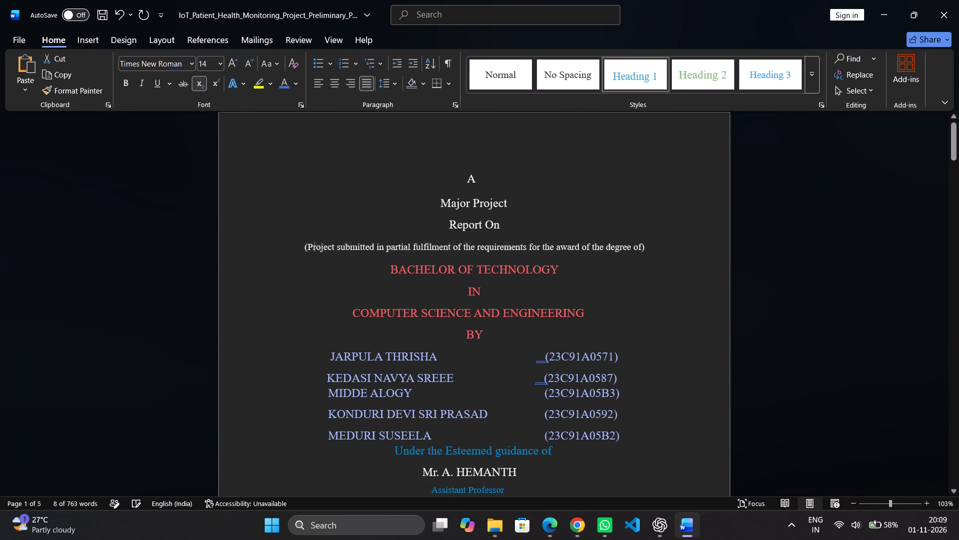
pyautogui.press('BackSpace')
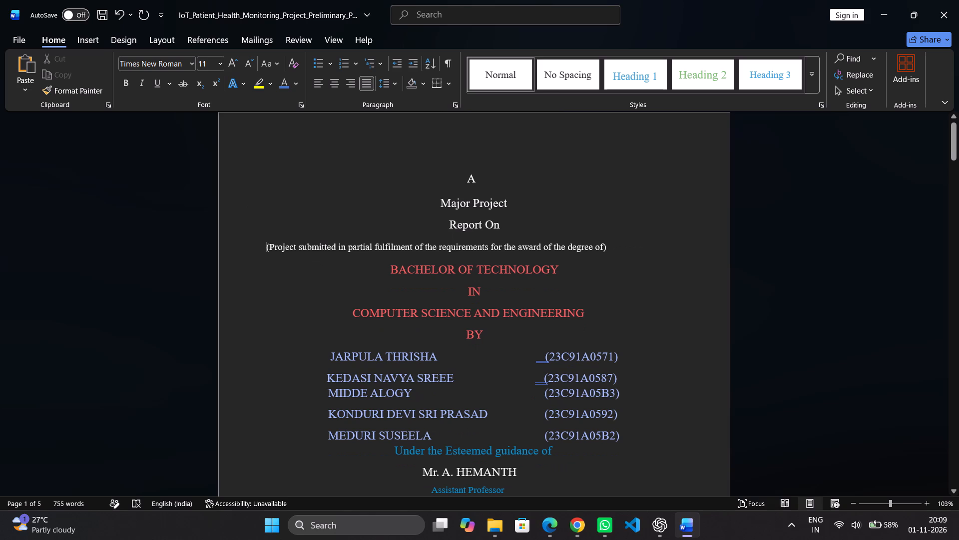
pyautogui.click(121, 21)
pyautogui.click(121, 21)
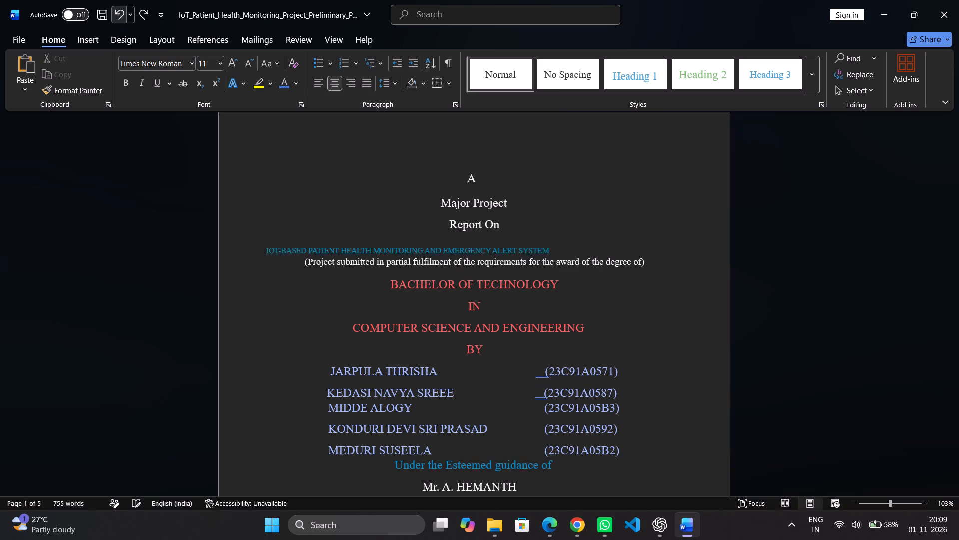
pyautogui.click(146, 11)
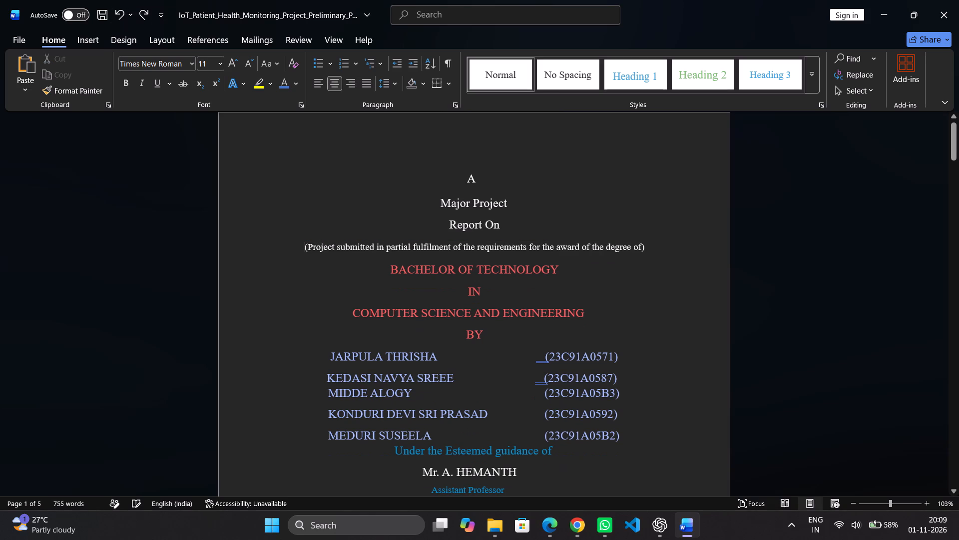
# Add a new line below "Report On" and paste the title "IOT-BASED PATIENT HEALTH MONITORING AND EMERGENCY ALERT SYSTEM" there.
pyautogui.click(529, 221)
pyautogui.press('Return')
pyautogui.hotkey('ctrl', 'v')
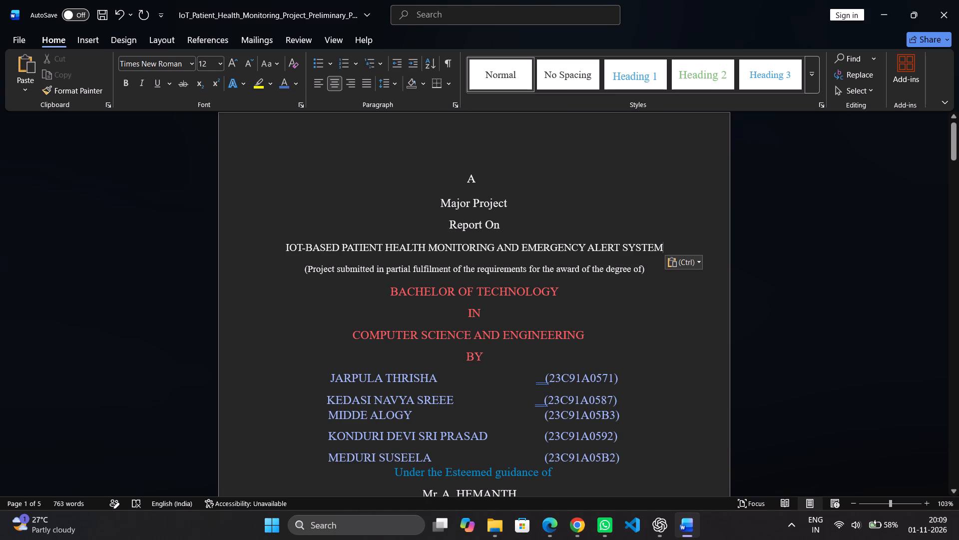
# Colour the pasted project title the same blue as the student list.
pyautogui.moveTo(284, 246); pyautogui.dragTo(675, 246)
pyautogui.click(282, 79)
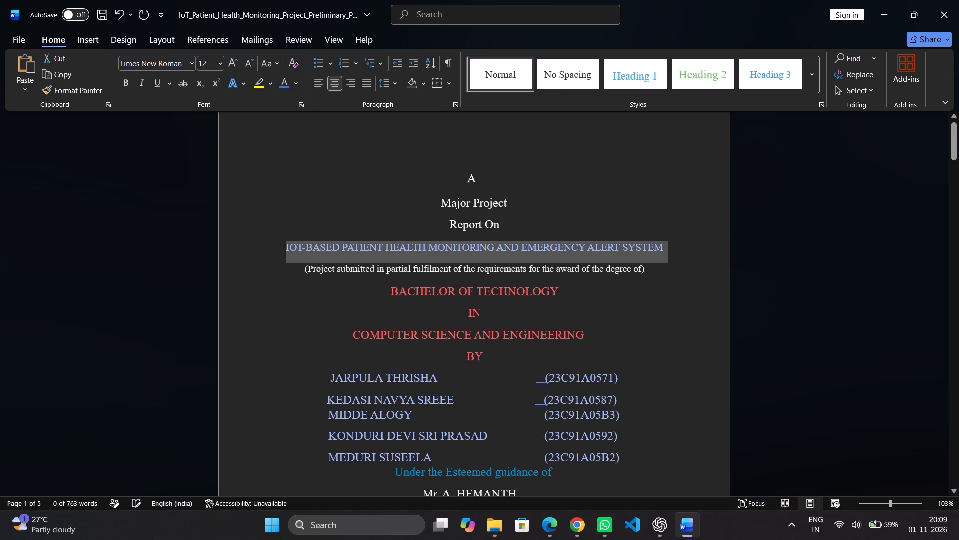
pyautogui.click(587, 210)
# Copy the first two student entries with their roll numbers below "BY" and delete them from the cover.
pyautogui.scroll(-4, 597, 288)
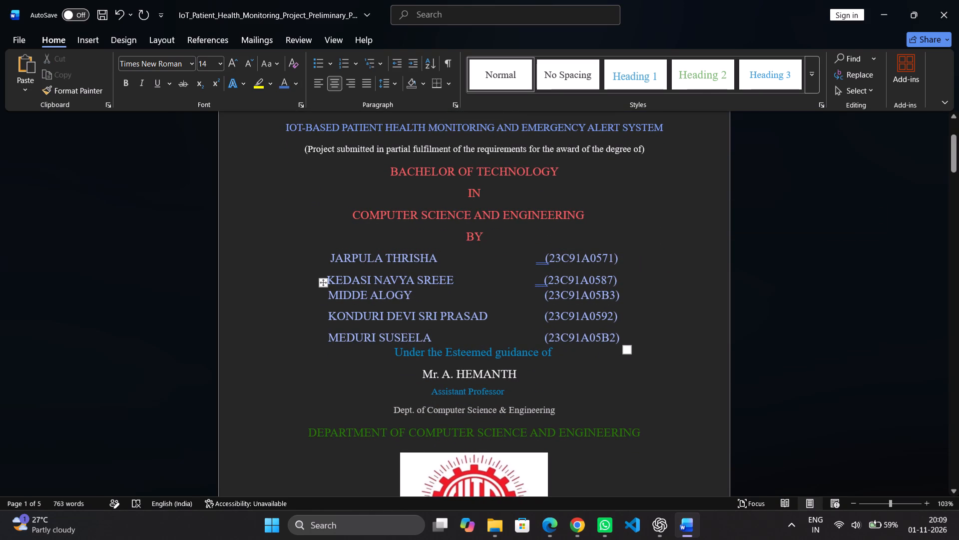
pyautogui.click(432, 299)
pyautogui.click(440, 306)
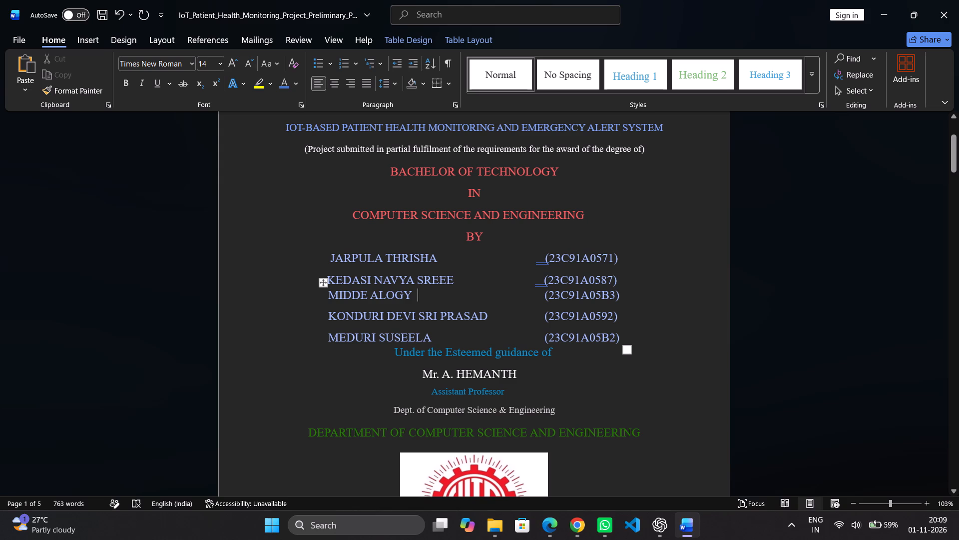
pyautogui.click(417, 296)
pyautogui.click(633, 307)
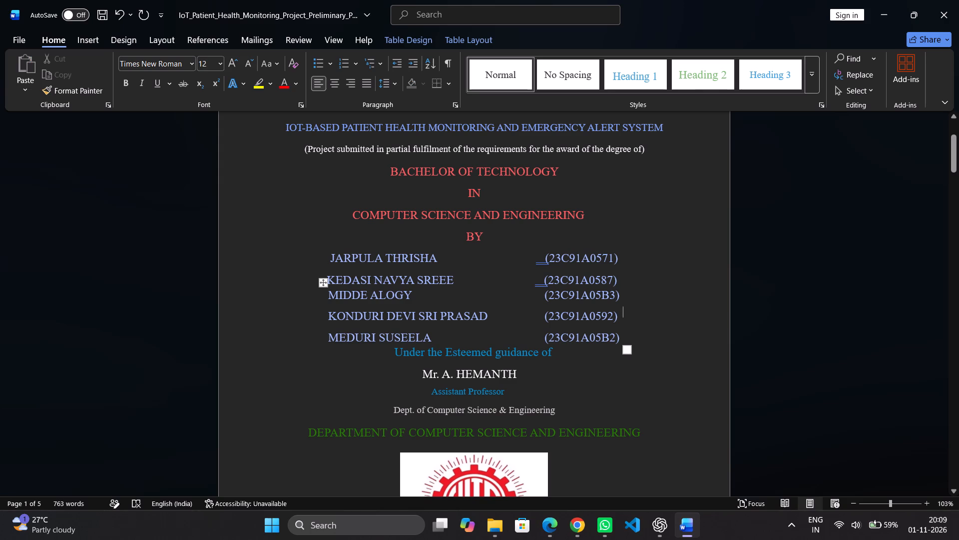
pyautogui.moveTo(328, 257); pyautogui.dragTo(474, 286)
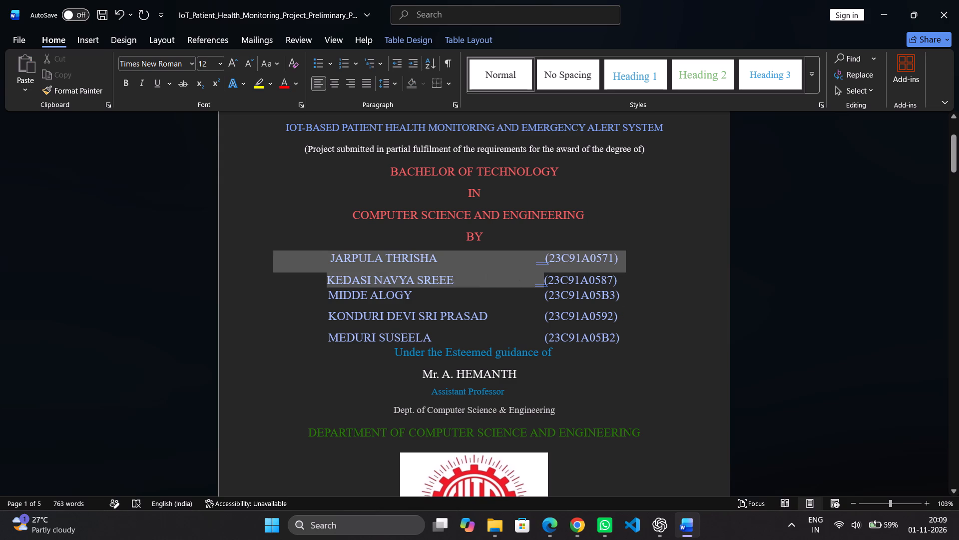
pyautogui.moveTo(474, 286); pyautogui.dragTo(623, 281)
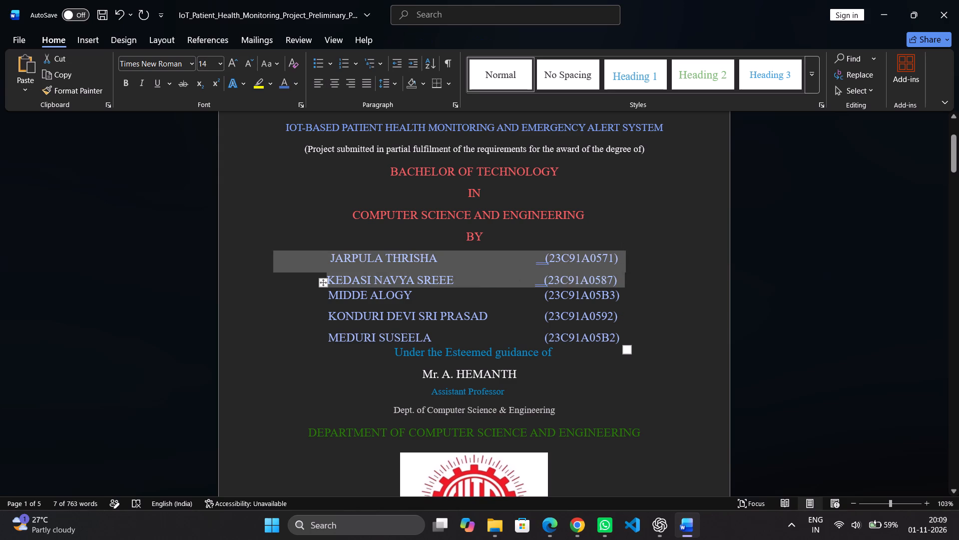
pyautogui.click(329, 253)
pyautogui.moveTo(329, 253); pyautogui.dragTo(330, 254)
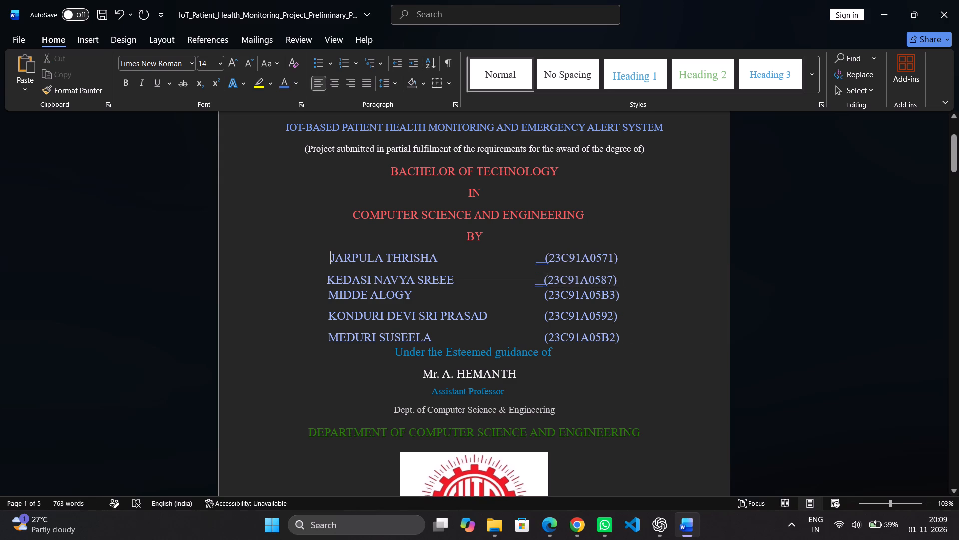
pyautogui.moveTo(330, 254); pyautogui.dragTo(615, 250)
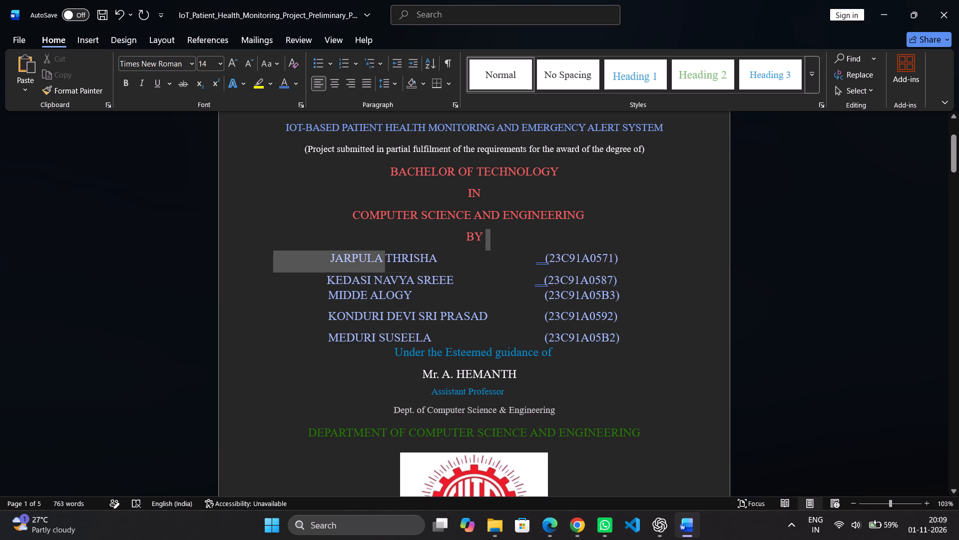
pyautogui.moveTo(615, 250); pyautogui.dragTo(617, 275)
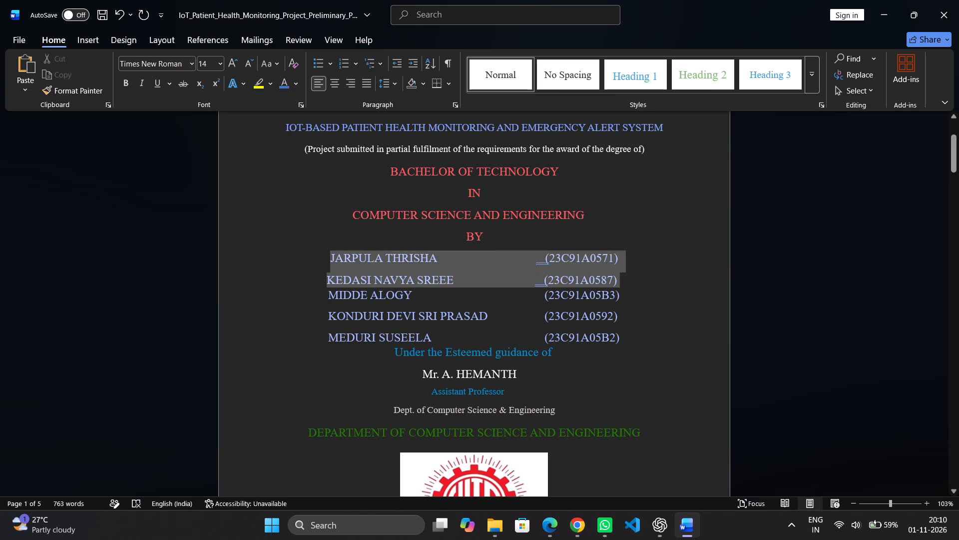
pyautogui.moveTo(617, 275); pyautogui.dragTo(614, 278)
pyautogui.moveTo(614, 278); pyautogui.dragTo(617, 281)
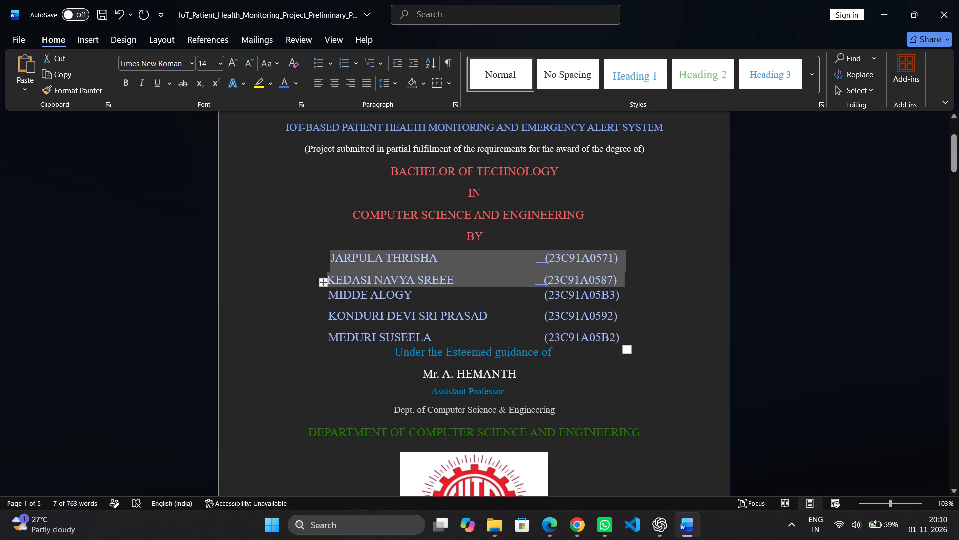
pyautogui.hotkey('ctrl', 'c')
pyautogui.press('BackSpace')
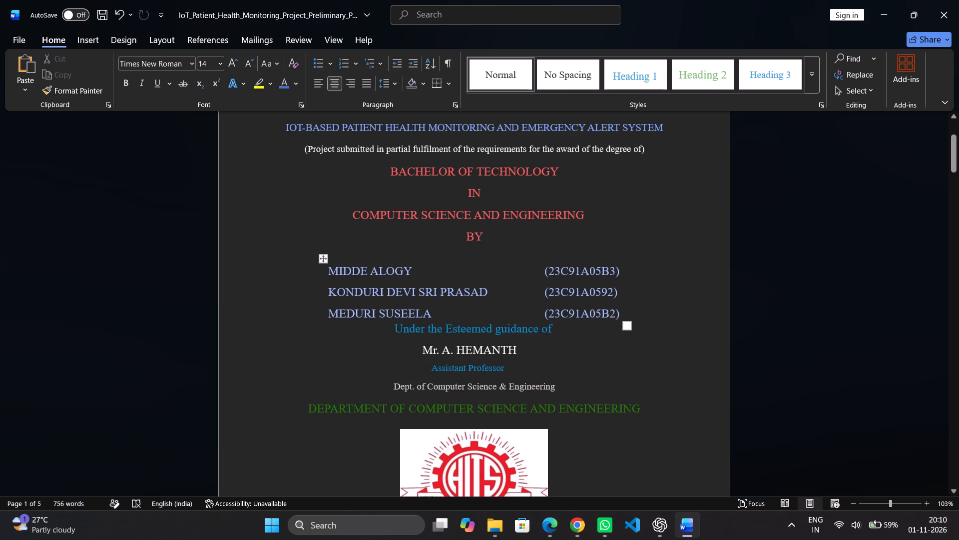
# Remove the blank line and the "BY" line above the student table, keeping "COMPUTER SCIENCE AND ENGINEERING" complete.
pyautogui.press('BackSpace')
pyautogui.press('BackSpace')
pyautogui.press('BackSpace')
pyautogui.press('BackSpace')
pyautogui.press('BackSpace')
pyautogui.press('BackSpace')
pyautogui.press('BackSpace')
pyautogui.press('BackSpace')
pyautogui.press('BackSpace')
pyautogui.press('BackSpace')
pyautogui.press('BackSpace')
pyautogui.press('BackSpace')
pyautogui.press('BackSpace')
pyautogui.press('BackSpace')
pyautogui.press('BackSpace')
pyautogui.press('BackSpace')
pyautogui.press('BackSpace')
pyautogui.press('BackSpace')
pyautogui.press('BackSpace')
pyautogui.press('BackSpace')
pyautogui.press('BackSpace')
pyautogui.press('BackSpace')
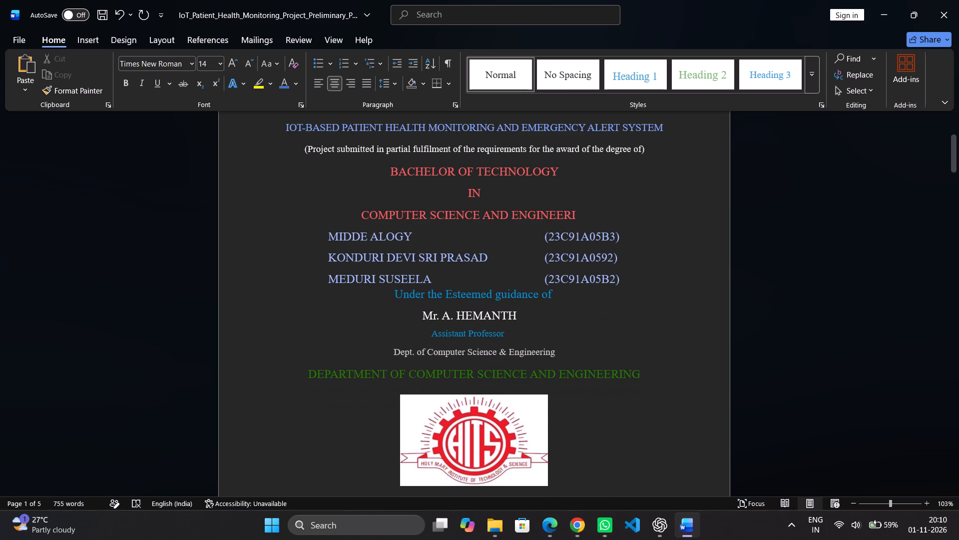
pyautogui.tripleClick(116, 6)
pyautogui.tripleClick(116, 6)
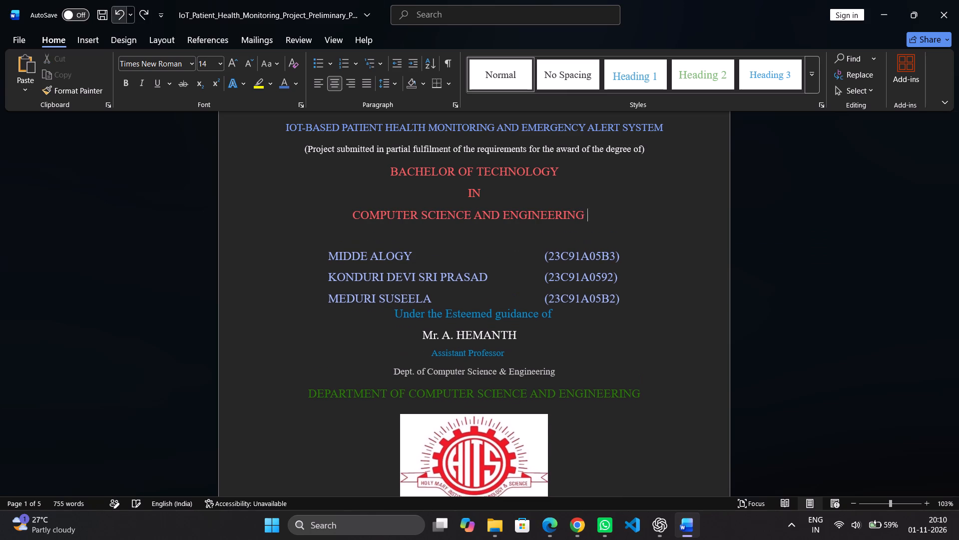
pyautogui.tripleClick(148, 21)
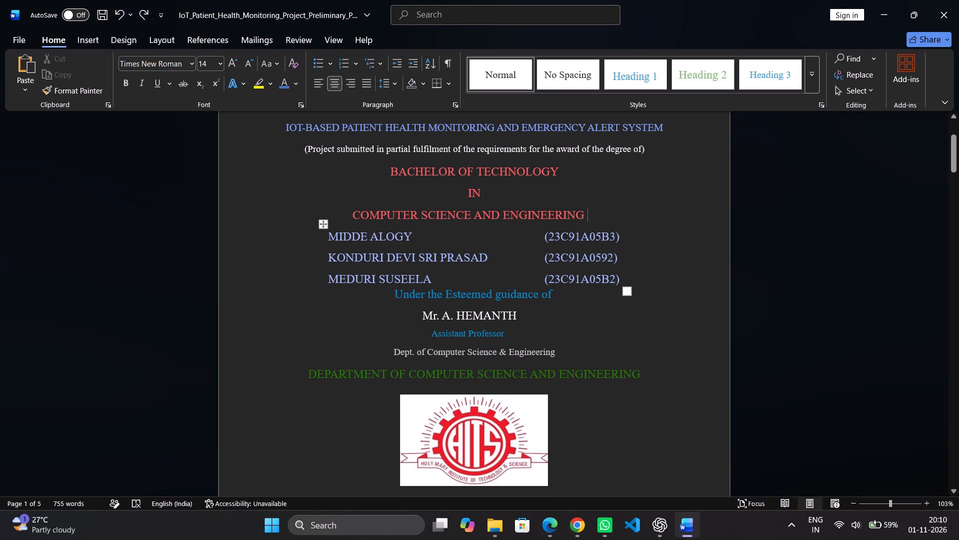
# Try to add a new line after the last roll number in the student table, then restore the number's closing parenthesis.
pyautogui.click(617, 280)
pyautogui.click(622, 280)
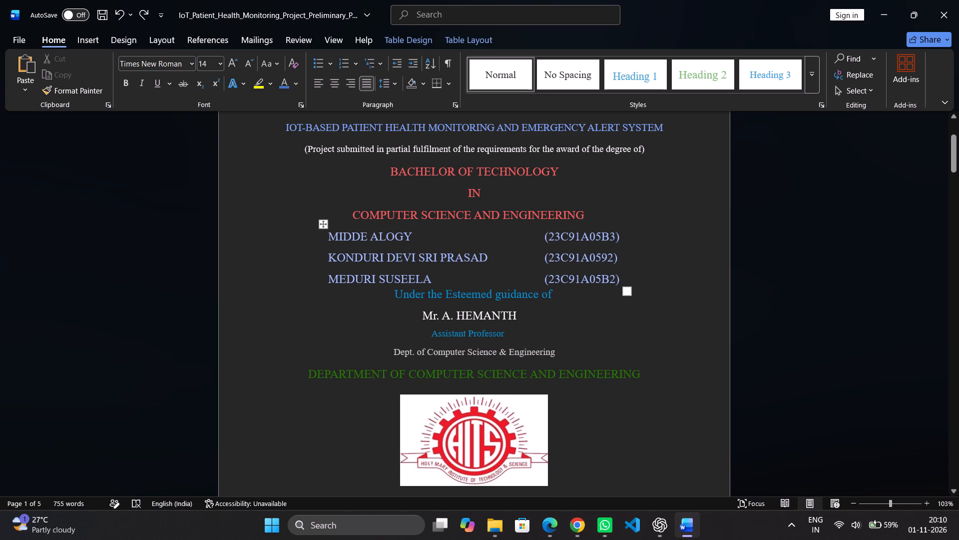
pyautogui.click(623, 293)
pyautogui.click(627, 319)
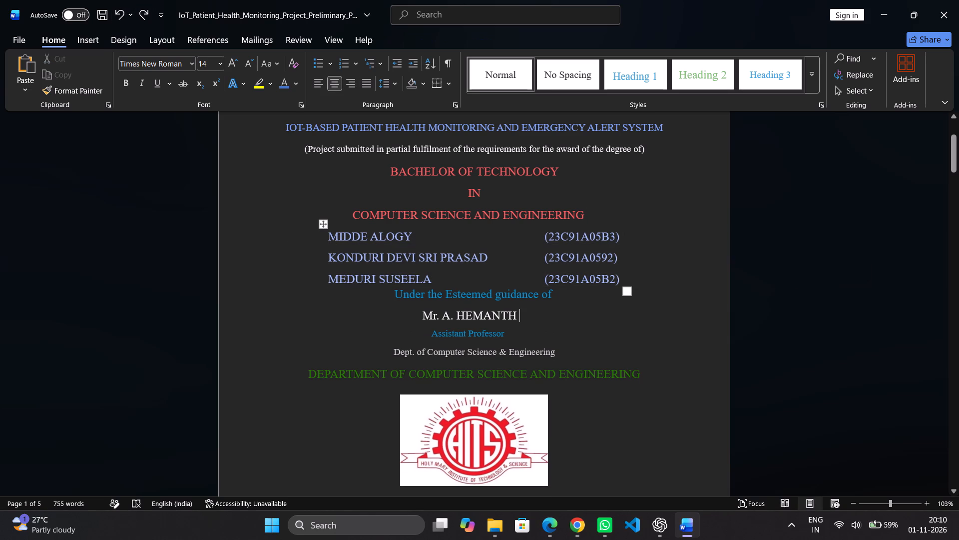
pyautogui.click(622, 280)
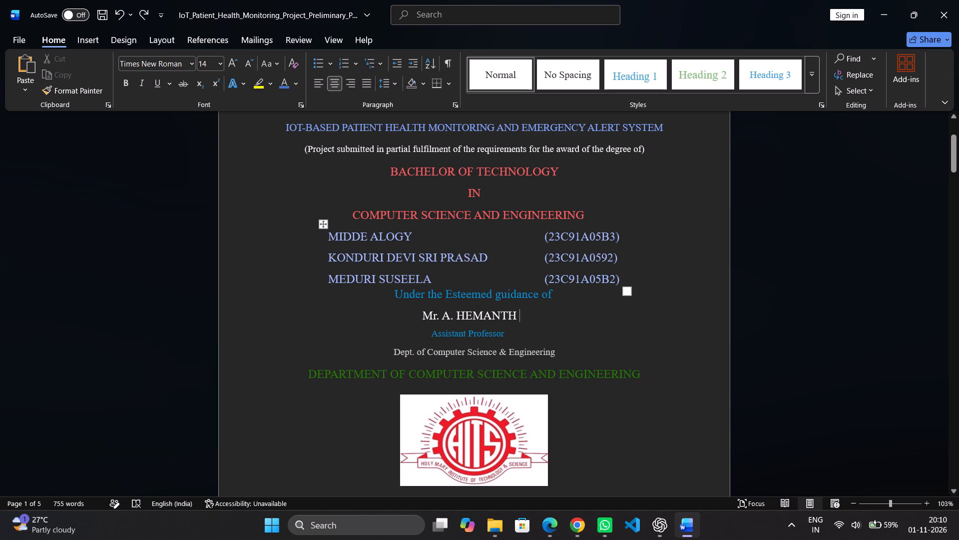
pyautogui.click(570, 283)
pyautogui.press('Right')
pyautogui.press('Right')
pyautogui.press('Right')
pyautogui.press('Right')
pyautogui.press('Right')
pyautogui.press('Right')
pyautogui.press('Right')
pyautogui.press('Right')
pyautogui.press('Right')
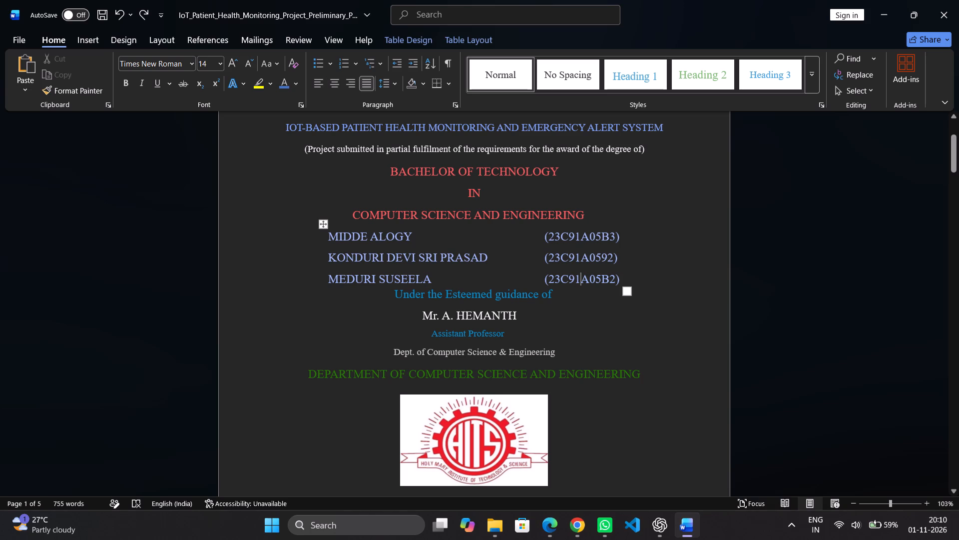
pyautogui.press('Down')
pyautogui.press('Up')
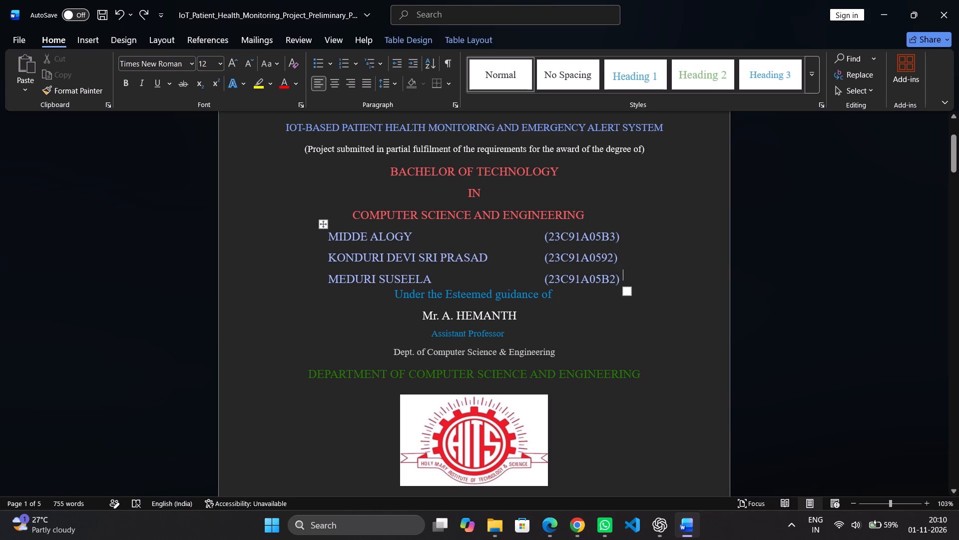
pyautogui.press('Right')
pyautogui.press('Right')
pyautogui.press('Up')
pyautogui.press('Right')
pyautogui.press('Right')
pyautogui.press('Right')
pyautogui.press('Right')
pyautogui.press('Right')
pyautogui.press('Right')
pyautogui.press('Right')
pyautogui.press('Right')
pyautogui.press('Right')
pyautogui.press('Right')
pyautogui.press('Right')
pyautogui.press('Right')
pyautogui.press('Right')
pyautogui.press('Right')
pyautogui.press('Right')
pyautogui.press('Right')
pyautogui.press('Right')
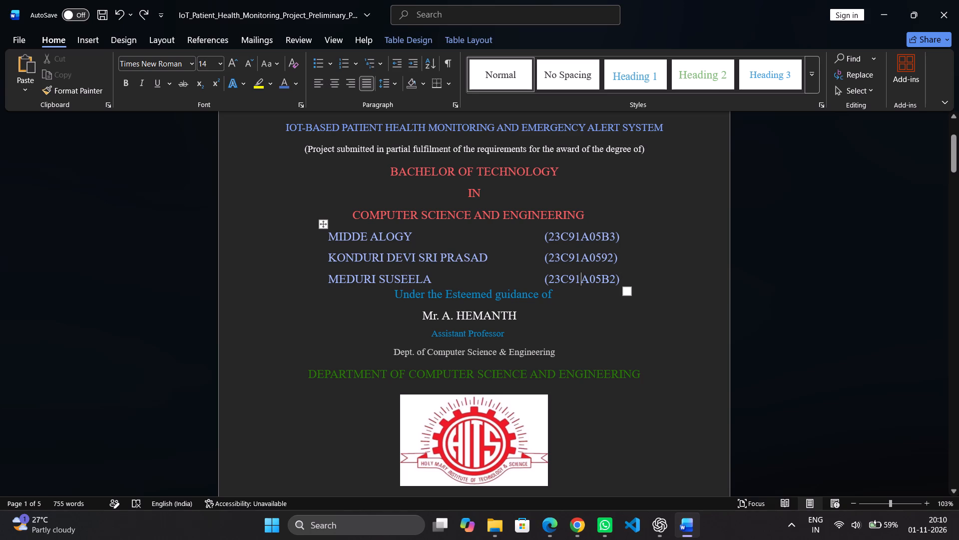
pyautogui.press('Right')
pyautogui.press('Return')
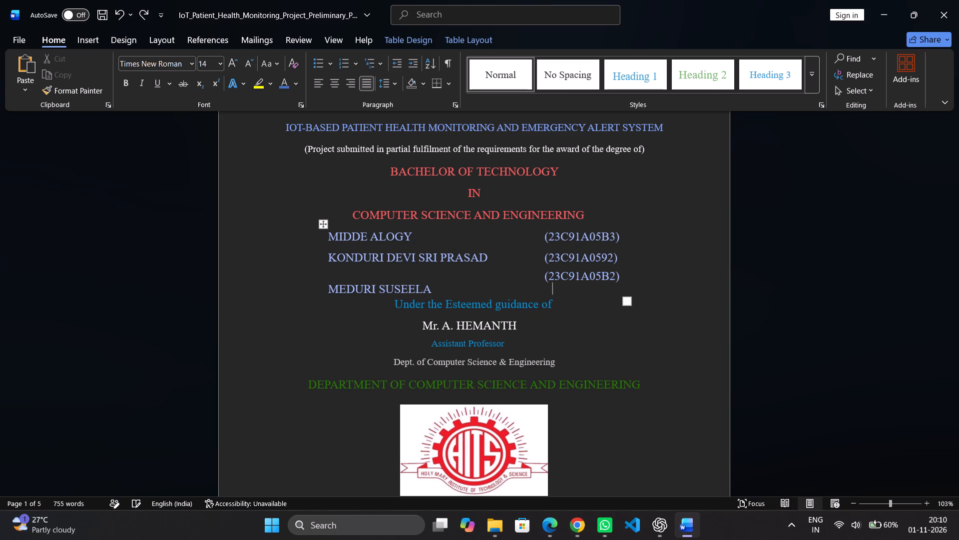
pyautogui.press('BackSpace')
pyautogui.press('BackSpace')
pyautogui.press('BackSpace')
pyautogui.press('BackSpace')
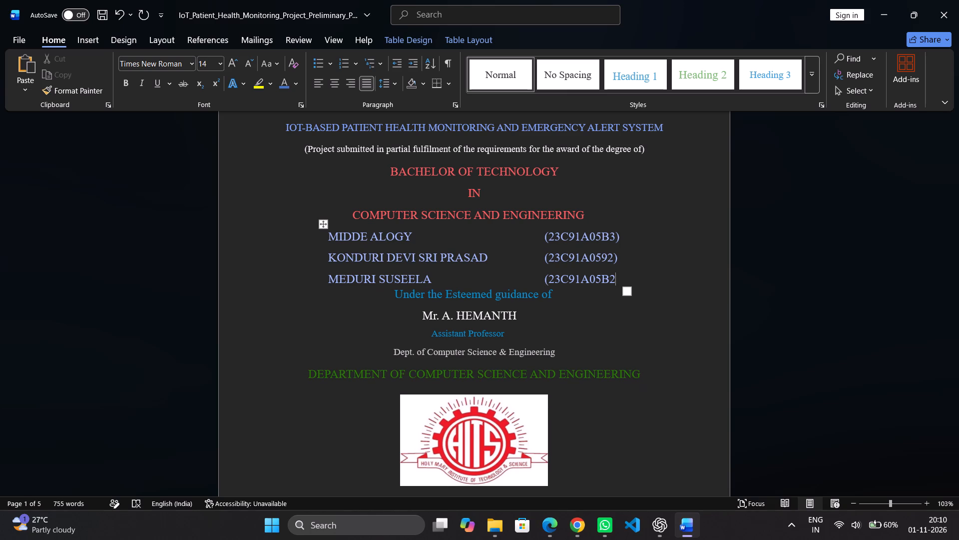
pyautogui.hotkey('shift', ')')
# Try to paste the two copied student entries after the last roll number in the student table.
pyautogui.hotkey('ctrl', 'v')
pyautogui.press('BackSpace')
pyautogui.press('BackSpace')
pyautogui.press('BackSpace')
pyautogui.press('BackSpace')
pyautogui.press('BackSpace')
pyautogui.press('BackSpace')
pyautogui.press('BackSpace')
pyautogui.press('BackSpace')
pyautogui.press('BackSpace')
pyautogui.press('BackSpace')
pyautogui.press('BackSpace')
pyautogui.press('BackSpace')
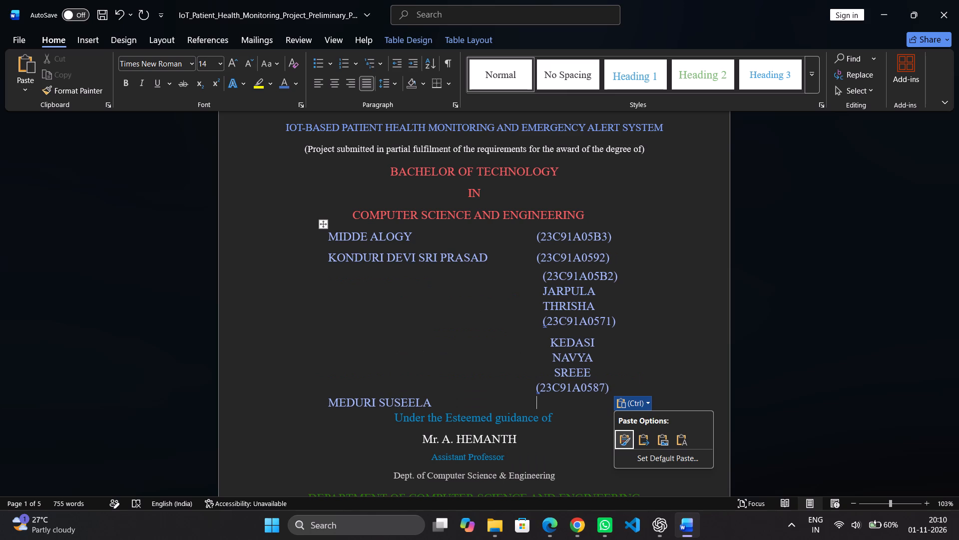
# Undo the recent cover edits back to before the project title was pasted below "Report On".
pyautogui.click(116, 13)
pyautogui.click(116, 13)
pyautogui.tripleClick(116, 13)
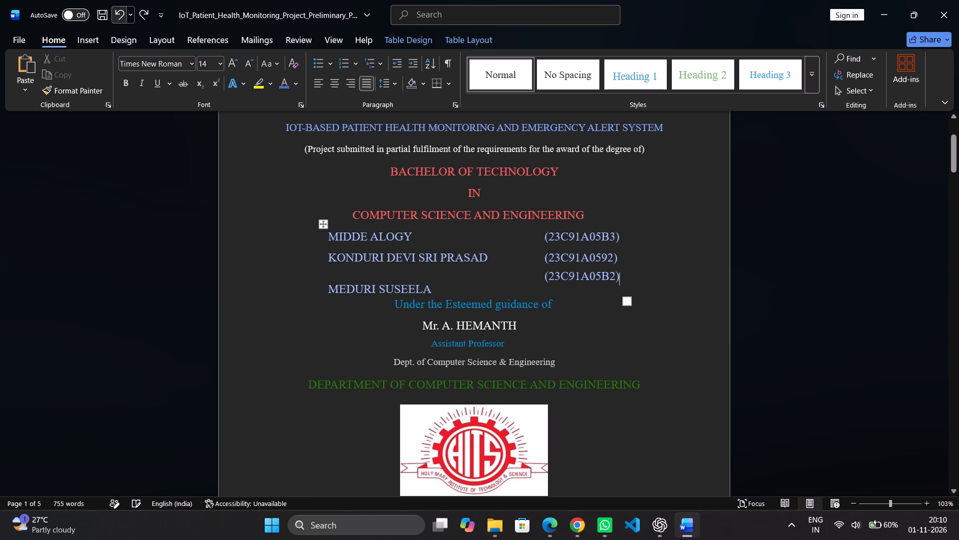
pyautogui.tripleClick(116, 13)
pyautogui.doubleClick(116, 13)
pyautogui.tripleClick(116, 13)
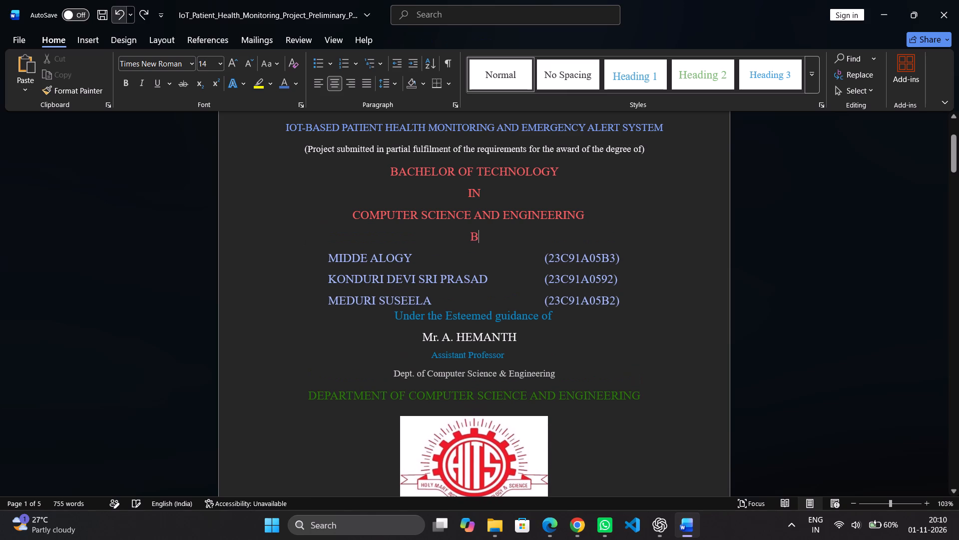
pyautogui.click(116, 15)
pyautogui.tripleClick(120, 18)
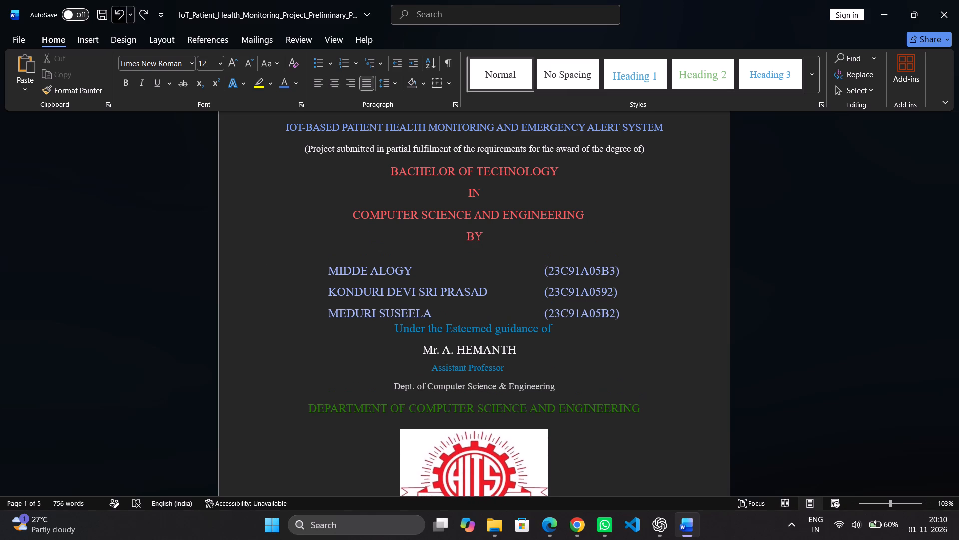
pyautogui.doubleClick(120, 18)
pyautogui.tripleClick(120, 18)
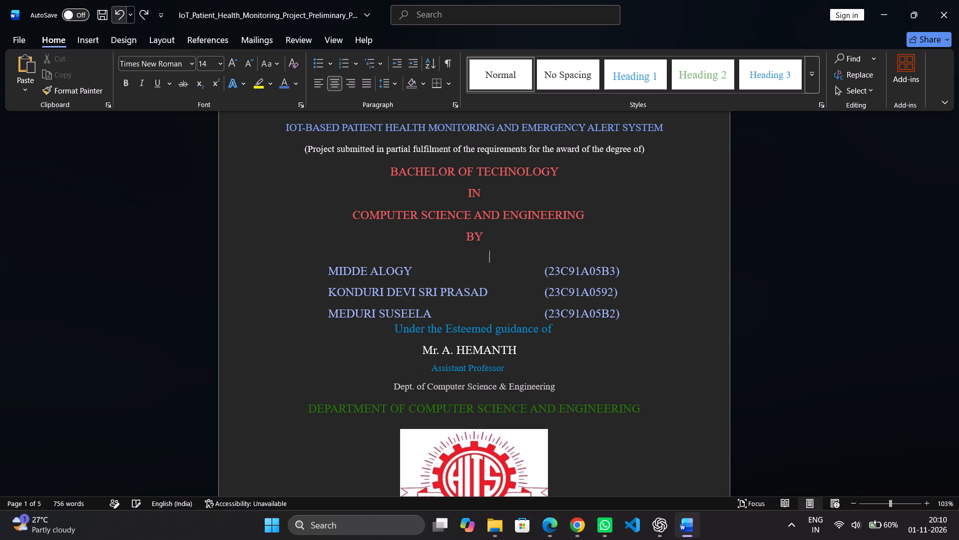
pyautogui.click(120, 18)
pyautogui.click(131, 14)
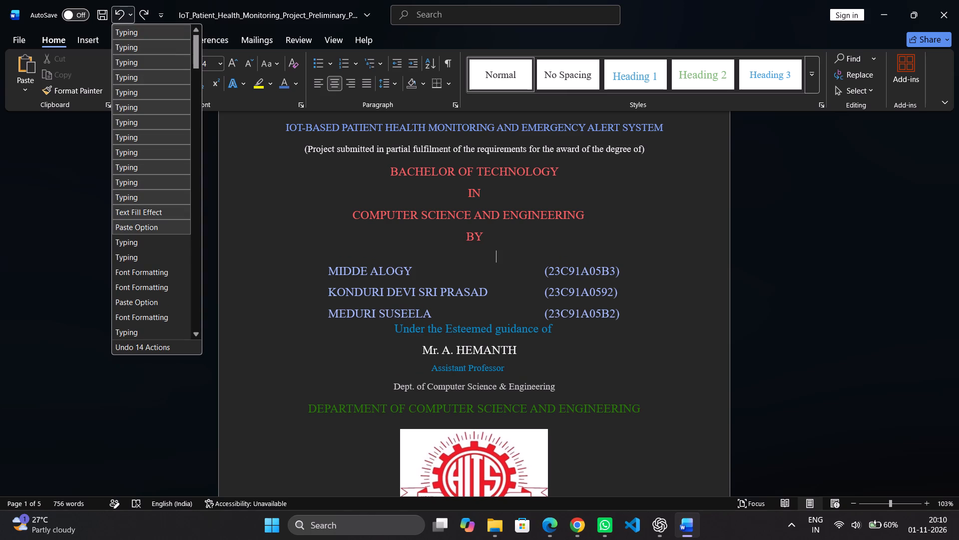
pyautogui.scroll(-8, 154, 263)
pyautogui.scroll(-20, 154, 263)
pyautogui.scroll(-20, 154, 263)
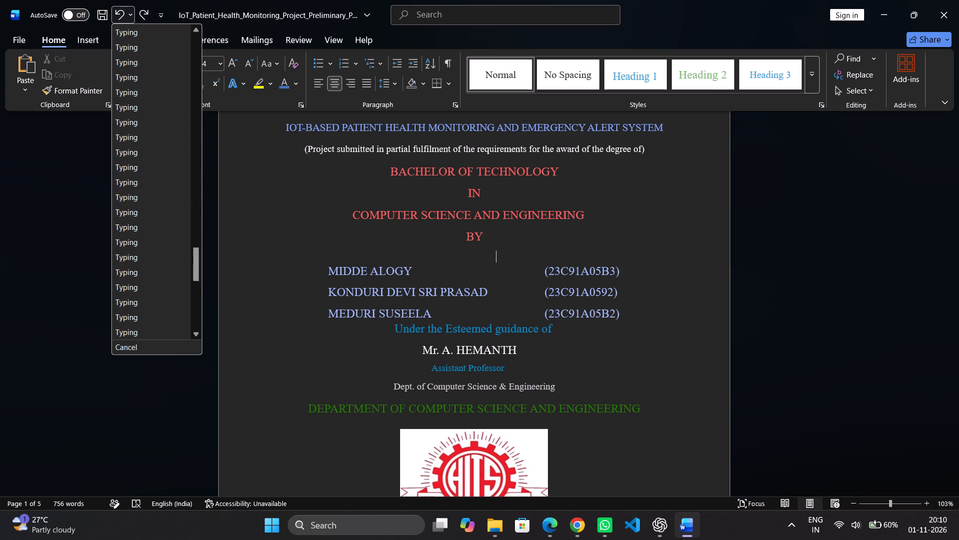
pyautogui.scroll(-8, 145, 248)
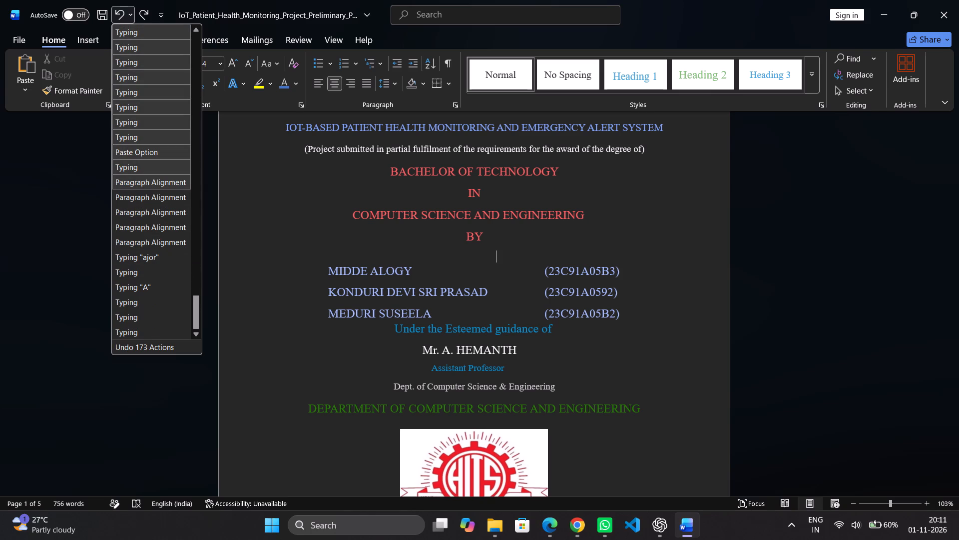
pyautogui.click(167, 148)
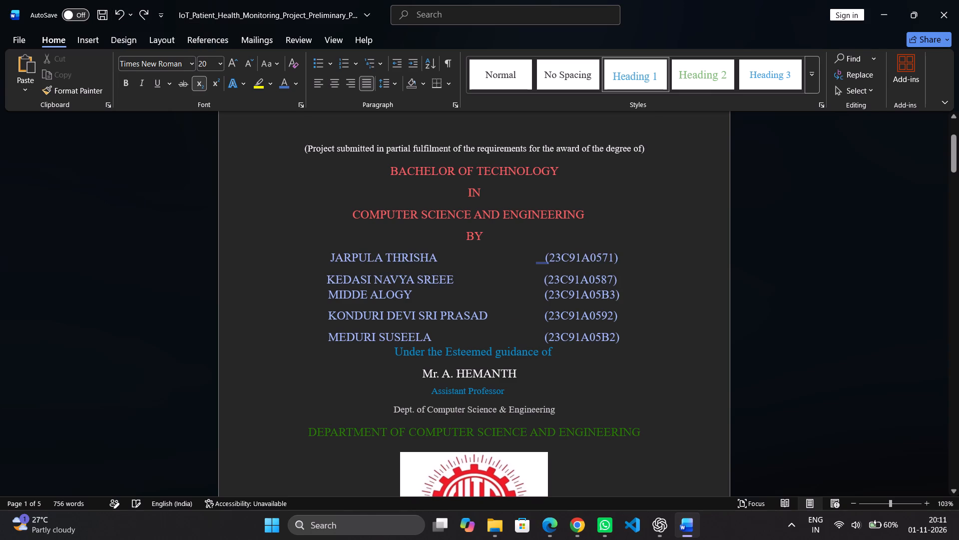
# Delete all five student entries with their roll numbers between "BY" and "Under the Esteemed guidance of".
pyautogui.click(681, 268)
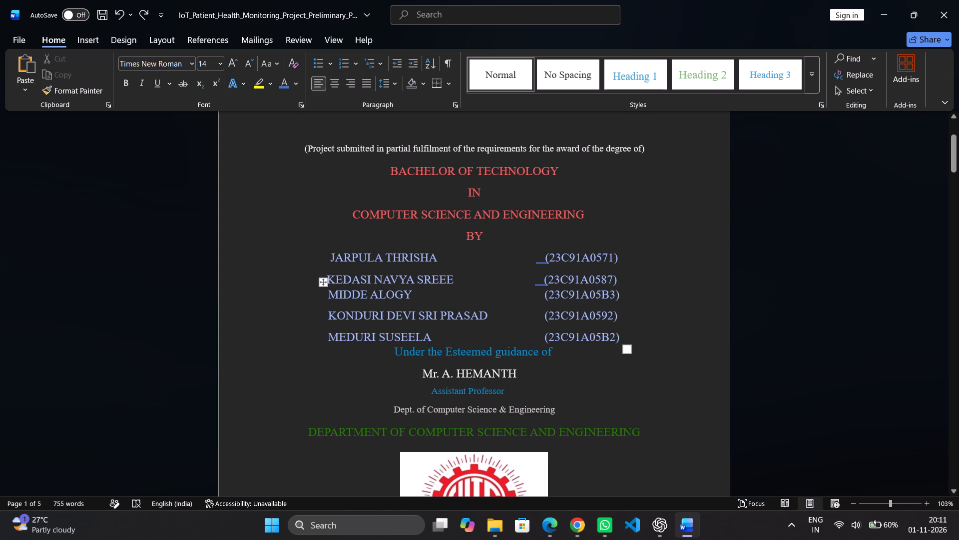
pyautogui.moveTo(330, 261); pyautogui.dragTo(646, 345)
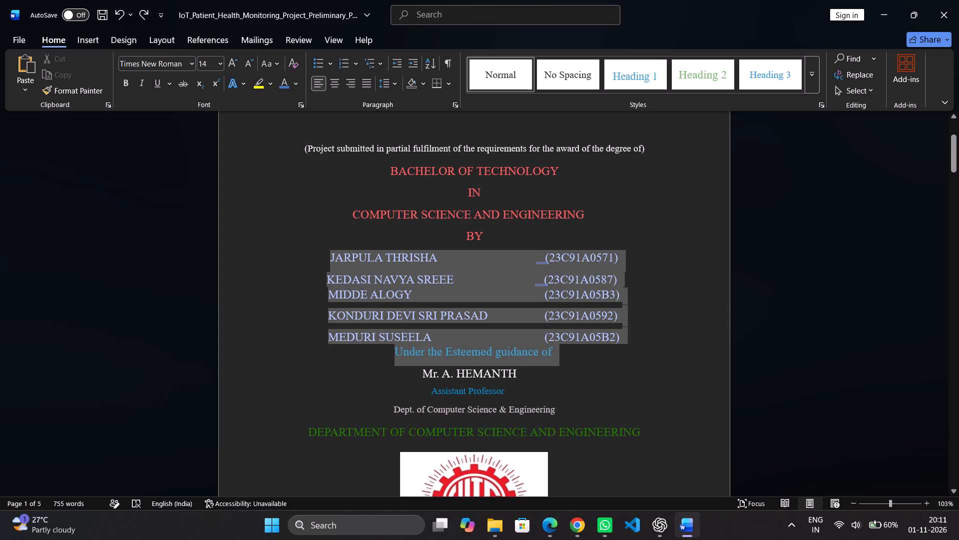
pyautogui.moveTo(646, 345); pyautogui.dragTo(621, 337)
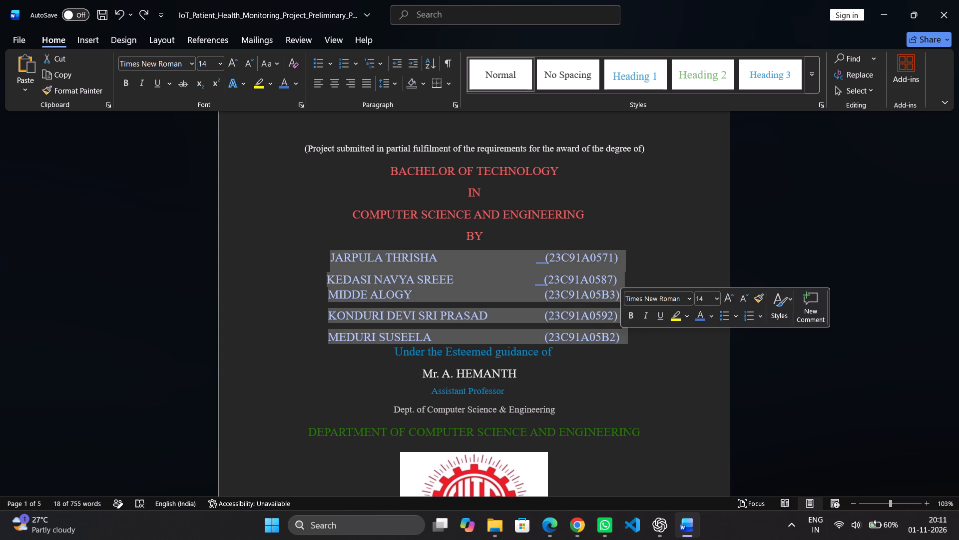
pyautogui.press('BackSpace')
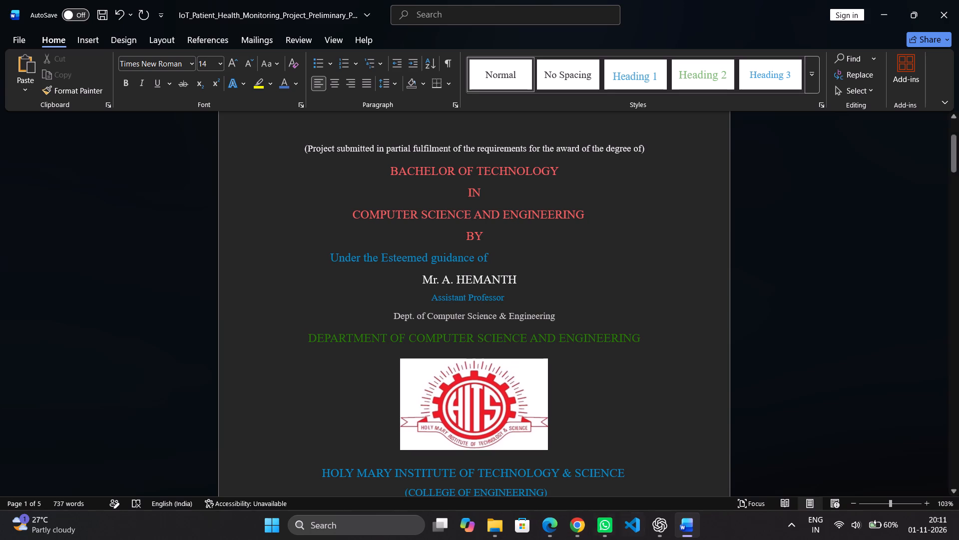
# Arrange the Word document side by side with the reference PDF open in Edge.
pyautogui.click(747, 0)
pyautogui.moveTo(754, 0); pyautogui.dragTo(958, 211)
pyautogui.click(359, 292)
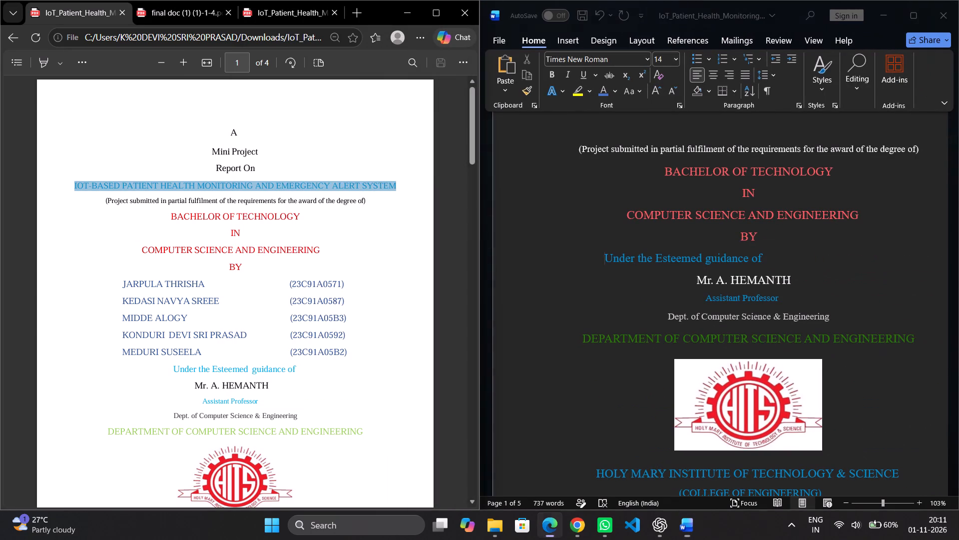
# Copy the five student entries with roll numbers from the PDF cover and paste them after "BY" in the Word document.
pyautogui.moveTo(123, 282); pyautogui.dragTo(324, 347)
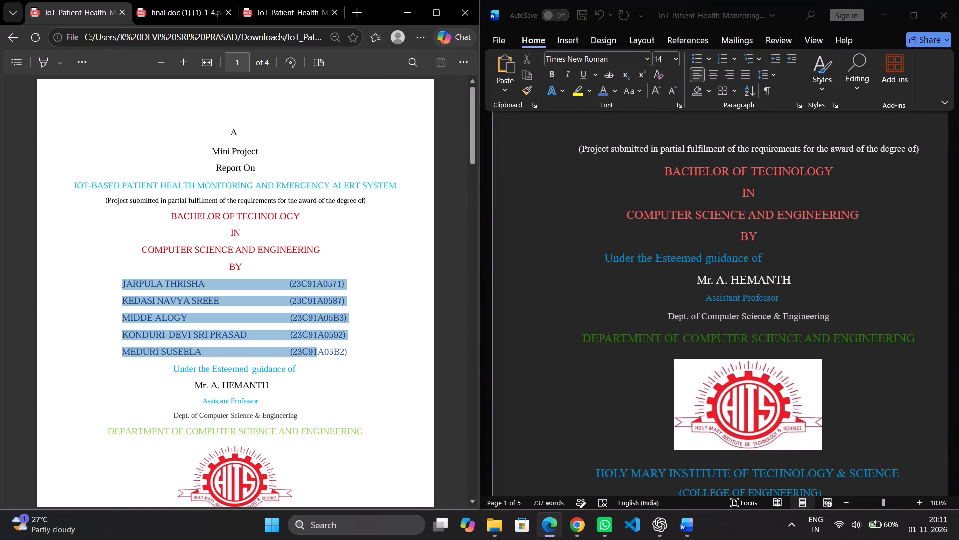
pyautogui.moveTo(324, 347); pyautogui.dragTo(344, 346)
pyautogui.moveTo(344, 346); pyautogui.dragTo(346, 349)
pyautogui.hotkey('ctrl', 'c')
pyautogui.click(762, 235)
pyautogui.click(780, 239)
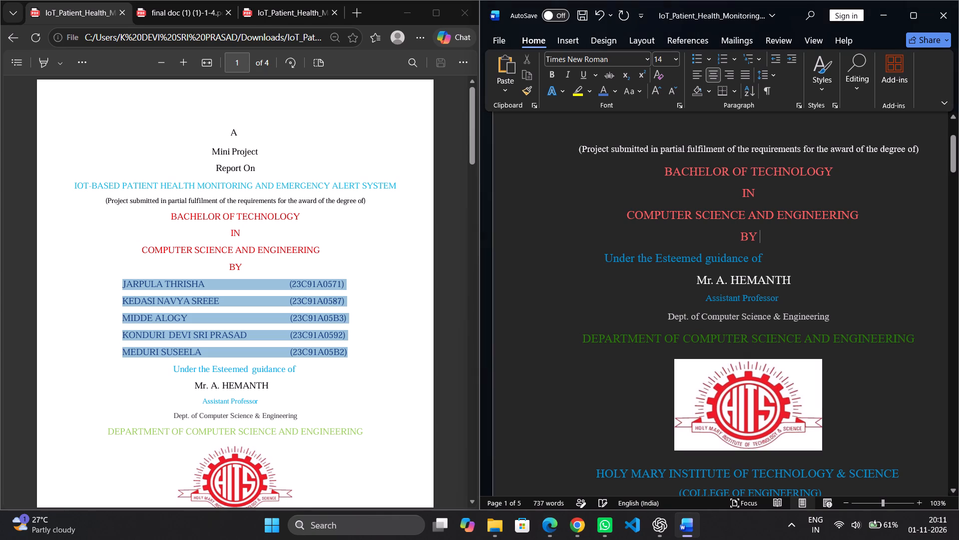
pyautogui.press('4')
pyautogui.press('BackSpace')
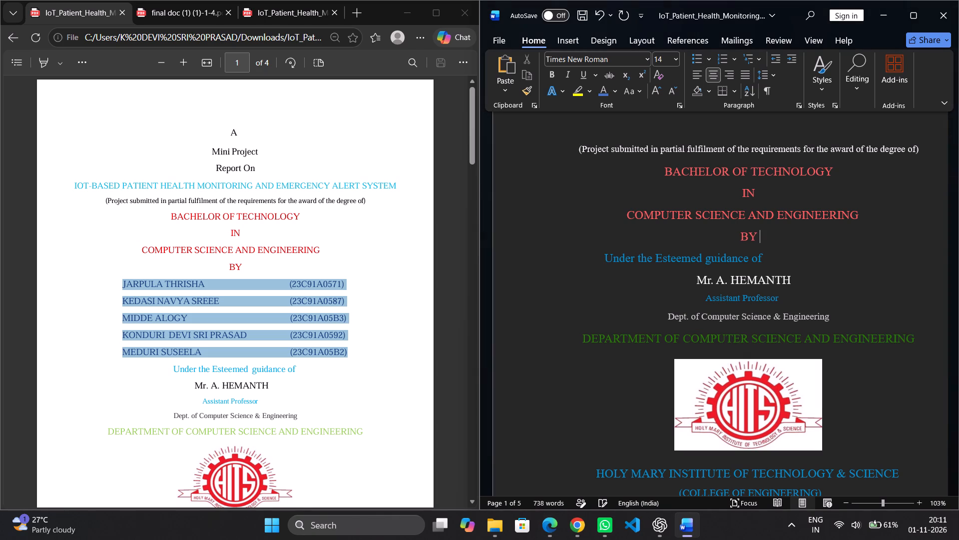
pyautogui.hotkey('ctrl', 'v')
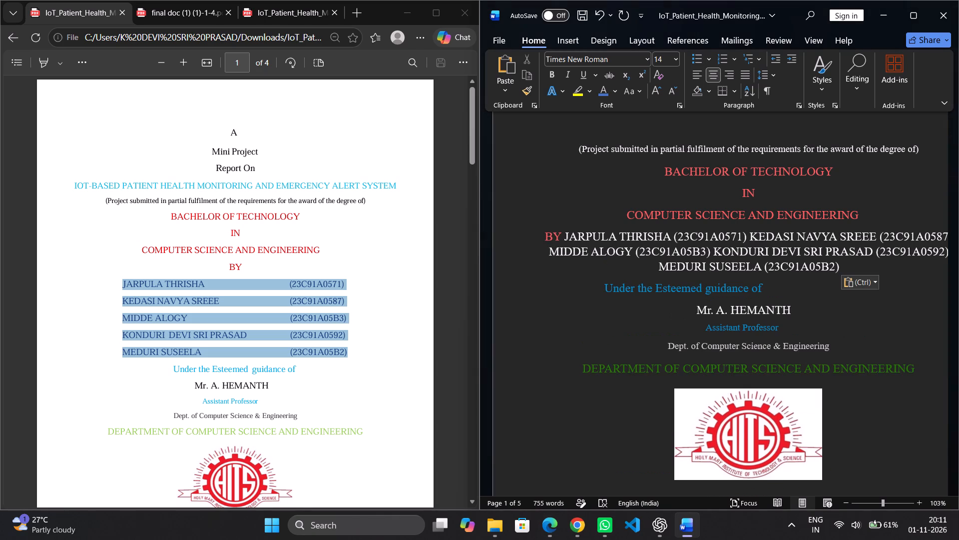
# Set the font size of the pasted student entries to 12.
pyautogui.moveTo(840, 267); pyautogui.dragTo(568, 235)
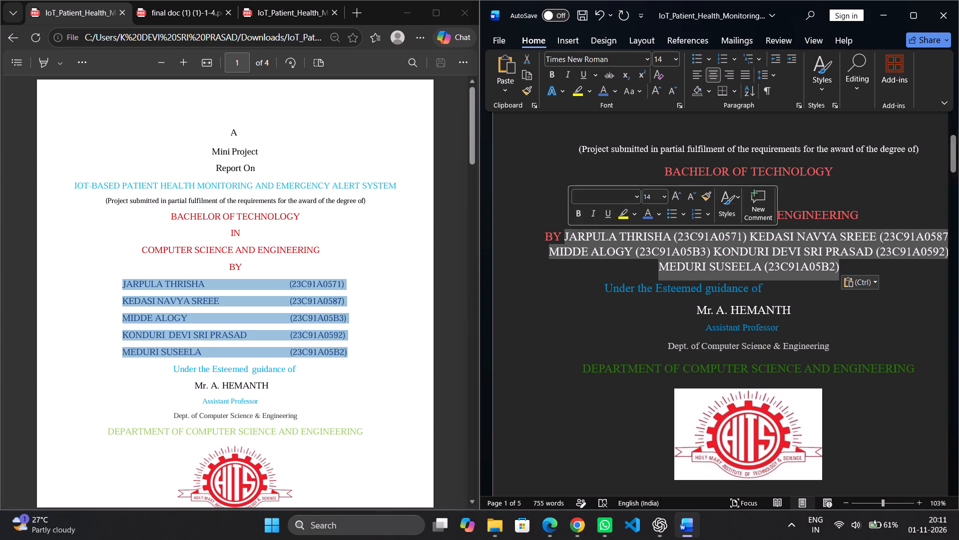
pyautogui.click(675, 60)
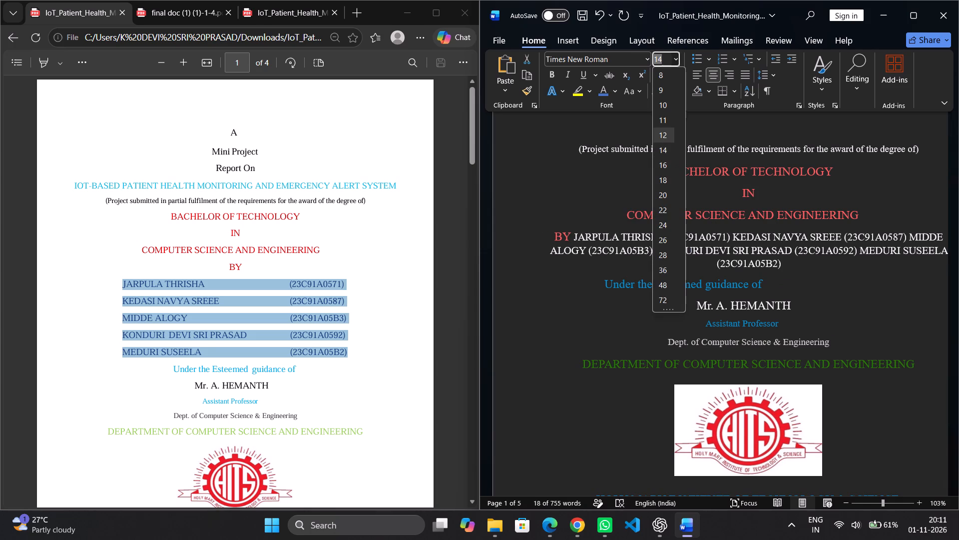
pyautogui.click(664, 132)
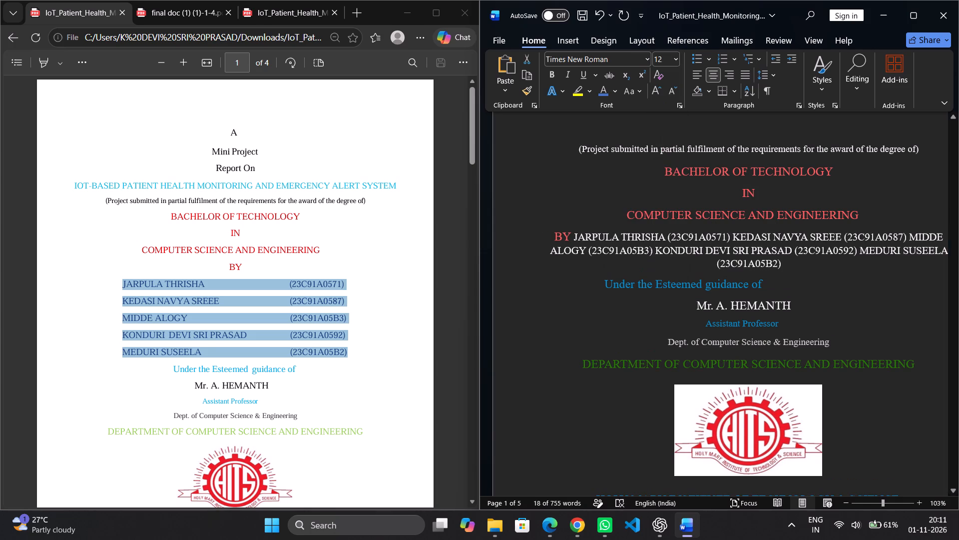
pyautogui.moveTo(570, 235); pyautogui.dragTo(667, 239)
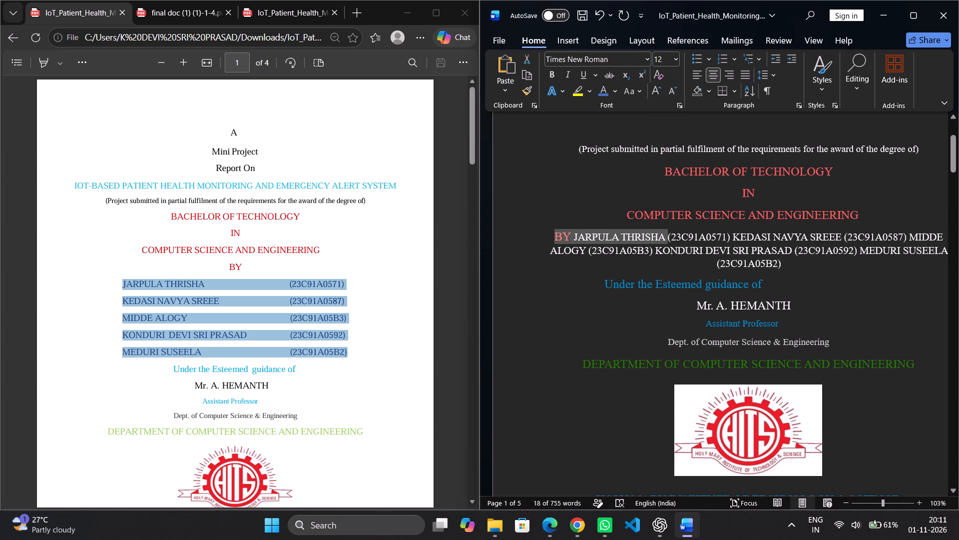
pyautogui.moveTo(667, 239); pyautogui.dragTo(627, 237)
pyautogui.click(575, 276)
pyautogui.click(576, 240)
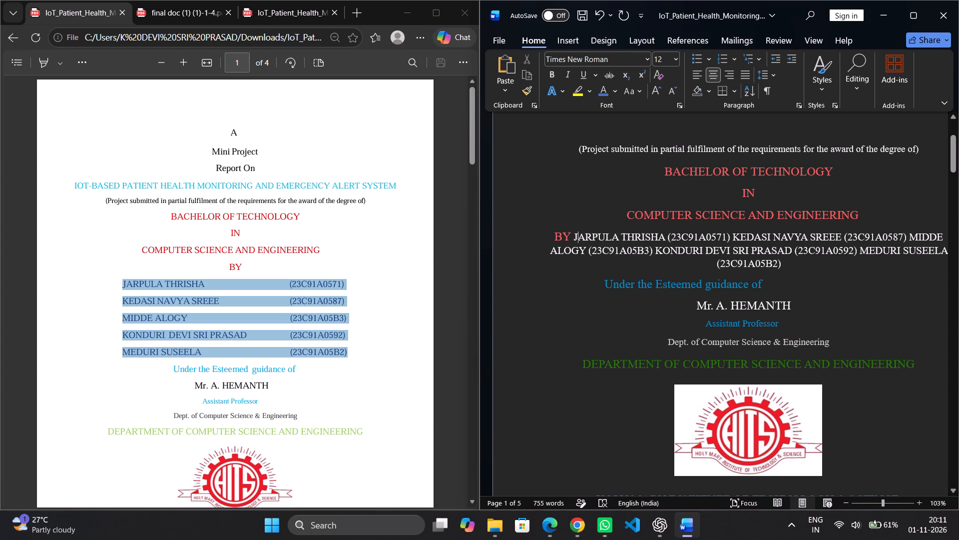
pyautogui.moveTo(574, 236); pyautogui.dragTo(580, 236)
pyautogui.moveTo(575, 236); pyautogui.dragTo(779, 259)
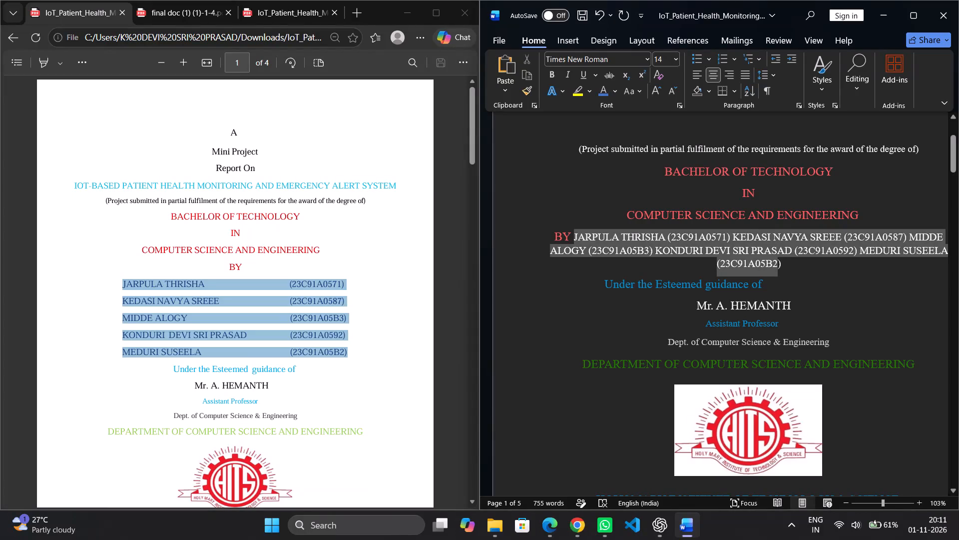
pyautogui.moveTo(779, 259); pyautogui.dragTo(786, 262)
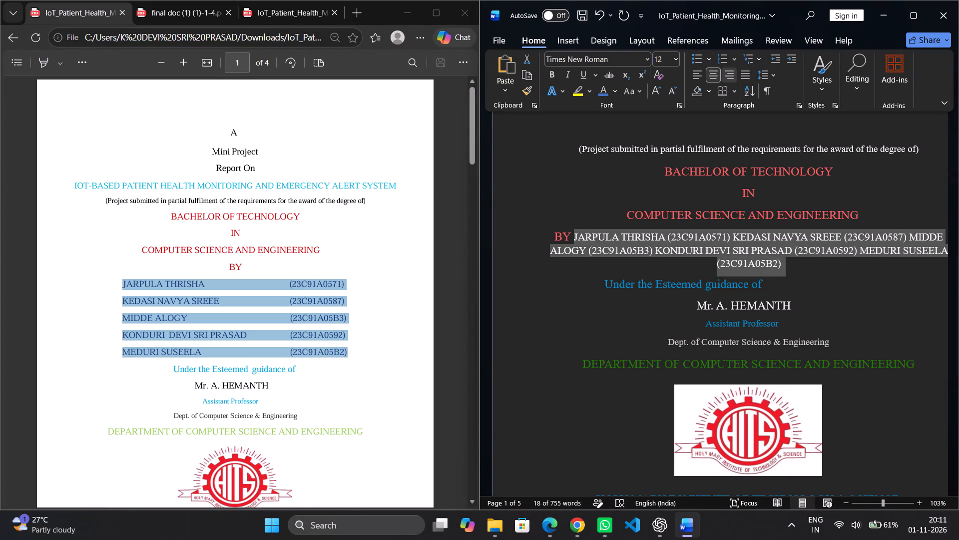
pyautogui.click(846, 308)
# Maximize the Word window and break the text after "BY" so each of the five student entries sits on its own line.
pyautogui.click(908, 7)
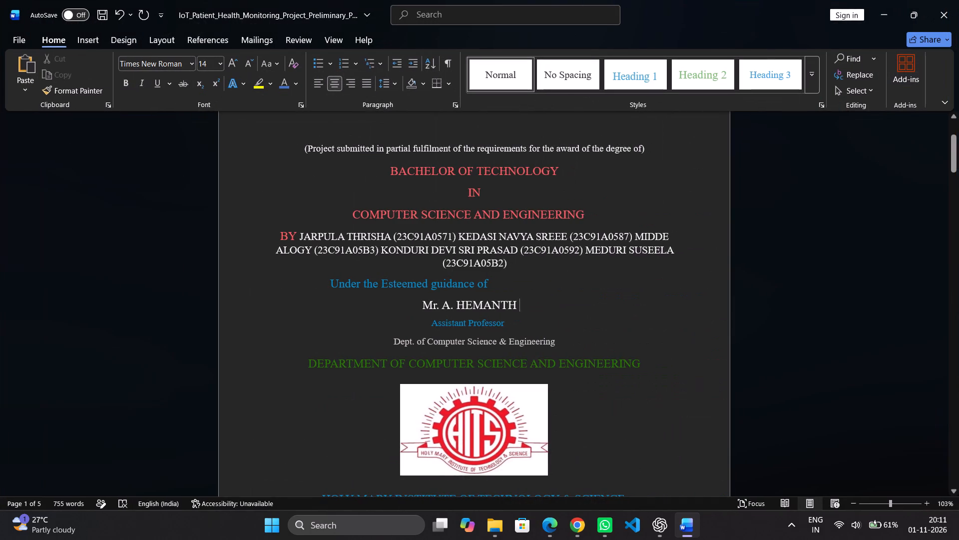
pyautogui.scroll(2, 362, 267)
pyautogui.click(299, 287)
pyautogui.click(300, 296)
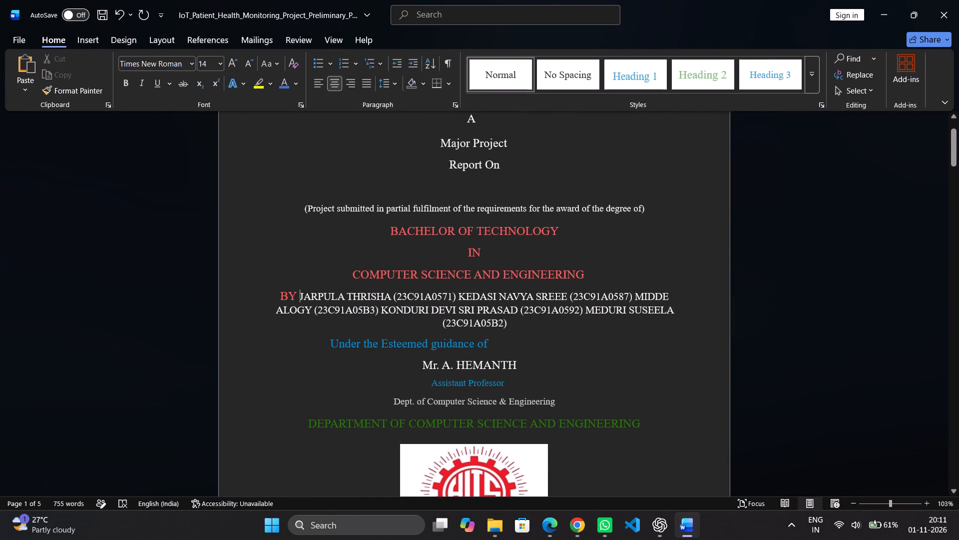
pyautogui.press('Return')
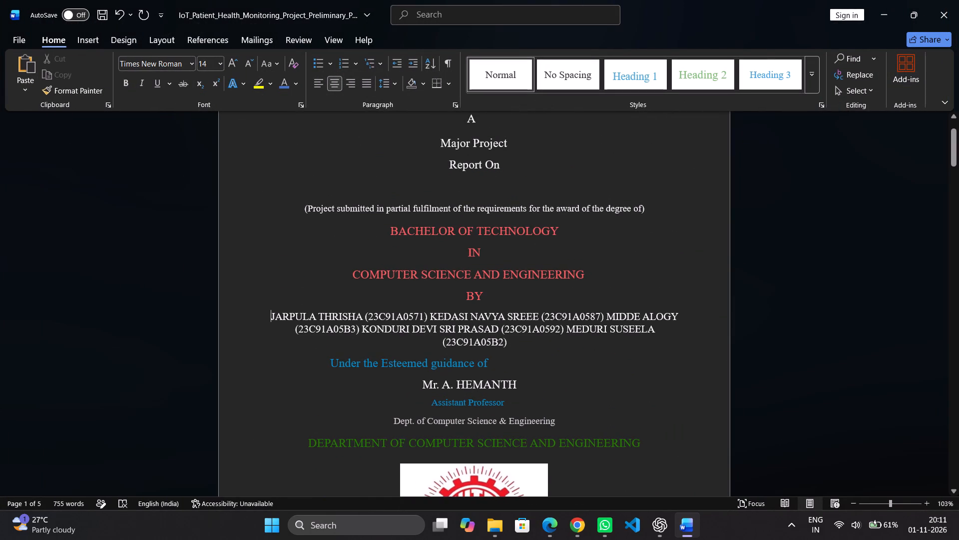
pyautogui.click(431, 312)
pyautogui.press('Return')
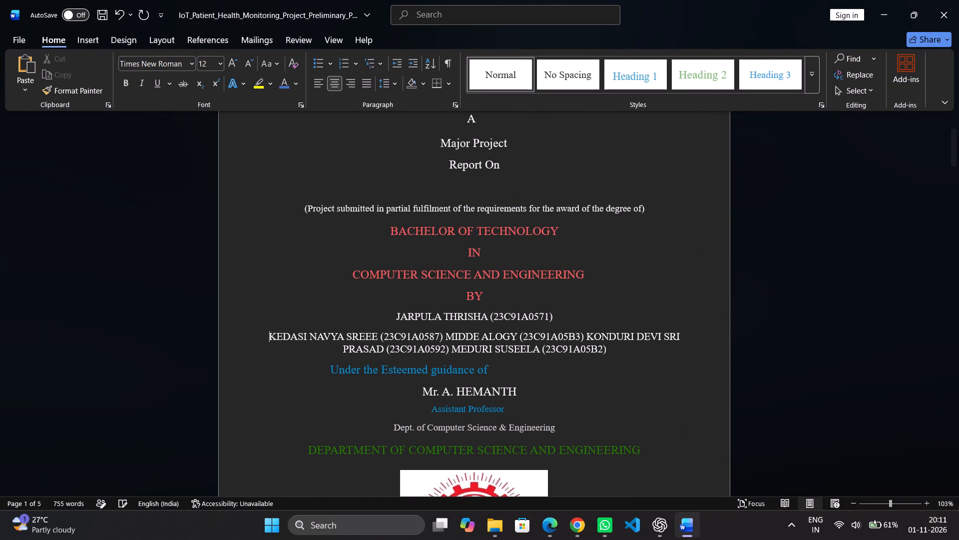
pyautogui.click(445, 335)
pyautogui.press('Return')
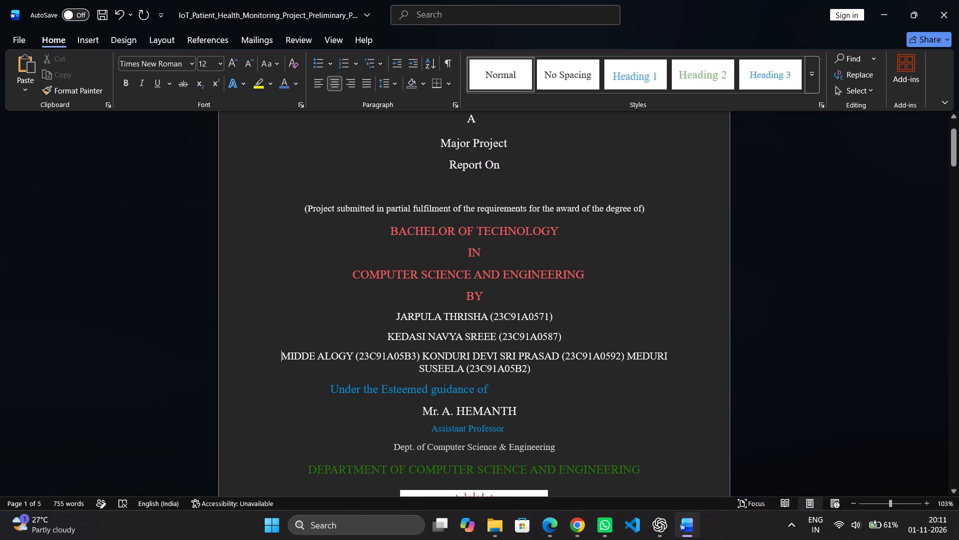
pyautogui.click(419, 353)
pyautogui.press('Return')
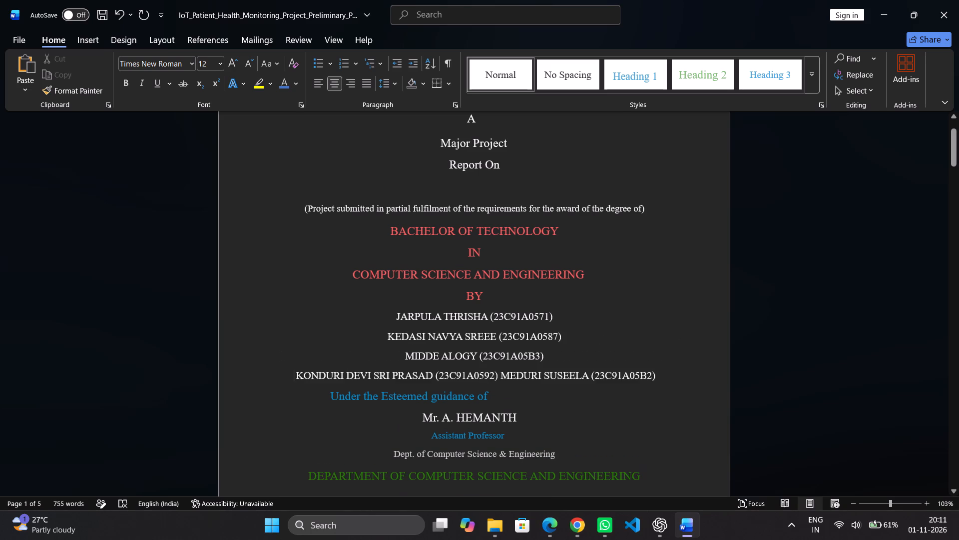
pyautogui.click(500, 377)
pyautogui.press('Return')
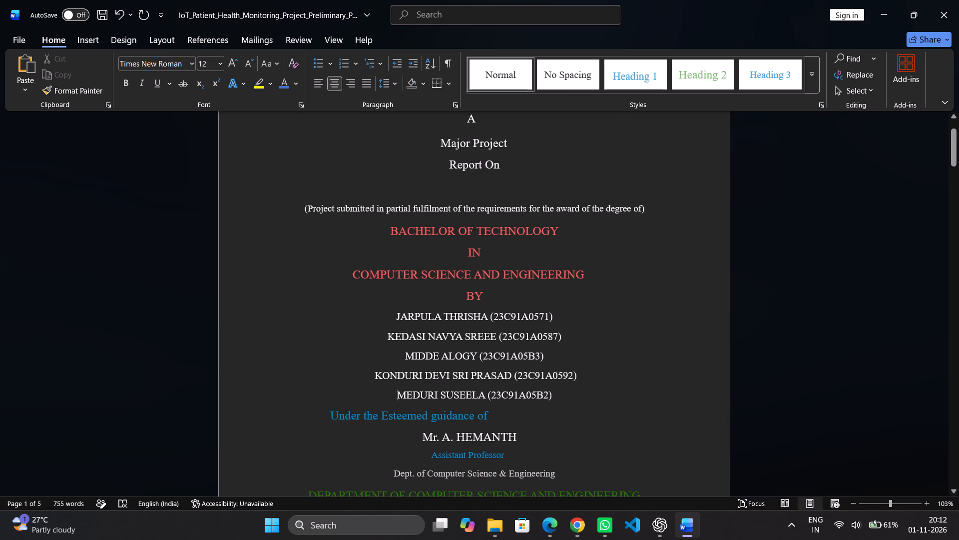
# Left-align the five student entries below "BY".
pyautogui.moveTo(395, 314); pyautogui.dragTo(559, 399)
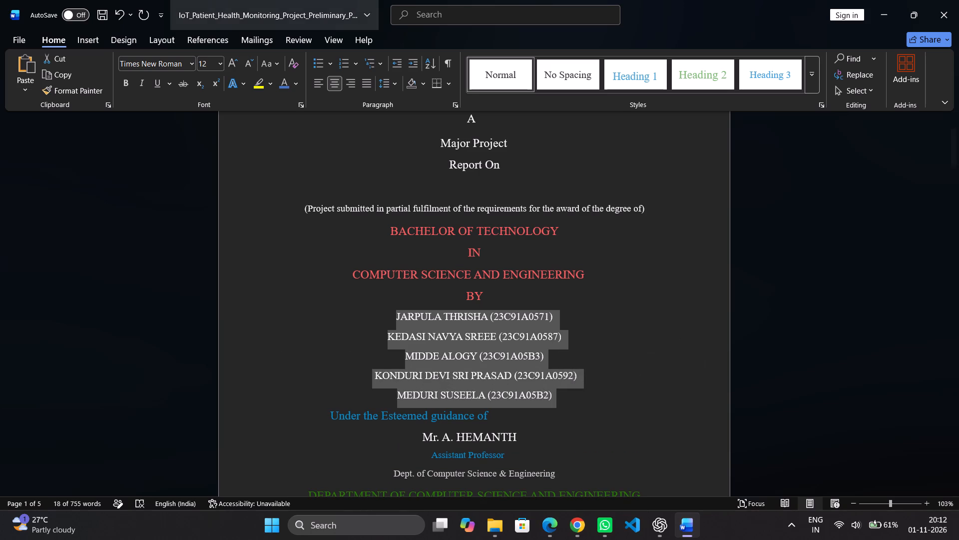
pyautogui.click(317, 87)
pyautogui.click(506, 346)
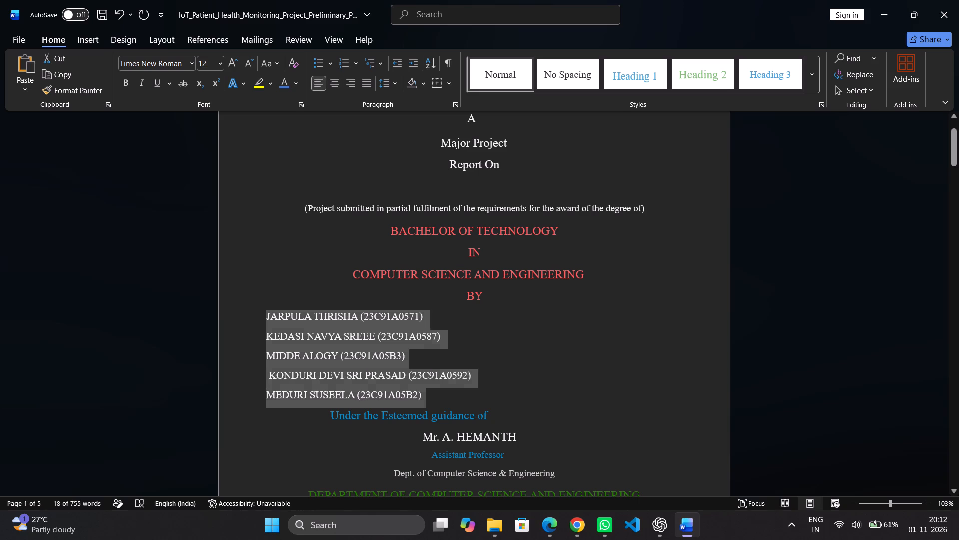
# Insert spaces between name and roll number in the first and second student entries, bringing the two roll numbers roughly into line.
pyautogui.click(357, 317)
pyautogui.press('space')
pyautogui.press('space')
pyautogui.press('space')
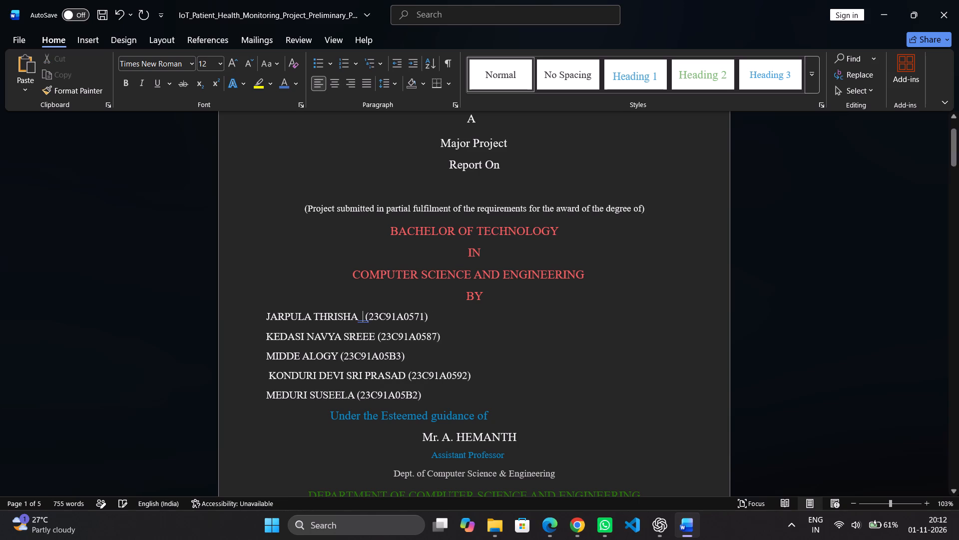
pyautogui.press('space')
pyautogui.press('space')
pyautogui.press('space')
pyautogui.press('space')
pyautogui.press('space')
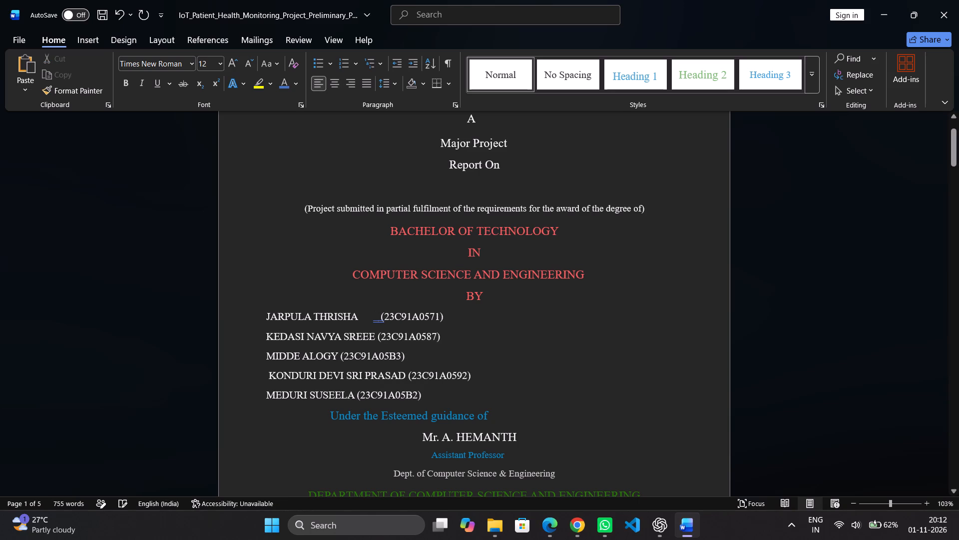
pyautogui.click(378, 333)
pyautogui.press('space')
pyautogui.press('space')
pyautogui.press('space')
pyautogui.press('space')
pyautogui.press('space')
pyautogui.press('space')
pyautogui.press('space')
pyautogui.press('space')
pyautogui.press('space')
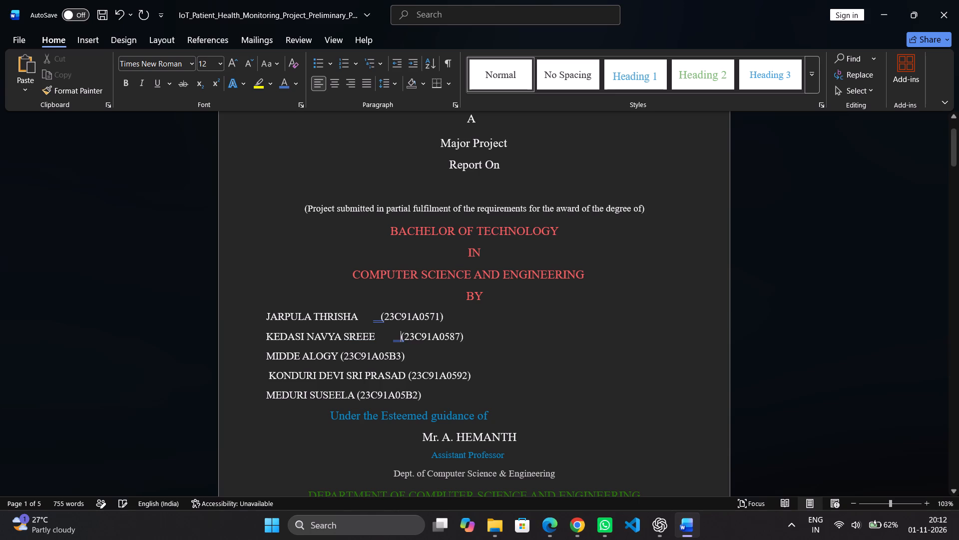
pyautogui.click(379, 319)
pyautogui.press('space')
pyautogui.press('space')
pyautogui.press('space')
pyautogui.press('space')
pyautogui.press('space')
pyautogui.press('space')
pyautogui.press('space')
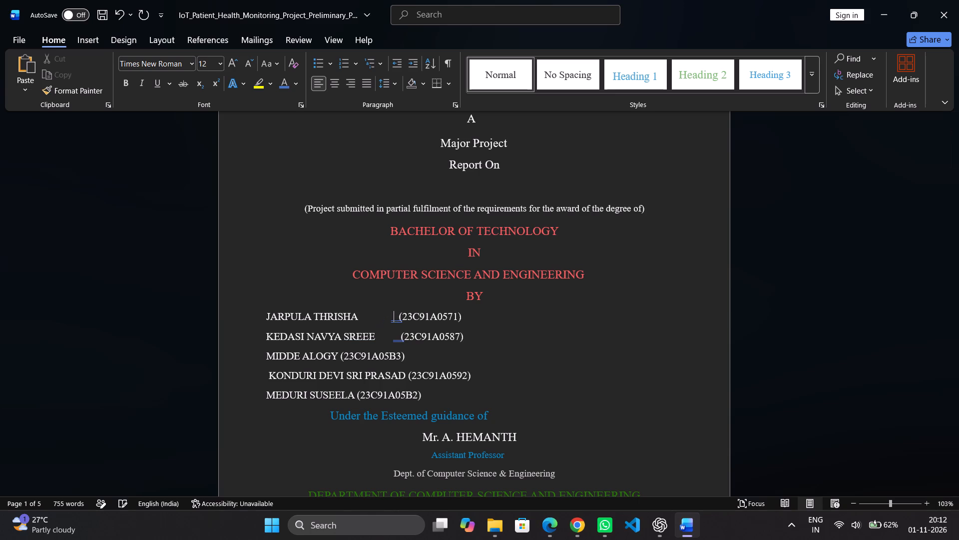
# Space out the third entry's roll number to line up with those above, trimming one space from the second entry.
pyautogui.click(340, 355)
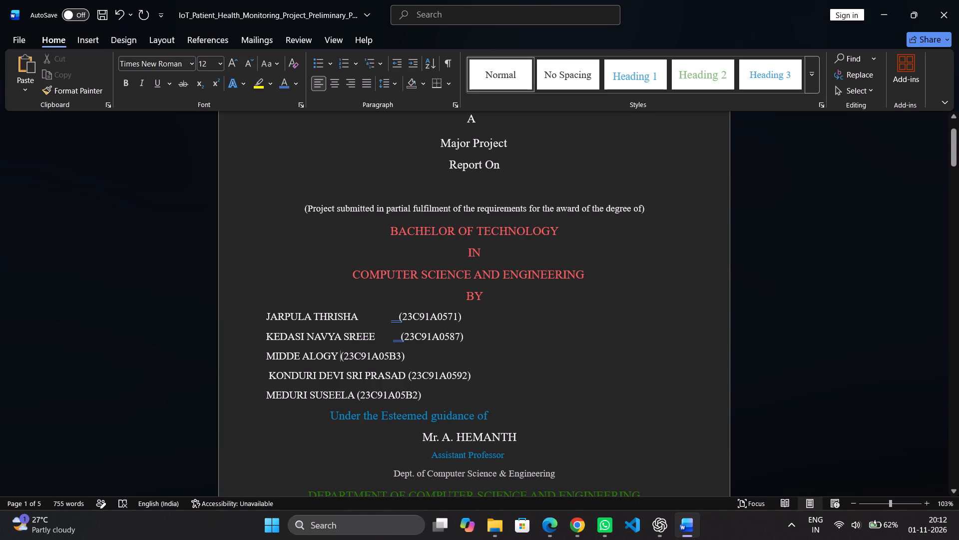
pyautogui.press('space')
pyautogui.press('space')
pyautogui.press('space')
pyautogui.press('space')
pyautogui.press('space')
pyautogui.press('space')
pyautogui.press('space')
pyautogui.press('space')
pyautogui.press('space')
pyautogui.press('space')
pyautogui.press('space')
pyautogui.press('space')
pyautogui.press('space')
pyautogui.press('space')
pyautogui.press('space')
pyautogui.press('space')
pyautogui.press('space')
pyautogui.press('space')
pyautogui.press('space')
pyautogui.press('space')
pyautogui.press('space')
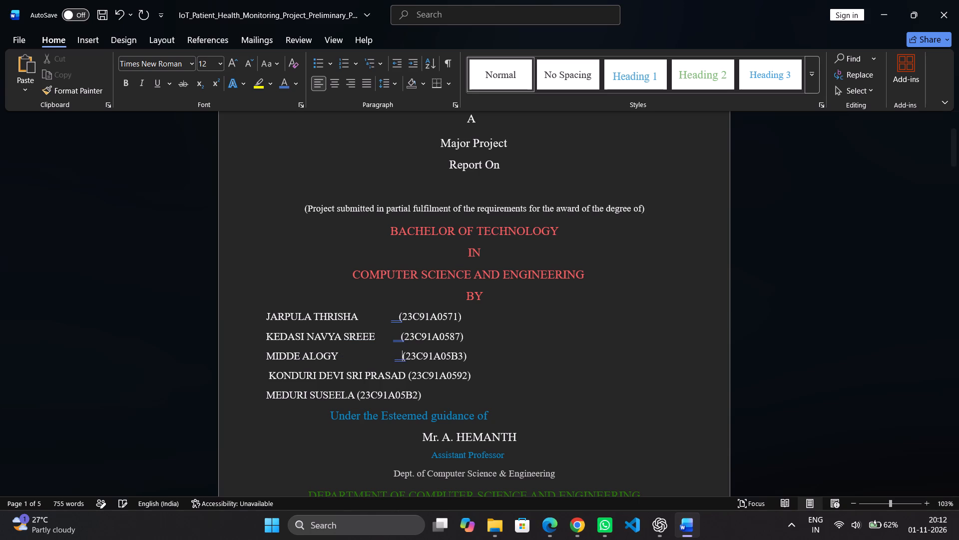
pyautogui.press('BackSpace')
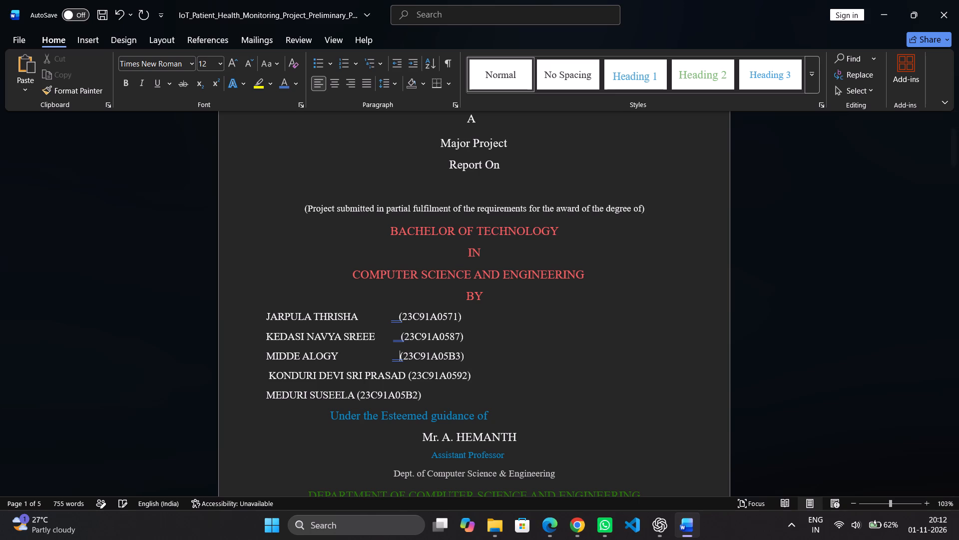
pyautogui.press('Up')
pyautogui.press('BackSpace')
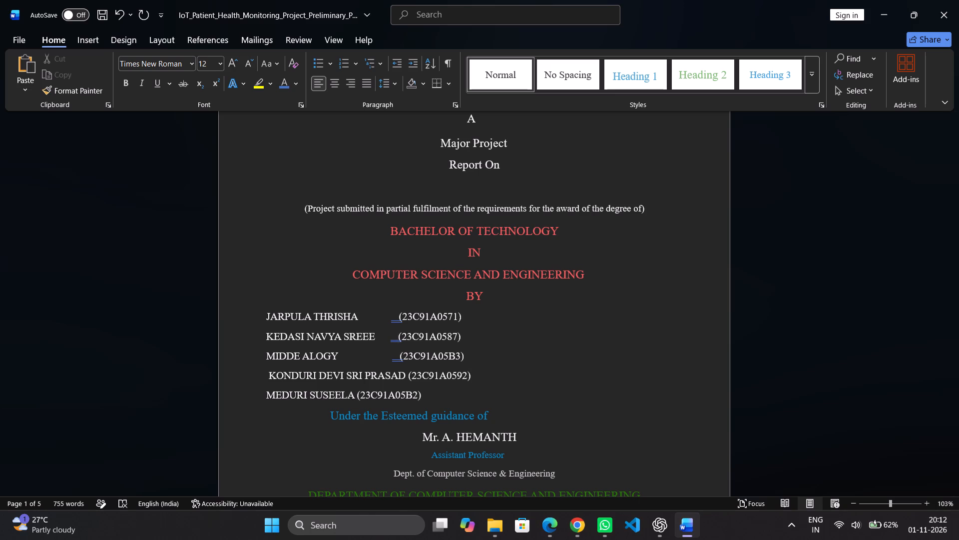
# Insert 13 spaces between the name and roll number in the fourth student entry.
pyautogui.press('Down')
pyautogui.press('Down')
pyautogui.press('Right')
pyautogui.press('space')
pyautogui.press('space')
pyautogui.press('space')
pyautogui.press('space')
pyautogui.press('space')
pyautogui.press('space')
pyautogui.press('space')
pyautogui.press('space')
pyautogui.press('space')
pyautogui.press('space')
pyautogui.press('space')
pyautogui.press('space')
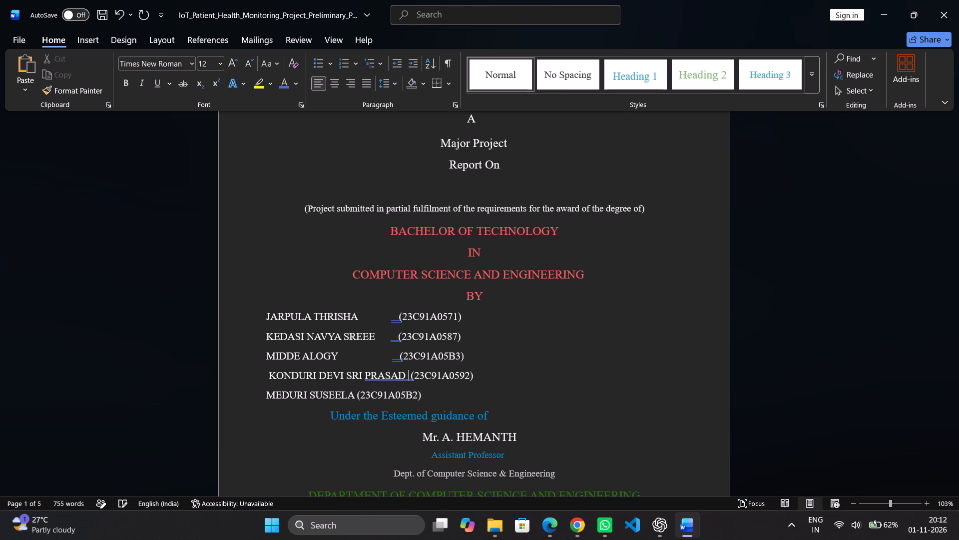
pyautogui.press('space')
# Widen the gap in the third student entry and trim two spaces from the fourth so their roll numbers line up.
pyautogui.press('Up')
pyautogui.press('Left')
pyautogui.press('Left')
pyautogui.press('Left')
pyautogui.press('Left')
pyautogui.press('Left')
pyautogui.press('Left')
pyautogui.press('Left')
pyautogui.press('Left')
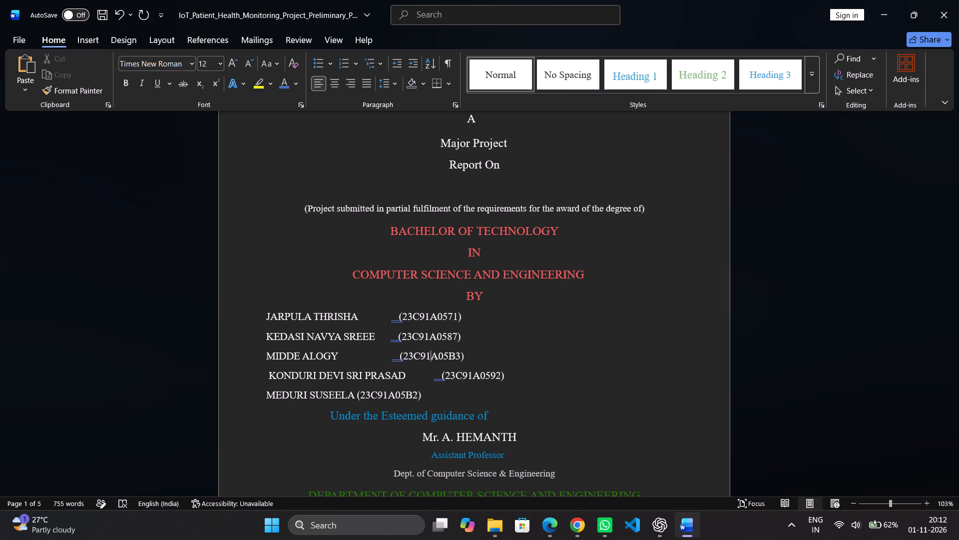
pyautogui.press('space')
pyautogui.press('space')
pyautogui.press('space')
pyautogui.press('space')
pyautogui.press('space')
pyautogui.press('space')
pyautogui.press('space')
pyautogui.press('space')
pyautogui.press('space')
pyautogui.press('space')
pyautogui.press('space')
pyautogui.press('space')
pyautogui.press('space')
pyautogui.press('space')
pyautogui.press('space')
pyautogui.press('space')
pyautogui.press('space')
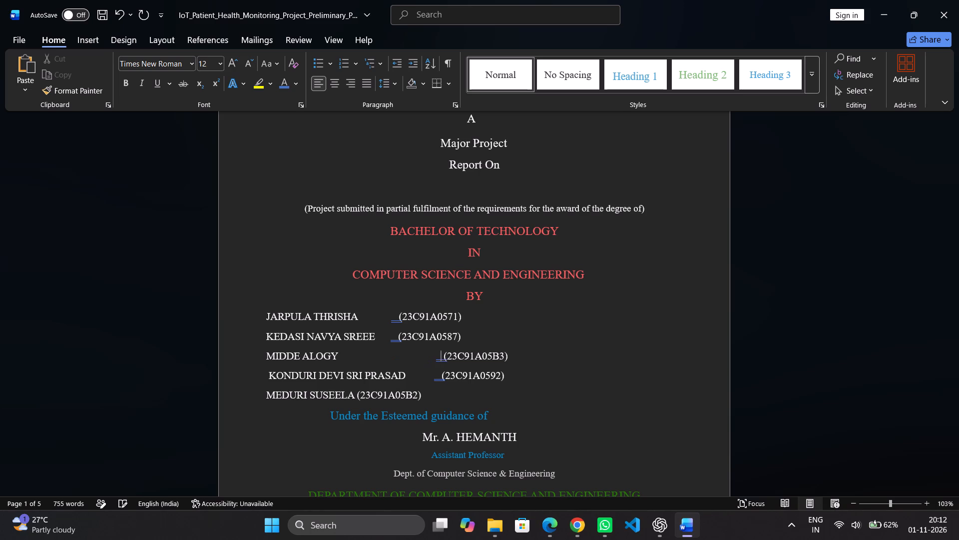
pyautogui.press('Down')
pyautogui.press('BackSpace')
pyautogui.press('BackSpace')
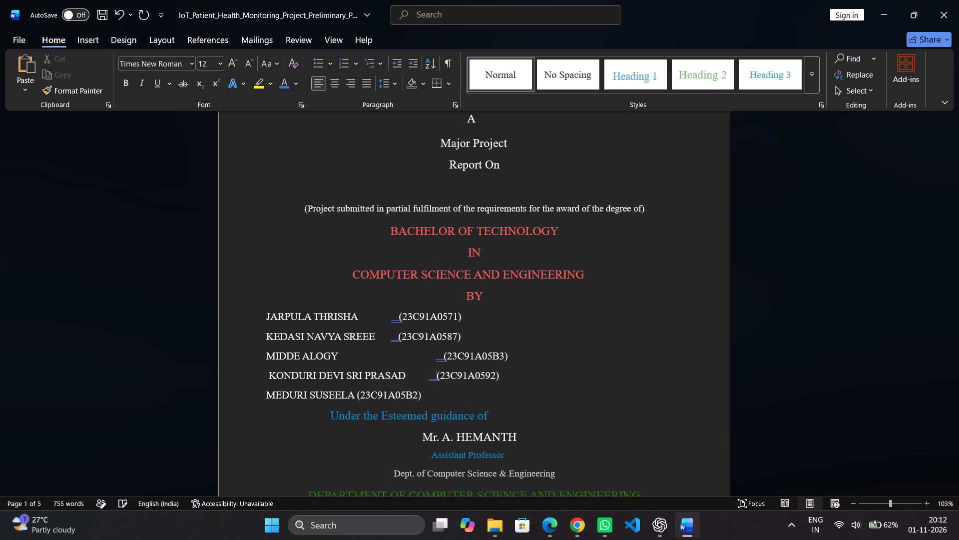
pyautogui.press('Up')
pyautogui.press('Right')
pyautogui.press('Right')
pyautogui.press('Right')
pyautogui.press('BackSpace')
pyautogui.press('BackSpace')
pyautogui.press('BackSpace')
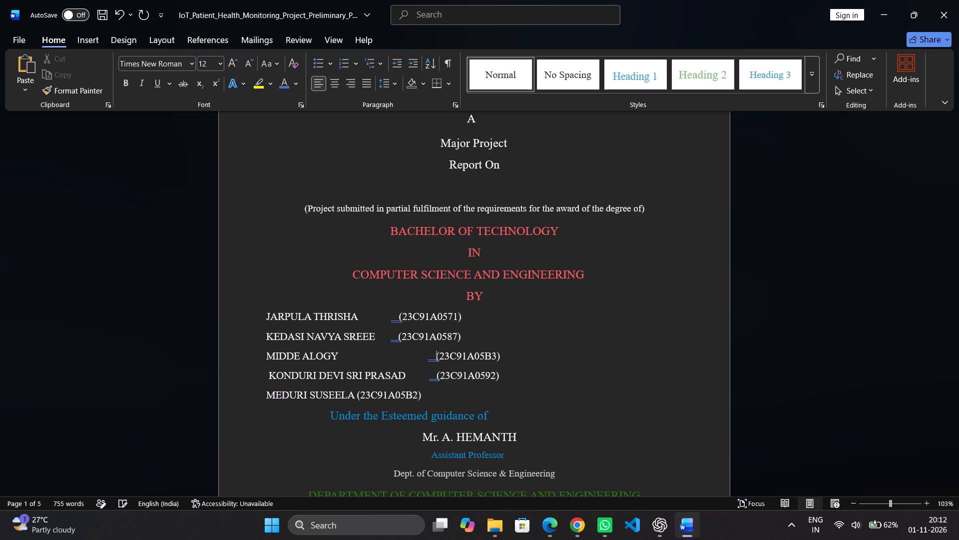
# Add spaces before the second student entry's roll number to bring it into line with the third and fourth entries.
pyautogui.press('Left')
pyautogui.press('Left')
pyautogui.press('Left')
pyautogui.press('Left')
pyautogui.press('Left')
pyautogui.press('Left')
pyautogui.press('Left')
pyautogui.press('Left')
pyautogui.press('Left')
pyautogui.press('Left')
pyautogui.press('Up')
pyautogui.press('Left')
pyautogui.press('Left')
pyautogui.press('Left')
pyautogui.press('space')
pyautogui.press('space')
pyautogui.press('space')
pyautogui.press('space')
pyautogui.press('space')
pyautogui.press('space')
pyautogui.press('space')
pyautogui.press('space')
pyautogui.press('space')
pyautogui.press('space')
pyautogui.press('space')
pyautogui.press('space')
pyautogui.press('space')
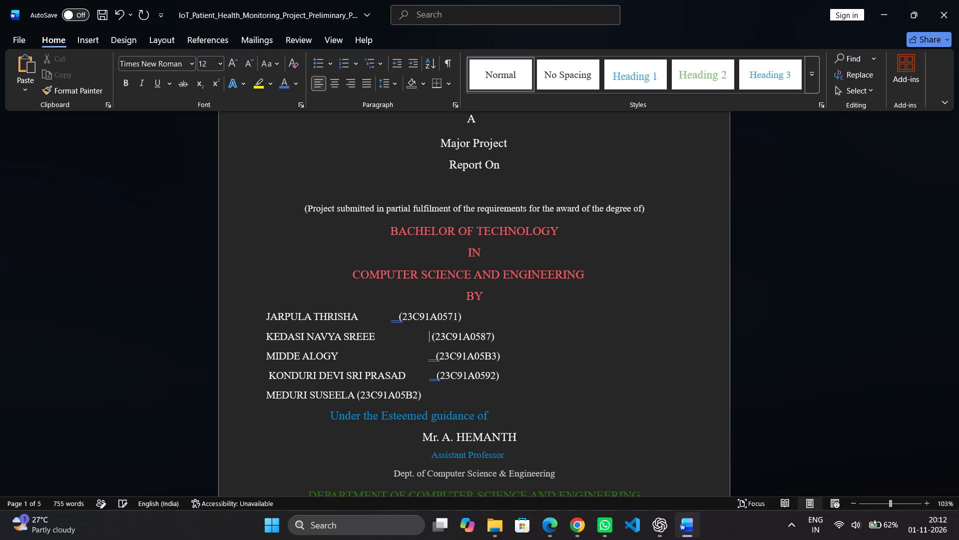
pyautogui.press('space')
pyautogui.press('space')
pyautogui.press('BackSpace')
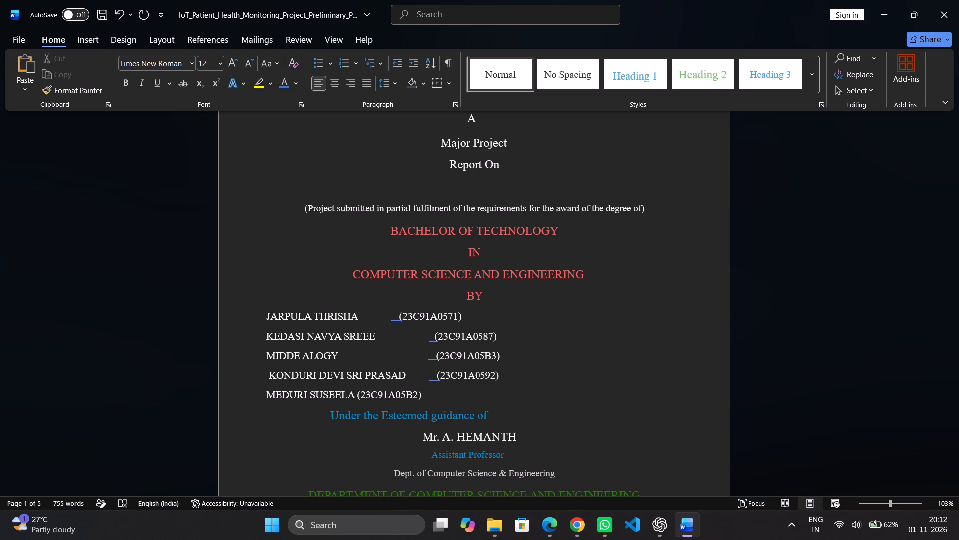
# Add spaces before the first student entry's roll number to line it up with those below, trimming one excess space.
pyautogui.press('Left')
pyautogui.press('Left')
pyautogui.press('Up')
pyautogui.press('Left')
pyautogui.press('Left')
pyautogui.press('Left')
pyautogui.press('Left')
pyautogui.press('Left')
pyautogui.press('Left')
pyautogui.press('Left')
pyautogui.press('Left')
pyautogui.press('Left')
pyautogui.press('Right')
pyautogui.press('Right')
pyautogui.press('Right')
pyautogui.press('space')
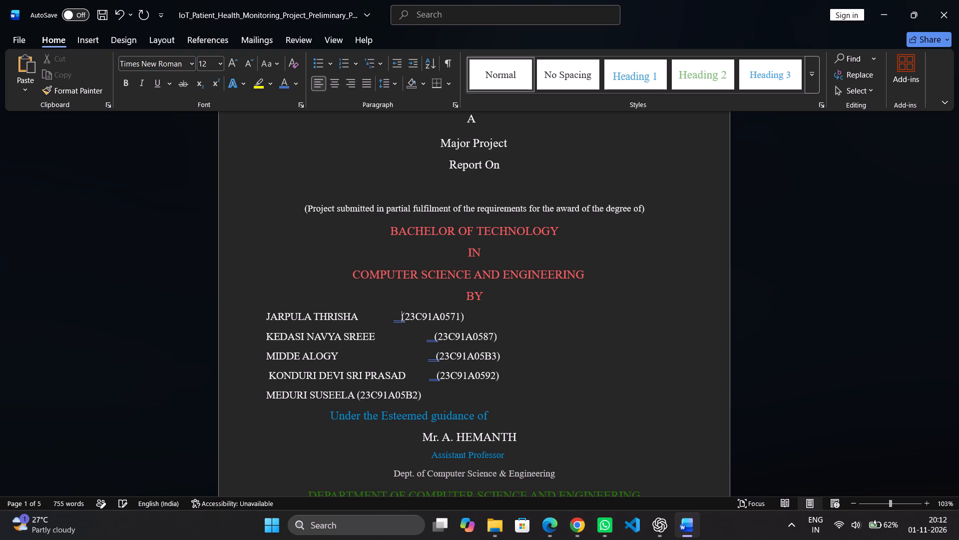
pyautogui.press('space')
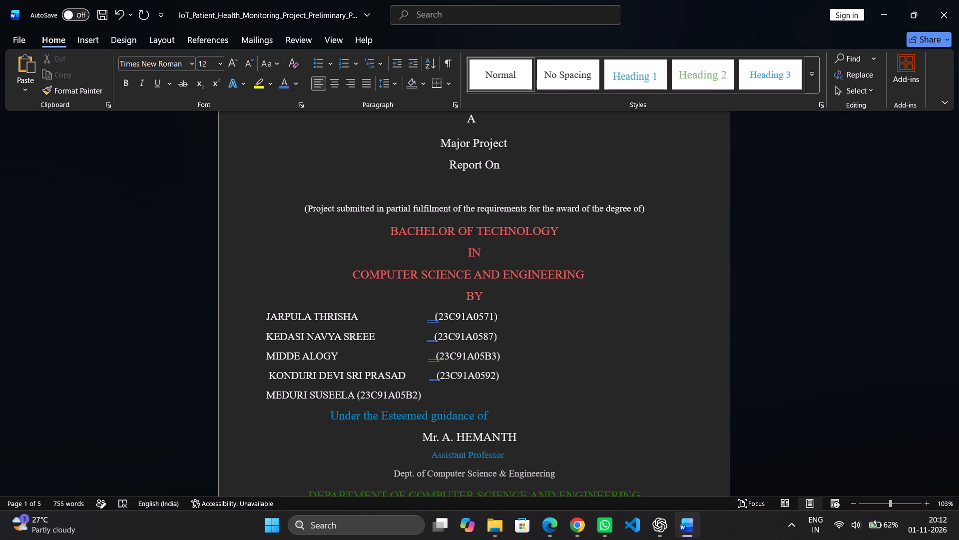
pyautogui.press('BackSpace')
# Trim one space before the roll number in each of the second, third and fourth student entries.
pyautogui.press('Down')
pyautogui.press('Right')
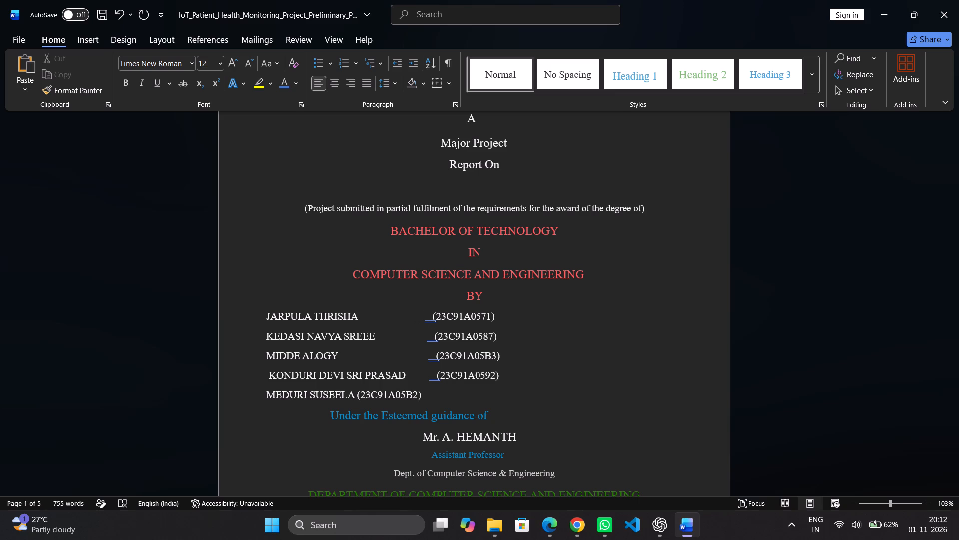
pyautogui.press('BackSpace')
pyautogui.press('Down')
pyautogui.press('Right')
pyautogui.press('Right')
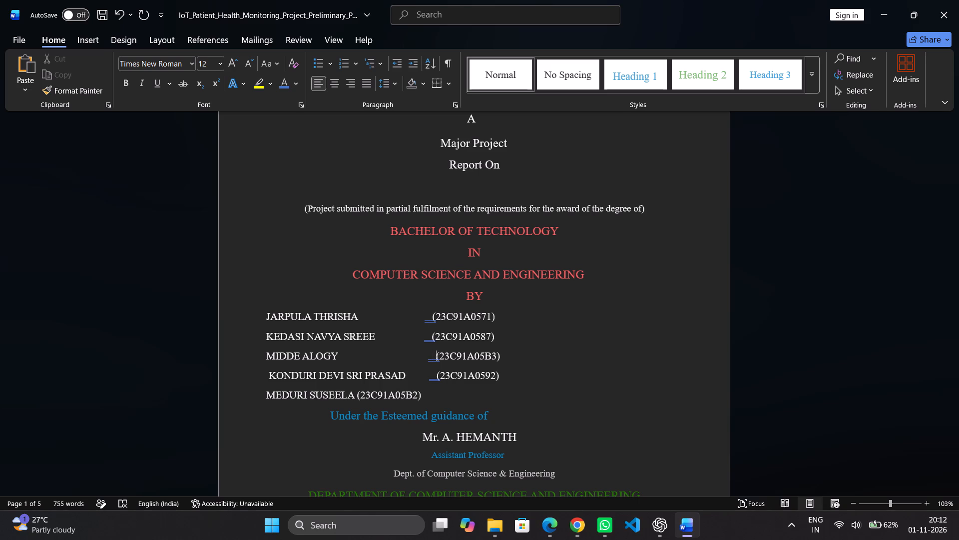
pyautogui.press('BackSpace')
pyautogui.press('Down')
pyautogui.press('Right')
pyautogui.press('BackSpace')
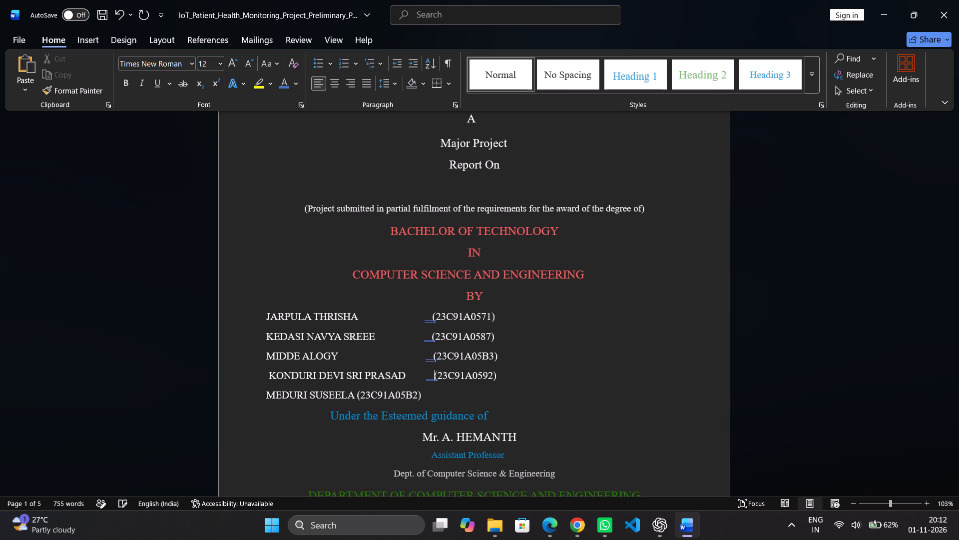
# Insert spaces between the name and roll number in the fifth student entry to line it up with the entries above.
pyautogui.press('Down')
pyautogui.press('Left')
pyautogui.press('Left')
pyautogui.press('Left')
pyautogui.press('Left')
pyautogui.press('Left')
pyautogui.press('Left')
pyautogui.press('Left')
pyautogui.press('Left')
pyautogui.press('Left')
pyautogui.press('Left')
pyautogui.press('Left')
pyautogui.press('Left')
pyautogui.press('Left')
pyautogui.press('Left')
pyautogui.press('Right')
pyautogui.press('Right')
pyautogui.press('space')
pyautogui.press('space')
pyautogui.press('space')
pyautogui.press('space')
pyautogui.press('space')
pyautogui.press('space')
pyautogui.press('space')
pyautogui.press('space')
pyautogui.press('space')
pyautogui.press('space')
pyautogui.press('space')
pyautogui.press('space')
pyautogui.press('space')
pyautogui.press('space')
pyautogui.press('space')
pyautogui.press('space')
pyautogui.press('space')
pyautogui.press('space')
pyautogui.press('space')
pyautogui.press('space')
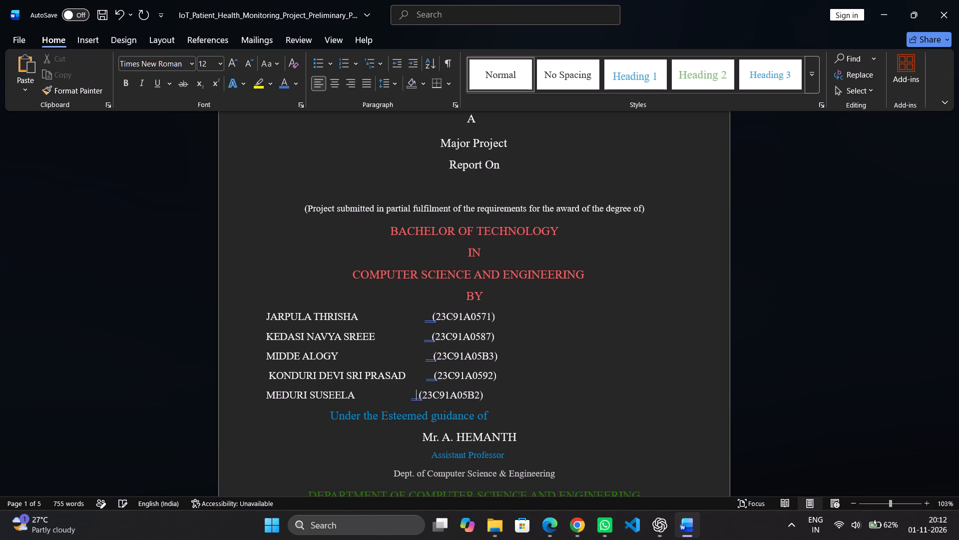
# Add one space before the roll number in both the second and the first student entries.
pyautogui.press('Up')
pyautogui.press('Up')
pyautogui.press('Up')
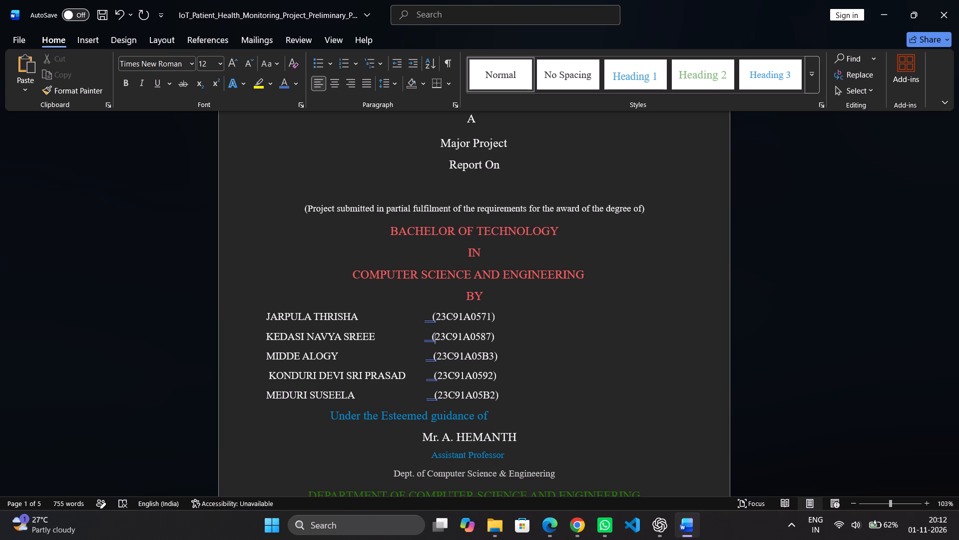
pyautogui.press('Up')
pyautogui.press('Down')
pyautogui.press('Left')
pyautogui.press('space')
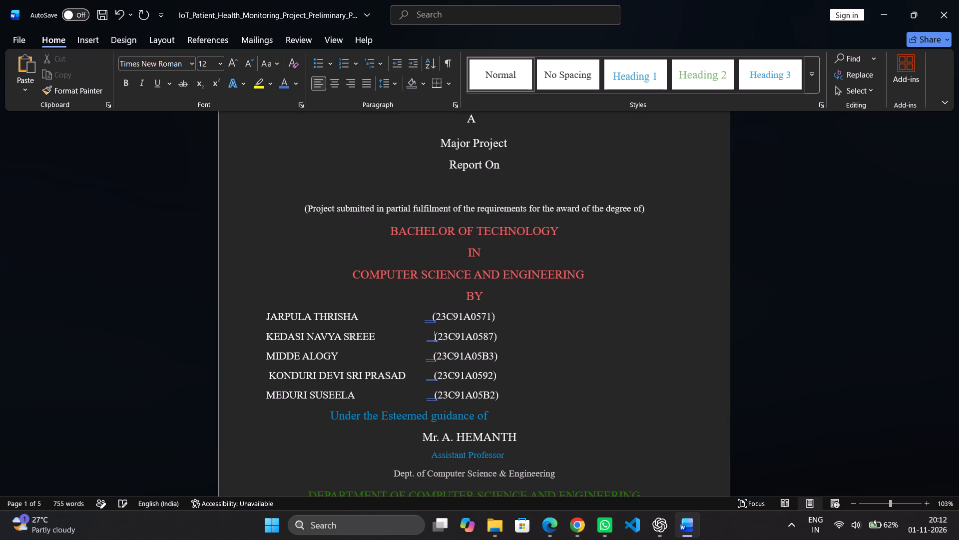
pyautogui.press('Up')
pyautogui.press('Left')
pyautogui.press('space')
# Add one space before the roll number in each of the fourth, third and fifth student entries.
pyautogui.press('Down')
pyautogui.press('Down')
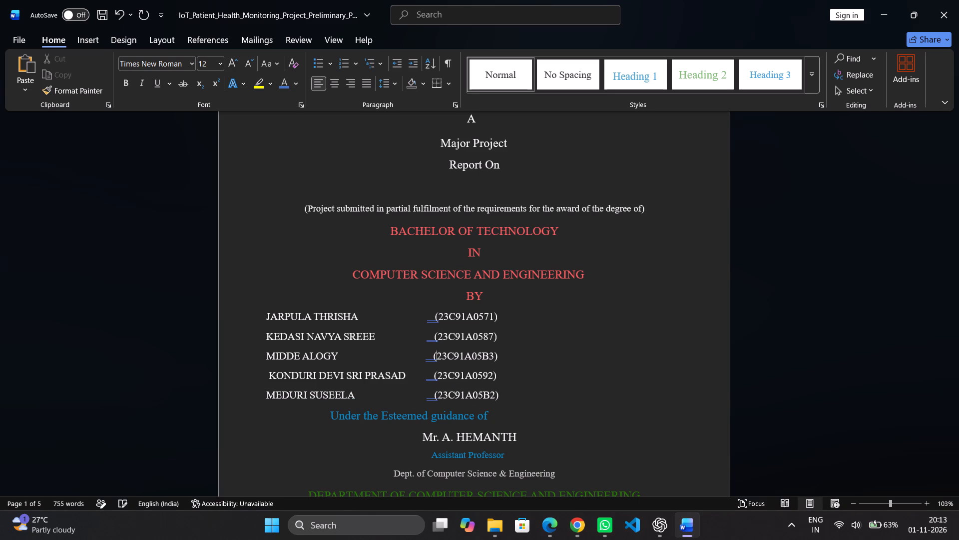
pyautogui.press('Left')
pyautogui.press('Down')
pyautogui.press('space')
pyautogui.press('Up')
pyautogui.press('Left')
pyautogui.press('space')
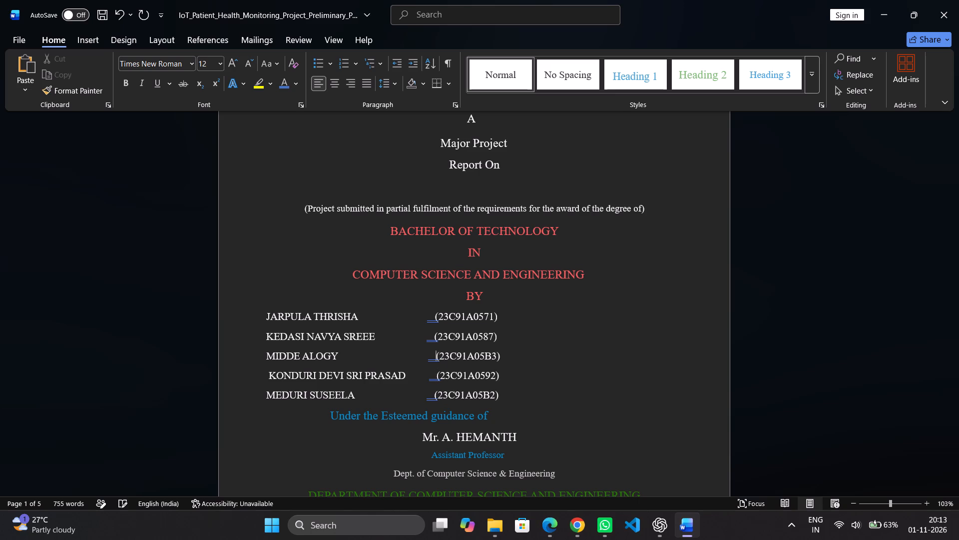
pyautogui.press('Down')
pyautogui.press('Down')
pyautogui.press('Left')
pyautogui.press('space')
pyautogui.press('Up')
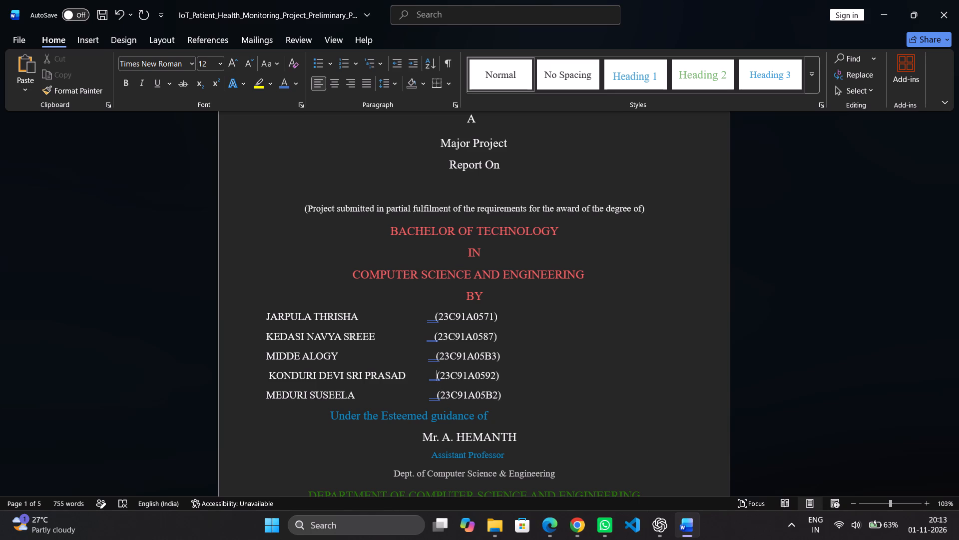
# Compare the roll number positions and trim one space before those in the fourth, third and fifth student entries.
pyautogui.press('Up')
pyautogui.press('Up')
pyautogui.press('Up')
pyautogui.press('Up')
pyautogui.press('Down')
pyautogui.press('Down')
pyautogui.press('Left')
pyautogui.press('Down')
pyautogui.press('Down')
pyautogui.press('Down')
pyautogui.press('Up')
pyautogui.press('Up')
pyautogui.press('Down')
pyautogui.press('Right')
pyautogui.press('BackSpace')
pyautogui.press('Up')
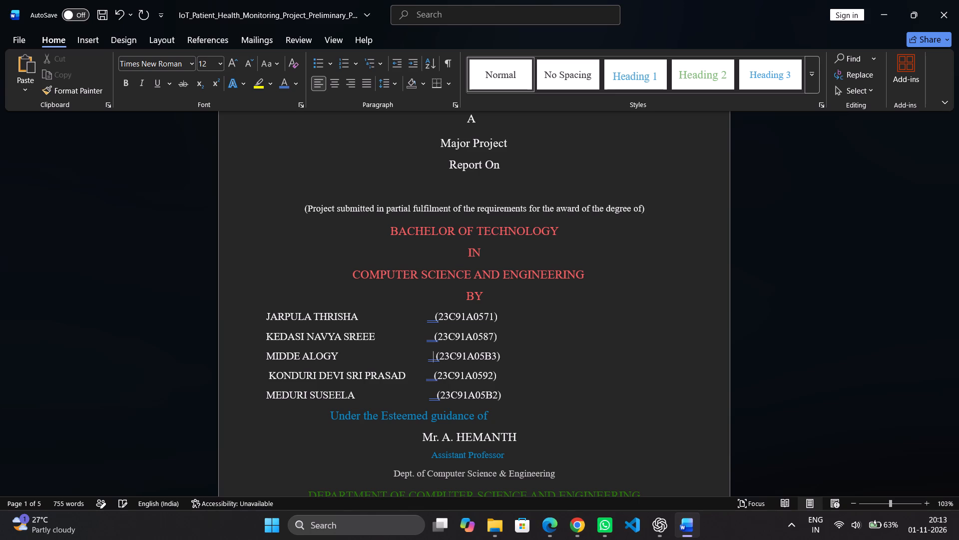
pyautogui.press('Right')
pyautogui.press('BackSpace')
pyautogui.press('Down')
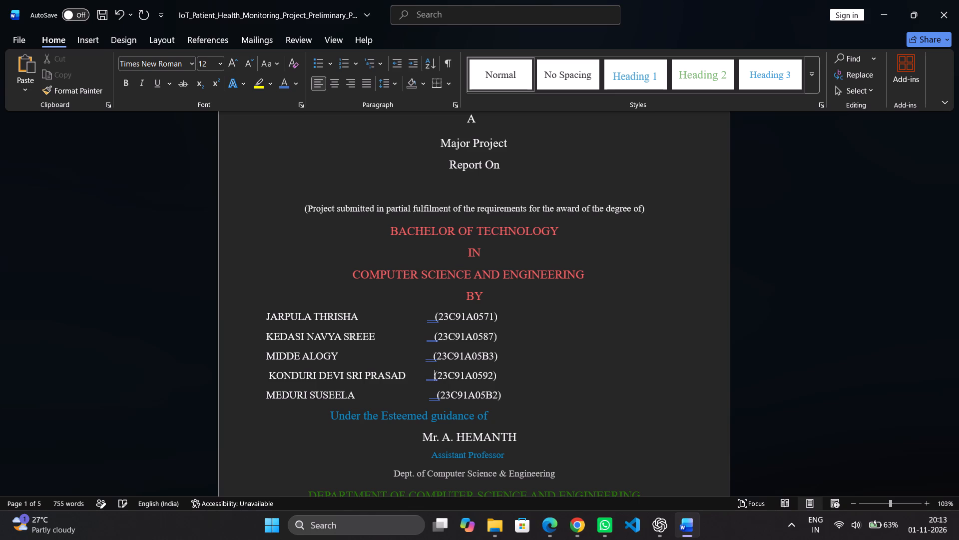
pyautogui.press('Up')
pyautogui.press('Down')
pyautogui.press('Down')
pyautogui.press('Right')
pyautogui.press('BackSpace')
# Check the alignment of the roll numbers line by line through the five student entries.
pyautogui.press('Down')
pyautogui.press('Up')
pyautogui.press('Up')
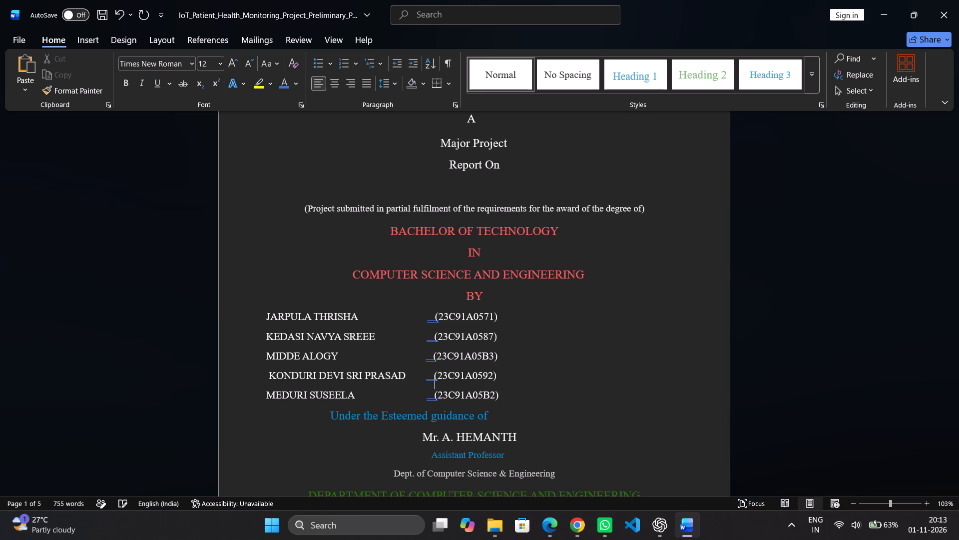
pyautogui.press('Up')
pyautogui.press('Up')
pyautogui.press('Down')
pyautogui.press('Up')
pyautogui.press('Up')
pyautogui.press('Down')
pyautogui.press('Down')
pyautogui.press('Down')
pyautogui.press('Down')
# Indent the first student entry with leading spaces so its name starts roughly below the start of COMPUTER SCIENCE AND ENGINEERING, trimming two spaces.
pyautogui.click(265, 321)
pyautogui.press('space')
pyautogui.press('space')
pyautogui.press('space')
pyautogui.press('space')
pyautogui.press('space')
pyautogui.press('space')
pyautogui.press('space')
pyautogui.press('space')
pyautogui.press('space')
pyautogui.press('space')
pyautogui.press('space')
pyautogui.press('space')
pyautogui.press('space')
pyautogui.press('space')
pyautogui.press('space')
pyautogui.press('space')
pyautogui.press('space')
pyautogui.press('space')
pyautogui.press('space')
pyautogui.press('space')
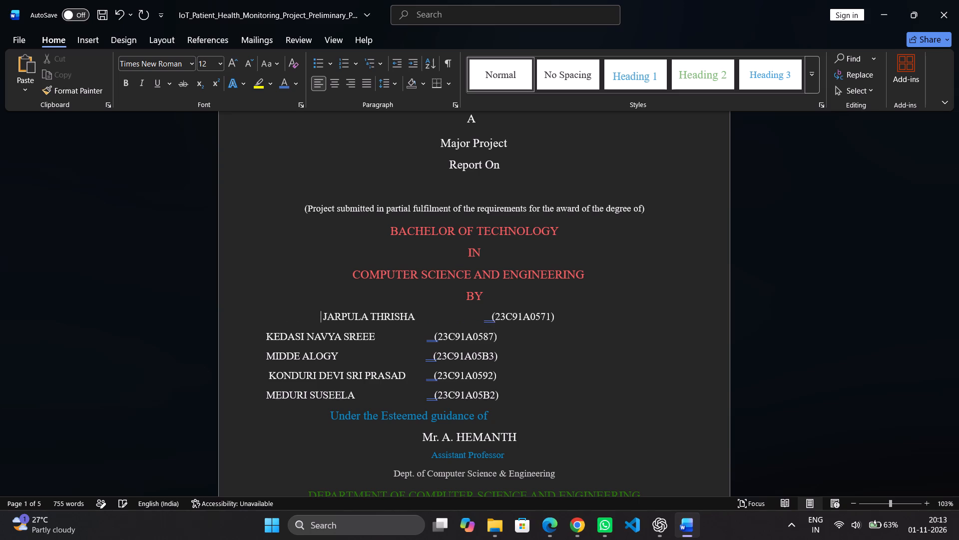
pyautogui.press('BackSpace')
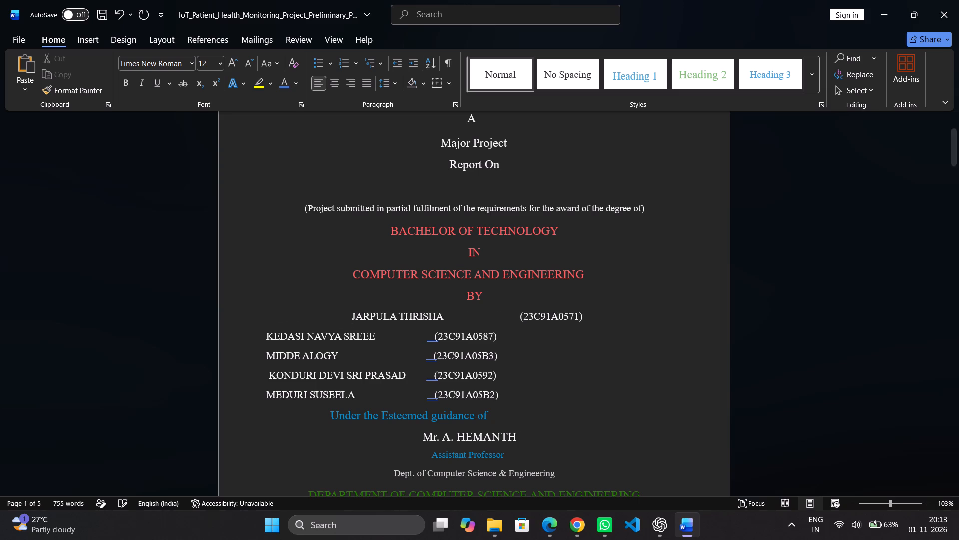
pyautogui.press('BackSpace')
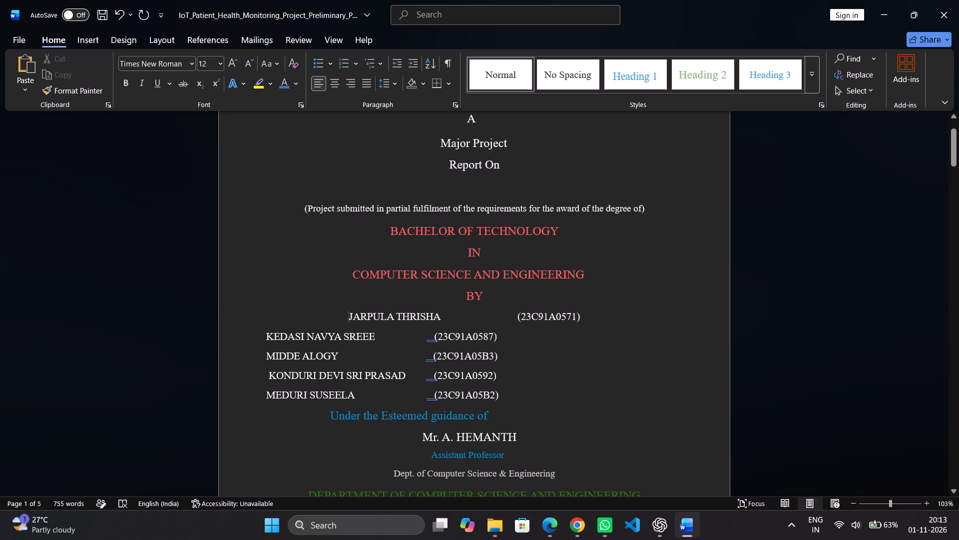
# Indent the second student entry with leading spaces, adjusting them until its name starts directly below the first student's name.
pyautogui.click(267, 335)
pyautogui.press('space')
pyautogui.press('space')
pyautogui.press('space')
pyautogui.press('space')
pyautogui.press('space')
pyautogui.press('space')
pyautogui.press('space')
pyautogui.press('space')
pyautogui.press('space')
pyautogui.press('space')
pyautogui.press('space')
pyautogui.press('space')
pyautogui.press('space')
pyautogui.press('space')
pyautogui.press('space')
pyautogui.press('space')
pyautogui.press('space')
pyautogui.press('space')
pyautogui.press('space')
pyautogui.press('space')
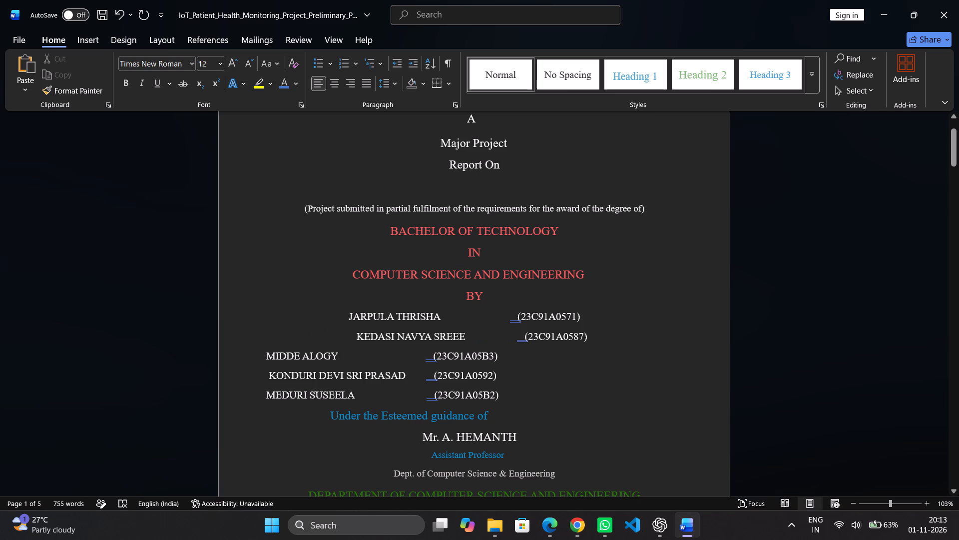
pyautogui.press('BackSpace')
pyautogui.press('BackSpace')
pyautogui.press('BackSpace')
pyautogui.press('BackSpace')
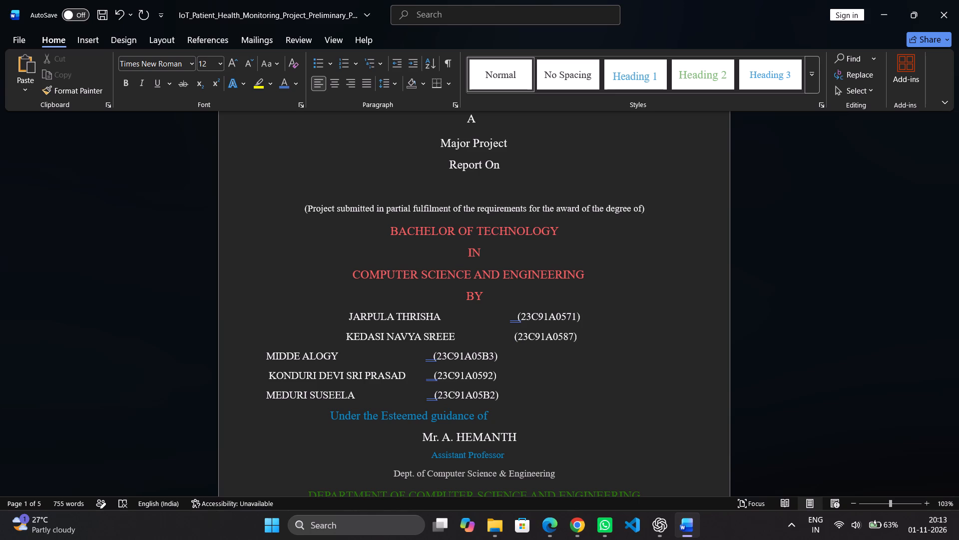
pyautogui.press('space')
# Indent the third student entry with leading spaces so its name starts directly below the second student's name.
pyautogui.click(266, 354)
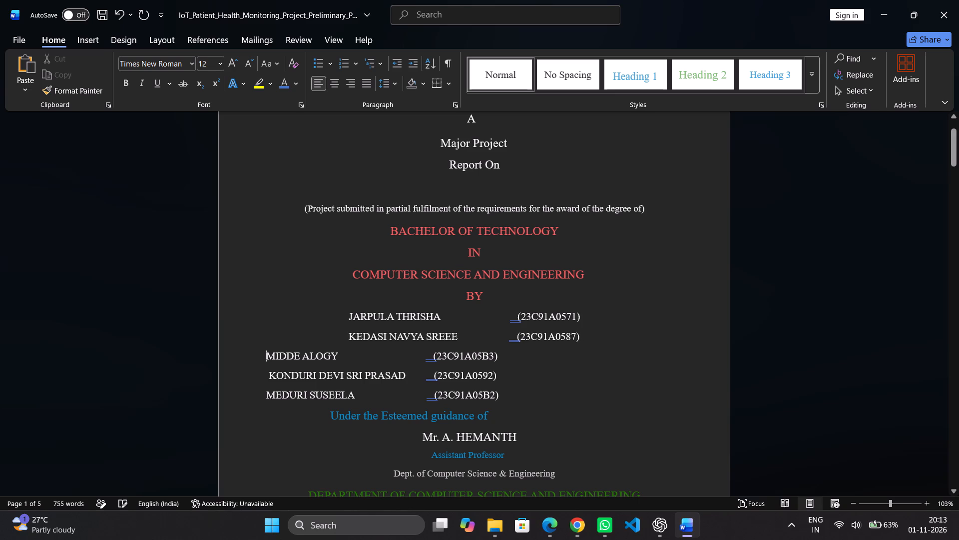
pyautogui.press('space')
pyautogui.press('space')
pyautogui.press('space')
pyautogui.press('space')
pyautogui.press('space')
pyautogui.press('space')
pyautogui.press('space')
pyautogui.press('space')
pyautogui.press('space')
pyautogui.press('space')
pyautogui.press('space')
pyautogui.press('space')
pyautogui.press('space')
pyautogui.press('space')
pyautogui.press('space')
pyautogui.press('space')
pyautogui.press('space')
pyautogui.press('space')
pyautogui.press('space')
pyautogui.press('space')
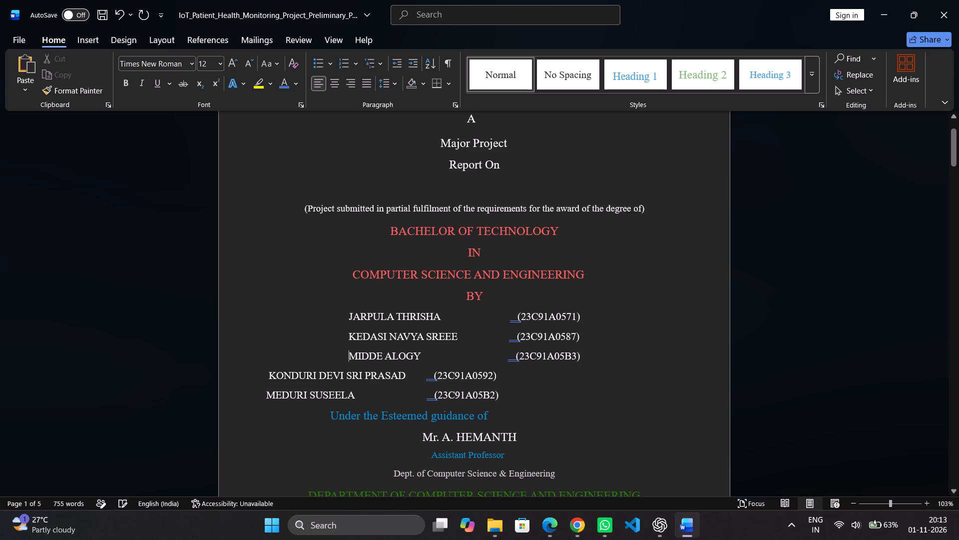
# Indent the fourth student entry with leading spaces to bring it roughly below the three entries above.
pyautogui.click(270, 375)
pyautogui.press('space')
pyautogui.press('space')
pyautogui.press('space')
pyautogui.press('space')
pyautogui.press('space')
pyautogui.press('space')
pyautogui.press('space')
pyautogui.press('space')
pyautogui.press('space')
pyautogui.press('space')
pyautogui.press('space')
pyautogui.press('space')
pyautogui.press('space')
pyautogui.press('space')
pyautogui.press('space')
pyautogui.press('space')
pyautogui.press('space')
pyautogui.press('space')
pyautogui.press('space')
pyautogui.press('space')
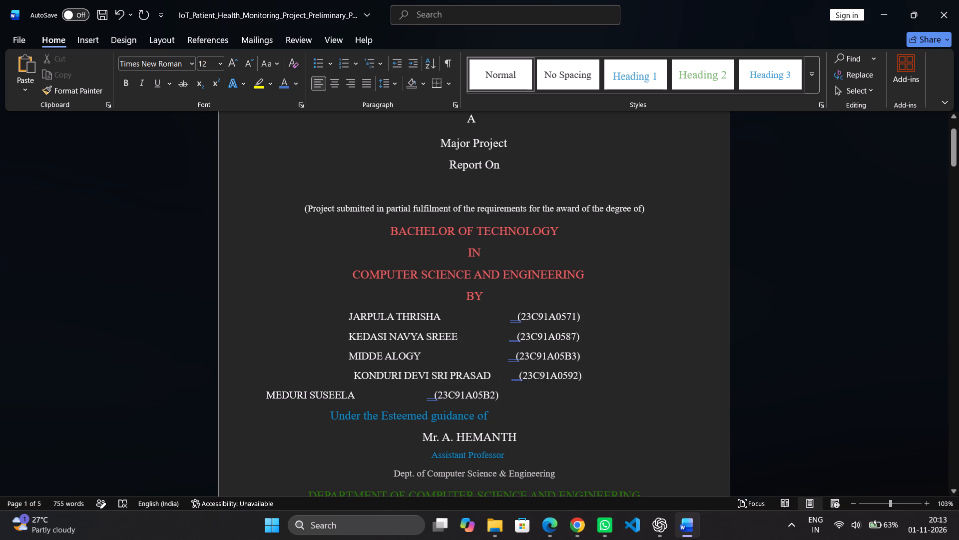
# Indent the fifth student entry with leading spaces so its name starts at the same position as the first three names.
pyautogui.click(266, 395)
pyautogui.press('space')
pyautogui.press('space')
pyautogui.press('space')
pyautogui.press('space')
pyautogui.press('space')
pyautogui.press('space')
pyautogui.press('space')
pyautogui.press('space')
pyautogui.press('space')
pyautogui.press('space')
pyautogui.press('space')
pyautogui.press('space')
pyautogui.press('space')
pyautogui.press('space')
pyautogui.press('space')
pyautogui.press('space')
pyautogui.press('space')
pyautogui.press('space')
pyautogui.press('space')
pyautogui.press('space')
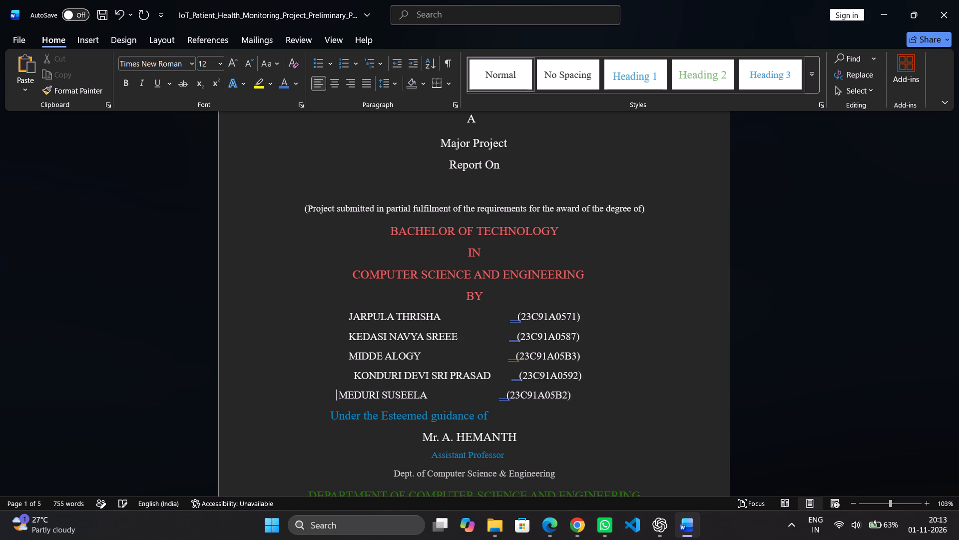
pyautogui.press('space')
# Remove two leading spaces from the fourth student entry so its name lines up with the other four.
pyautogui.click(351, 377)
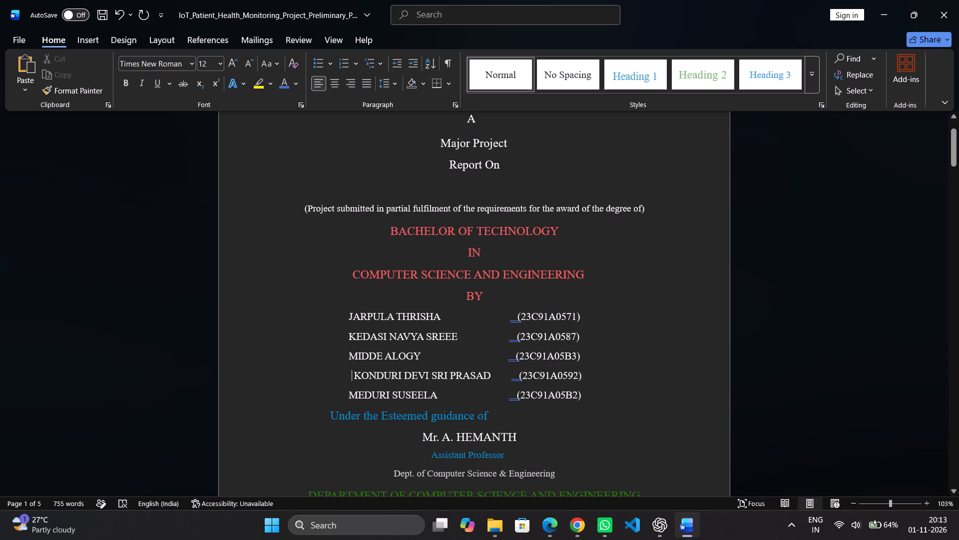
pyautogui.press('BackSpace')
pyautogui.press('BackSpace')
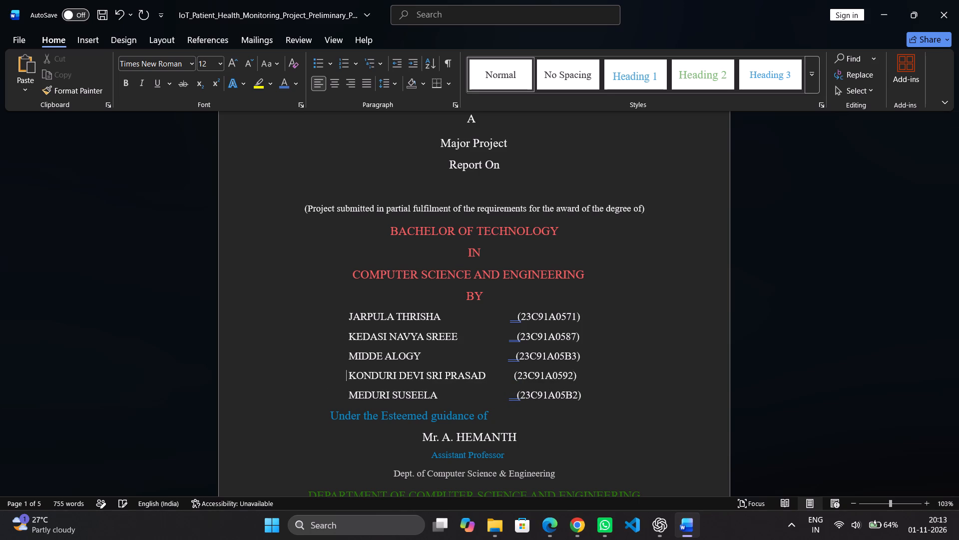
# Check line by line that the starts of the five student names align.
pyautogui.press('Right')
pyautogui.press('Down')
pyautogui.press('Up')
pyautogui.press('Up')
pyautogui.press('Up')
pyautogui.press('Up')
pyautogui.press('Up')
pyautogui.press('Down')
pyautogui.press('Down')
pyautogui.press('Down')
pyautogui.press('Down')
pyautogui.press('Down')
# Shift the line "Under the Esteemed guidance of" with leading spaces towards the middle of the cover page.
pyautogui.click(331, 418)
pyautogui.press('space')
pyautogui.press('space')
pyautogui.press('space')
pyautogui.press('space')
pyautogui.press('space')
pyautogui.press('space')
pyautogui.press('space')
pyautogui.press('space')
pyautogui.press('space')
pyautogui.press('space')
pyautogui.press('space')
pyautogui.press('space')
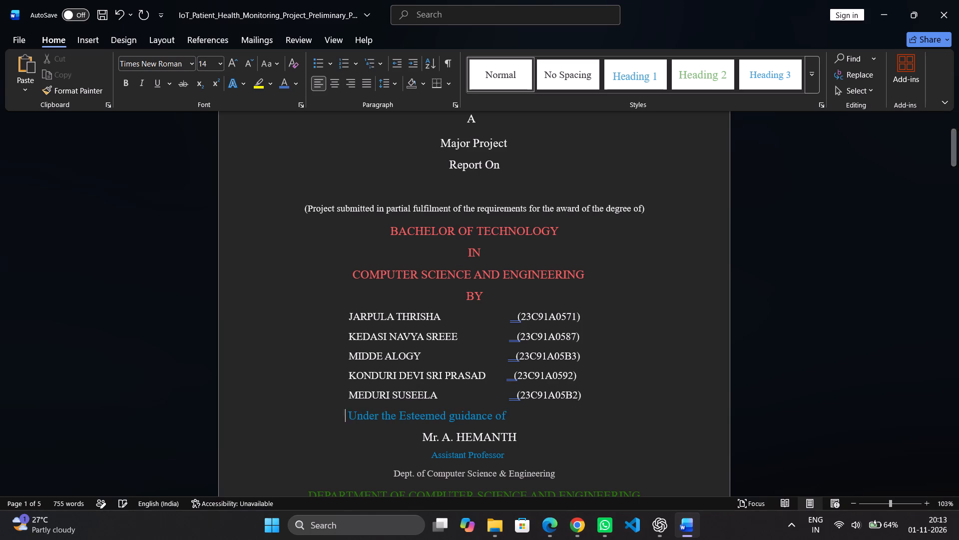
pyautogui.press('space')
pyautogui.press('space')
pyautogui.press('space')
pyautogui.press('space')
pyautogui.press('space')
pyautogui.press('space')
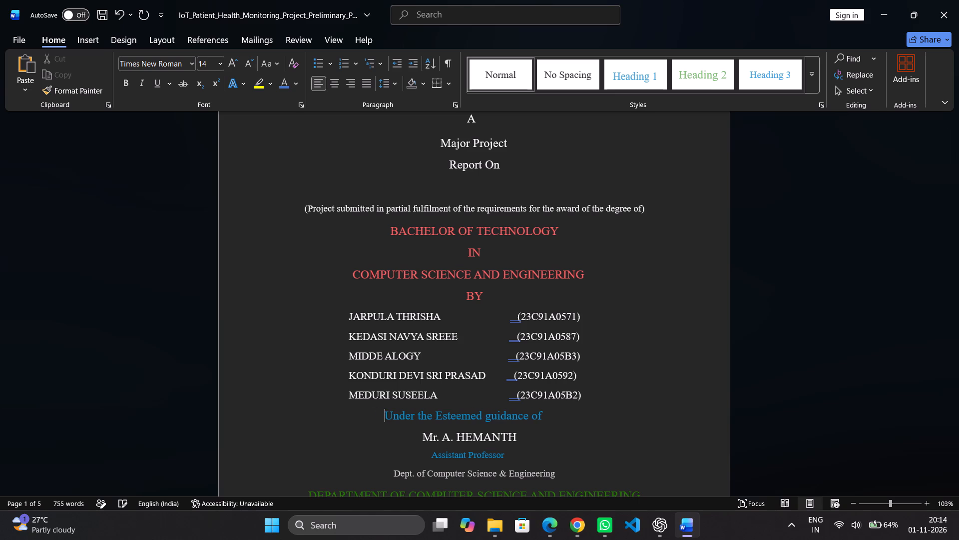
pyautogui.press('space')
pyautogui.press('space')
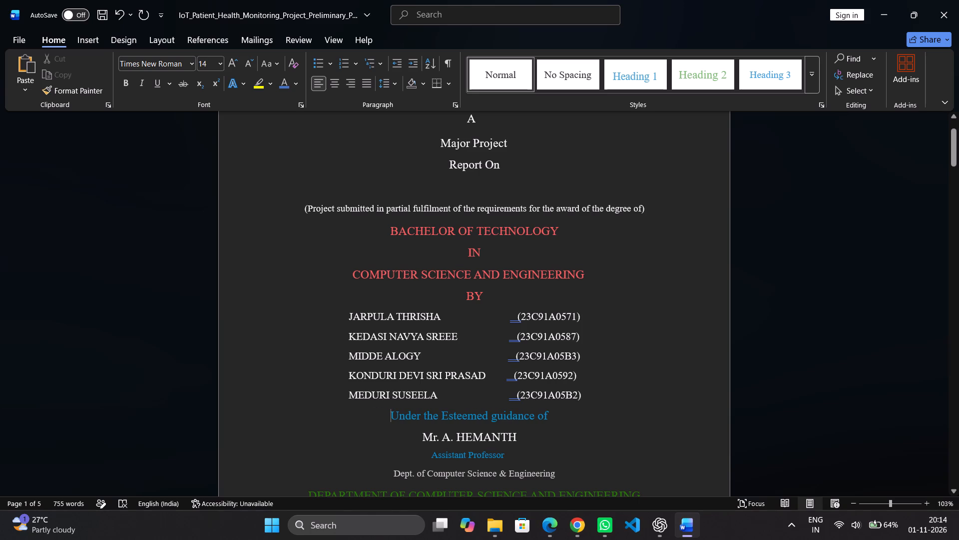
# Centre-align the "Under the Esteemed guidance of" line on the cover page.
pyautogui.moveTo(394, 420); pyautogui.dragTo(547, 414)
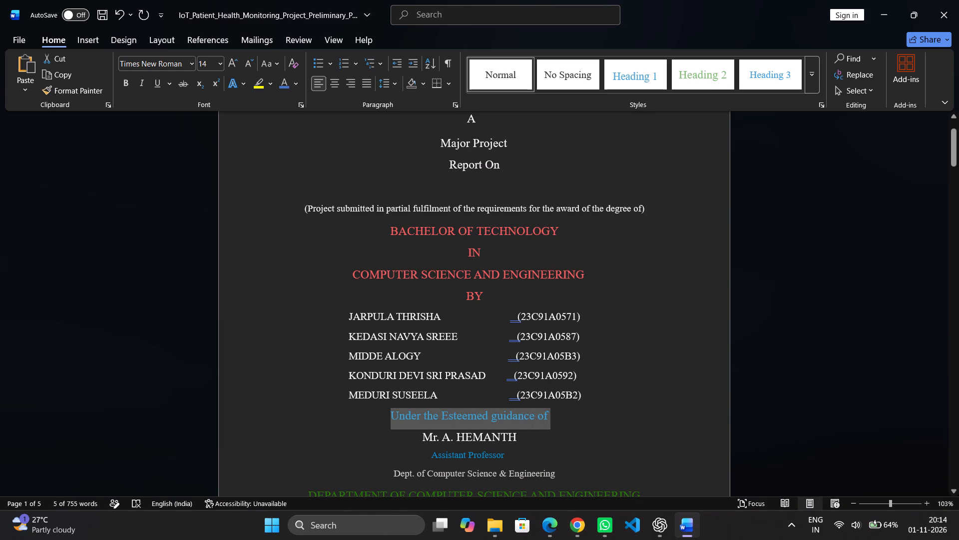
pyautogui.click(328, 77)
pyautogui.click(615, 312)
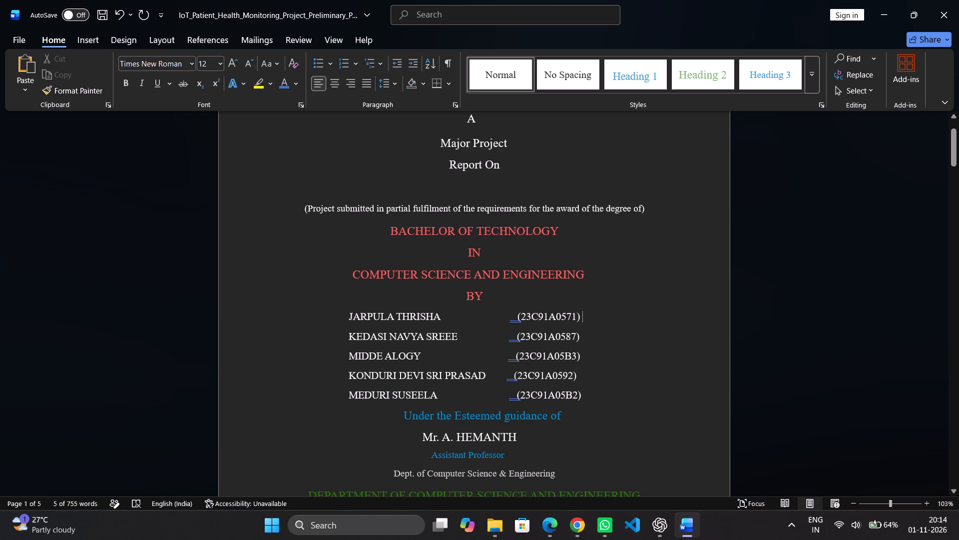
# In the certificate paragraph, delete the repeated "submitted by" with its student name and the extra "being is", leaving "is being submitted by".
pyautogui.scroll(-6, 635, 349)
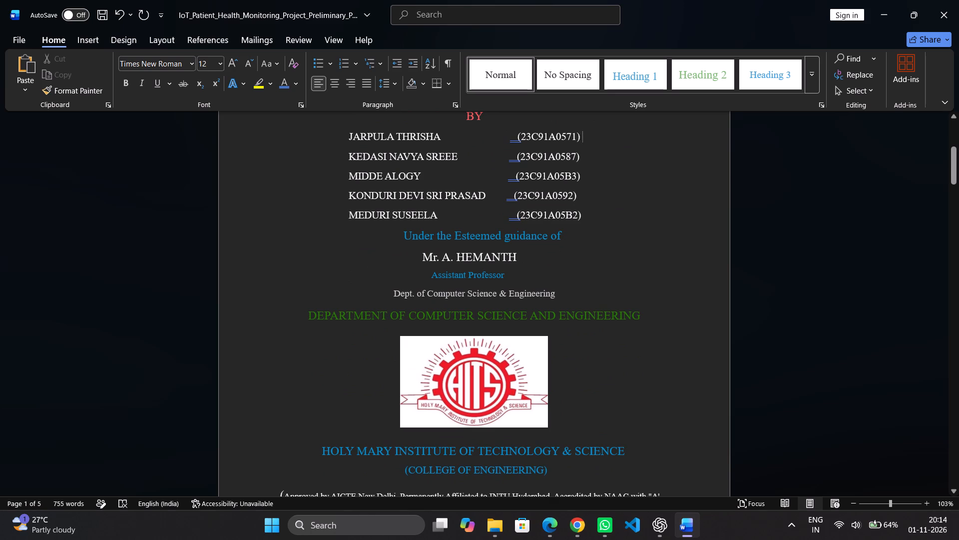
pyautogui.scroll(-5, 584, 369)
pyautogui.scroll(-4, 572, 426)
pyautogui.scroll(-7, 538, 472)
pyautogui.scroll(-7, 642, 435)
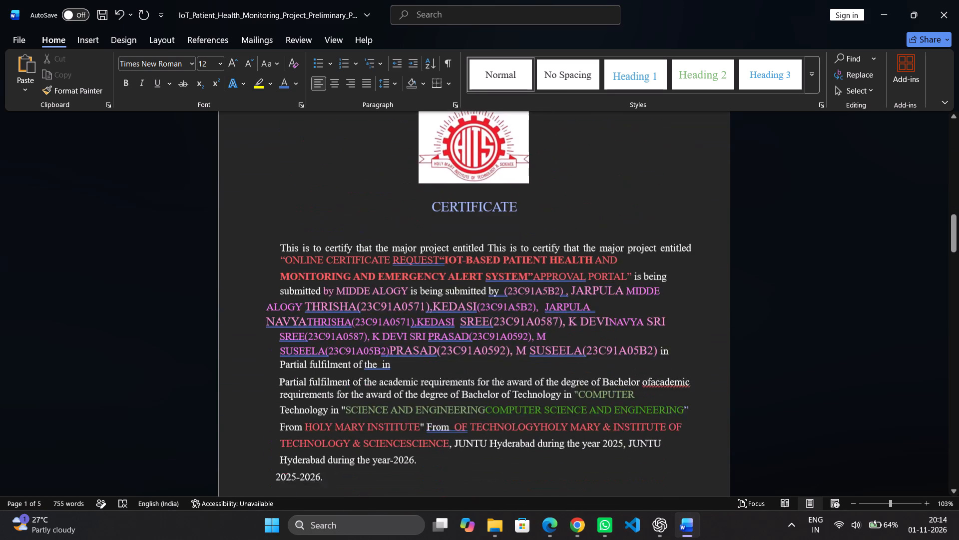
pyautogui.scroll(-7, 702, 350)
pyautogui.scroll(4, 696, 346)
pyautogui.scroll(4, 667, 374)
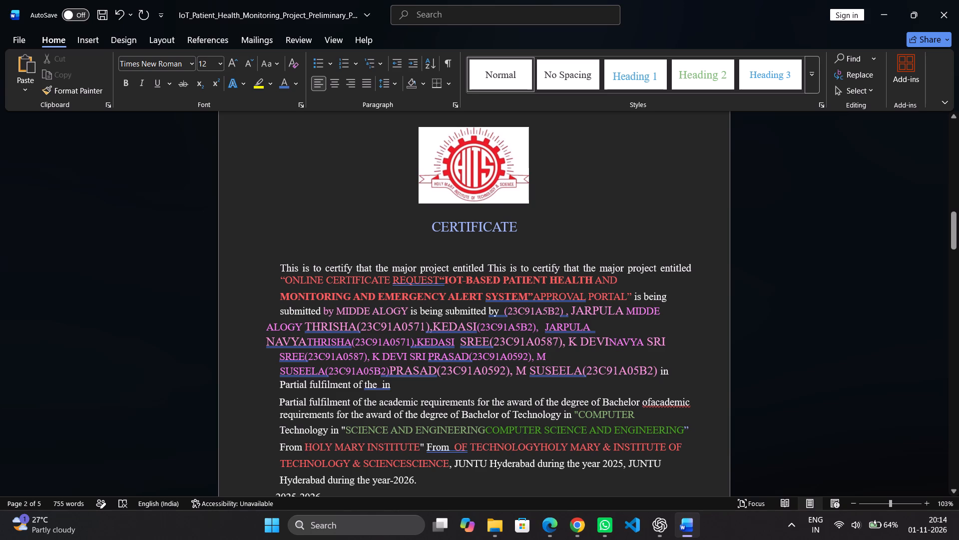
pyautogui.moveTo(408, 312); pyautogui.dragTo(277, 310)
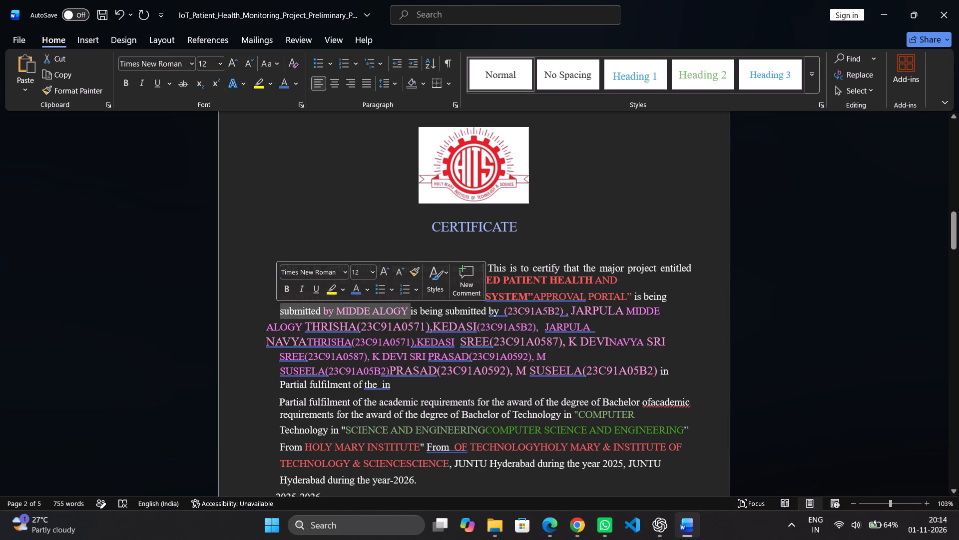
pyautogui.press('BackSpace')
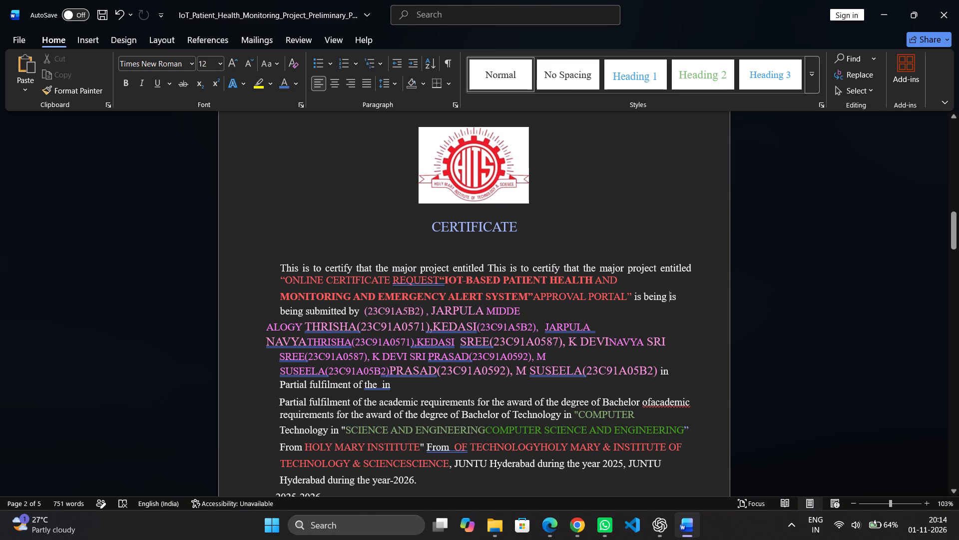
pyautogui.moveTo(668, 302); pyautogui.dragTo(639, 301)
pyautogui.moveTo(639, 301); pyautogui.dragTo(633, 301)
pyautogui.press('BackSpace')
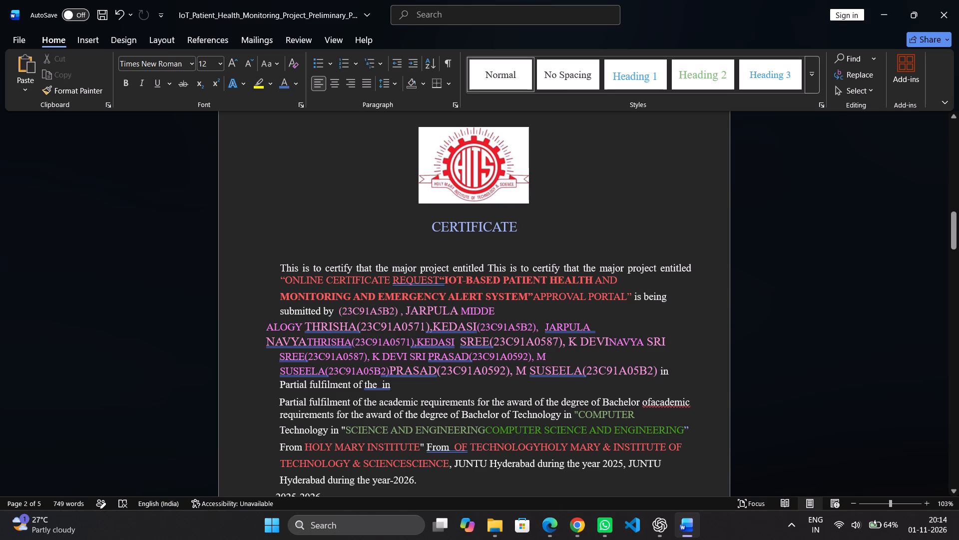
# Copy the student name that follows JARPULA in the certificate paragraph and paste it before the first roll number after "submitted by".
pyautogui.scroll(1, 448, 318)
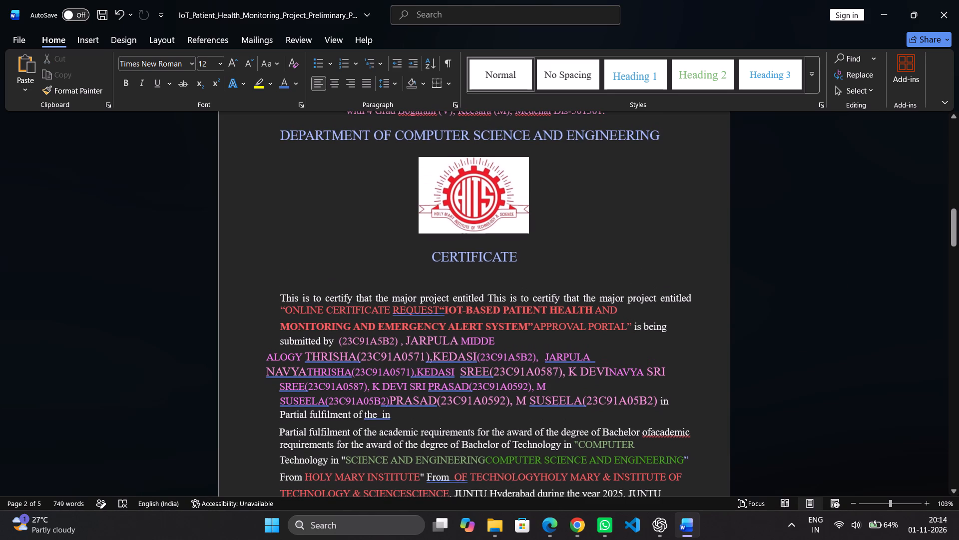
pyautogui.scroll(-1, 461, 340)
pyautogui.moveTo(460, 312); pyautogui.dragTo(470, 311)
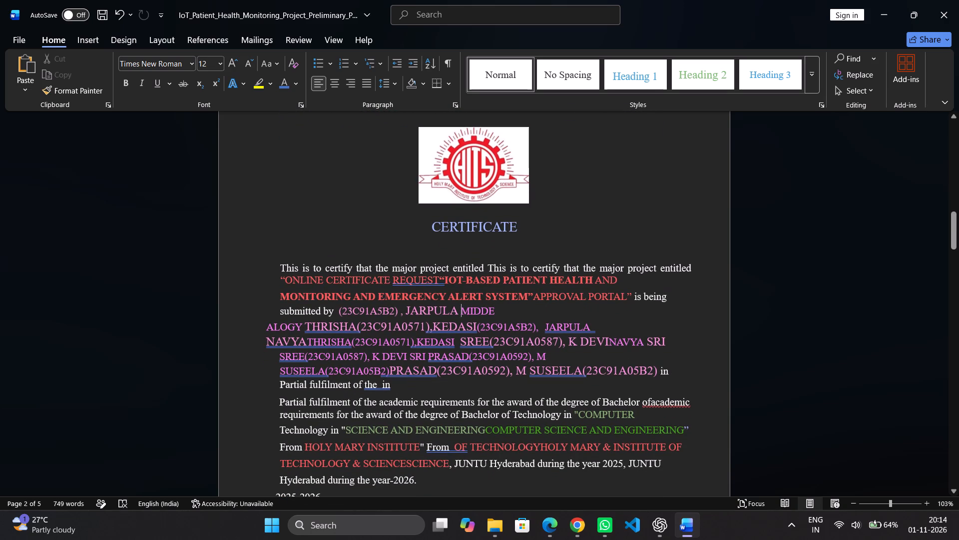
pyautogui.moveTo(470, 311); pyautogui.dragTo(489, 314)
pyautogui.moveTo(489, 314); pyautogui.dragTo(300, 328)
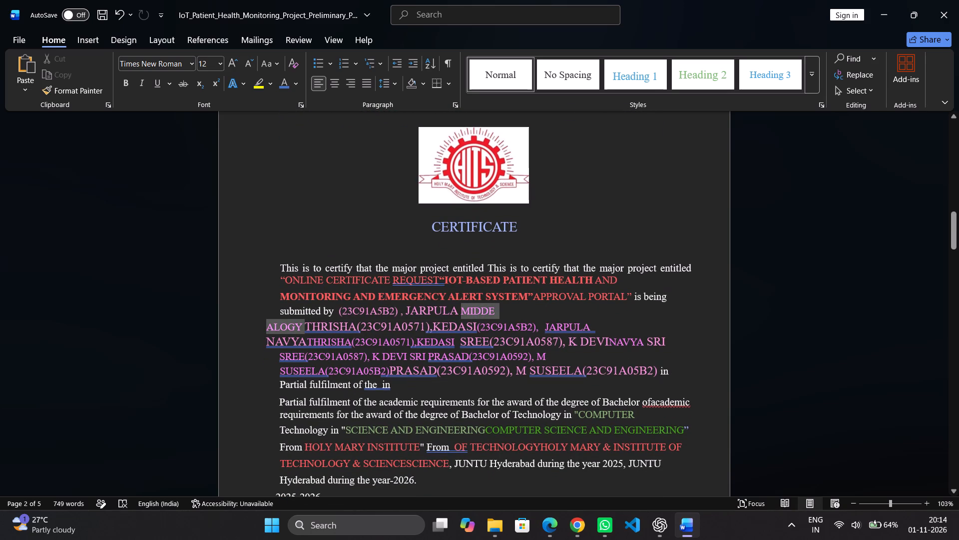
pyautogui.moveTo(300, 328); pyautogui.dragTo(293, 327)
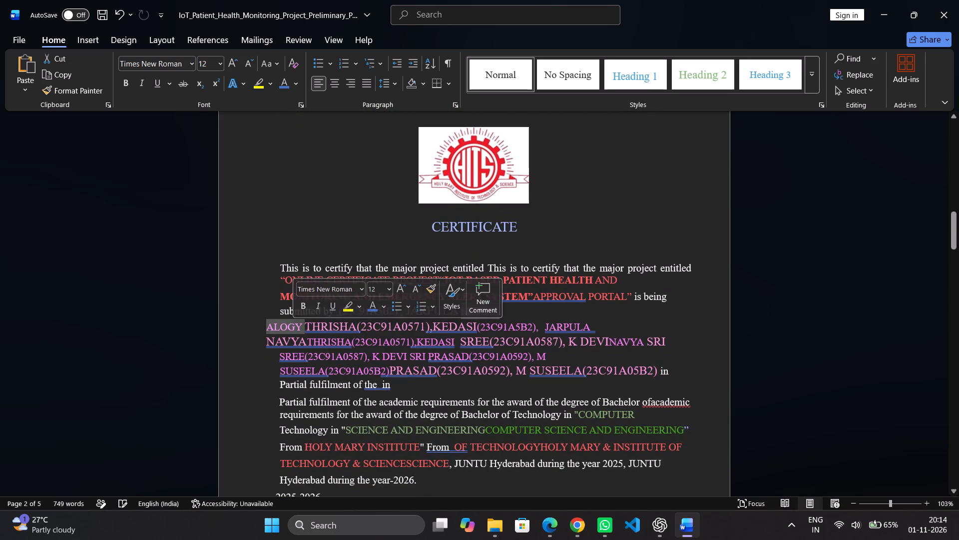
pyautogui.hotkey('ctrl', 'c')
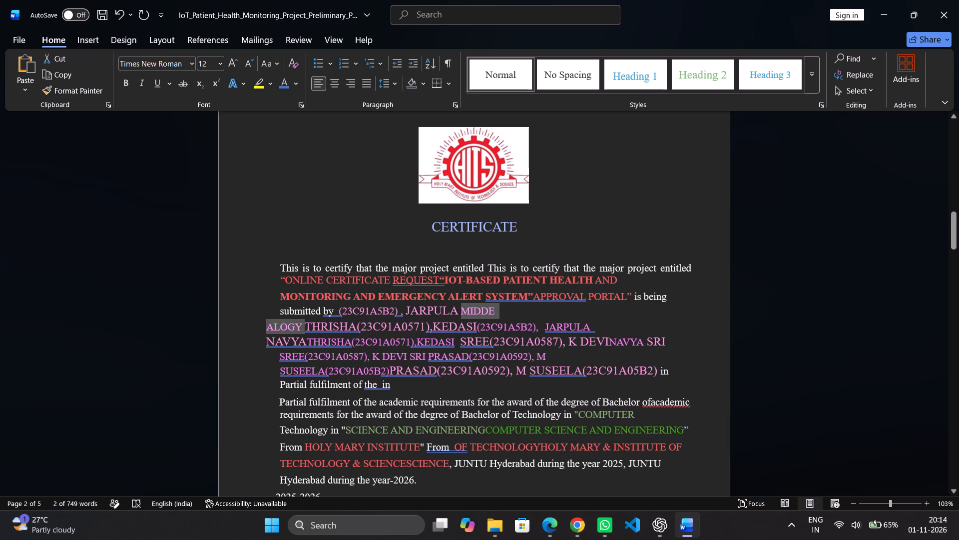
pyautogui.click(340, 310)
pyautogui.hotkey('ctrl', 'v')
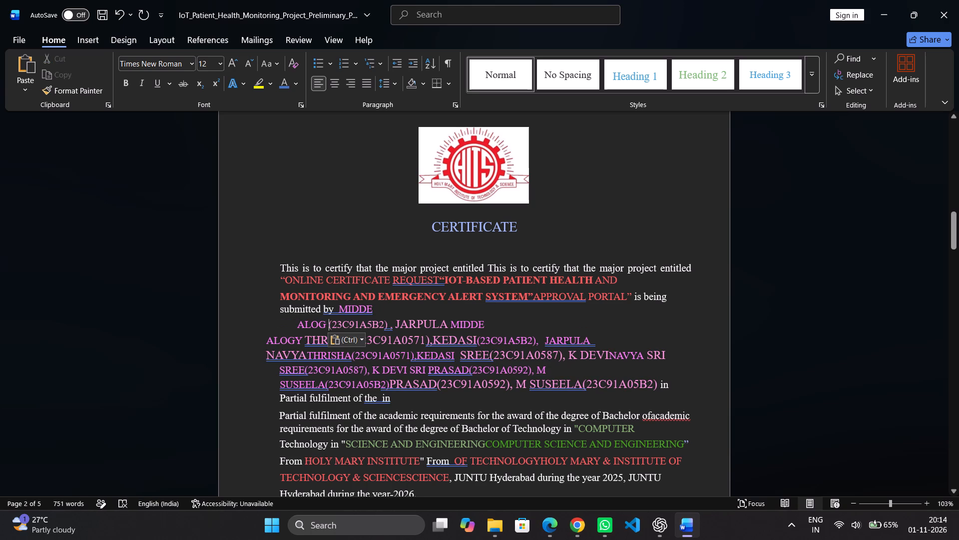
# Pull the pasted student name up onto the "submitted by" line and retype its ending as "OGY" directly before the roll number.
pyautogui.press('BackSpace')
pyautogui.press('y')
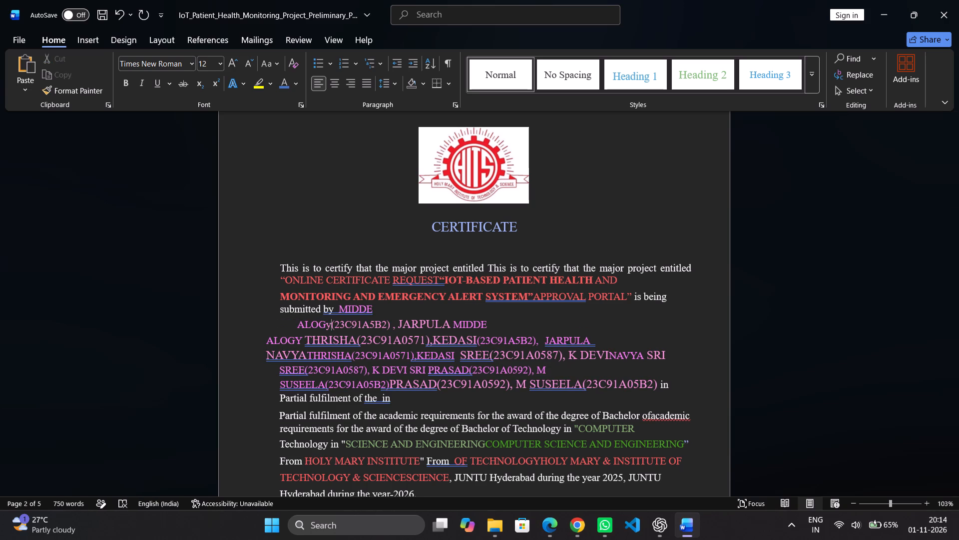
pyautogui.press('BackSpace')
pyautogui.hotkey('ctrl', 'y')
pyautogui.press('BackSpace')
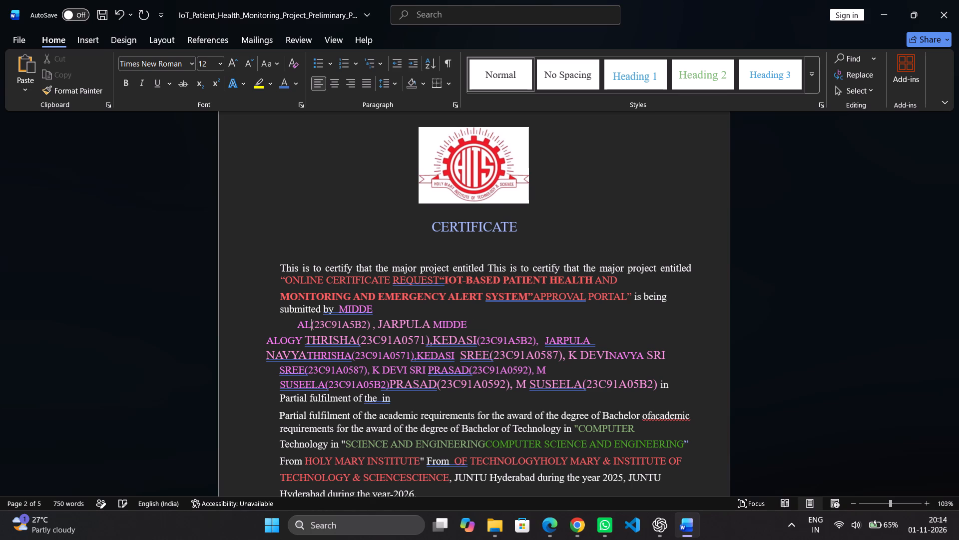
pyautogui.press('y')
pyautogui.press('BackSpace')
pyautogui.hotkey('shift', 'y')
pyautogui.press('Left')
pyautogui.press('Left')
pyautogui.press('Left')
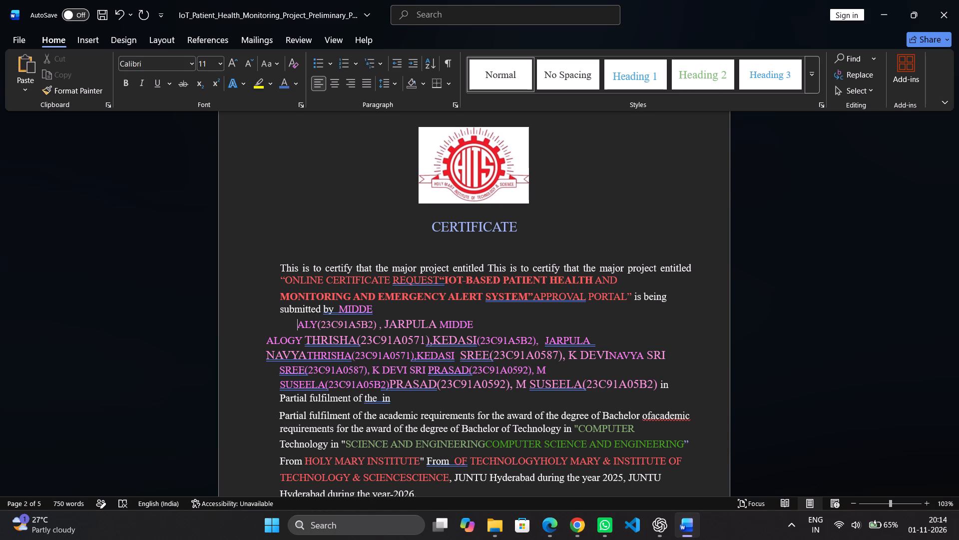
pyautogui.press('BackSpace')
pyautogui.press('BackSpace')
pyautogui.press('BackSpace')
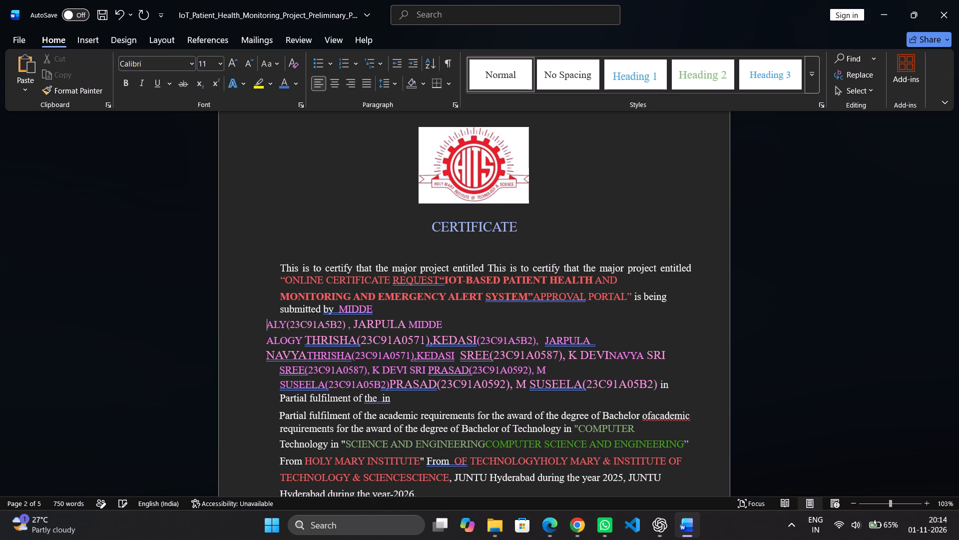
pyautogui.press('BackSpace')
pyautogui.press('Right')
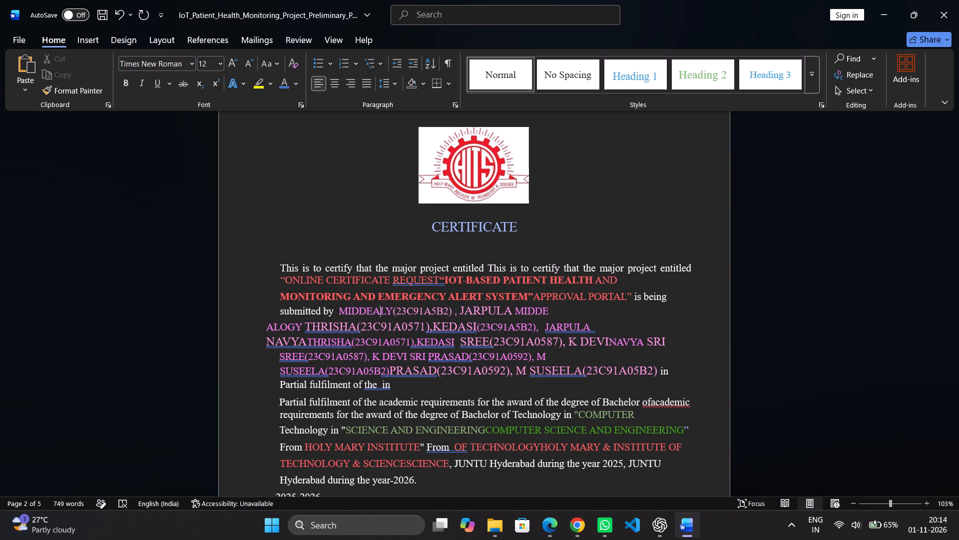
pyautogui.press('Right')
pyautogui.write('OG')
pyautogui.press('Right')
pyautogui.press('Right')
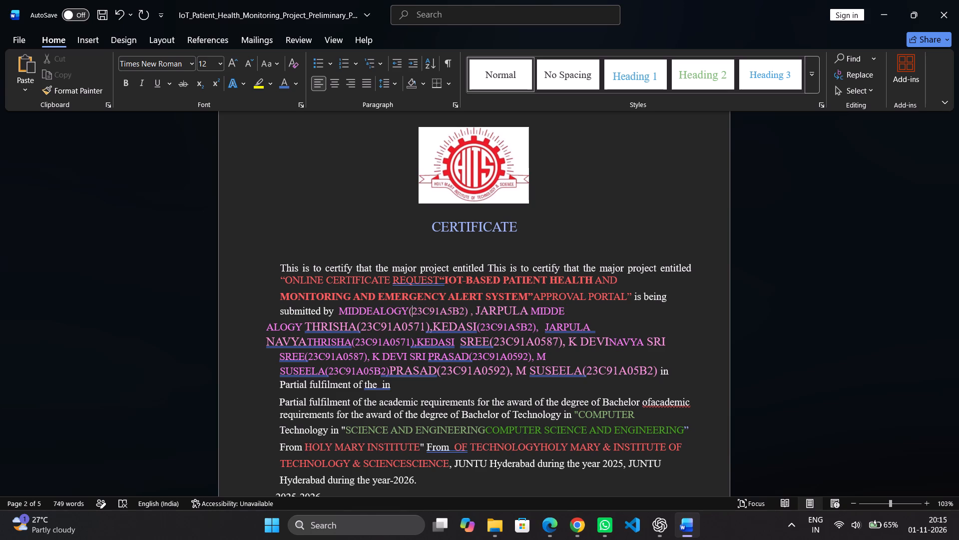
# Insert a space between the surname and given name of the first student after "submitted by".
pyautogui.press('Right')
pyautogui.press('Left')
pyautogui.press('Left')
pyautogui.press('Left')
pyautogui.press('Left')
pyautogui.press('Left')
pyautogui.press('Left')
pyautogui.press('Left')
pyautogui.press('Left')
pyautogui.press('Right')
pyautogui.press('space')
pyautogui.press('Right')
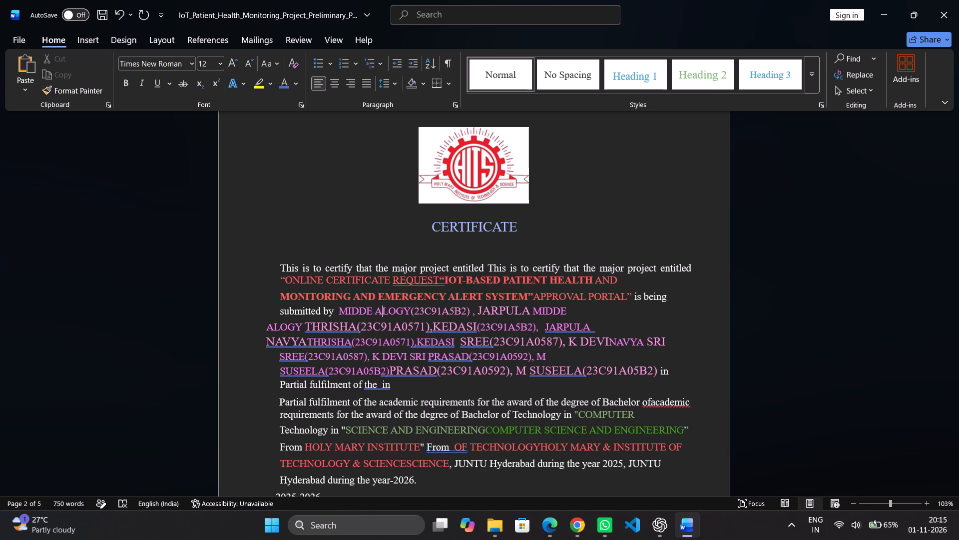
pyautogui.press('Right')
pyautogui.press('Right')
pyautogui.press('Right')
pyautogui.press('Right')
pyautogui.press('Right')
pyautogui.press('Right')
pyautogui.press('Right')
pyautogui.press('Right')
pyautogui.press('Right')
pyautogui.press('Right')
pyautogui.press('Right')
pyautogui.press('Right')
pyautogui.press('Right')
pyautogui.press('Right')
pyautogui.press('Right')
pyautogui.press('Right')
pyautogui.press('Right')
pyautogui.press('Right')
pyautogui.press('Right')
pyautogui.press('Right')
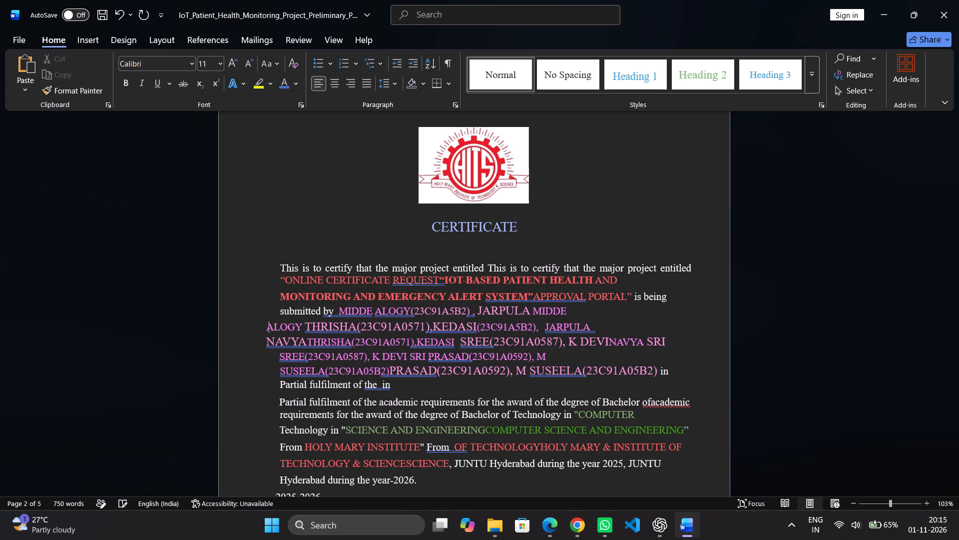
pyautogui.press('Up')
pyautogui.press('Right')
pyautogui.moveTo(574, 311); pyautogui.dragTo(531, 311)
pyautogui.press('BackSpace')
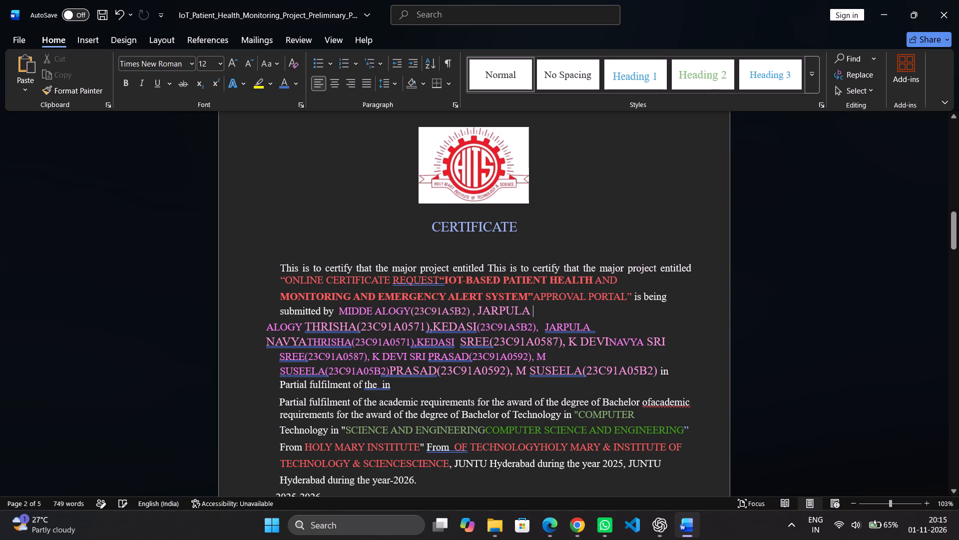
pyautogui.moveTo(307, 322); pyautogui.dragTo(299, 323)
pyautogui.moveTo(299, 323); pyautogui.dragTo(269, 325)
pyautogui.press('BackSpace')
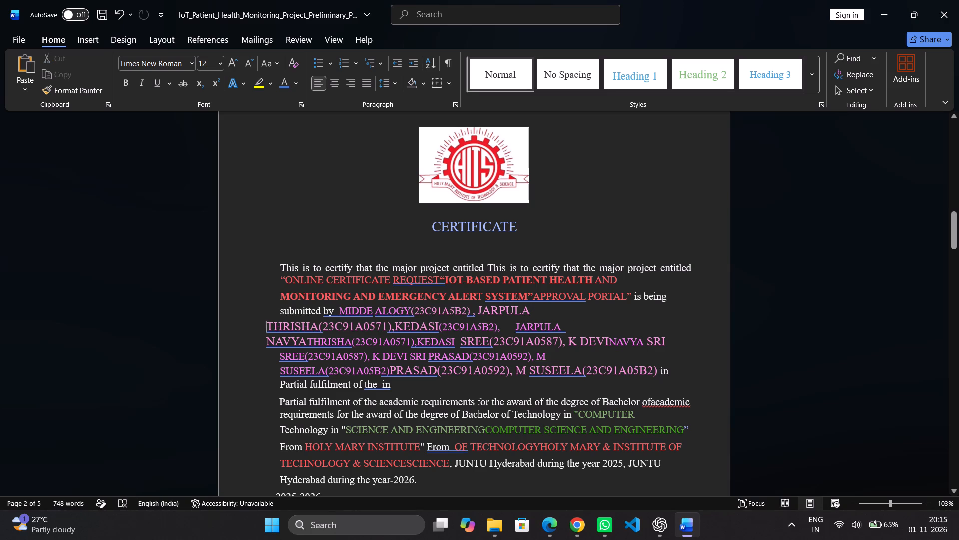
pyautogui.moveTo(501, 328); pyautogui.dragTo(473, 328)
pyautogui.moveTo(473, 328); pyautogui.dragTo(476, 328)
pyautogui.click(505, 325)
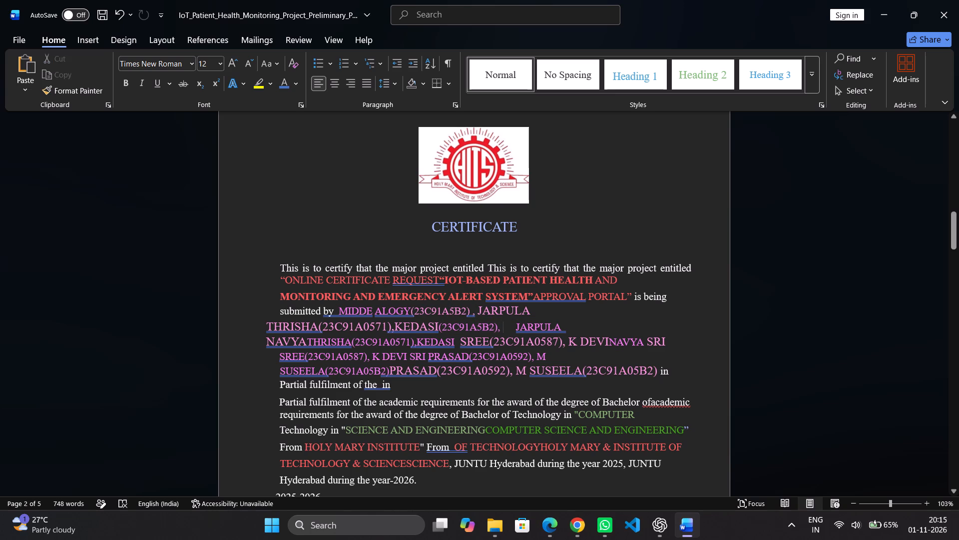
pyautogui.moveTo(496, 325); pyautogui.dragTo(426, 327)
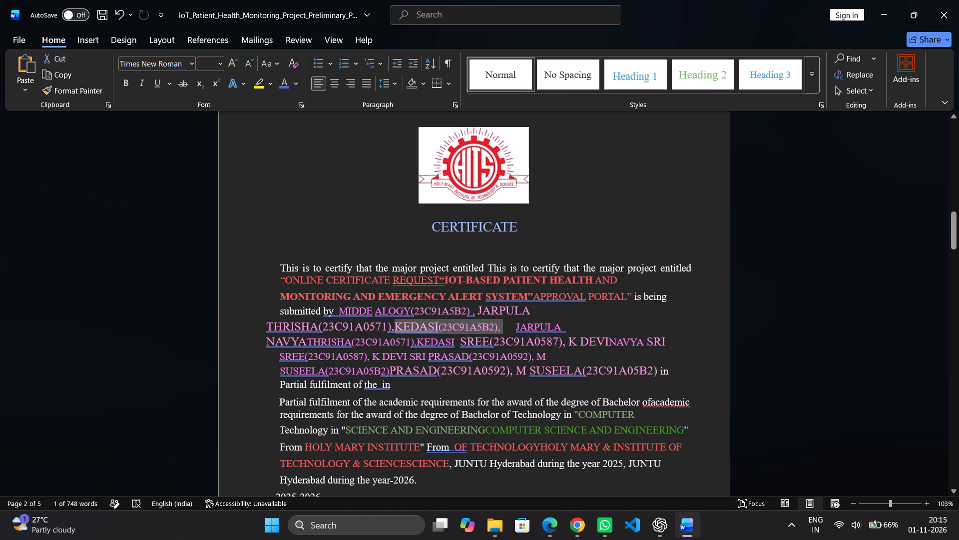
pyautogui.moveTo(656, 372); pyautogui.dragTo(261, 332)
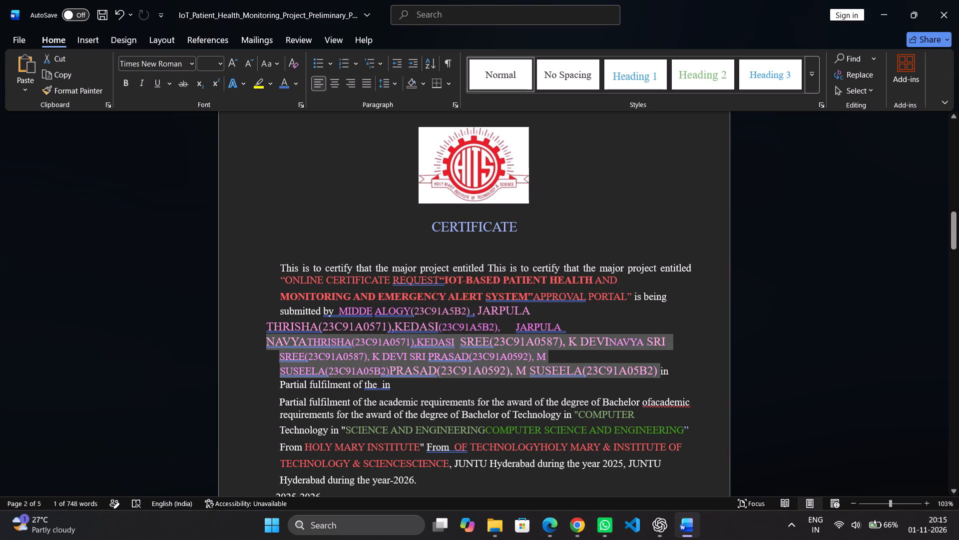
pyautogui.moveTo(261, 332); pyautogui.dragTo(366, 334)
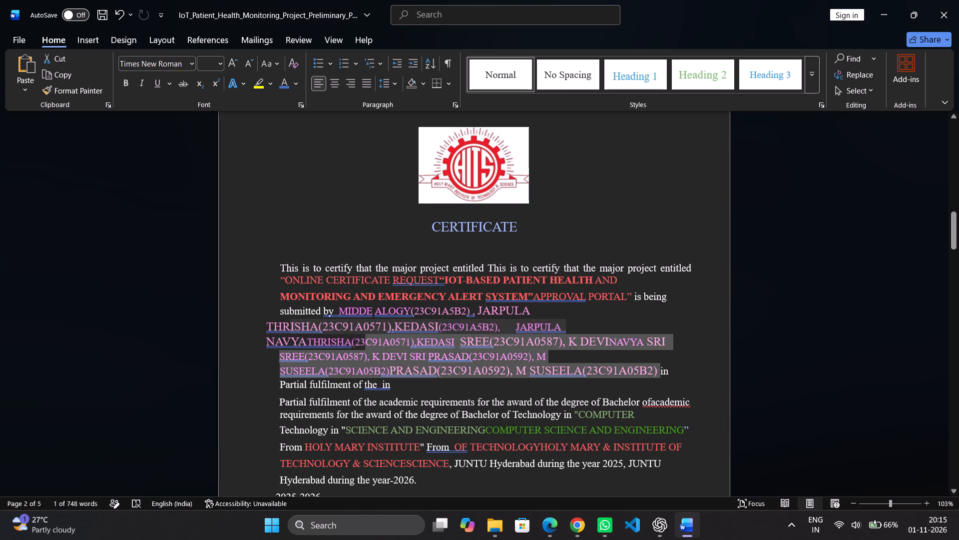
pyautogui.moveTo(366, 334); pyautogui.dragTo(477, 315)
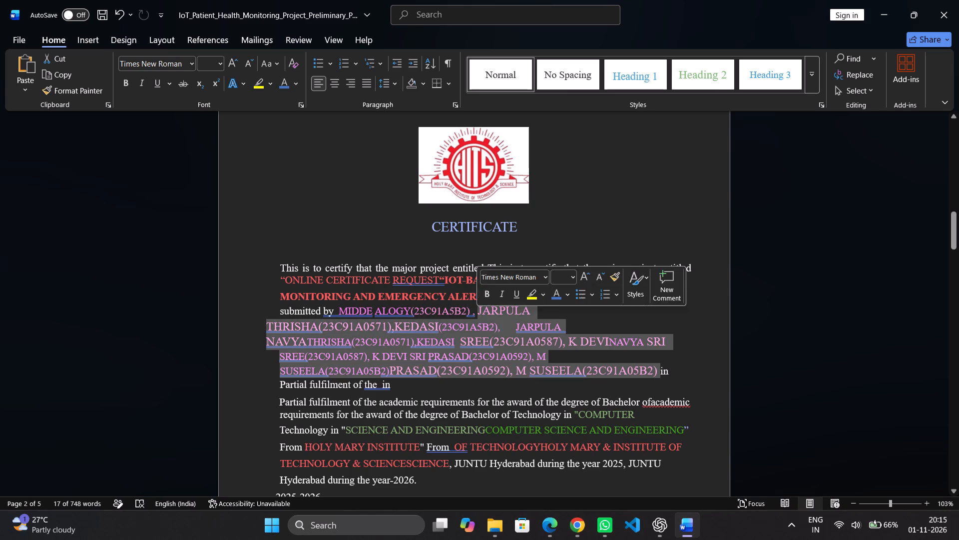
pyautogui.press('BackSpace')
pyautogui.press('Left')
pyautogui.press('BackSpace')
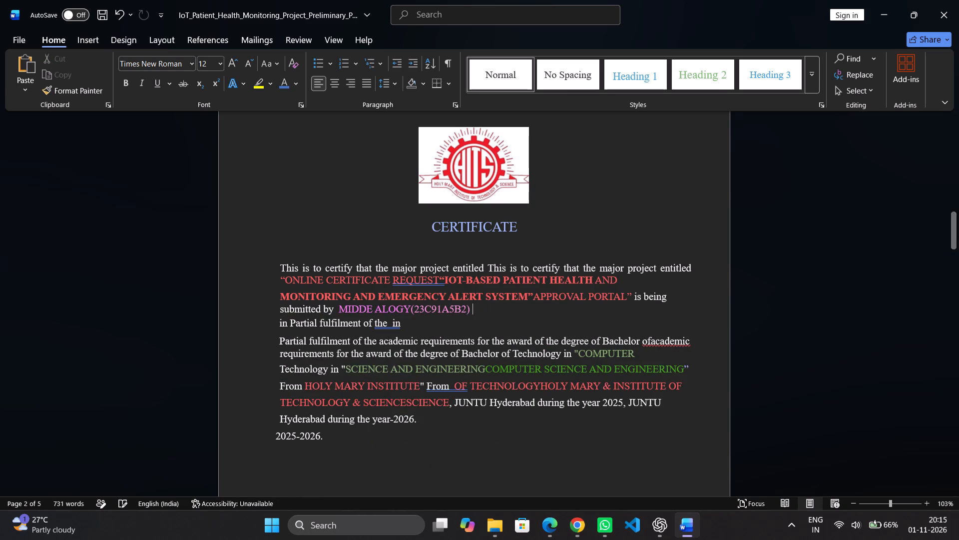
# Change the last digit of the remaining student's roll number to 3 and add a comma after its closing parenthesis.
pyautogui.press('Left')
pyautogui.press('Left')
pyautogui.press('BackSpace')
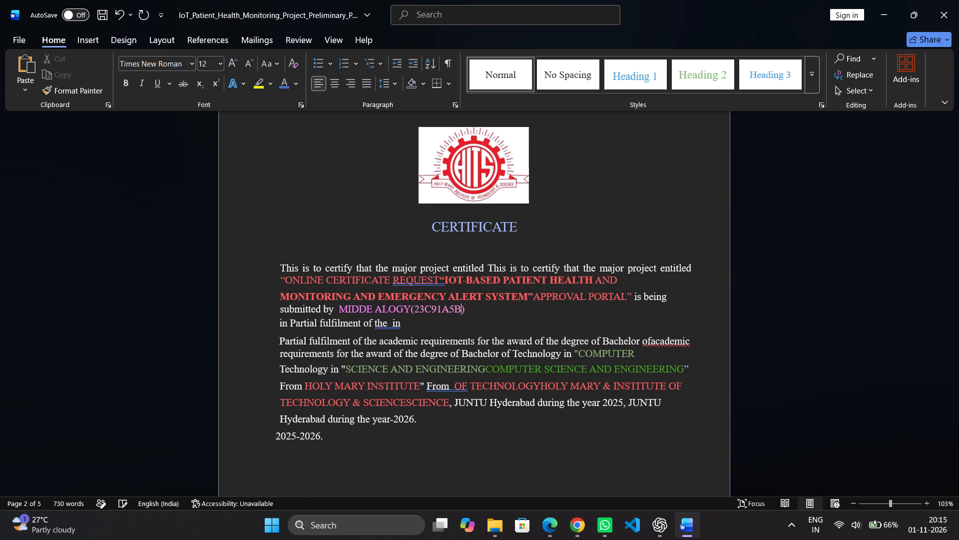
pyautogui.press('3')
pyautogui.press('Left')
pyautogui.press('Right')
pyautogui.press('Right')
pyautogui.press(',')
# Add the given names of the cover list's fourth and first students in capitals, putting empty parentheses and a comma between them.
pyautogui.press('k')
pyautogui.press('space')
pyautogui.press('BackSpace')
pyautogui.press('BackSpace')
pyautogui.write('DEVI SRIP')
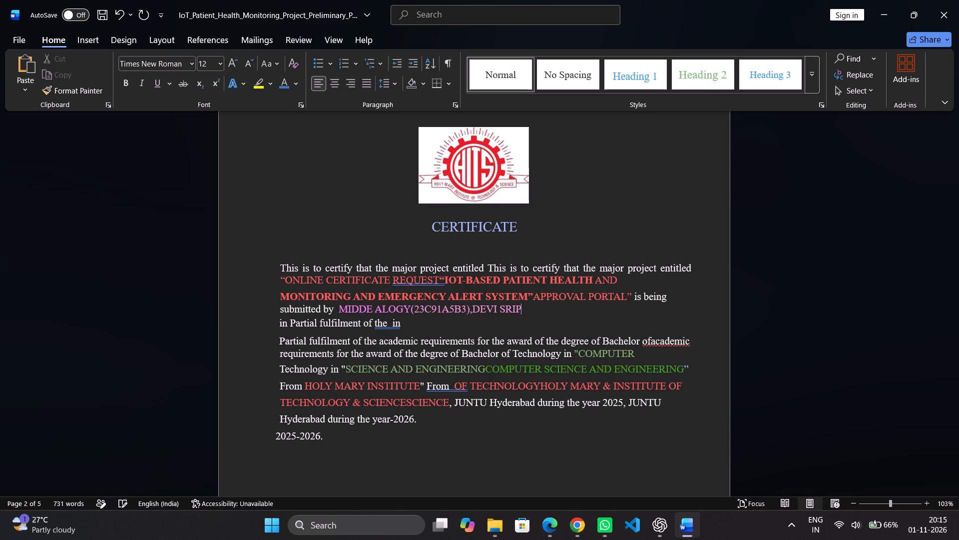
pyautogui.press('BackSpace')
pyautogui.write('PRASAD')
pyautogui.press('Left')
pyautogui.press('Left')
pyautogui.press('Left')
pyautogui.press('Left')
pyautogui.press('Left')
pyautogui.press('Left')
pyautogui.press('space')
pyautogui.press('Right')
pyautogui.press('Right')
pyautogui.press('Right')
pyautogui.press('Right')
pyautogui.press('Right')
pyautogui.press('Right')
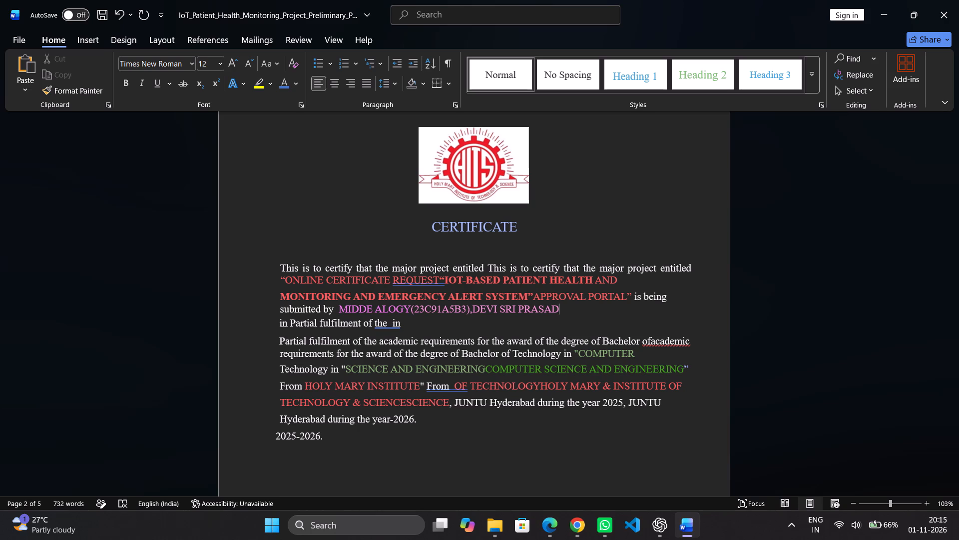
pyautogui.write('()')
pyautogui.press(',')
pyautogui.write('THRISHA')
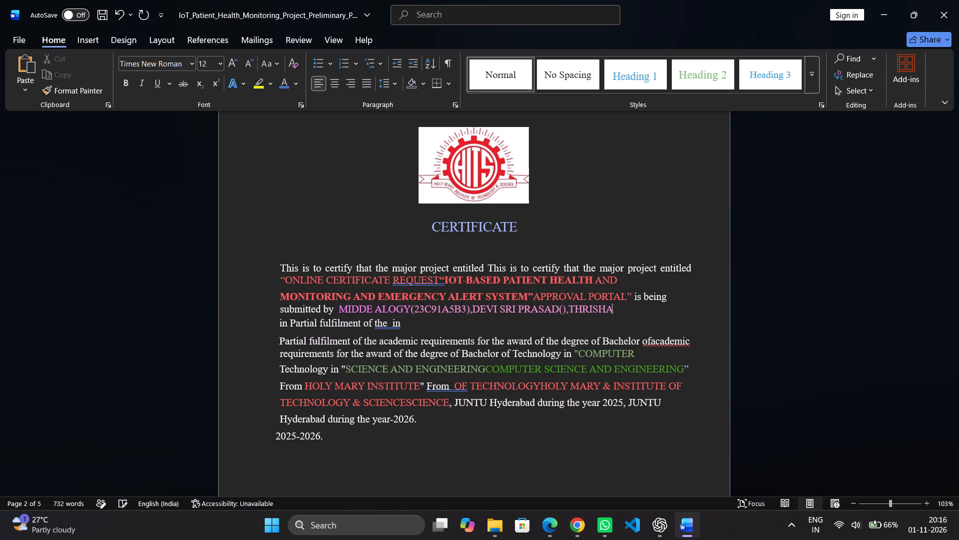
# Compare the student names and roll numbers on the cover page with the list in the certificate paragraph.
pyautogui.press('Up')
pyautogui.scroll(14, 547, 317)
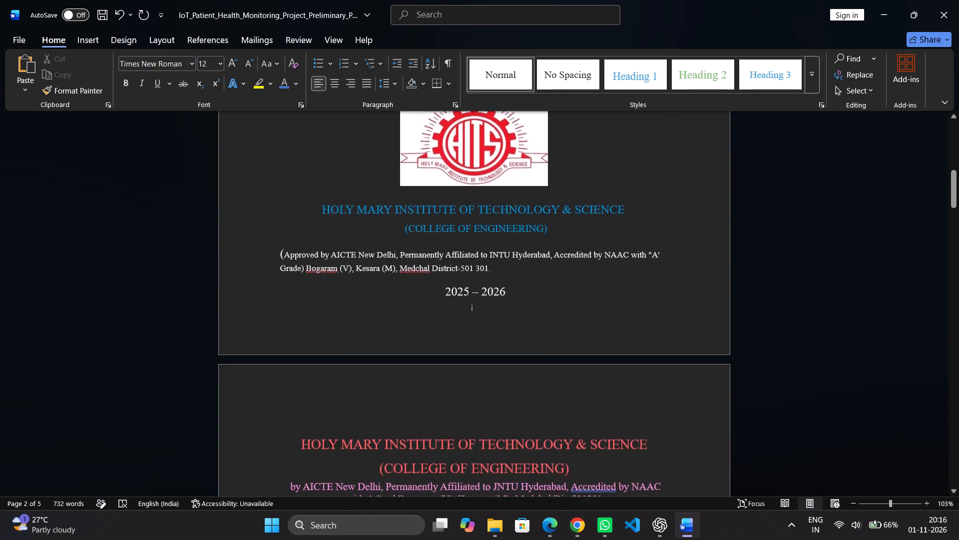
pyautogui.scroll(9, 501, 268)
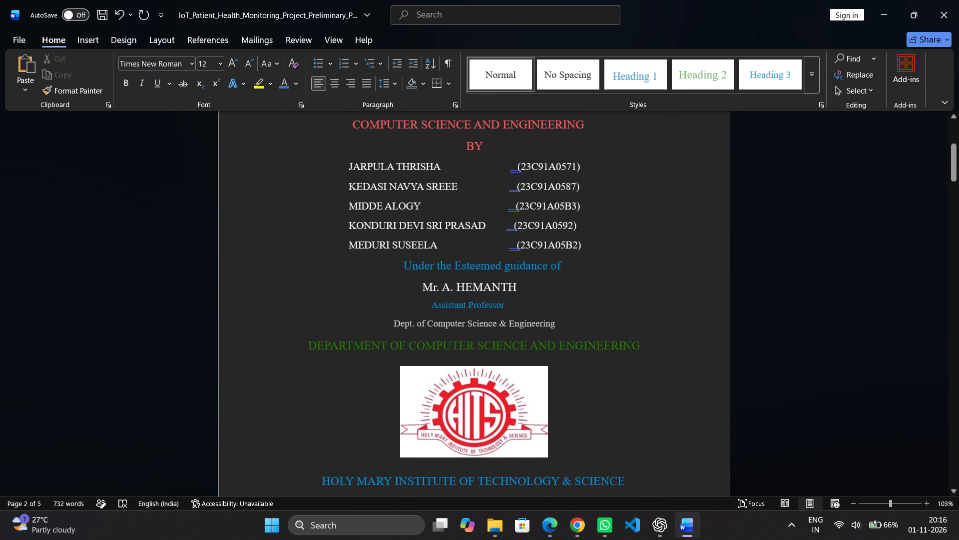
pyautogui.scroll(-13, 501, 268)
pyautogui.scroll(1, 501, 268)
pyautogui.scroll(-1, 501, 268)
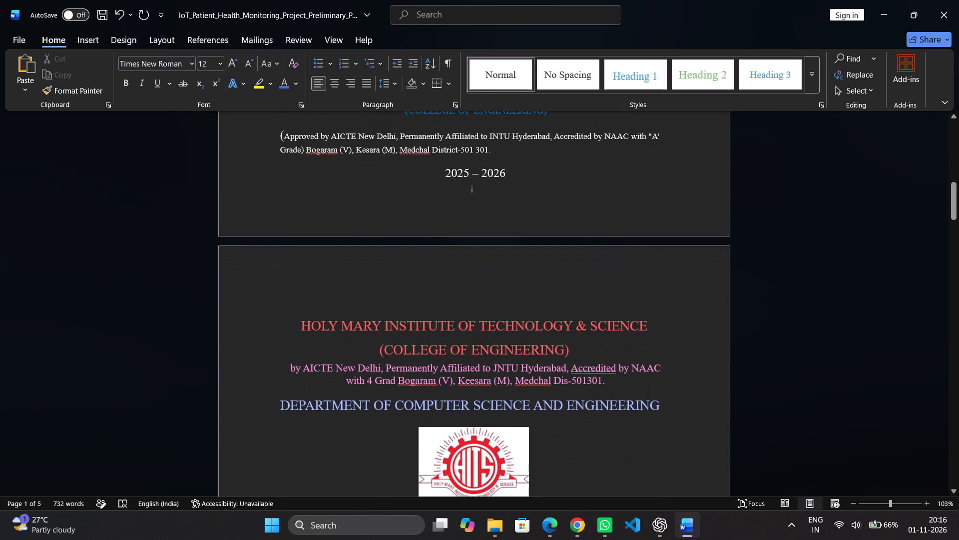
pyautogui.scroll(-10, 501, 268)
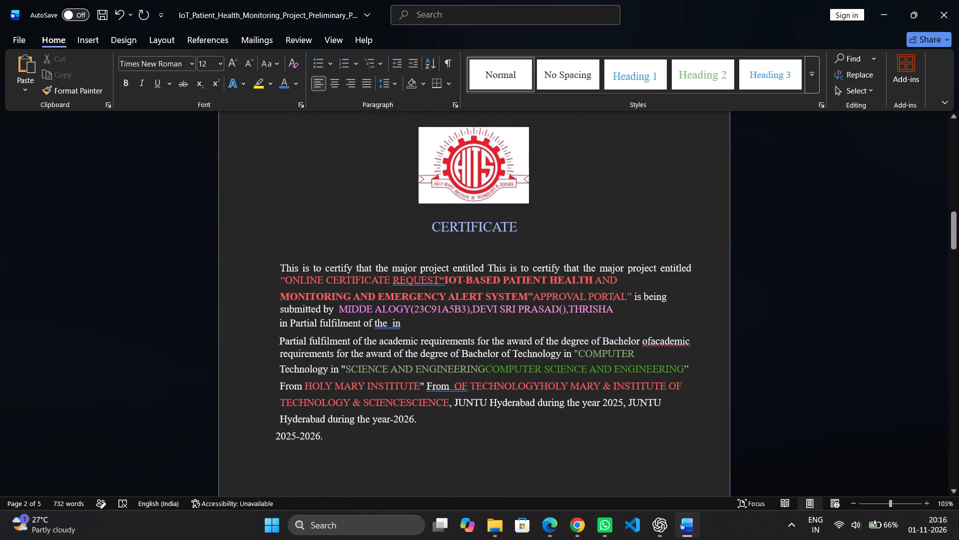
# Delete "ONLINE CERTIFICATE REQUEST" with its opening quote from the certificate and start "IOT-BASED PATIENT HEALTH AND" on its own line.
pyautogui.scroll(-1, 506, 282)
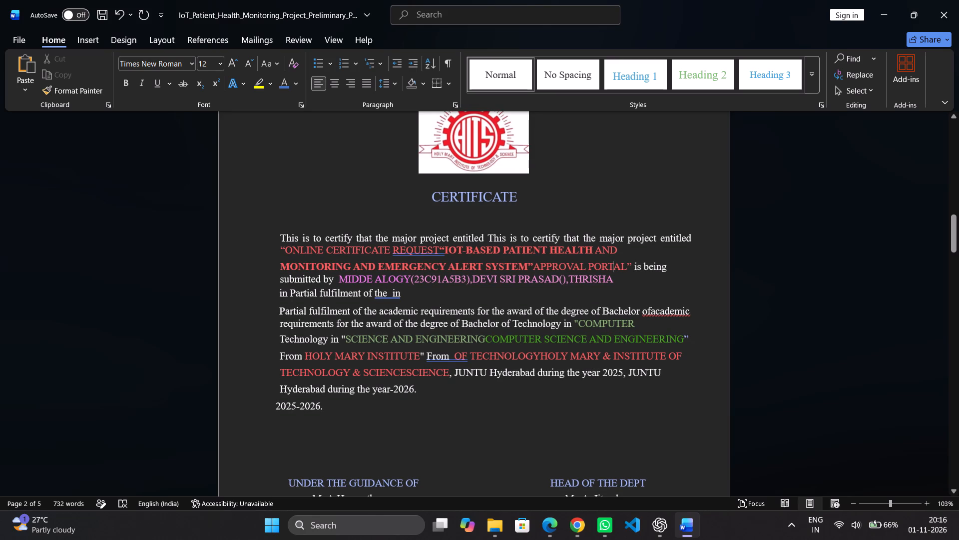
pyautogui.scroll(-2, 545, 306)
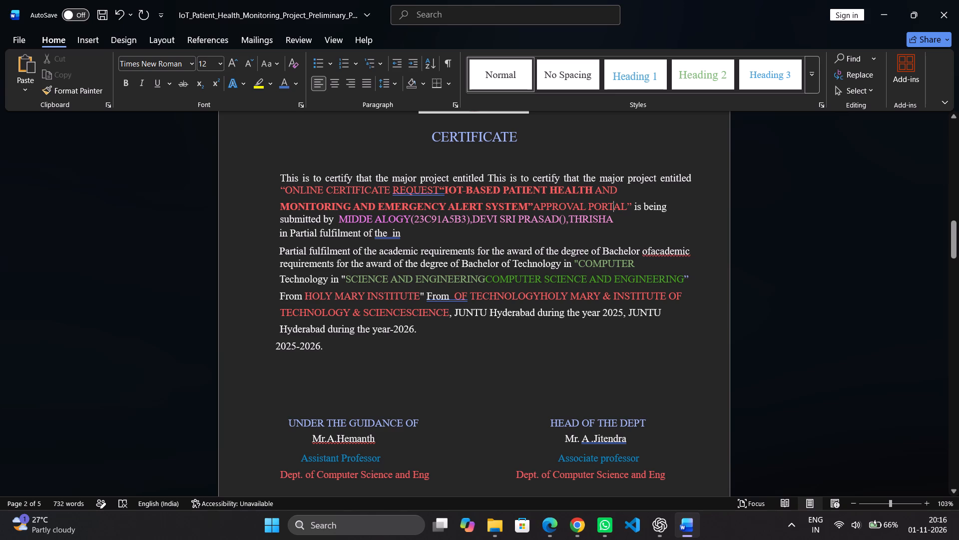
pyautogui.moveTo(439, 190); pyautogui.dragTo(275, 191)
pyautogui.press('BackSpace')
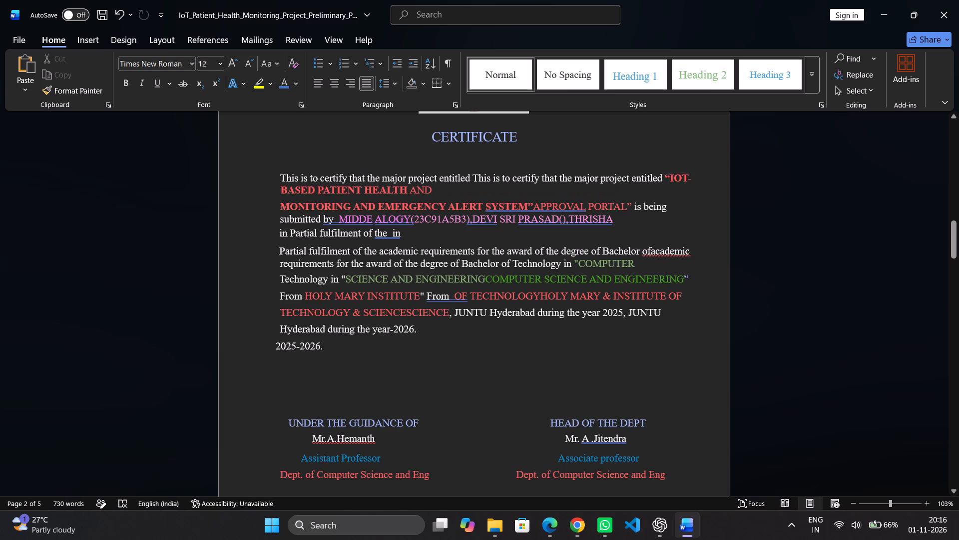
pyautogui.press('Return')
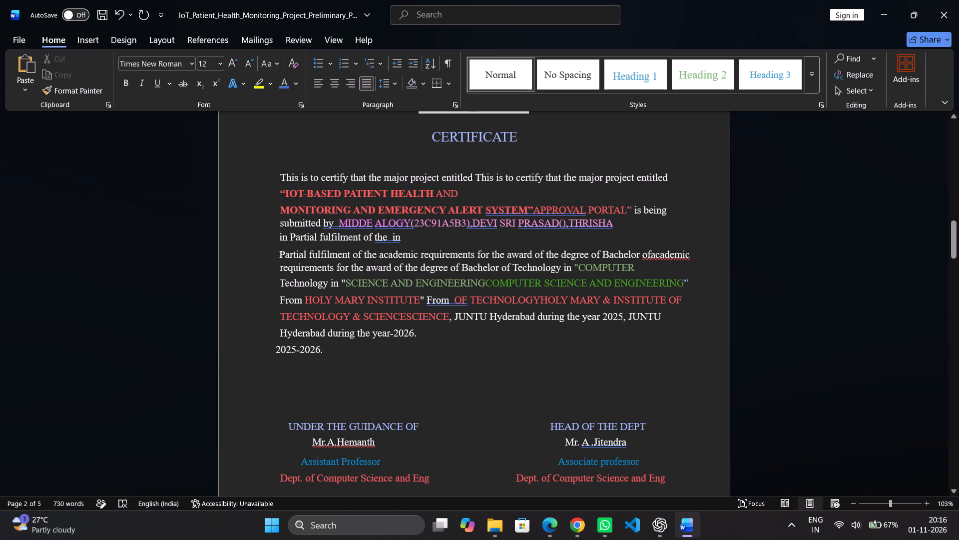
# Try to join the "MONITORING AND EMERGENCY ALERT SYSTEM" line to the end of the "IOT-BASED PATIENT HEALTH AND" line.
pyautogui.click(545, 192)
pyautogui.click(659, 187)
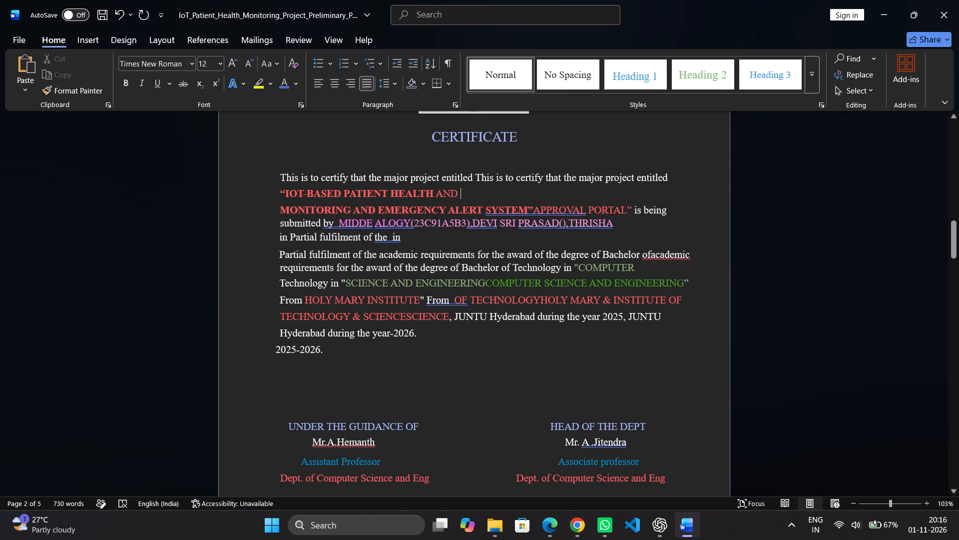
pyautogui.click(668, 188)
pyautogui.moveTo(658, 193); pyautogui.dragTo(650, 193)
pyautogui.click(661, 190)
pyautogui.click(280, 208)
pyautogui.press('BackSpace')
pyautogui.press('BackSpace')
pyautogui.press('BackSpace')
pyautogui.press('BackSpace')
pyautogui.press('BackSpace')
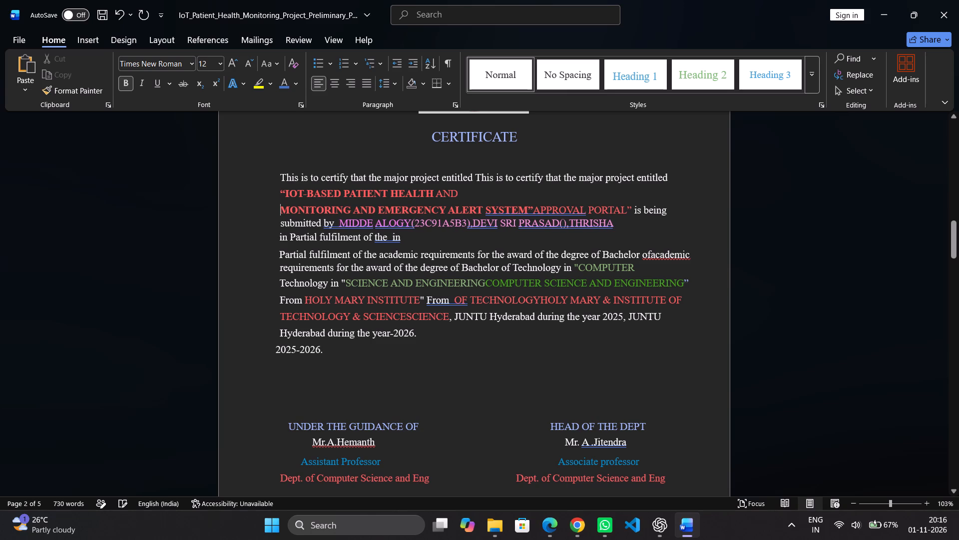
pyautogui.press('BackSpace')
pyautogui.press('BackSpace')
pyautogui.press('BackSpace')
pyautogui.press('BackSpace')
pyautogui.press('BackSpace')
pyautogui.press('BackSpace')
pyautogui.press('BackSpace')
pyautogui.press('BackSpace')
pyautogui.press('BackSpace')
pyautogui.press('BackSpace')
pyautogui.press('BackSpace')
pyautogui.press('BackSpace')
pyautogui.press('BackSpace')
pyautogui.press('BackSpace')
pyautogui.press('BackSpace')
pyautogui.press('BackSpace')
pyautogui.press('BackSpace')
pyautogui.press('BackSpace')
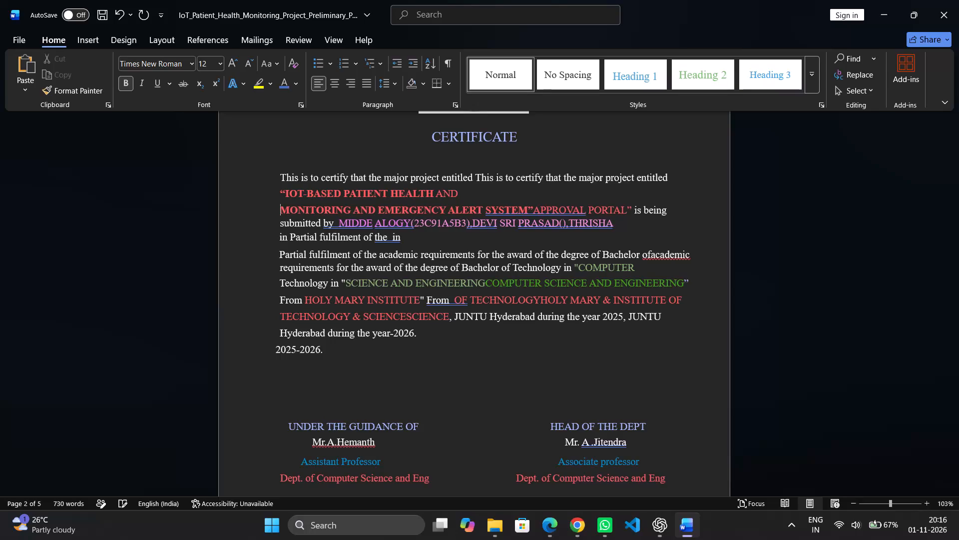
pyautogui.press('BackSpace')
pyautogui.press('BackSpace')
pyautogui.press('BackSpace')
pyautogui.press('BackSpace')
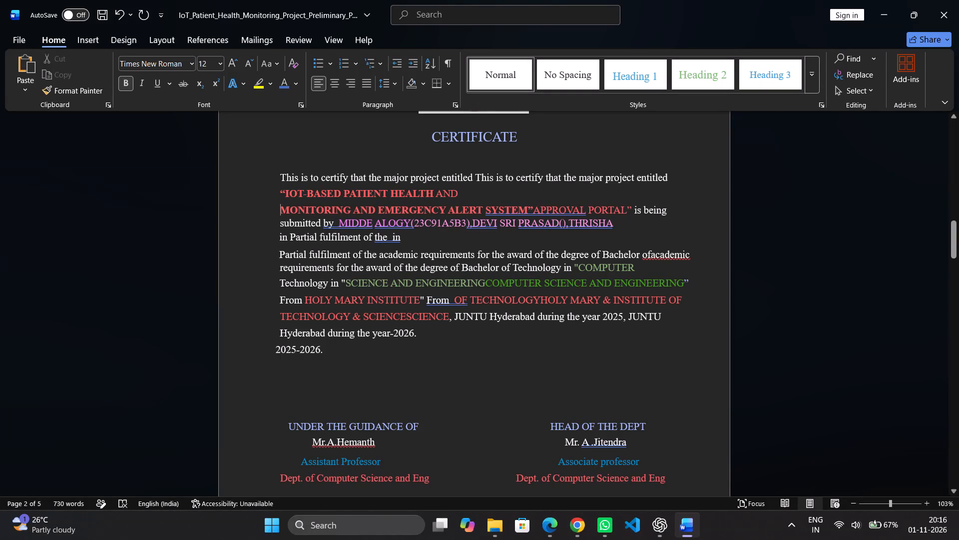
# Move the text from "MONITORING AND EMERGENCY ALERT SYSTEM" through "APPROVAL PORTAL”" up to directly follow "IOT-BASED PATIENT HEALTH AND".
pyautogui.moveTo(282, 210); pyautogui.dragTo(638, 220)
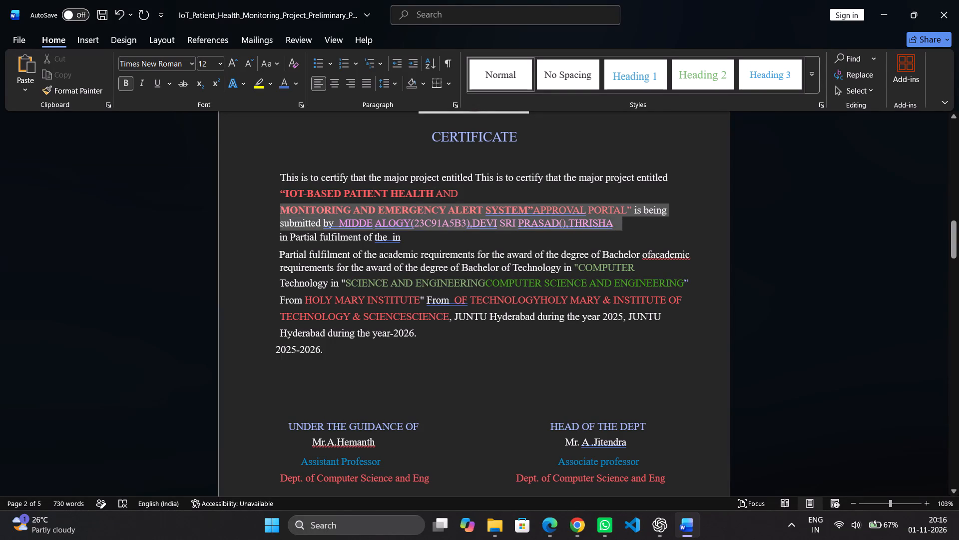
pyautogui.moveTo(638, 220); pyautogui.dragTo(634, 208)
pyautogui.hotkey('ctrl', 'c')
pyautogui.press('BackSpace')
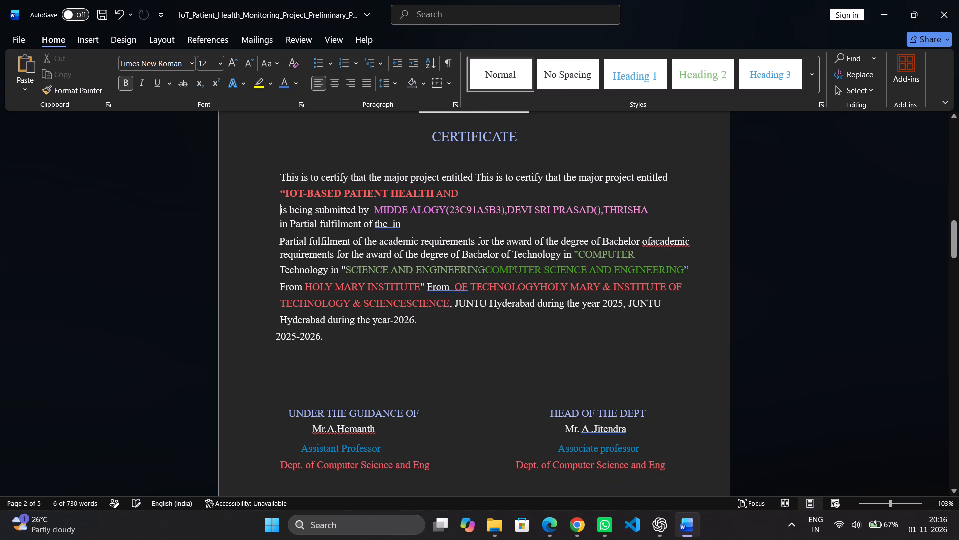
pyautogui.click(504, 192)
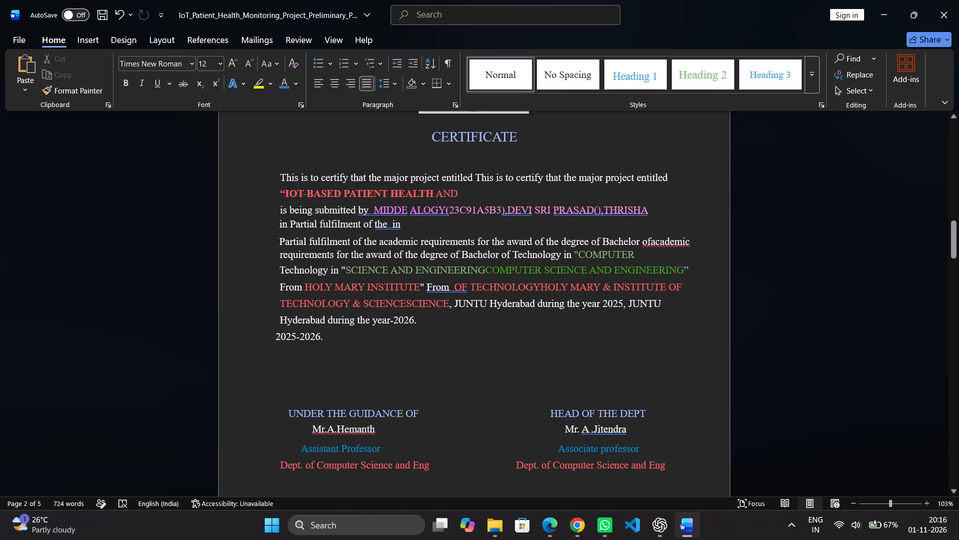
pyautogui.hotkey('ctrl', 'v')
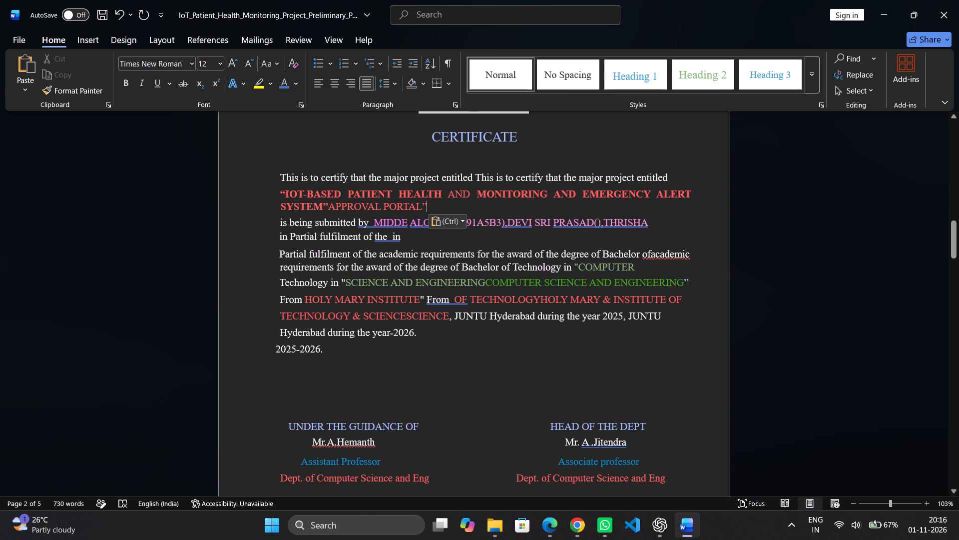
pyautogui.click(444, 200)
pyautogui.click(473, 206)
pyautogui.click(534, 214)
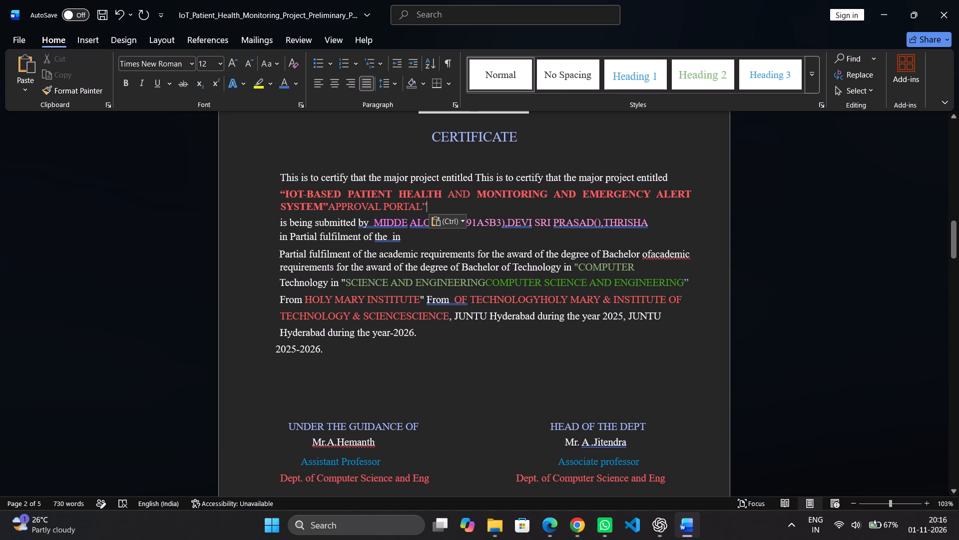
pyautogui.click(654, 212)
# Delete the redundant line "in Partial fulfilment of the in" below the student names.
pyautogui.click(422, 243)
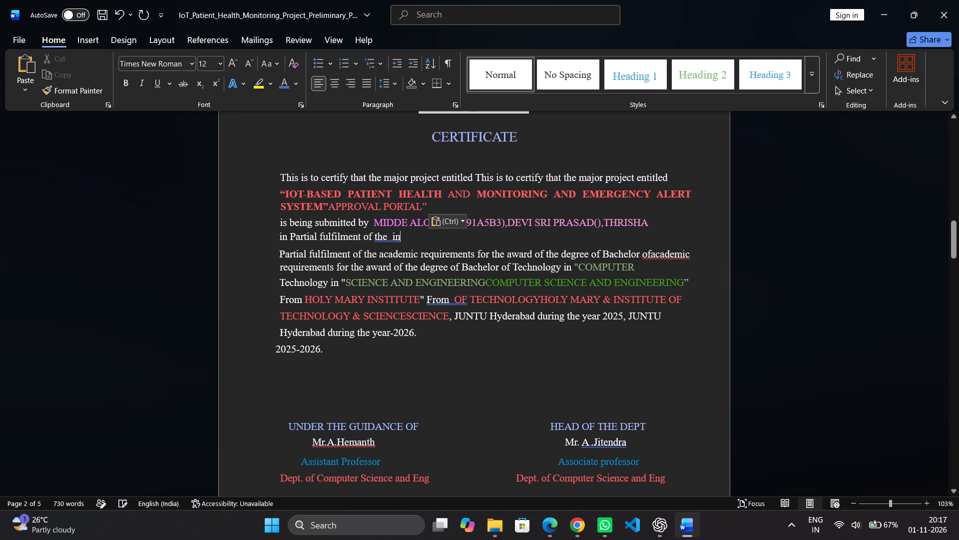
pyautogui.scroll(-1, 529, 251)
pyautogui.scroll(1, 527, 250)
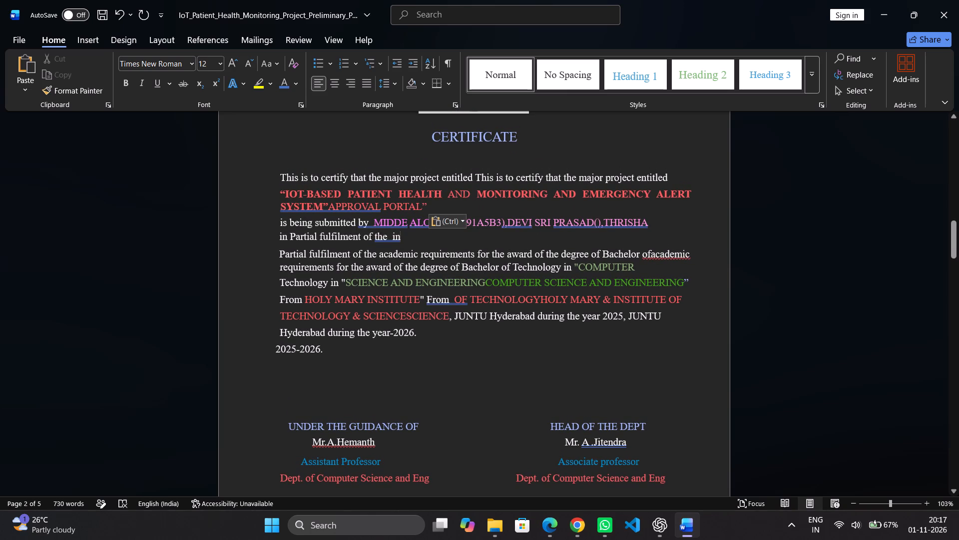
pyautogui.moveTo(406, 242); pyautogui.dragTo(259, 238)
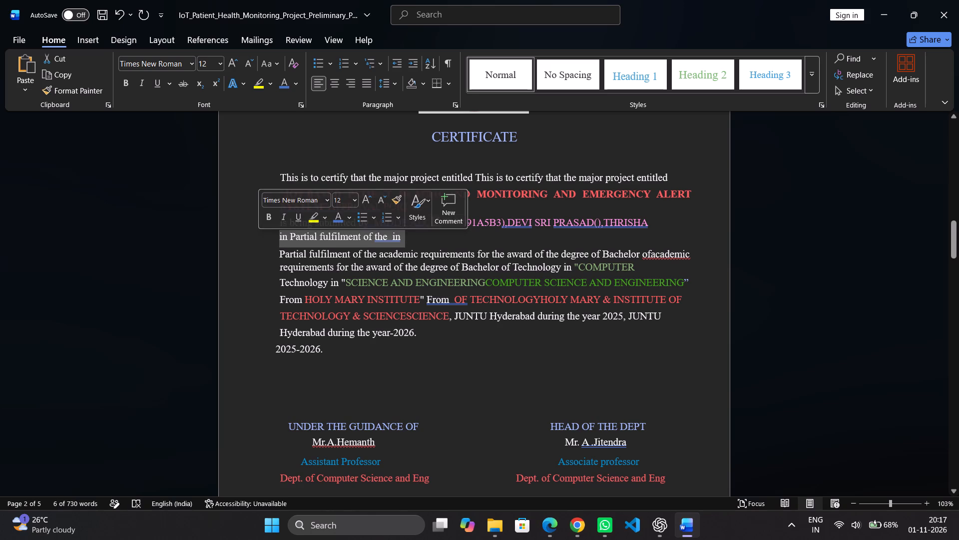
pyautogui.press('BackSpace')
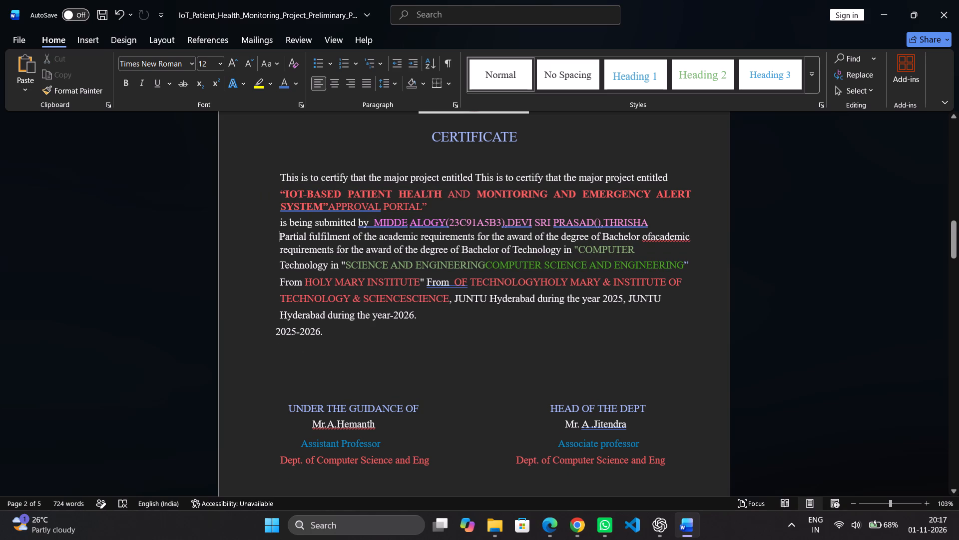
# Move the "is being submitted by" line with its students up behind "APPROVAL PORTAL”", ending it with empty parentheses and a comma.
pyautogui.moveTo(376, 221); pyautogui.dragTo(369, 221)
pyautogui.click(671, 220)
pyautogui.moveTo(653, 220); pyautogui.dragTo(276, 220)
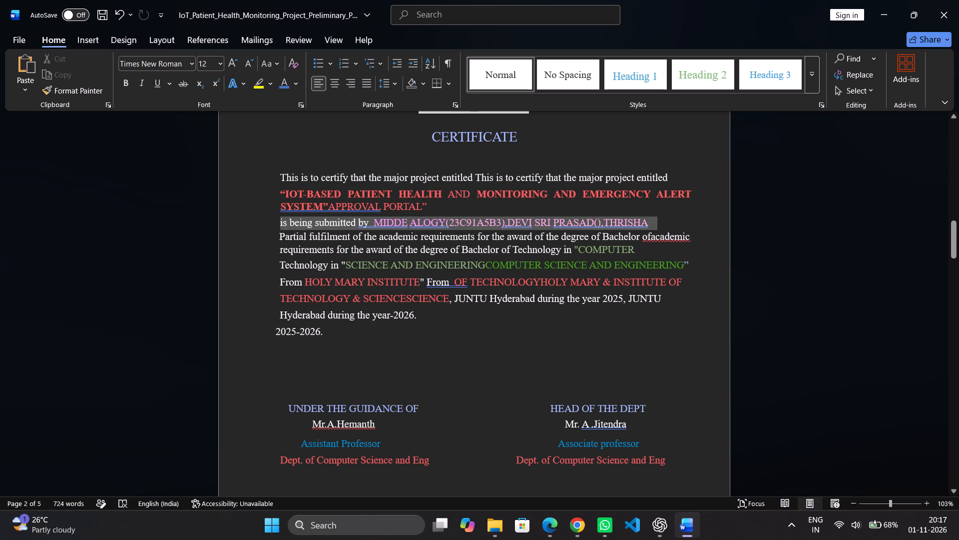
# Copy the "is being submitted by" line with its student names to directly follow "APPROVAL PORTAL”" in the certificate paragraph.
pyautogui.moveTo(276, 220); pyautogui.dragTo(282, 220)
pyautogui.click(670, 223)
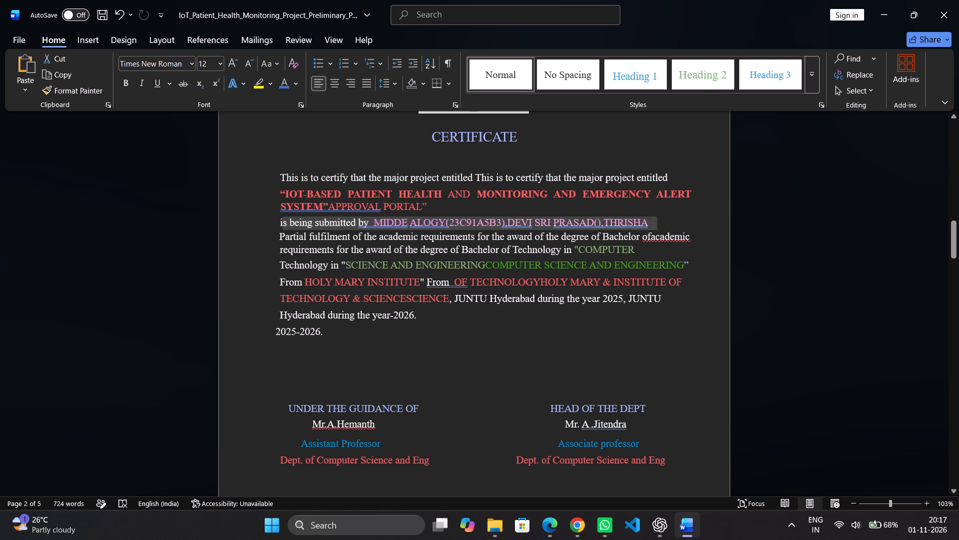
pyautogui.click(645, 220)
pyautogui.moveTo(645, 222); pyautogui.dragTo(351, 226)
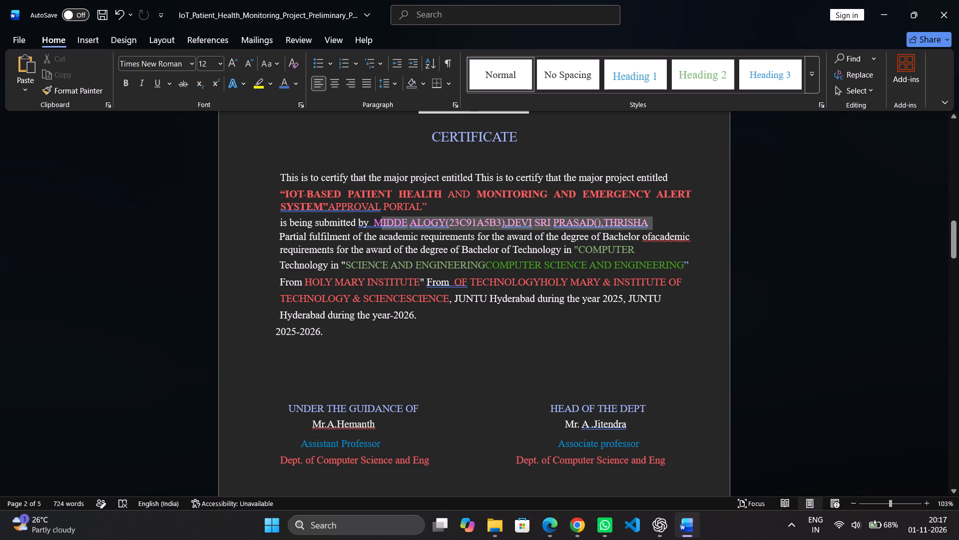
pyautogui.moveTo(351, 226); pyautogui.dragTo(280, 224)
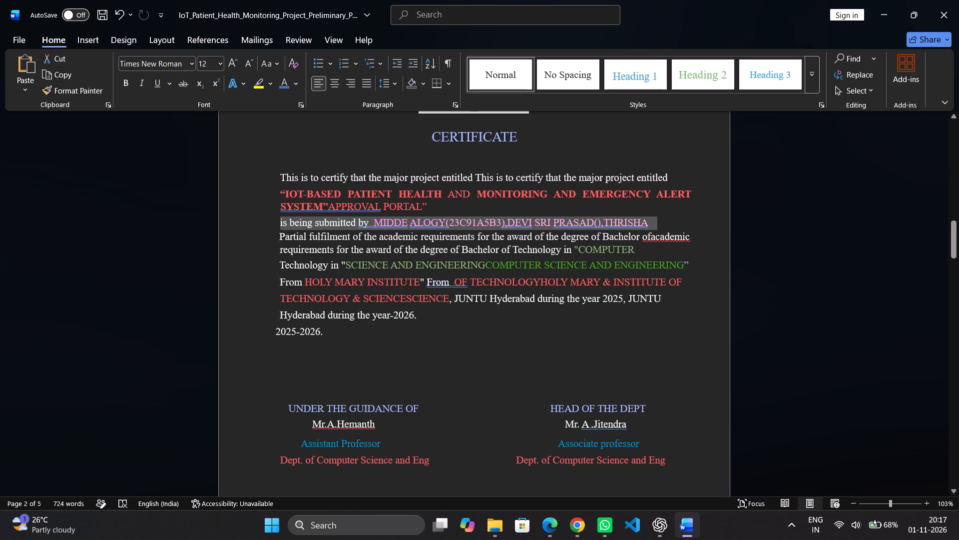
pyautogui.hotkey('ctrl', 'c')
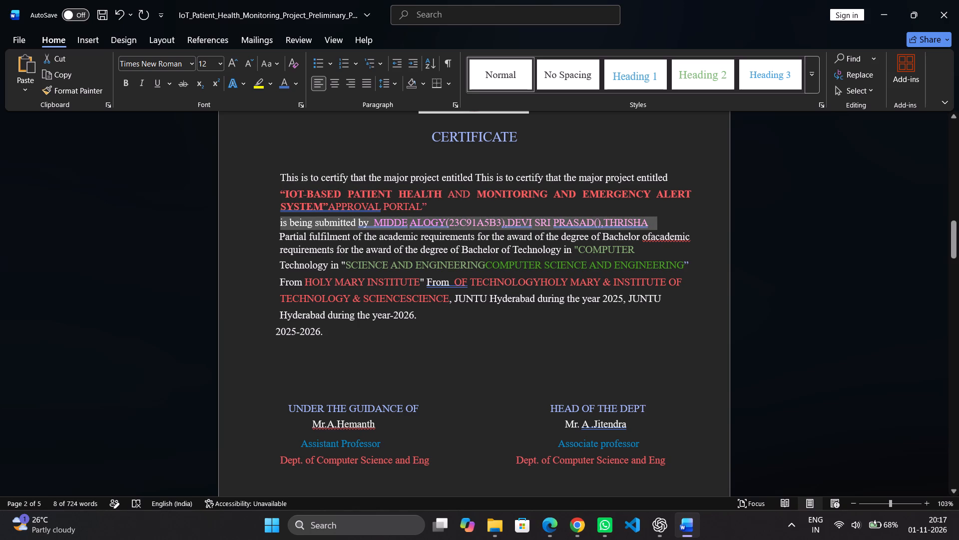
pyautogui.click(430, 207)
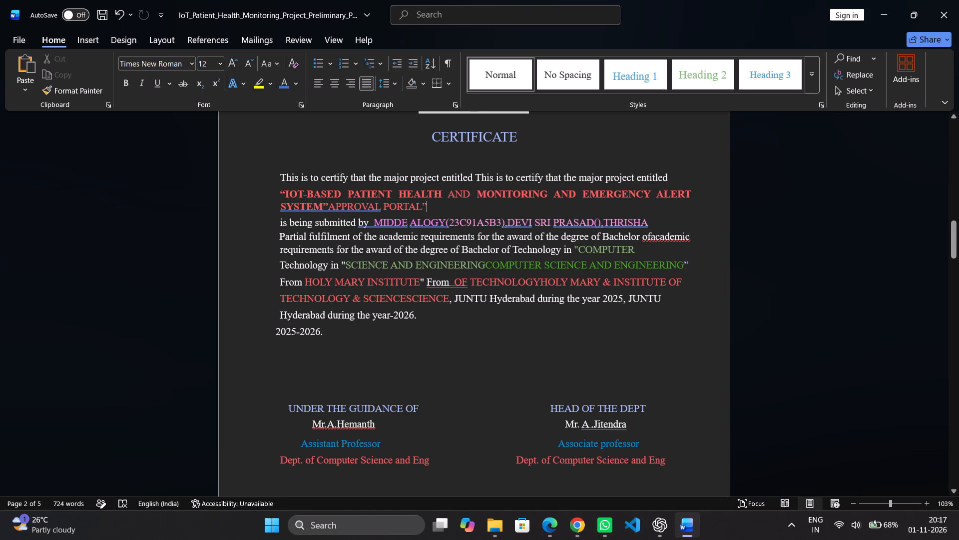
pyautogui.hotkey('ctrl', 'v')
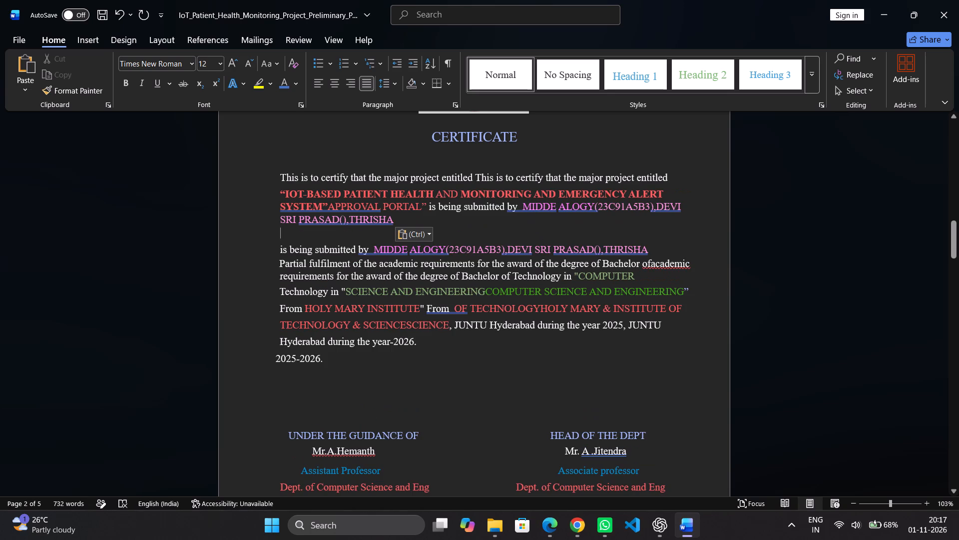
# Delete the original "is being submitted by" line and the blank line above "Partial fulfilment of the academic requirements".
pyautogui.moveTo(280, 251); pyautogui.dragTo(609, 245)
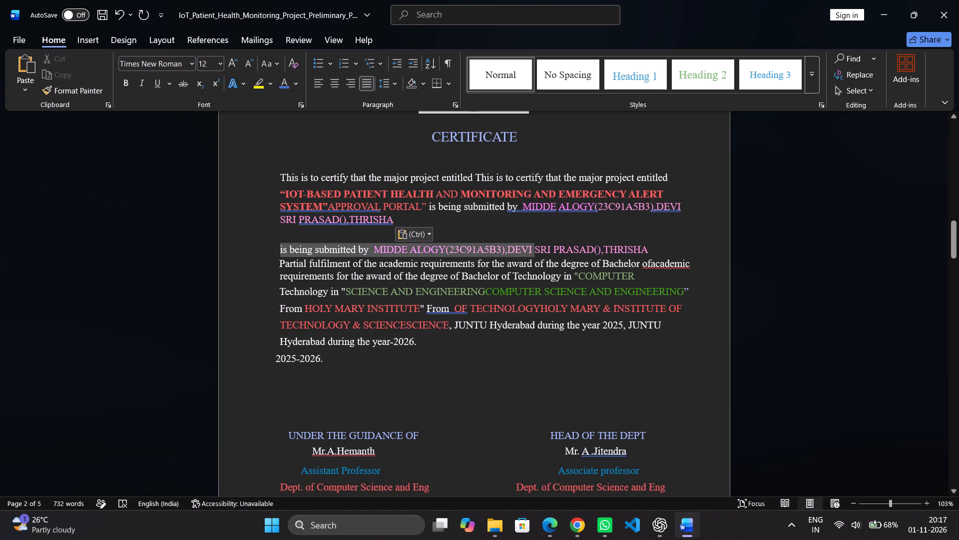
pyautogui.moveTo(609, 245); pyautogui.dragTo(627, 245)
pyautogui.press('BackSpace')
pyautogui.press('BackSpace')
pyautogui.press('BackSpace')
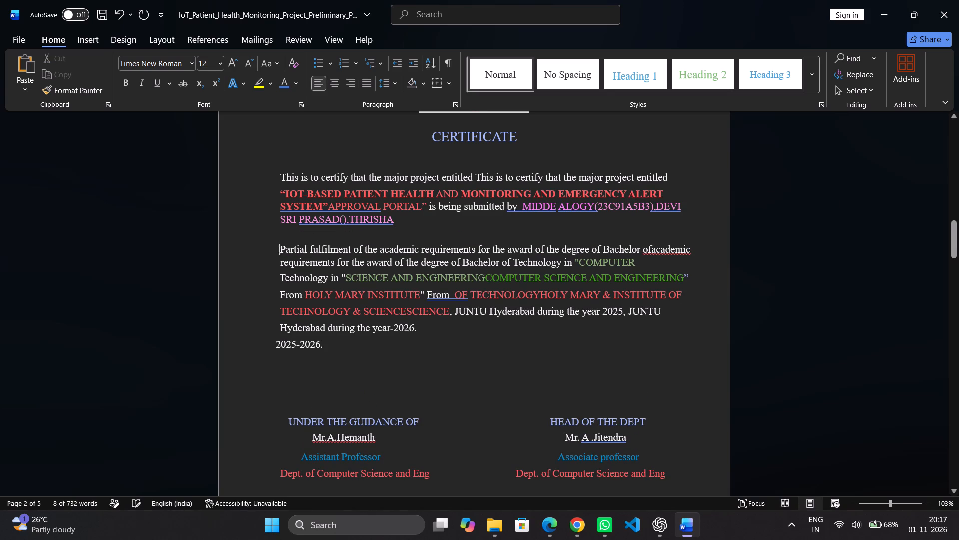
pyautogui.press('BackSpace')
pyautogui.press('BackSpace')
pyautogui.press('BackSpace')
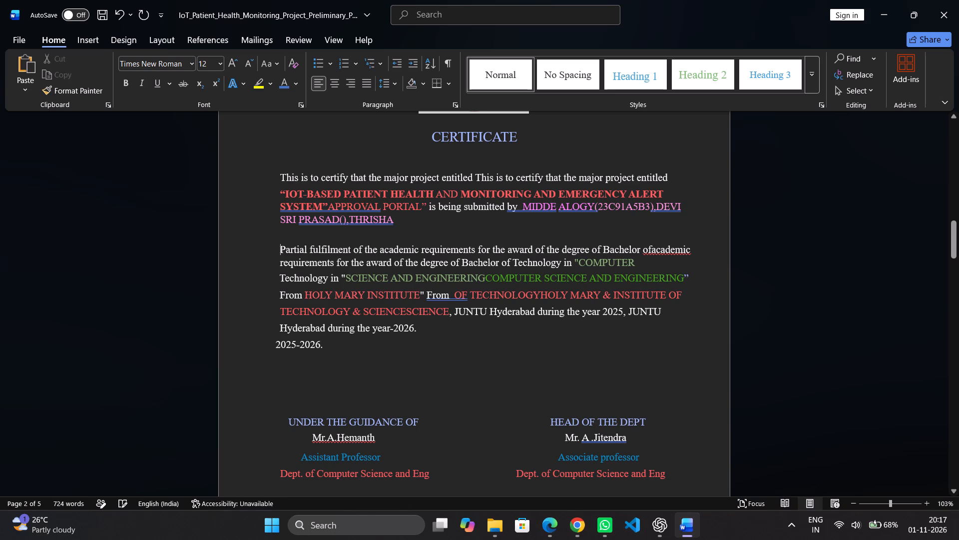
pyautogui.press('Up')
pyautogui.press('BackSpace')
pyautogui.press('BackSpace')
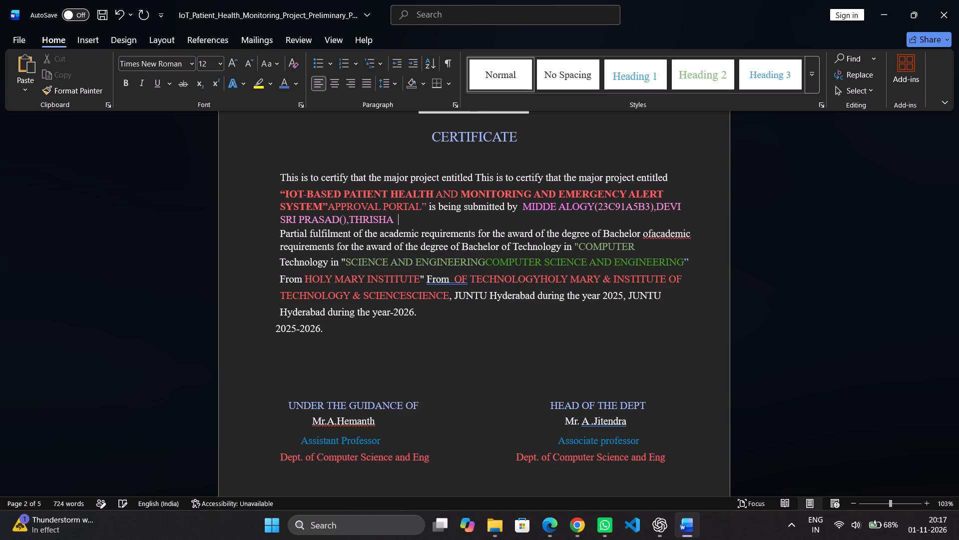
# Add empty parentheses and a comma, "(),", directly after the last student's name in the certificate.
pyautogui.press('BackSpace')
pyautogui.press('BackSpace')
pyautogui.hotkey('shift', '{')
pyautogui.hotkey('shift', 'BackSpace')
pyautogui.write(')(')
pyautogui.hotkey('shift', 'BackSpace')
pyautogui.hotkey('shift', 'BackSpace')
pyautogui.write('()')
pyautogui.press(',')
# Insert the surname JARUPULA directly before the last student's given name in the certificate paragraph.
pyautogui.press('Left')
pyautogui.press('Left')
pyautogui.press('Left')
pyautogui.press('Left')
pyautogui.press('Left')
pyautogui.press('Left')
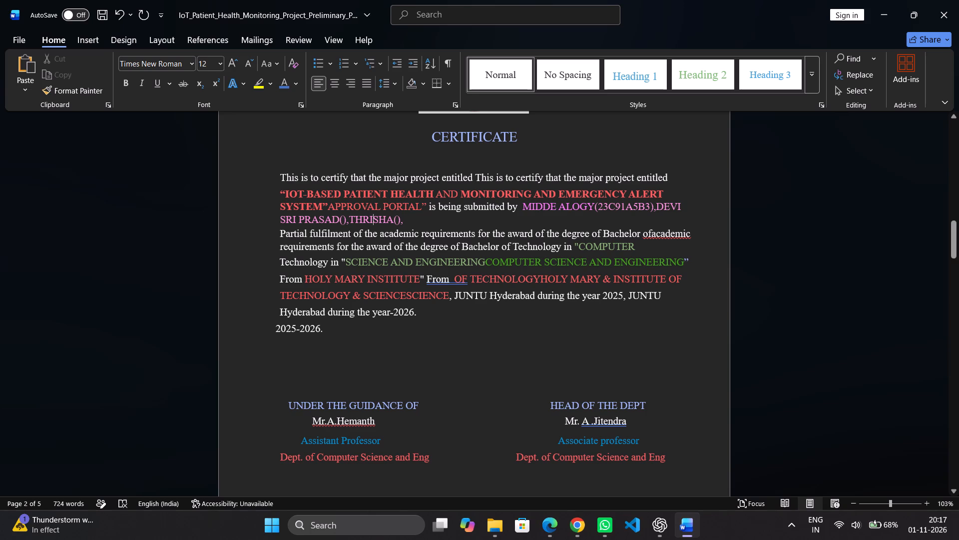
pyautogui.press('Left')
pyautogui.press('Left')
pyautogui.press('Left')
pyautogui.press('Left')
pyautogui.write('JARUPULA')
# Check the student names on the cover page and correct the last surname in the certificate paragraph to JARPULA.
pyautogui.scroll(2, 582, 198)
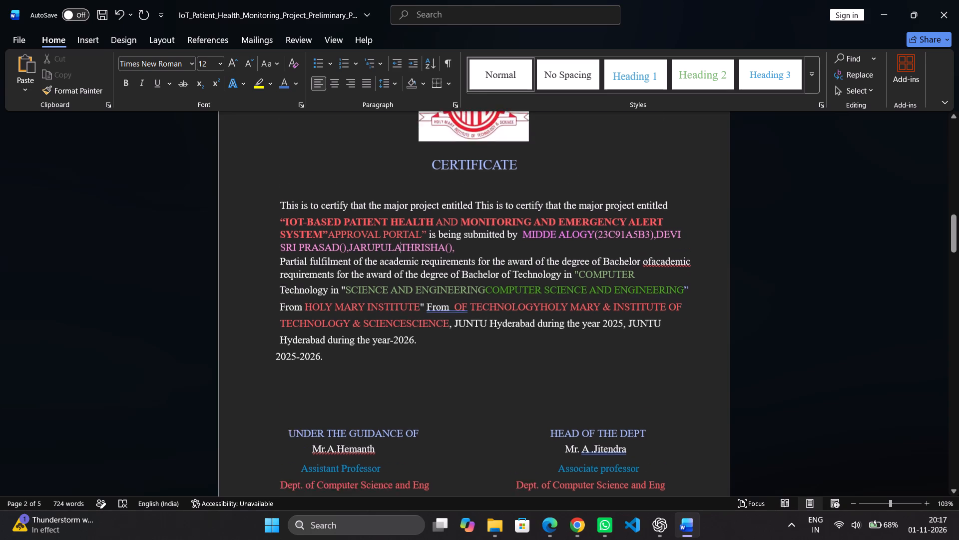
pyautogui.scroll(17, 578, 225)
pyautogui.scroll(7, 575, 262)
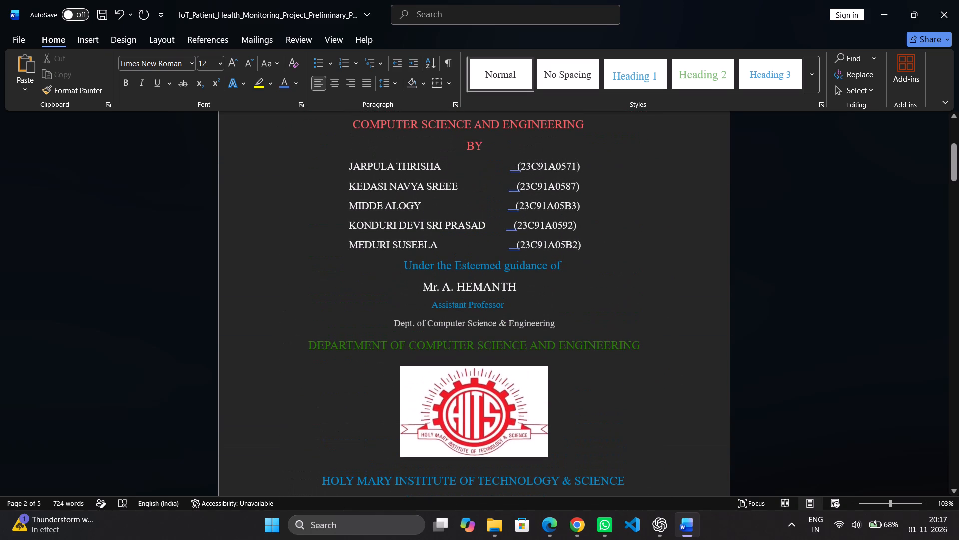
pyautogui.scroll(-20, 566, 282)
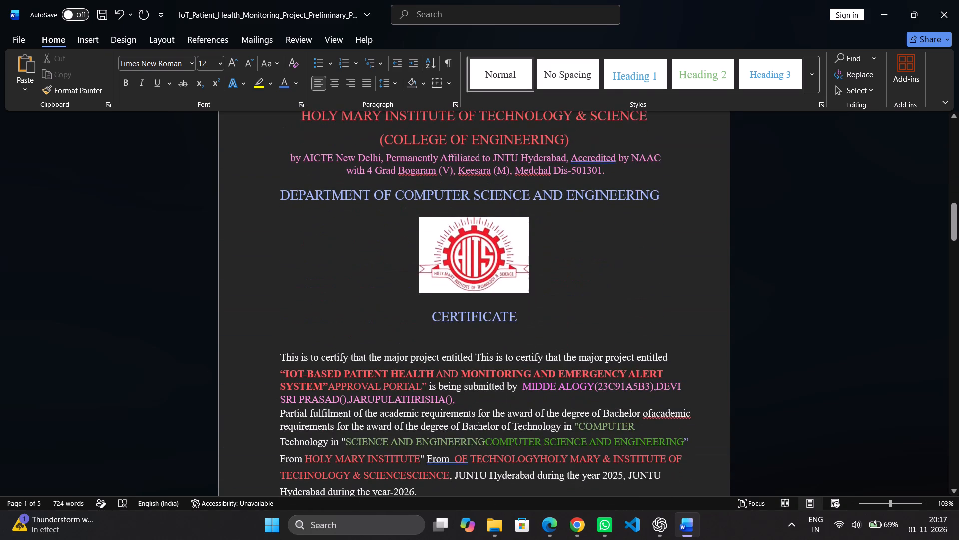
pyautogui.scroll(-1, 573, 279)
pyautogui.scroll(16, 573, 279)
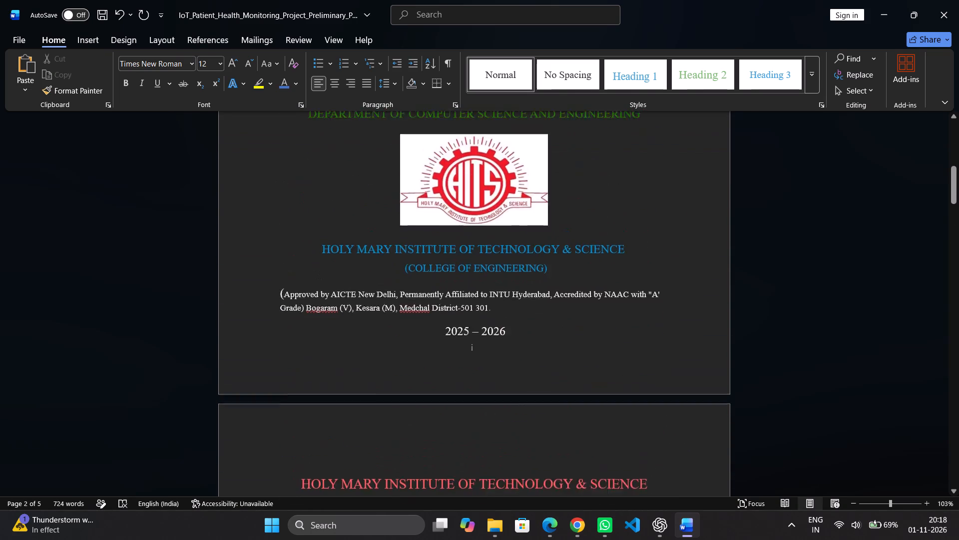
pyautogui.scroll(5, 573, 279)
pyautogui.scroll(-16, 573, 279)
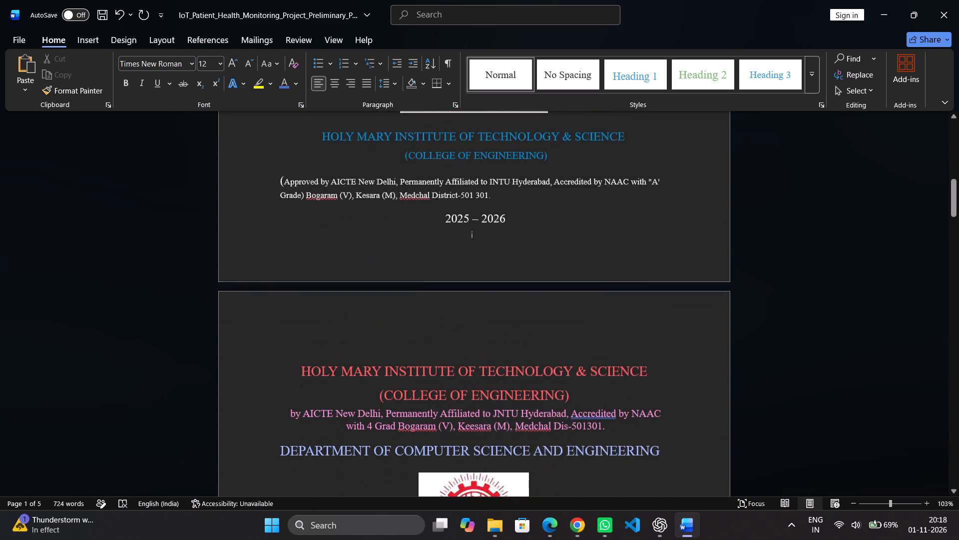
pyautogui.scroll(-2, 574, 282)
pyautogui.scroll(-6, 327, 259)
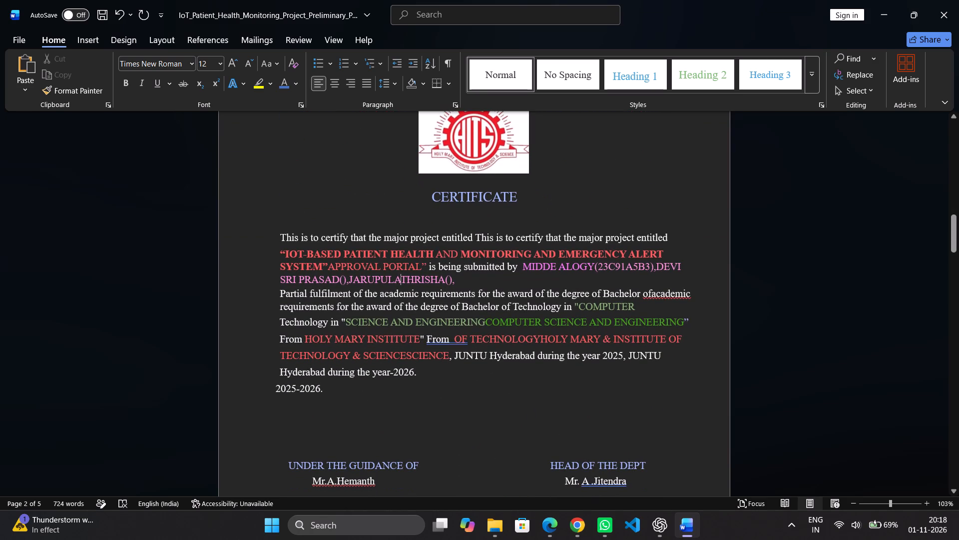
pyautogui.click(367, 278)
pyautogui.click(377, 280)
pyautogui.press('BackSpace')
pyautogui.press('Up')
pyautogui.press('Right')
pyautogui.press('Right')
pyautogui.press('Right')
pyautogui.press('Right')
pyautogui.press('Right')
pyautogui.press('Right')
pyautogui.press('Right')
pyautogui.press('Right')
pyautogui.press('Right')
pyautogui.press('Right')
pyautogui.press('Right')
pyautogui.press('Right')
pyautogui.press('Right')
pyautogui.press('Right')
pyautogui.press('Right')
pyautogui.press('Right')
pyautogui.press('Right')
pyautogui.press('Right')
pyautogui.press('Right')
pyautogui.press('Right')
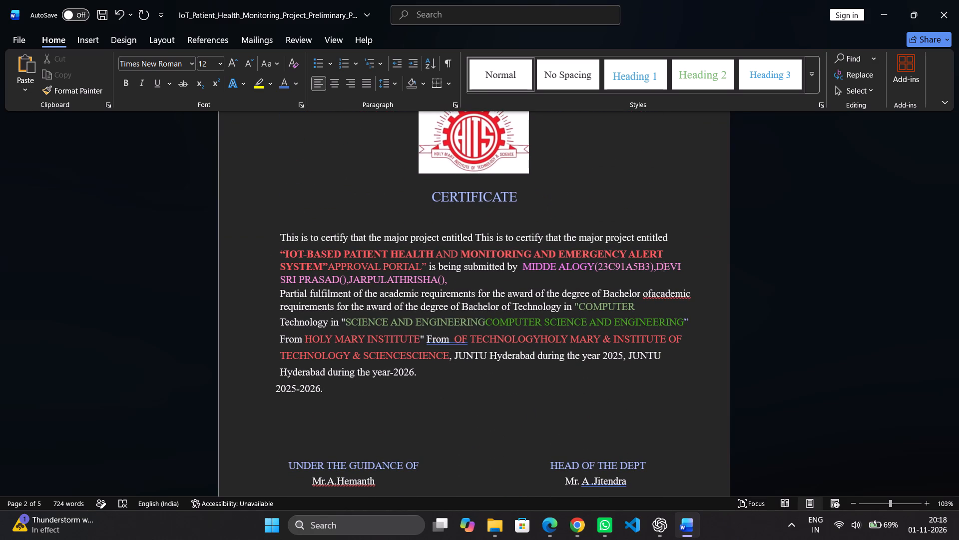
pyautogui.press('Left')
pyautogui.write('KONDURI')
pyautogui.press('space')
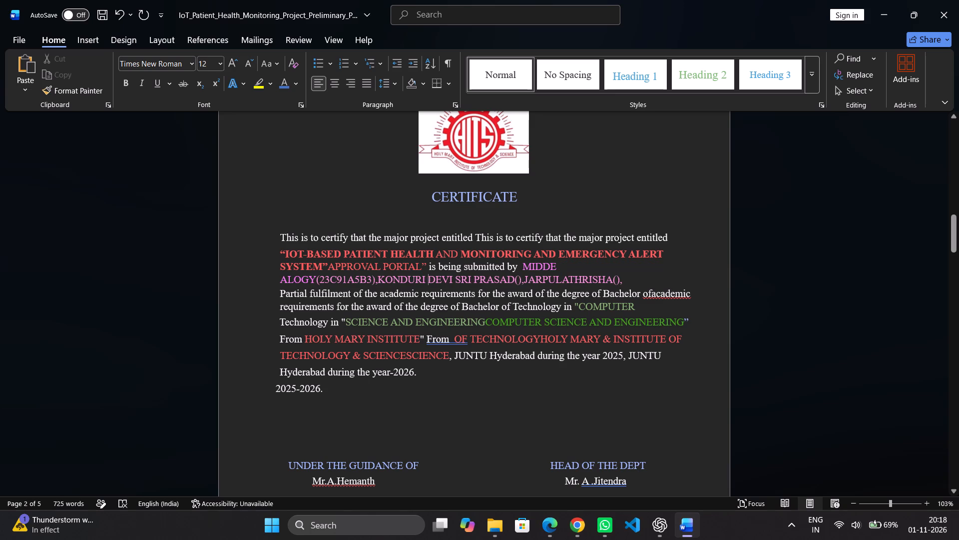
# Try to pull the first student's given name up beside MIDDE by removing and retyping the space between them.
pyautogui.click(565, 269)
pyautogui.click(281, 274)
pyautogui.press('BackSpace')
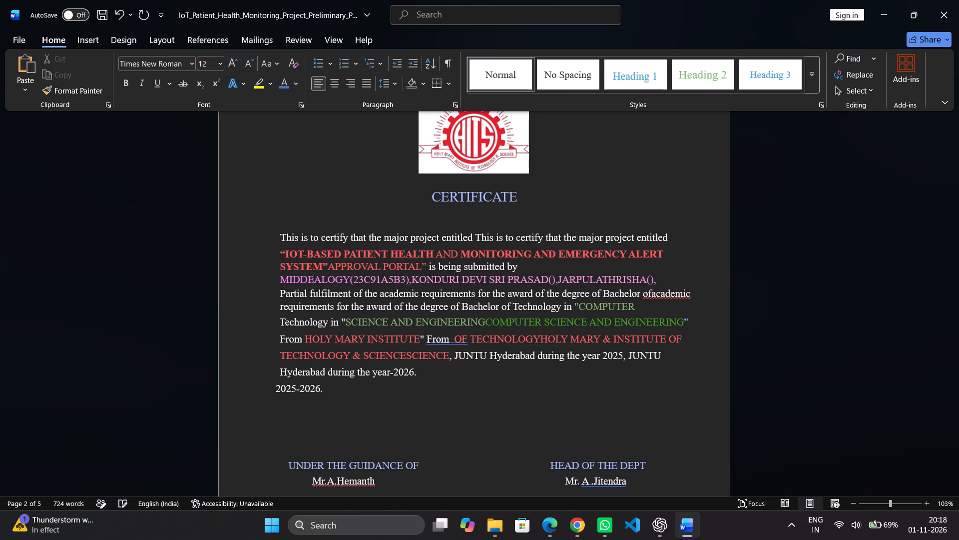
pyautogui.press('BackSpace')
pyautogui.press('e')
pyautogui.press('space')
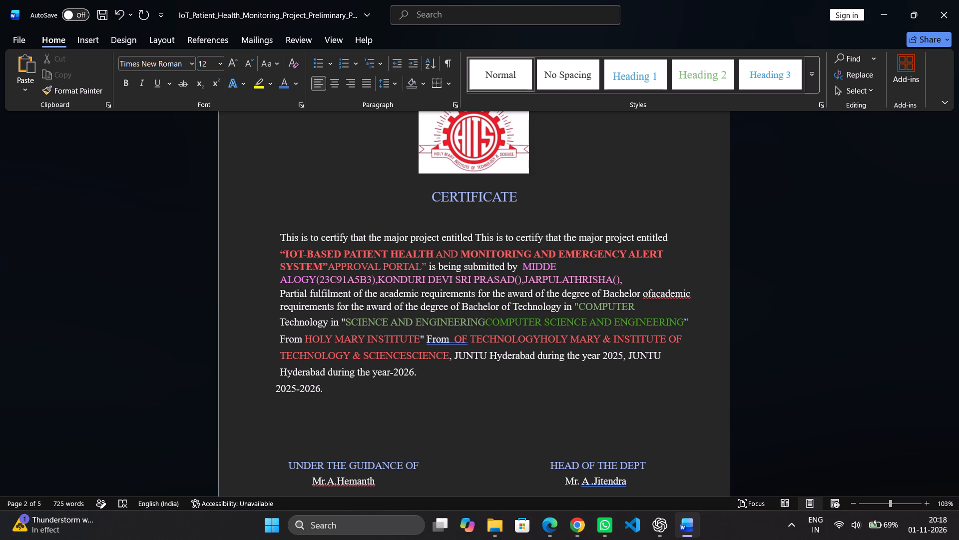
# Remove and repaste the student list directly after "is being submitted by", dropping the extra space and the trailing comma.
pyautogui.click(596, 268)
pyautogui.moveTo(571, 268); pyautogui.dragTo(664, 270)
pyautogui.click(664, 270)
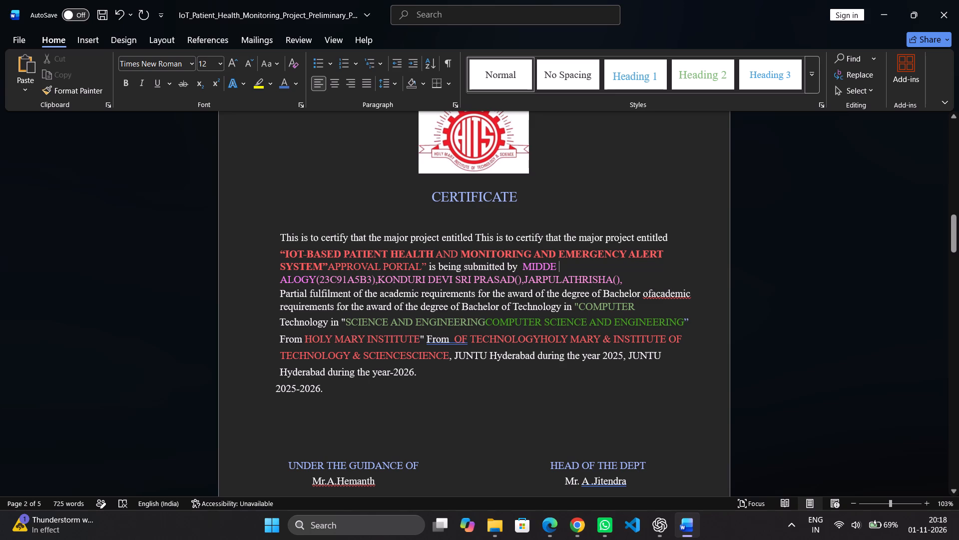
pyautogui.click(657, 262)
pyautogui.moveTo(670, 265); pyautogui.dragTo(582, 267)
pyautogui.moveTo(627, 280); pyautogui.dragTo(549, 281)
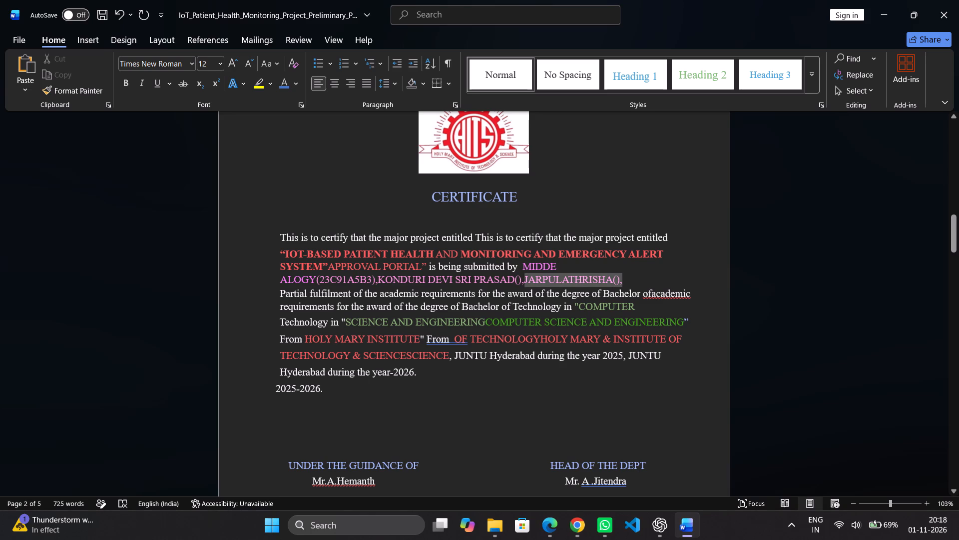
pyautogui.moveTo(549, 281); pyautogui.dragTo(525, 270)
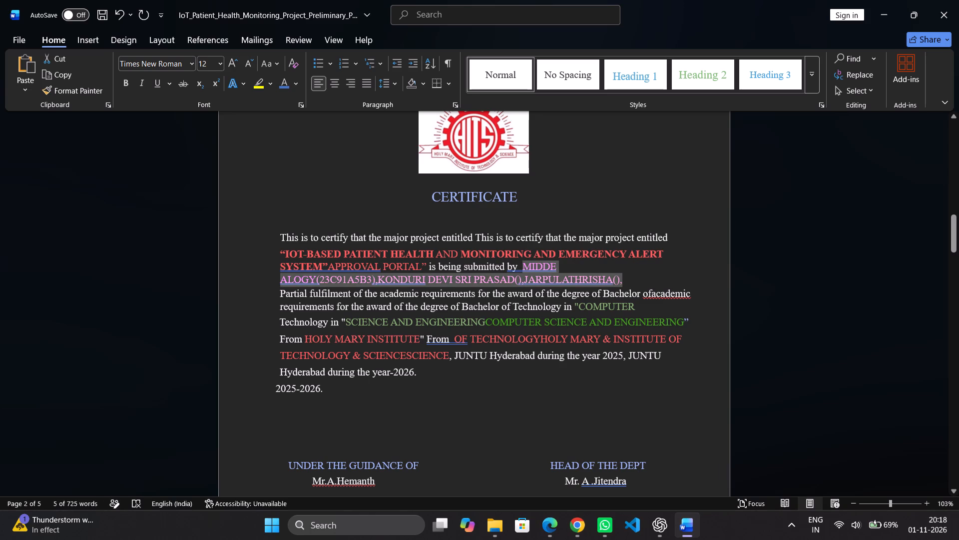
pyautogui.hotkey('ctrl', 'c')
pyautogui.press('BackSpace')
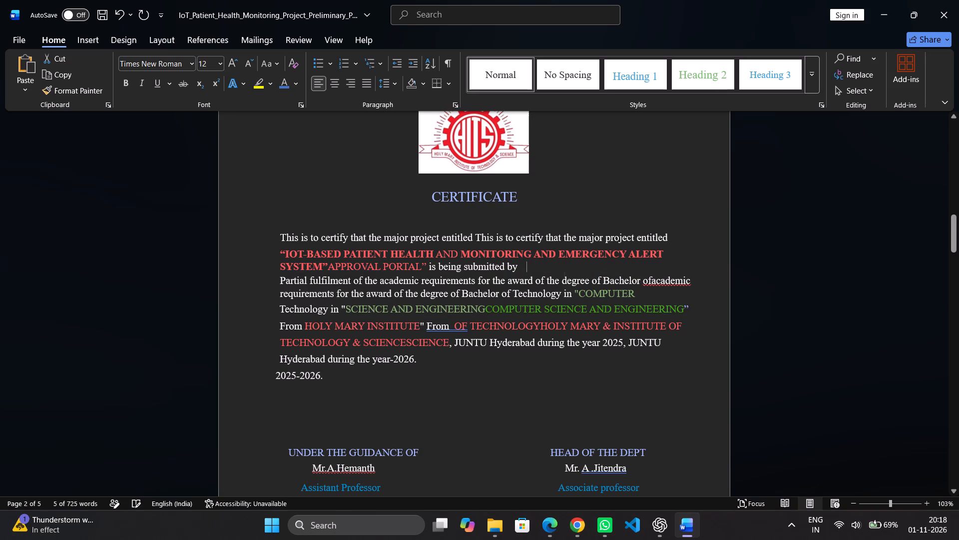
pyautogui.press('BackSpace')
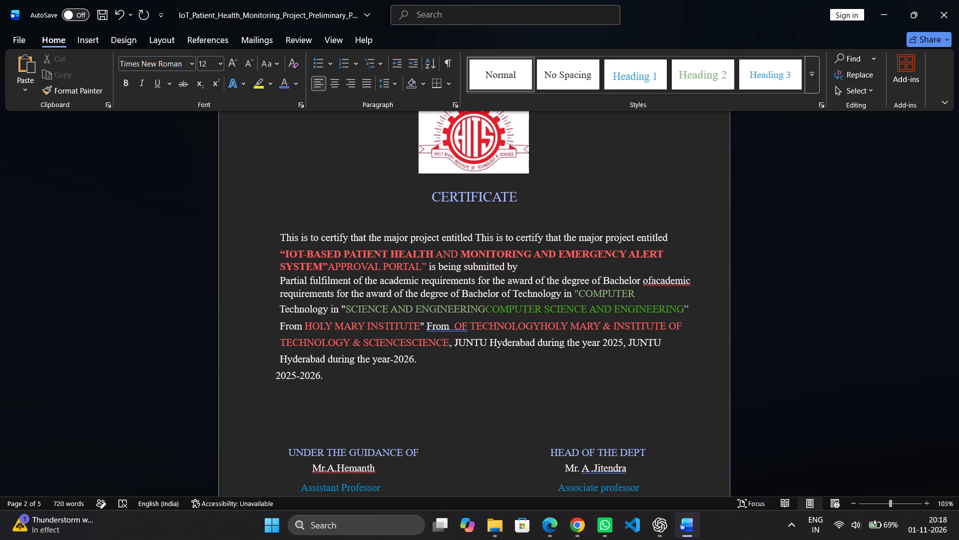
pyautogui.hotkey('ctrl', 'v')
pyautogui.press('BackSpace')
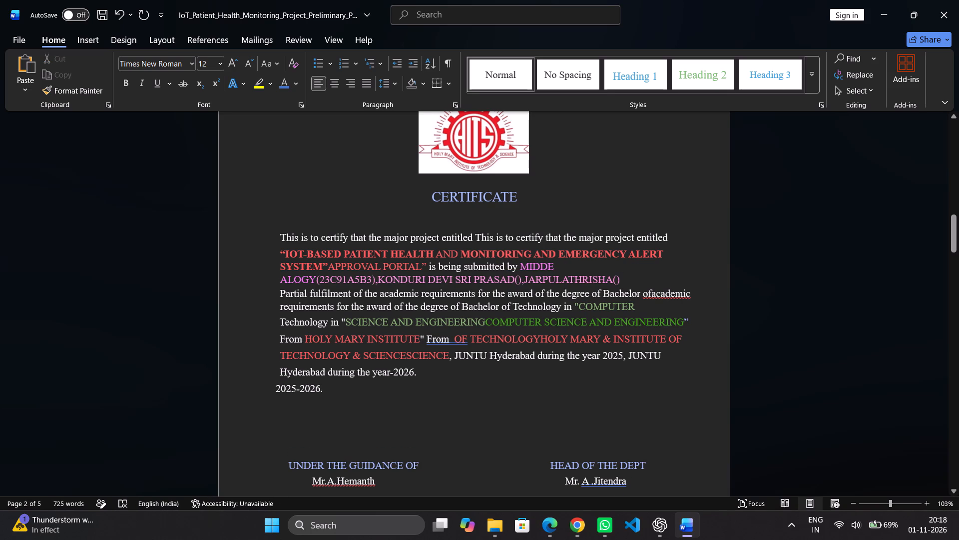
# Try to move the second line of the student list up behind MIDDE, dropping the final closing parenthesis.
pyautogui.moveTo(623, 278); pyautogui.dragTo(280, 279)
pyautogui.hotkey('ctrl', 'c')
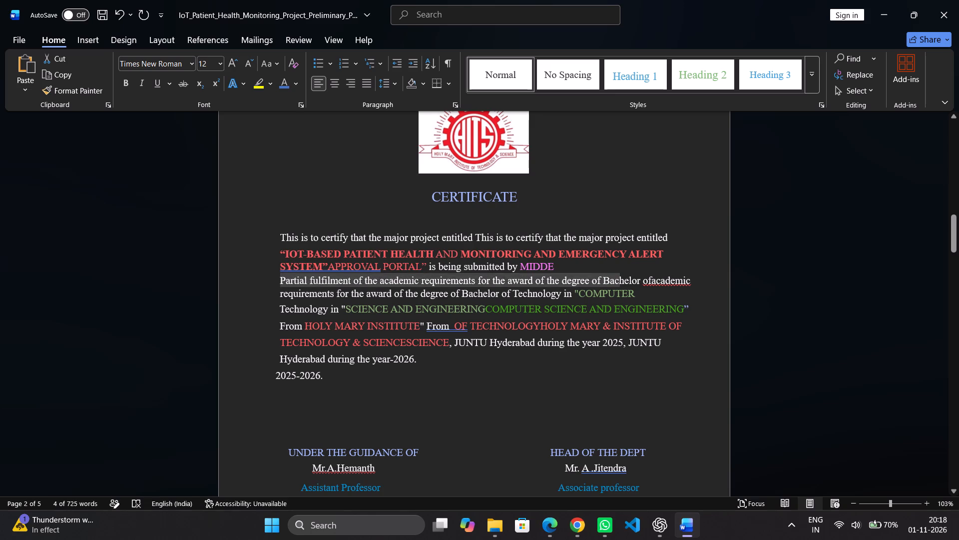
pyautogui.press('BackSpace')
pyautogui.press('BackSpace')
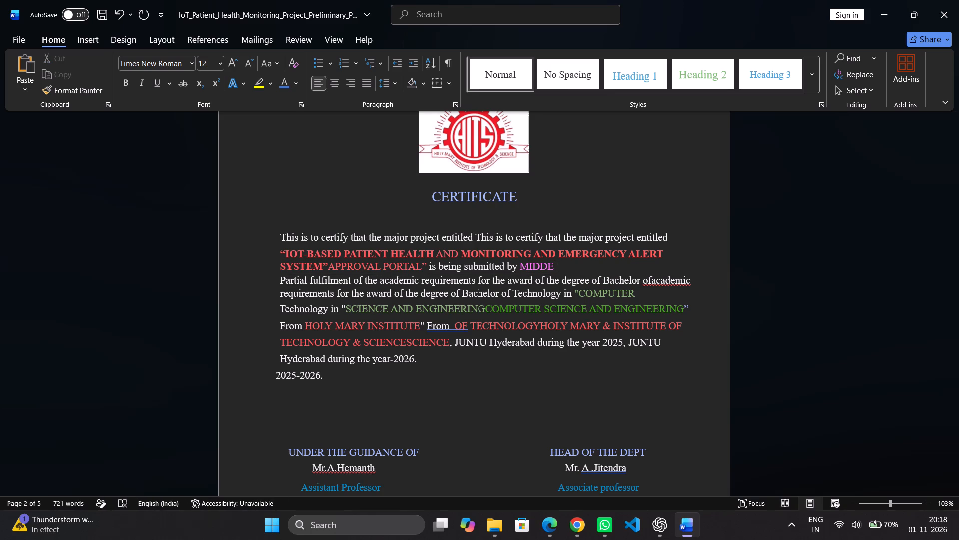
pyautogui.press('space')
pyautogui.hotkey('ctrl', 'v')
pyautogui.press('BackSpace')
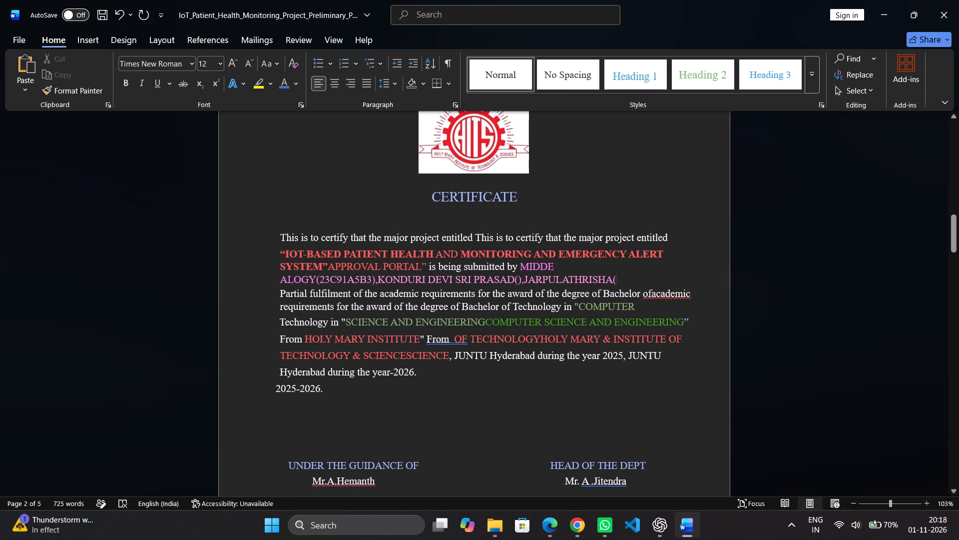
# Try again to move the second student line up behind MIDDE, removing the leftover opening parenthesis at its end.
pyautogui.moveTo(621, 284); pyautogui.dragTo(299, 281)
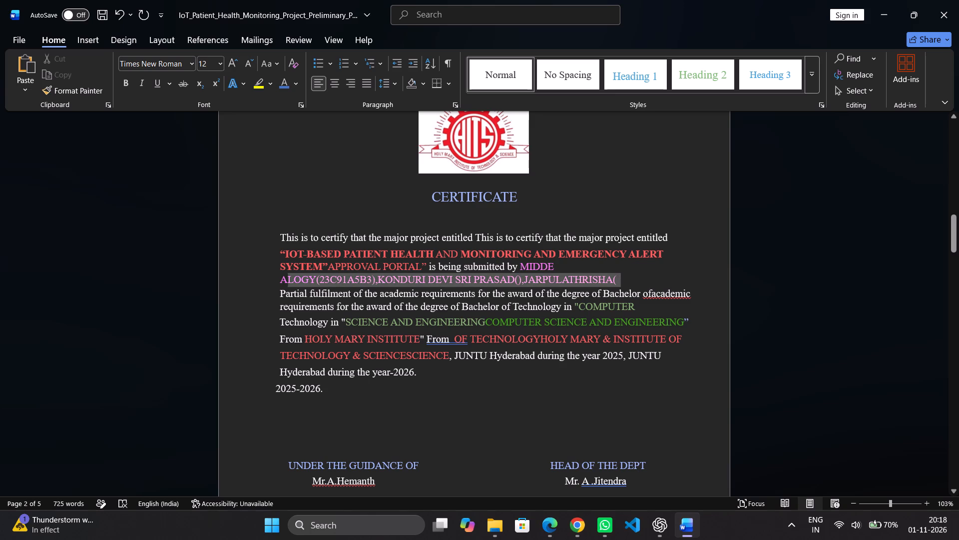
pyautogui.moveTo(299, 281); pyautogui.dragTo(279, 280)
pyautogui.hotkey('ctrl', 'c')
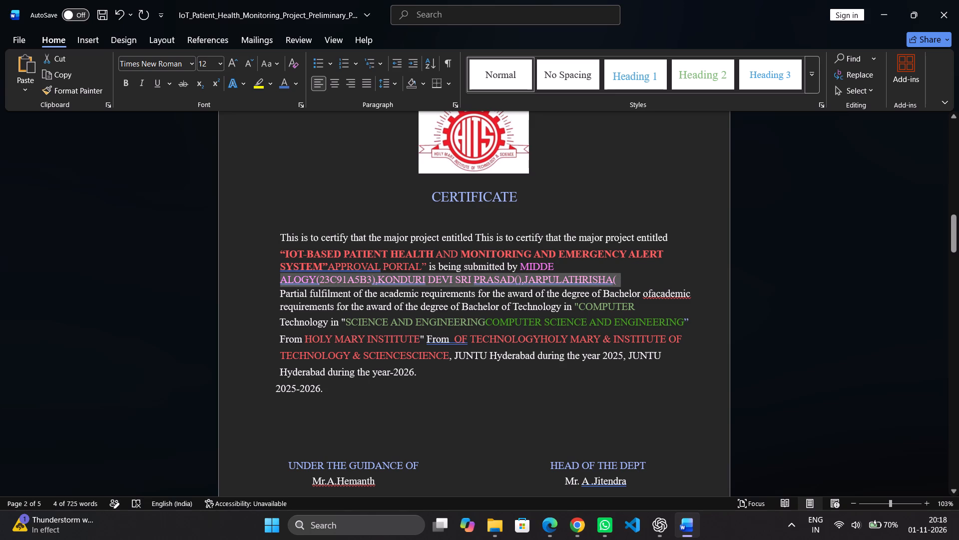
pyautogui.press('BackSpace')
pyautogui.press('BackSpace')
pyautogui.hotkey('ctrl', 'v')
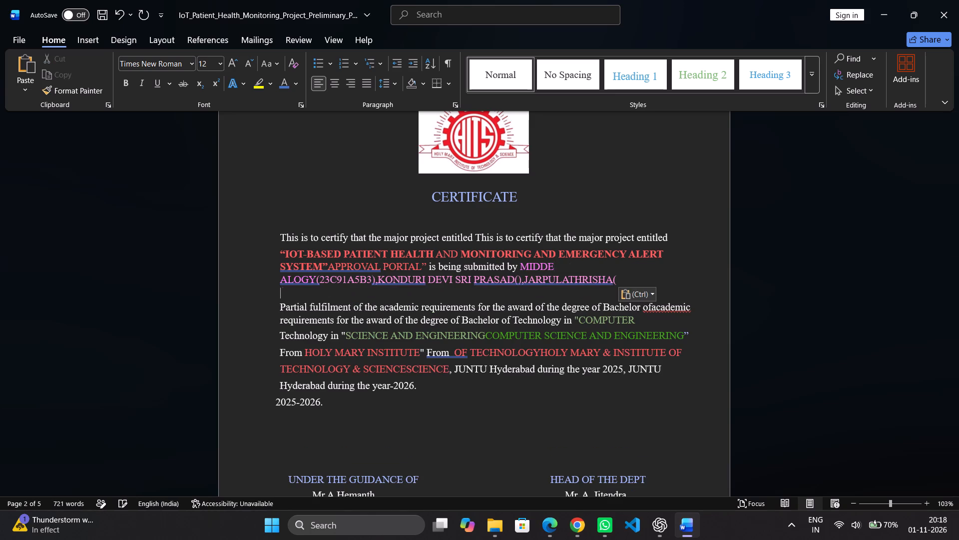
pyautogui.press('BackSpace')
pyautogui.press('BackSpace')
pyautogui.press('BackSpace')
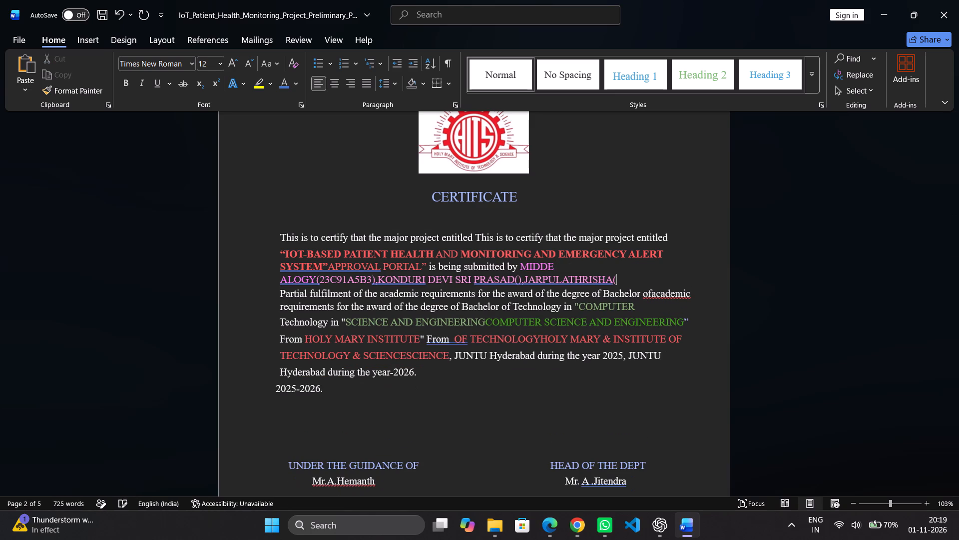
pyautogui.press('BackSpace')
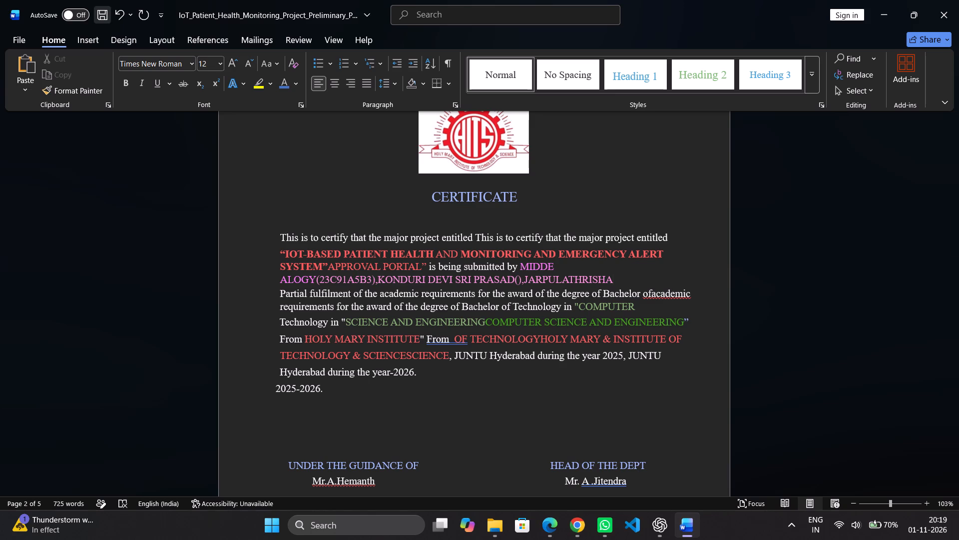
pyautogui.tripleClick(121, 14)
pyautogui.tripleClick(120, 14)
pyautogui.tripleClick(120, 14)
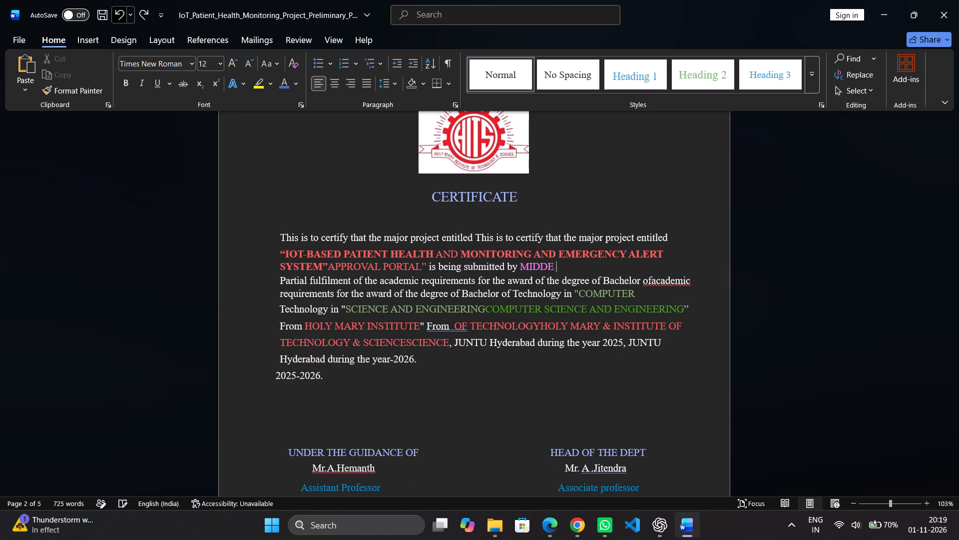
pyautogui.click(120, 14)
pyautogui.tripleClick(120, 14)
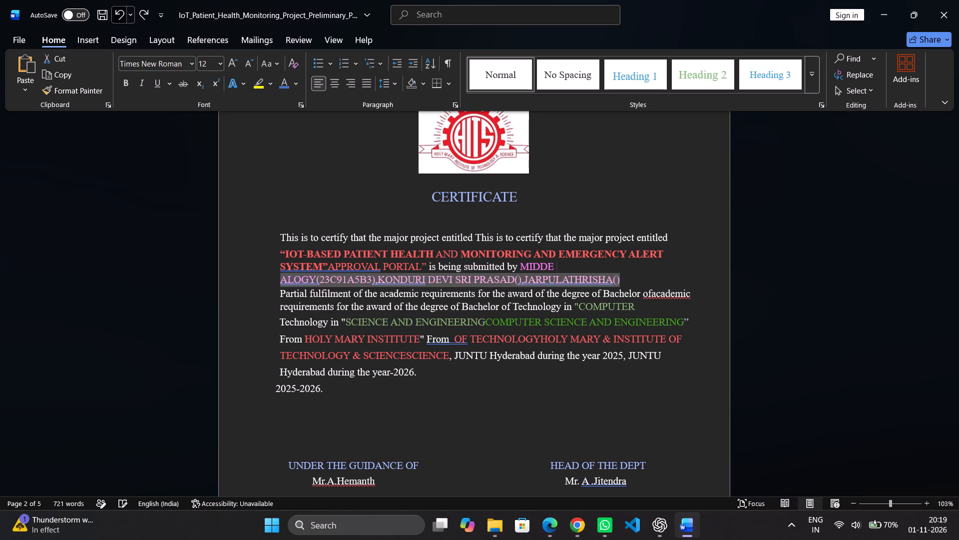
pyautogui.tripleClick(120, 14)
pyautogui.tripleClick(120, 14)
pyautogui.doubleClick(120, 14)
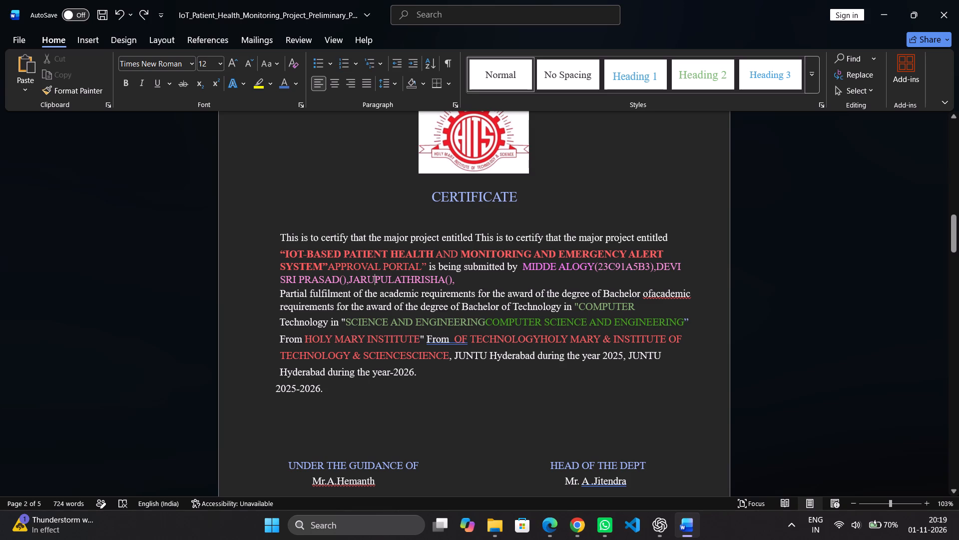
pyautogui.press('BackSpace')
# Add the surname KONDURI after the second student's given names, just before the empty parentheses.
pyautogui.press('Left')
pyautogui.press('Left')
pyautogui.press('Left')
pyautogui.press('Left')
pyautogui.press('Left')
pyautogui.press('Left')
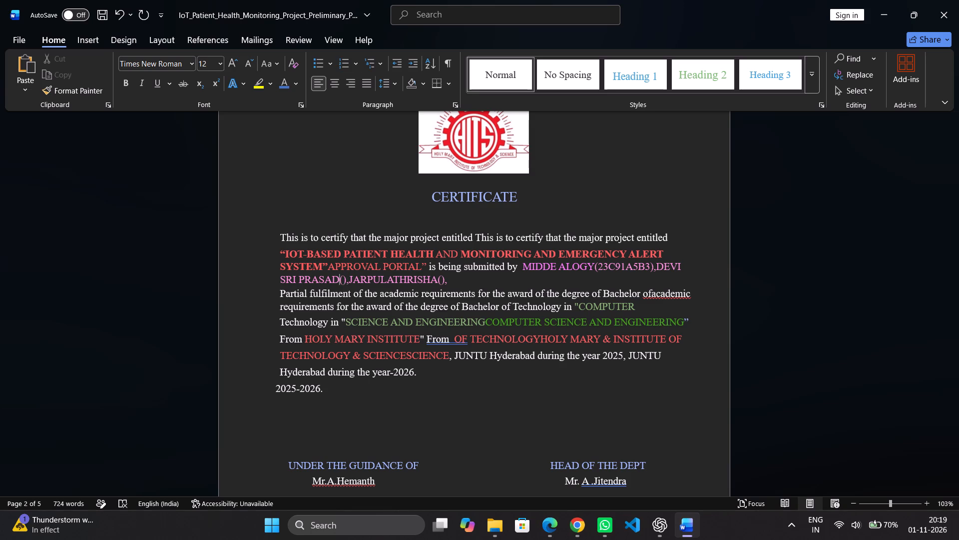
pyautogui.press('Left')
pyautogui.press('Right')
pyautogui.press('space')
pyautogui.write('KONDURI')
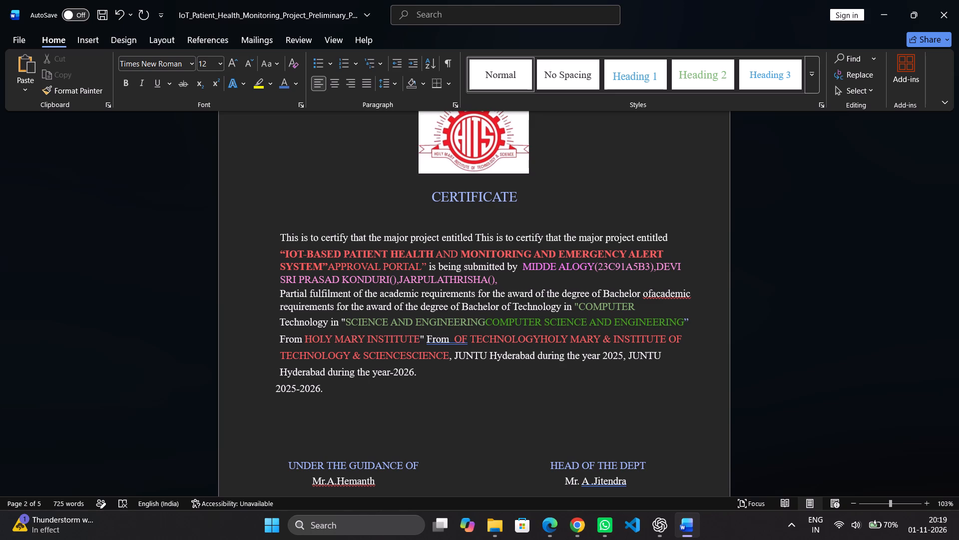
# Start the fourth student's entry at the end of the certificate's student list with the surname KEDASI.
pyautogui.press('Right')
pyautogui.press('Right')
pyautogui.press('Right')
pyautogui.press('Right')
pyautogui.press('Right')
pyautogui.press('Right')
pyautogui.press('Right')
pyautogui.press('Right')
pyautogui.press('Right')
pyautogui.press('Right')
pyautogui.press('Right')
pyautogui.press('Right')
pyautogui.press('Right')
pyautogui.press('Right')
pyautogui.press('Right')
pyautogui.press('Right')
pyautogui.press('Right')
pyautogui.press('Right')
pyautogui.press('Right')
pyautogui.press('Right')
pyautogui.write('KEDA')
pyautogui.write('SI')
pyautogui.scroll(17, 559, 270)
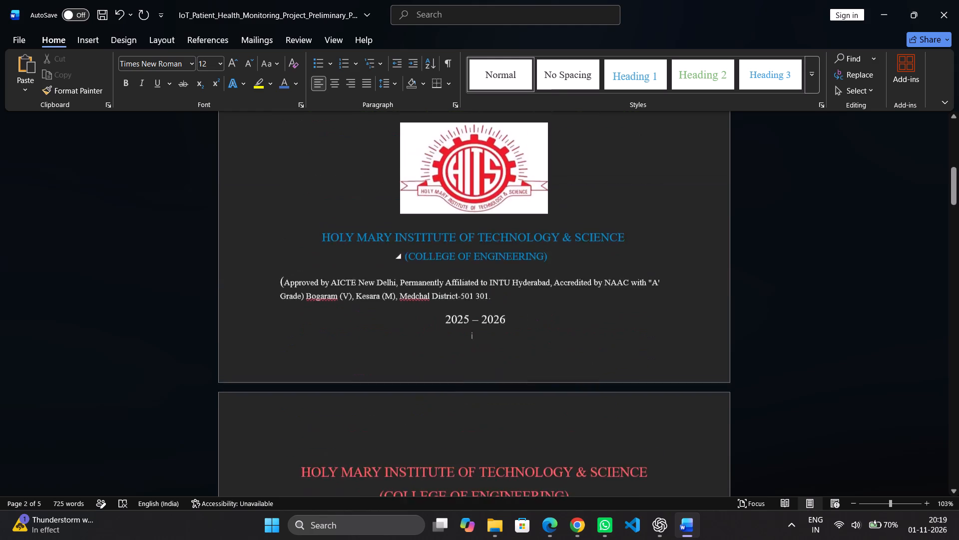
pyautogui.scroll(8, 593, 275)
pyautogui.scroll(-1, 591, 275)
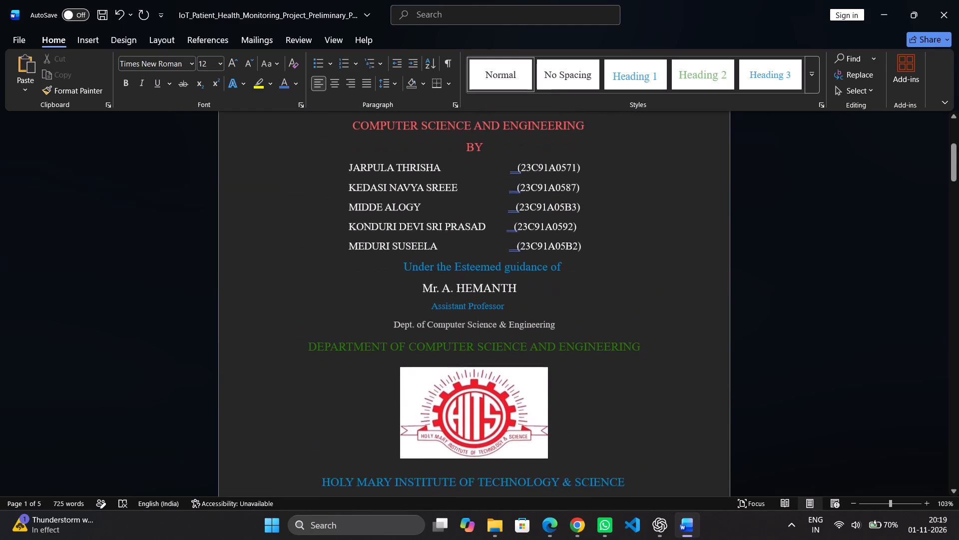
pyautogui.scroll(-20, 591, 275)
pyautogui.scroll(-7, 591, 275)
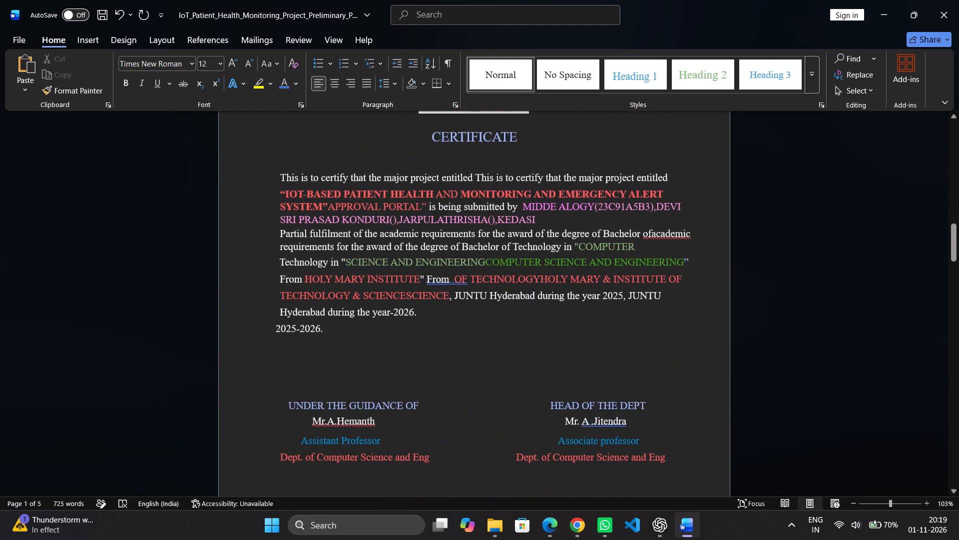
pyautogui.scroll(20, 590, 279)
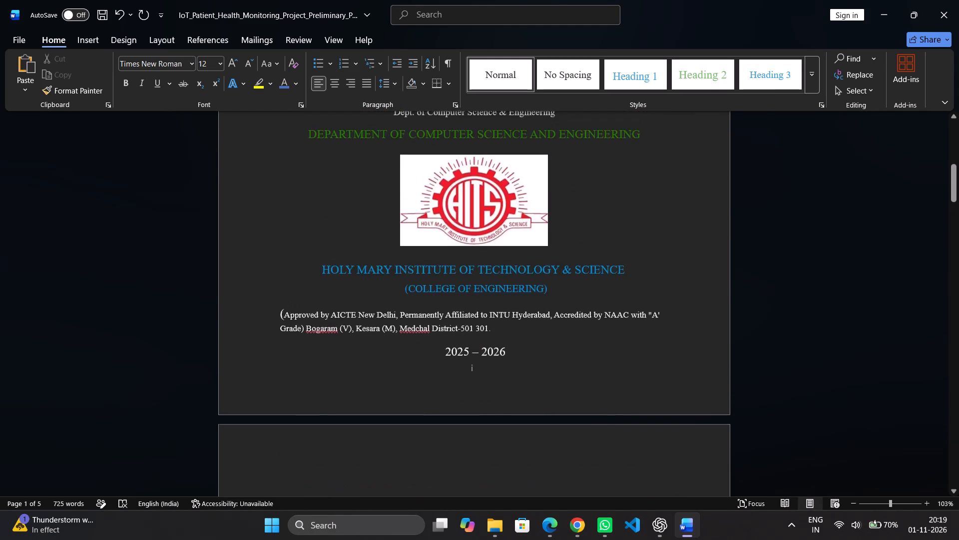
pyautogui.scroll(8, 560, 365)
pyautogui.scroll(-1, 562, 358)
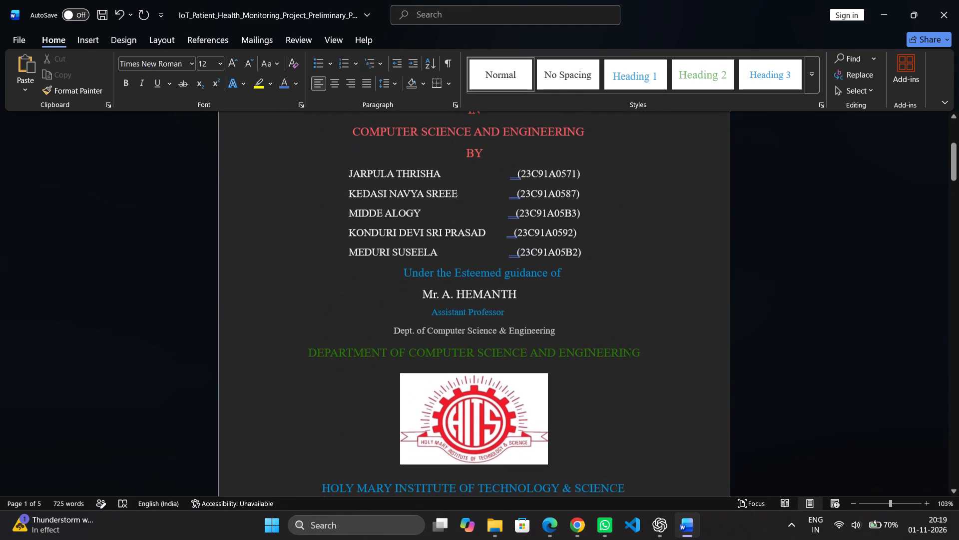
pyautogui.scroll(-1, 562, 358)
pyautogui.scroll(-20, 562, 358)
pyautogui.scroll(-4, 562, 358)
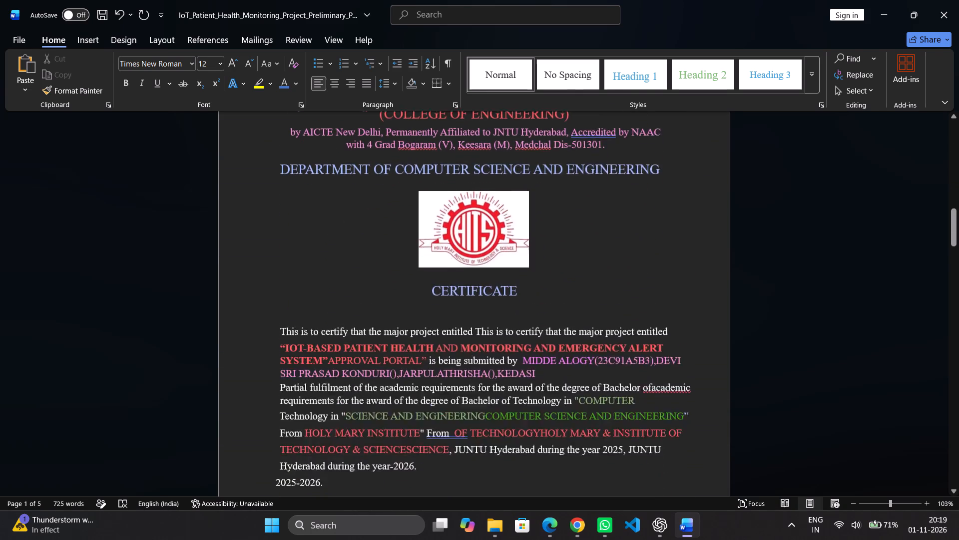
pyautogui.scroll(-3, 562, 362)
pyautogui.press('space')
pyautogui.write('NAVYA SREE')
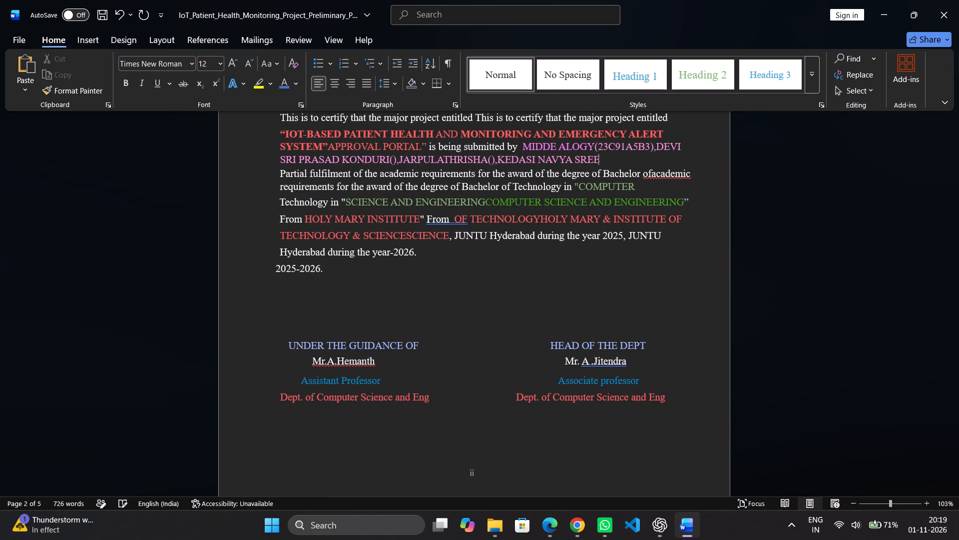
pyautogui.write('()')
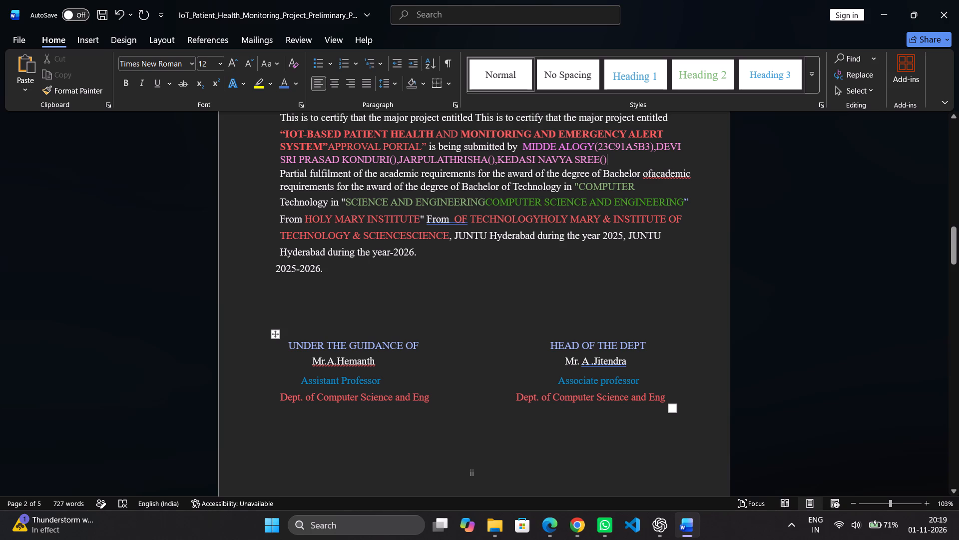
pyautogui.scroll(1, 521, 221)
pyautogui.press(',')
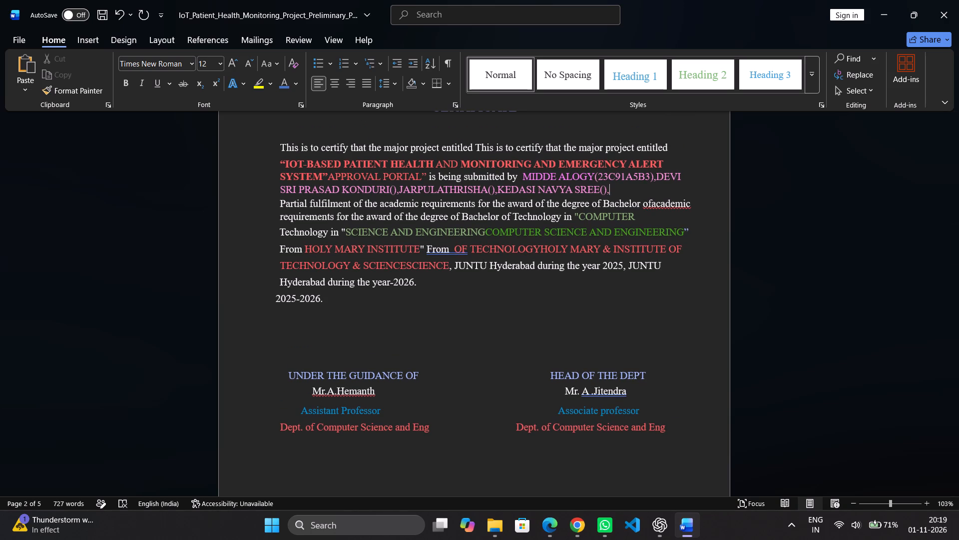
pyautogui.scroll(-2, 524, 222)
pyautogui.scroll(19, 546, 227)
pyautogui.scroll(8, 562, 229)
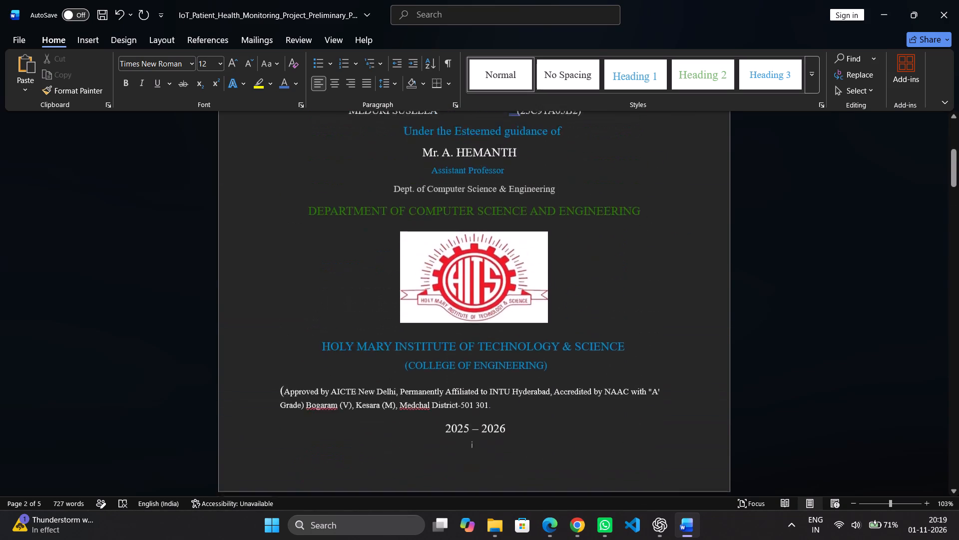
pyautogui.scroll(3, 562, 229)
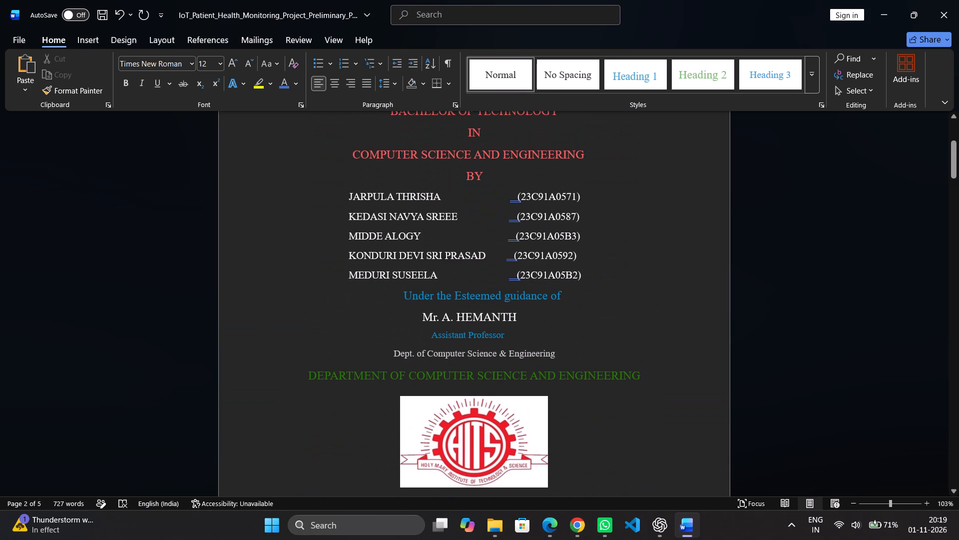
pyautogui.scroll(-20, 562, 229)
pyautogui.scroll(-12, 562, 229)
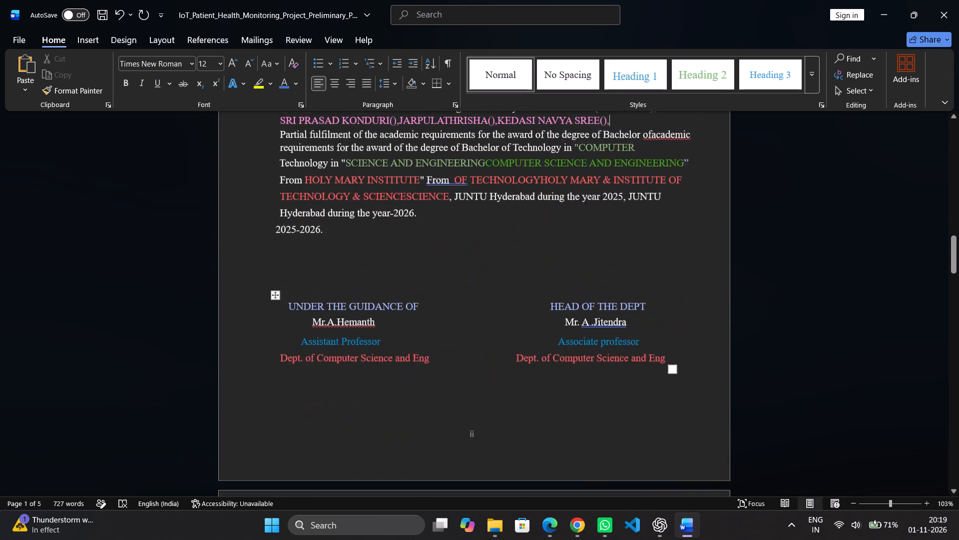
pyautogui.scroll(-3, 560, 242)
pyautogui.scroll(-20, 560, 242)
pyautogui.scroll(-12, 560, 242)
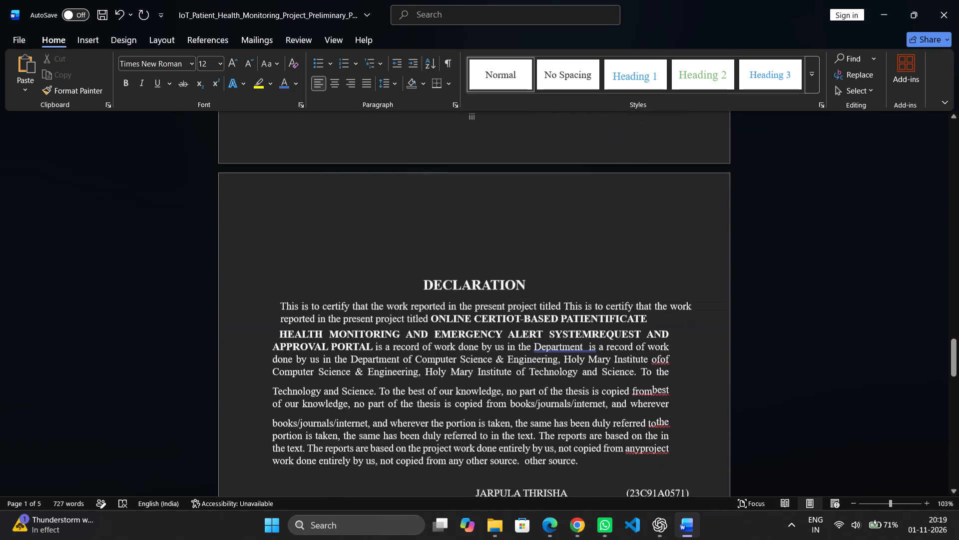
pyautogui.scroll(20, 561, 266)
pyautogui.scroll(19, 561, 266)
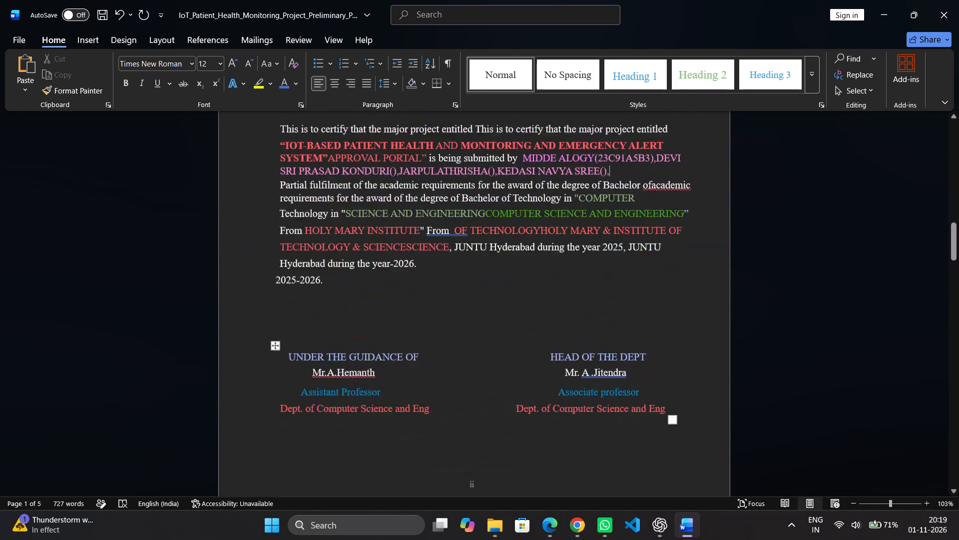
pyautogui.scroll(3, 574, 260)
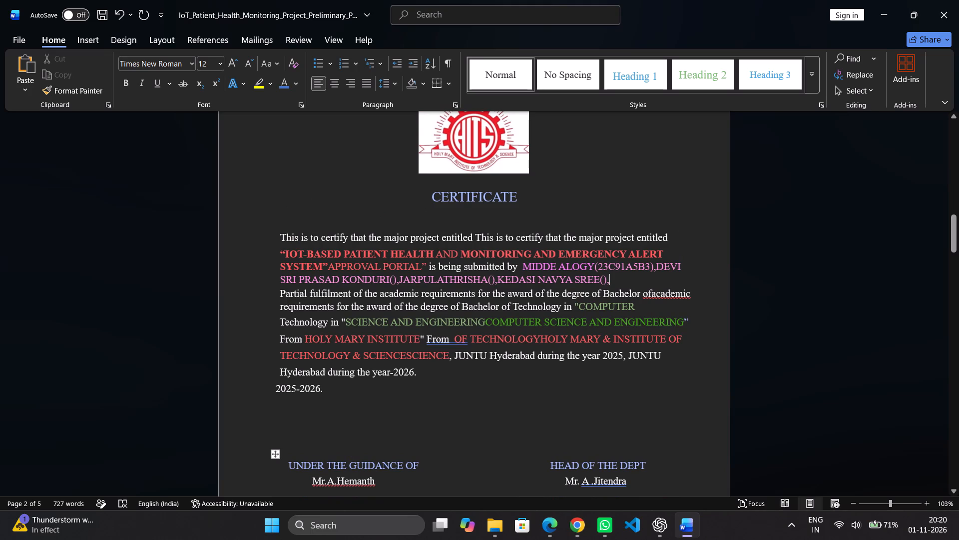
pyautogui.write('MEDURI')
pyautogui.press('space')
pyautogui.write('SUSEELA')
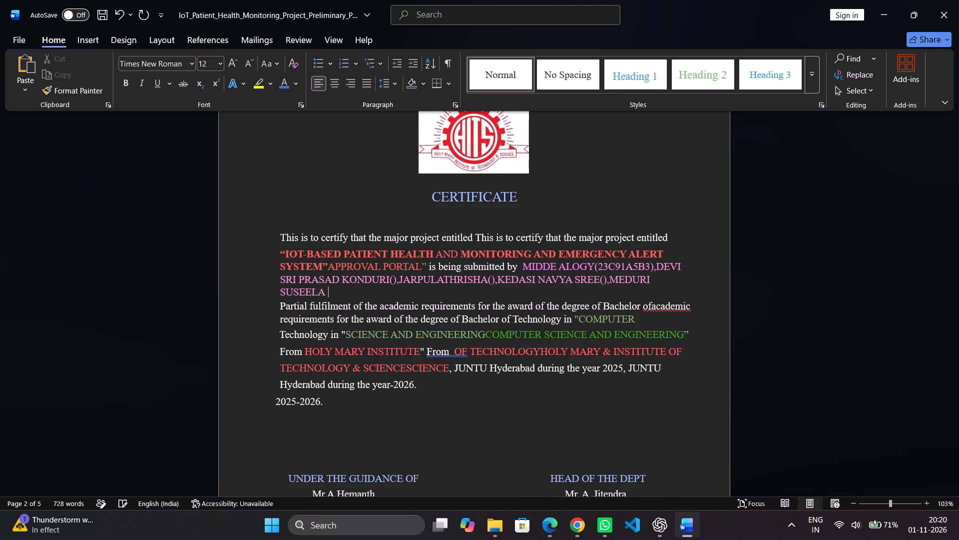
# Check the cover page's student list and close the fifth student's certificate entry with empty parentheses and a period.
pyautogui.scroll(4, 488, 304)
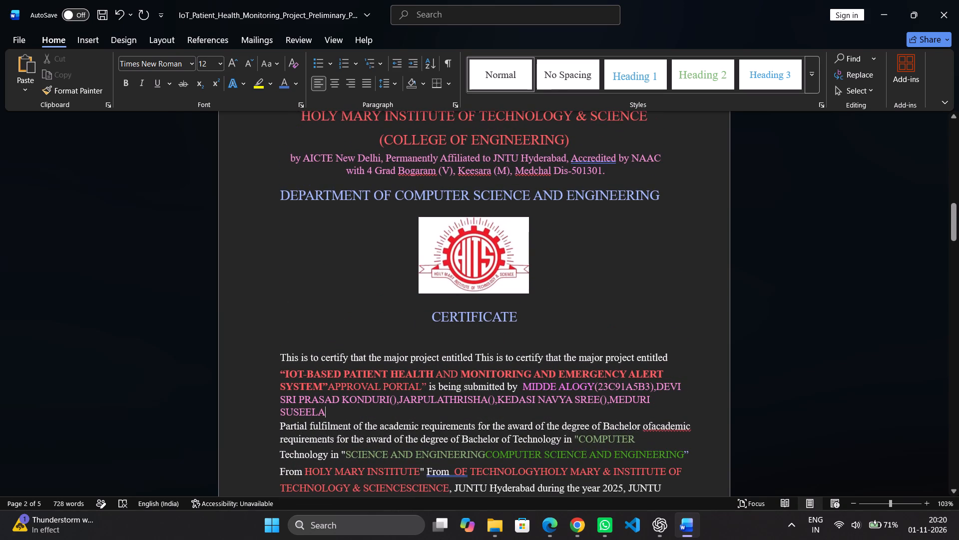
pyautogui.scroll(17, 460, 363)
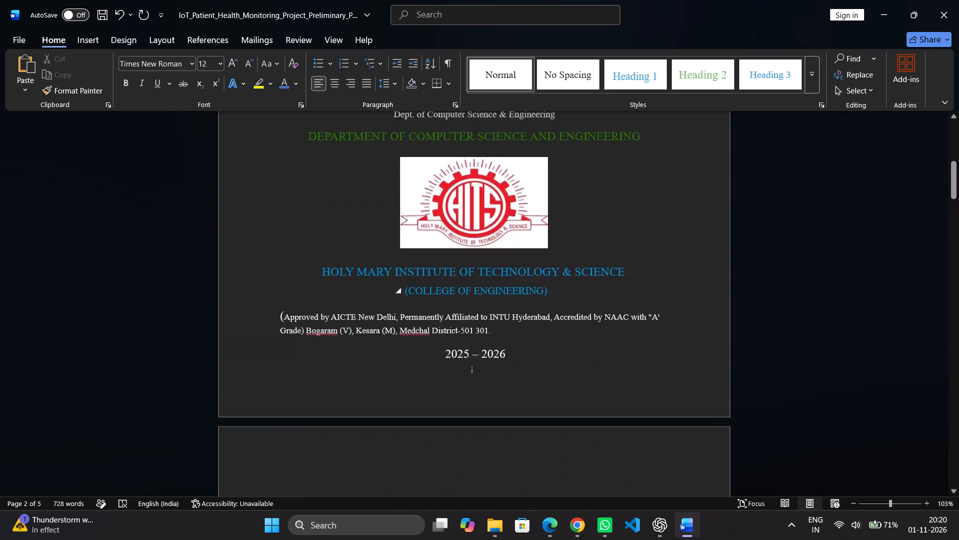
pyautogui.scroll(7, 469, 359)
pyautogui.scroll(-3, 470, 355)
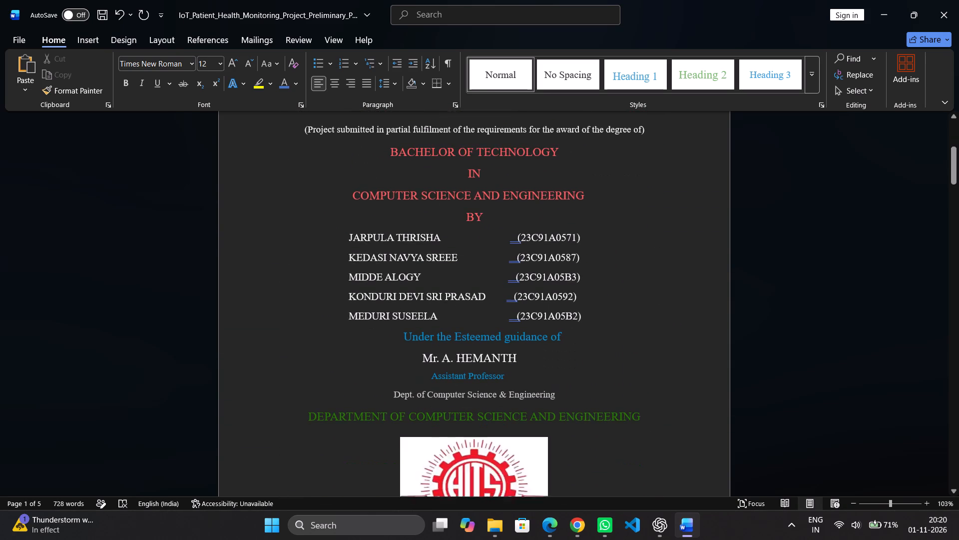
pyautogui.scroll(-20, 470, 355)
pyautogui.scroll(-5, 470, 355)
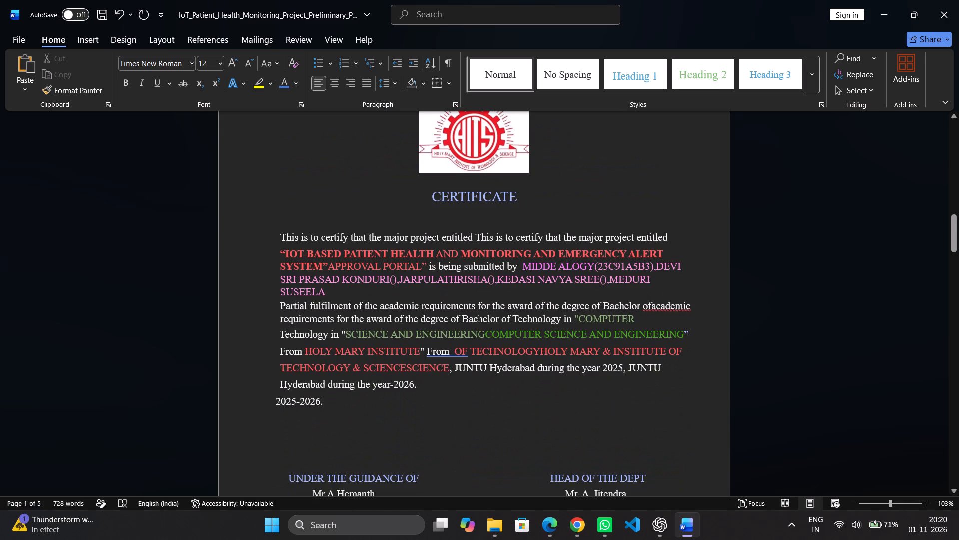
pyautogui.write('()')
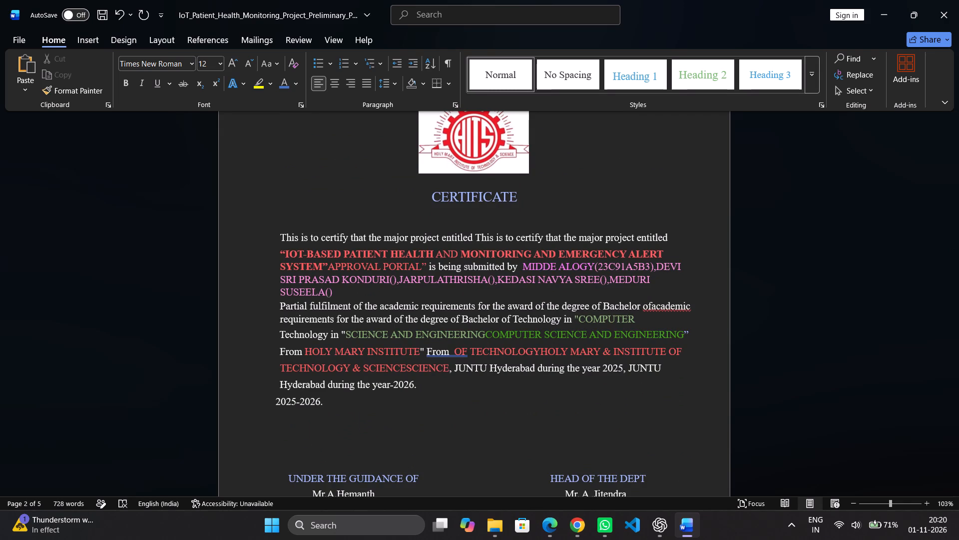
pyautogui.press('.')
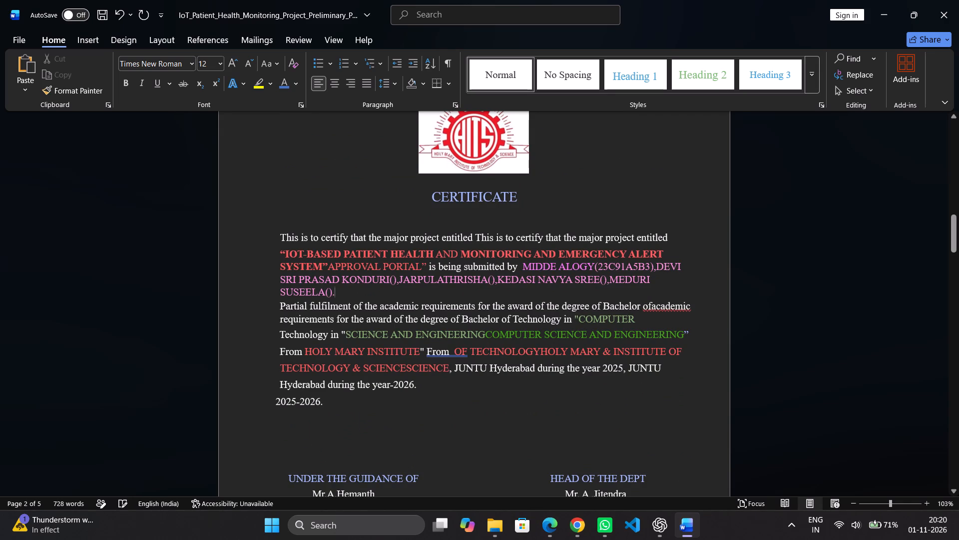
# Move the certificate text from "Partial fulfilment" through "Bachelor of Technology in" up to directly follow the student list's final period.
pyautogui.moveTo(281, 301); pyautogui.dragTo(369, 327)
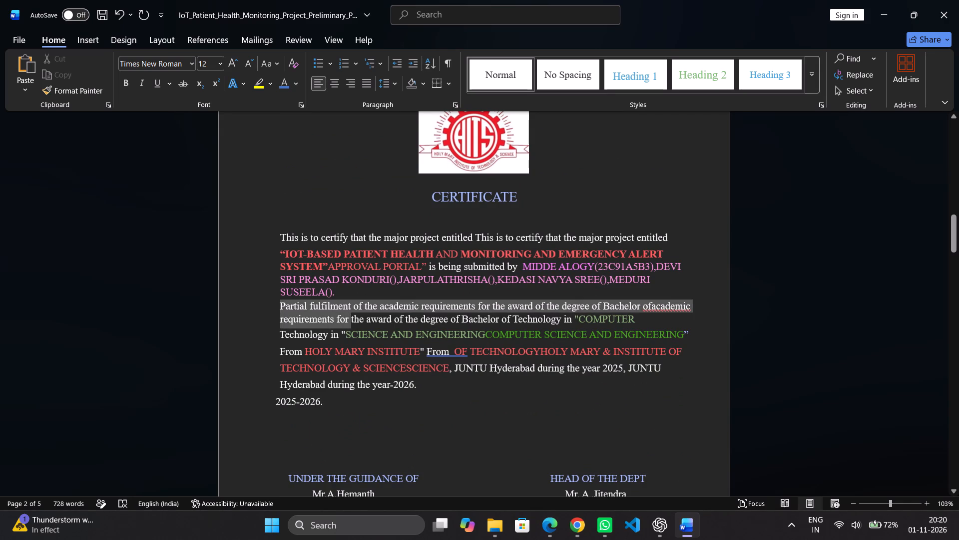
pyautogui.moveTo(369, 327); pyautogui.dragTo(573, 318)
pyautogui.hotkey('ctrl', 'c')
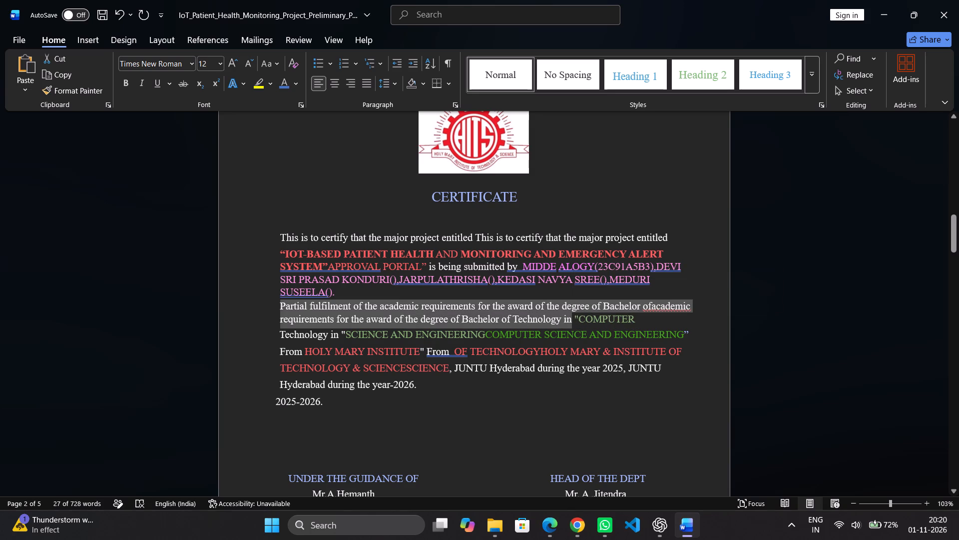
pyautogui.click(349, 292)
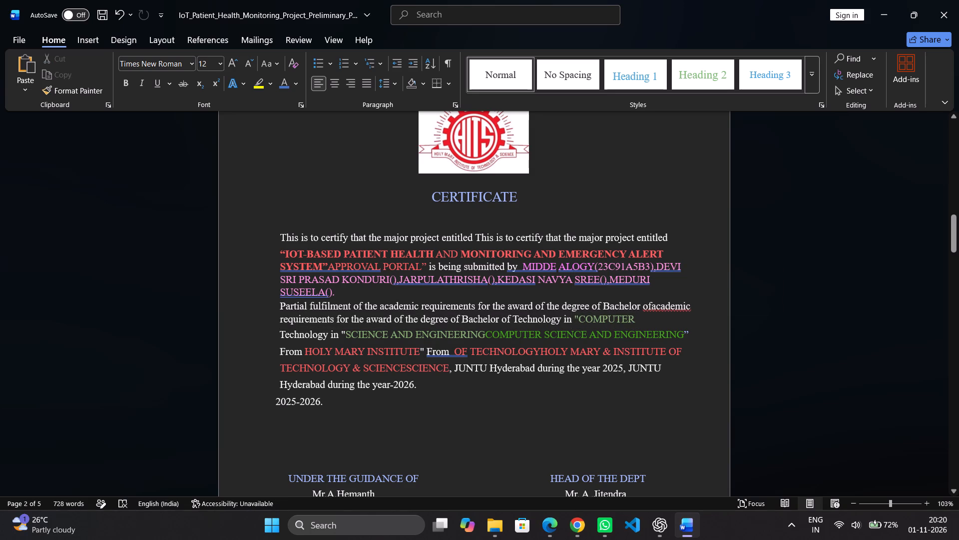
pyautogui.hotkey('ctrl', 'v')
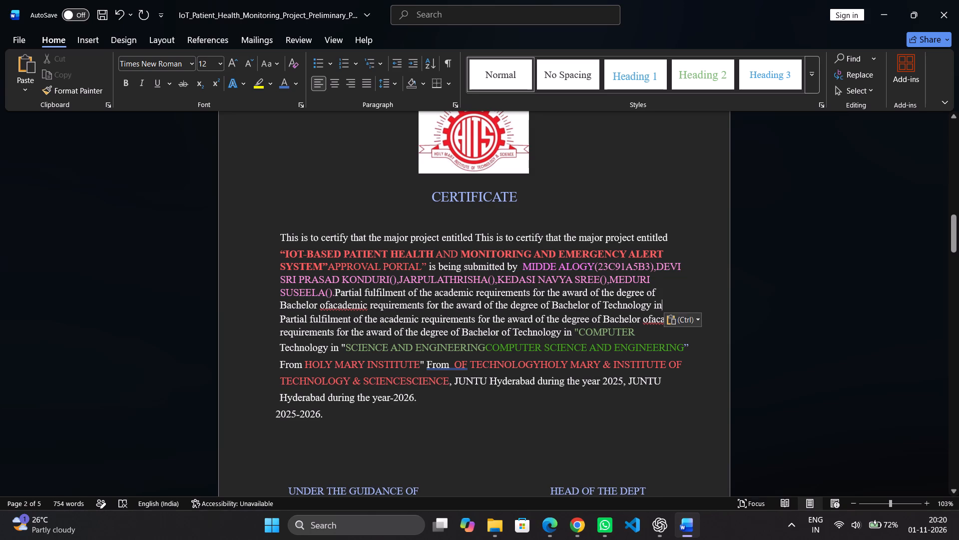
pyautogui.moveTo(282, 320); pyautogui.dragTo(368, 332)
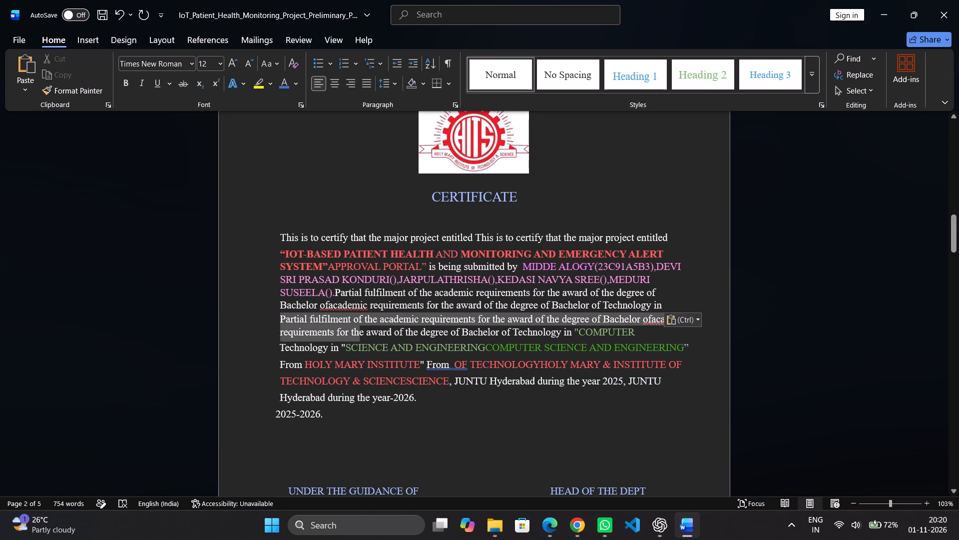
pyautogui.moveTo(368, 332); pyautogui.dragTo(573, 326)
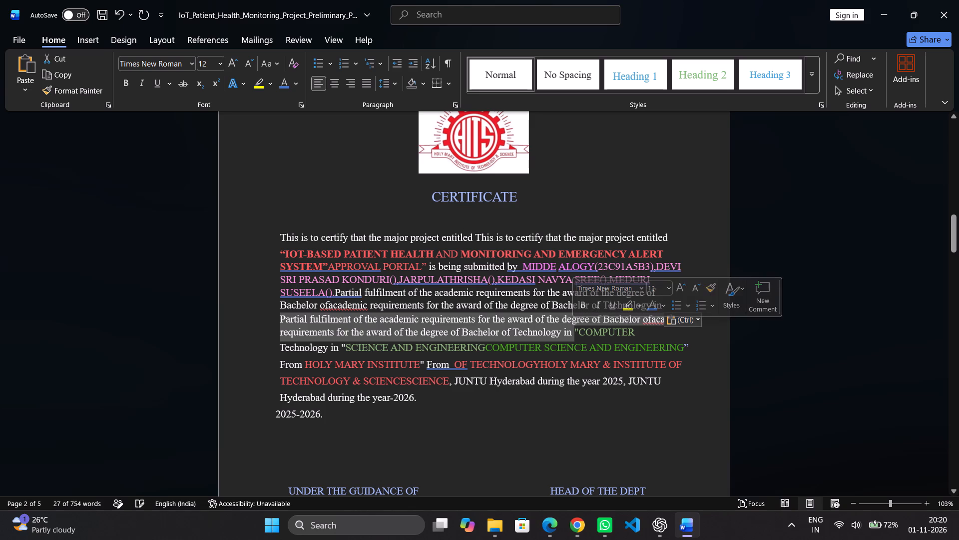
pyautogui.press('BackSpace')
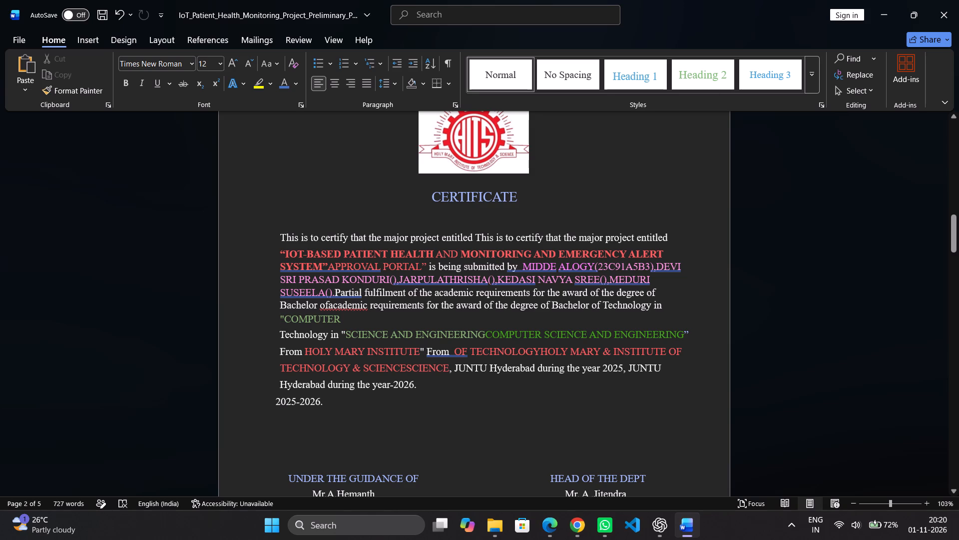
# Delete the repeated words "Technology in" and the opening quotation mark before SCIENCE AND ENGINEERING in the certificate paragraph.
pyautogui.moveTo(344, 334); pyautogui.dragTo(293, 334)
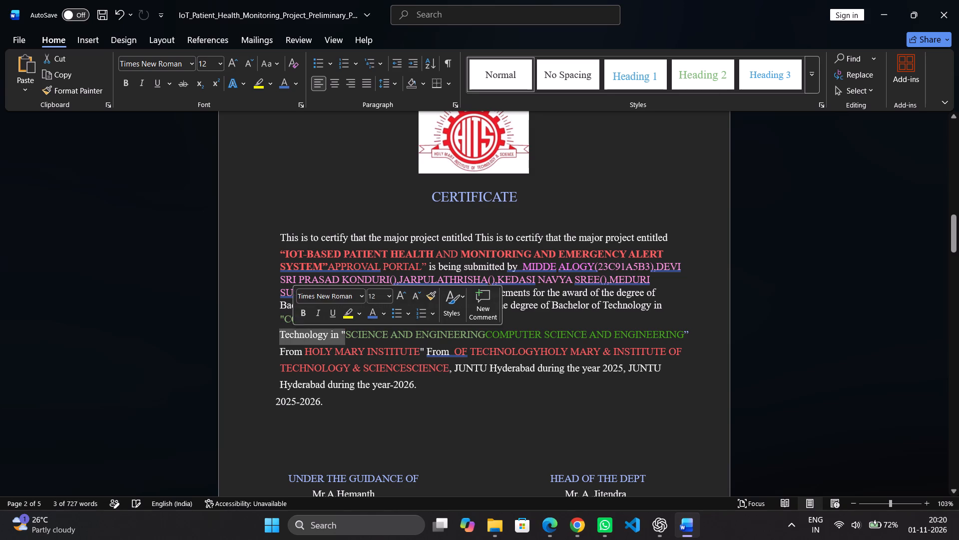
pyautogui.press('BackSpace')
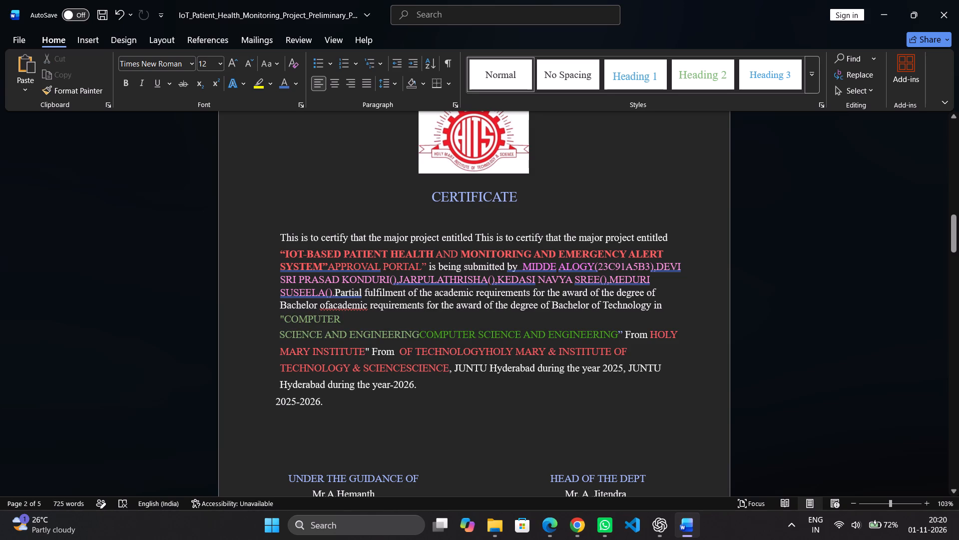
# Remove the separate line containing "COMPUTER and its opening quotation mark, and insert COMPUTER directly before SCIENCE AND ENGINEERING.
pyautogui.moveTo(354, 316); pyautogui.dragTo(271, 314)
pyautogui.hotkey('ctrl', 'c')
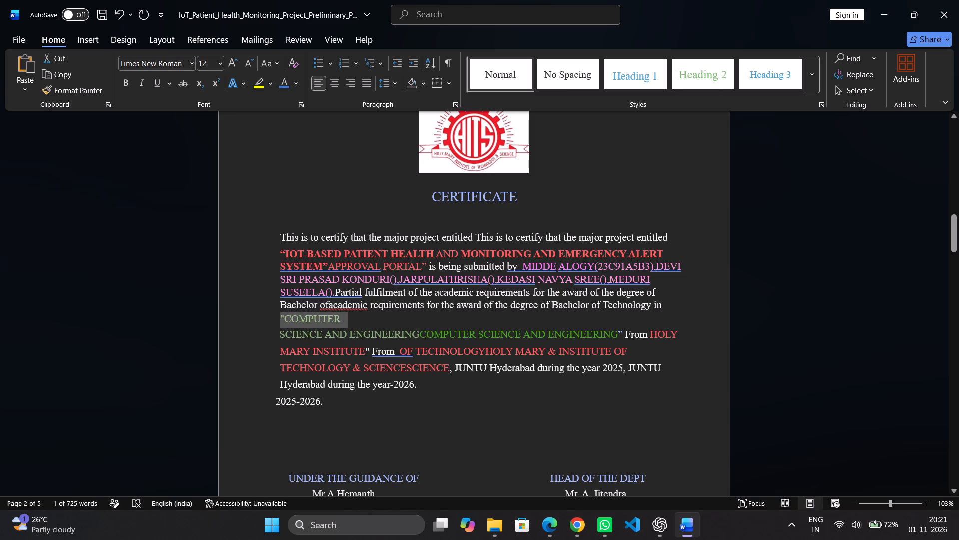
pyautogui.press('BackSpace')
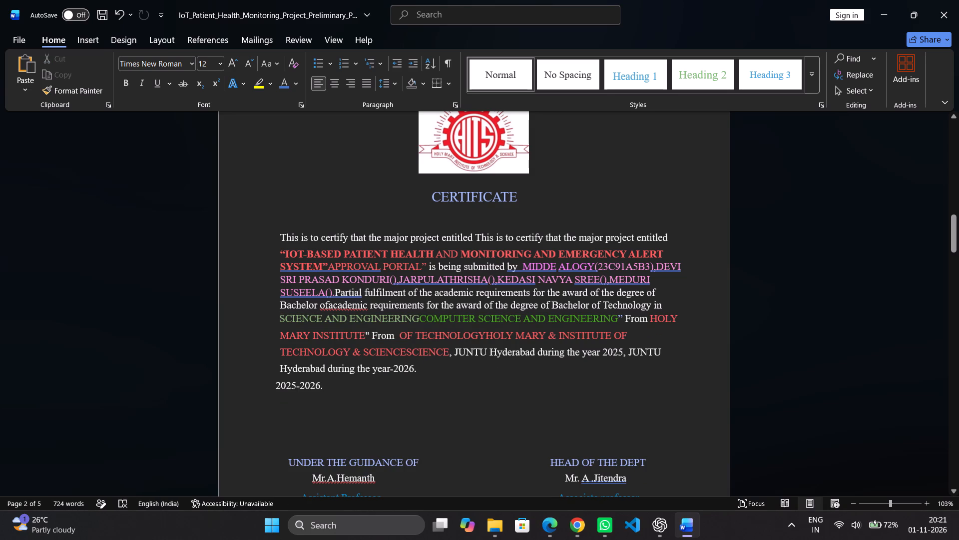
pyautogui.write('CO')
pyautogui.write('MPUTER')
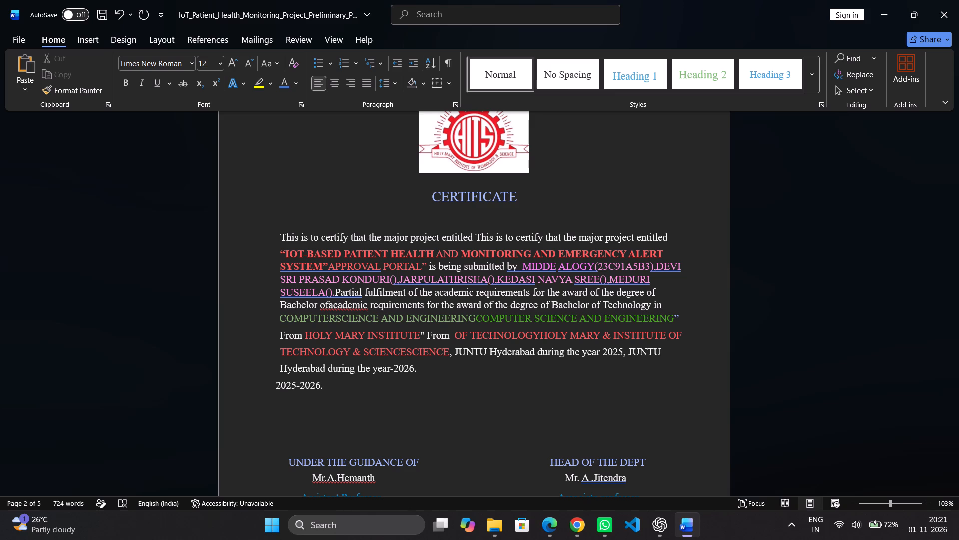
# Insert a space between COMPUTER and SCIENCE at the start of the certificate's department line.
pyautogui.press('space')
# Add an opening quotation mark directly before COMPUTER SCIENCE AND ENGINEERING in the certificate text.
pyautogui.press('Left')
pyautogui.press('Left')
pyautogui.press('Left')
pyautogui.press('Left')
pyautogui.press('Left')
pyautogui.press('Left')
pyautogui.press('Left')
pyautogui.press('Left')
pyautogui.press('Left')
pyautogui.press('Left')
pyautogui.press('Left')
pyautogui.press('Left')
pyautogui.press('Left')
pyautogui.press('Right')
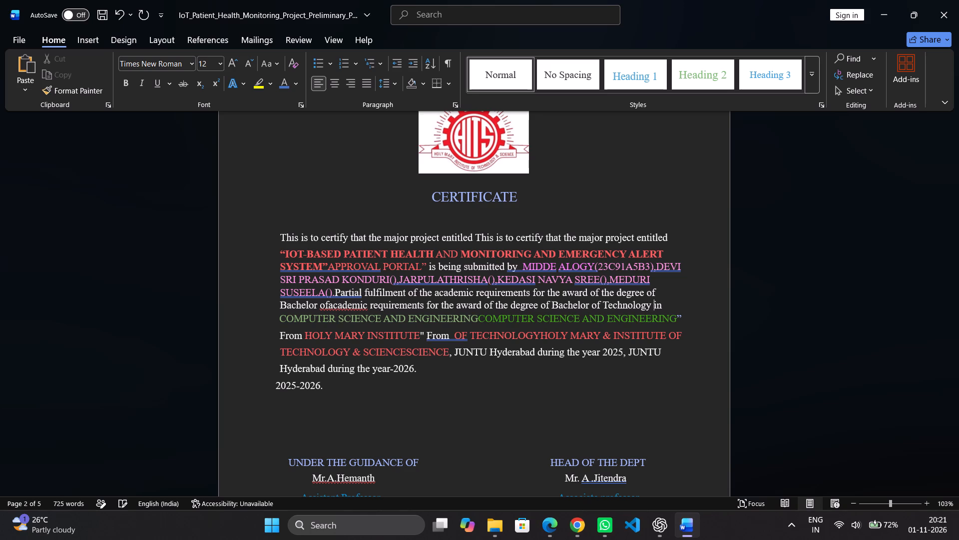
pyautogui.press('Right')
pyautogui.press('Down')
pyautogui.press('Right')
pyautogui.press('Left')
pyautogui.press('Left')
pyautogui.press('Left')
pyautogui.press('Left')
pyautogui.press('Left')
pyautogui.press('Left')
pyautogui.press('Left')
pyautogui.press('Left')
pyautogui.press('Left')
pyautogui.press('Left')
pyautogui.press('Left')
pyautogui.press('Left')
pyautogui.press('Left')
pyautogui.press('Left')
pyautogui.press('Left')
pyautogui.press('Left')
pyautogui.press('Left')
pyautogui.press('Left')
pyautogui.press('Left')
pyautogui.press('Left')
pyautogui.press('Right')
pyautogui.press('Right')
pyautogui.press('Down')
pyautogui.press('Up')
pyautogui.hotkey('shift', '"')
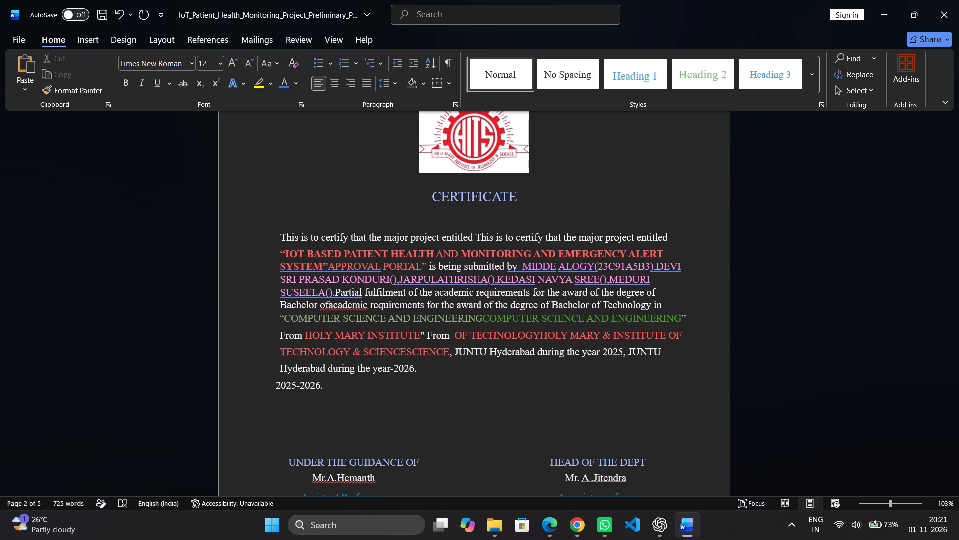
# Justify the certificate body text from "IOT-BASED PATIENT HEALTH through the closing 2025-2026 line.
pyautogui.scroll(12, 441, 224)
pyautogui.scroll(1, 510, 336)
pyautogui.scroll(-12, 510, 336)
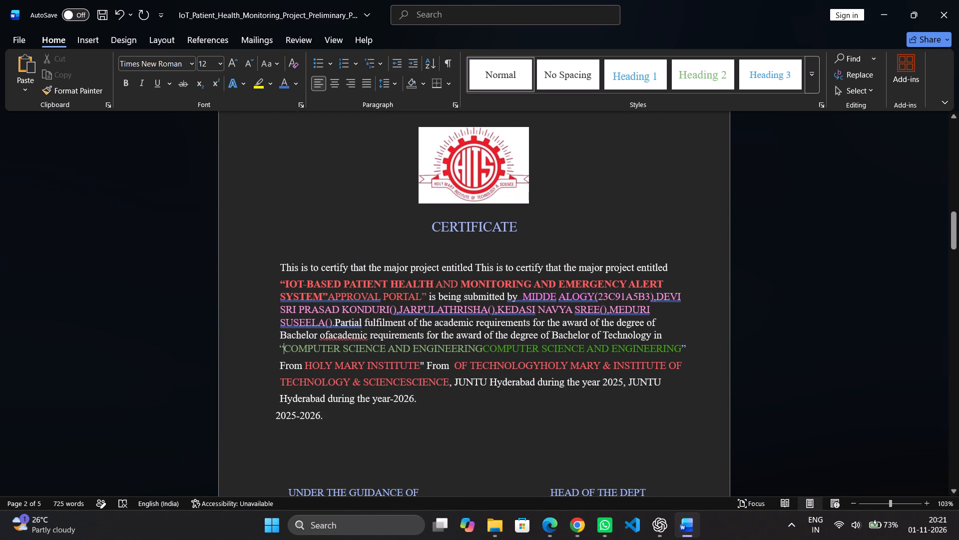
pyautogui.moveTo(281, 270); pyautogui.dragTo(380, 421)
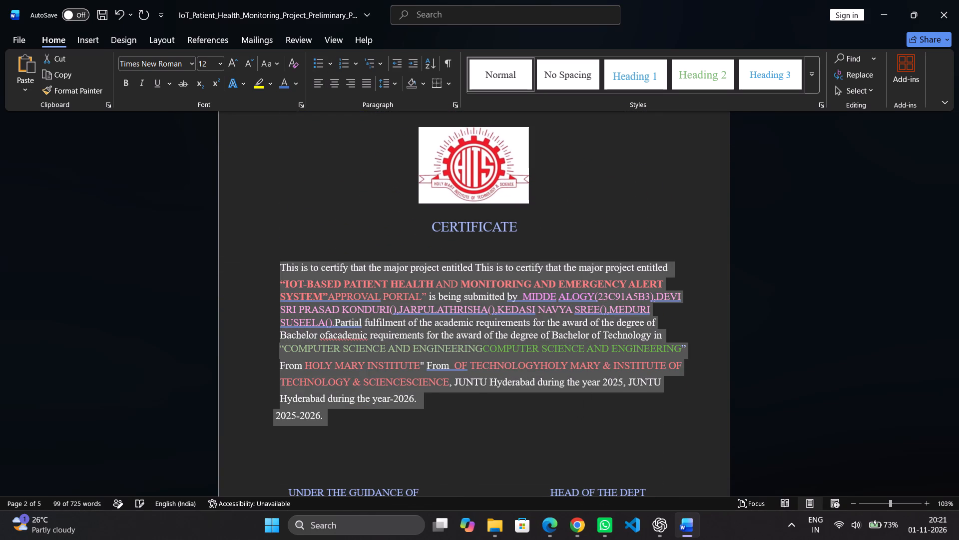
pyautogui.click(365, 85)
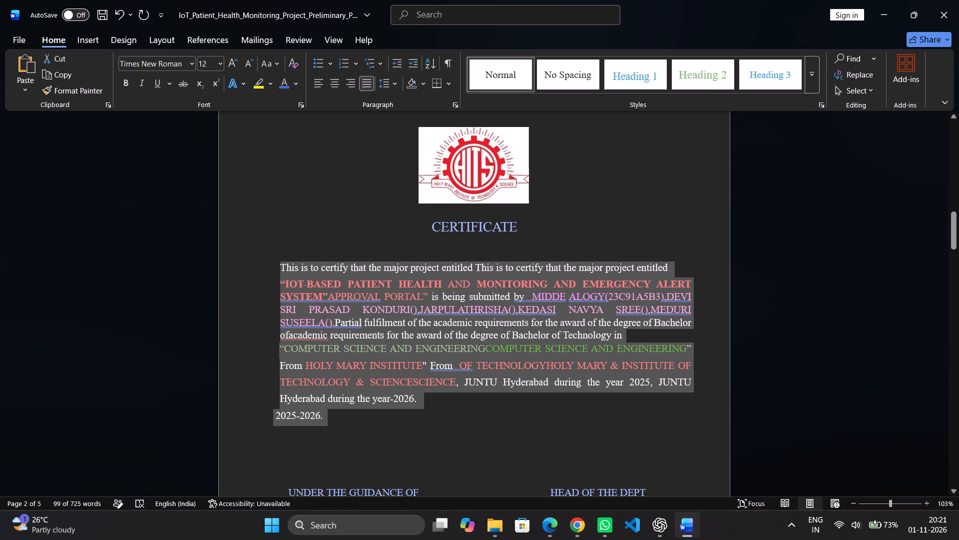
pyautogui.click(361, 89)
pyautogui.click(361, 89)
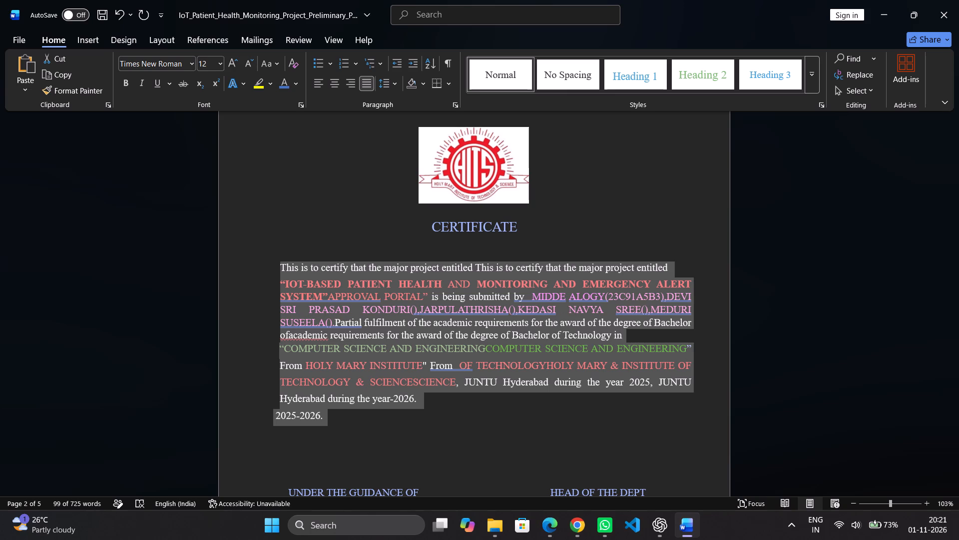
pyautogui.click(363, 89)
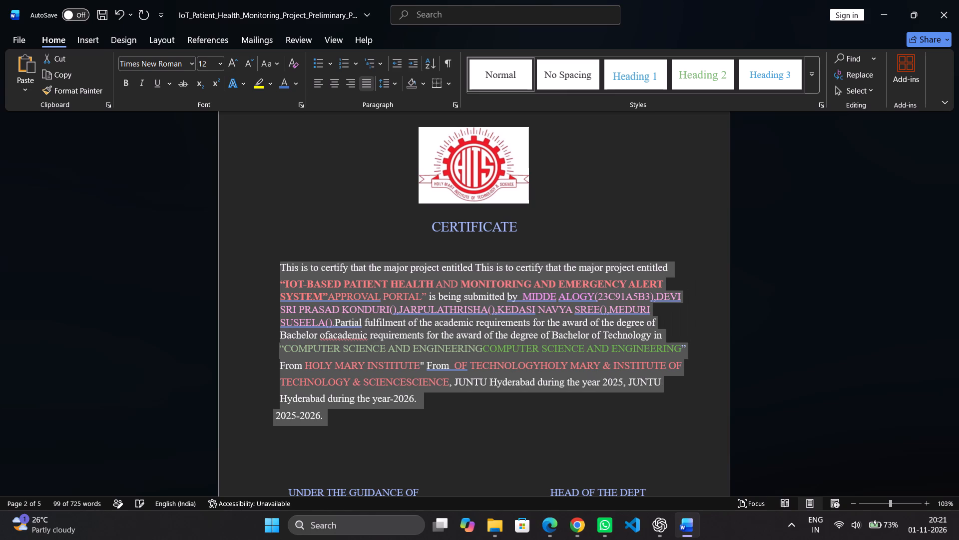
pyautogui.click(366, 83)
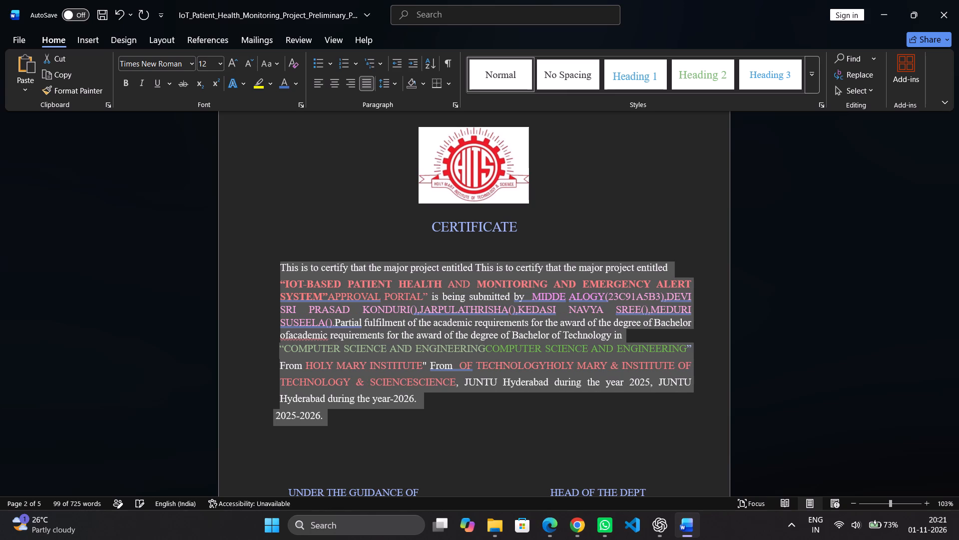
pyautogui.click(355, 164)
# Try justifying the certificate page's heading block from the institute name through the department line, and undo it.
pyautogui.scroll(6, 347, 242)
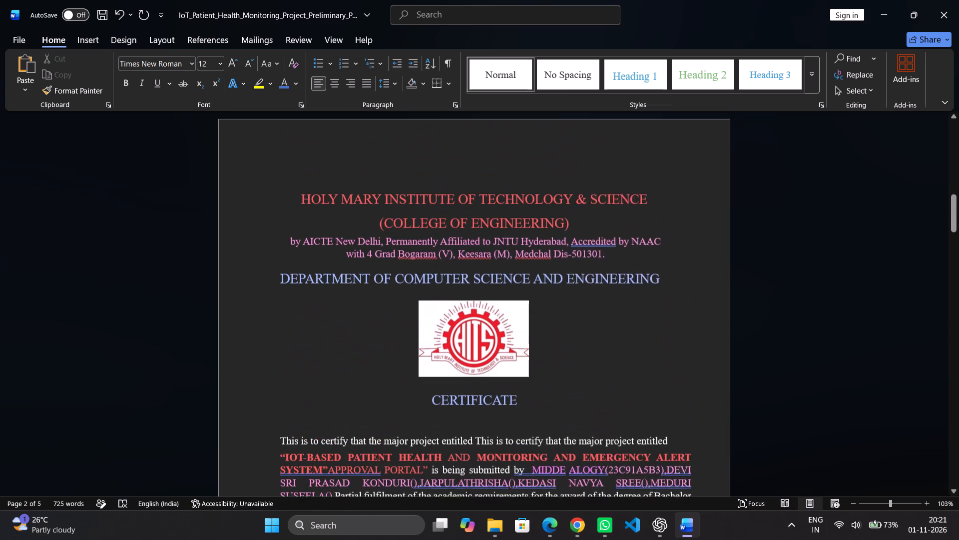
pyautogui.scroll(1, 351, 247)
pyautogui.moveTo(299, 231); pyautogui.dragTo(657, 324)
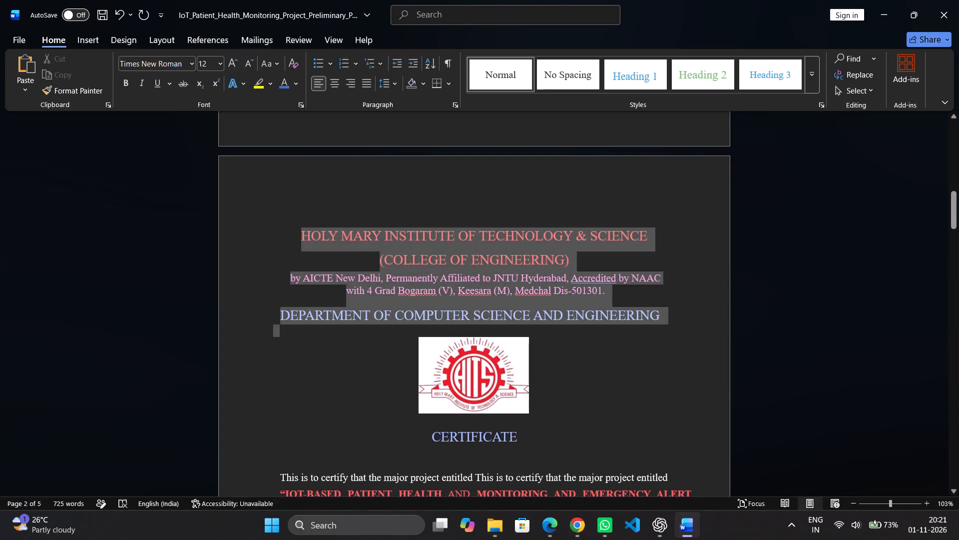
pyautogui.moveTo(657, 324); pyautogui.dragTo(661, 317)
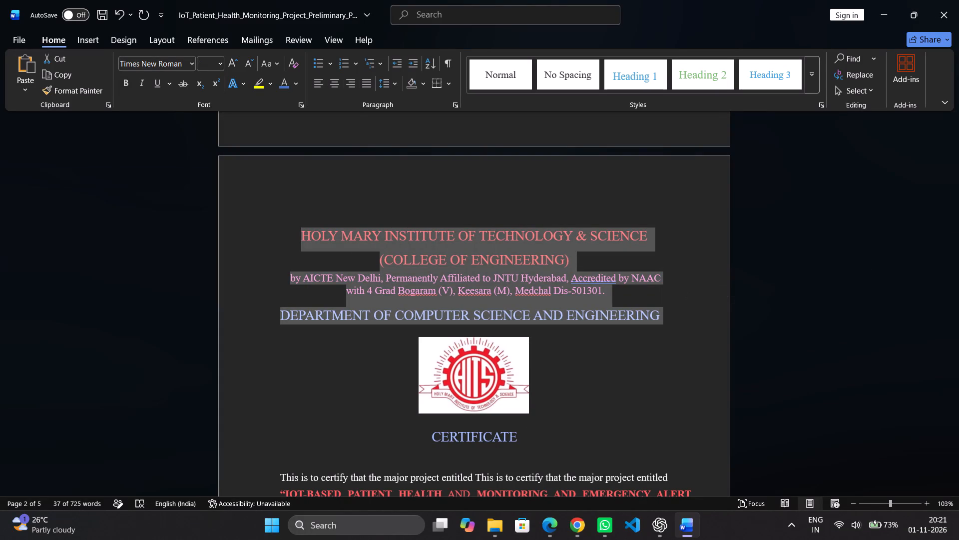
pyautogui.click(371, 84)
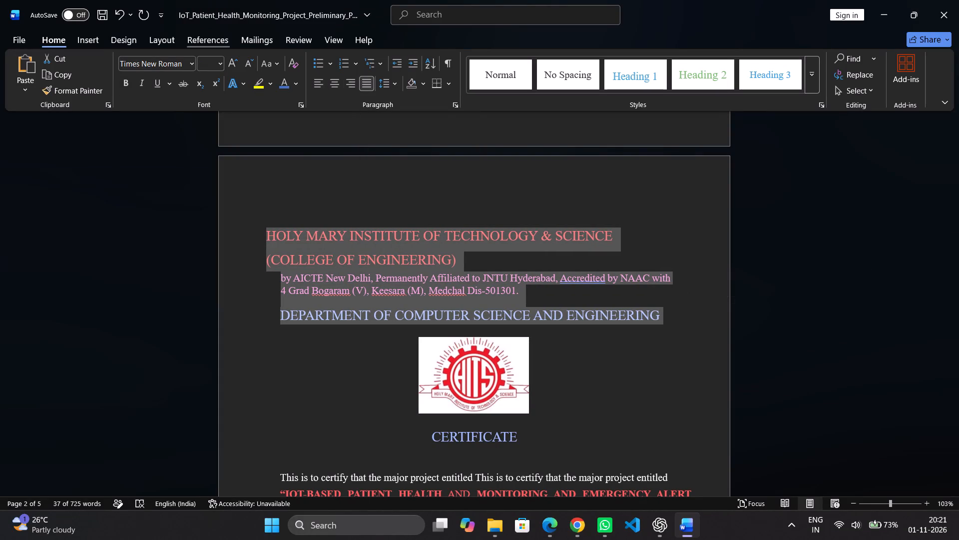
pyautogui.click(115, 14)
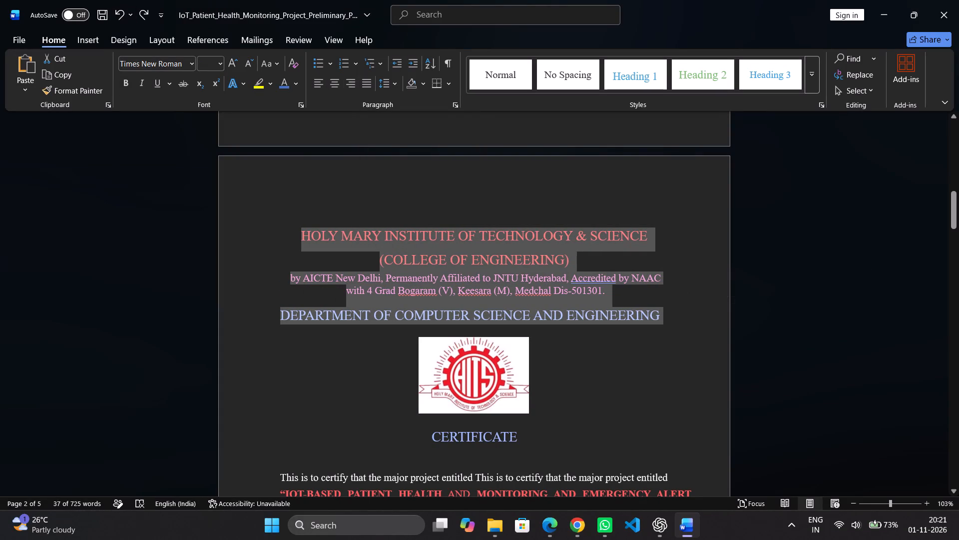
# Shift the DEPARTMENT OF COMPUTER SCIENCE AND ENGINEERING heading on the certificate page inward with three leading spaces.
pyautogui.click(254, 279)
pyautogui.click(261, 361)
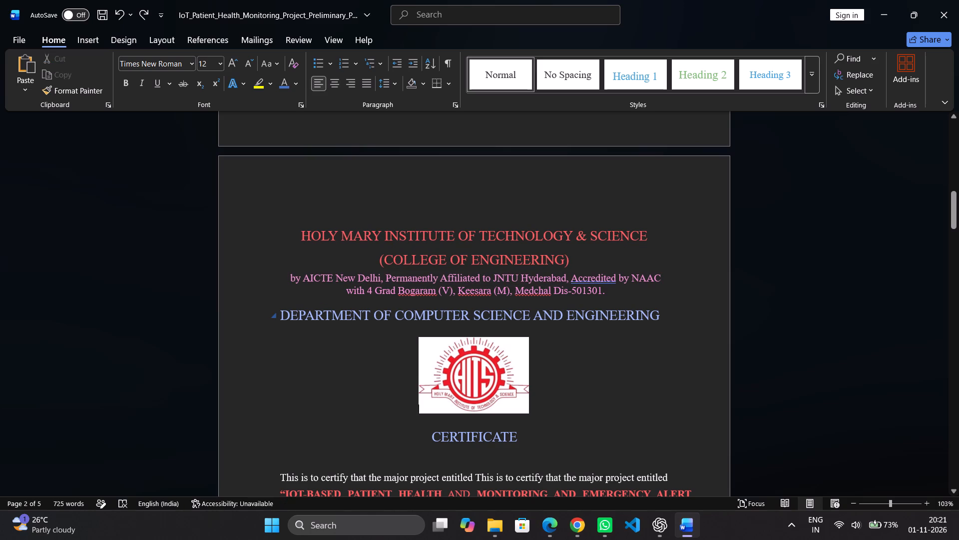
pyautogui.click(278, 314)
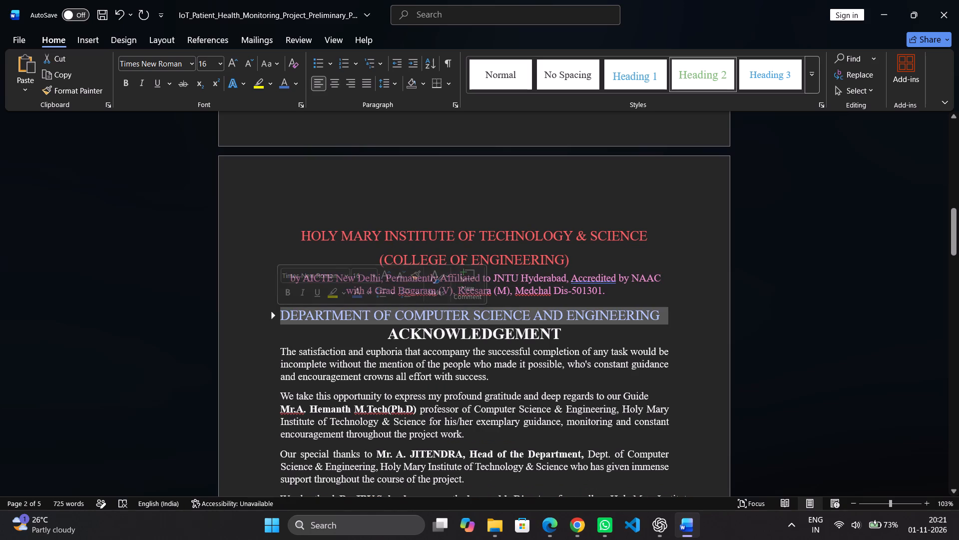
pyautogui.click(273, 314)
pyautogui.scroll(-3, 819, 306)
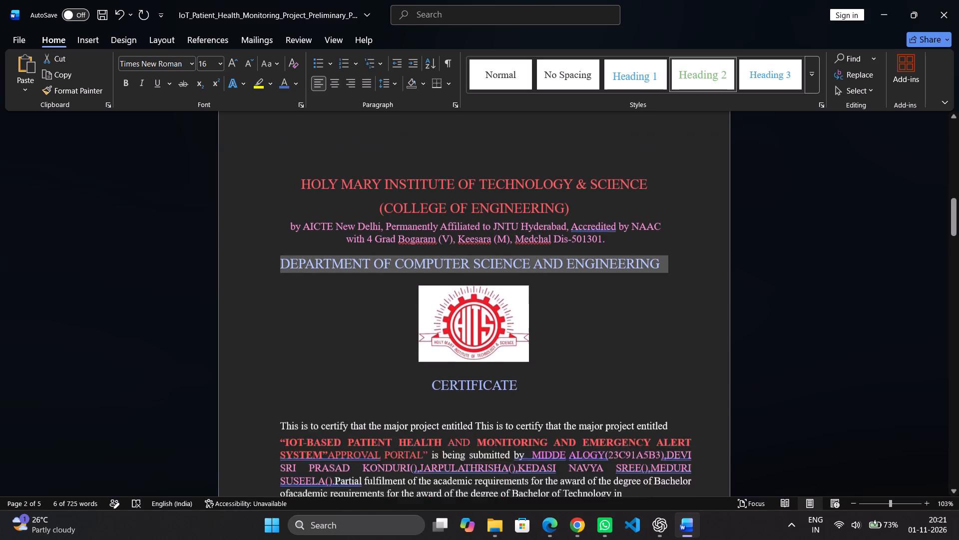
pyautogui.scroll(-1, 798, 315)
pyautogui.click(635, 256)
pyautogui.click(281, 198)
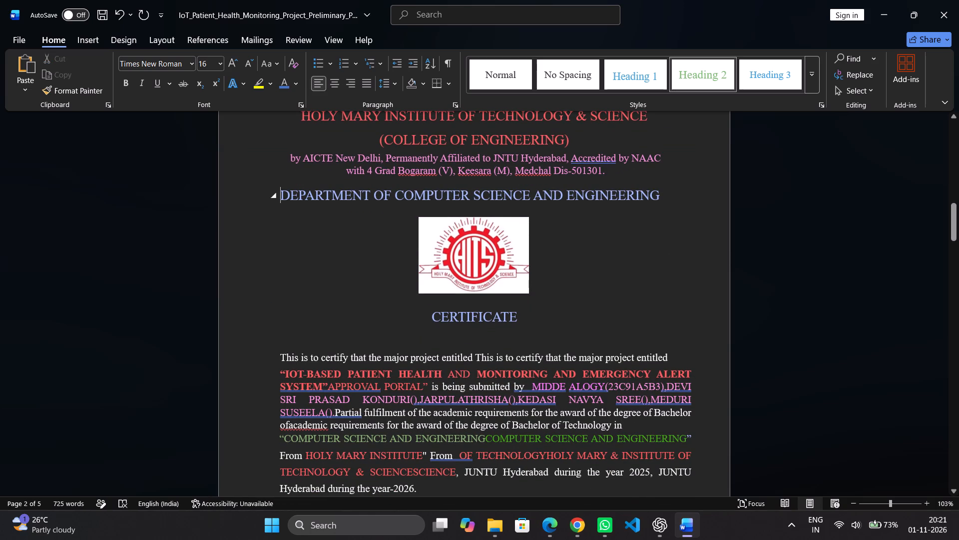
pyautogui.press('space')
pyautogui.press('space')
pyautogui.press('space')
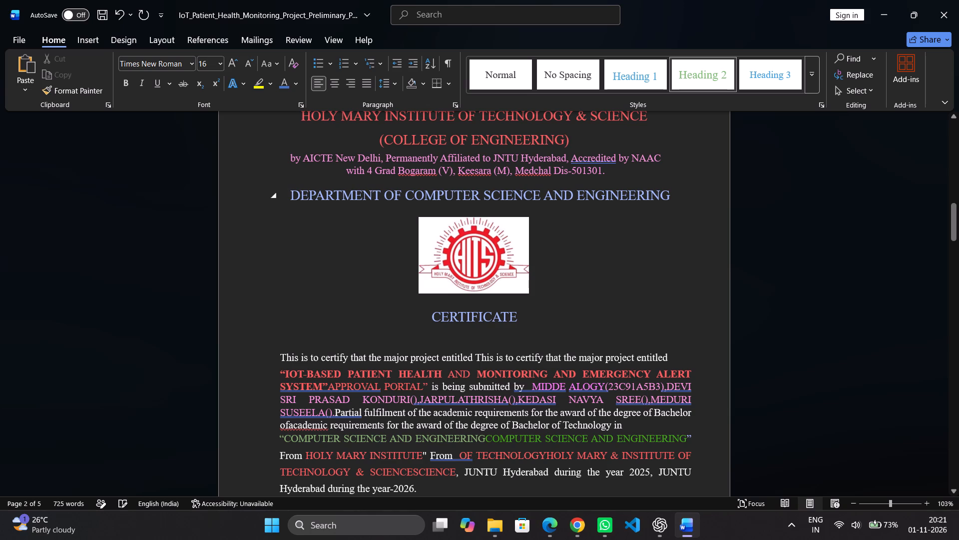
# Insert two spaces before 2025-2026 at the end of the certificate text to align it with the lines above.
pyautogui.click(343, 283)
pyautogui.scroll(-4, 342, 287)
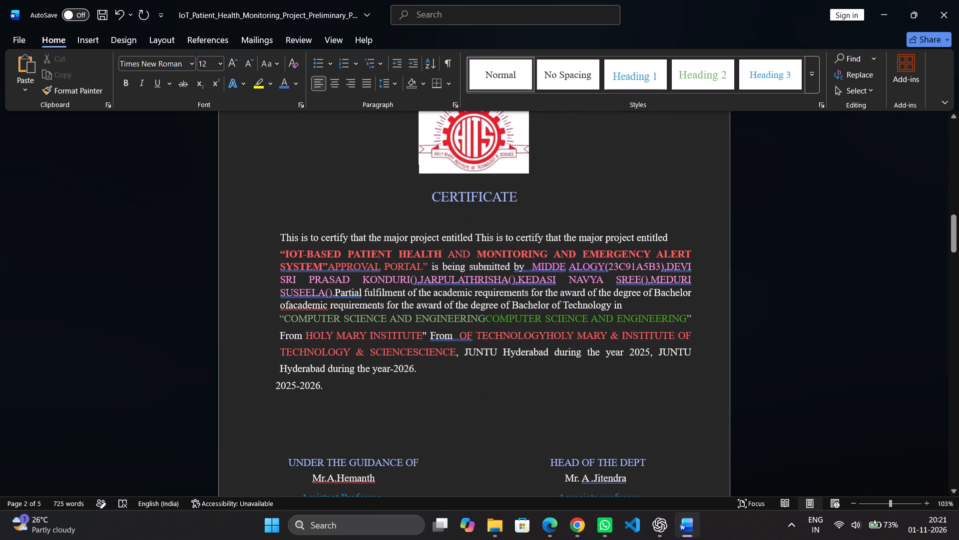
pyautogui.click(284, 236)
pyautogui.moveTo(370, 411); pyautogui.dragTo(358, 411)
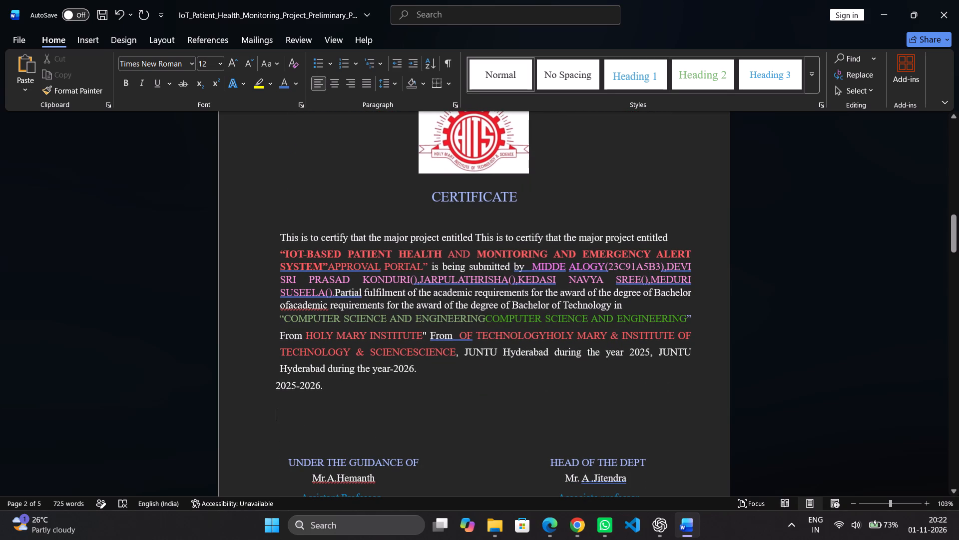
pyautogui.click(266, 385)
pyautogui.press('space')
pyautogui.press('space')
# Review the layout of the certificate page and the following page with EXTERNAL EXAMINER and ACKNOWLEDGEMENT.
pyautogui.scroll(8, 504, 351)
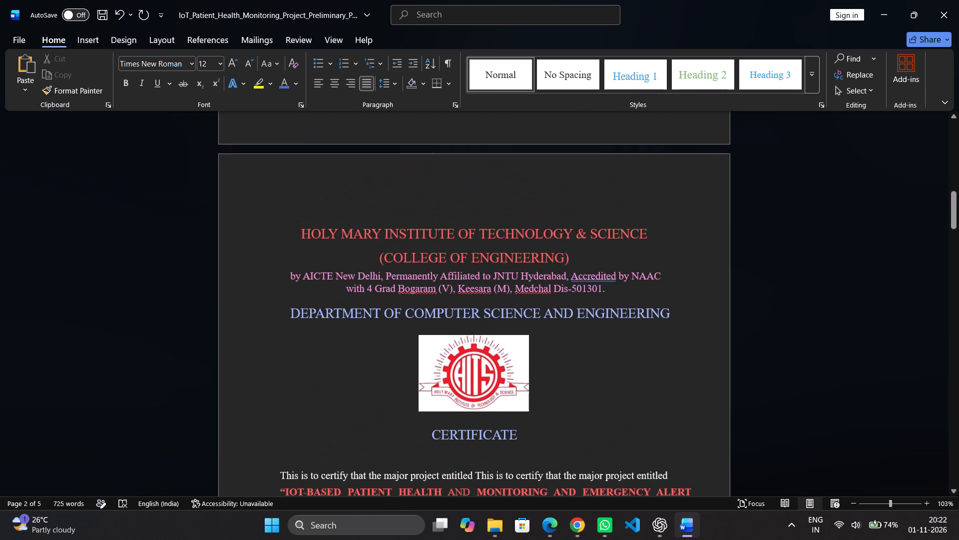
pyautogui.click(404, 371)
pyautogui.scroll(-6, 417, 376)
pyautogui.scroll(-6, 467, 362)
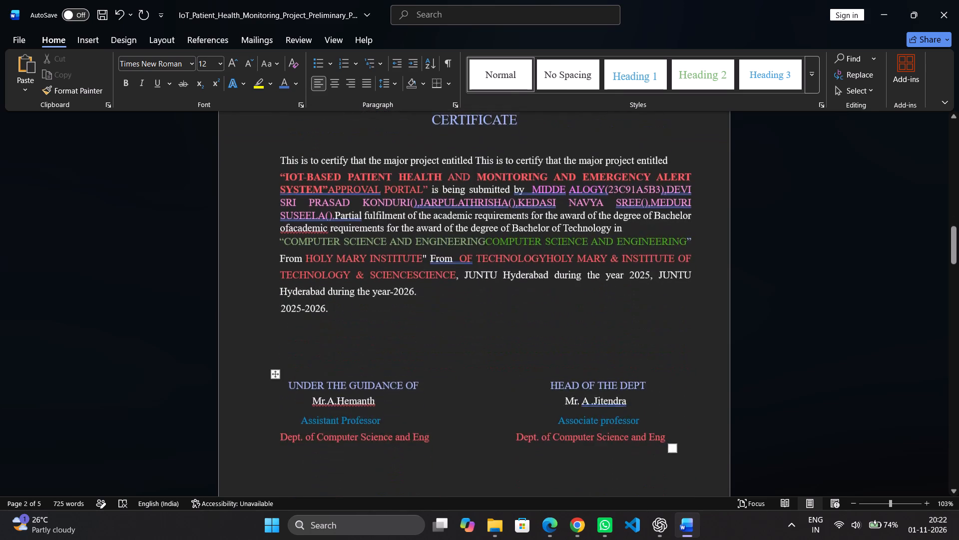
pyautogui.scroll(-1, 467, 360)
pyautogui.scroll(-1, 428, 318)
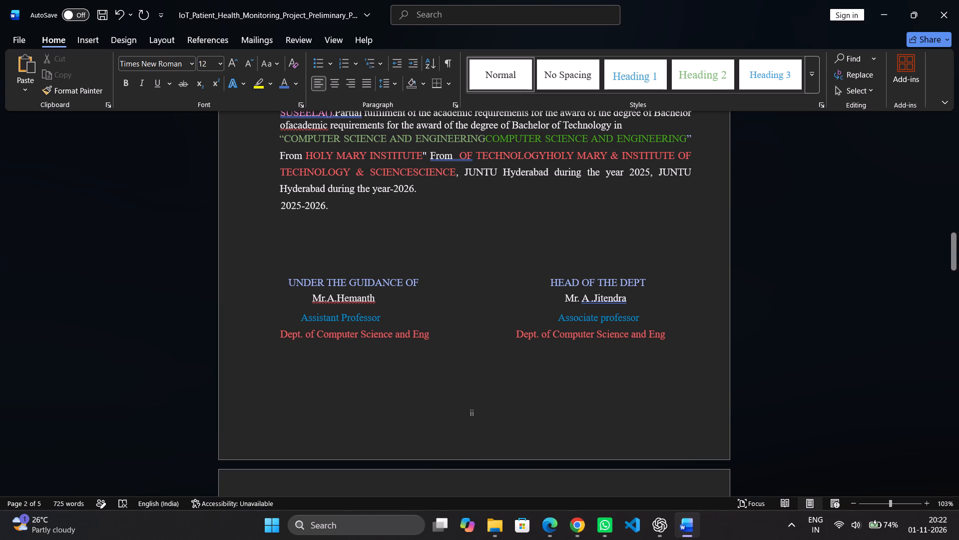
pyautogui.scroll(-4, 577, 150)
pyautogui.scroll(-6, 683, 197)
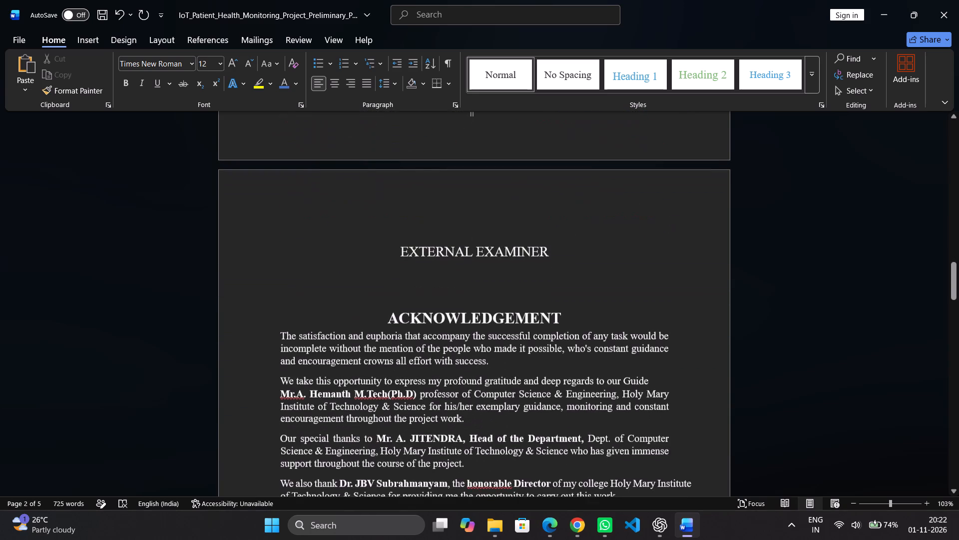
pyautogui.scroll(-2, 526, 257)
pyautogui.scroll(6, 550, 243)
pyautogui.scroll(2, 578, 347)
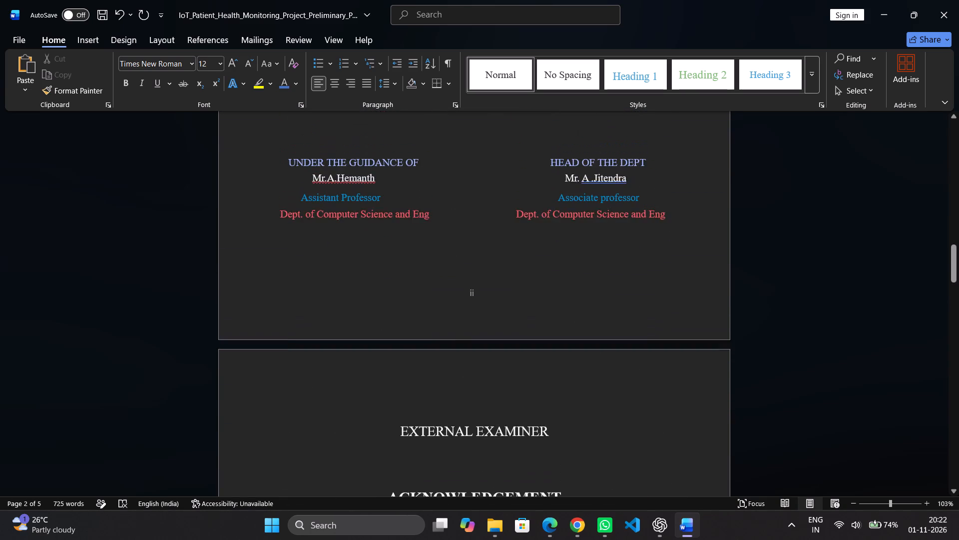
# Delete the surplus blank lines between 2025-2026 and the guide and department head signature block.
pyautogui.scroll(7, 578, 347)
pyautogui.click(304, 334)
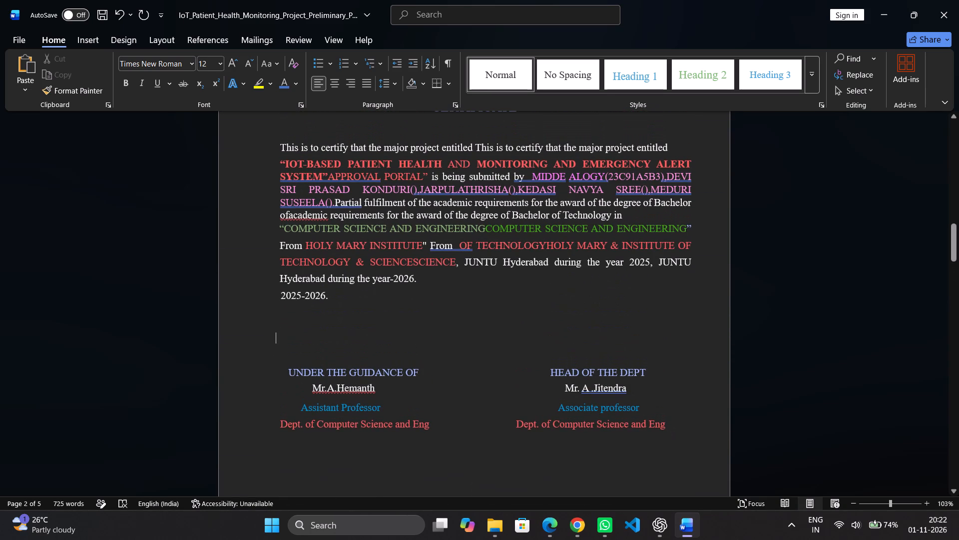
pyautogui.press('BackSpace')
pyautogui.press('BackSpace')
pyautogui.press('BackSpace')
pyautogui.press('BackSpace')
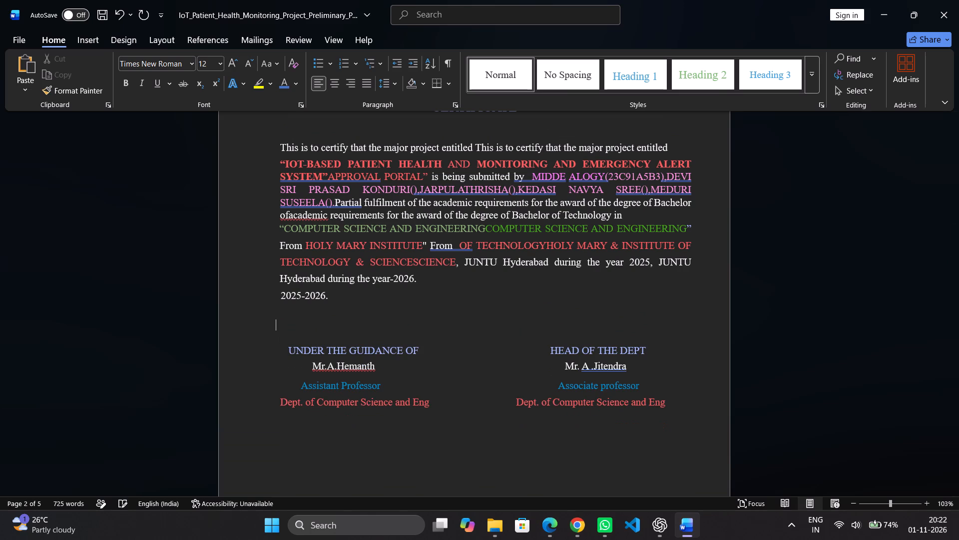
pyautogui.scroll(1, 333, 320)
pyautogui.scroll(-4, 434, 335)
pyautogui.scroll(-5, 378, 341)
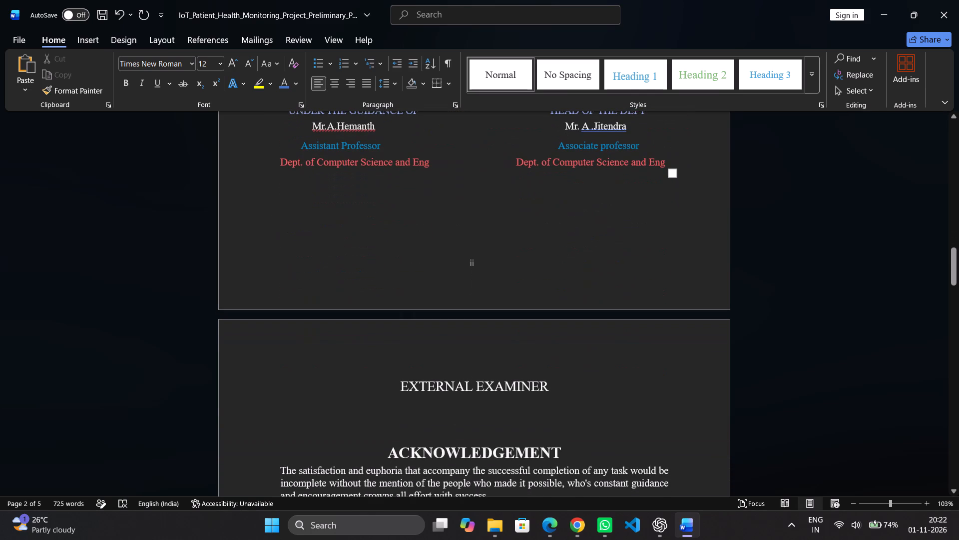
pyautogui.scroll(5, 460, 281)
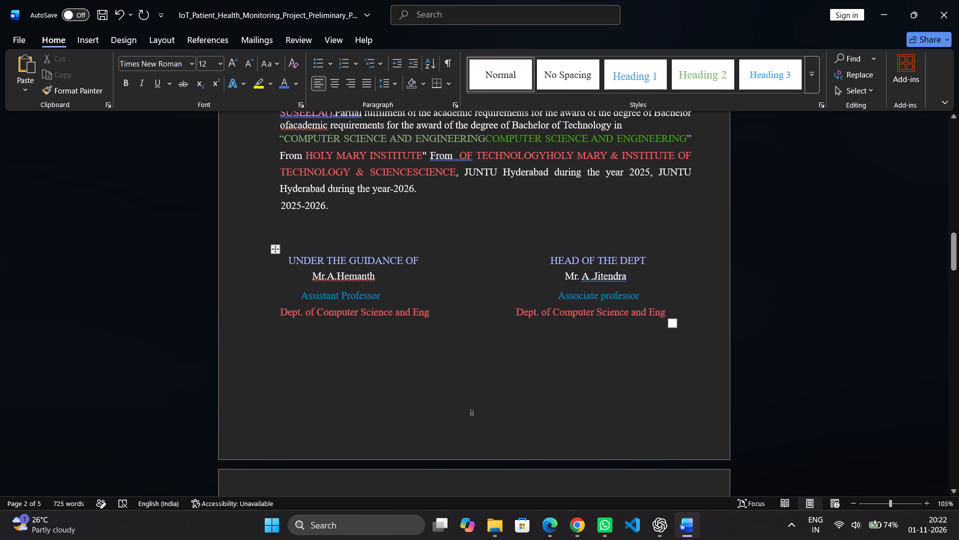
pyautogui.press('BackSpace')
pyautogui.press('BackSpace')
pyautogui.press('BackSpace')
pyautogui.press('BackSpace')
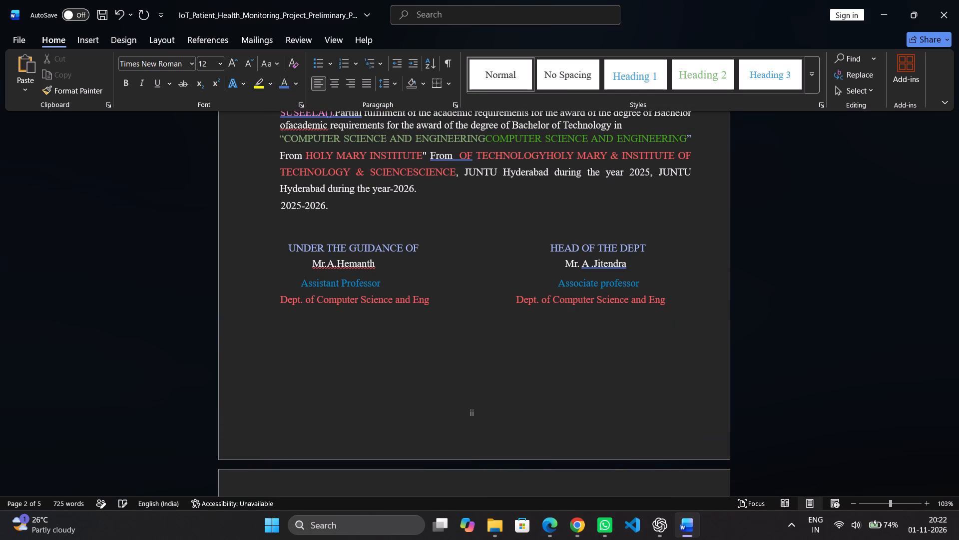
# Copy the EXTERNAL EXAMINER line from above ACKNOWLEDGEMENT and paste it below the signature block on the certificate page.
pyautogui.scroll(-5, 313, 229)
pyautogui.moveTo(558, 385); pyautogui.dragTo(509, 383)
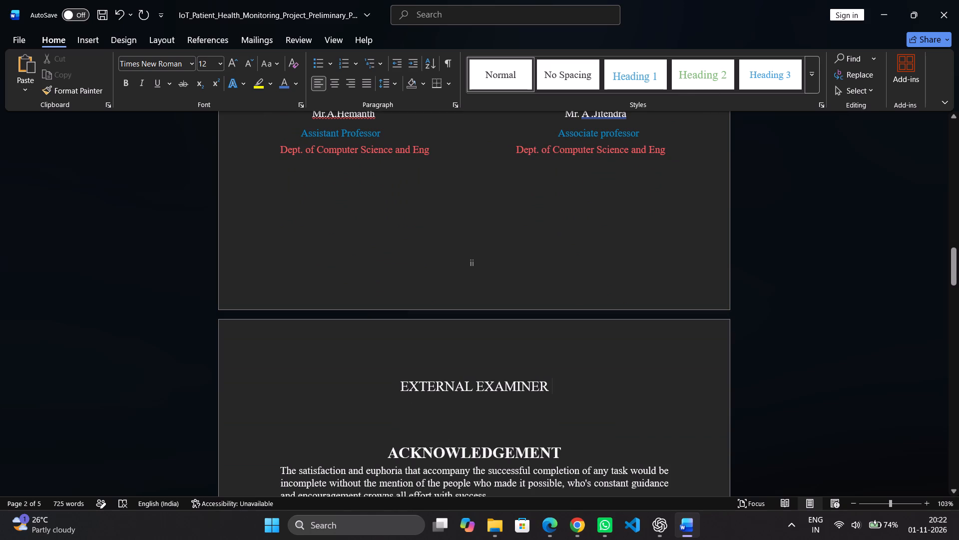
pyautogui.moveTo(509, 383); pyautogui.dragTo(369, 392)
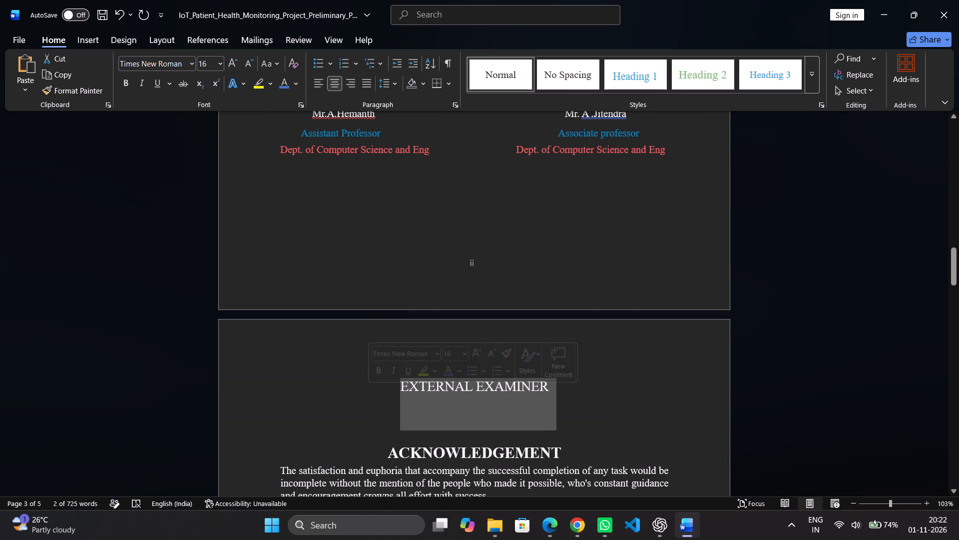
pyautogui.click(564, 418)
pyautogui.moveTo(547, 383); pyautogui.dragTo(419, 384)
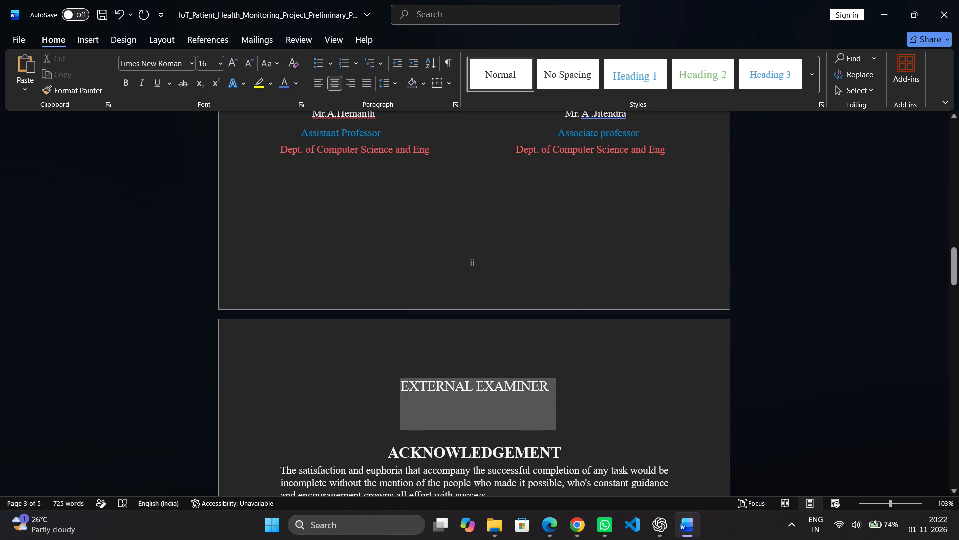
pyautogui.moveTo(419, 384); pyautogui.dragTo(420, 385)
pyautogui.click(530, 417)
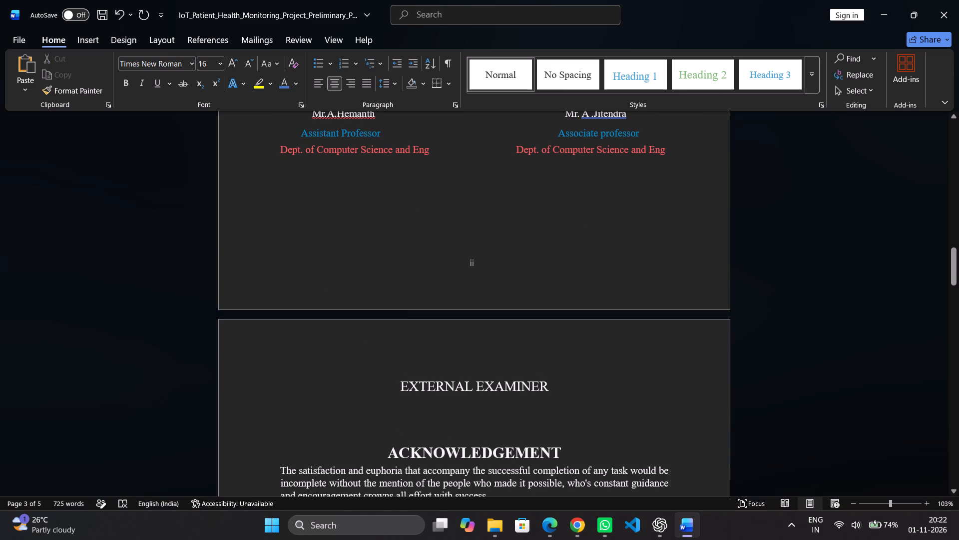
pyautogui.moveTo(399, 389); pyautogui.dragTo(555, 402)
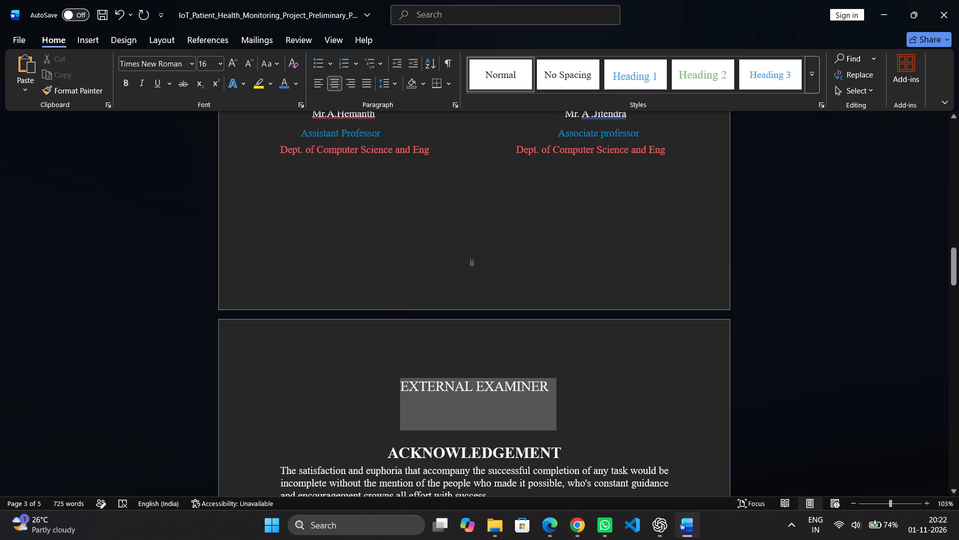
pyautogui.moveTo(555, 402); pyautogui.dragTo(548, 399)
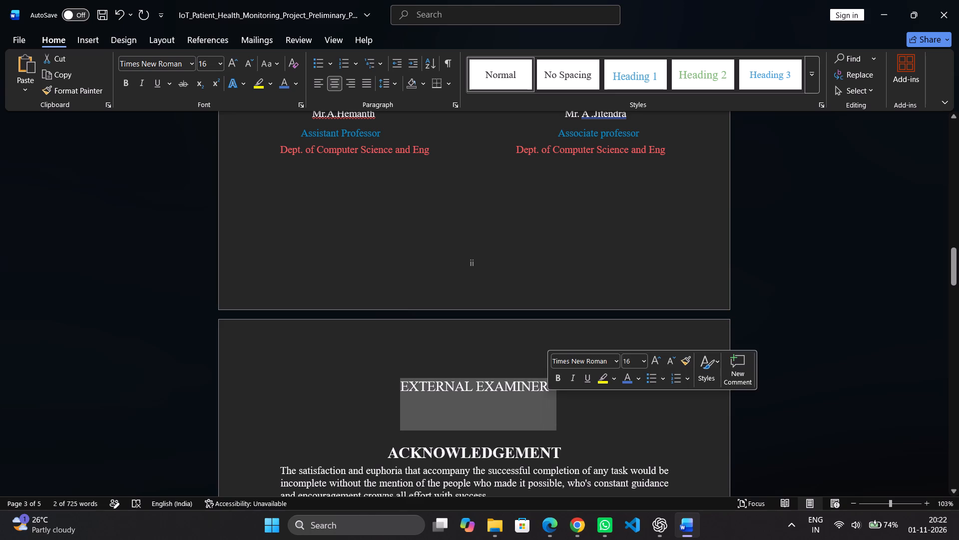
pyautogui.click(606, 407)
pyautogui.moveTo(548, 384); pyautogui.dragTo(492, 374)
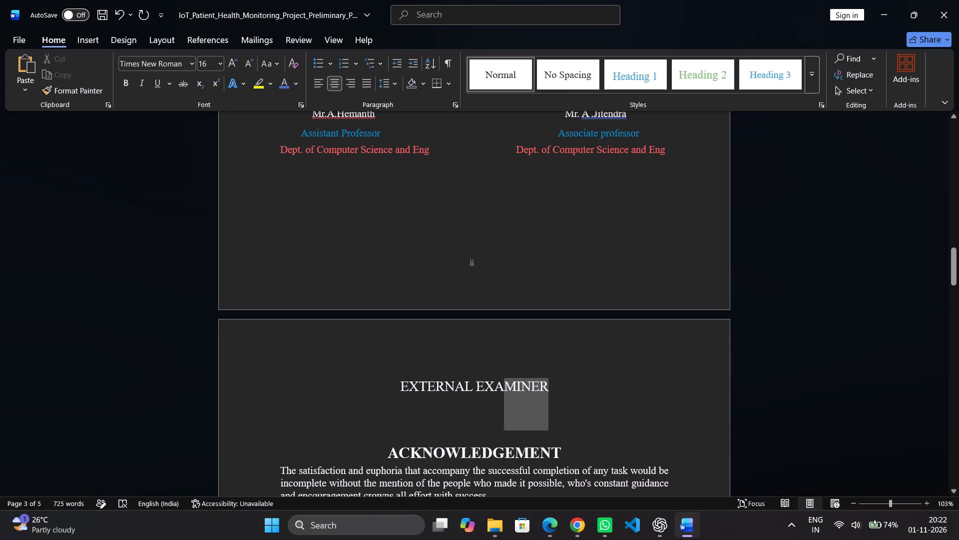
pyautogui.moveTo(492, 374); pyautogui.dragTo(428, 372)
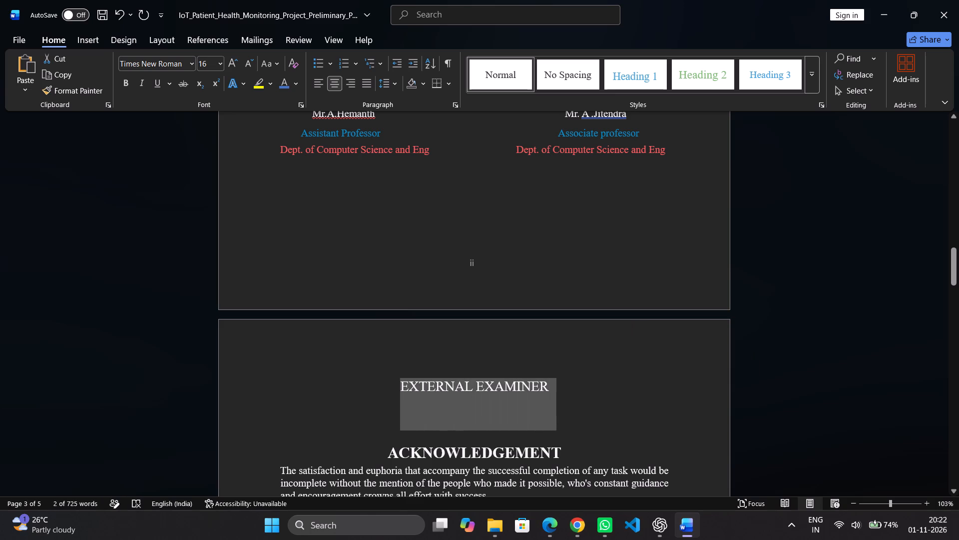
pyautogui.hotkey('ctrl', 'c')
pyautogui.click(489, 414)
pyautogui.click(442, 190)
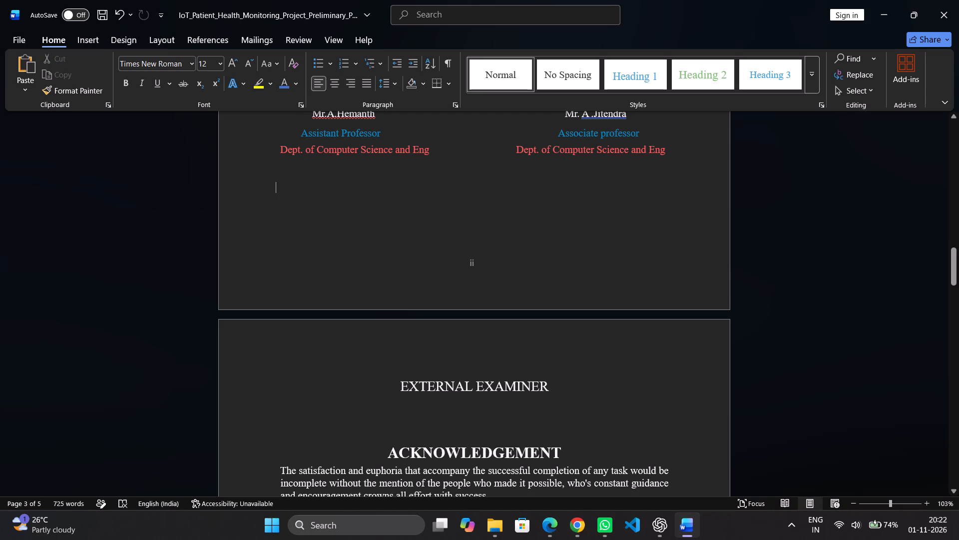
pyautogui.hotkey('ctrl', 'v')
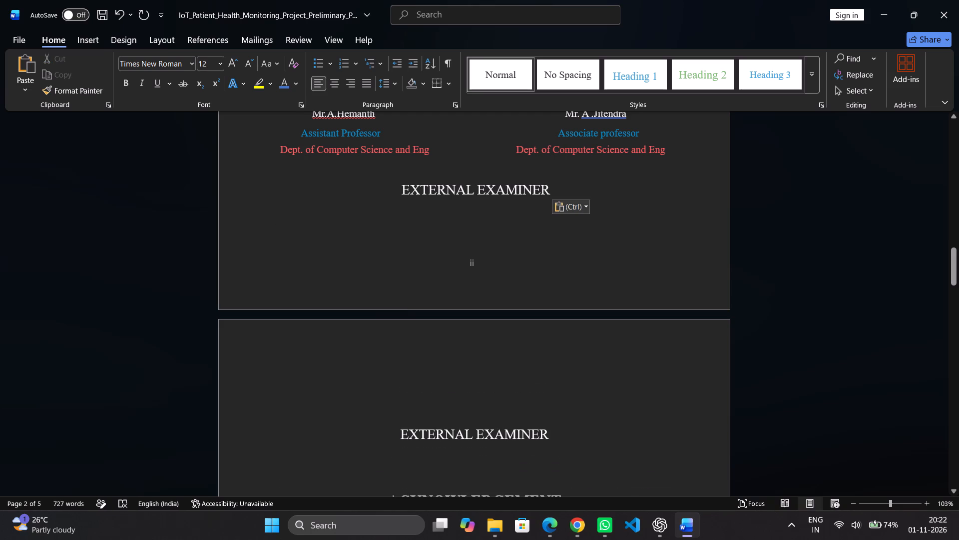
# Delete the original EXTERNAL EXAMINER line and the surplus blank lines above the ACKNOWLEDGEMENT heading.
pyautogui.moveTo(559, 450); pyautogui.dragTo(382, 434)
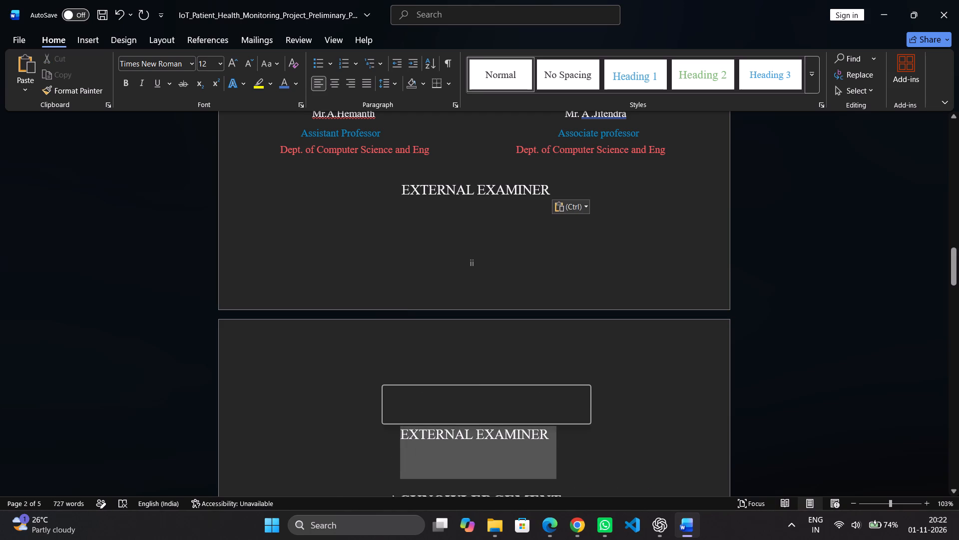
pyautogui.press('BackSpace')
pyautogui.press('BackSpace')
pyautogui.press('BackSpace')
pyautogui.press('BackSpace')
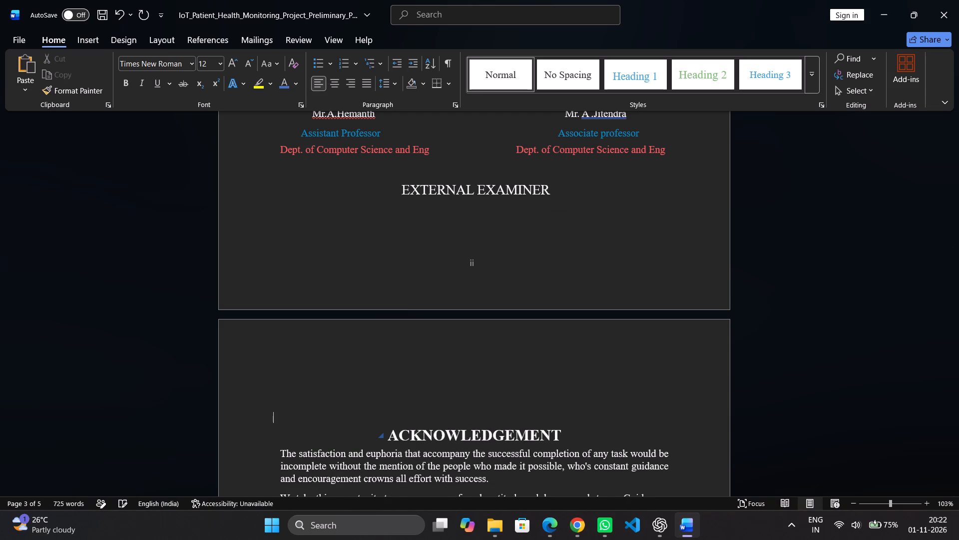
pyautogui.press('BackSpace')
pyautogui.press('BackSpace')
pyautogui.press('BackSpace')
pyautogui.press('BackSpace')
pyautogui.press('BackSpace')
pyautogui.press('BackSpace')
pyautogui.press('BackSpace')
pyautogui.press('BackSpace')
pyautogui.press('BackSpace')
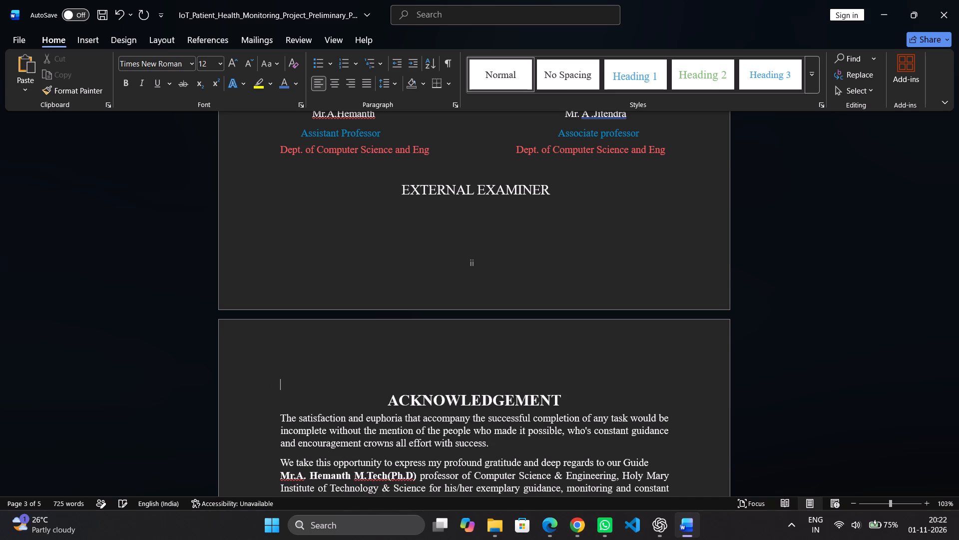
pyautogui.press('BackSpace')
pyautogui.press('BackSpace')
pyautogui.press('BackSpace')
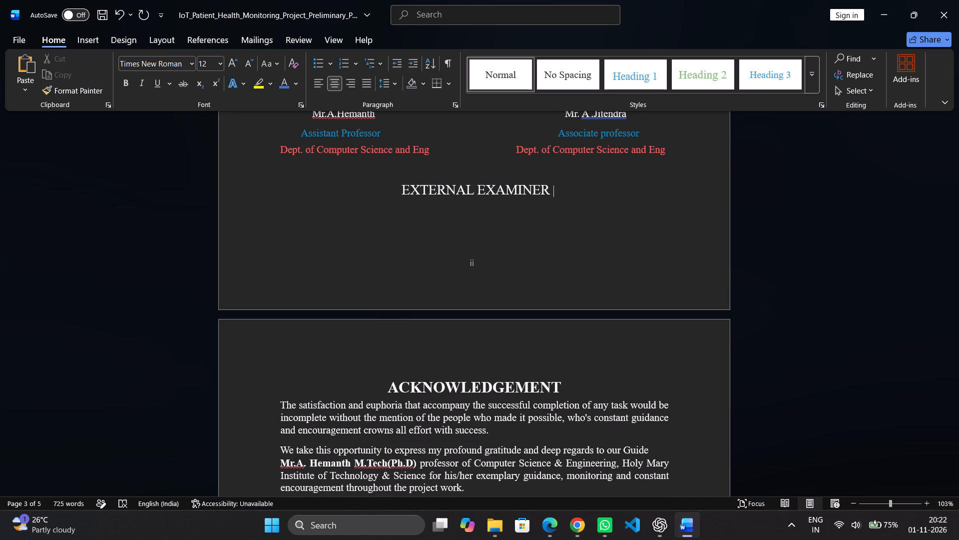
# Add three blank lines between the guide and department head signature block and EXTERNAL EXAMINER.
pyautogui.click(687, 148)
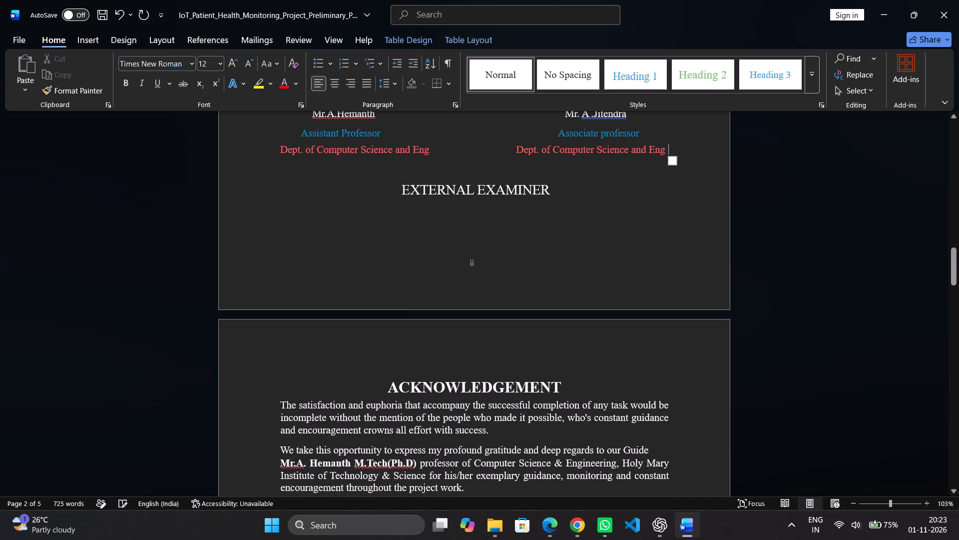
pyautogui.press('Return')
pyautogui.press('Return')
pyautogui.press('Return')
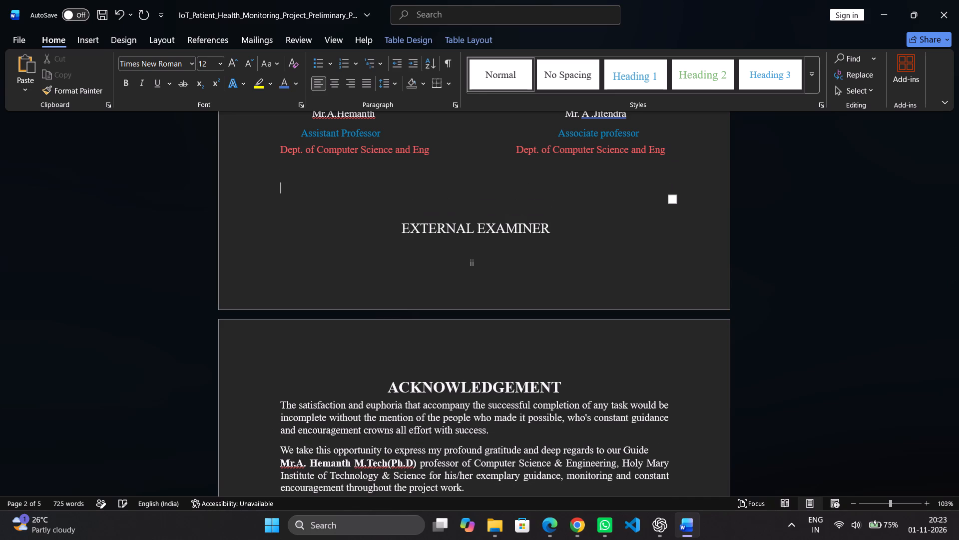
# Add one blank line between 2025-2026 and the guide and department head signature block on the certificate page.
pyautogui.scroll(4, 608, 109)
pyautogui.scroll(5, 615, 220)
pyautogui.click(621, 220)
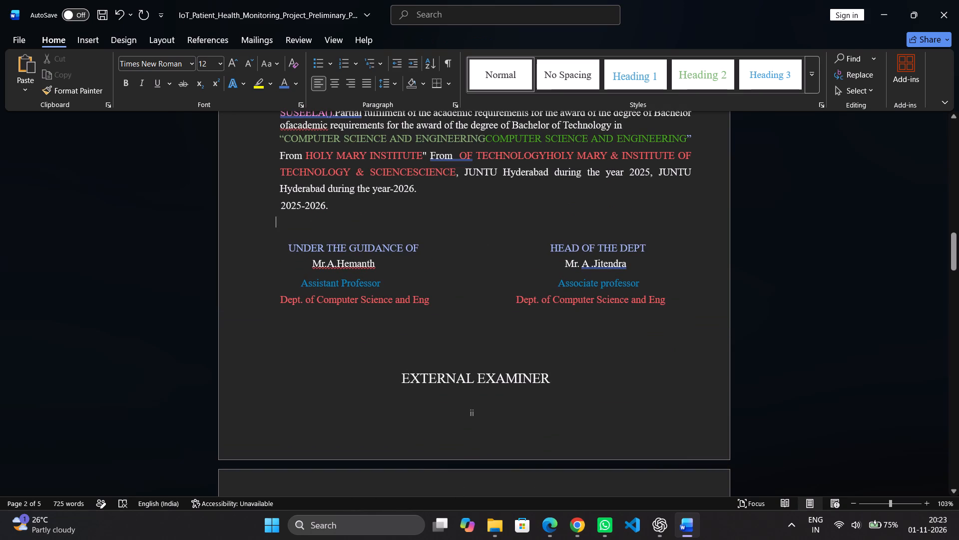
pyautogui.press('Return')
pyautogui.press('Return')
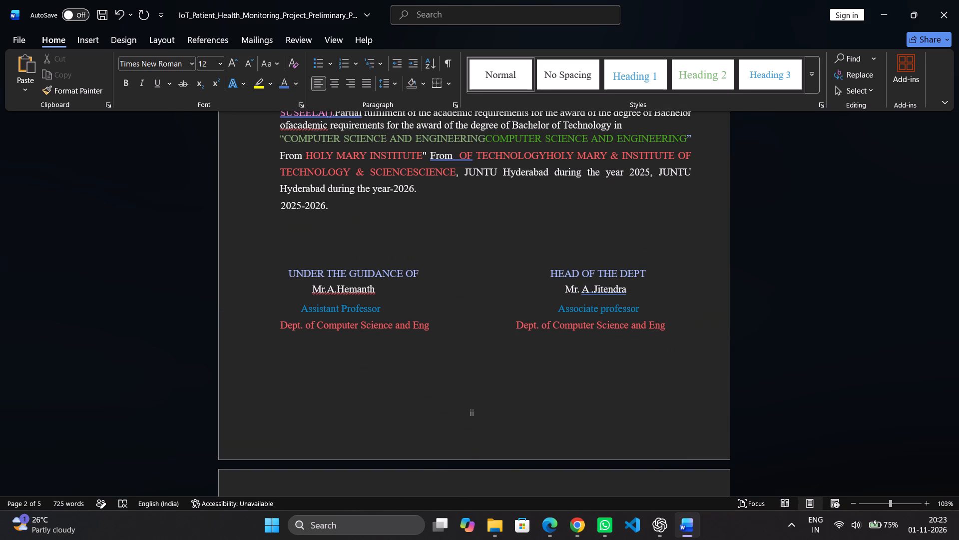
pyautogui.press('BackSpace')
pyautogui.click(581, 373)
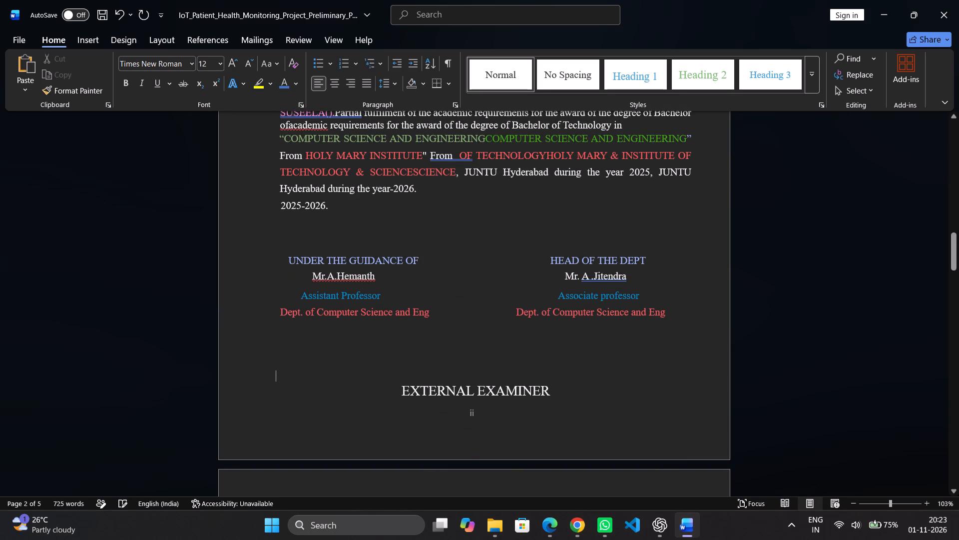
# Review the layout of the ACKNOWLEDGEMENT page, from its heading down to the list of student names and roll numbers.
pyautogui.scroll(-12, 624, 320)
pyautogui.scroll(1, 623, 332)
pyautogui.scroll(-7, 623, 332)
pyautogui.scroll(7, 623, 332)
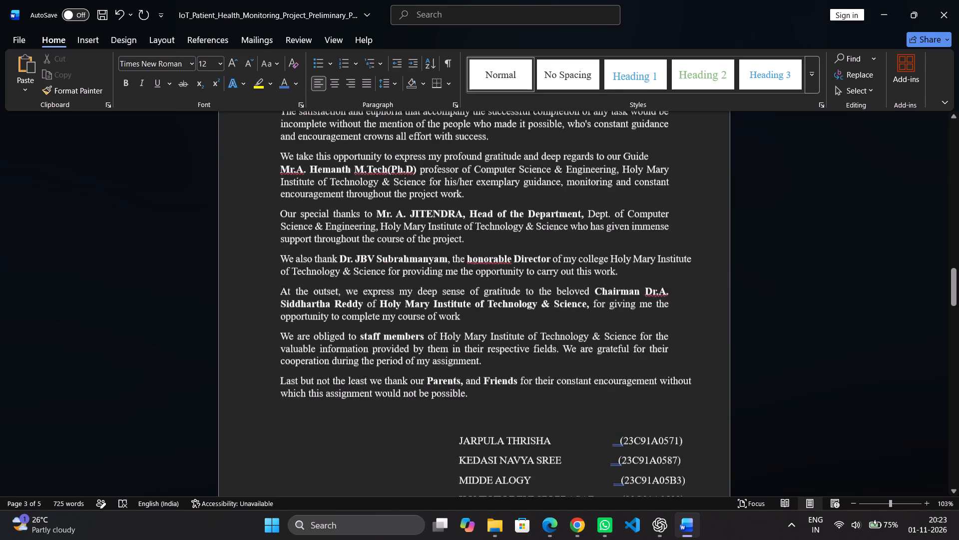
pyautogui.scroll(1, 604, 359)
pyautogui.scroll(-2, 370, 219)
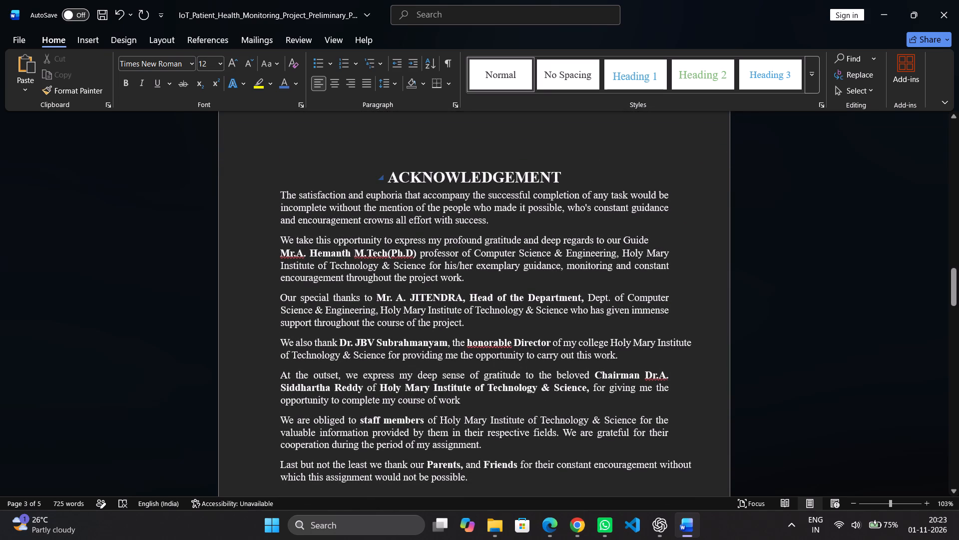
pyautogui.click(394, 164)
pyautogui.click(396, 149)
pyautogui.scroll(-12, 408, 176)
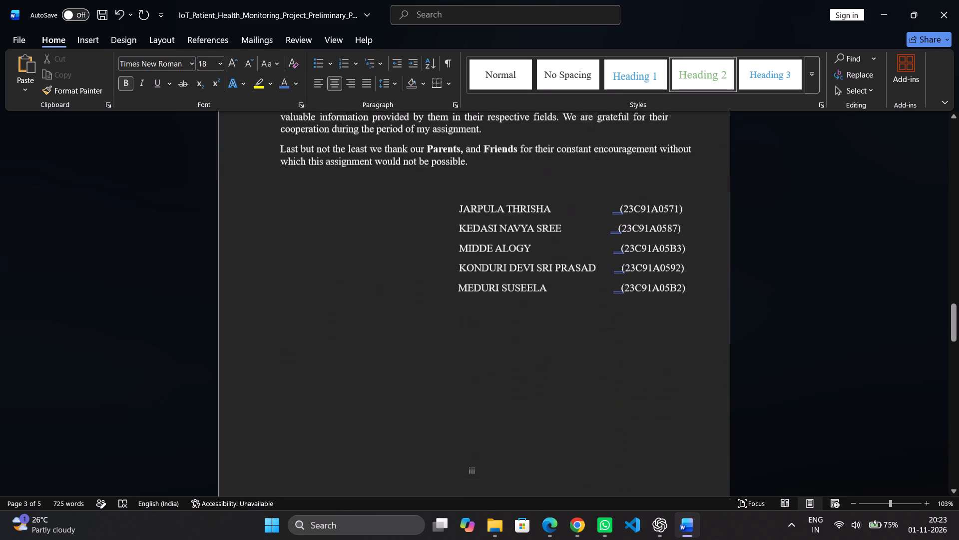
pyautogui.scroll(5, 626, 301)
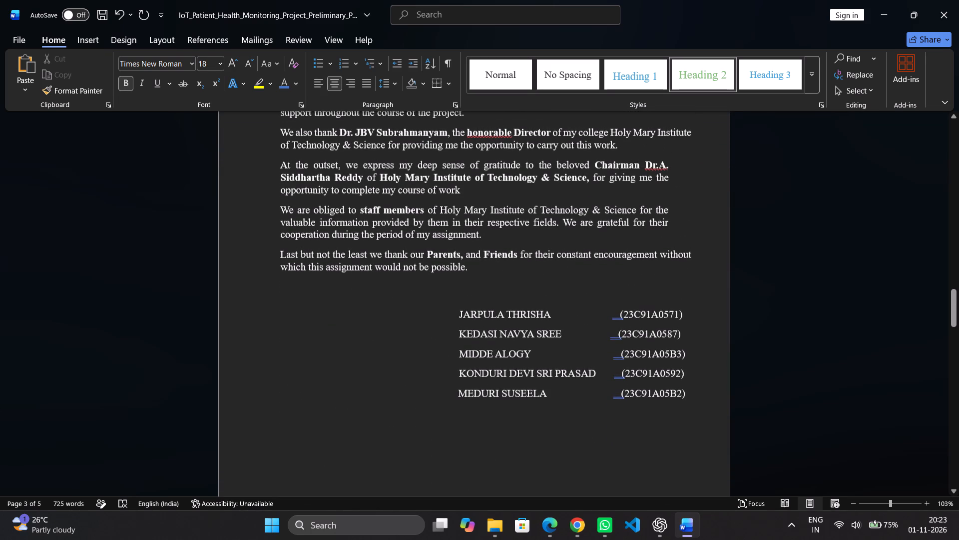
# Insert one space before the second student's roll number in the acknowledgement list to align it with the other roll numbers.
pyautogui.click(620, 330)
pyautogui.click(617, 337)
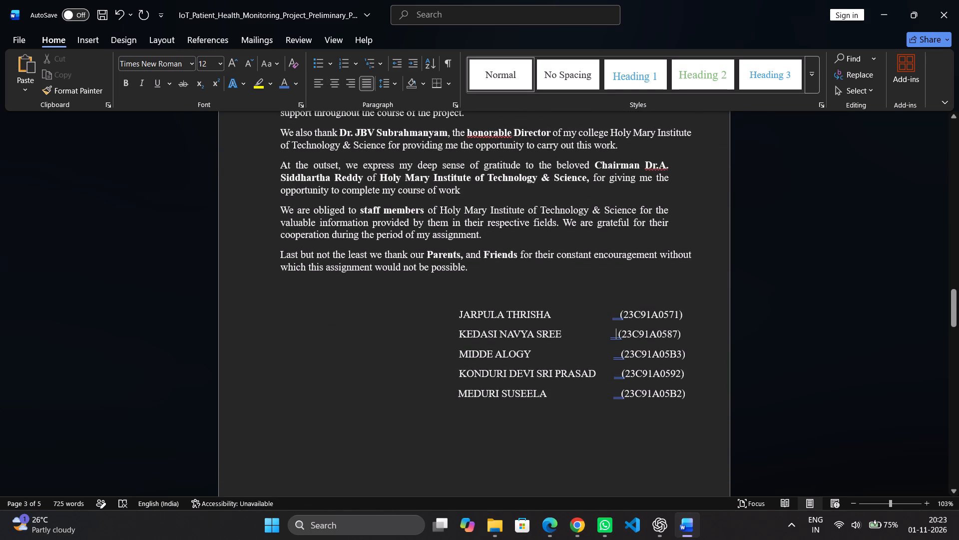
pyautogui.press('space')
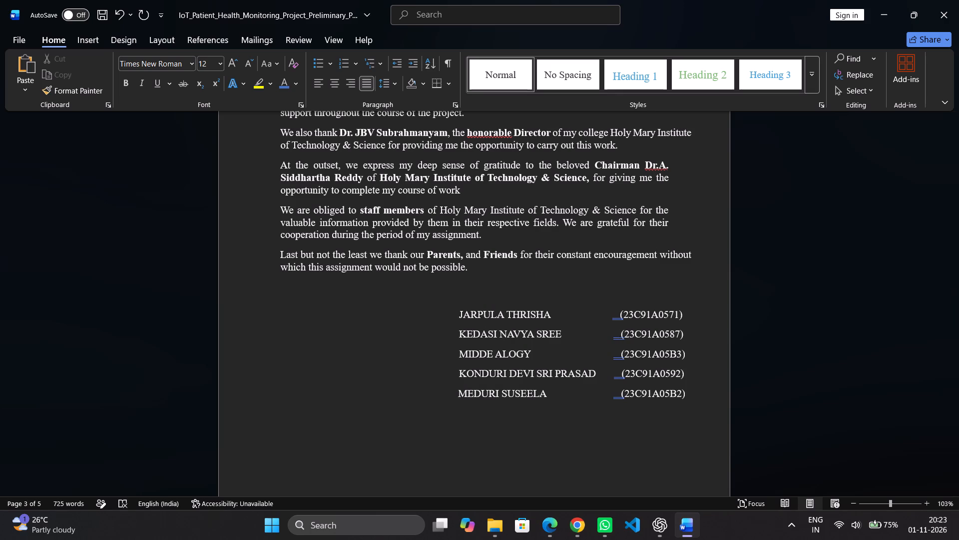
pyautogui.press('Right')
pyautogui.press('Up')
pyautogui.press('Down')
pyautogui.press('Down')
pyautogui.press('Down')
pyautogui.press('Down')
pyautogui.press('Down')
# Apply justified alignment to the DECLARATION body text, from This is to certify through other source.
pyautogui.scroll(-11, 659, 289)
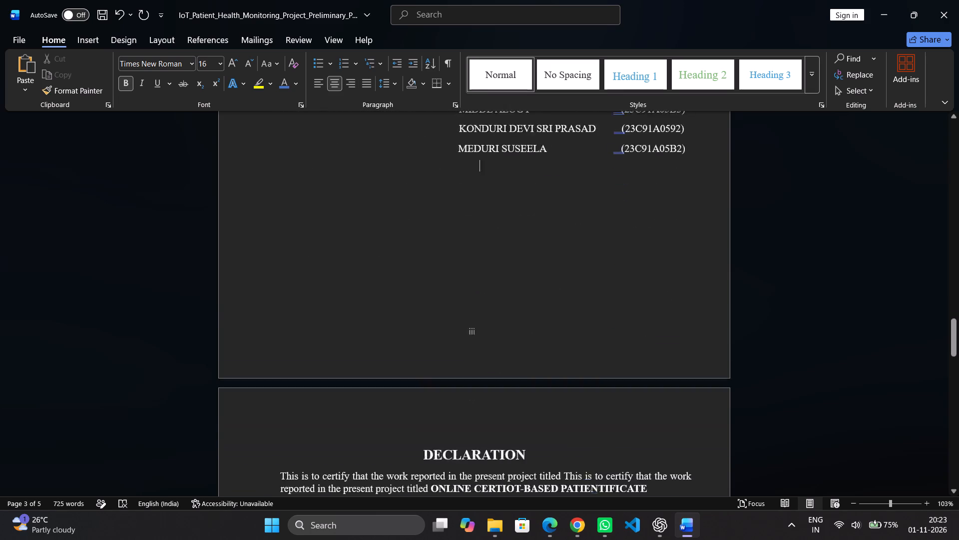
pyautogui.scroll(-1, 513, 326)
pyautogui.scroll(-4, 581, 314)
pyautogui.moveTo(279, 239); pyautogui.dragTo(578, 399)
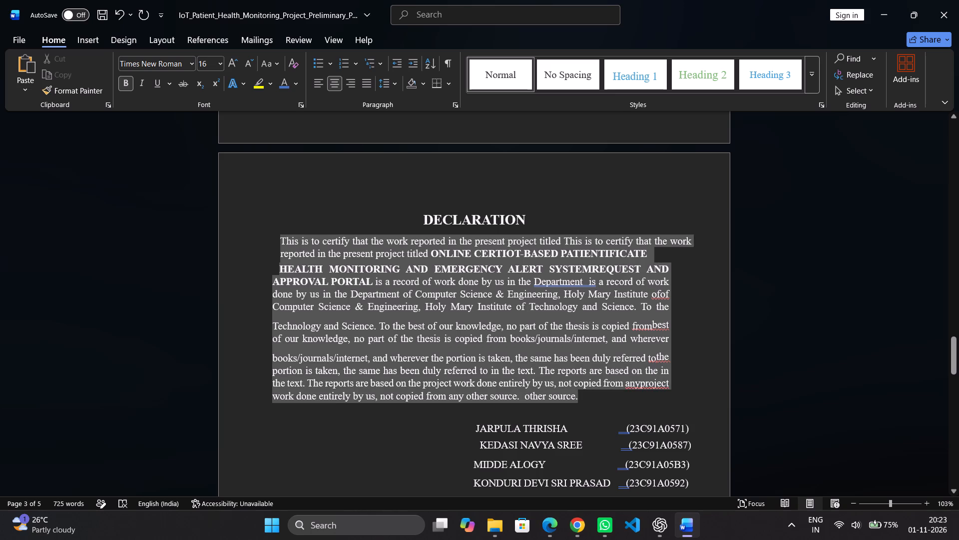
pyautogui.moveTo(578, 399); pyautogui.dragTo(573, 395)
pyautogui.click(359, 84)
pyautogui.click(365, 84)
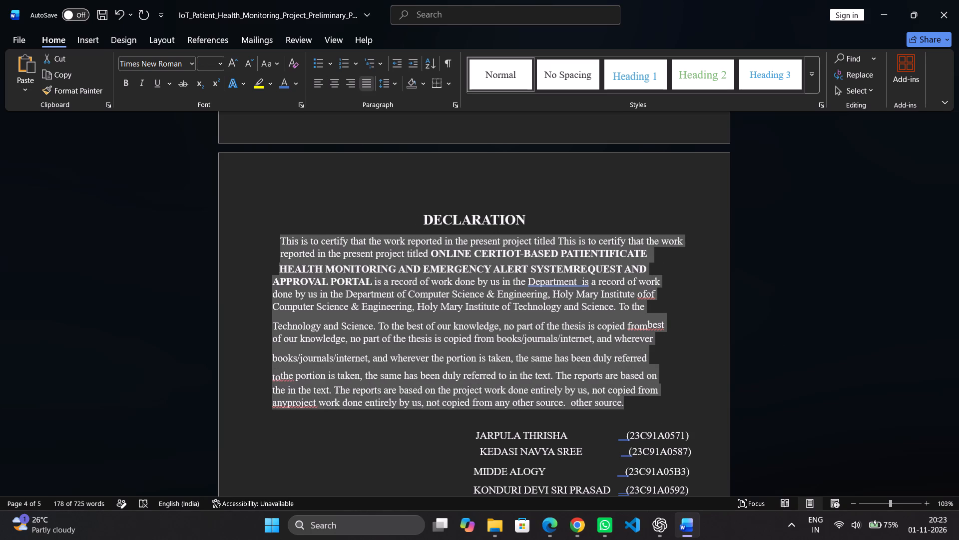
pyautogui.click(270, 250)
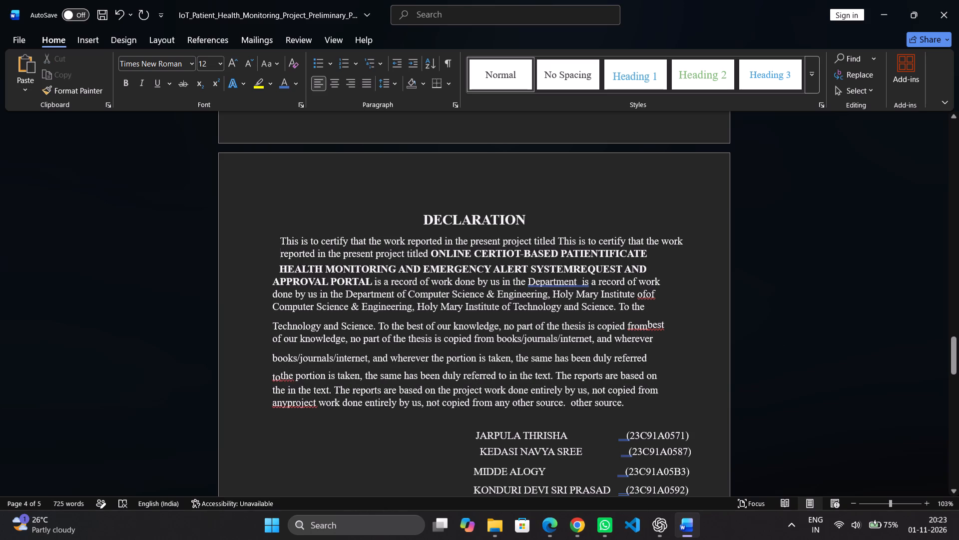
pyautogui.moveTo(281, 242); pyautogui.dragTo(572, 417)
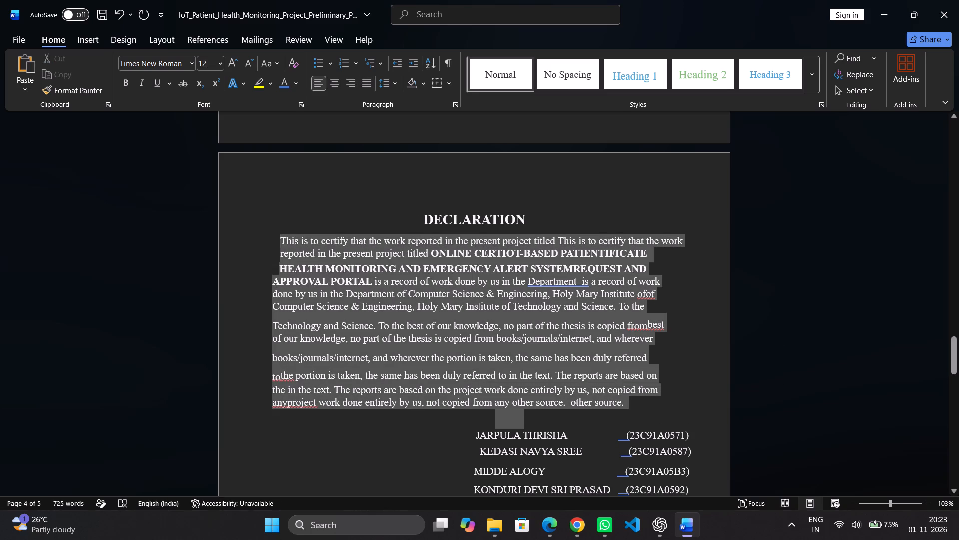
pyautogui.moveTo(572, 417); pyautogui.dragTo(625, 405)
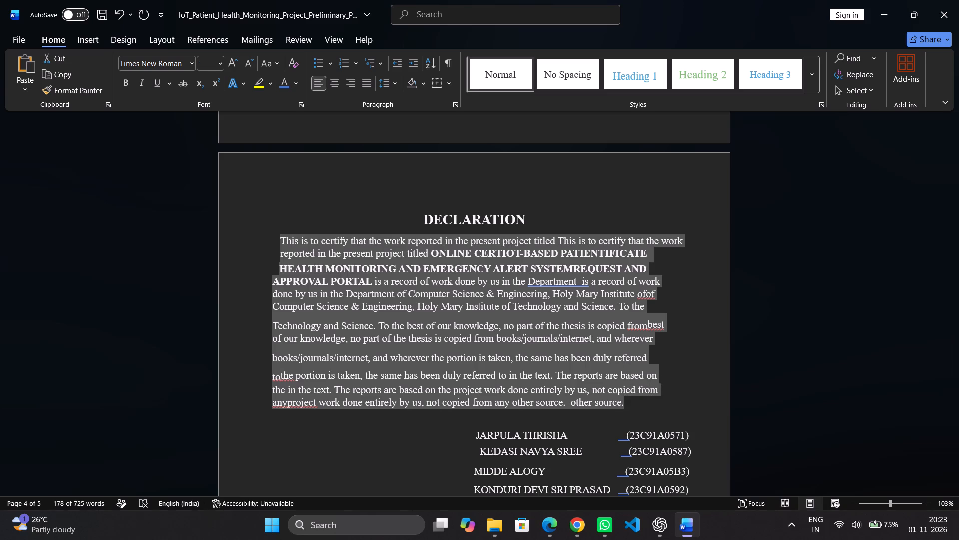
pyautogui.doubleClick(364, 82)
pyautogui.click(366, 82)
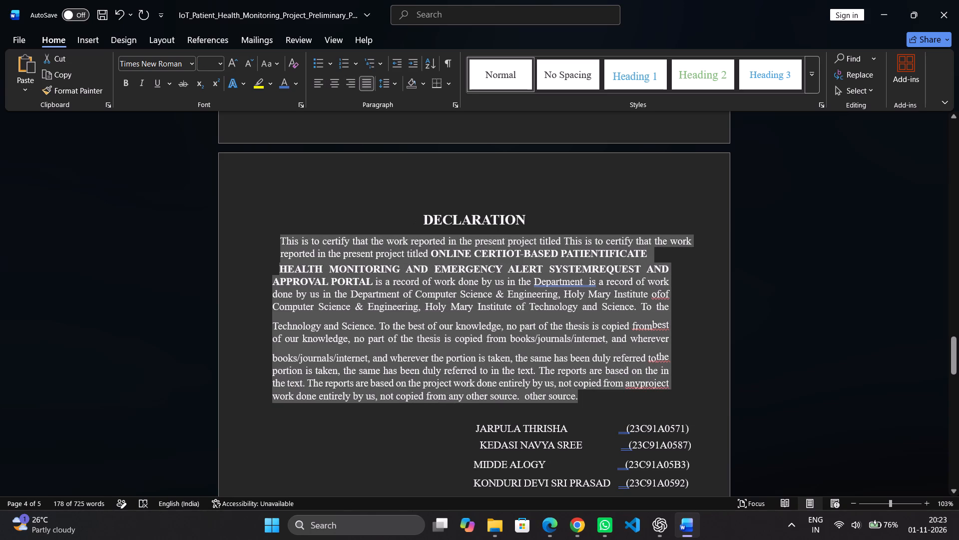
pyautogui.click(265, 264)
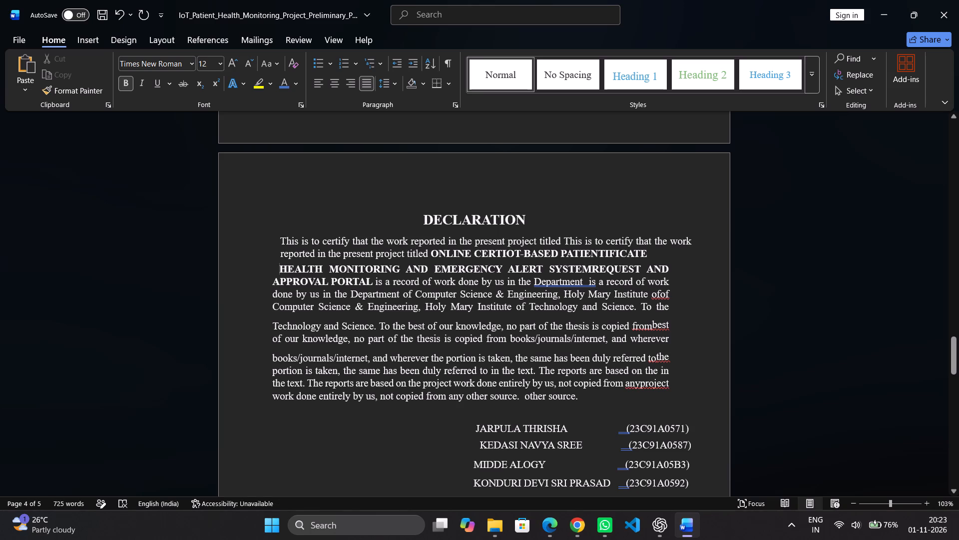
# Remove the leading gap before HEALTH MONITORING in the DECLARATION body text so the line starts flush with the lines below.
pyautogui.press('BackSpace')
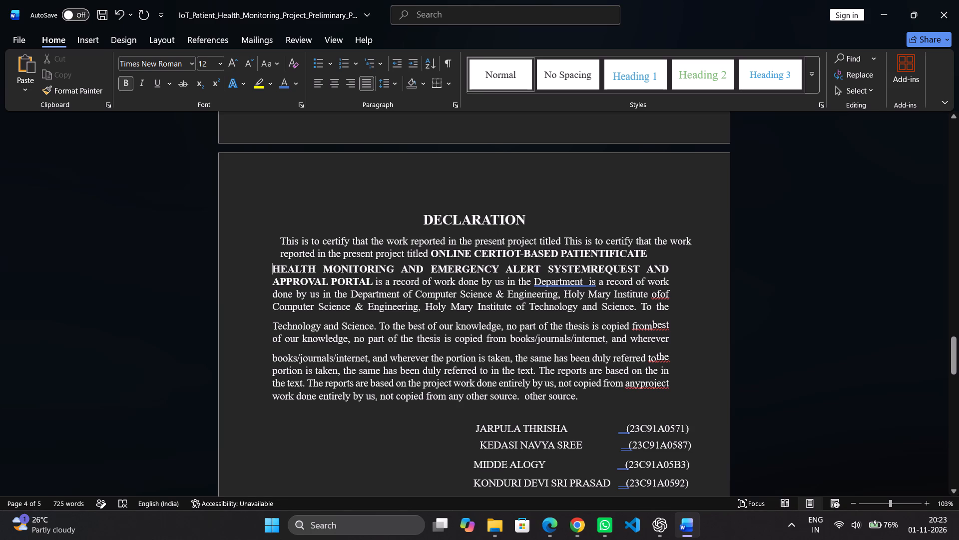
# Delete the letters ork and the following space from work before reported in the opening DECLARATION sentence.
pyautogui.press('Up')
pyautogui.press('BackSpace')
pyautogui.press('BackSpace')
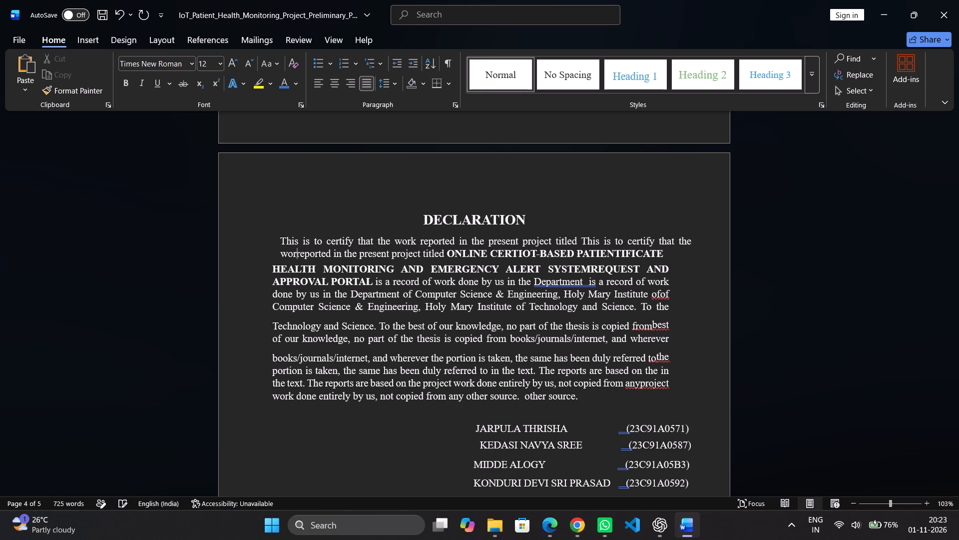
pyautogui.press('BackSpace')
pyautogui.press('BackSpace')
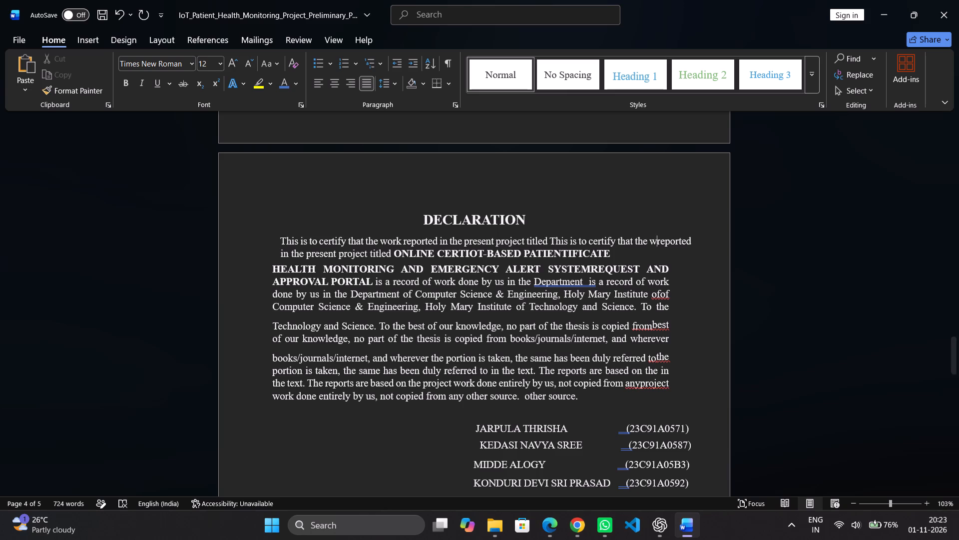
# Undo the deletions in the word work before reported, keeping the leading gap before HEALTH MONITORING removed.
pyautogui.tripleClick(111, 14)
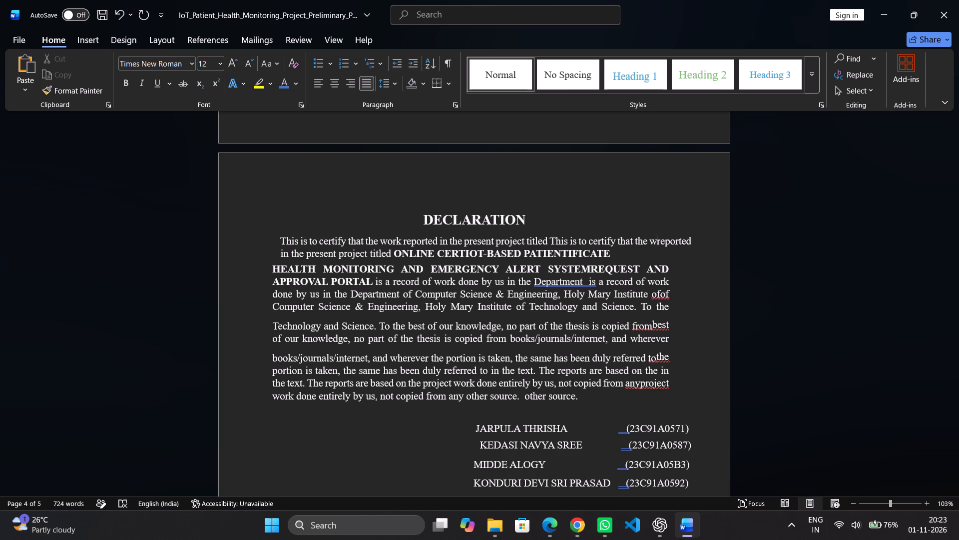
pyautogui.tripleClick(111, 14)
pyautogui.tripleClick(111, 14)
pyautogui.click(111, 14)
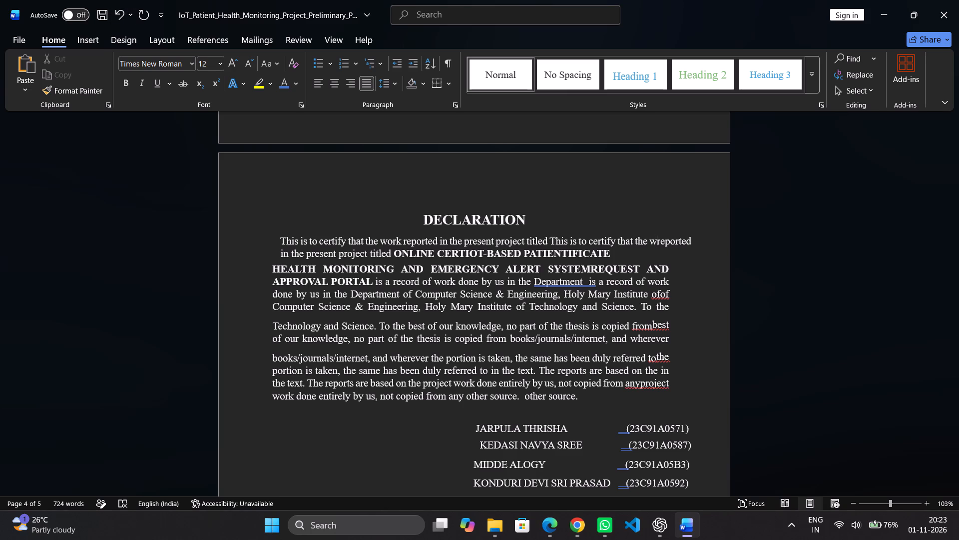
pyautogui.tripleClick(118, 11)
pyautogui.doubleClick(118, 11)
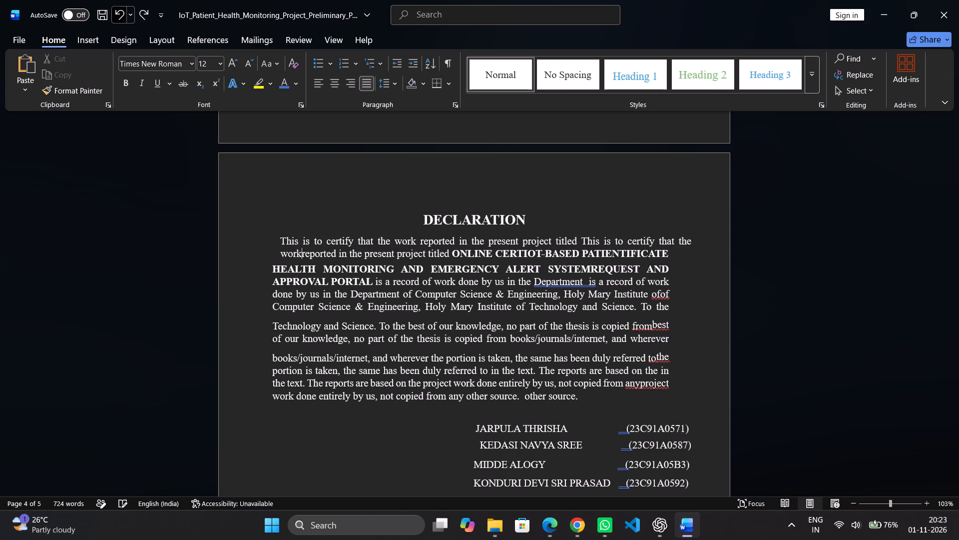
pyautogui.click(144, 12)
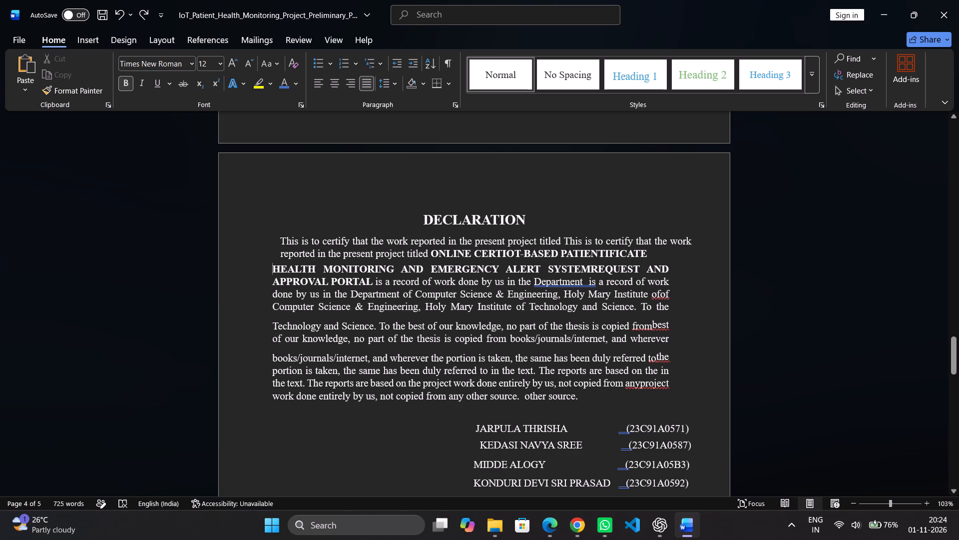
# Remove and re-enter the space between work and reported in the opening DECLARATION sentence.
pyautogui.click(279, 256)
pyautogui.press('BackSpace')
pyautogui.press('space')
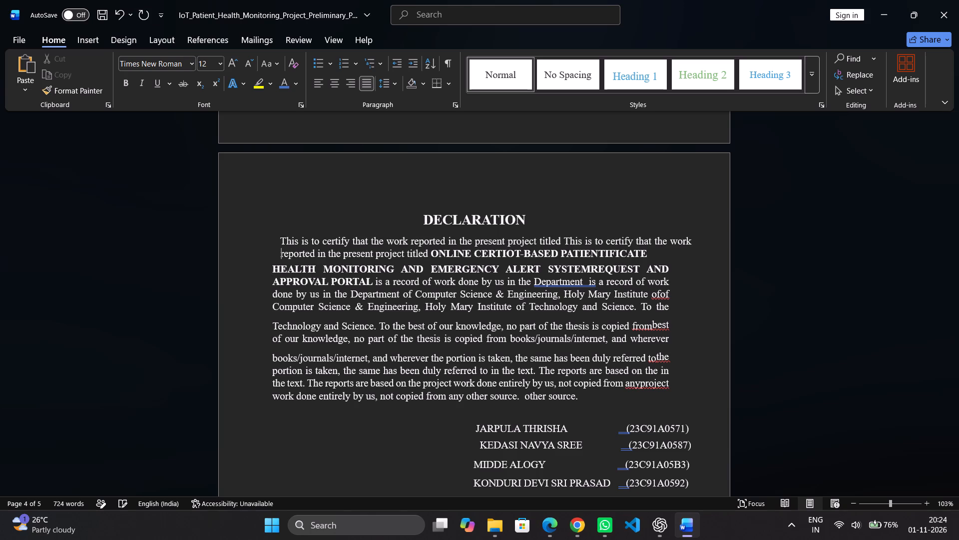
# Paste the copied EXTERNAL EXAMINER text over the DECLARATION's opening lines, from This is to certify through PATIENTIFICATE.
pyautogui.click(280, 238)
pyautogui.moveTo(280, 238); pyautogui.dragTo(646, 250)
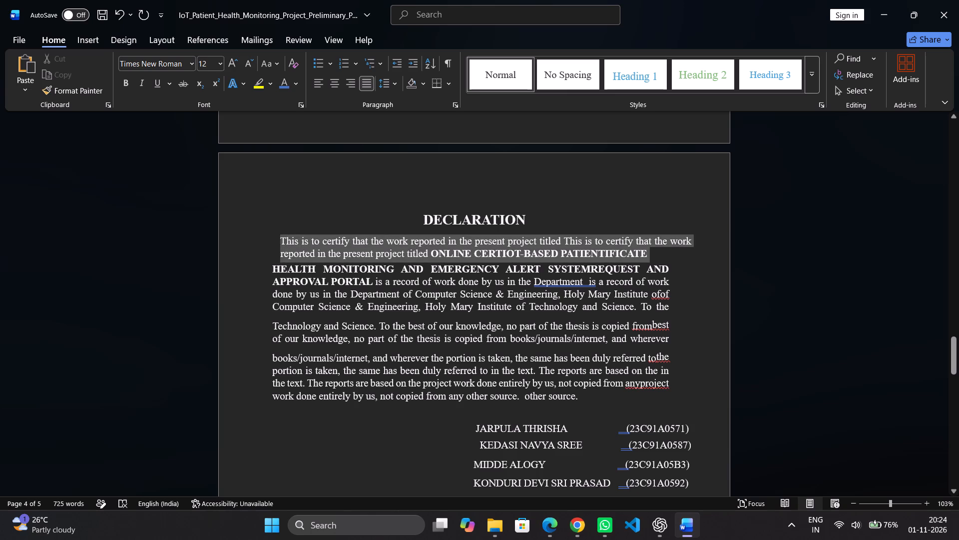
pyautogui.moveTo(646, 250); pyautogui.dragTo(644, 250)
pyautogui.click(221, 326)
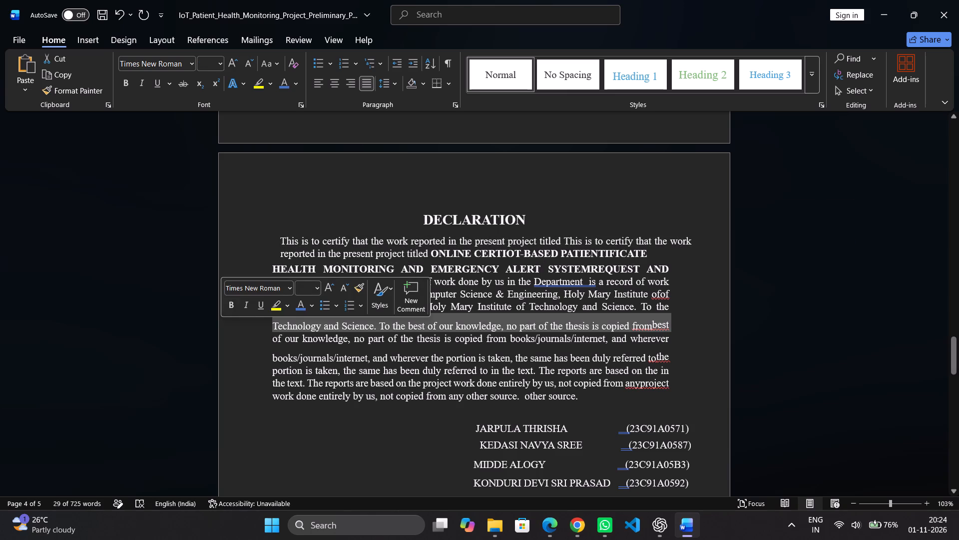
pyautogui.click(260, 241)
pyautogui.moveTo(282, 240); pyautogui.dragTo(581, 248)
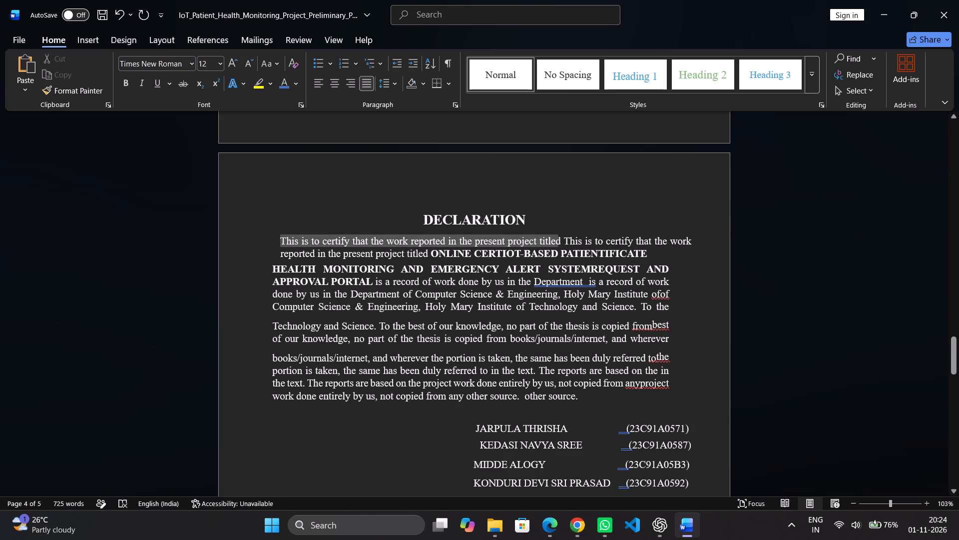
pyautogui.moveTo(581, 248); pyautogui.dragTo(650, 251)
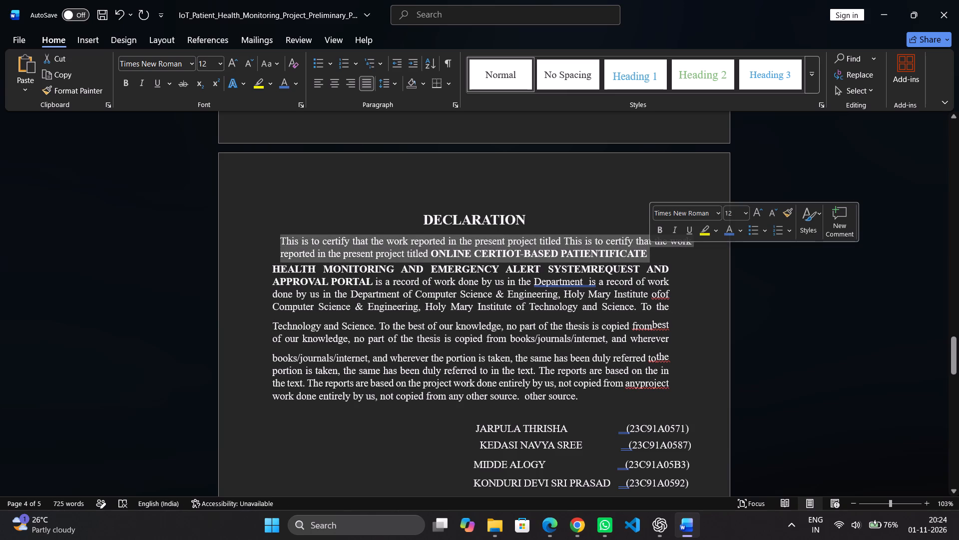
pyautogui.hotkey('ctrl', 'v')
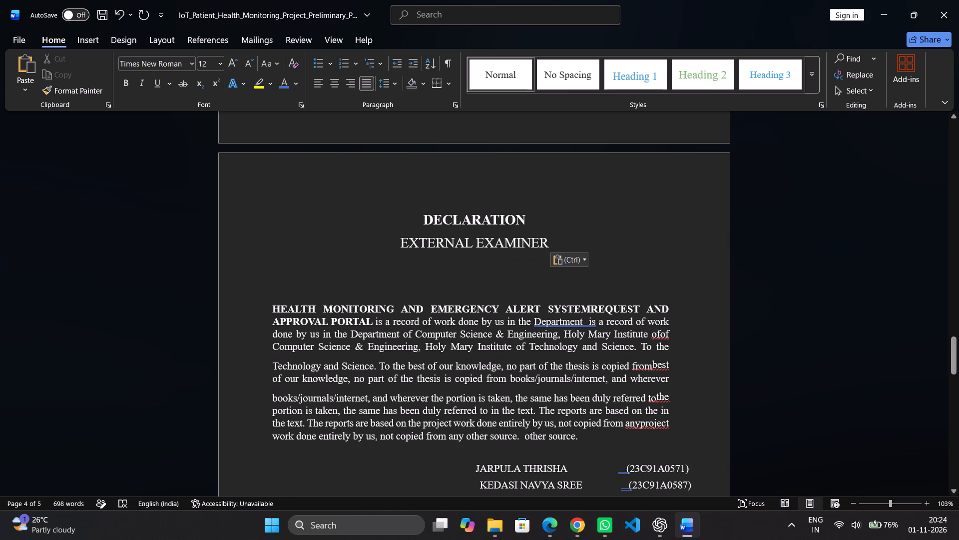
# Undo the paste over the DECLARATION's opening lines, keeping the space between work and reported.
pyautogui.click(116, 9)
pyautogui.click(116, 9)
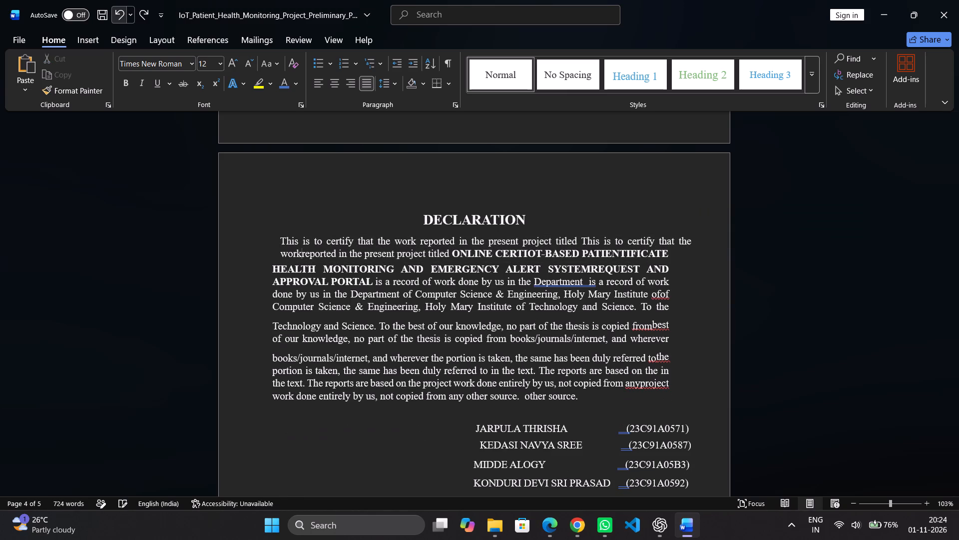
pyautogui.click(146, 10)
# Copy the DECLARATION's opening lines, from This is to certify through ONLINE CERTIOT-BASED PATIENTIFICATE.
pyautogui.moveTo(277, 242); pyautogui.dragTo(604, 233)
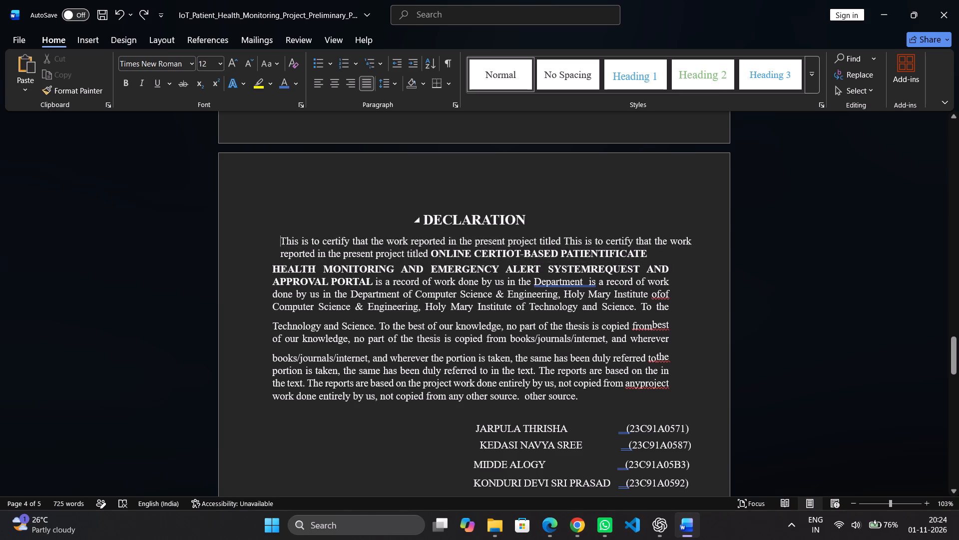
pyautogui.moveTo(604, 233); pyautogui.dragTo(645, 253)
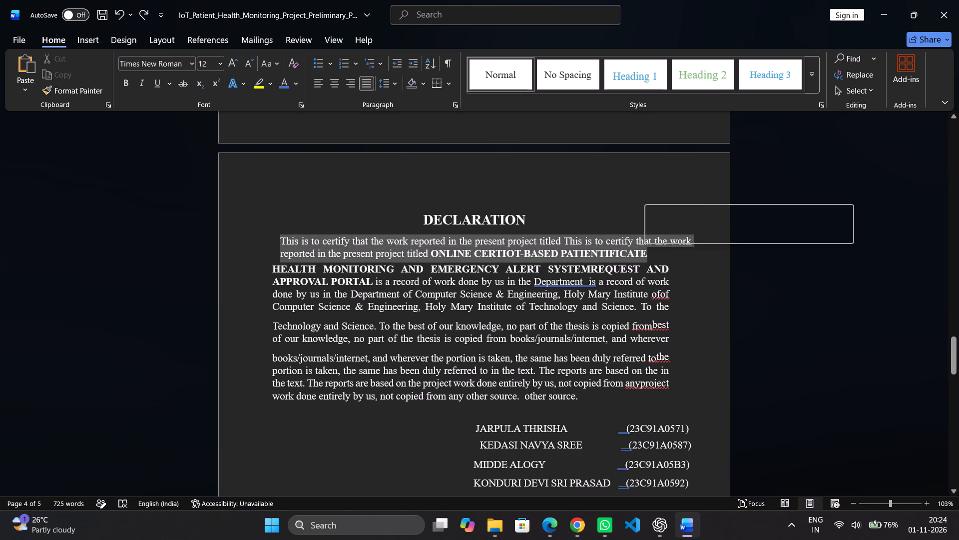
pyautogui.hotkey('ctrl', 'c')
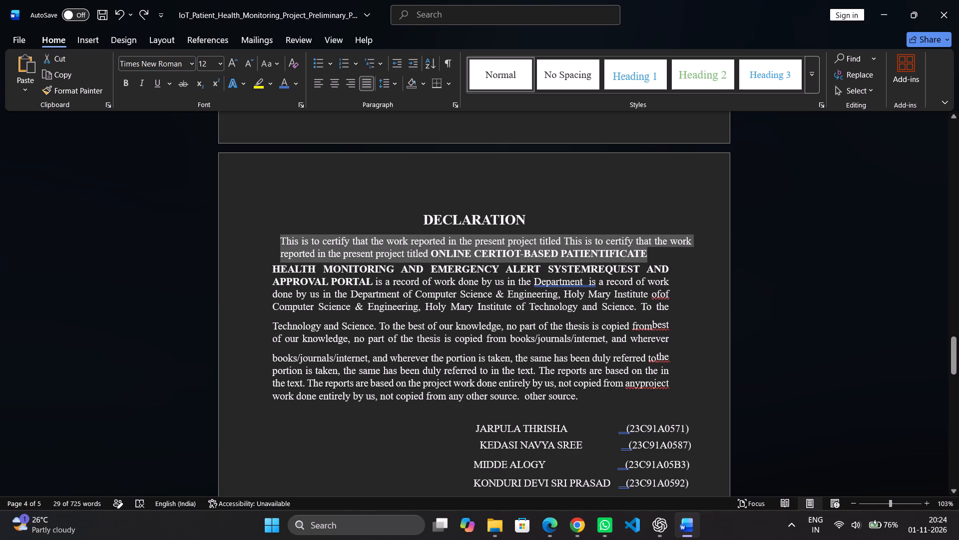
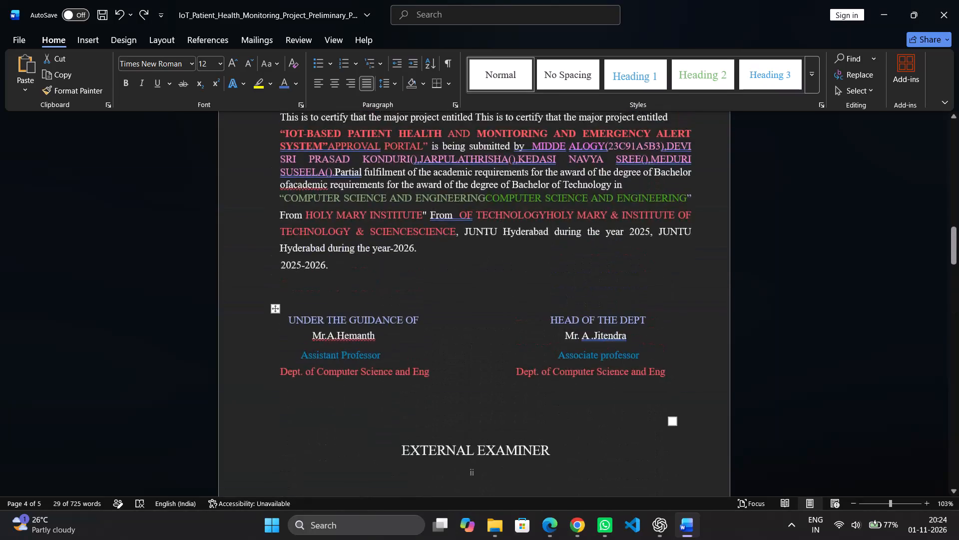
# Review the report's front pages from the certificate back to the title page, checking the certificate wording, college details and student list.
pyautogui.scroll(2, 578, 267)
pyautogui.scroll(-5, 575, 306)
pyautogui.scroll(8, 573, 300)
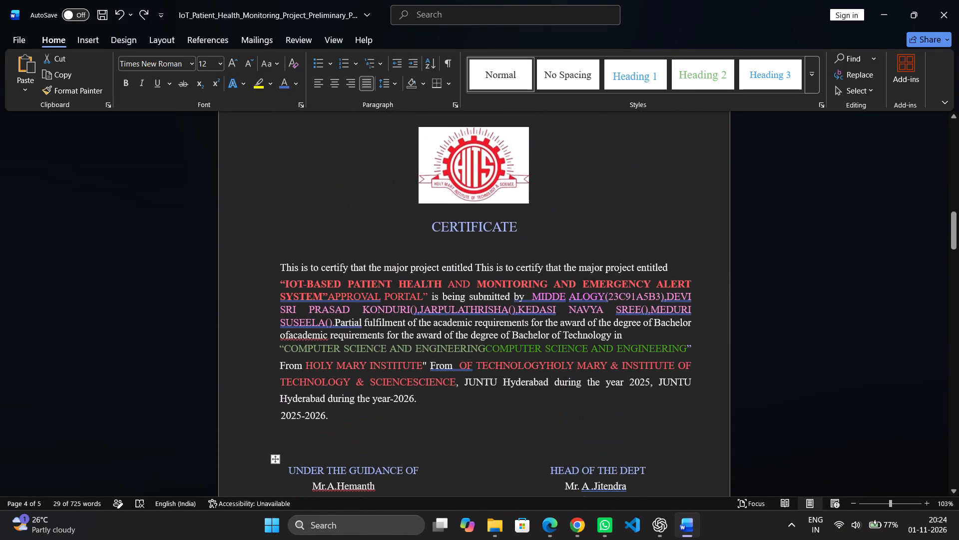
pyautogui.scroll(2, 475, 341)
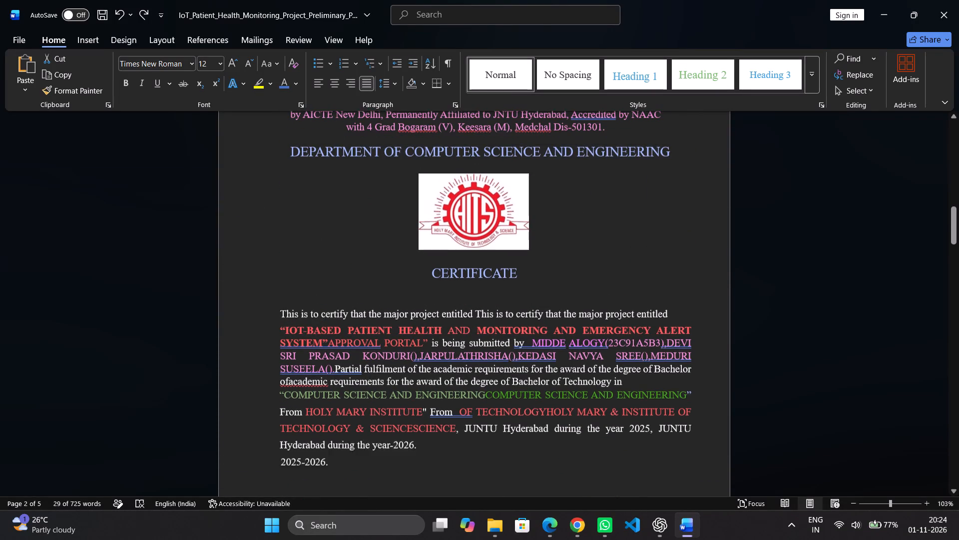
pyautogui.scroll(3, 501, 198)
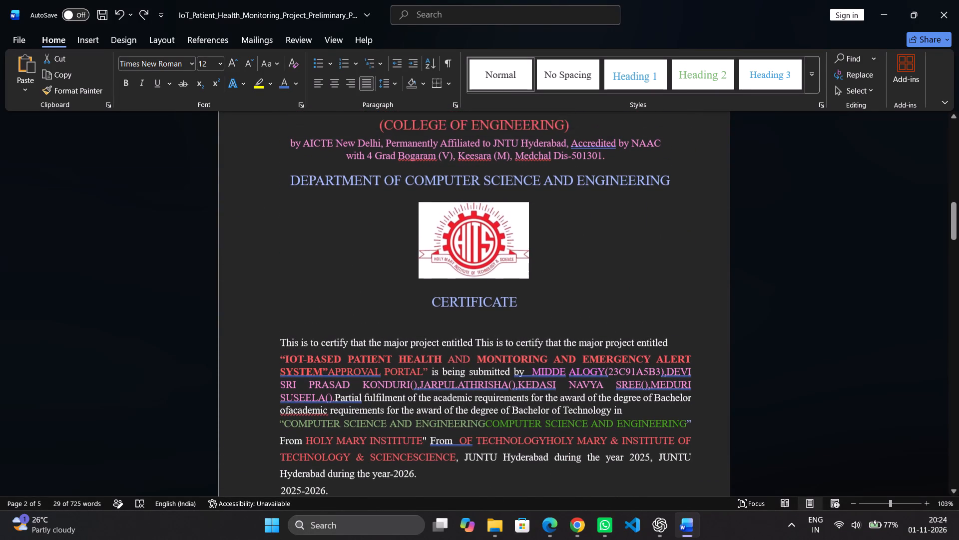
pyautogui.scroll(3, 501, 198)
pyautogui.scroll(6, 471, 298)
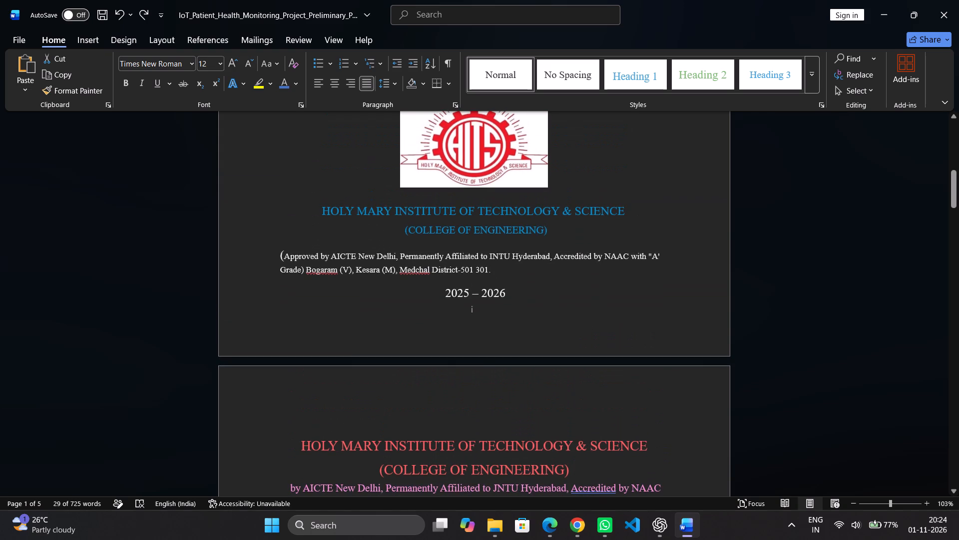
pyautogui.scroll(16, 469, 326)
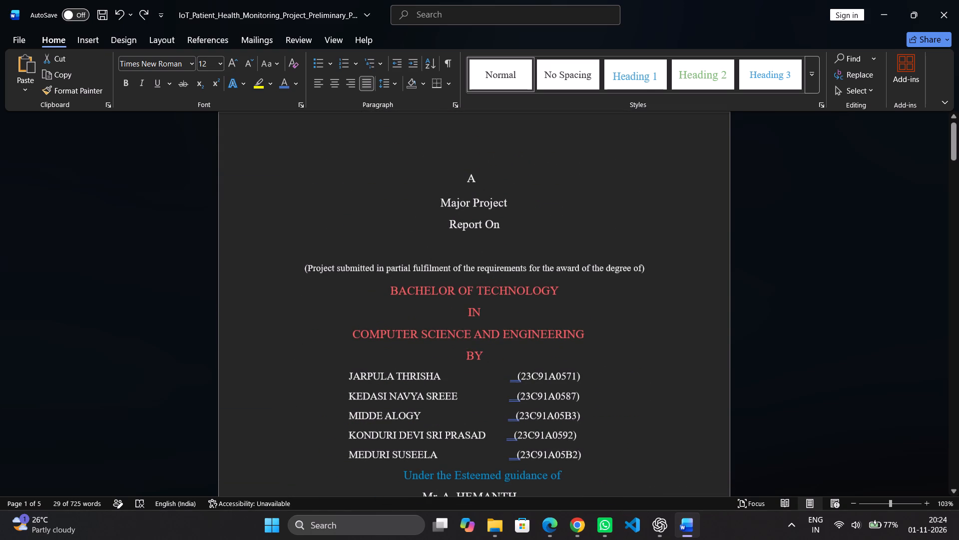
# Delete the blank line below "Report On" on the cover page.
pyautogui.click(486, 251)
pyautogui.press('BackSpace')
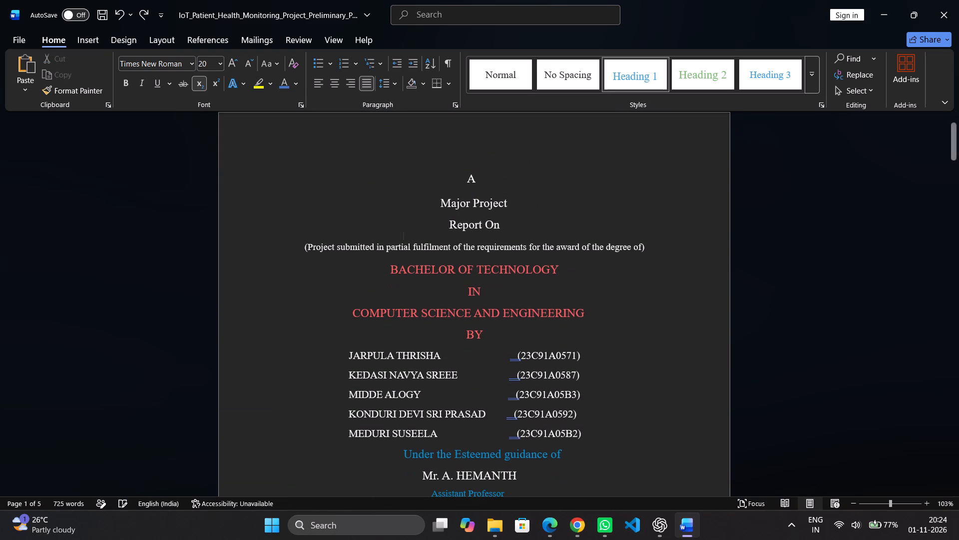
# Review the layout of the cover, certificate and acknowledgement pages through to the Declaration page.
pyautogui.scroll(-7, 469, 241)
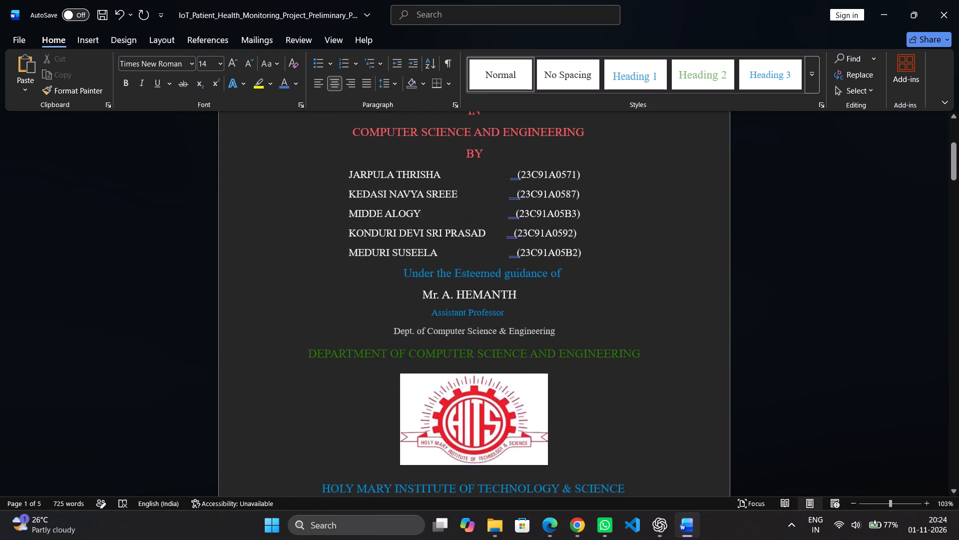
pyautogui.scroll(2, 472, 243)
pyautogui.scroll(-9, 472, 243)
pyautogui.scroll(5, 477, 257)
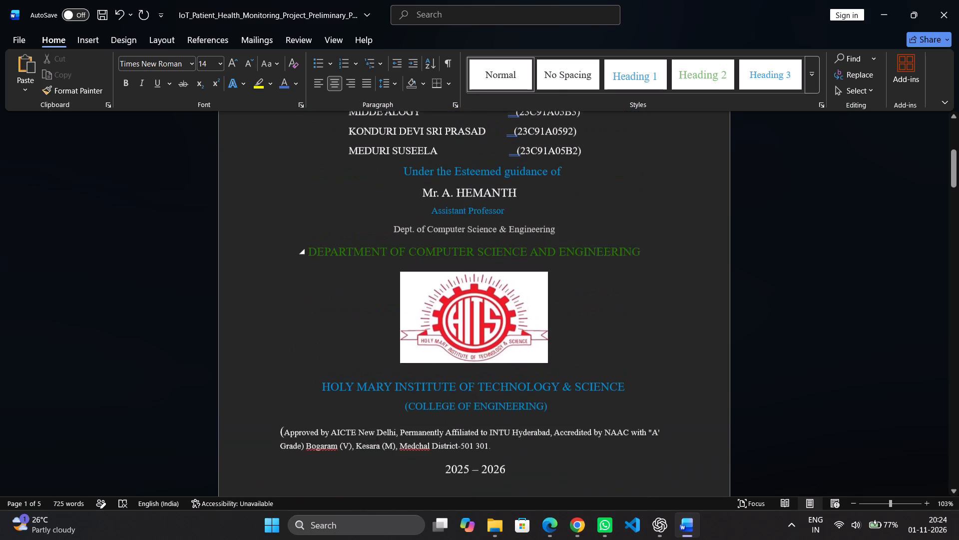
pyautogui.scroll(1, 477, 259)
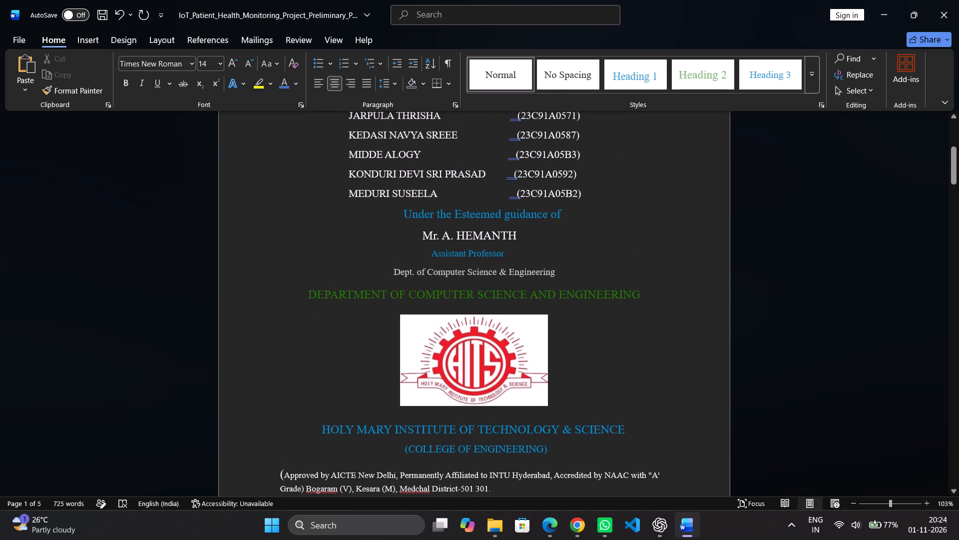
pyautogui.scroll(6, 492, 250)
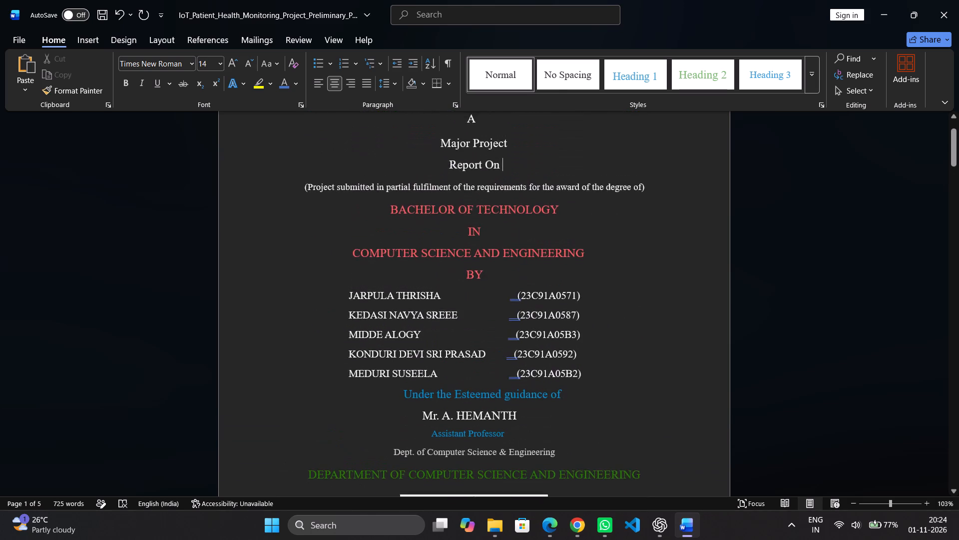
pyautogui.scroll(-5, 492, 250)
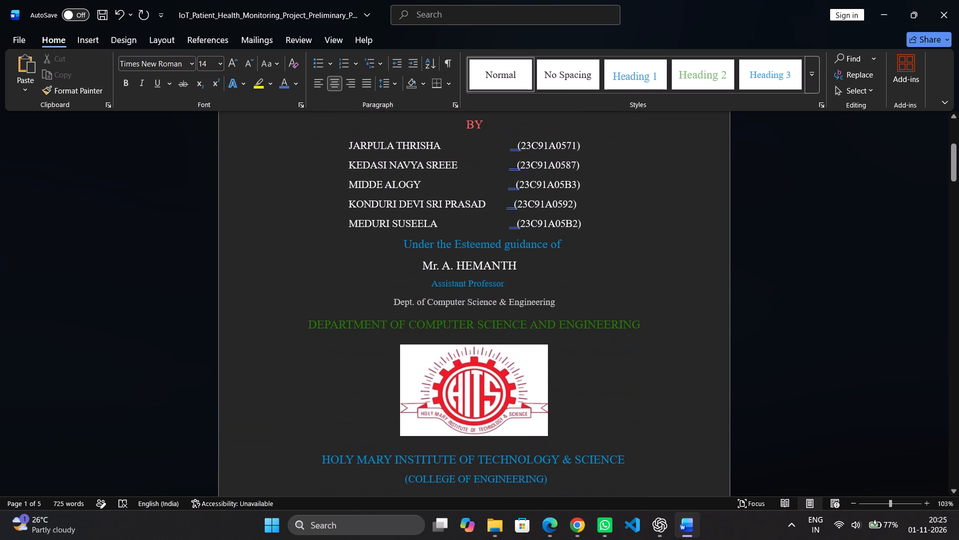
pyautogui.scroll(-5, 510, 266)
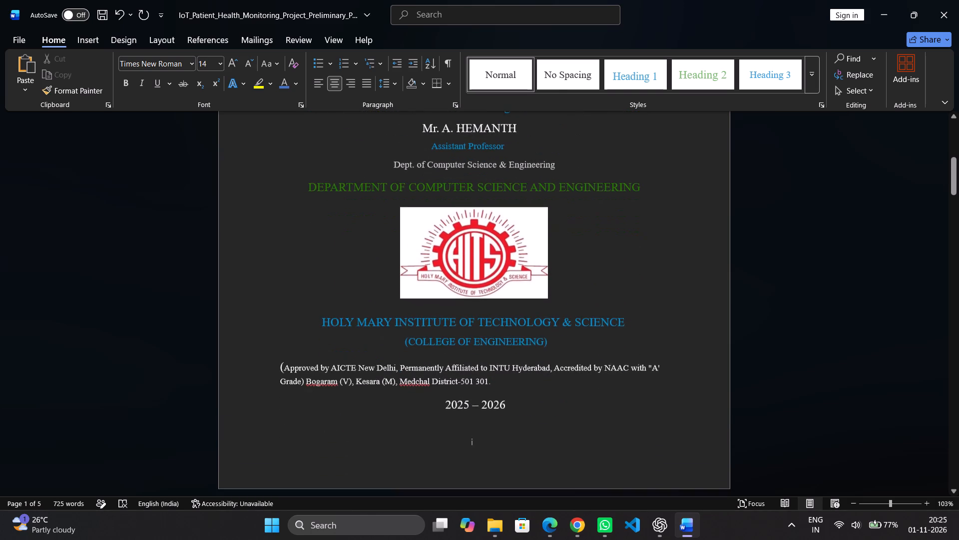
pyautogui.scroll(5, 518, 242)
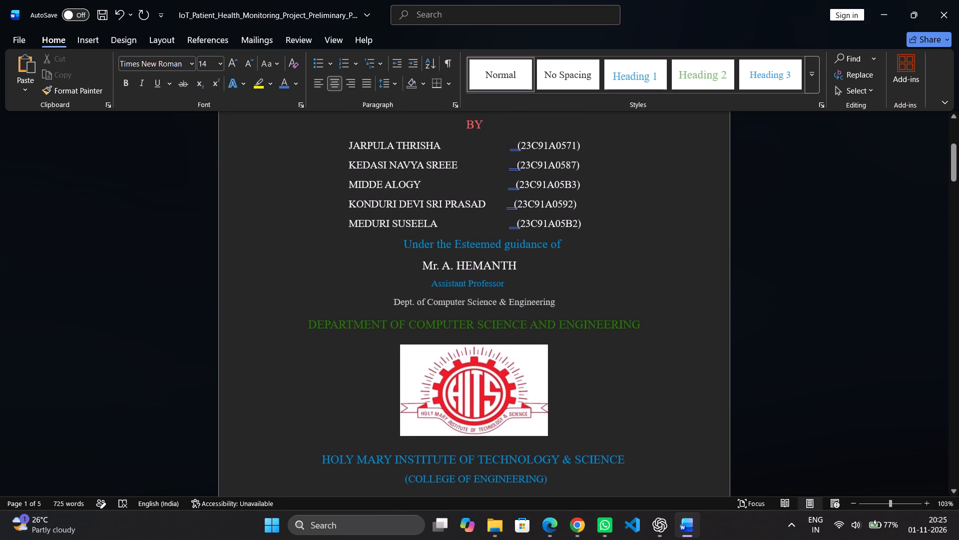
pyautogui.scroll(-16, 536, 270)
pyautogui.scroll(6, 518, 281)
pyautogui.scroll(-4, 516, 278)
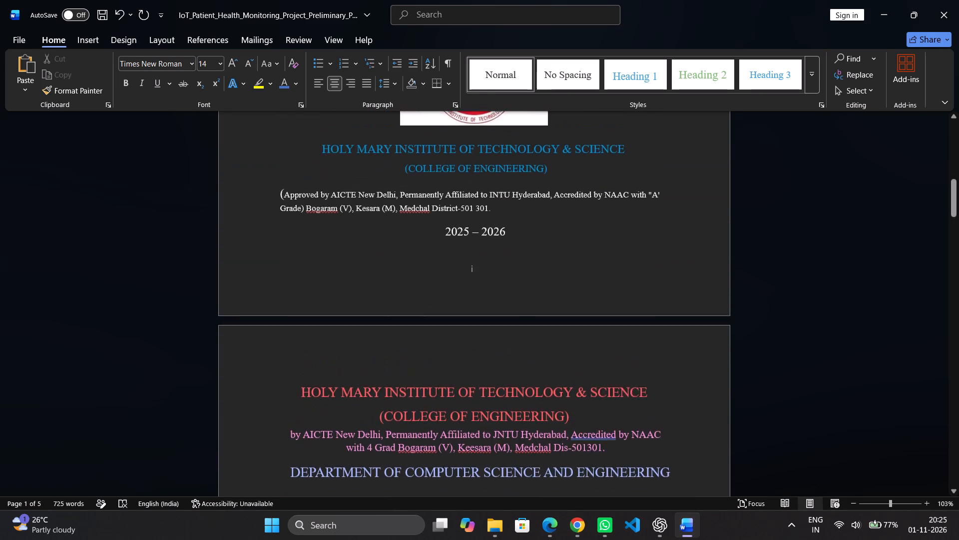
pyautogui.scroll(-19, 511, 298)
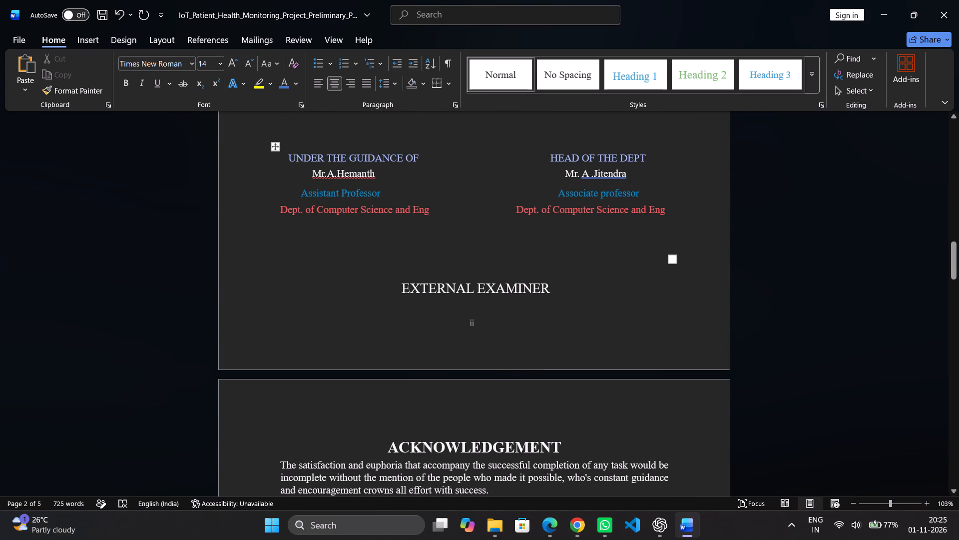
pyautogui.scroll(-7, 573, 242)
pyautogui.scroll(-5, 557, 283)
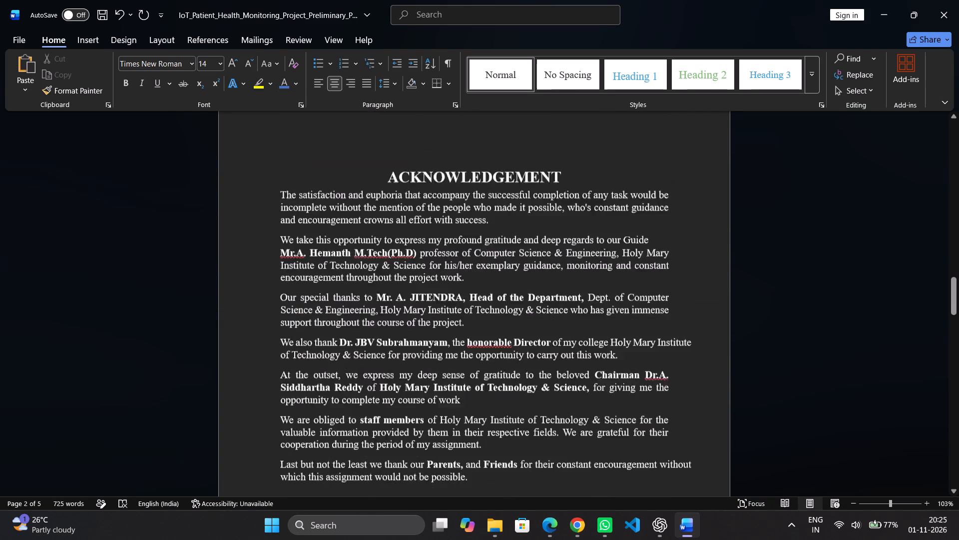
pyautogui.scroll(-13, 560, 283)
pyautogui.scroll(-5, 540, 320)
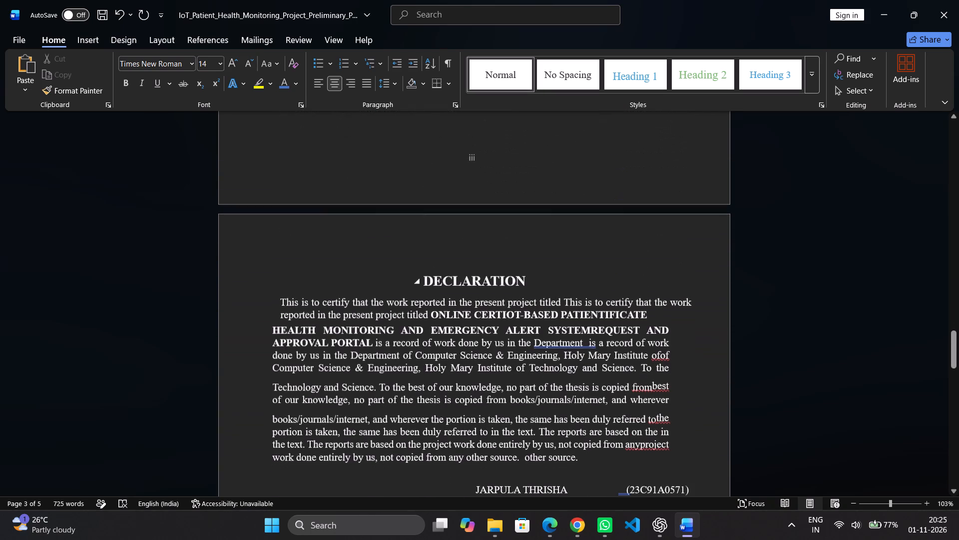
# Copy the Declaration's two opening lines, ending in "ONLINE CERTIOT-BASED PATIENTIFICATE", and delete them from their place.
pyautogui.click(279, 299)
pyautogui.moveTo(282, 299); pyautogui.dragTo(648, 321)
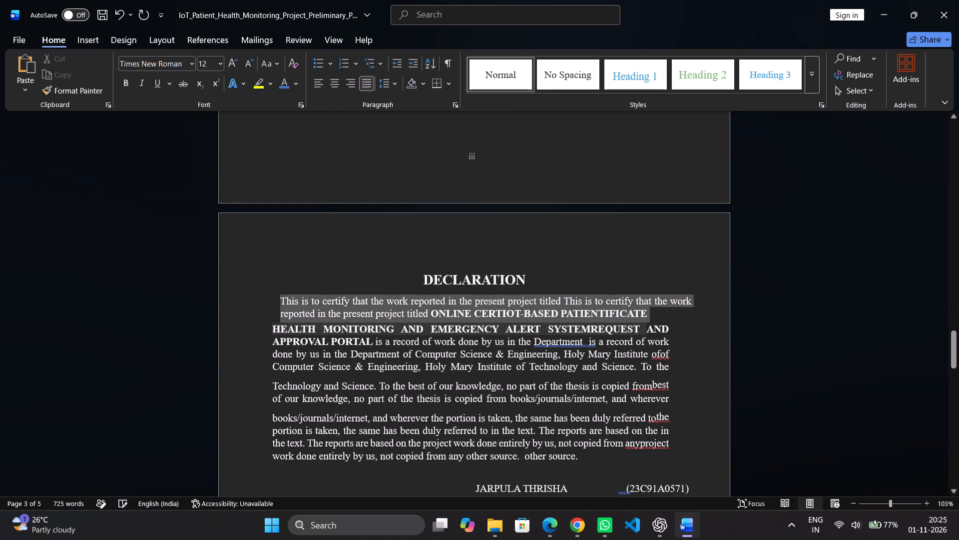
pyautogui.moveTo(648, 321); pyautogui.dragTo(646, 309)
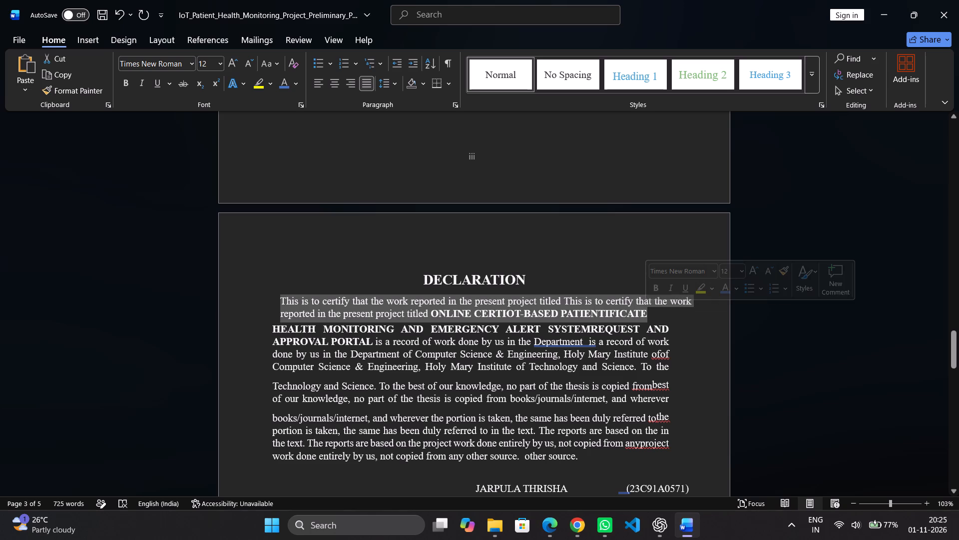
pyautogui.hotkey('ctrl', 'c')
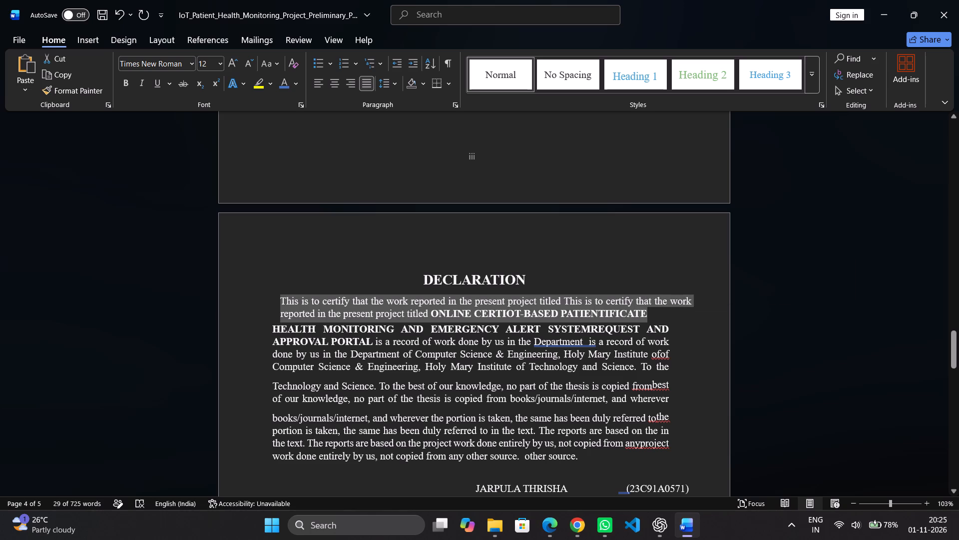
pyautogui.press('BackSpace')
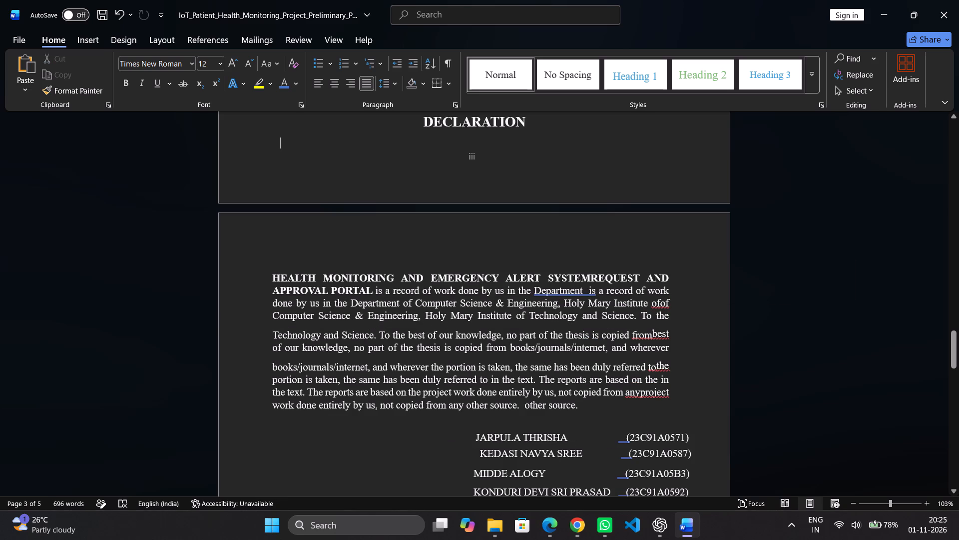
# Insert a blank line before the DECLARATION heading to push it onto the next page.
pyautogui.scroll(5, 456, 191)
pyautogui.click(424, 270)
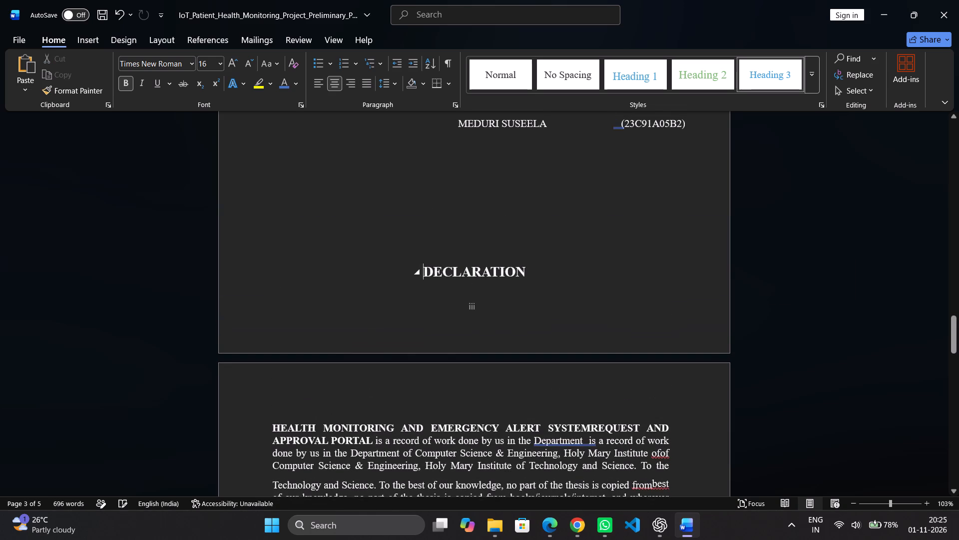
pyautogui.press('Return')
pyautogui.scroll(-3, 399, 444)
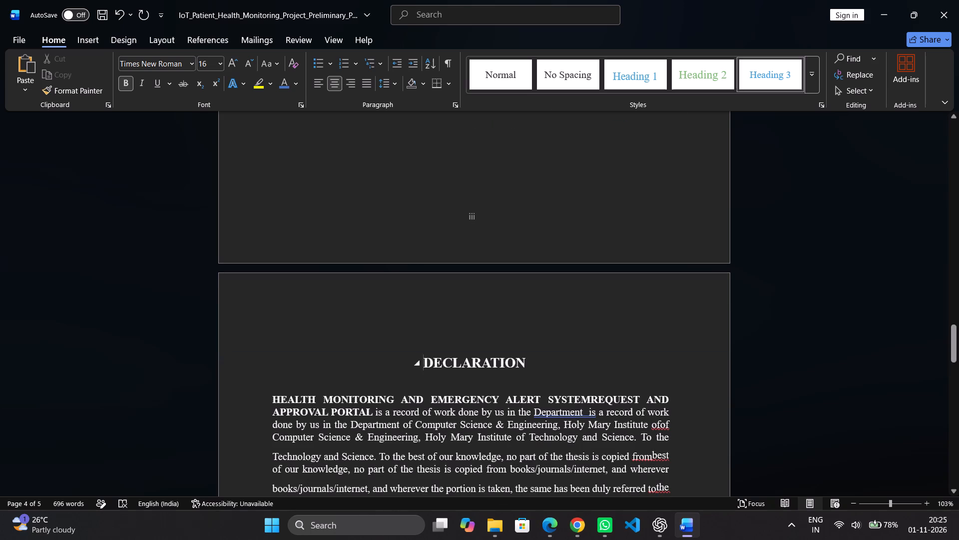
# Remove the indent of the empty line below the DECLARATION heading and paste the copied opening lines there.
pyautogui.click(497, 388)
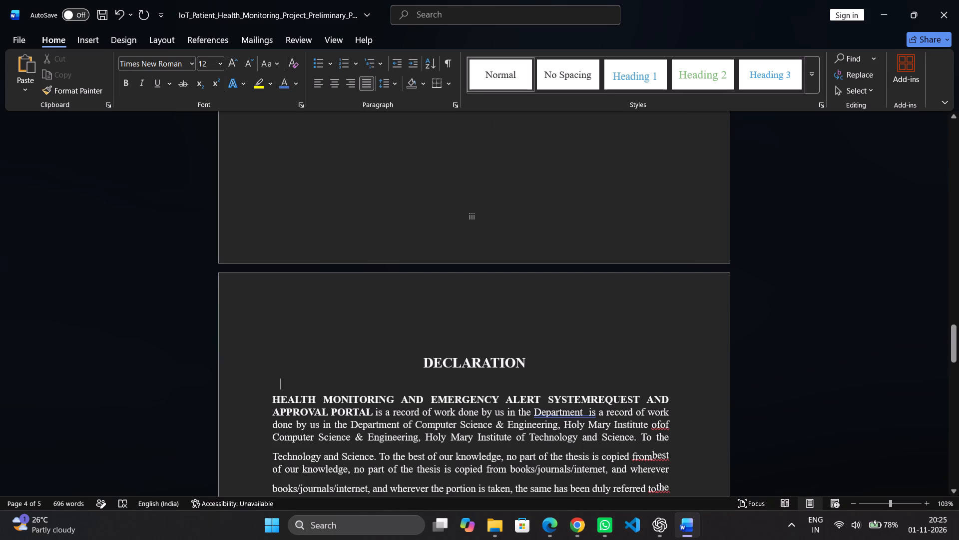
pyautogui.press('BackSpace')
pyautogui.hotkey('ctrl', 'v')
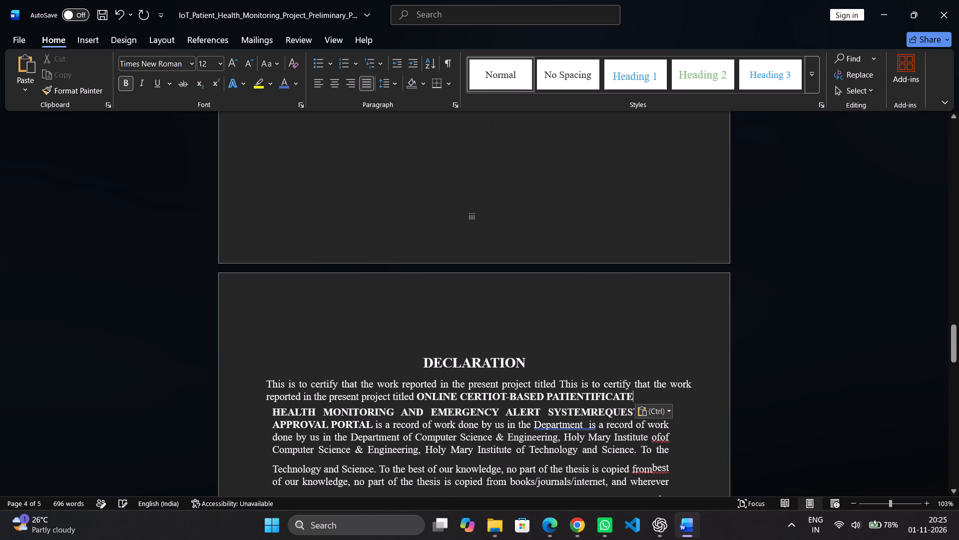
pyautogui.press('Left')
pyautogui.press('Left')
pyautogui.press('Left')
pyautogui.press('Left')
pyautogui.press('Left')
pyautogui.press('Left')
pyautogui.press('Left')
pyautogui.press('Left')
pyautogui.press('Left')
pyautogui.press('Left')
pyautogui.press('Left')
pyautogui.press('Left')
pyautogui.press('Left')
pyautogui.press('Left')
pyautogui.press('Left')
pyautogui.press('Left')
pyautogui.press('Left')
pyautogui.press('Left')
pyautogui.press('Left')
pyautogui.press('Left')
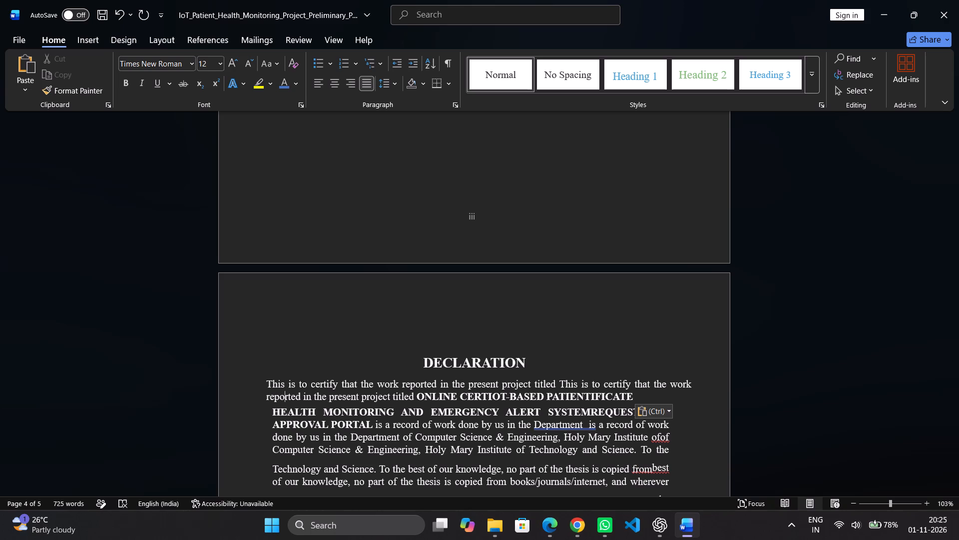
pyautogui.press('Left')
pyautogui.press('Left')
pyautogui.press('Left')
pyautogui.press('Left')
# Change the two pasted opening lines below the DECLARATION heading from justified to left alignment.
pyautogui.scroll(-5, 462, 371)
pyautogui.moveTo(267, 226); pyautogui.dragTo(272, 231)
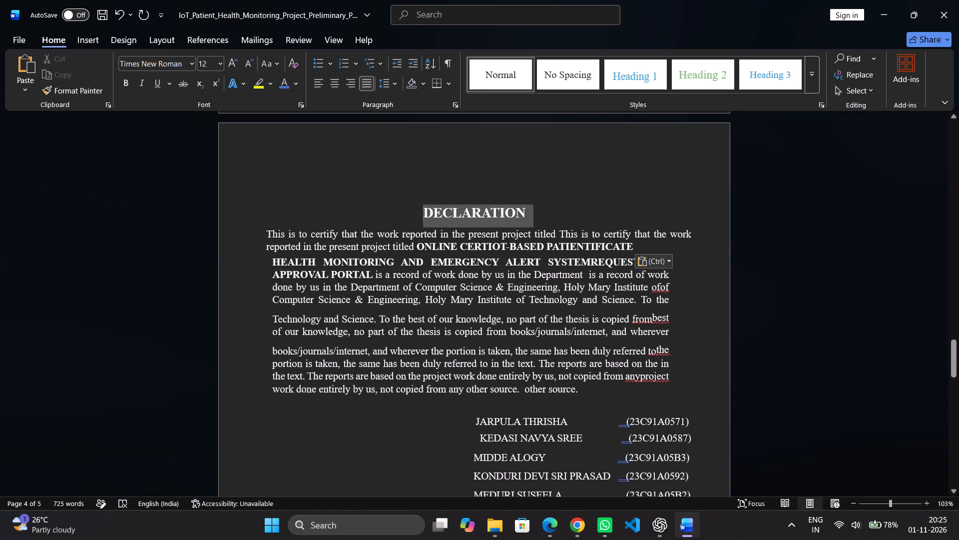
pyautogui.moveTo(272, 231); pyautogui.dragTo(631, 240)
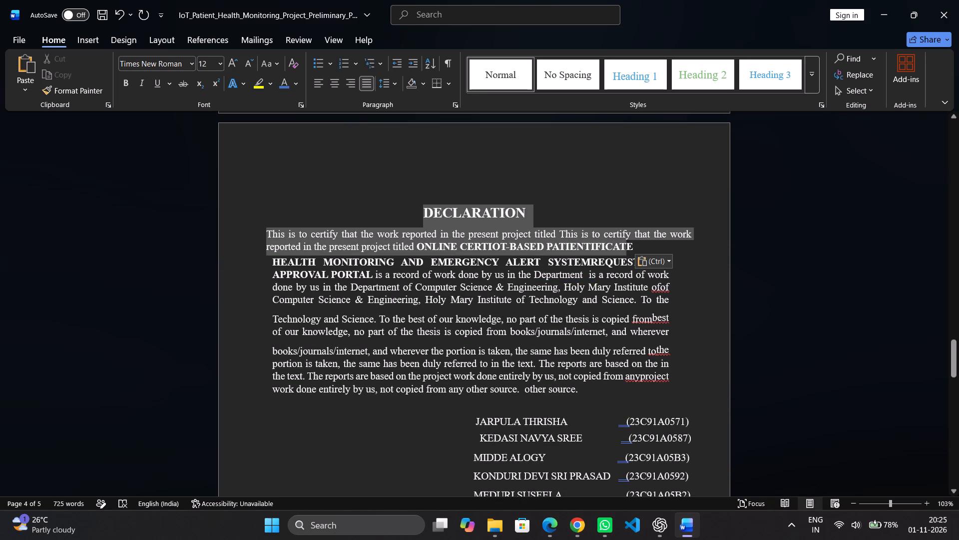
pyautogui.moveTo(631, 240); pyautogui.dragTo(633, 240)
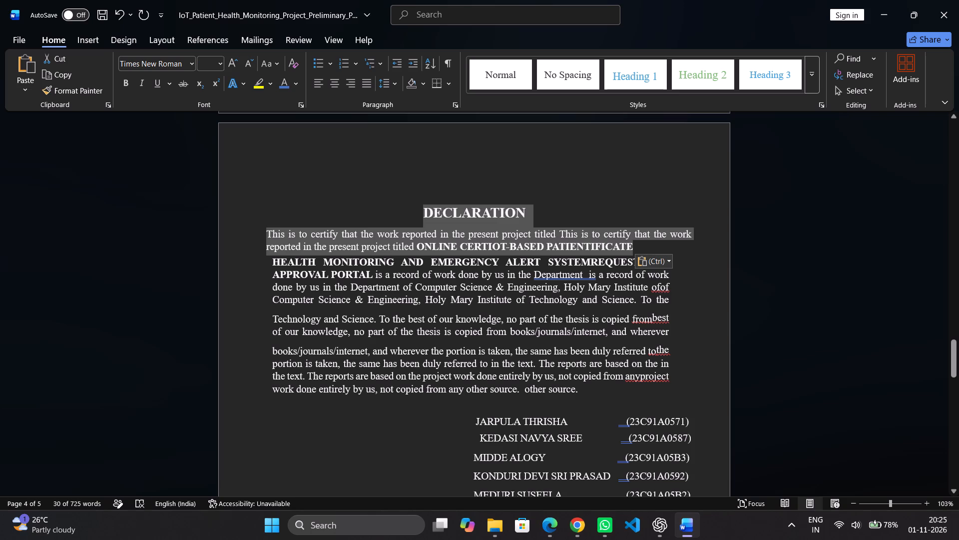
pyautogui.click(136, 363)
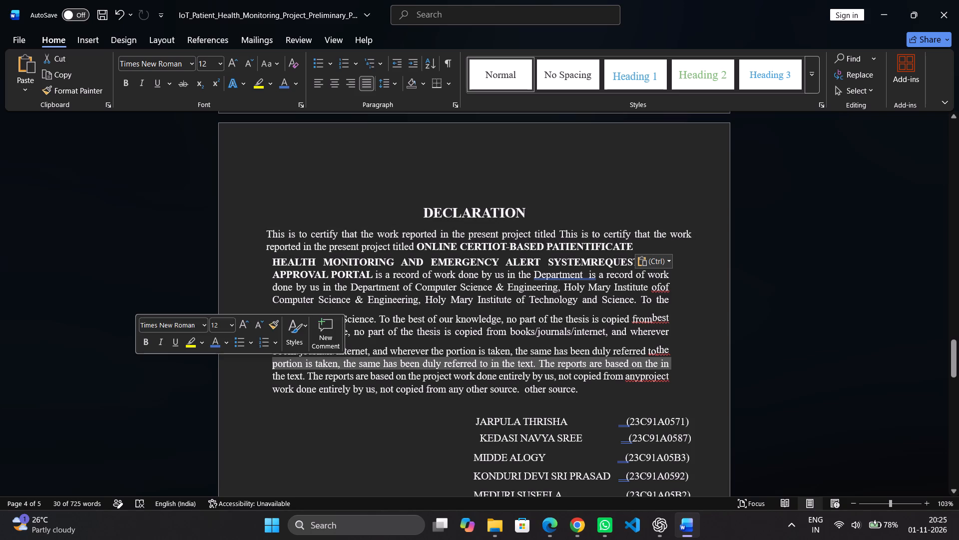
pyautogui.click(269, 242)
pyautogui.moveTo(268, 230); pyautogui.dragTo(623, 257)
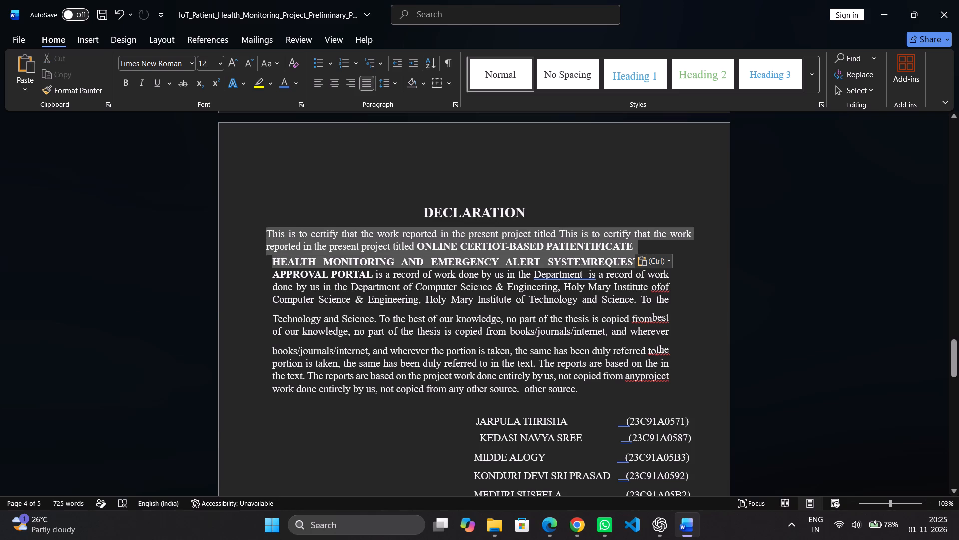
pyautogui.moveTo(623, 257); pyautogui.dragTo(634, 242)
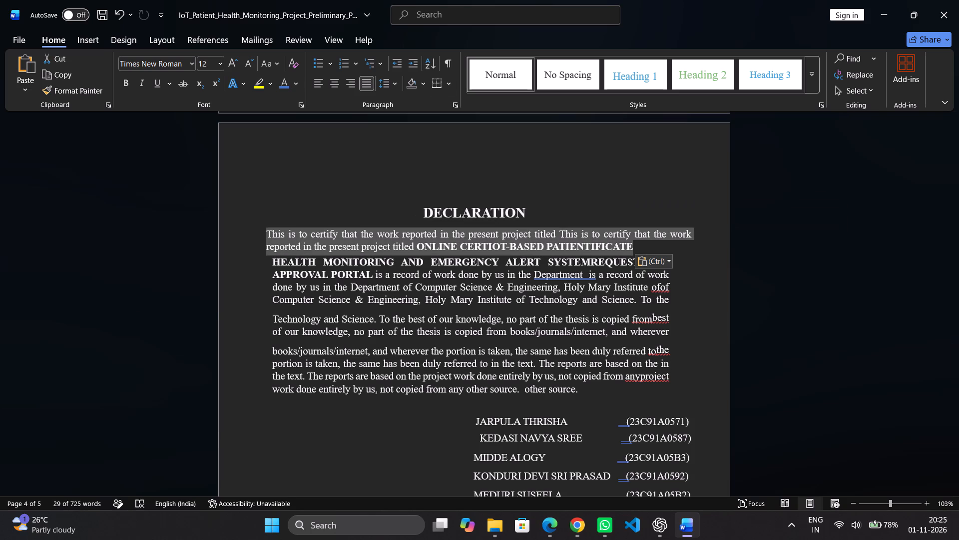
pyautogui.click(365, 84)
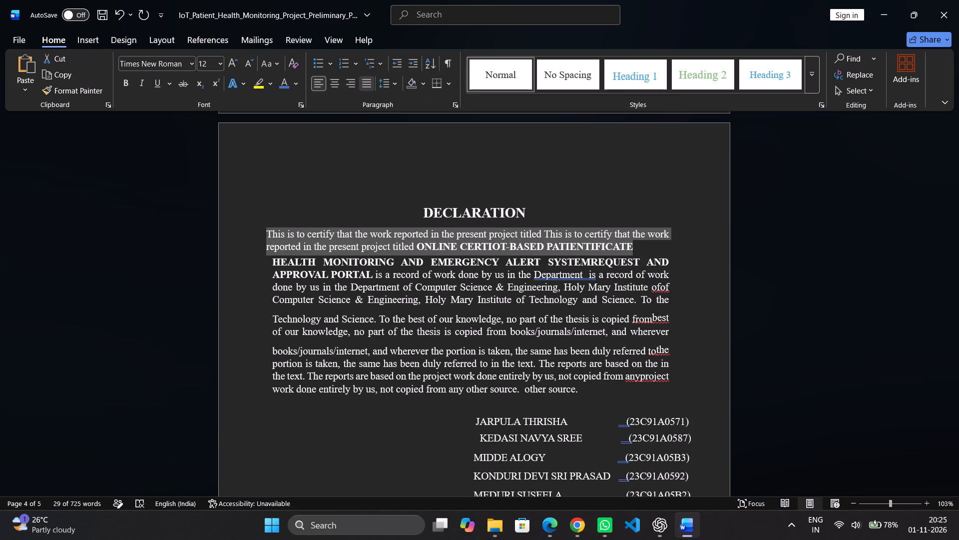
pyautogui.click(365, 84)
pyautogui.click(365, 84)
# Justify the whole DECLARATION body text, from "This is to certify" through "other source.".
pyautogui.click(268, 227)
pyautogui.moveTo(265, 227); pyautogui.dragTo(577, 389)
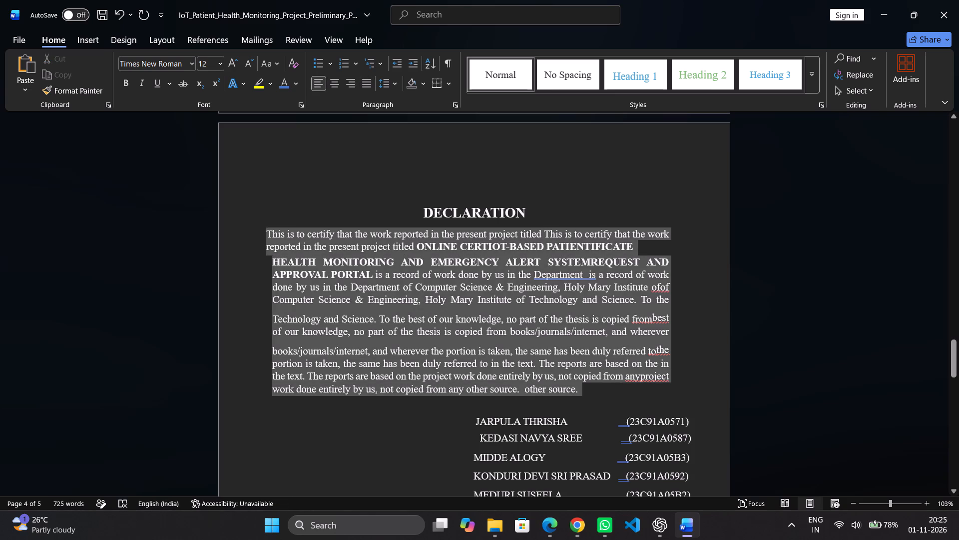
pyautogui.moveTo(577, 389); pyautogui.dragTo(579, 390)
pyautogui.moveTo(579, 390); pyautogui.dragTo(584, 393)
pyautogui.moveTo(584, 393); pyautogui.dragTo(579, 393)
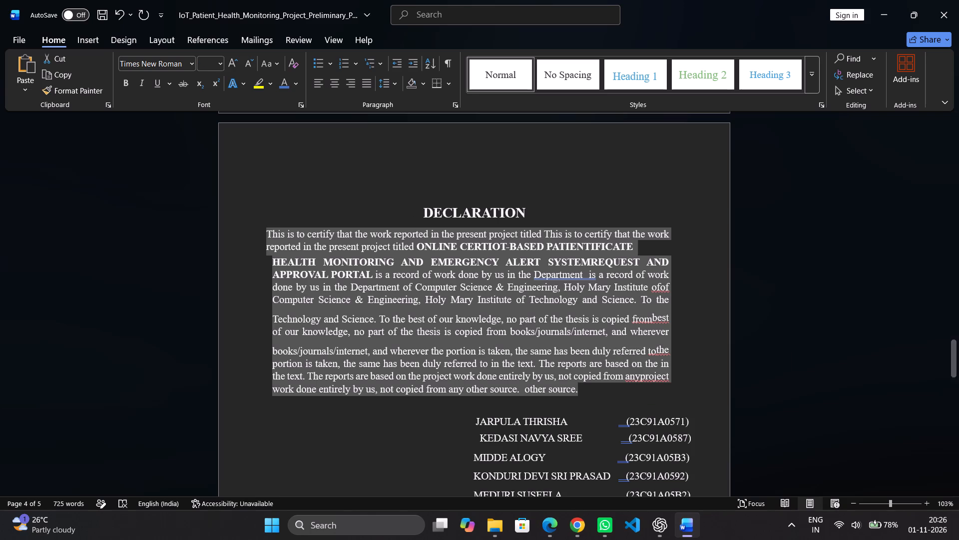
pyautogui.click(364, 85)
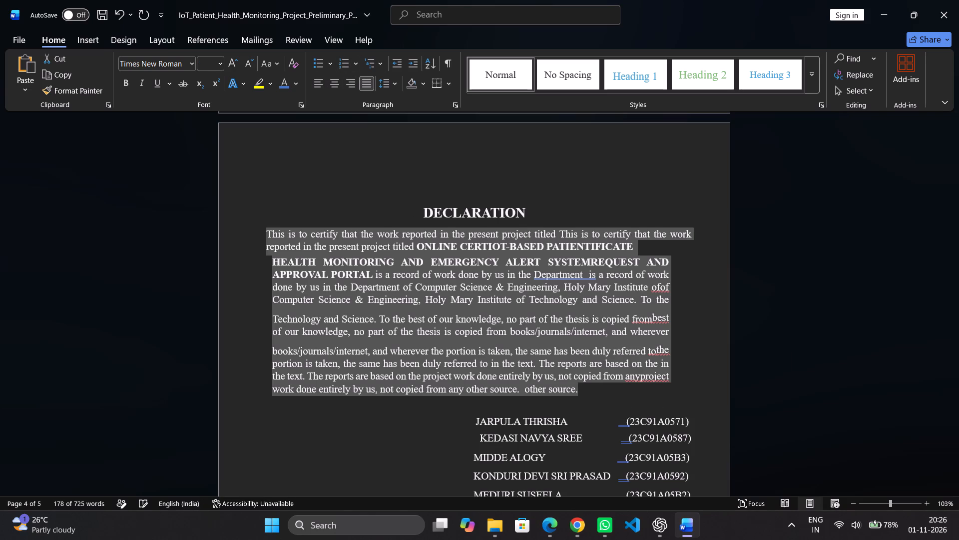
pyautogui.click(363, 82)
pyautogui.click(363, 82)
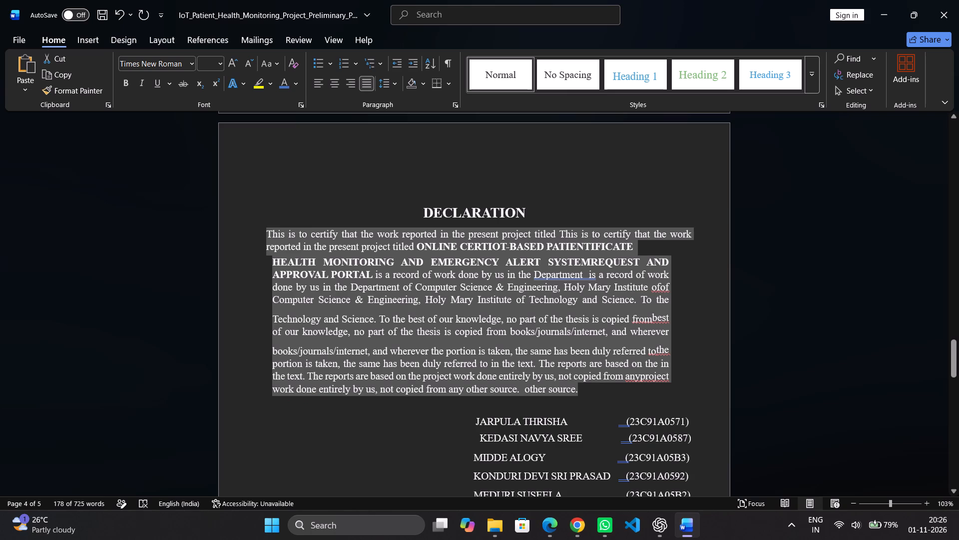
pyautogui.click(701, 299)
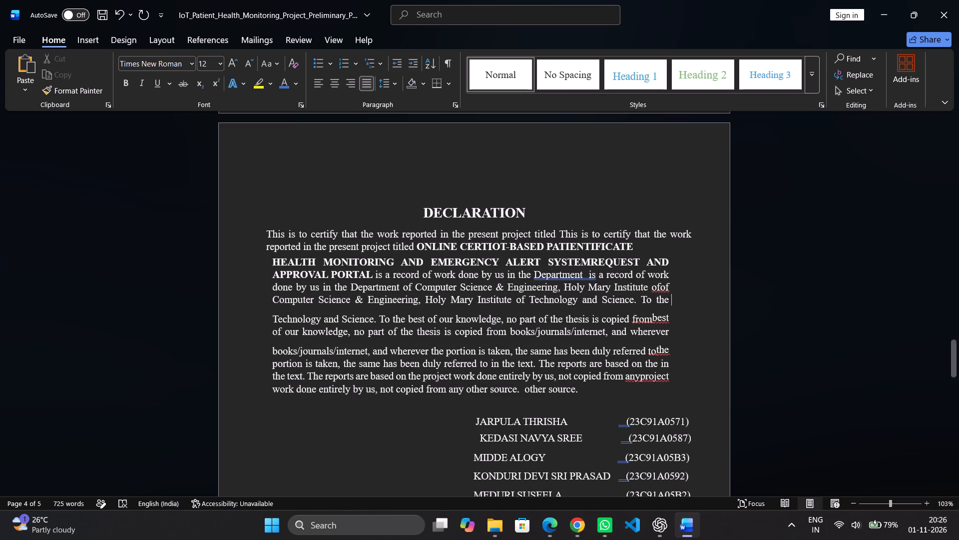
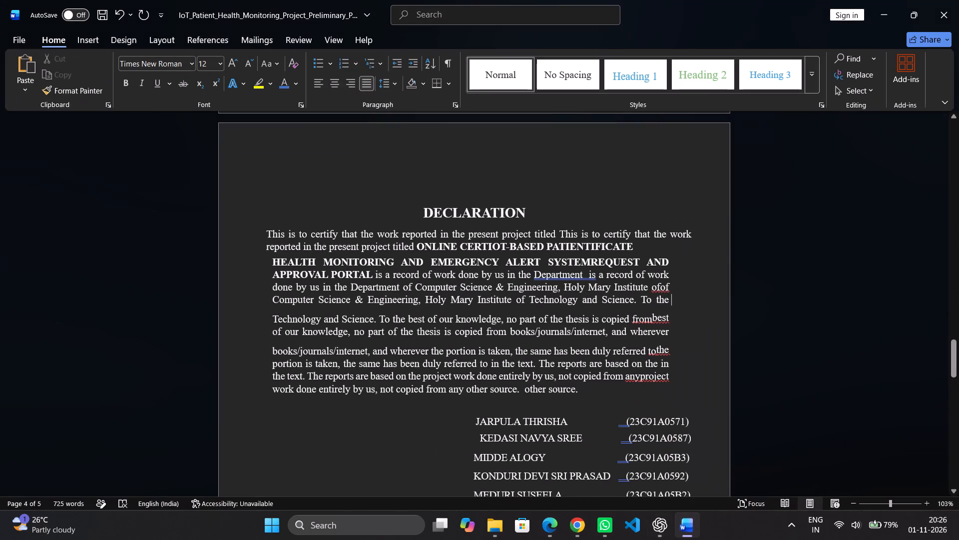
pyautogui.scroll(6, 262, 251)
pyautogui.scroll(13, 329, 238)
pyautogui.scroll(7, 429, 202)
pyautogui.scroll(-2, 290, 252)
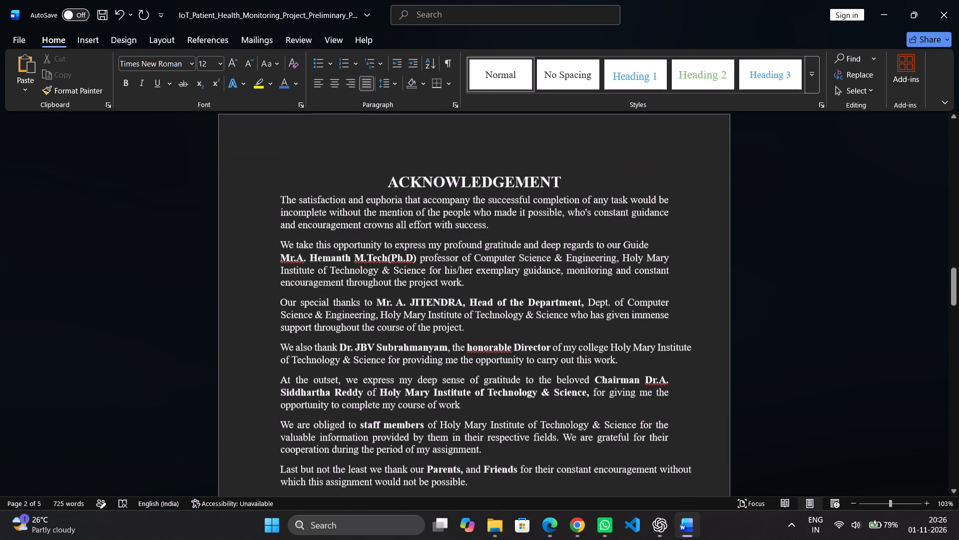
pyautogui.moveTo(285, 191); pyautogui.dragTo(654, 459)
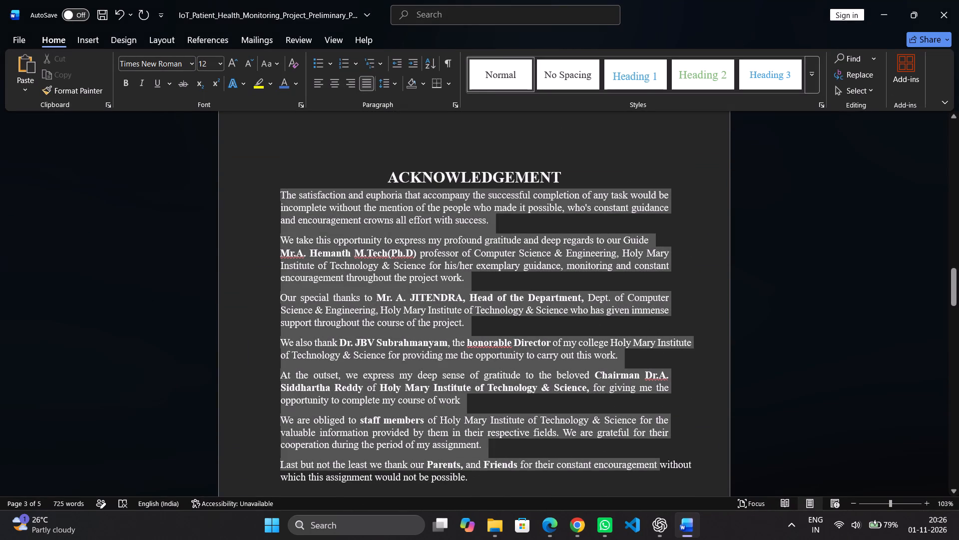
pyautogui.moveTo(654, 459); pyautogui.dragTo(675, 484)
pyautogui.scroll(-5, 453, 256)
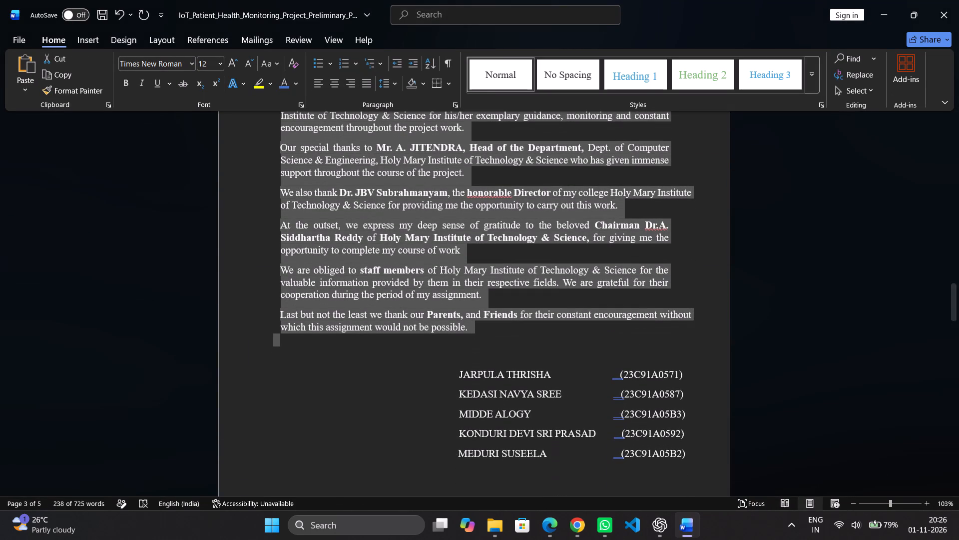
pyautogui.click(371, 81)
pyautogui.scroll(5, 408, 172)
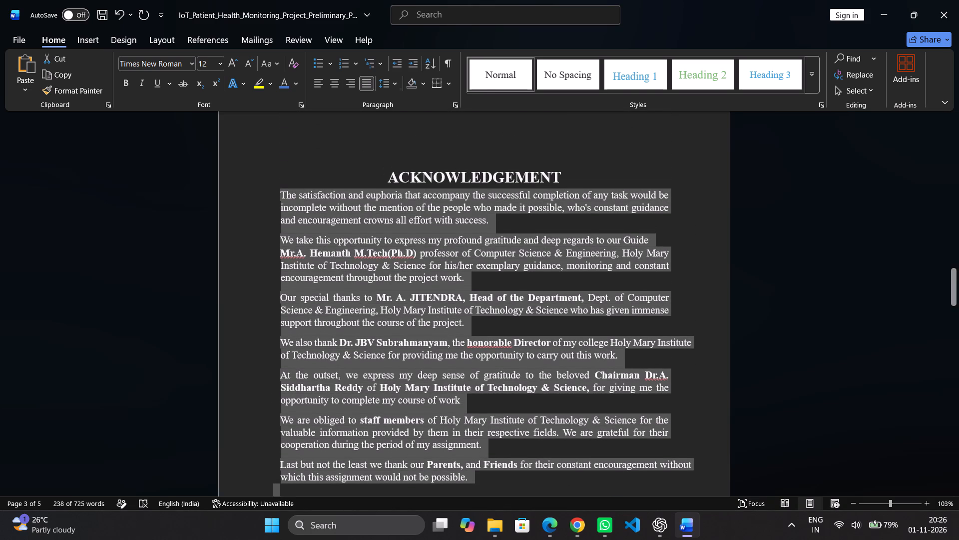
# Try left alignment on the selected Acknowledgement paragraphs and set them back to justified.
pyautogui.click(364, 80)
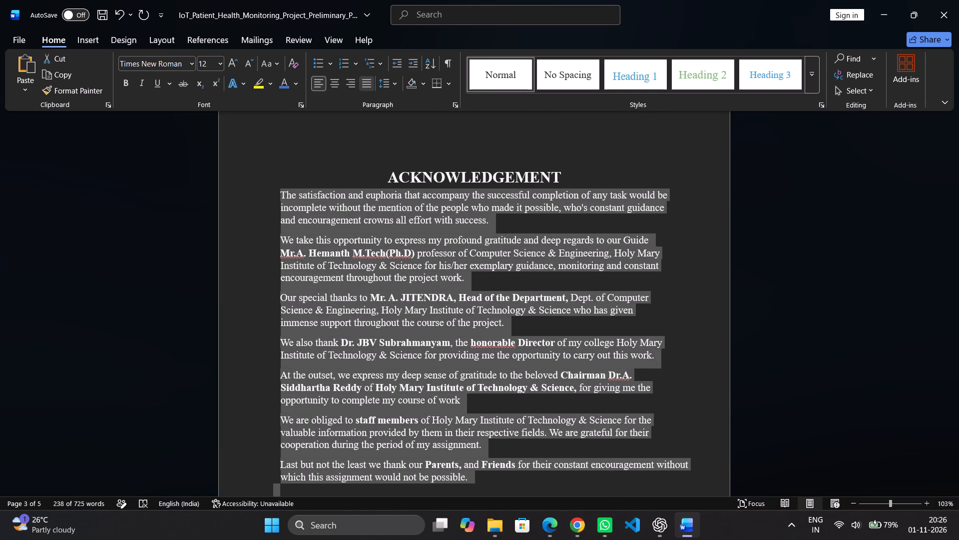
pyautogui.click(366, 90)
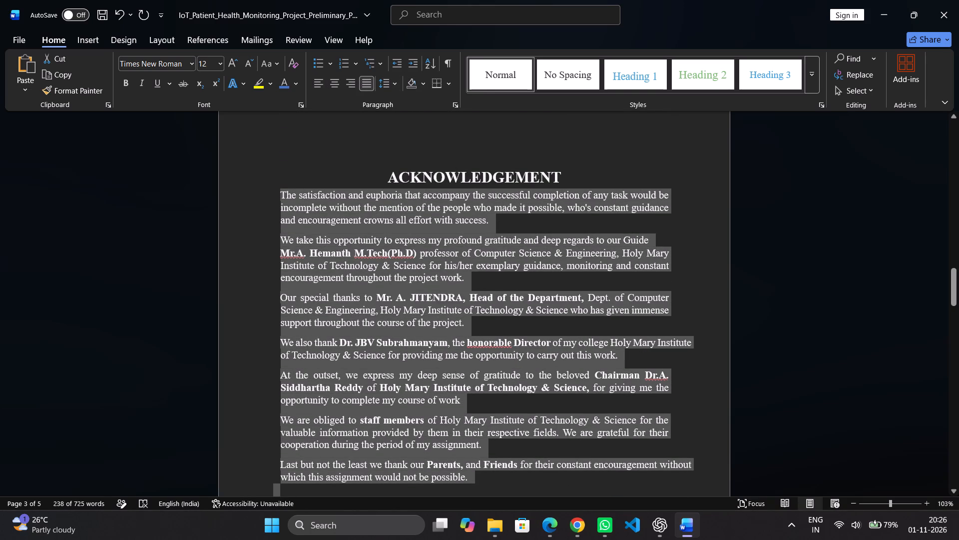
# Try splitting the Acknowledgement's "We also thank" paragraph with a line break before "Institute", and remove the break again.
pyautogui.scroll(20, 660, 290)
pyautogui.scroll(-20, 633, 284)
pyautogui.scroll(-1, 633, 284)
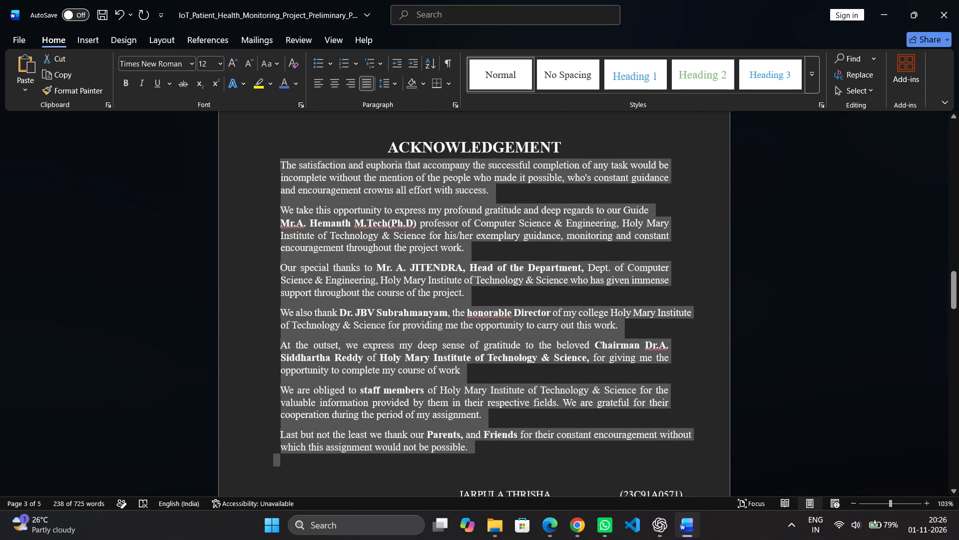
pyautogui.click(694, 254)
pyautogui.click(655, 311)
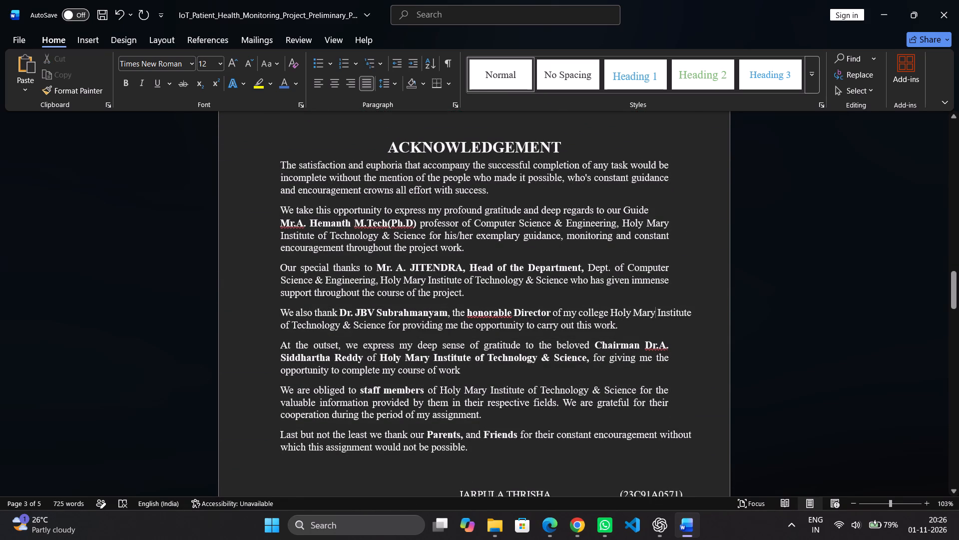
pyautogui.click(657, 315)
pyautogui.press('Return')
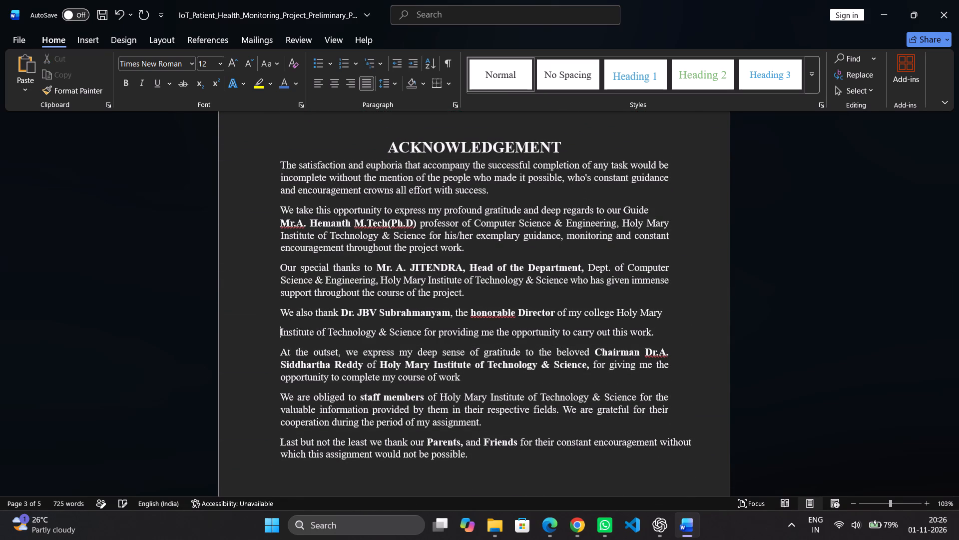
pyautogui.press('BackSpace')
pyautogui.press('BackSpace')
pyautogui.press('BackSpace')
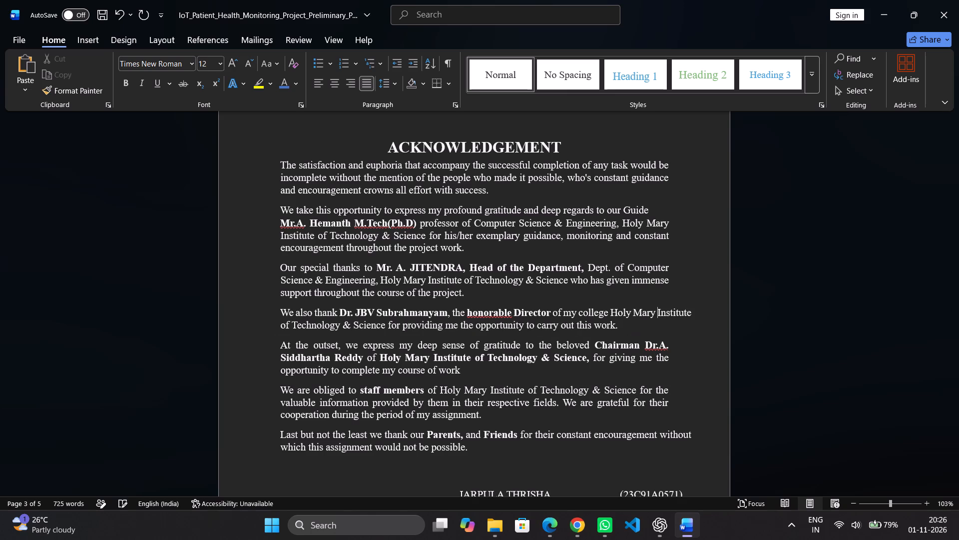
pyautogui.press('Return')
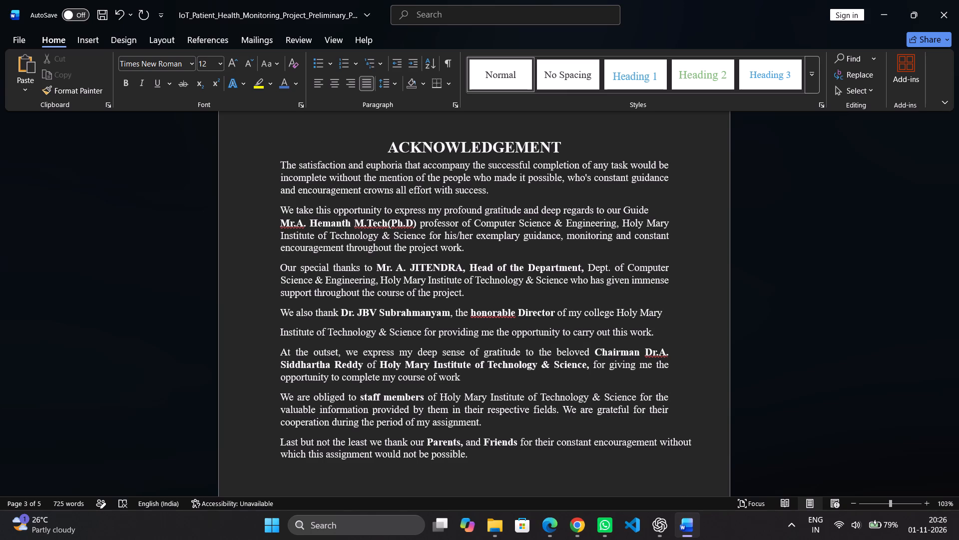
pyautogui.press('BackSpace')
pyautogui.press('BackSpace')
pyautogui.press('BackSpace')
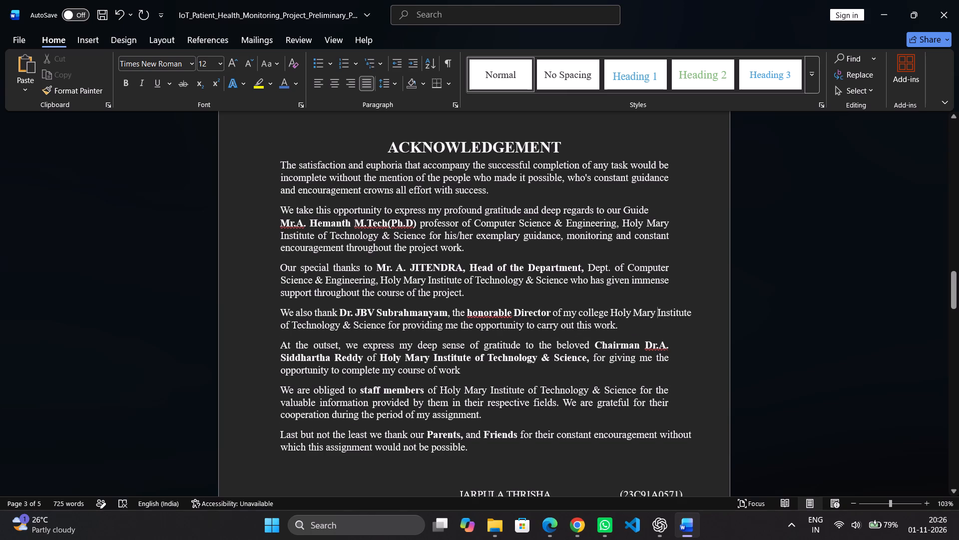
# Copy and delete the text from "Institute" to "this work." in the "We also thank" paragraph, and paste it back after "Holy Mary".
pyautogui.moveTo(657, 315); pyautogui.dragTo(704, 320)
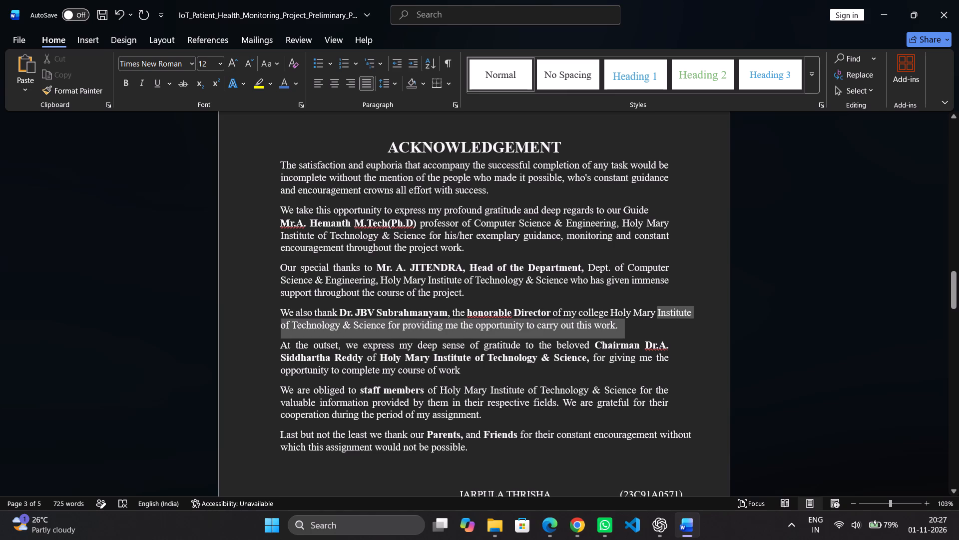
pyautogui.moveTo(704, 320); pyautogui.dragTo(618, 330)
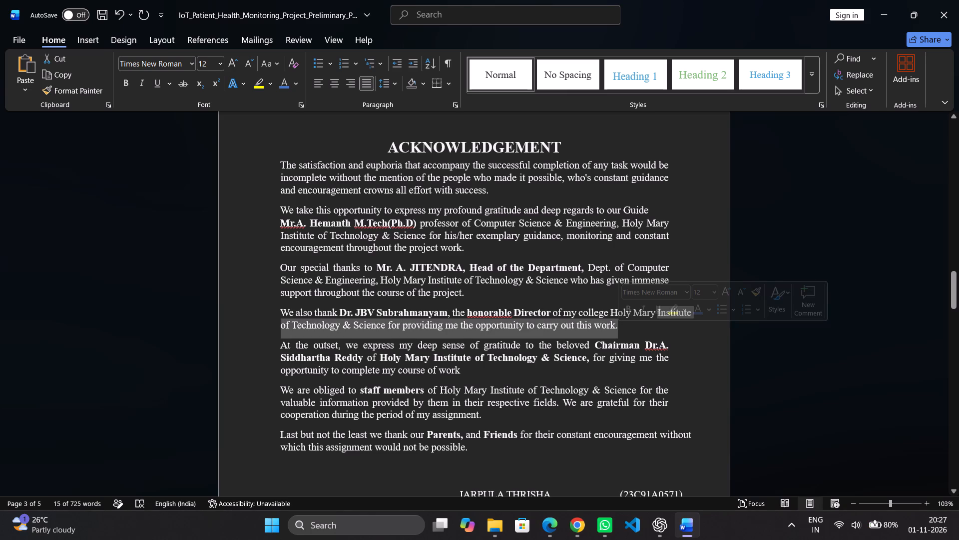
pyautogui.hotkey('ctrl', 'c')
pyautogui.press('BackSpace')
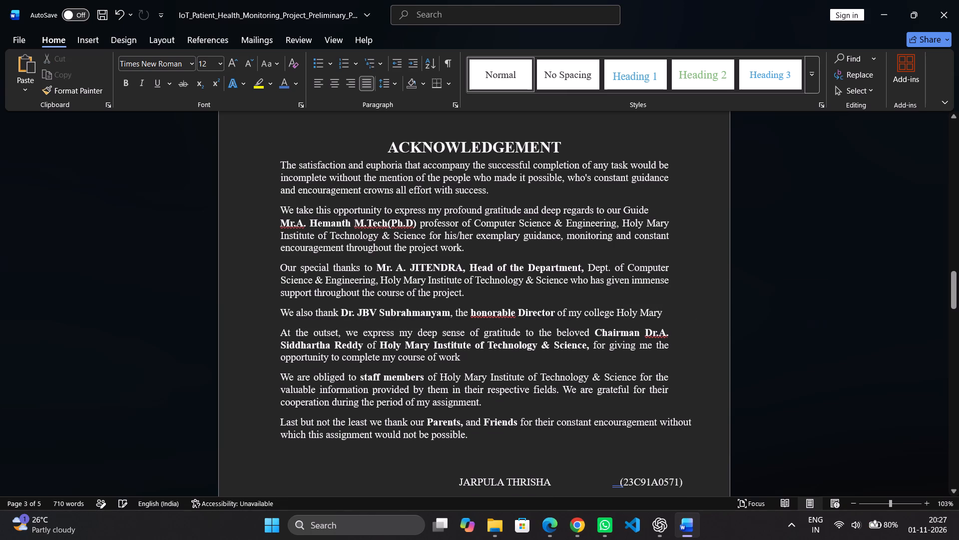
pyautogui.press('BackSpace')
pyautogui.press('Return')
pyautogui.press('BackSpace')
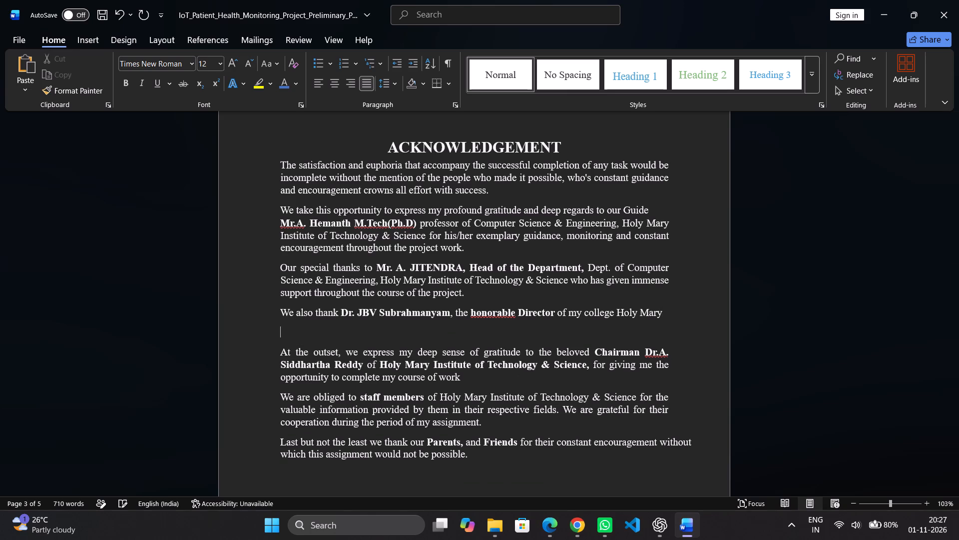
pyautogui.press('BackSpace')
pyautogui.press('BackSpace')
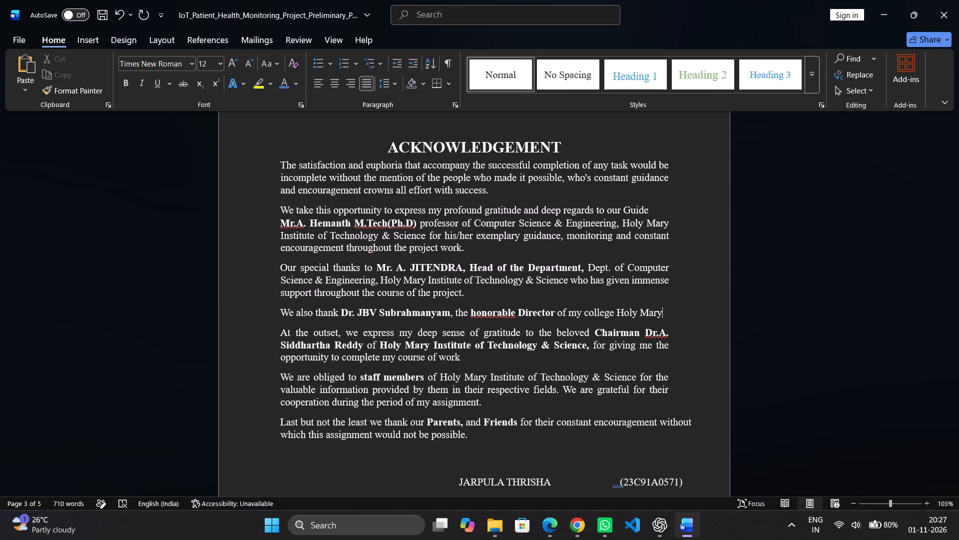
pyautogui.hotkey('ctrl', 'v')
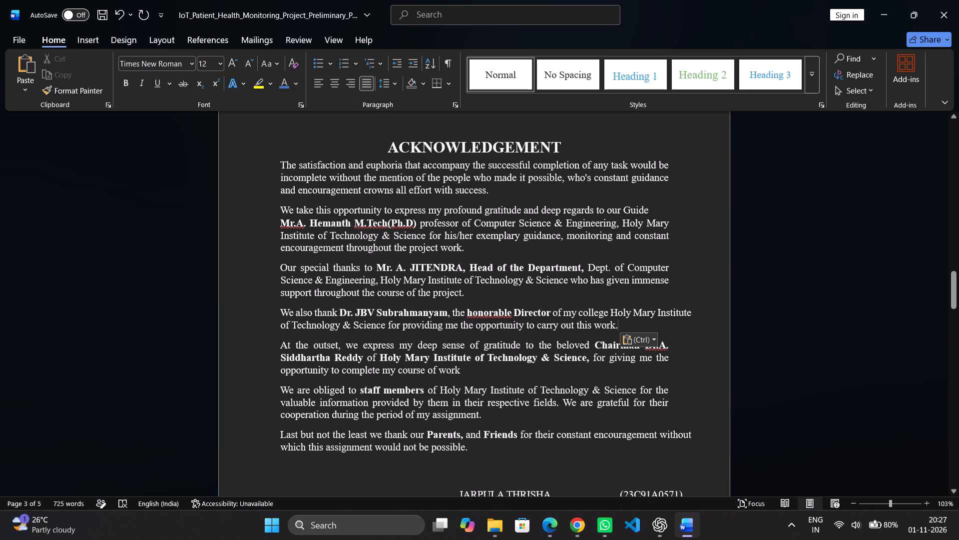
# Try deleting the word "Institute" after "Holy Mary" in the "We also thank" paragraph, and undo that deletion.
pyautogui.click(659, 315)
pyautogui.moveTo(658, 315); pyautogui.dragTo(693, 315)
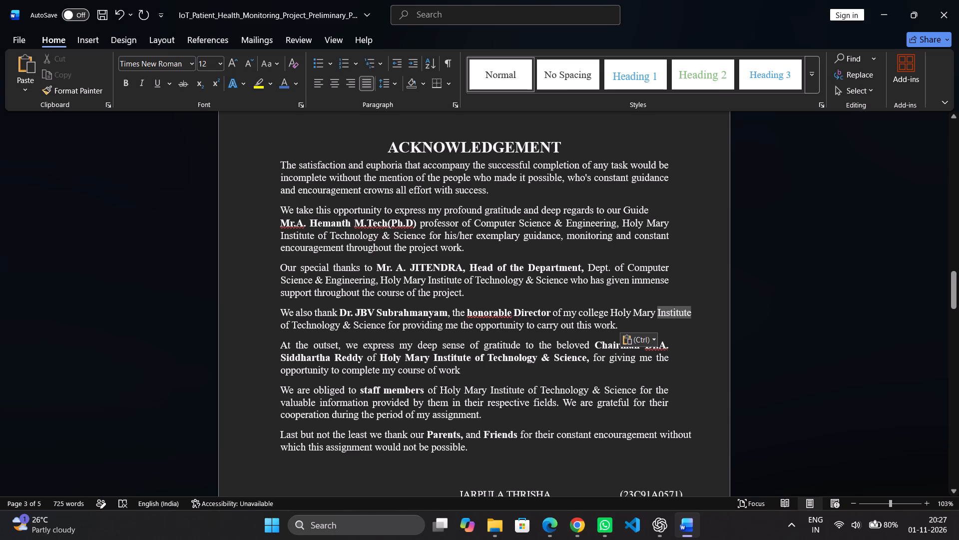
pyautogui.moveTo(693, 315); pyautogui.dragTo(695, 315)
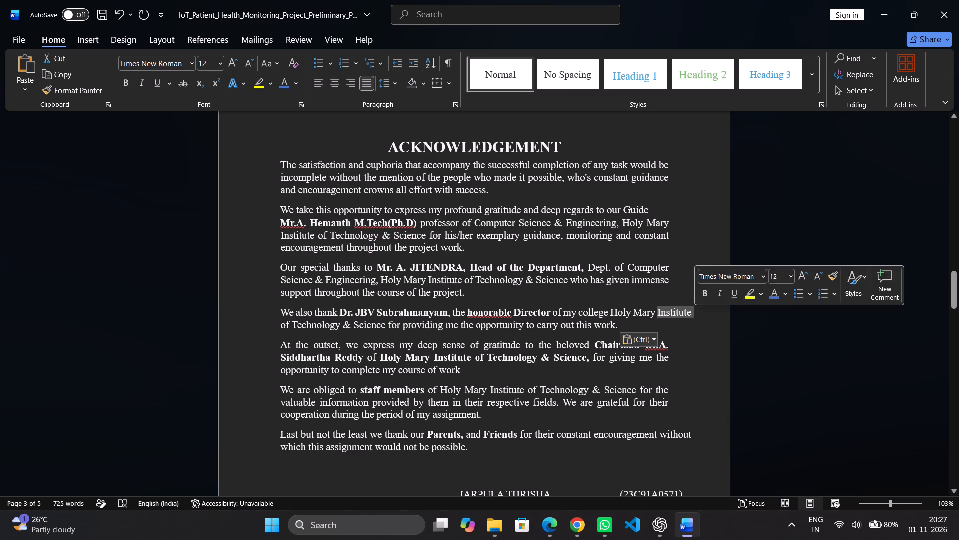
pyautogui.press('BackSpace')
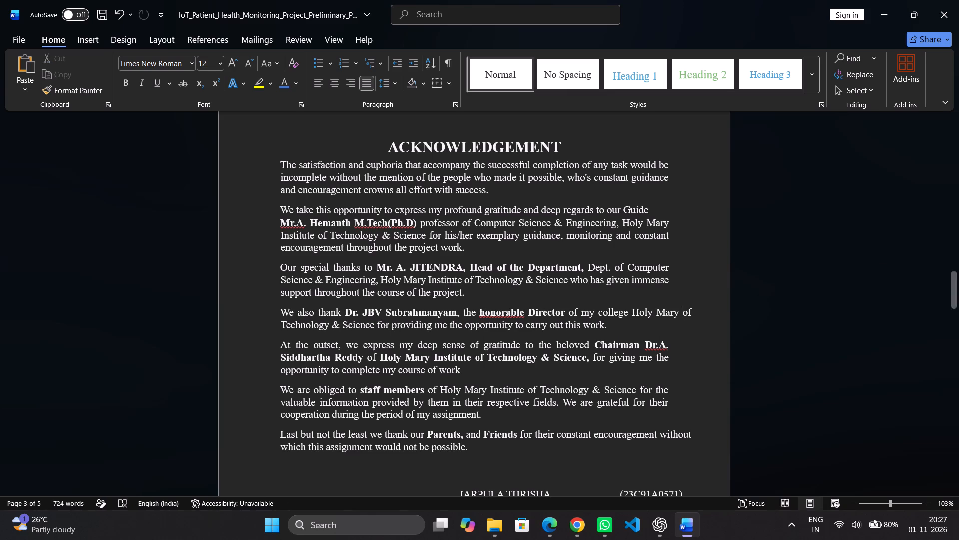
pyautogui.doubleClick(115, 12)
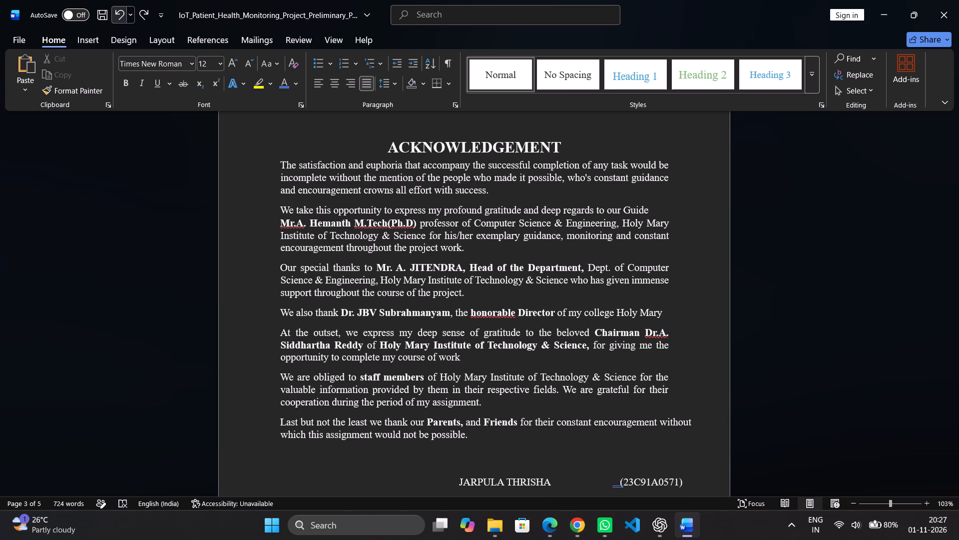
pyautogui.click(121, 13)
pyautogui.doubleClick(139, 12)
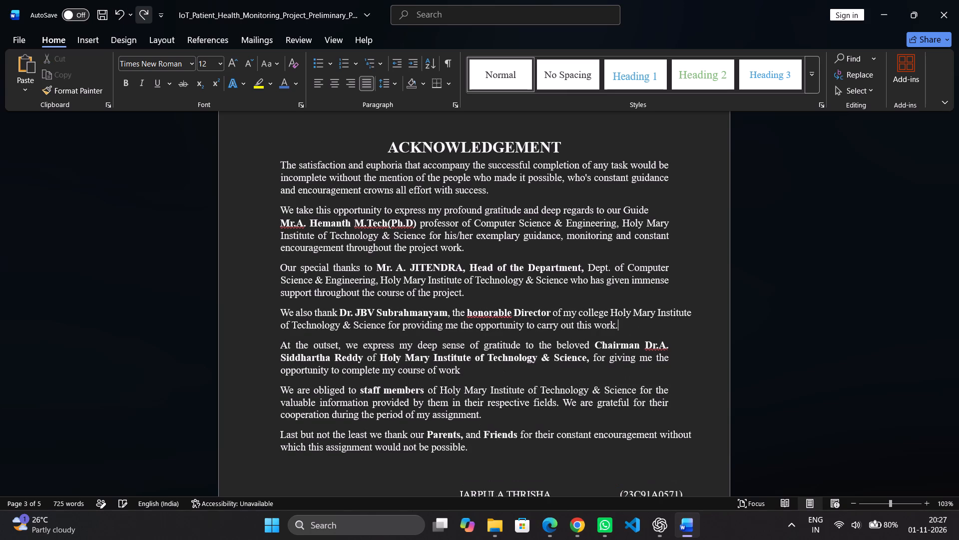
# Delete the entire "We also thank" paragraph about the college Director from the Acknowledgement.
pyautogui.click(489, 427)
pyautogui.click(707, 320)
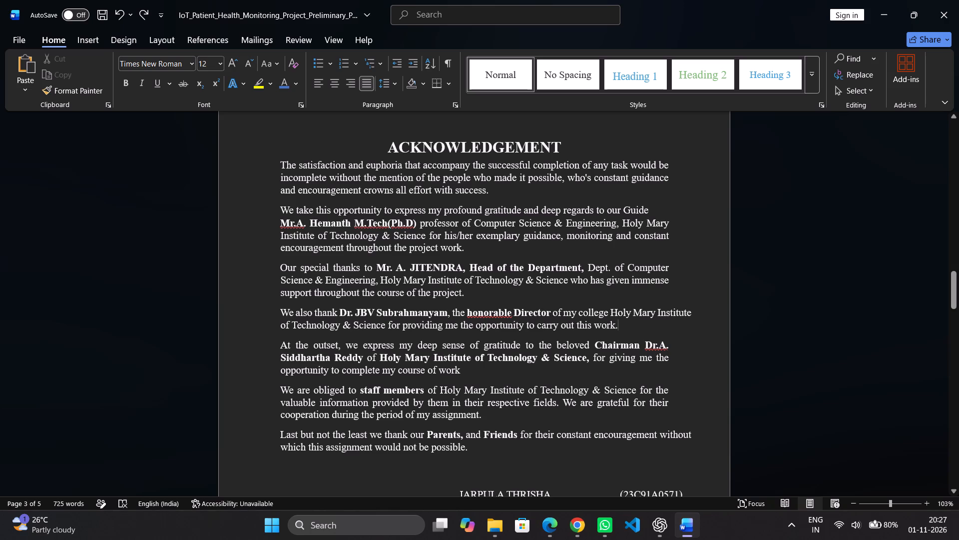
pyautogui.moveTo(617, 328); pyautogui.dragTo(271, 320)
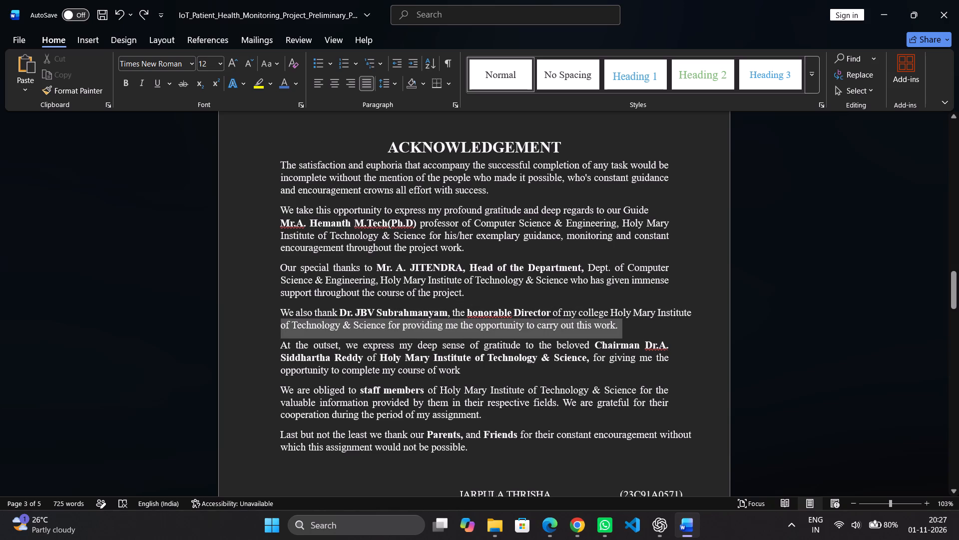
pyautogui.moveTo(271, 320); pyautogui.dragTo(284, 313)
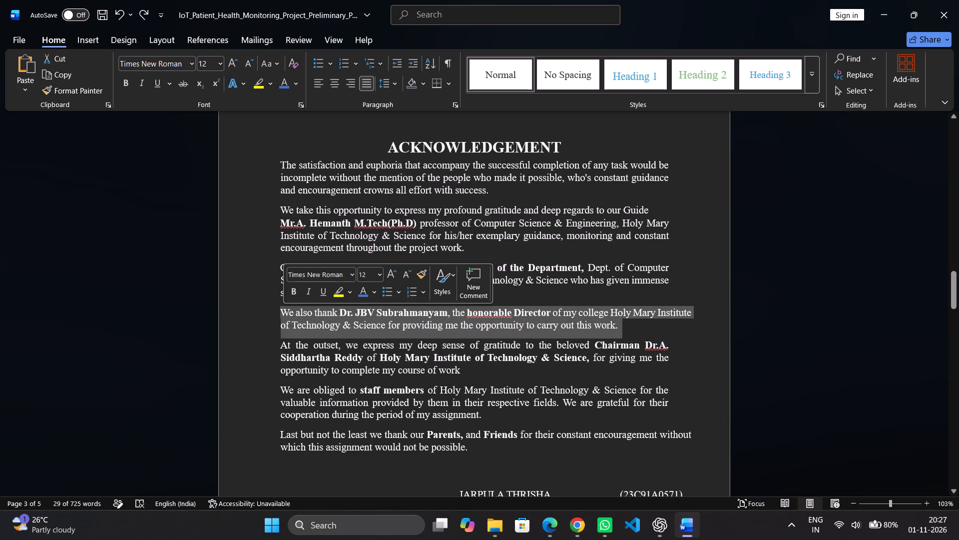
pyautogui.press('BackSpace')
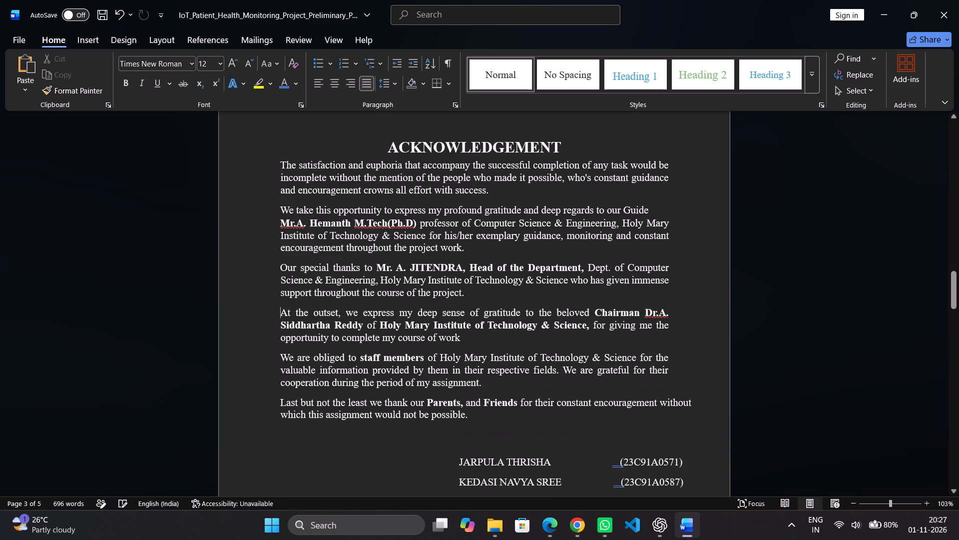
# Place the report beside the PDF version in Edge and copy the PDF Acknowledgement's "We also thank" paragraph about the Director.
pyautogui.moveTo(732, 0); pyautogui.dragTo(958, 270)
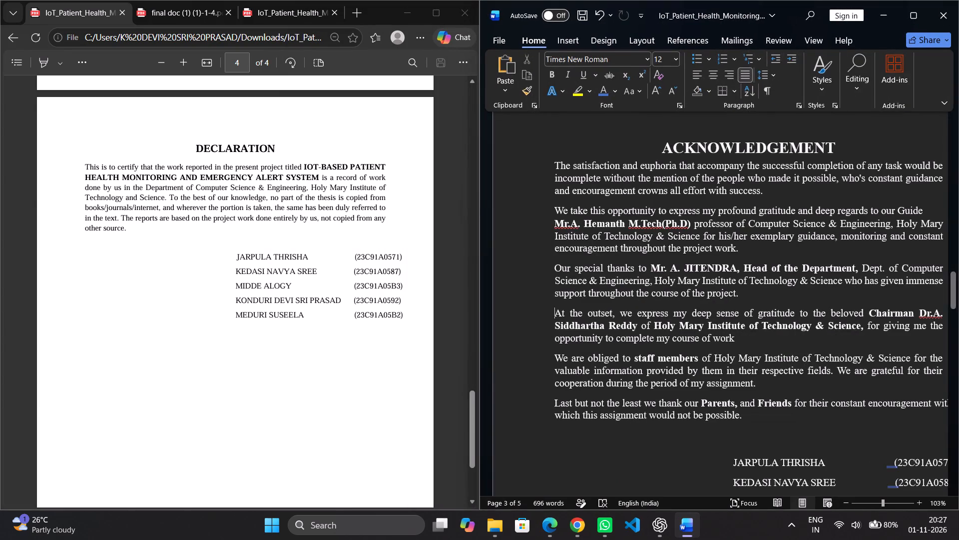
pyautogui.scroll(10, 268, 211)
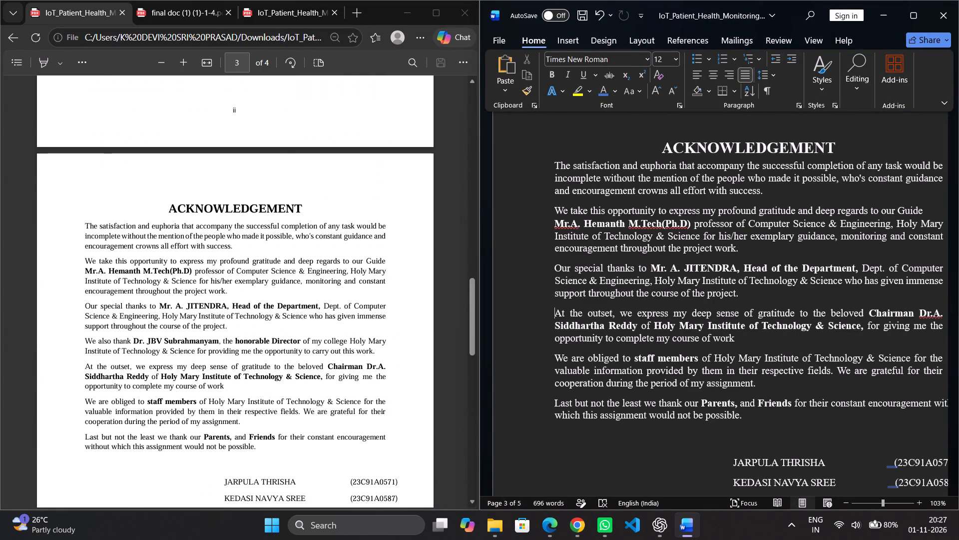
pyautogui.scroll(-1, 221, 310)
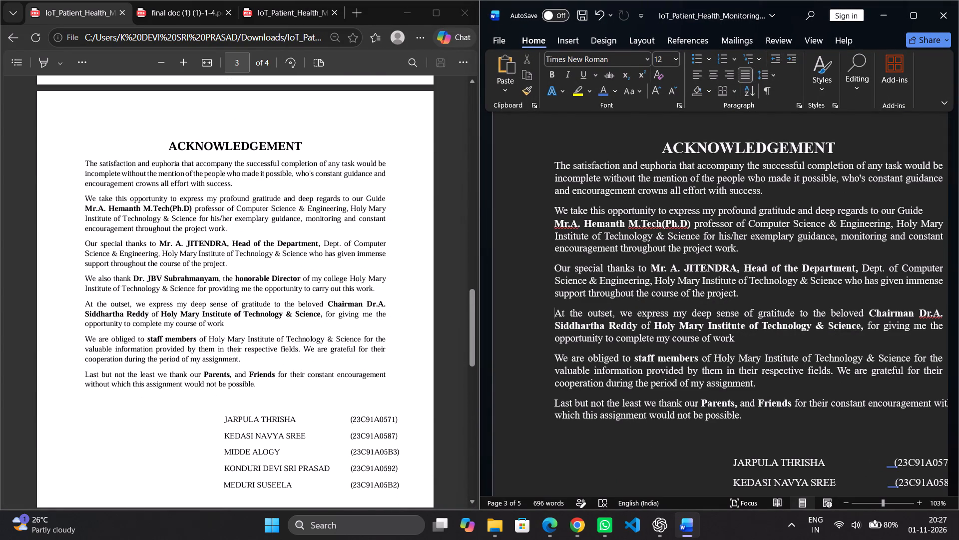
pyautogui.moveTo(376, 290); pyautogui.dragTo(77, 278)
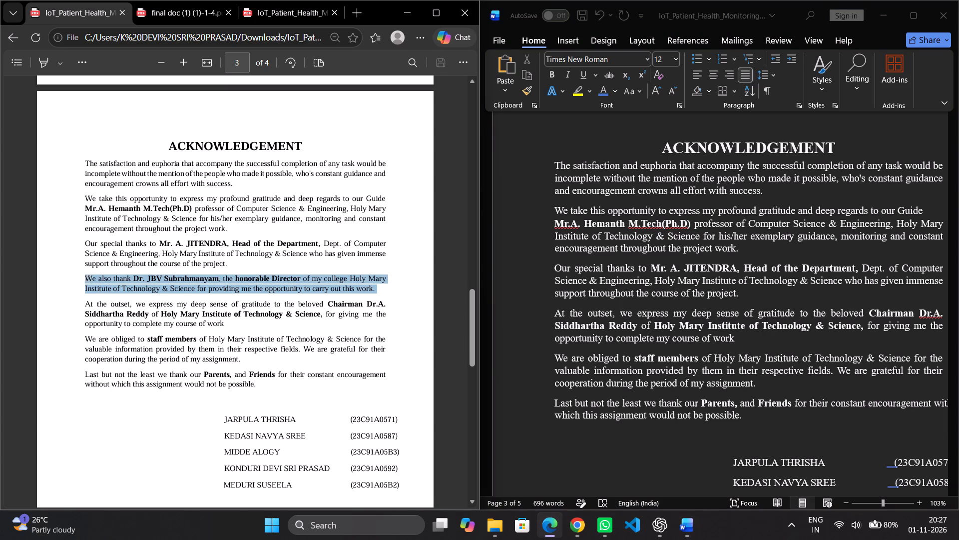
pyautogui.moveTo(77, 278); pyautogui.dragTo(79, 282)
pyautogui.hotkey('ctrl', 'c')
# Return to the Word report and look over its pages from the Acknowledgement through the Declaration to the end.
pyautogui.scroll(2, 838, 326)
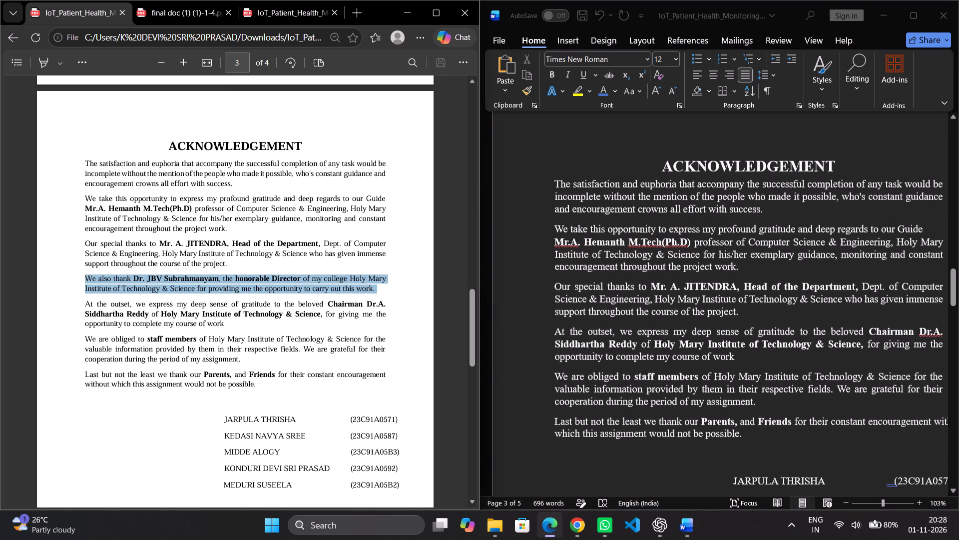
pyautogui.scroll(-2, 844, 327)
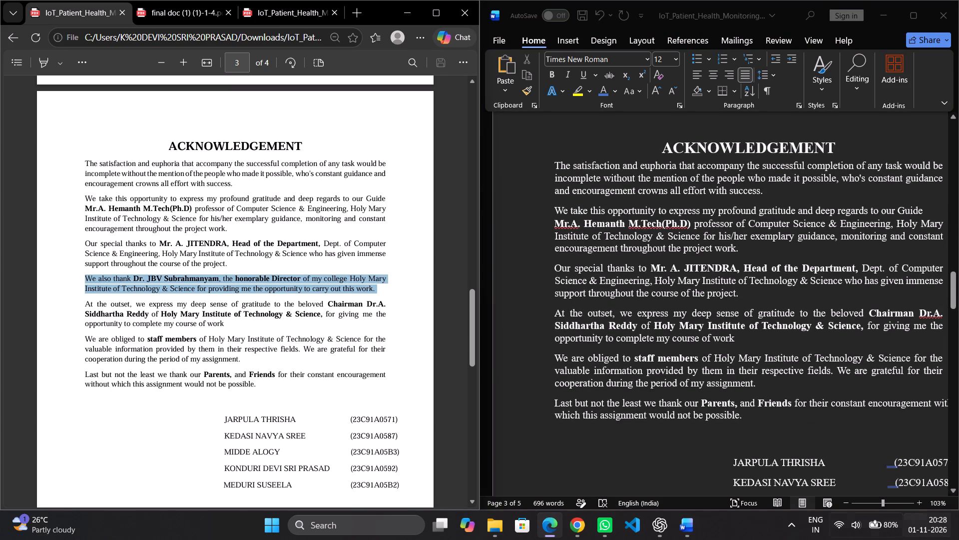
pyautogui.moveTo(882, 501); pyautogui.dragTo(881, 501)
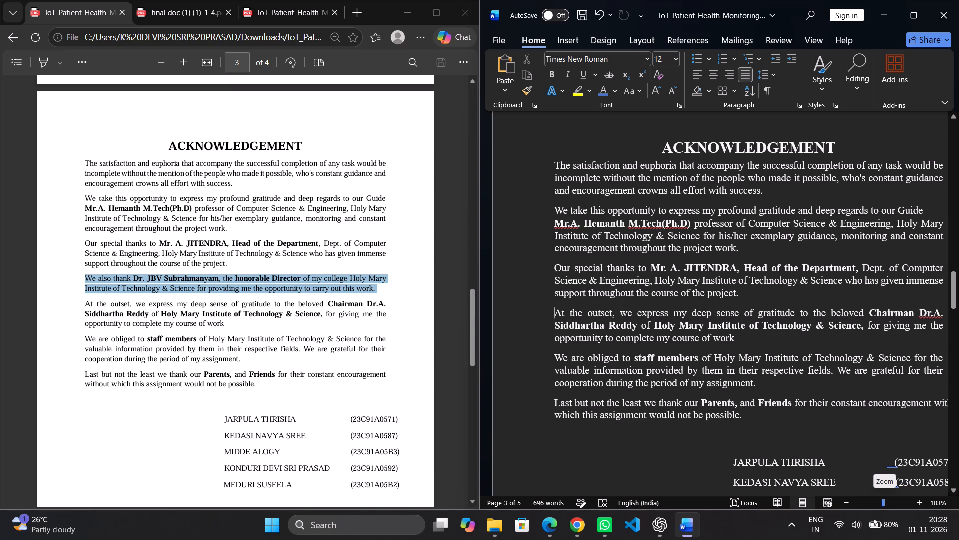
pyautogui.moveTo(881, 501); pyautogui.dragTo(888, 501)
pyautogui.scroll(-5, 647, 404)
pyautogui.scroll(-19, 650, 416)
pyautogui.scroll(-7, 651, 423)
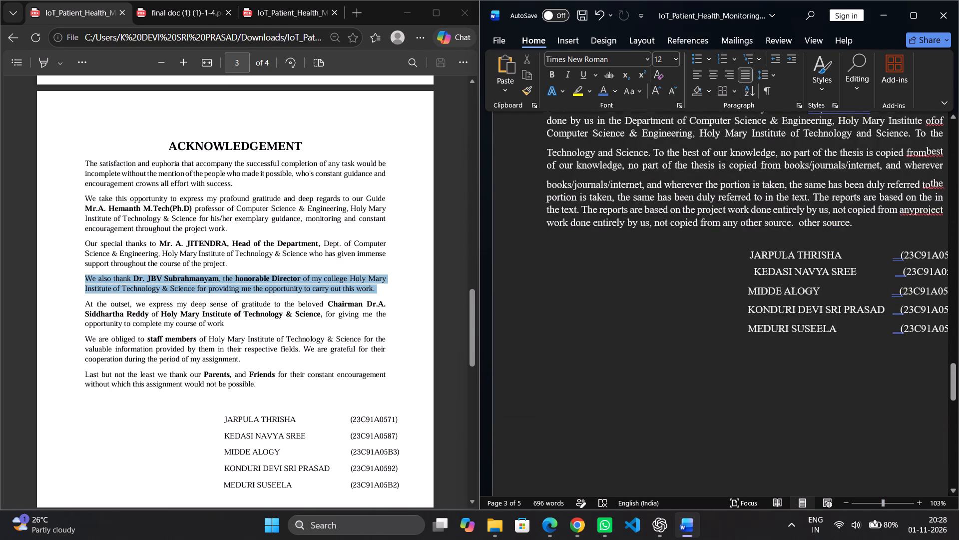
pyautogui.scroll(-20, 652, 429)
pyautogui.scroll(-20, 652, 429)
pyautogui.scroll(-13, 652, 429)
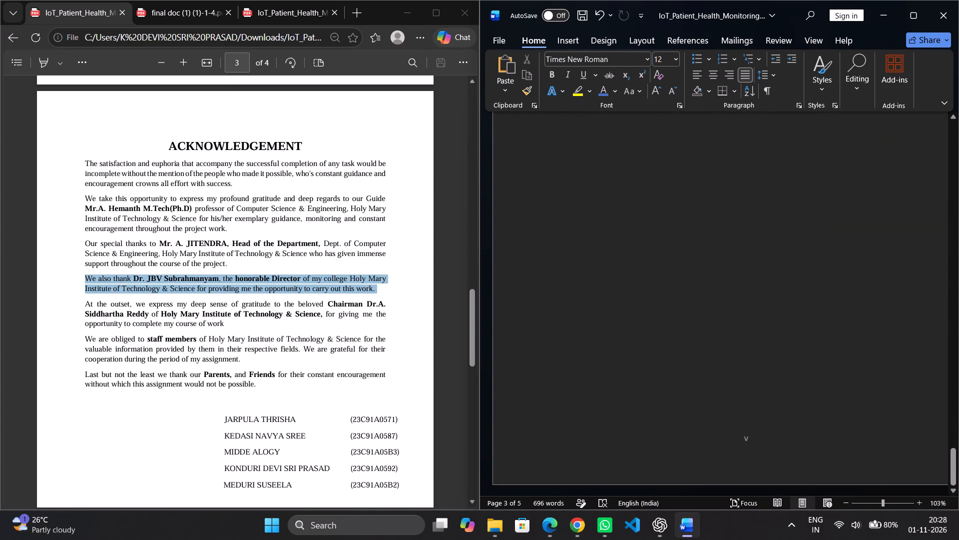
# Paste the copied "We also thank" paragraph on a new line after the "Our special thanks" paragraph in the Acknowledgement.
pyautogui.scroll(-7, 663, 423)
pyautogui.scroll(20, 752, 368)
pyautogui.scroll(1, 752, 368)
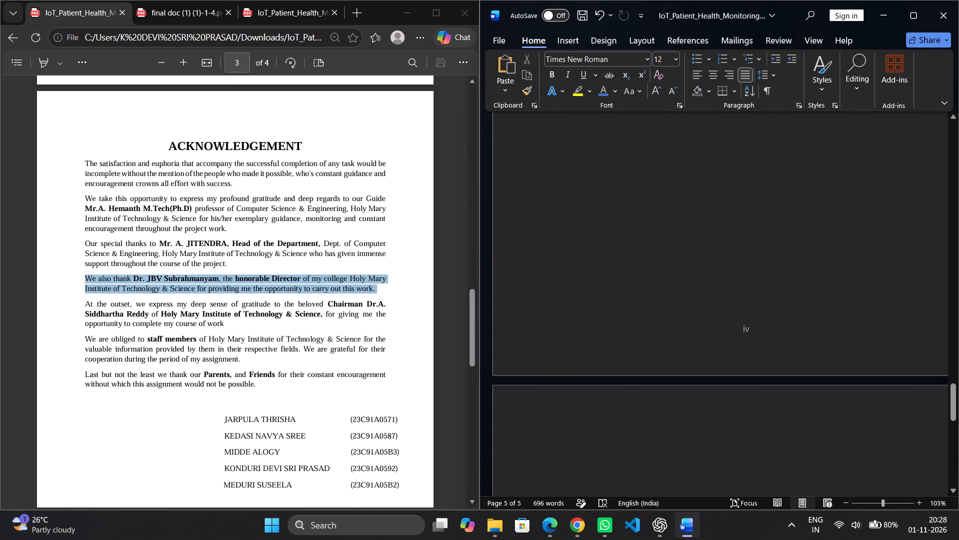
pyautogui.scroll(7, 748, 377)
pyautogui.moveTo(764, 403); pyautogui.dragTo(688, 405)
pyautogui.scroll(15, 702, 405)
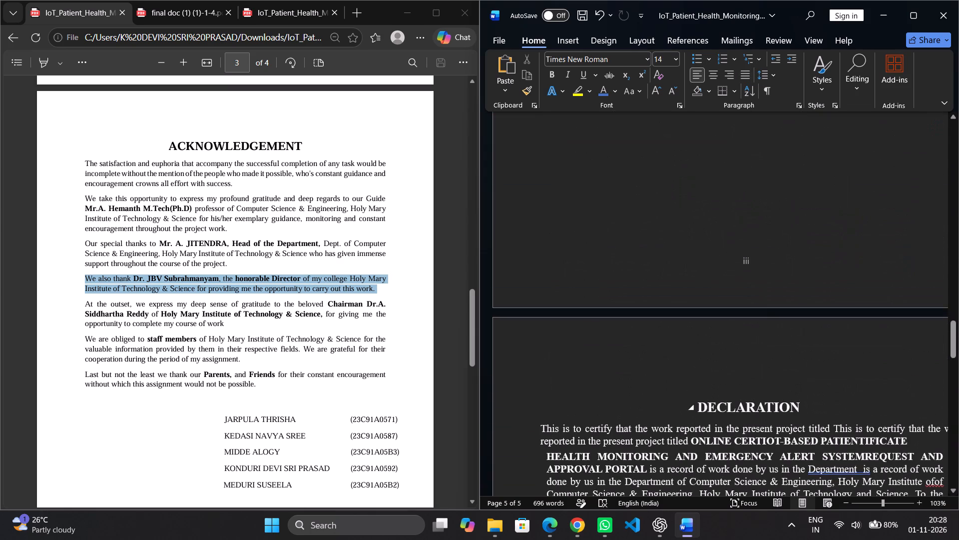
pyautogui.click(881, 502)
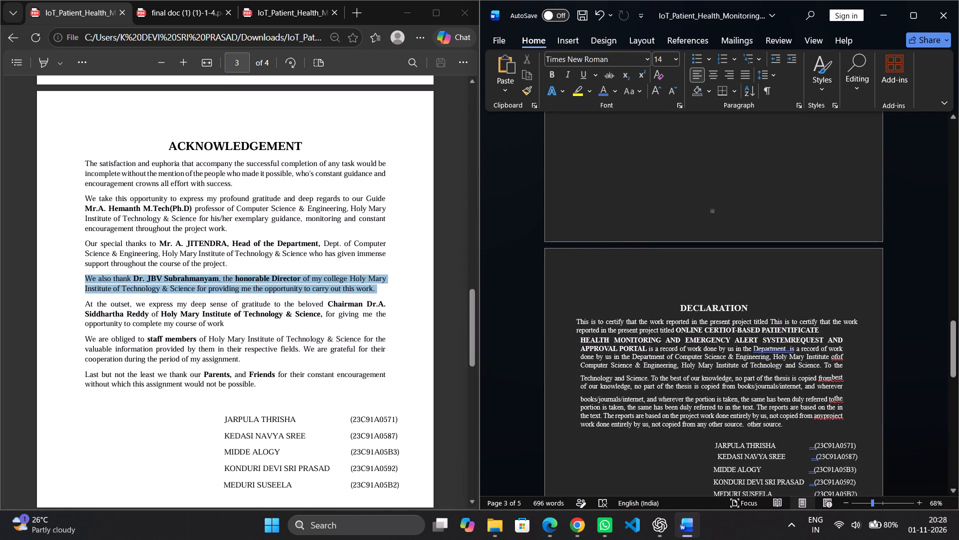
pyautogui.click(878, 504)
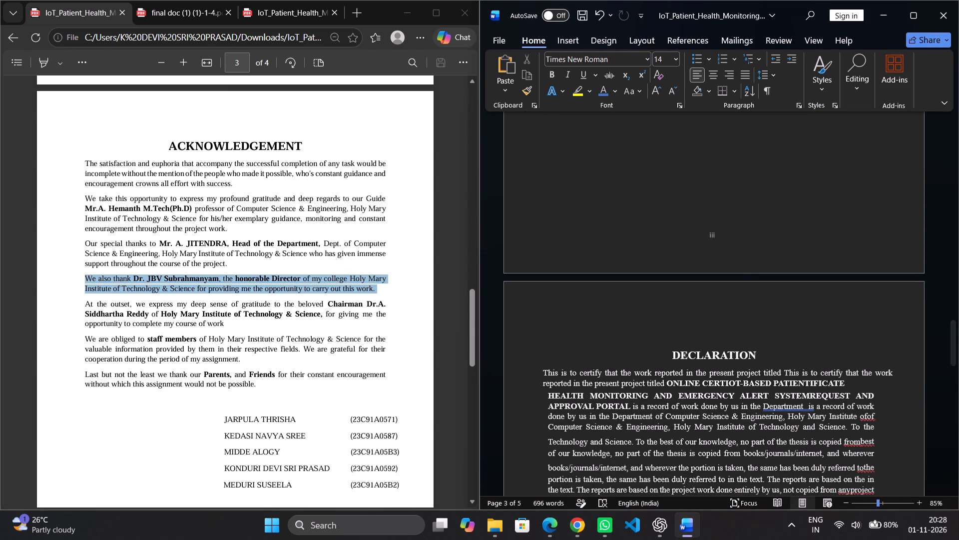
pyautogui.click(880, 504)
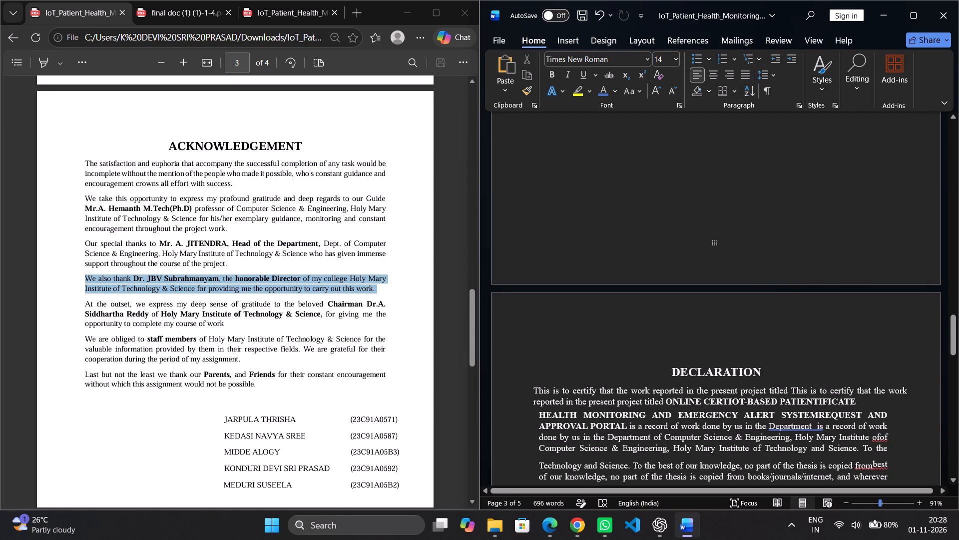
pyautogui.scroll(-6, 905, 369)
pyautogui.scroll(-3, 811, 332)
pyautogui.scroll(17, 816, 329)
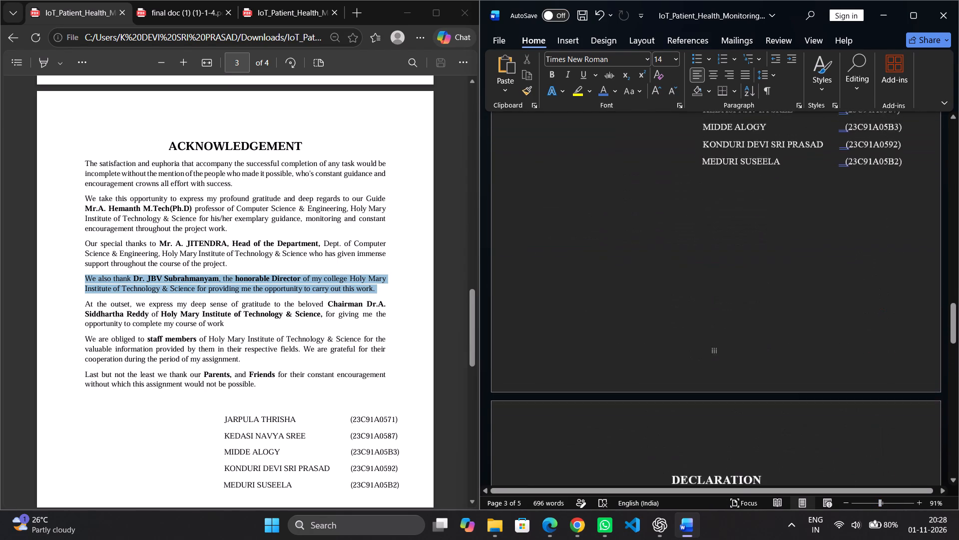
pyautogui.scroll(9, 810, 329)
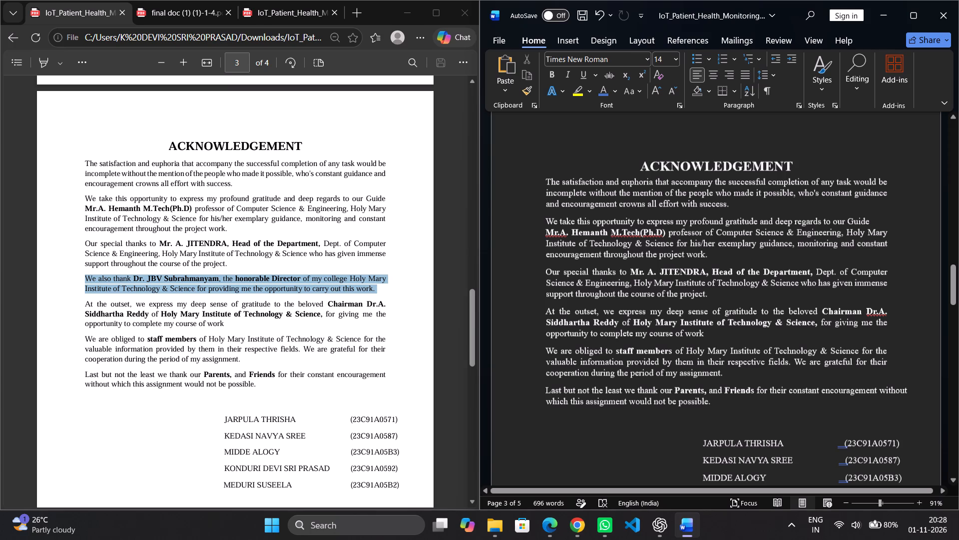
pyautogui.click(716, 294)
pyautogui.press('Return')
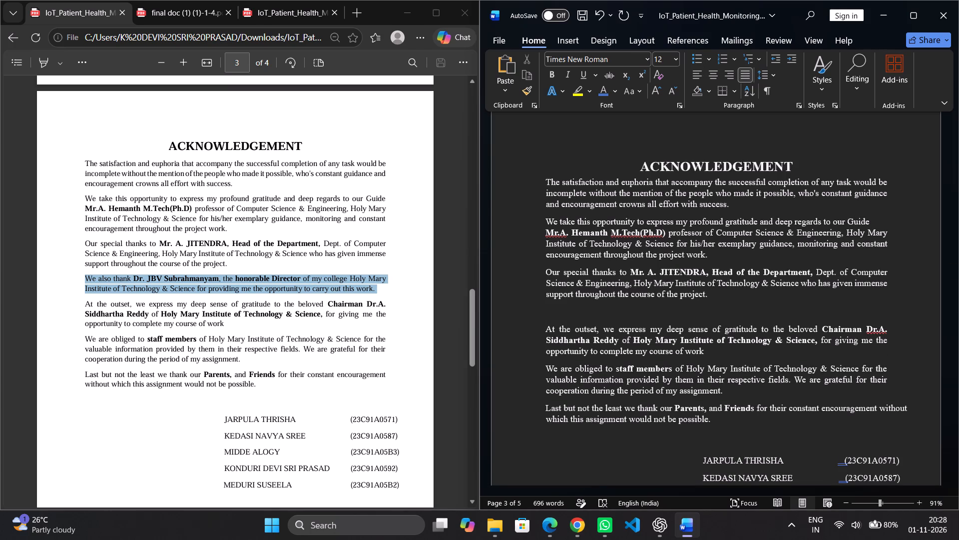
pyautogui.hotkey('ctrl', 'v')
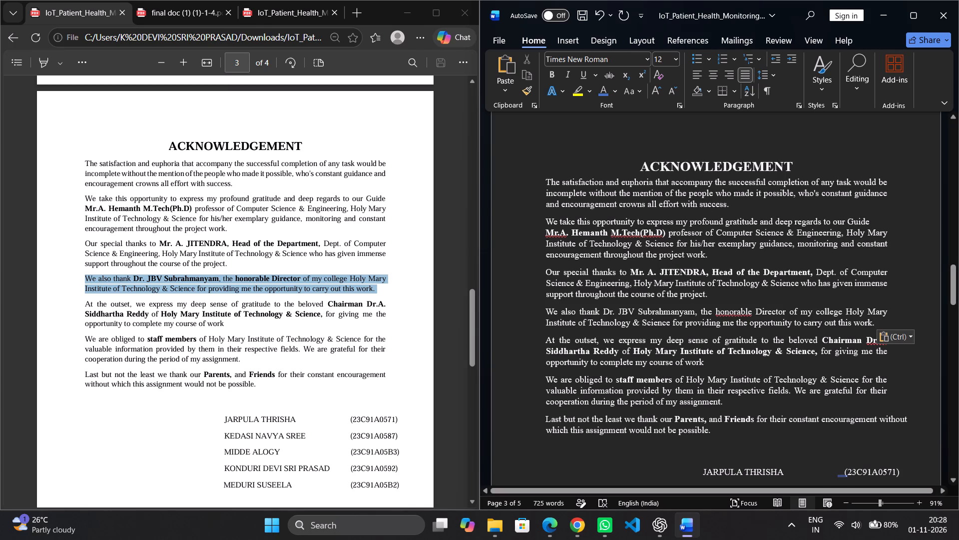
# Replace the Acknowledgement's "Last but not the least" paragraph with the same paragraph copied from the PDF in Edge.
pyautogui.scroll(-2, 886, 300)
pyautogui.scroll(-2, 558, 188)
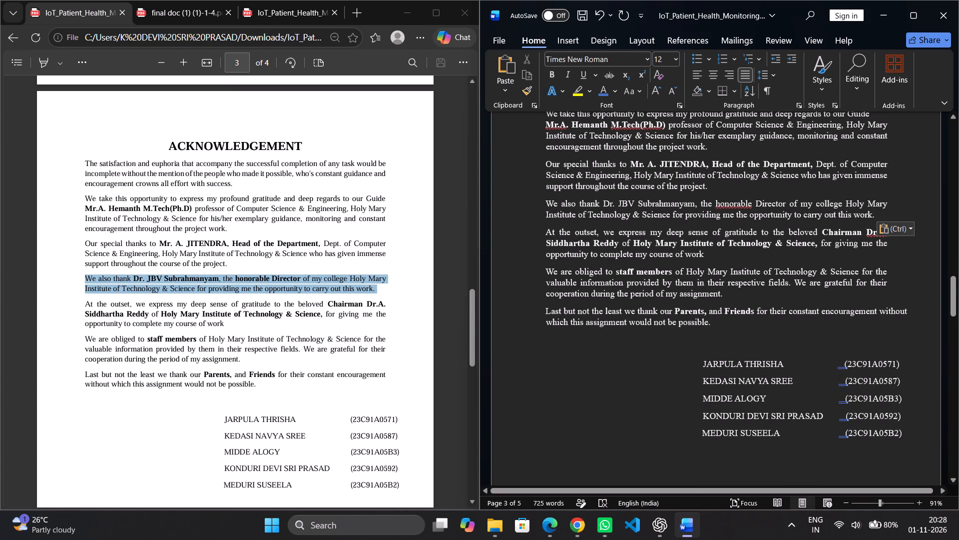
pyautogui.moveTo(544, 314); pyautogui.dragTo(710, 329)
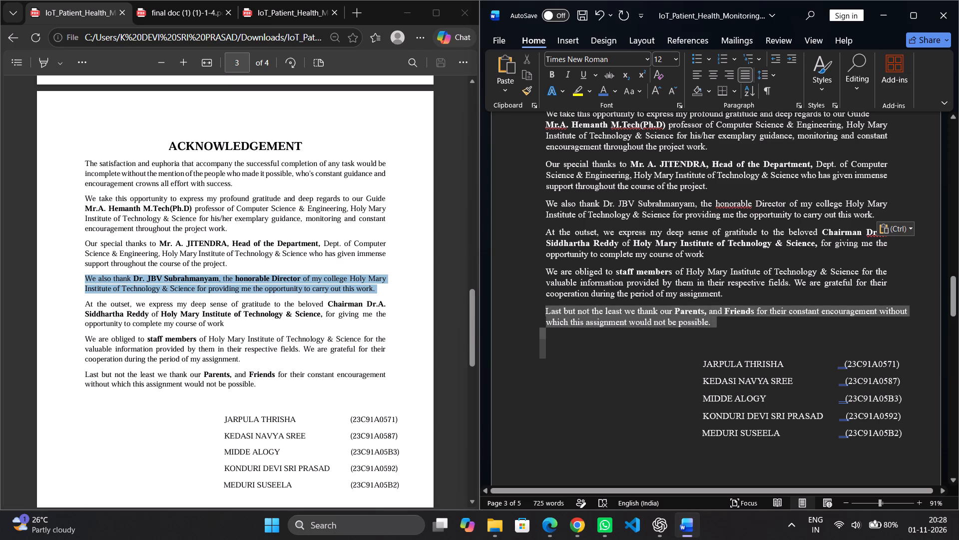
pyautogui.moveTo(710, 329); pyautogui.dragTo(711, 322)
pyautogui.press('BackSpace')
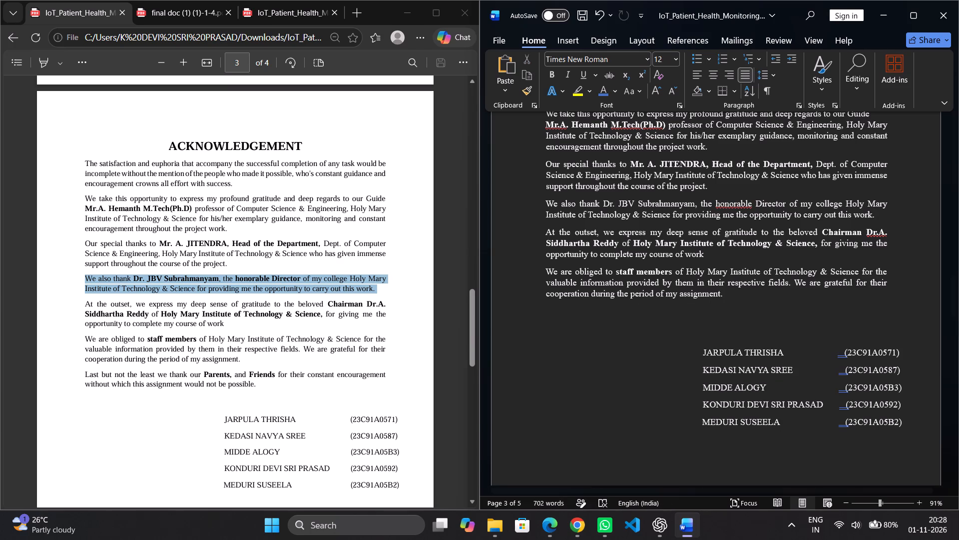
pyautogui.moveTo(86, 378); pyautogui.dragTo(262, 395)
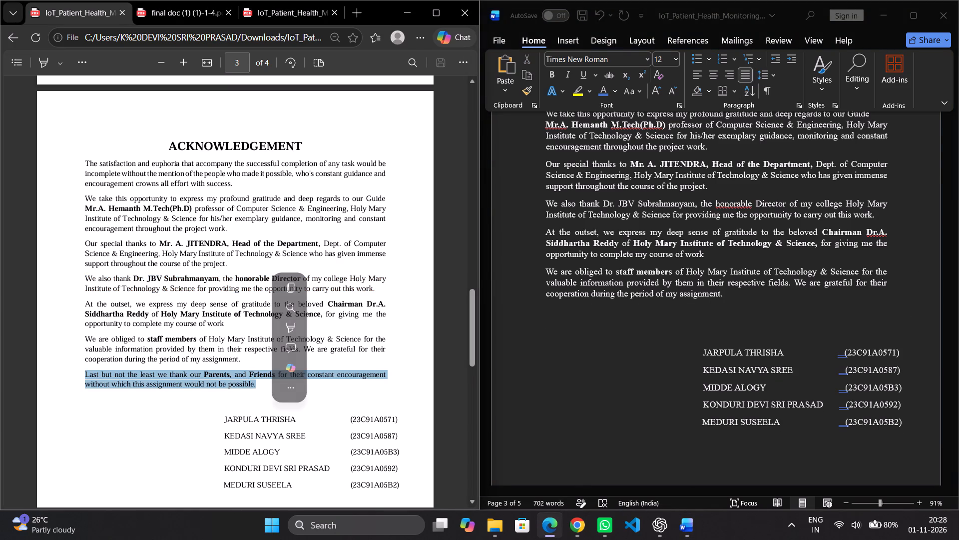
pyautogui.hotkey('ctrl', 'c')
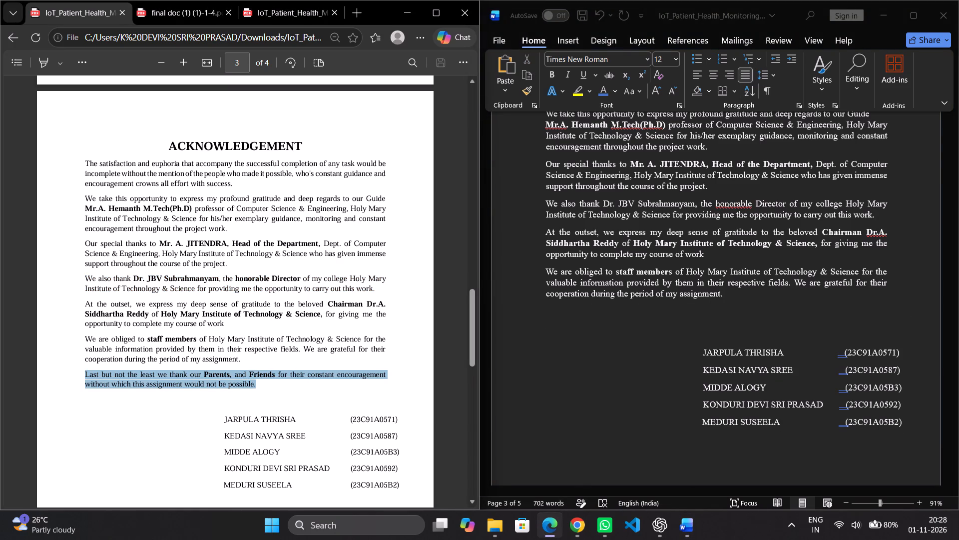
pyautogui.moveTo(729, 287); pyautogui.dragTo(729, 292)
pyautogui.click(730, 294)
pyautogui.press('Return')
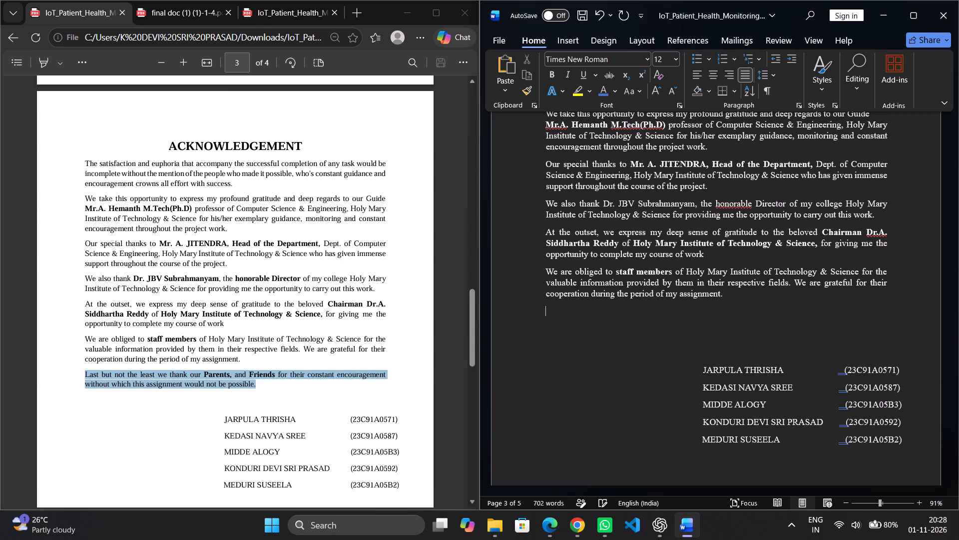
pyautogui.hotkey('ctrl', 'v')
# Remove extra blank space between the last Acknowledgement paragraph and the list of student names.
pyautogui.click(702, 368)
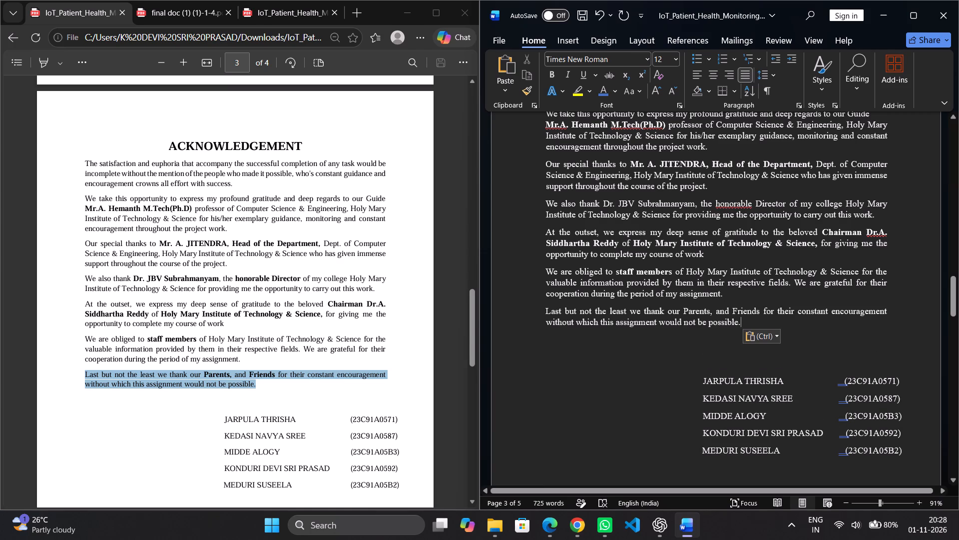
pyautogui.press('BackSpace')
pyautogui.press('BackSpace')
pyautogui.press('BackSpace')
pyautogui.press('BackSpace')
pyautogui.press('BackSpace')
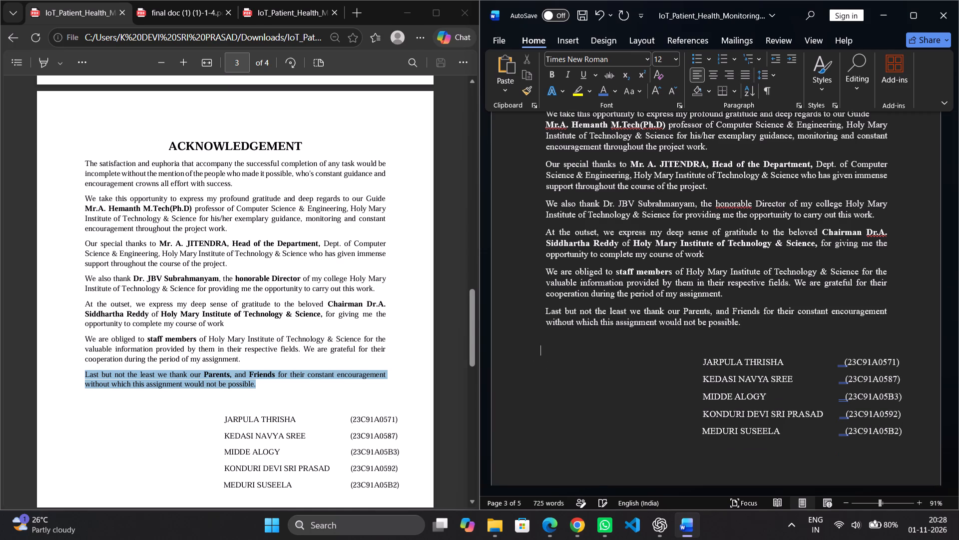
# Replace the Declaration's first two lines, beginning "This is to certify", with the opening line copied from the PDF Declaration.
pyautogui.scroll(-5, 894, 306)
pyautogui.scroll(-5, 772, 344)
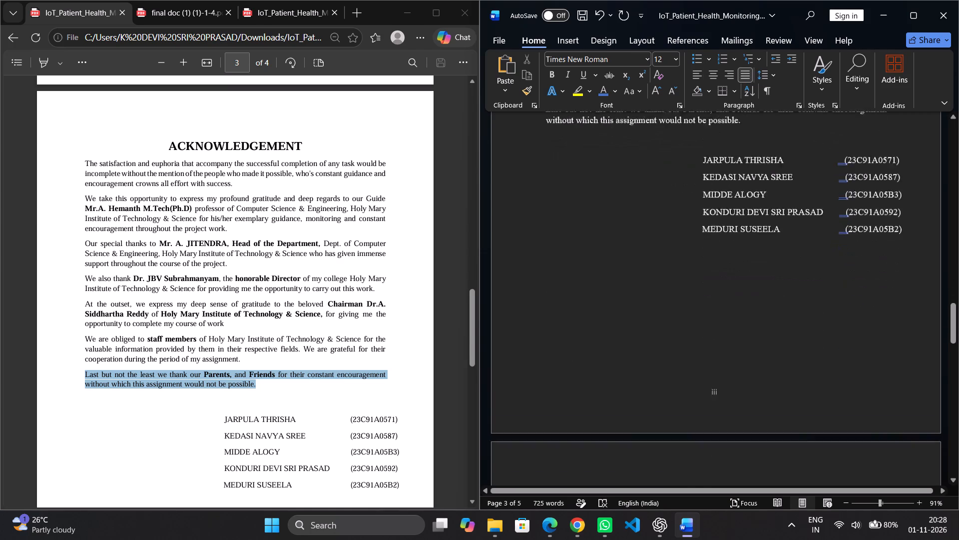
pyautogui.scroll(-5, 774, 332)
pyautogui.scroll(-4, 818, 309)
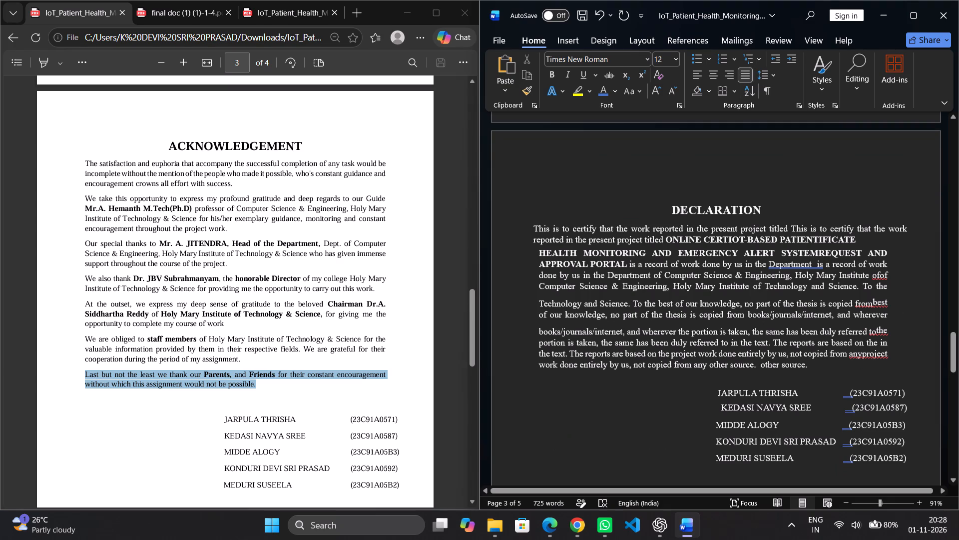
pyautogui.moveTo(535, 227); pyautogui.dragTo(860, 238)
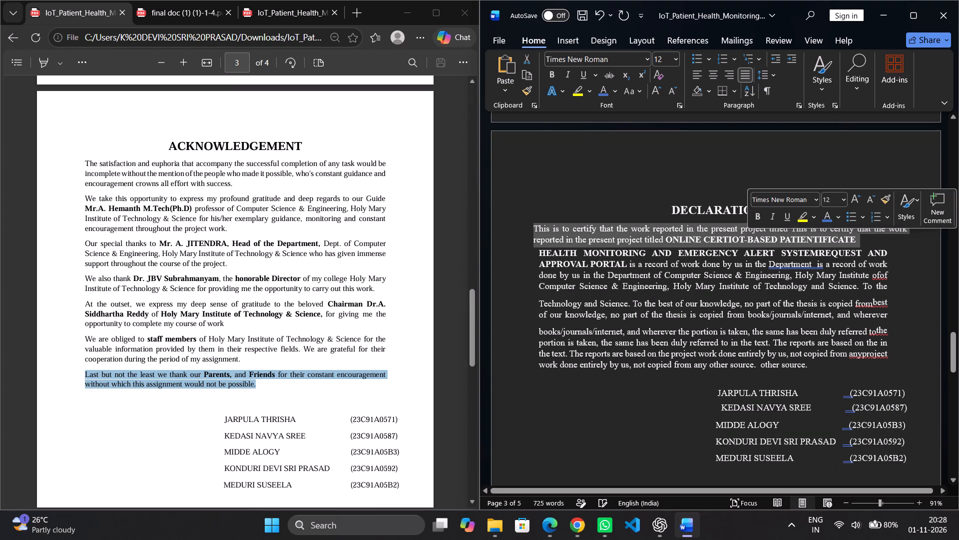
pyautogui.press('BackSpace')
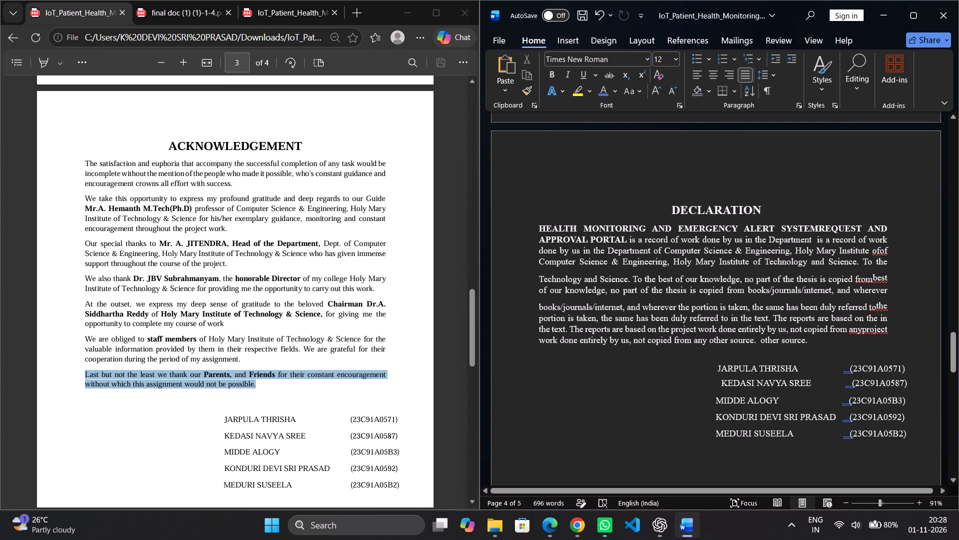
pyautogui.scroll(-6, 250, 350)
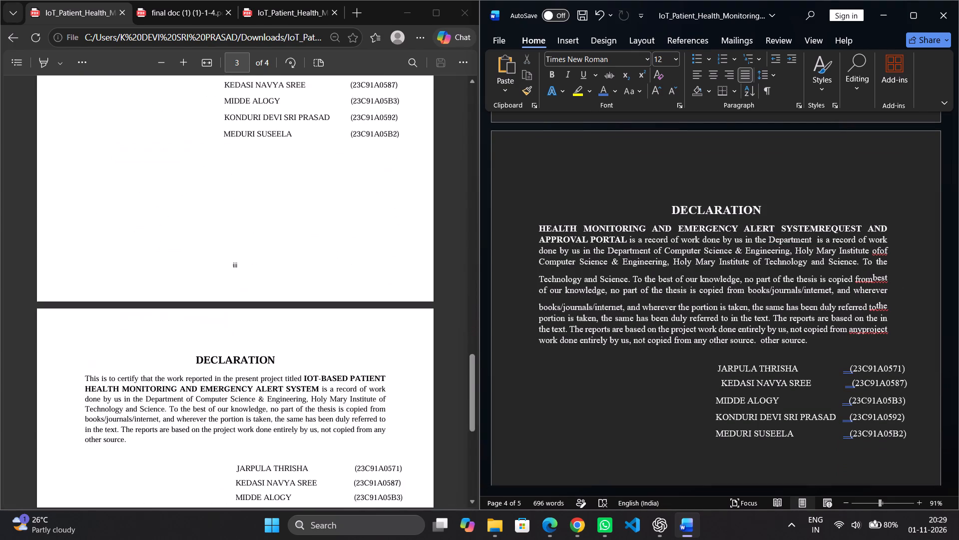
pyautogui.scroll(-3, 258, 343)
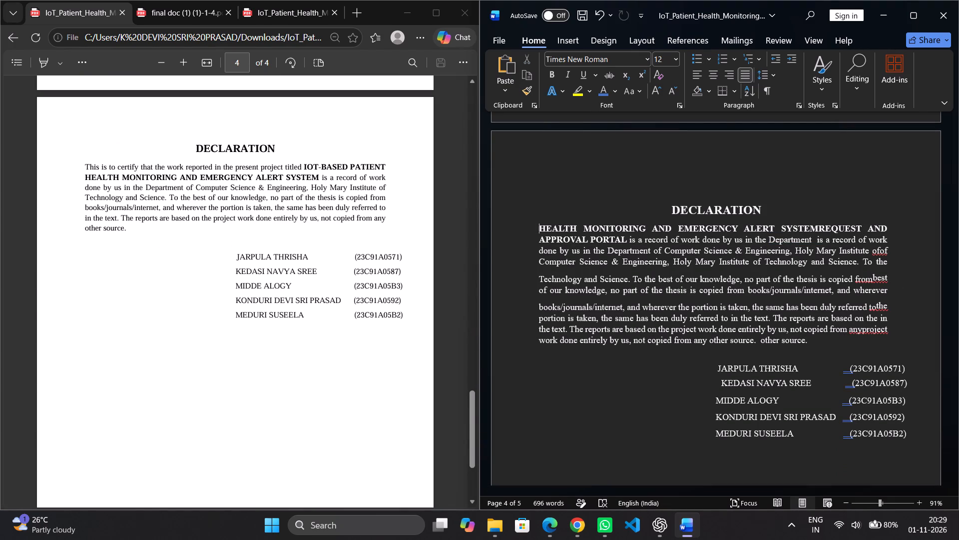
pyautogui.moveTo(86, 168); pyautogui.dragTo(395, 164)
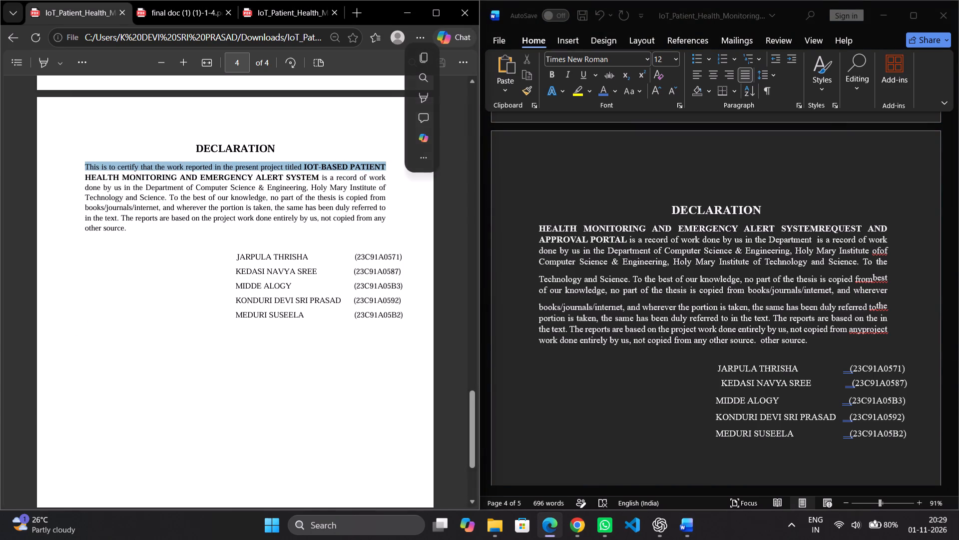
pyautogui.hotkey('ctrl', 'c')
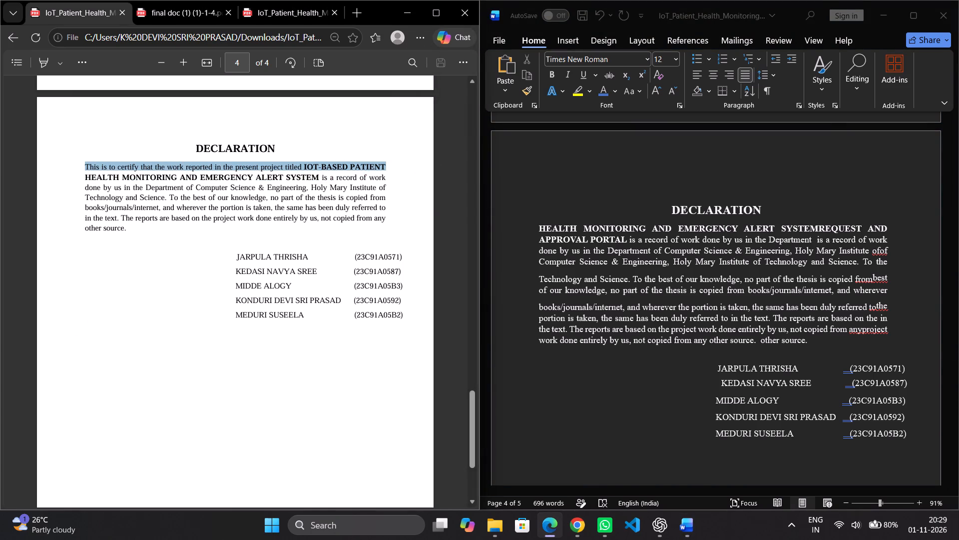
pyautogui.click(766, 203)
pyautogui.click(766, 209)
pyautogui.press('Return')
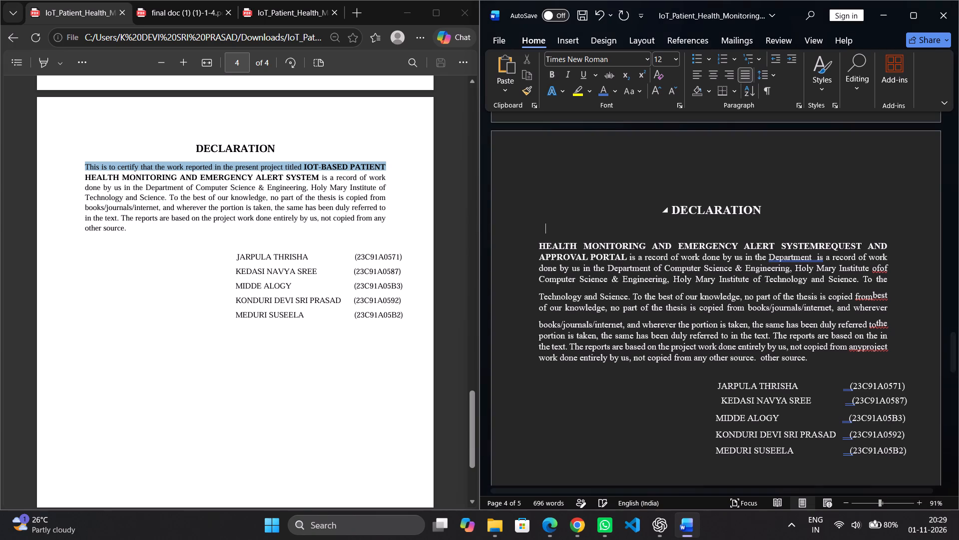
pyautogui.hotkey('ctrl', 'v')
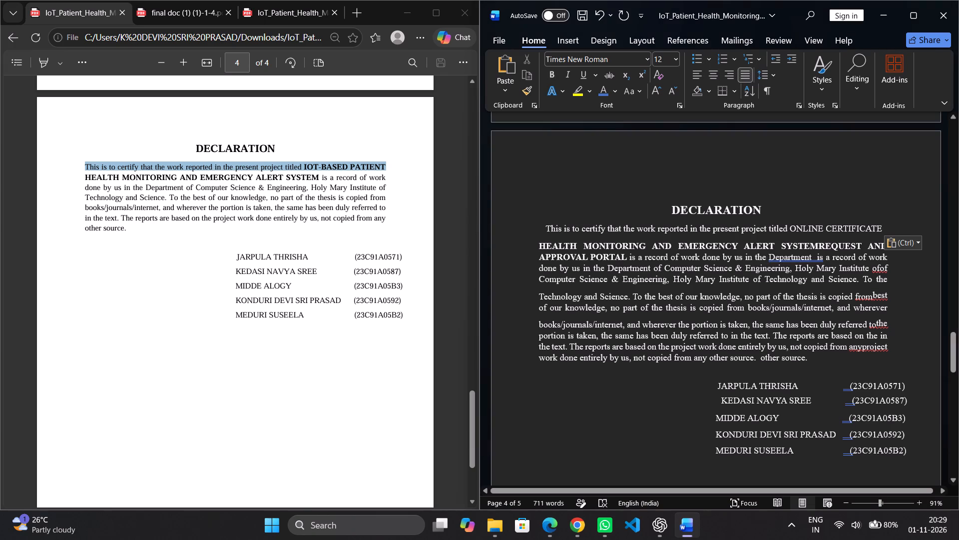
# Delete the entire body text of the Declaration between its heading and the list of student names.
pyautogui.moveTo(881, 230); pyautogui.dragTo(554, 232)
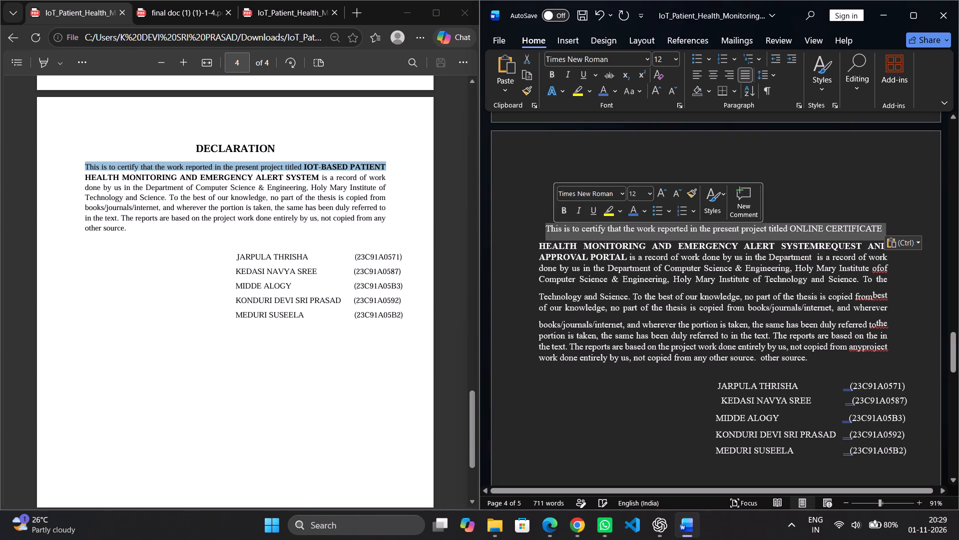
pyautogui.click(535, 230)
pyautogui.moveTo(543, 229); pyautogui.dragTo(826, 358)
pyautogui.press('BackSpace')
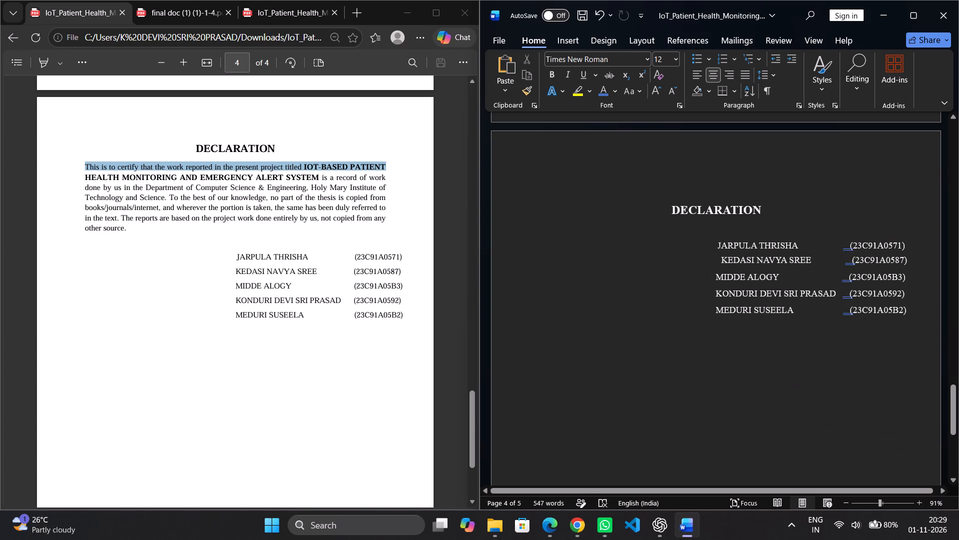
# Copy the Declaration paragraph from the PDF, paste it beneath the report's DECLARATION heading, and restore the missing initial "T".
pyautogui.moveTo(82, 166); pyautogui.dragTo(128, 220)
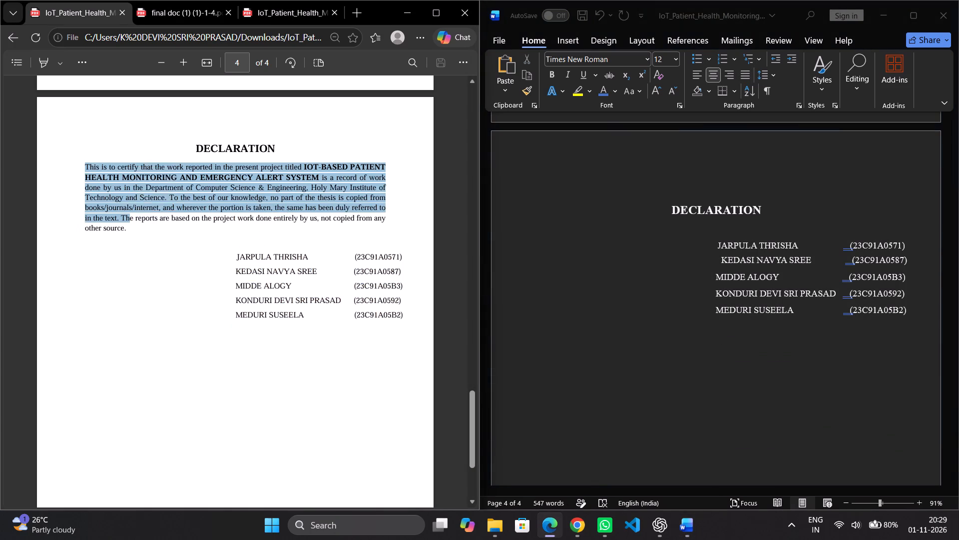
pyautogui.click(121, 235)
pyautogui.moveTo(127, 234); pyautogui.dragTo(84, 171)
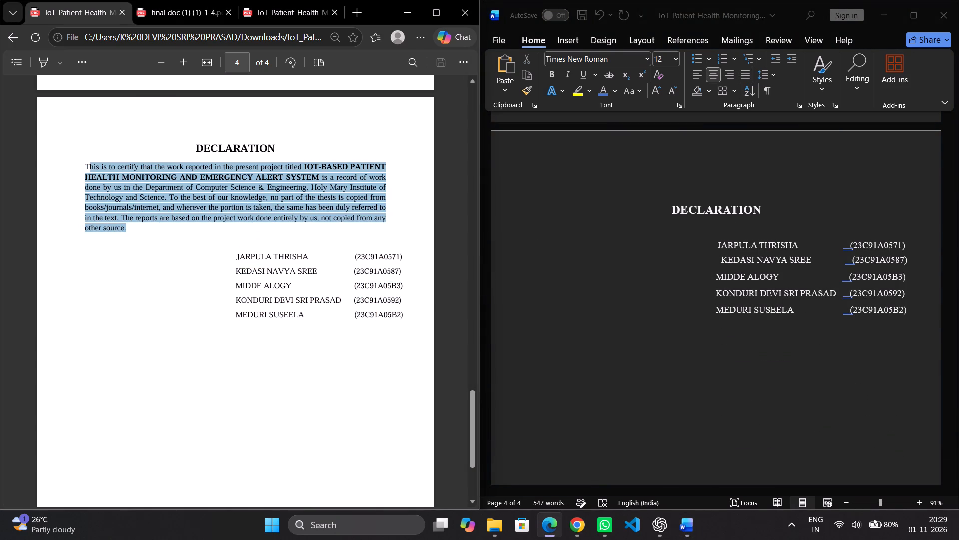
pyautogui.moveTo(84, 171); pyautogui.dragTo(90, 172)
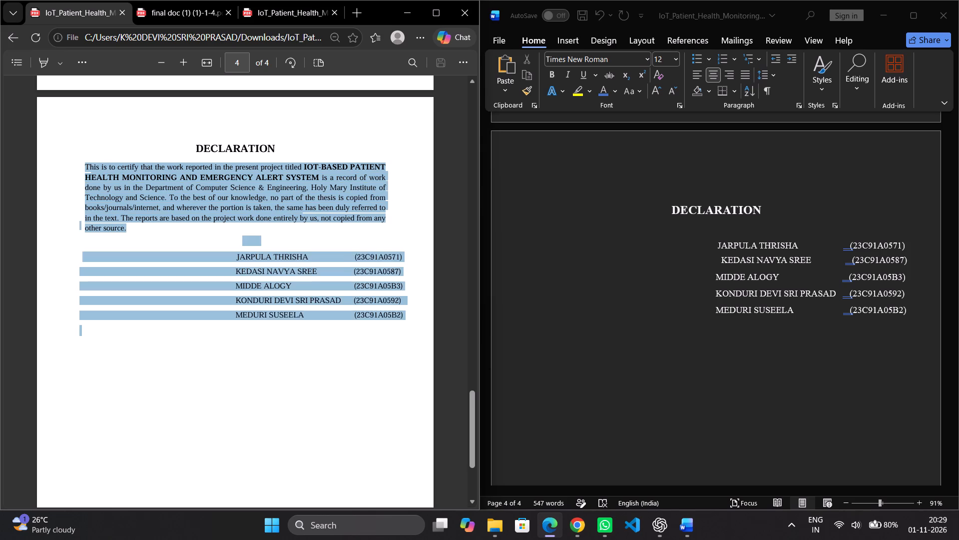
pyautogui.moveTo(90, 172); pyautogui.dragTo(85, 164)
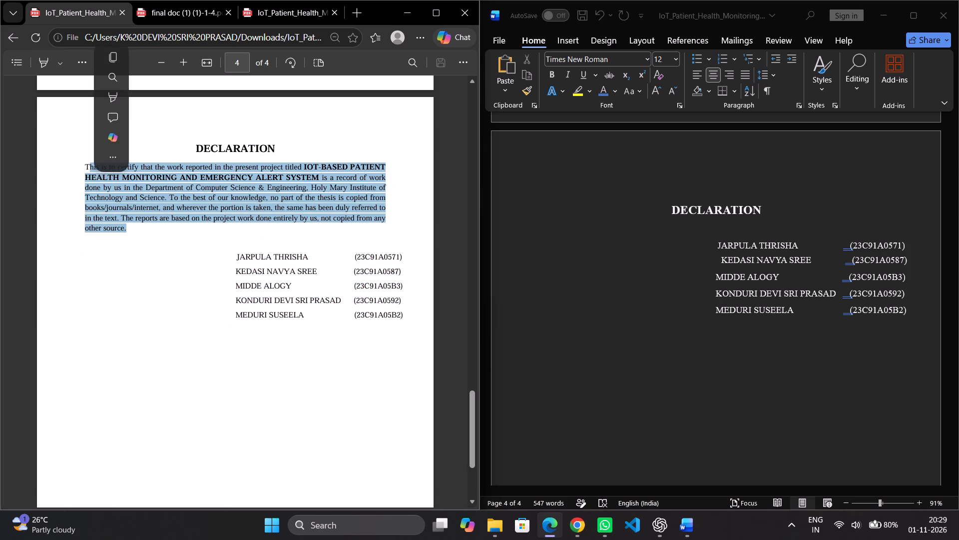
pyautogui.hotkey('ctrl', 'c')
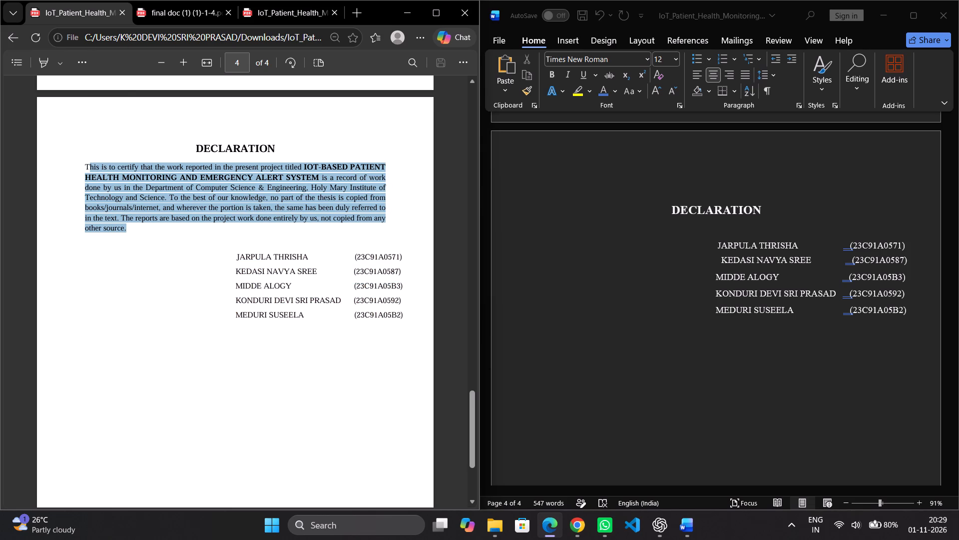
pyautogui.click(768, 207)
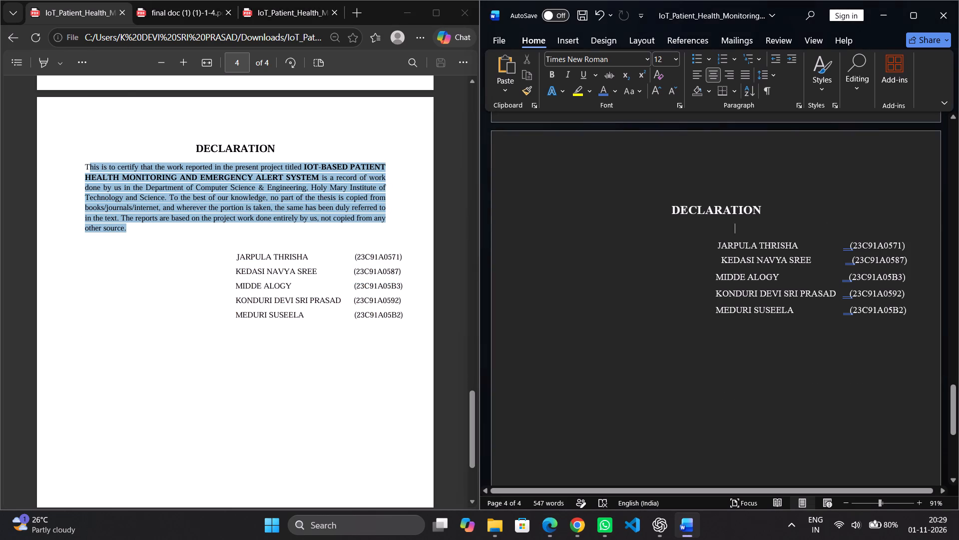
pyautogui.hotkey('ctrl', 'v')
pyautogui.click(568, 226)
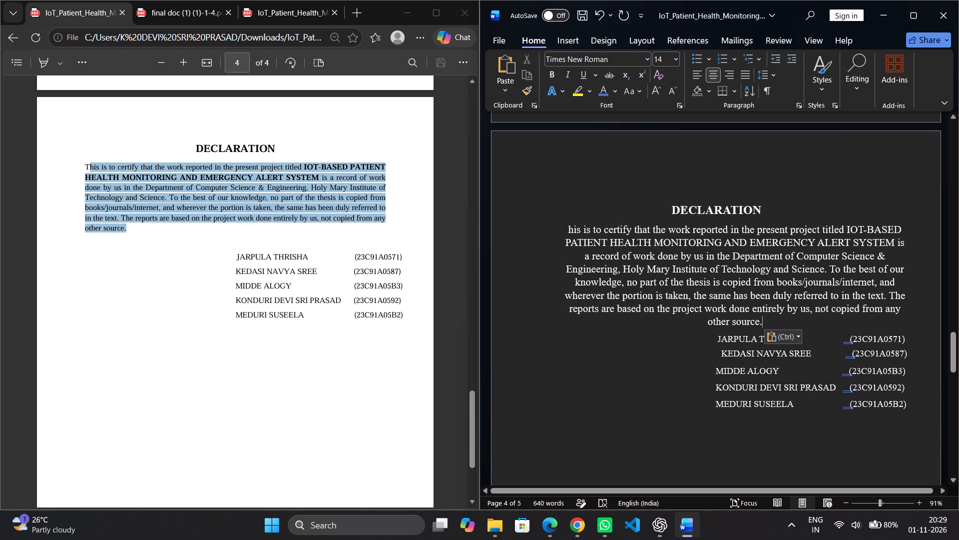
pyautogui.hotkey('shift', 't')
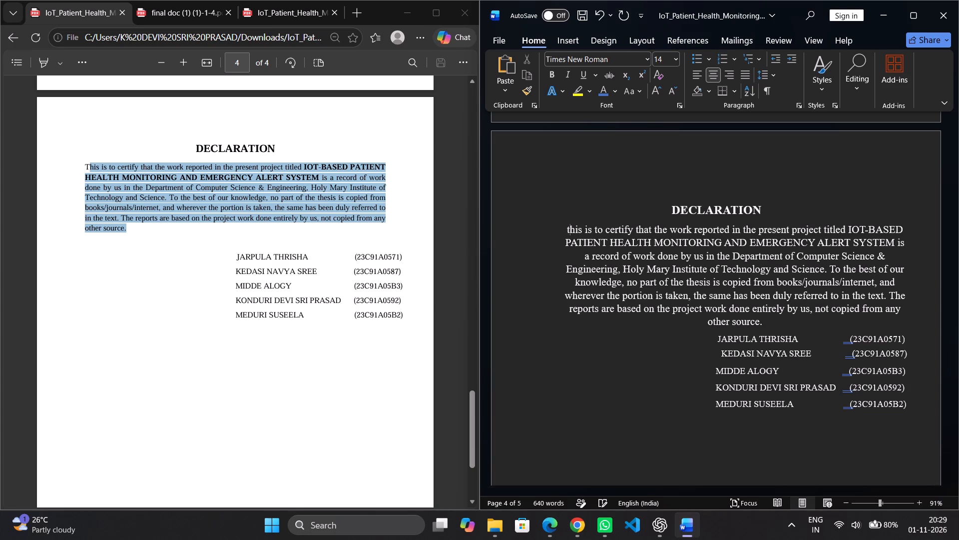
pyautogui.press('BackSpace')
pyautogui.press('t')
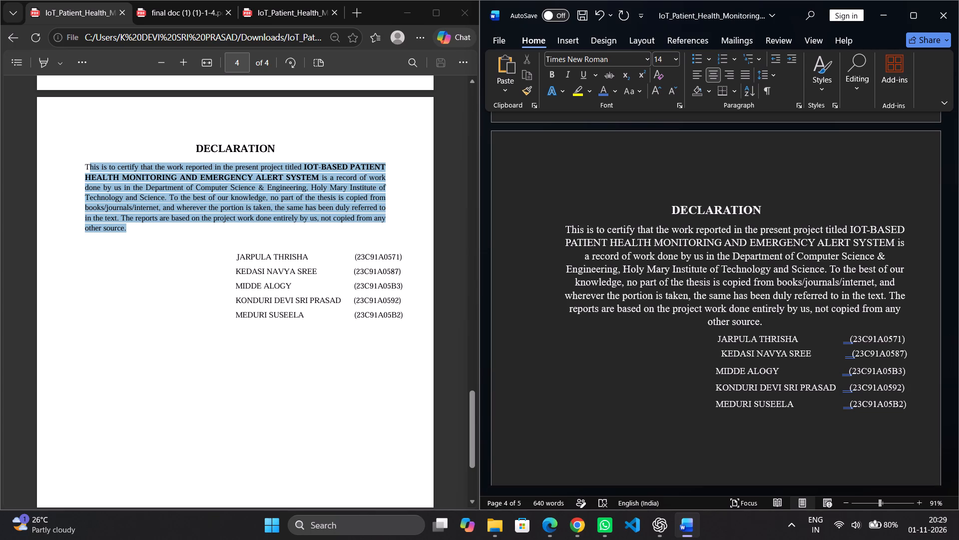
# Justify the pasted Declaration paragraph.
pyautogui.moveTo(562, 229); pyautogui.dragTo(765, 321)
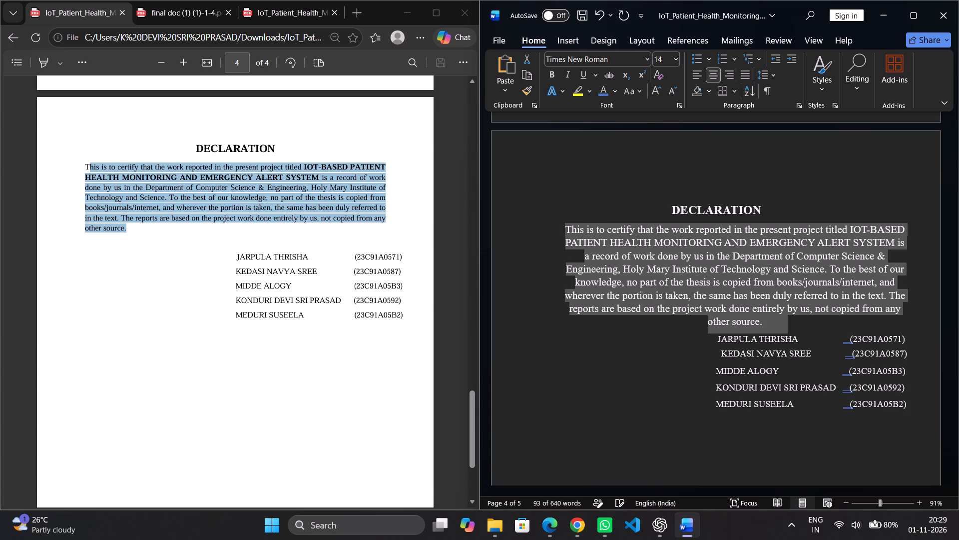
pyautogui.click(745, 73)
pyautogui.click(803, 198)
# Insert two blank lines between the Declaration paragraph and the list of student names.
pyautogui.click(870, 315)
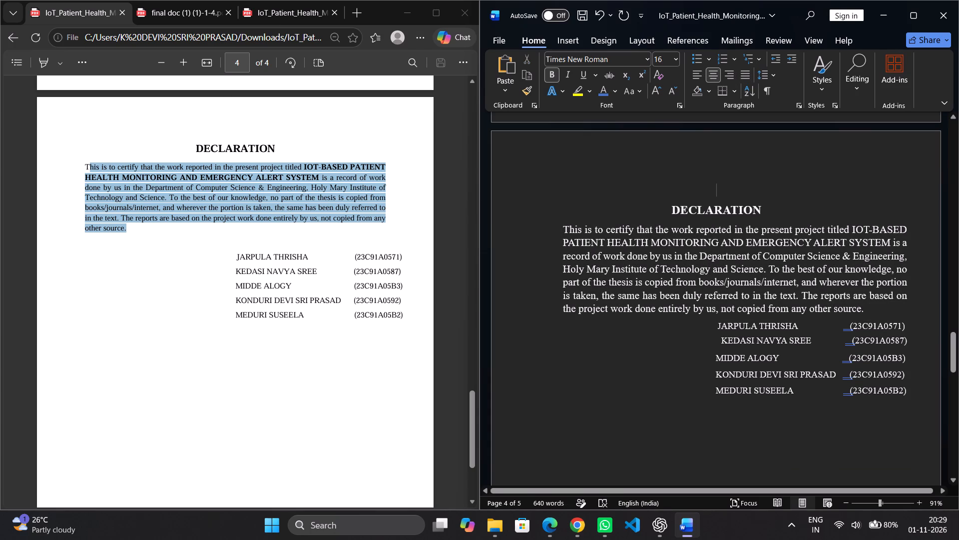
pyautogui.press('Return')
pyautogui.press('Return')
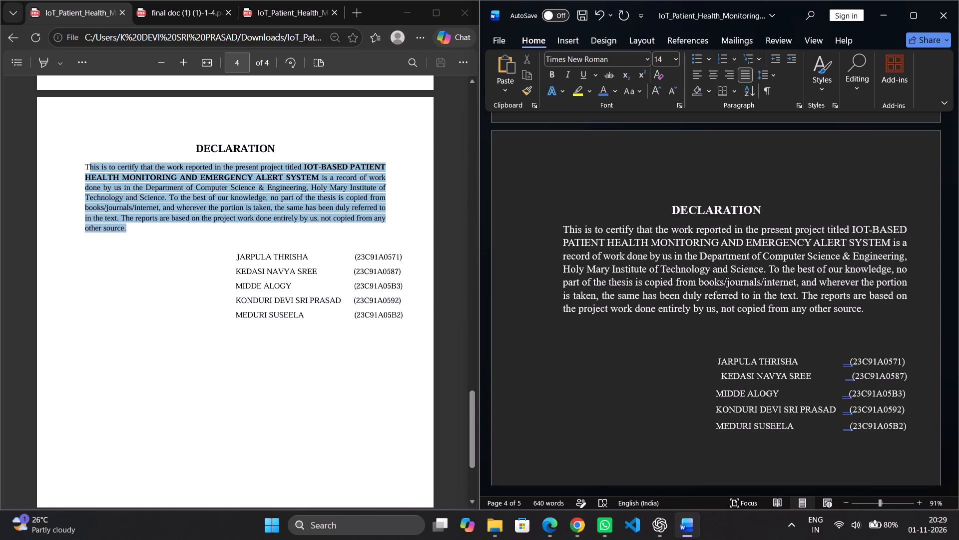
# Maximize the report window and remove the blank space above the DECLARATION heading.
pyautogui.click(842, 184)
pyautogui.click(915, 13)
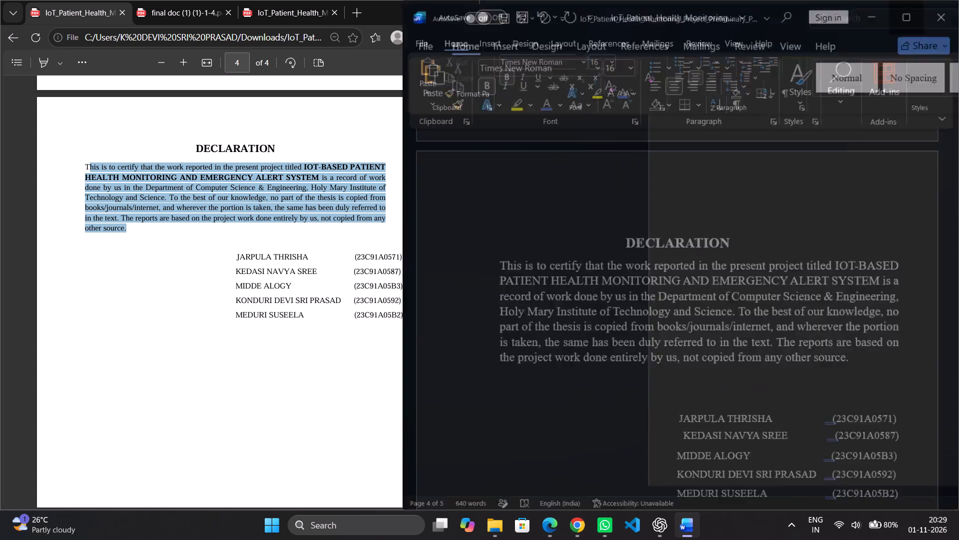
pyautogui.scroll(5, 626, 339)
pyautogui.scroll(4, 763, 438)
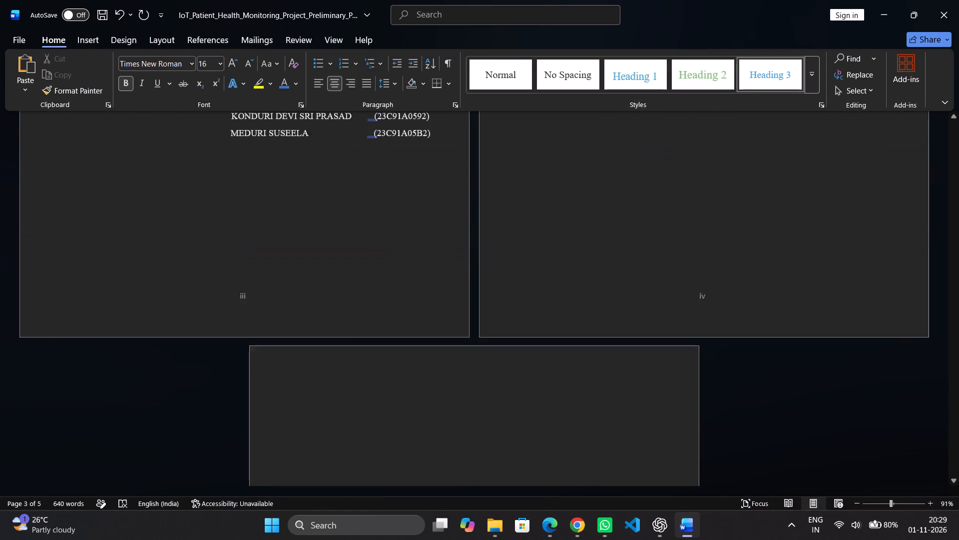
pyautogui.scroll(16, 763, 438)
pyautogui.scroll(-3, 758, 428)
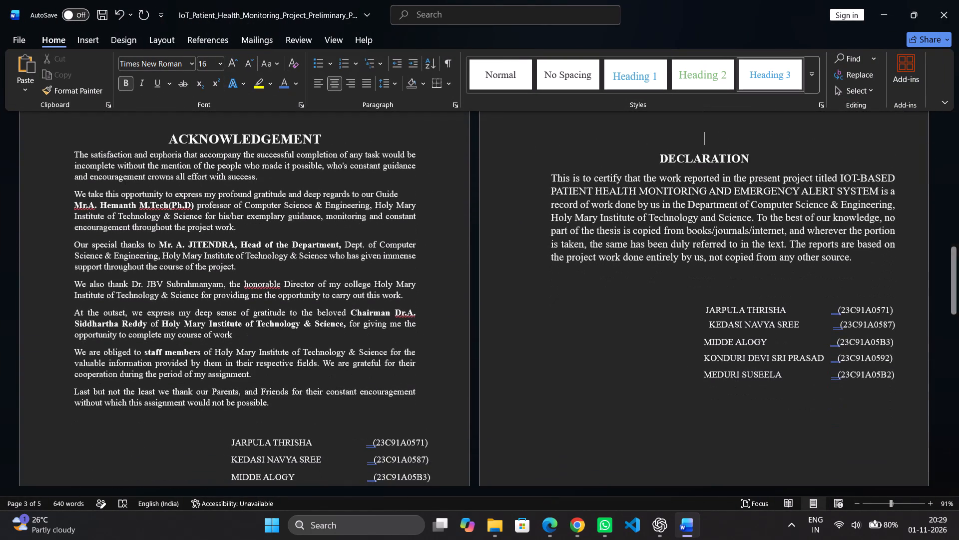
pyautogui.scroll(-3, 773, 426)
pyautogui.scroll(5, 768, 424)
pyautogui.press('BackSpace')
pyautogui.press('BackSpace')
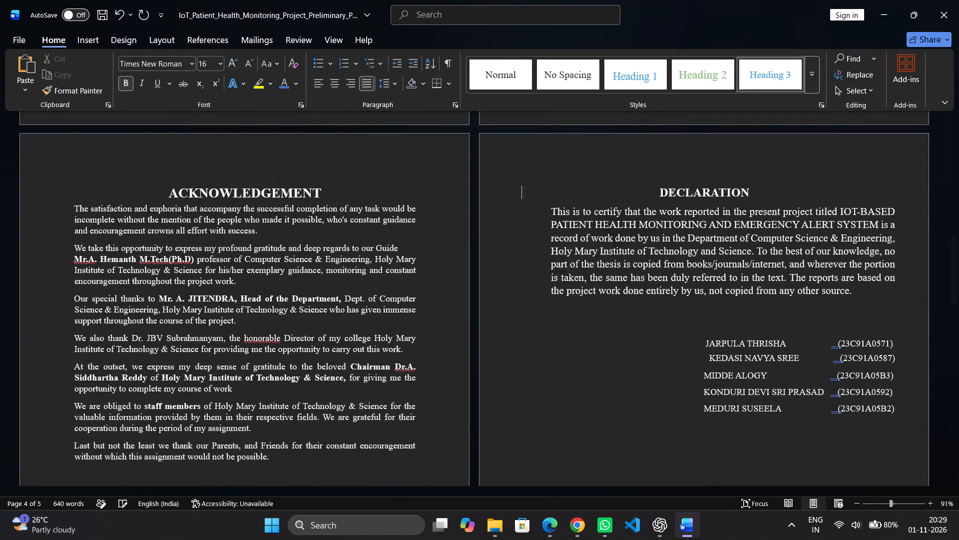
# Insert a blank line between the ACKNOWLEDGEMENT heading and its first paragraph.
pyautogui.scroll(5, 685, 149)
pyautogui.scroll(3, 699, 293)
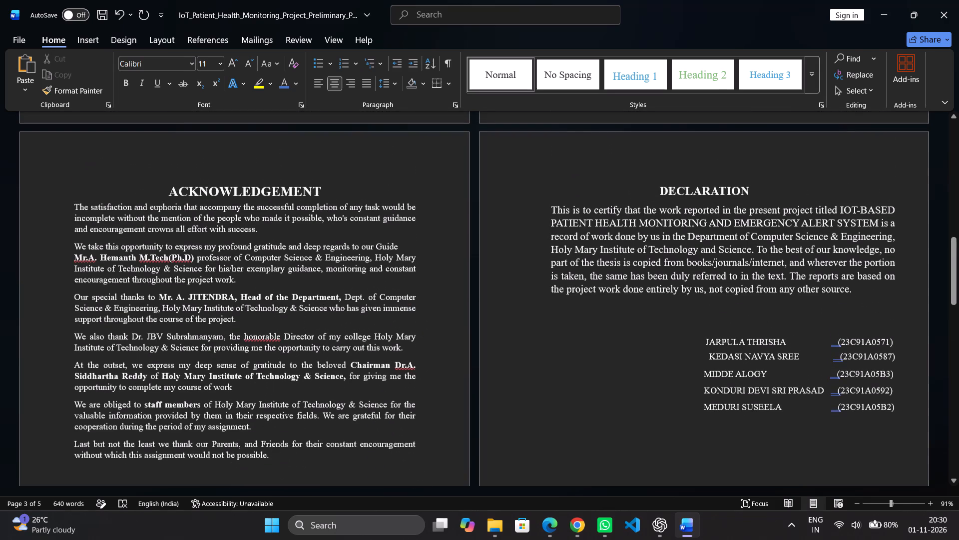
pyautogui.click(893, 500)
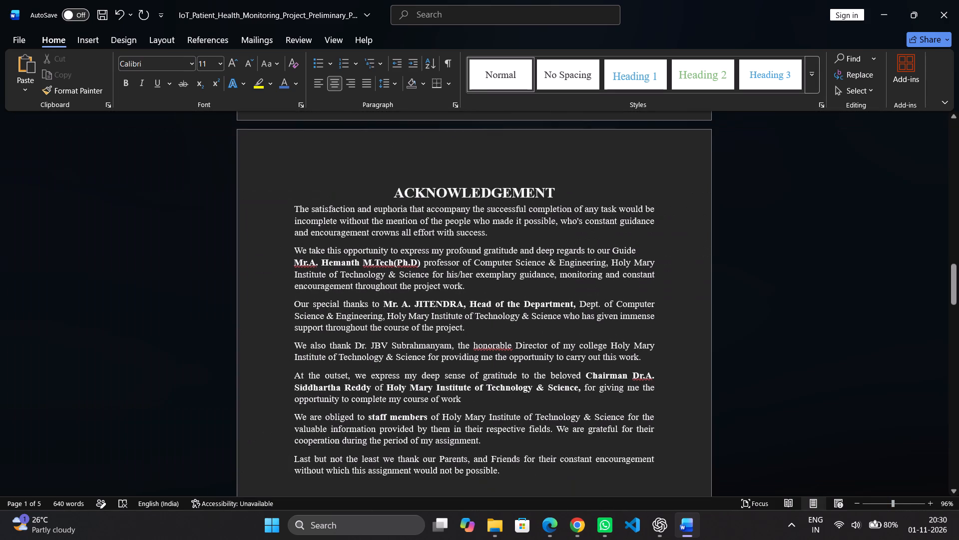
pyautogui.scroll(9, 640, 312)
pyautogui.scroll(-14, 635, 327)
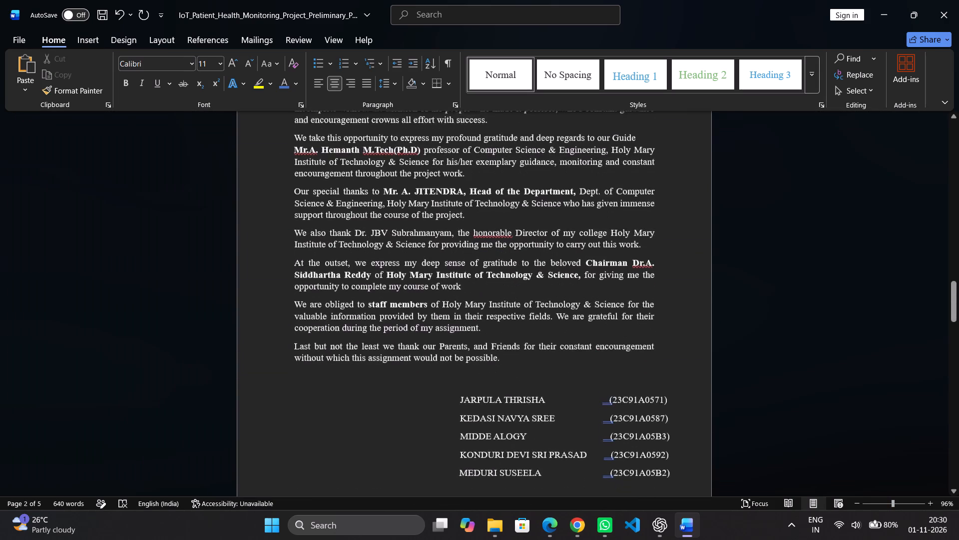
pyautogui.scroll(6, 630, 329)
pyautogui.click(561, 227)
pyautogui.press('Return')
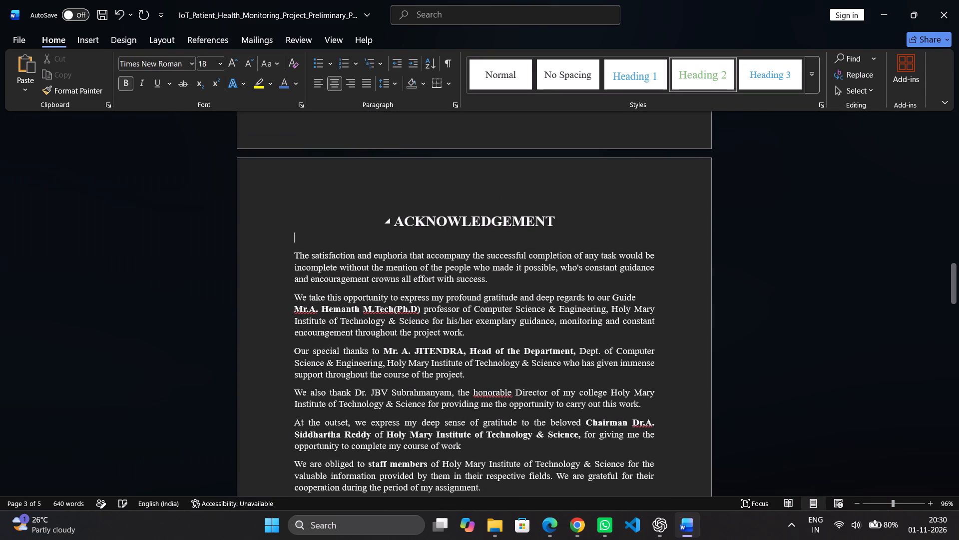
# Insert a blank line between the DECLARATION heading and its paragraph.
pyautogui.scroll(-8, 622, 232)
pyautogui.scroll(-15, 660, 226)
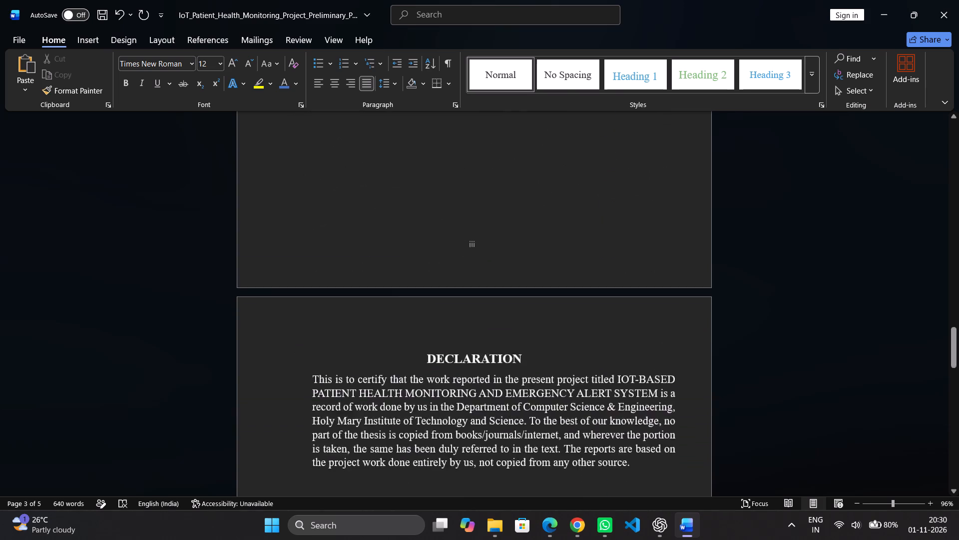
pyautogui.scroll(-5, 662, 243)
pyautogui.scroll(2, 659, 246)
pyautogui.click(535, 157)
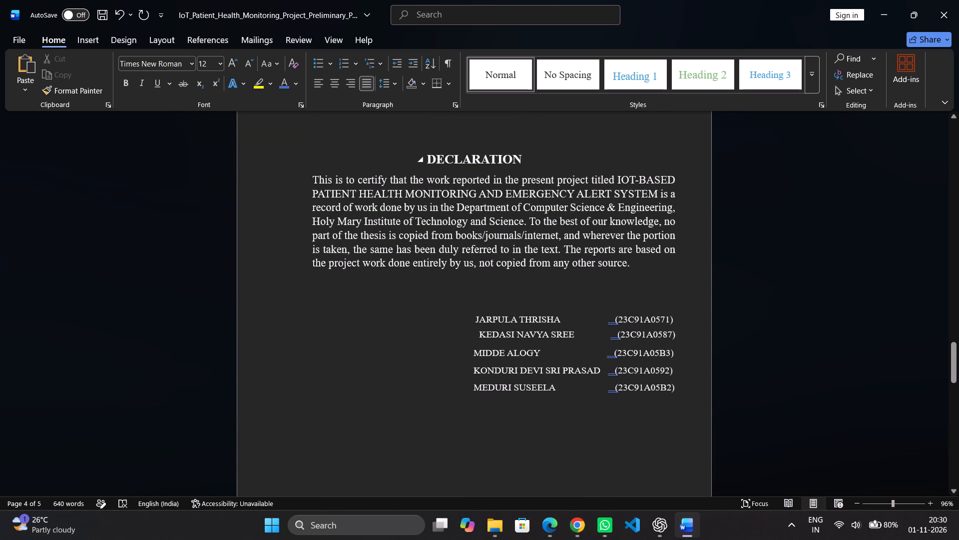
pyautogui.press('Return')
# Review the layout of the report's pages from the end of the document back to the cover page.
pyautogui.scroll(-5, 602, 202)
pyautogui.scroll(-20, 849, 411)
pyautogui.scroll(-1, 849, 411)
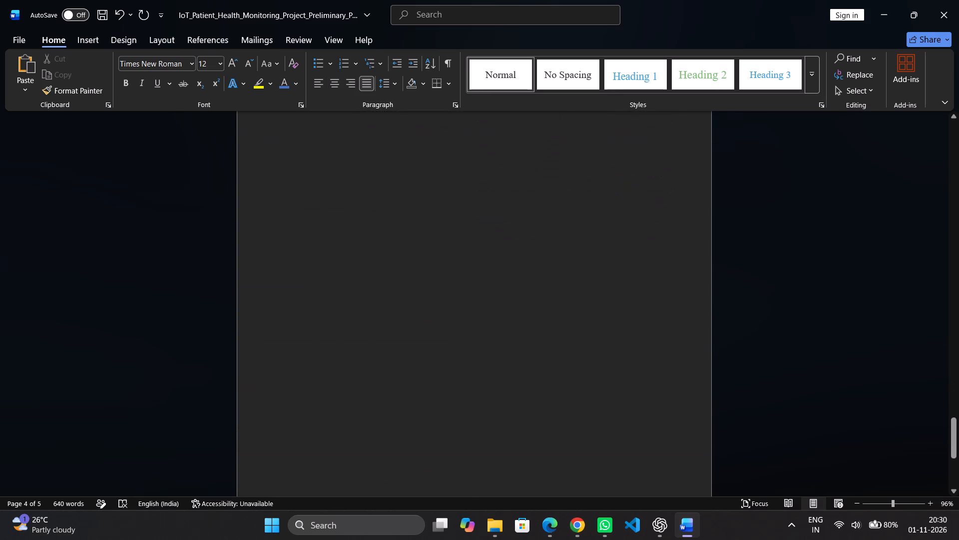
pyautogui.scroll(-20, 698, 343)
pyautogui.scroll(-5, 698, 343)
pyautogui.scroll(18, 636, 366)
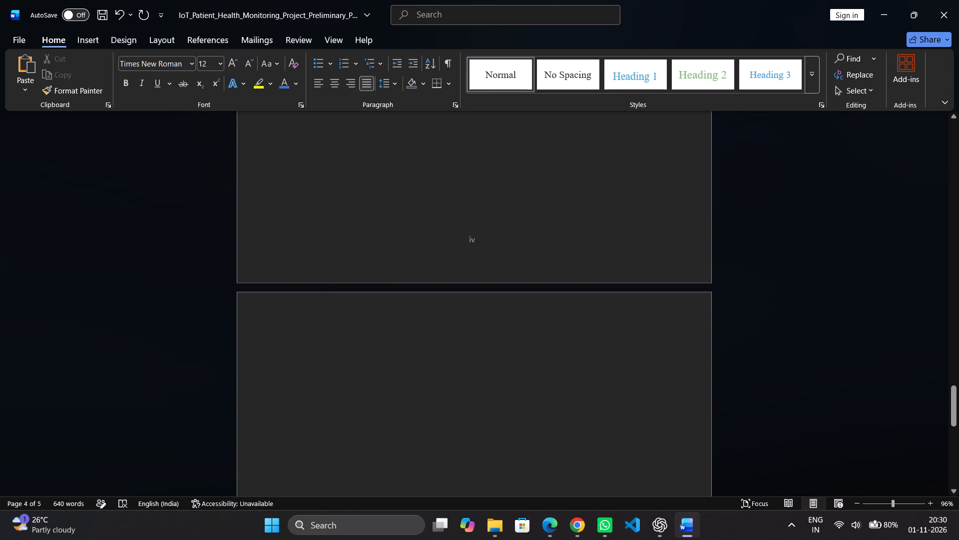
pyautogui.scroll(15, 607, 365)
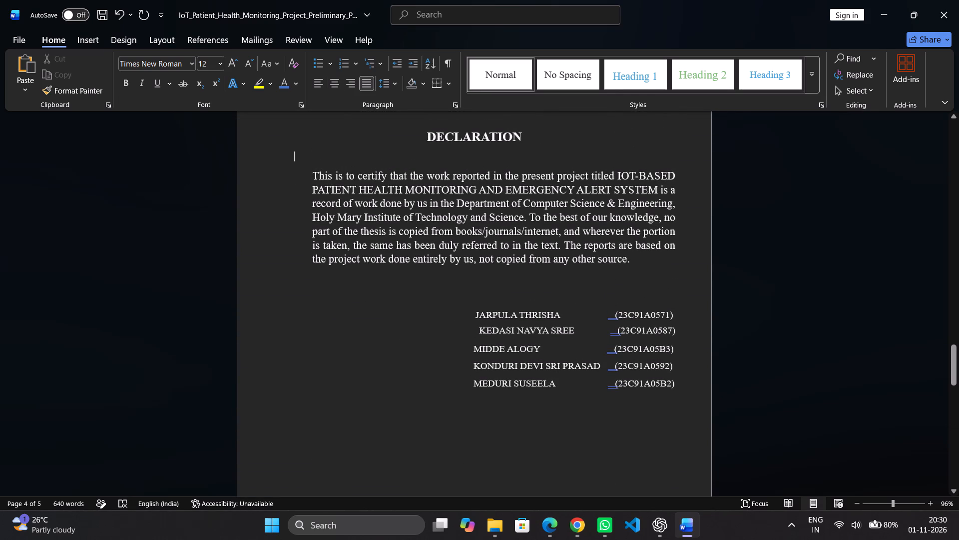
pyautogui.scroll(19, 473, 429)
pyautogui.scroll(6, 533, 380)
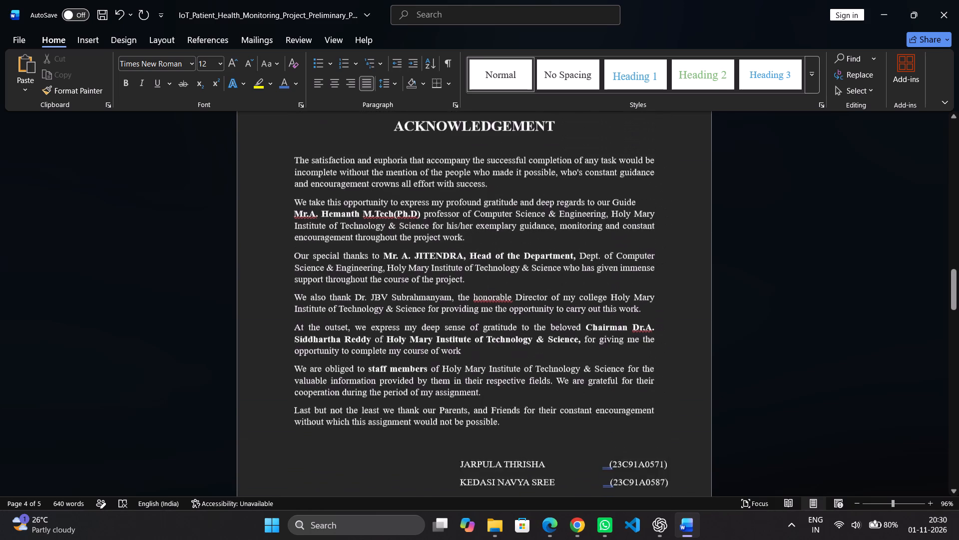
pyautogui.scroll(19, 533, 380)
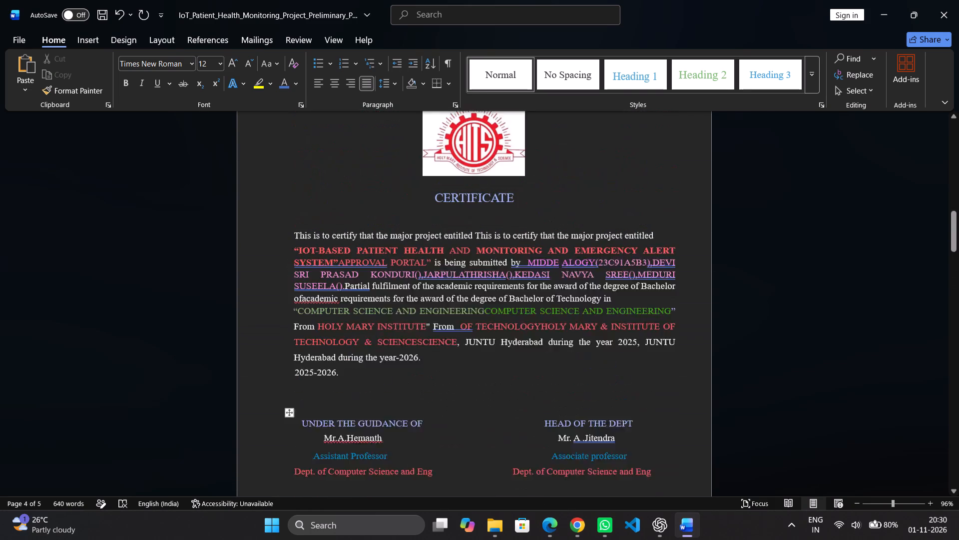
pyautogui.scroll(17, 533, 385)
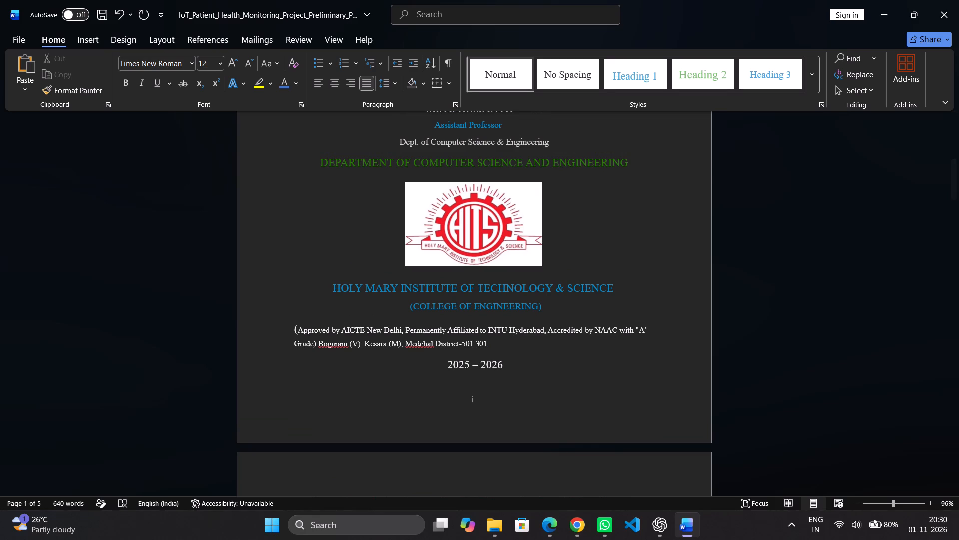
pyautogui.scroll(5, 653, 295)
pyautogui.scroll(4, 604, 269)
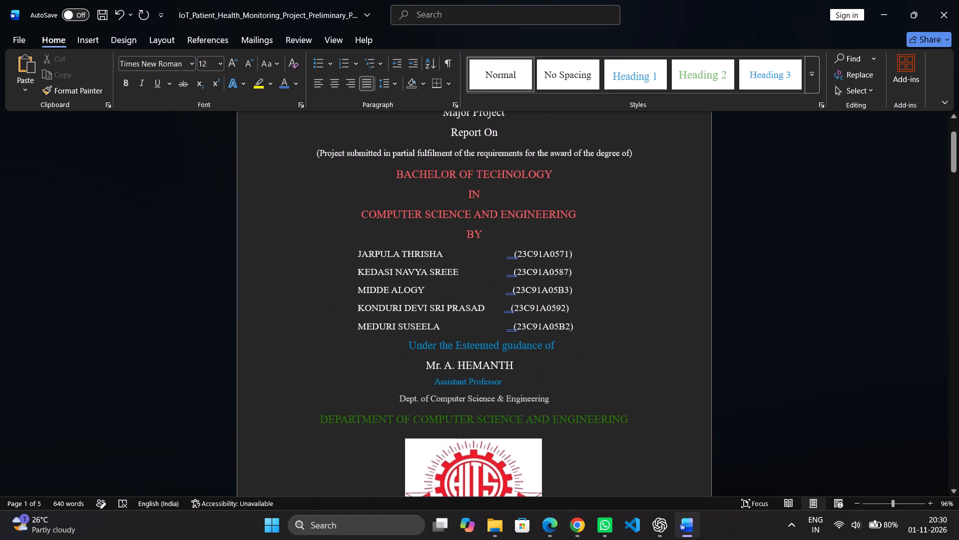
pyautogui.scroll(6, 630, 288)
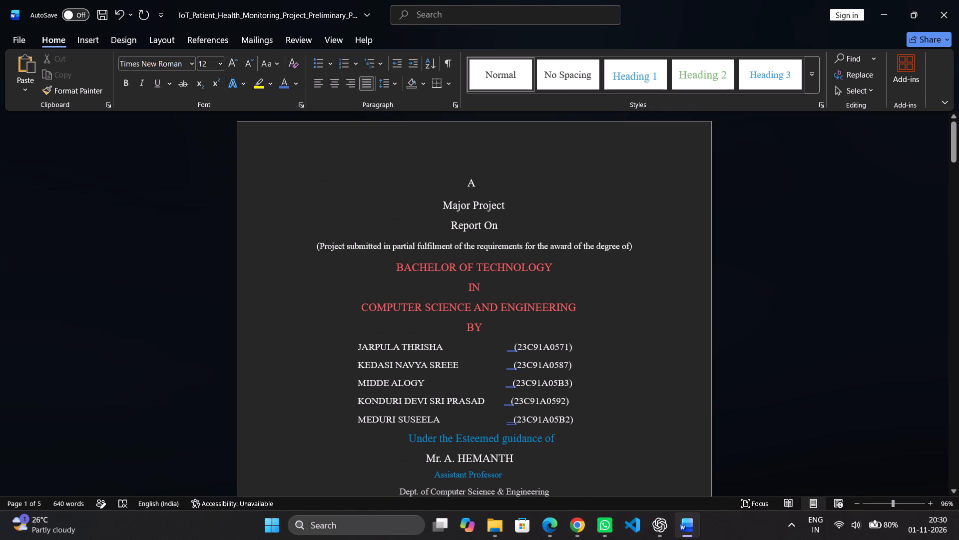
# Shift the cover page line "COMPUTER SCIENCE AND ENGINEERING" to the right by adding seven spaces before it.
pyautogui.click(362, 308)
pyautogui.press('space')
pyautogui.press('space')
pyautogui.press('space')
pyautogui.press('space')
pyautogui.press('space')
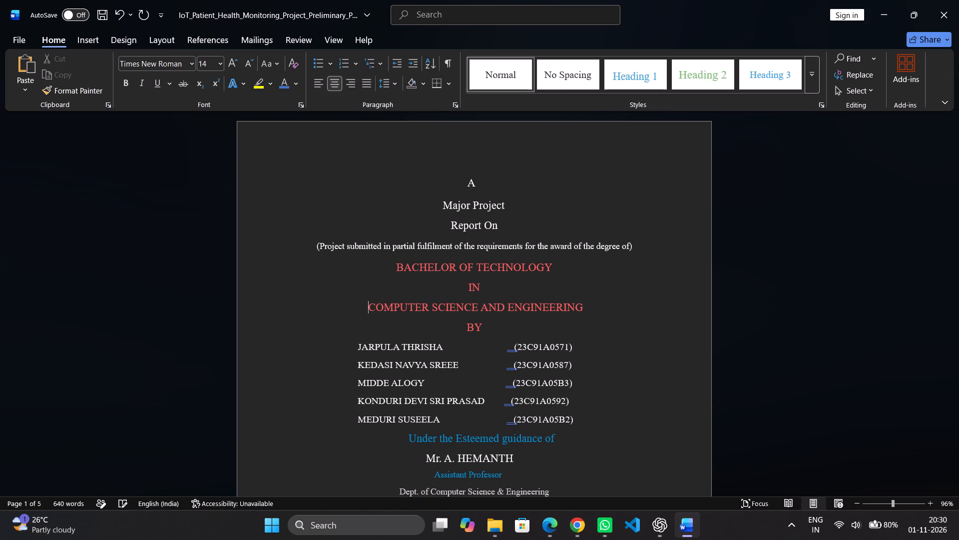
pyautogui.press('space')
pyautogui.press('space')
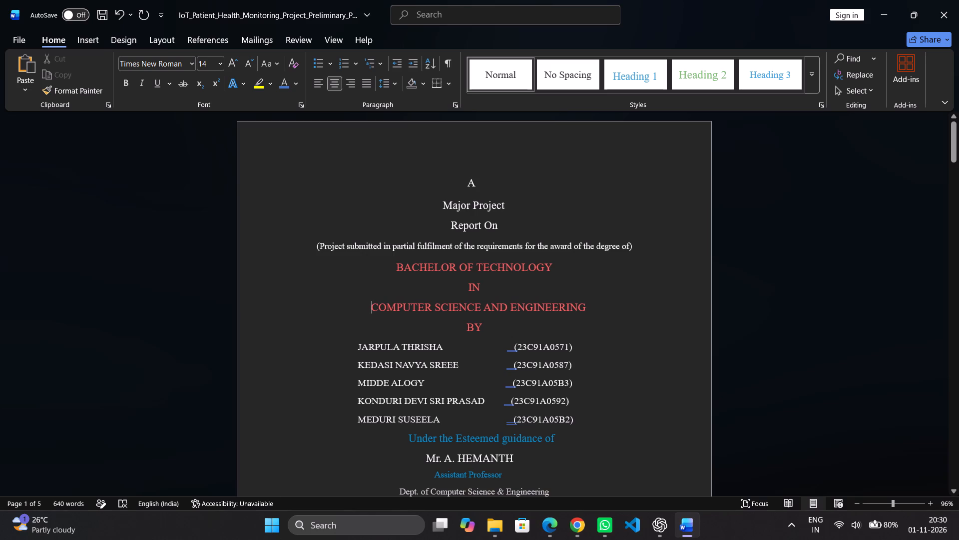
# Shift the first two student lines below "BY" on the cover page to the right with two leading spaces each.
pyautogui.moveTo(348, 346); pyautogui.dragTo(353, 346)
pyautogui.press('space')
pyautogui.press('space')
pyautogui.press('space')
pyautogui.press('Down')
pyautogui.press('Left')
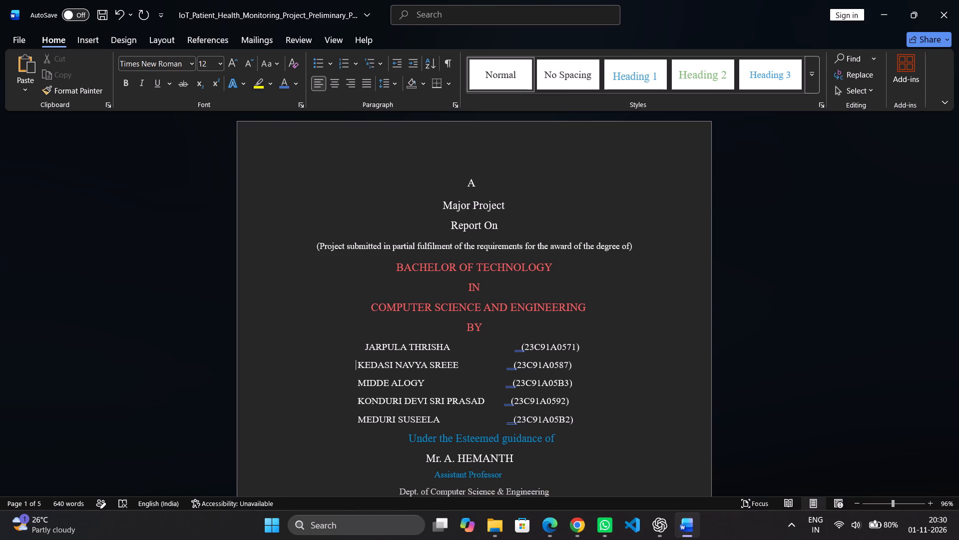
pyautogui.press('space')
pyautogui.press('space')
pyautogui.press('BackSpace')
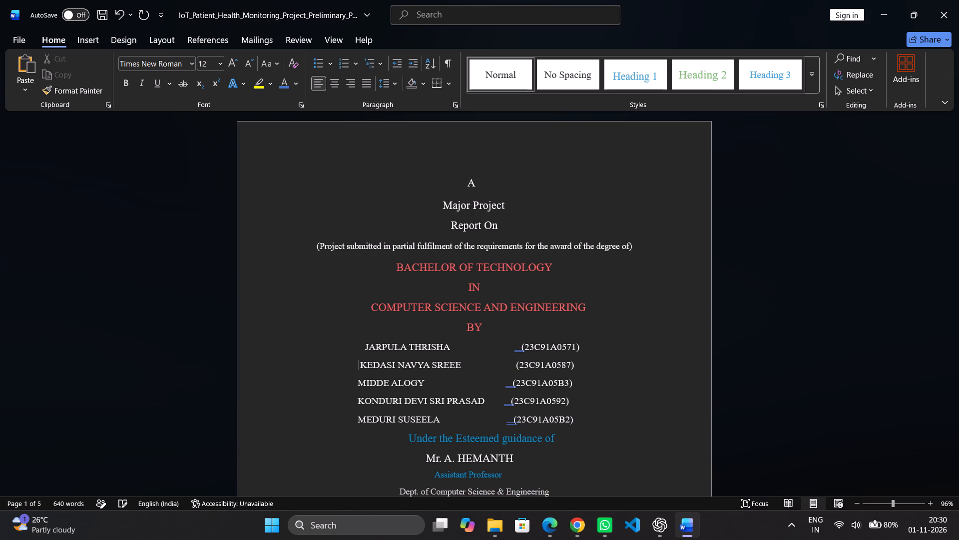
pyautogui.press('space')
pyautogui.press('Up')
pyautogui.press('BackSpace')
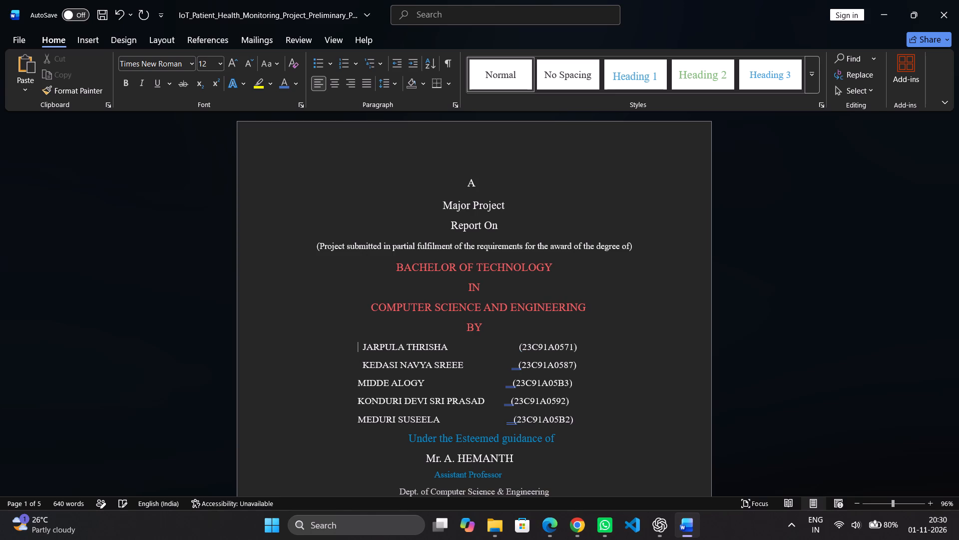
pyautogui.press('Right')
pyautogui.press('Right')
pyautogui.press('Right')
# Shift the third student line on the cover page to the right with two leading spaces.
pyautogui.press('Down')
pyautogui.press('Down')
pyautogui.press('Left')
pyautogui.press('Left')
pyautogui.press('Left')
pyautogui.press('space')
pyautogui.press('space')
pyautogui.press('Up')
pyautogui.press('Down')
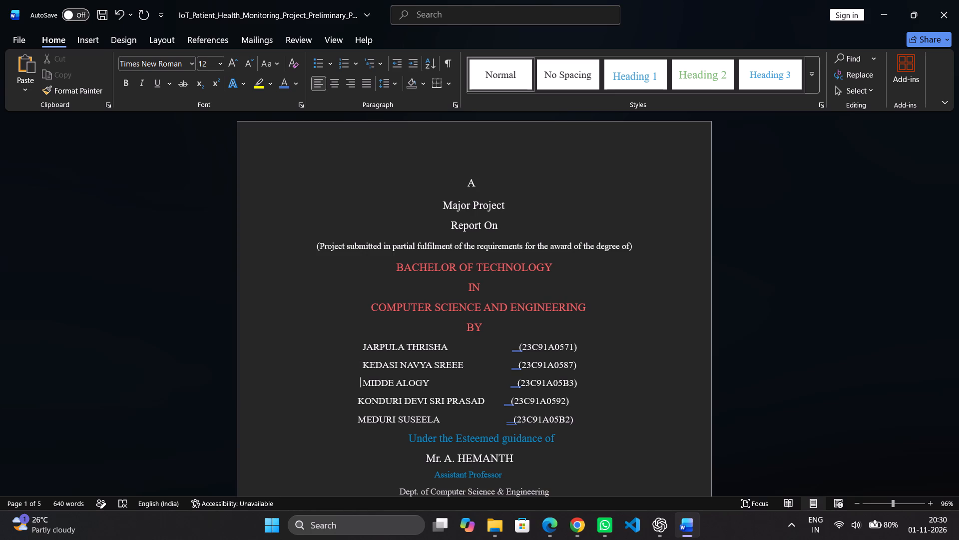
# Reduce the indent of the first three student lines on the cover page to one leading space each.
pyautogui.press('BackSpace')
pyautogui.press('Up')
pyautogui.press('Right')
pyautogui.press('BackSpace')
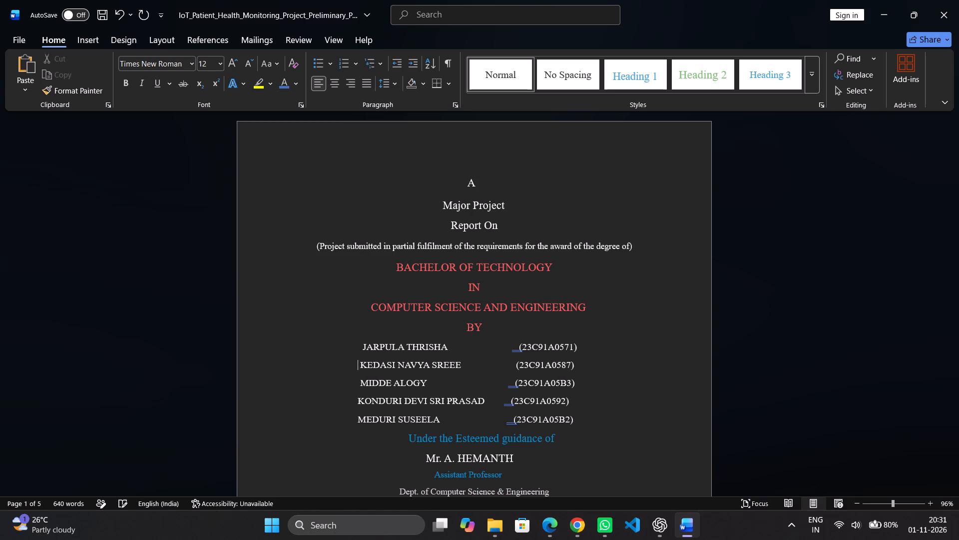
pyautogui.press('Up')
pyautogui.press('Right')
pyautogui.press('Right')
pyautogui.press('BackSpace')
# Add one leading space to the fourth and fifth student lines on the cover page.
pyautogui.press('Down')
pyautogui.press('Down')
pyautogui.press('Down')
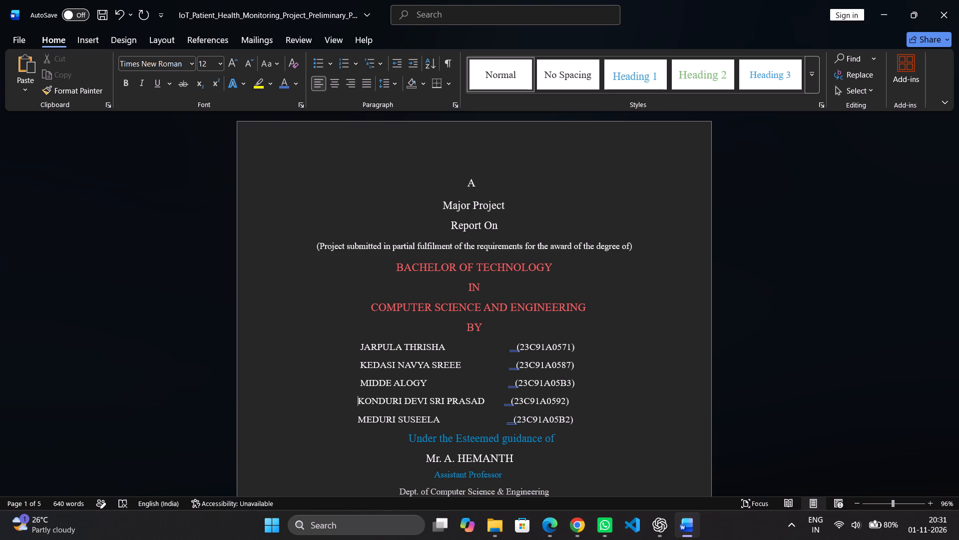
pyautogui.press('space')
pyautogui.press('Down')
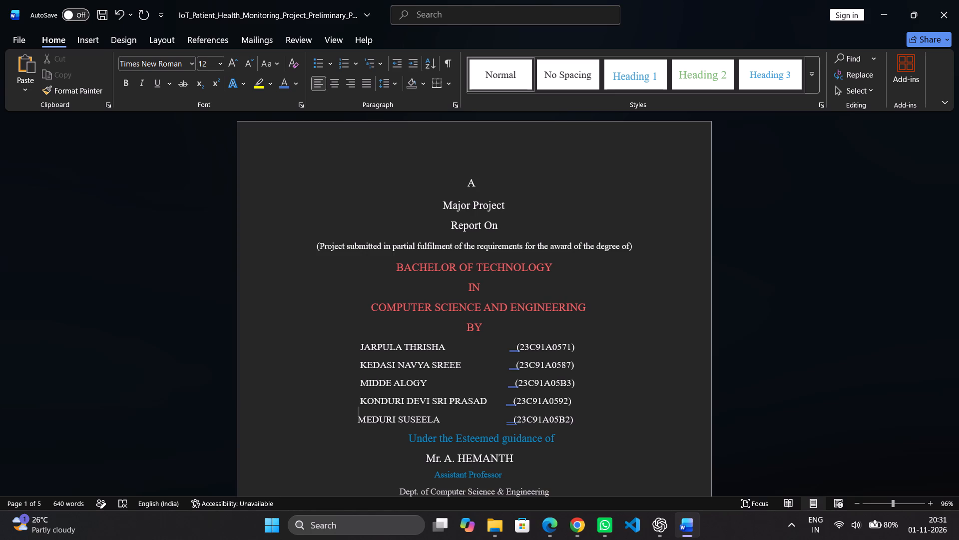
pyautogui.press('Up')
pyautogui.press('Up')
pyautogui.press('Down')
pyautogui.press('Down')
pyautogui.press('Left')
pyautogui.press('Right')
pyautogui.press('space')
pyautogui.press('Up')
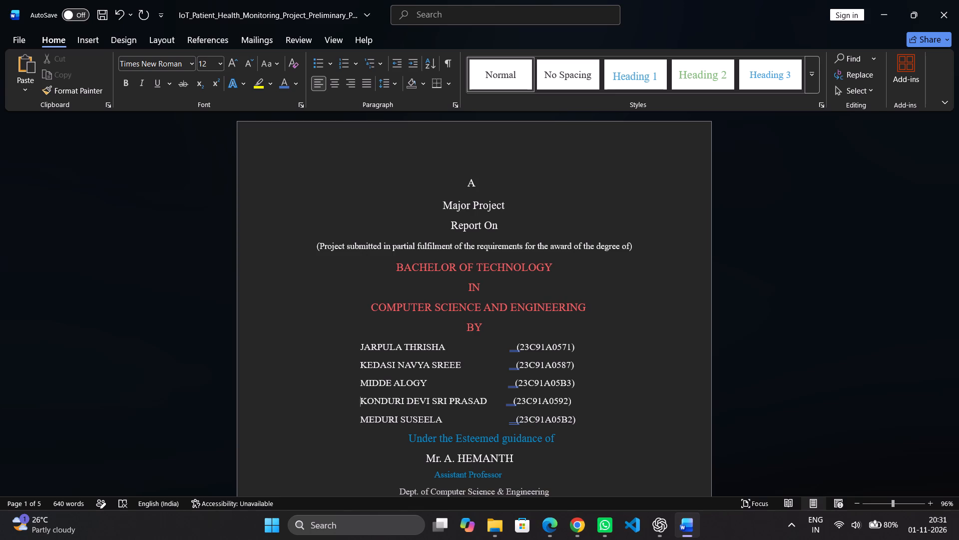
# Review the layout from the cover page's student list through the signature block on the certificate page.
pyautogui.press('Right')
pyautogui.press('Up')
pyautogui.press('Up')
pyautogui.press('Up')
pyautogui.press('Up')
pyautogui.press('Up')
pyautogui.press('Up')
pyautogui.press('Up')
pyautogui.press('Up')
pyautogui.press('Up')
pyautogui.press('Up')
pyautogui.press('Up')
pyautogui.press('Down')
pyautogui.press('Down')
pyautogui.press('Down')
pyautogui.press('Down')
pyautogui.press('Down')
pyautogui.press('Down')
pyautogui.press('Down')
pyautogui.press('Down')
pyautogui.press('Down')
pyautogui.press('Down')
pyautogui.press('Down')
pyautogui.press('Down')
pyautogui.press('Down')
pyautogui.press('Down')
pyautogui.press('Down')
pyautogui.press('Down')
pyautogui.press('Down')
pyautogui.press('Down')
pyautogui.press('Down')
pyautogui.press('Down')
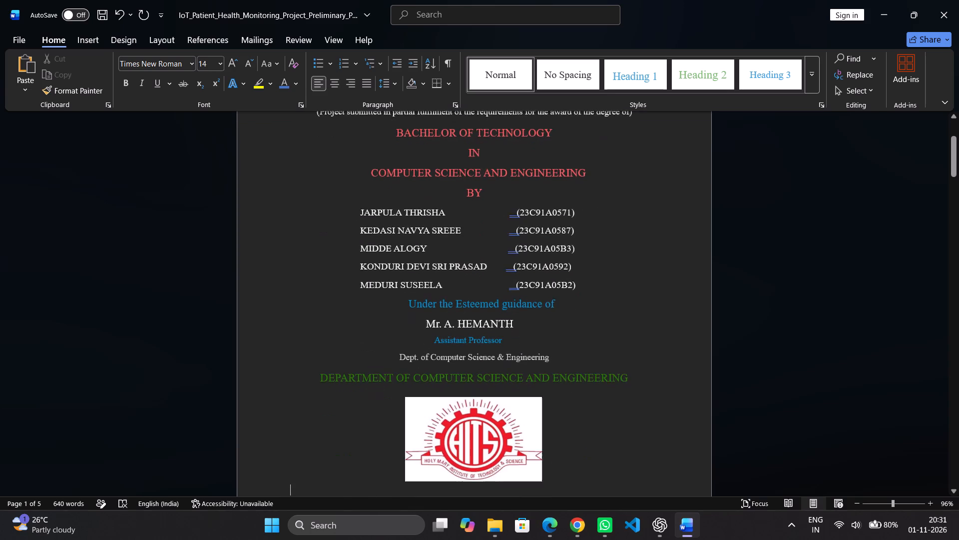
pyautogui.press('Down')
pyautogui.press('Down')
pyautogui.press('Down')
pyautogui.press('Down')
pyautogui.press('Down')
pyautogui.press('Down')
pyautogui.press('Down')
pyautogui.press('Down')
pyautogui.press('Down')
pyautogui.press('Down')
pyautogui.press('Down')
pyautogui.press('Down')
pyautogui.press('Down')
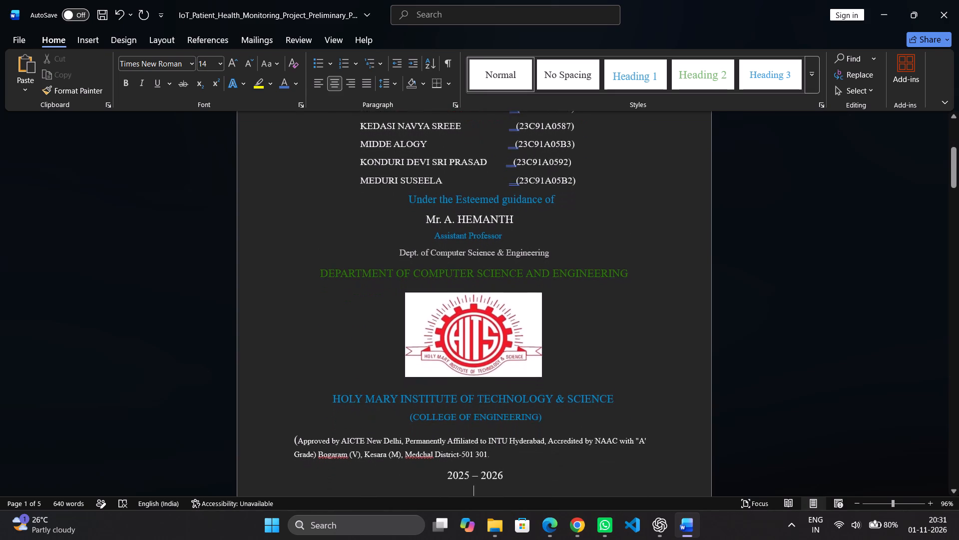
pyautogui.press('Down')
pyautogui.press('Down')
pyautogui.press('Down')
pyautogui.press('Down')
pyautogui.press('Down')
pyautogui.press('Down')
pyautogui.press('Down')
pyautogui.press('Down')
pyautogui.press('Down')
pyautogui.press('Down')
pyautogui.press('Down')
pyautogui.press('Down')
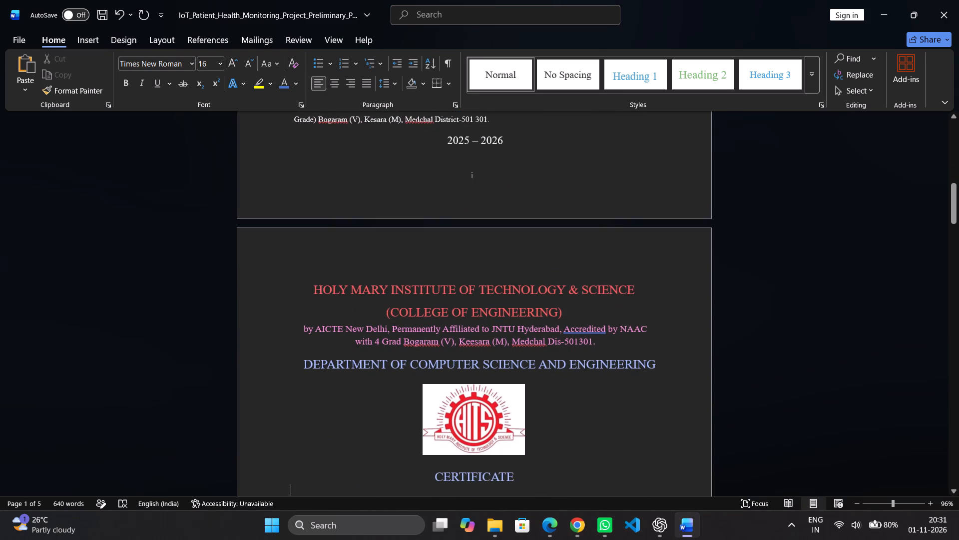
pyautogui.press('Down')
pyautogui.press('Down')
pyautogui.press('Down')
pyautogui.press('Down')
pyautogui.press('Down')
pyautogui.press('Down')
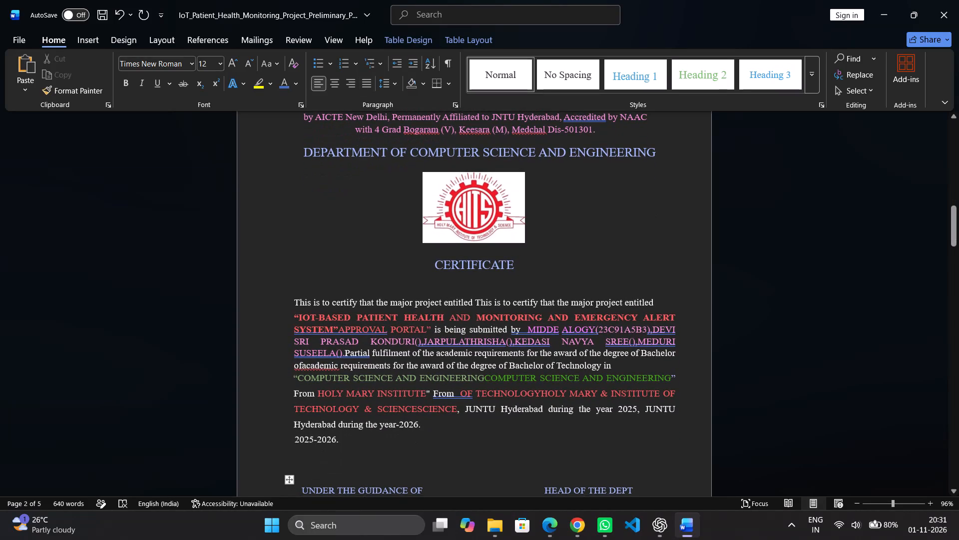
pyautogui.press('Down')
pyautogui.press('Down')
pyautogui.press('Down')
pyautogui.press('Down')
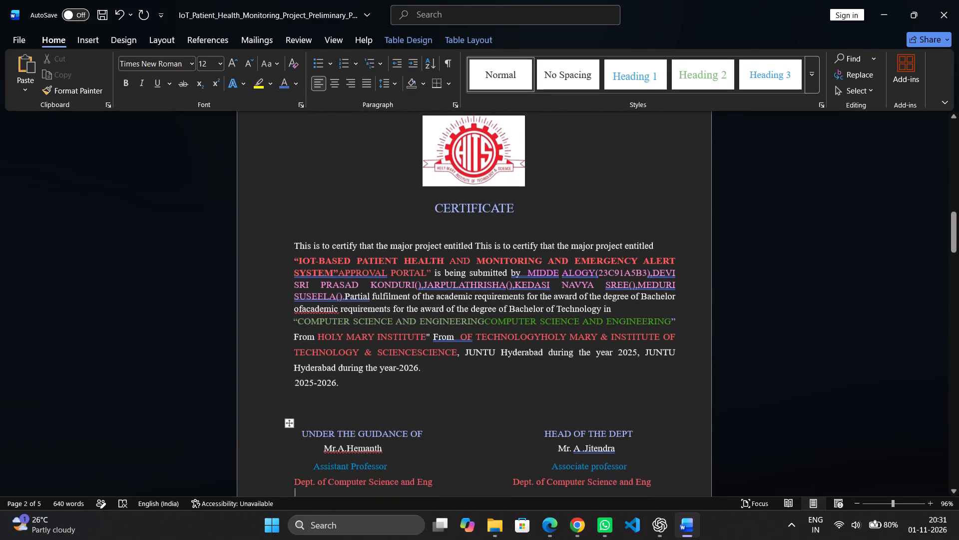
pyautogui.press('Down')
pyautogui.press('Up')
pyautogui.press('Up')
pyautogui.press('Up')
pyautogui.press('Up')
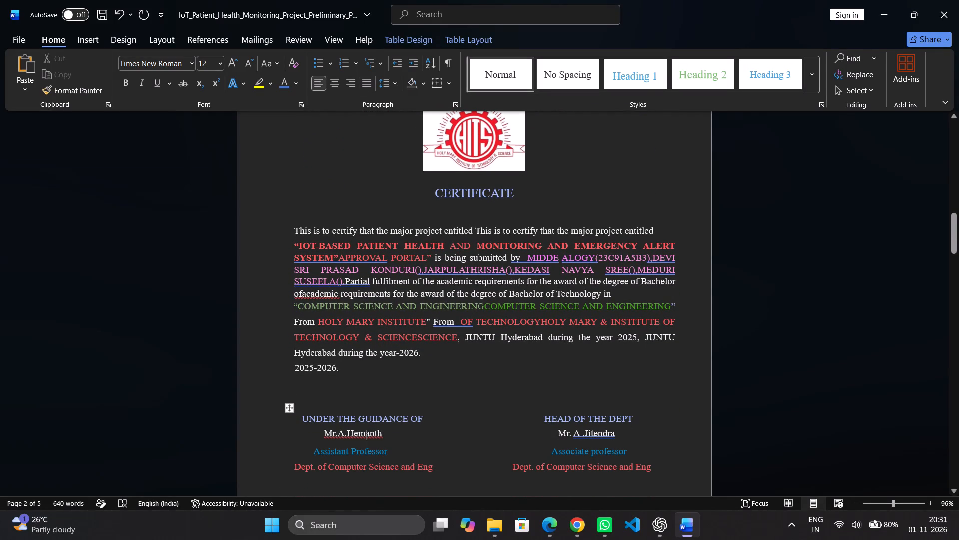
pyautogui.press('Up')
pyautogui.press('Up')
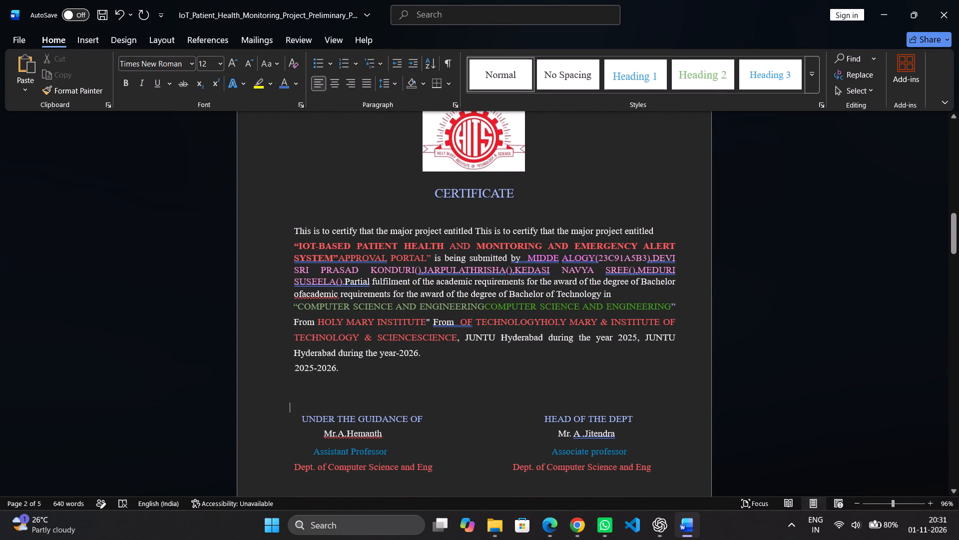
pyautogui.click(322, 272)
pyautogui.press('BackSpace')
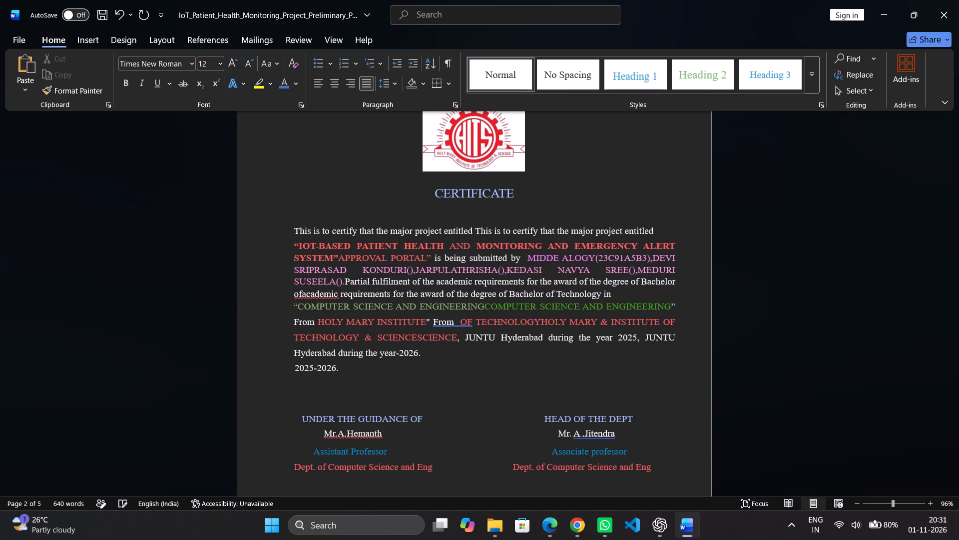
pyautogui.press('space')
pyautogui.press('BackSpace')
# Delete the garbled certificate text from "This is to certify" through "2025-2026." below the CERTIFICATE heading.
pyautogui.moveTo(290, 224); pyautogui.dragTo(395, 337)
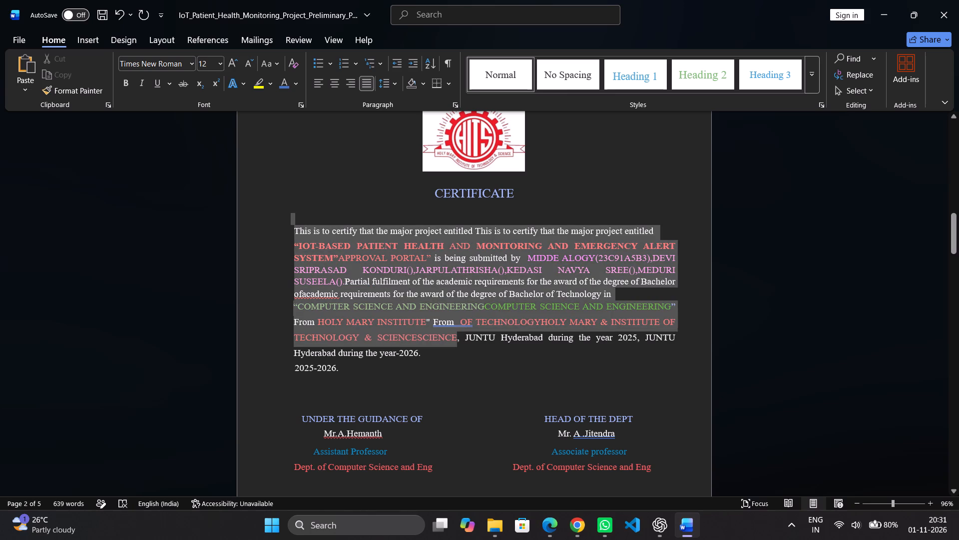
pyautogui.moveTo(395, 337); pyautogui.dragTo(408, 366)
pyautogui.press('BackSpace')
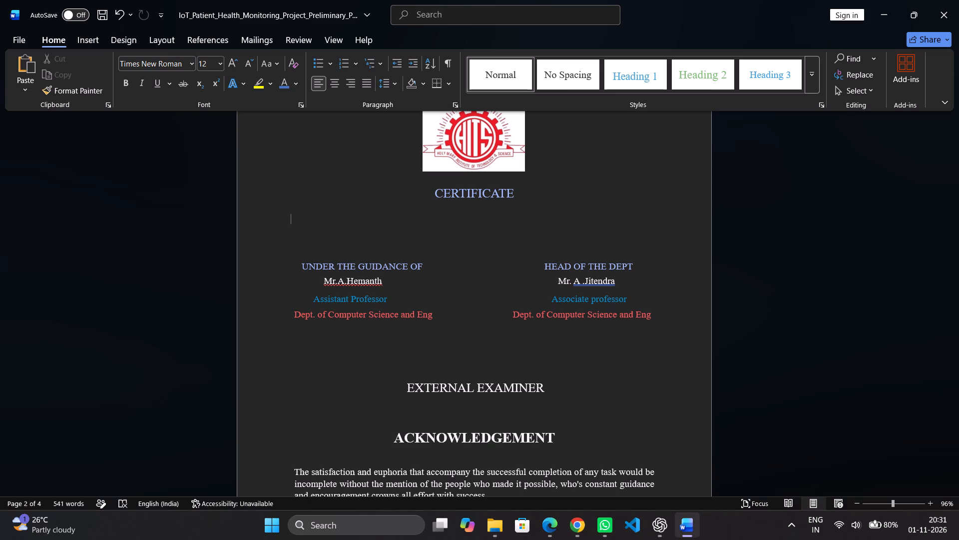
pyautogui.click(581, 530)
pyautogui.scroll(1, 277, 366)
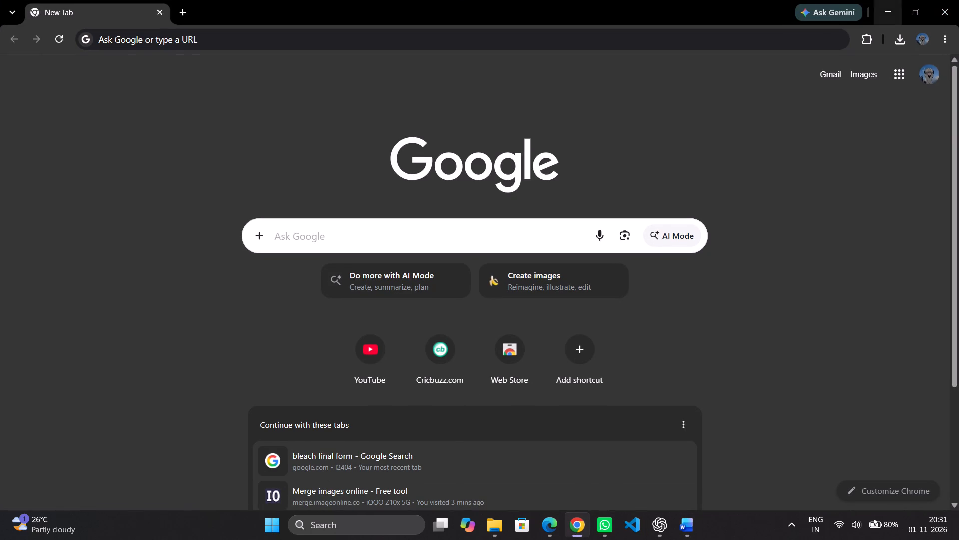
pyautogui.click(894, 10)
# Copy the certificate paragraph's opening, through the first student's name, from the PDF in Edge and paste it below the CERTIFICATE heading in Word.
pyautogui.click(549, 528)
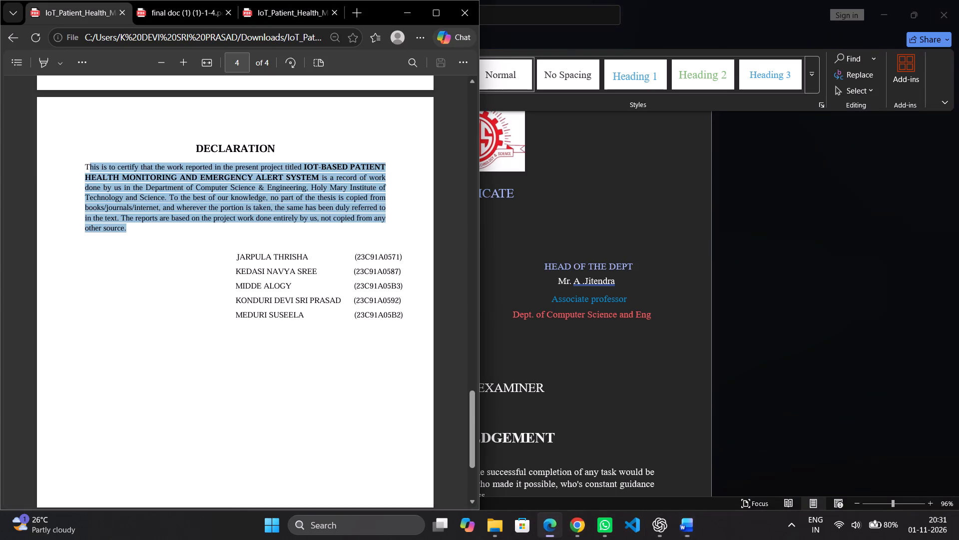
pyautogui.scroll(18, 203, 208)
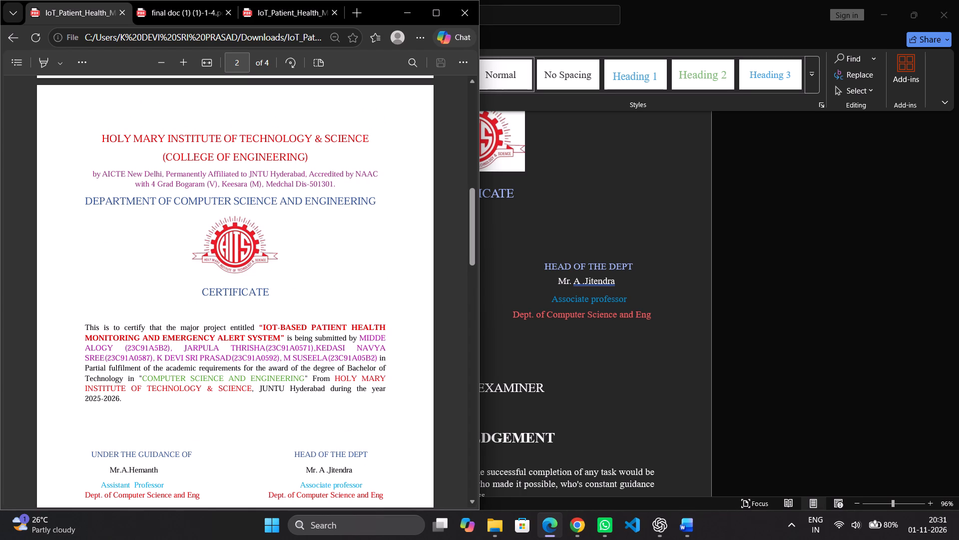
pyautogui.moveTo(85, 323); pyautogui.dragTo(112, 349)
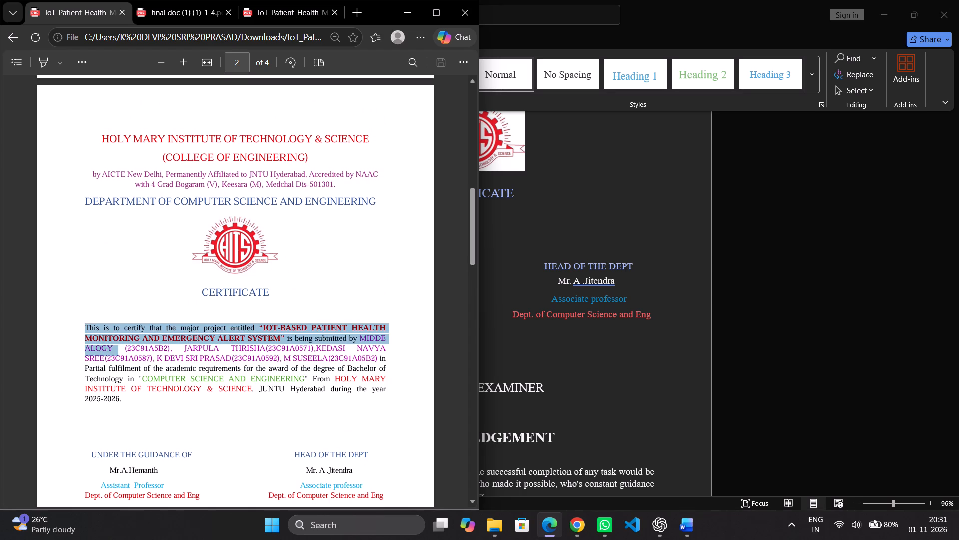
pyautogui.moveTo(112, 349); pyautogui.dragTo(110, 349)
pyautogui.hotkey('ctrl', 'c')
pyautogui.click(661, 381)
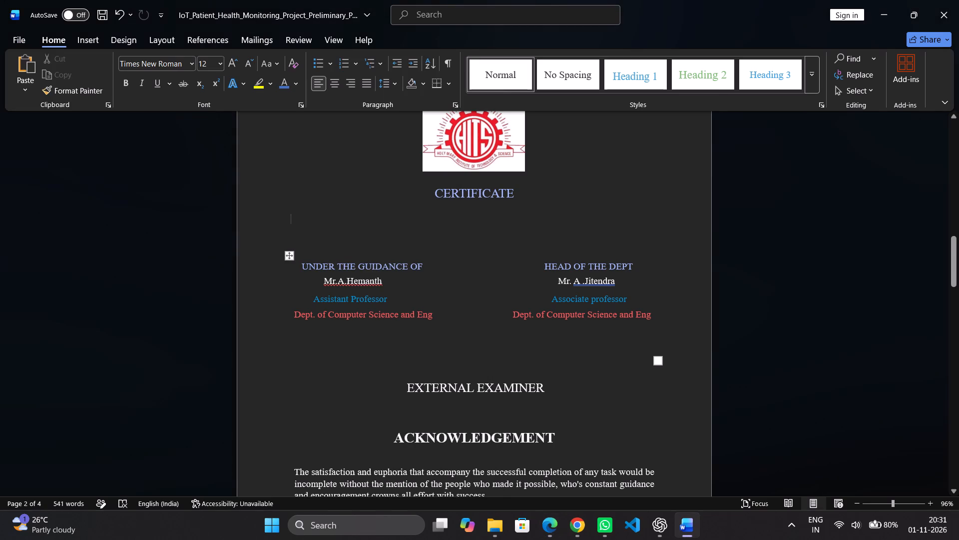
pyautogui.click(546, 338)
pyautogui.click(437, 224)
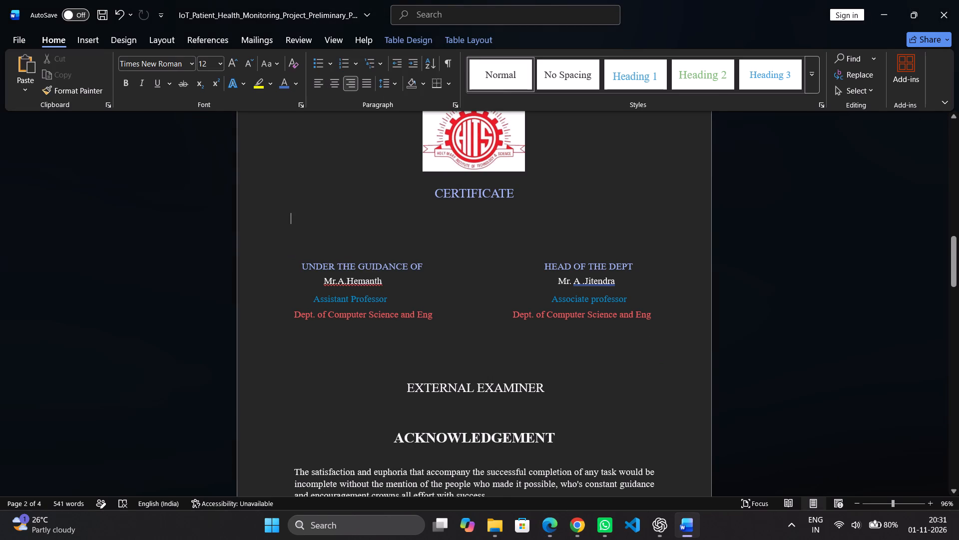
pyautogui.hotkey('ctrl', 'v')
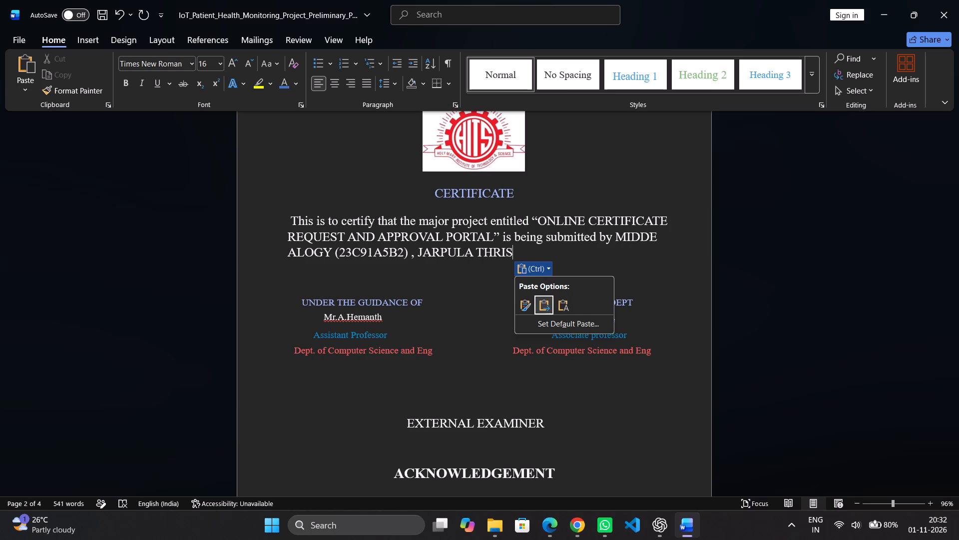
# Undo the pasted certificate opening and the deletion of the original certificate paragraph, but redo the earlier space removal in the second student's name.
pyautogui.scroll(6, 481, 235)
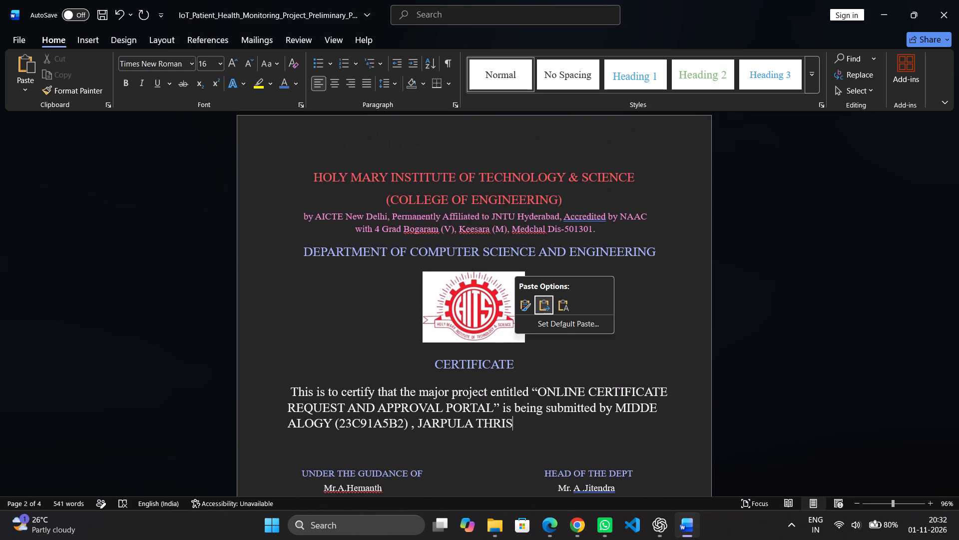
pyautogui.moveTo(290, 383); pyautogui.dragTo(326, 395)
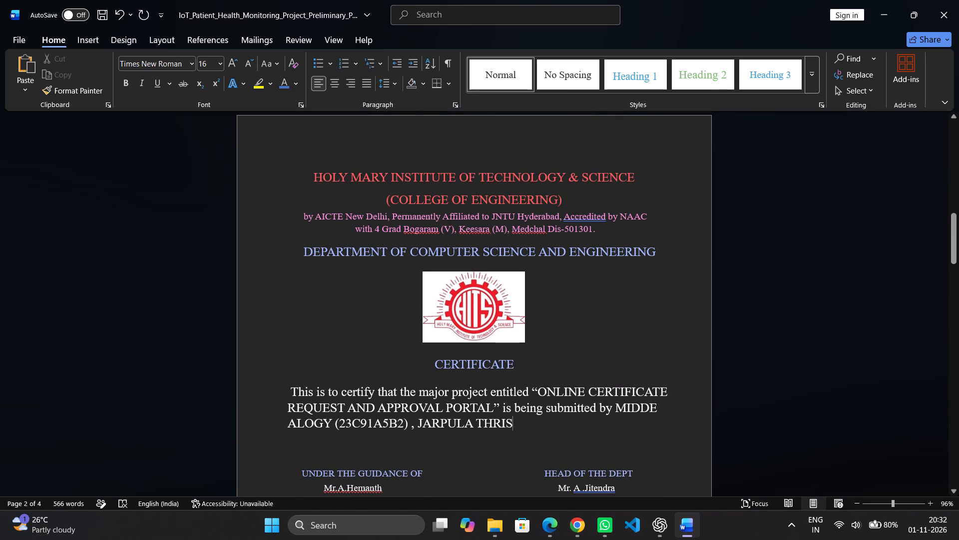
pyautogui.moveTo(515, 425); pyautogui.dragTo(306, 396)
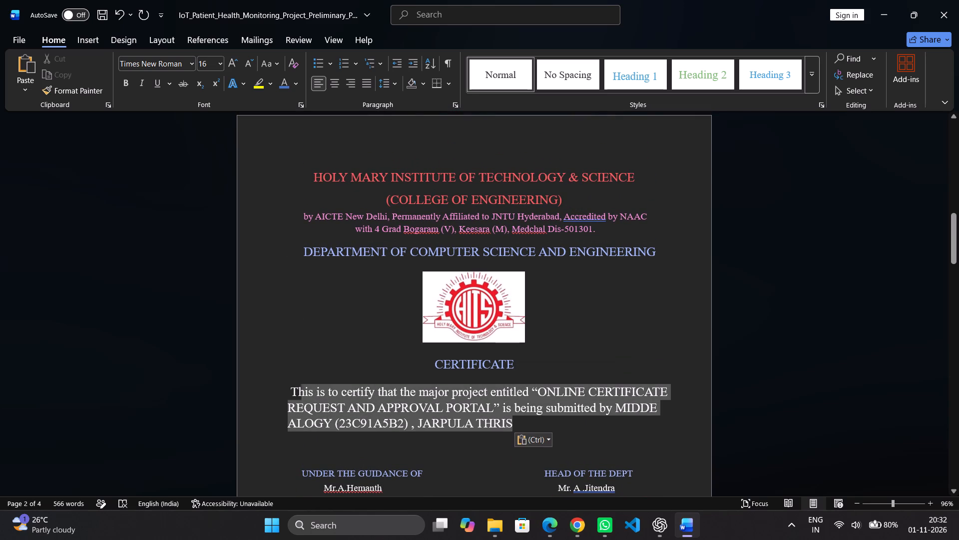
pyautogui.moveTo(306, 396); pyautogui.dragTo(299, 394)
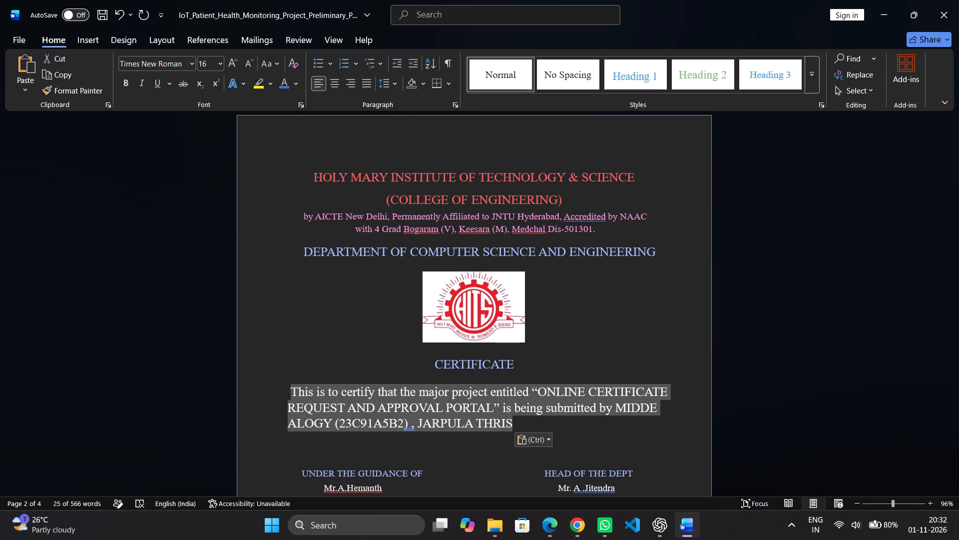
pyautogui.tripleClick(121, 14)
pyautogui.click(144, 15)
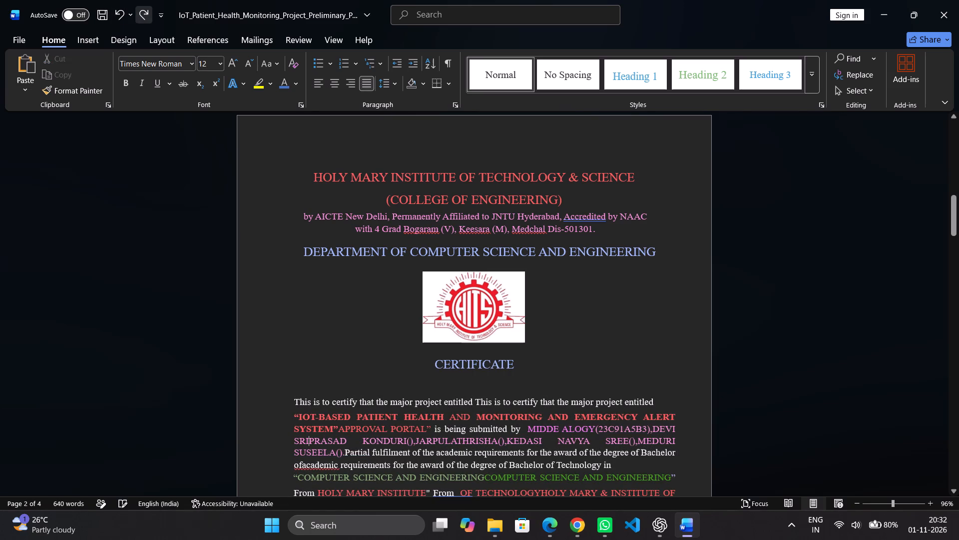
# Remove the space before the surname in the second student's name in the certificate paragraph.
pyautogui.scroll(-5, 158, 31)
pyautogui.scroll(4, 141, 33)
pyautogui.scroll(1, 160, 268)
pyautogui.scroll(-2, 160, 268)
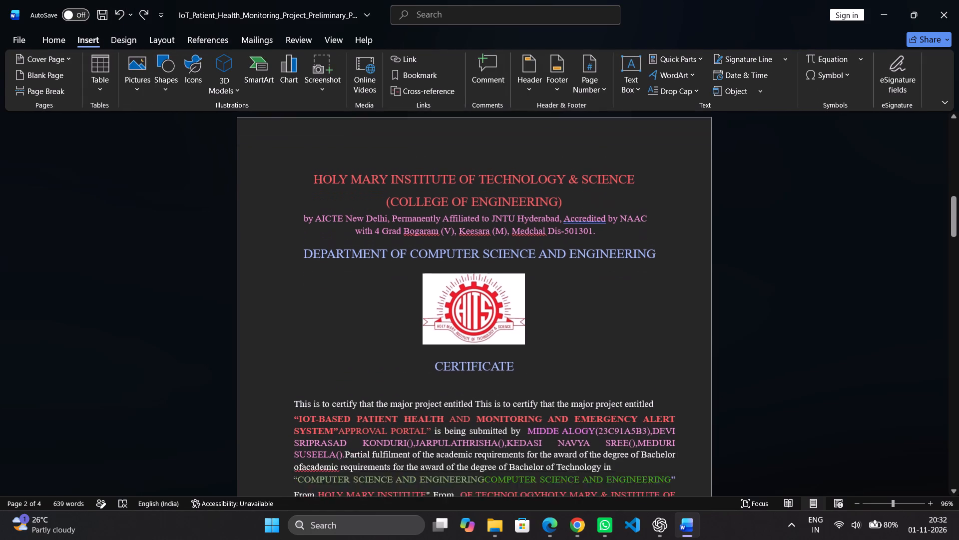
pyautogui.scroll(-3, 160, 268)
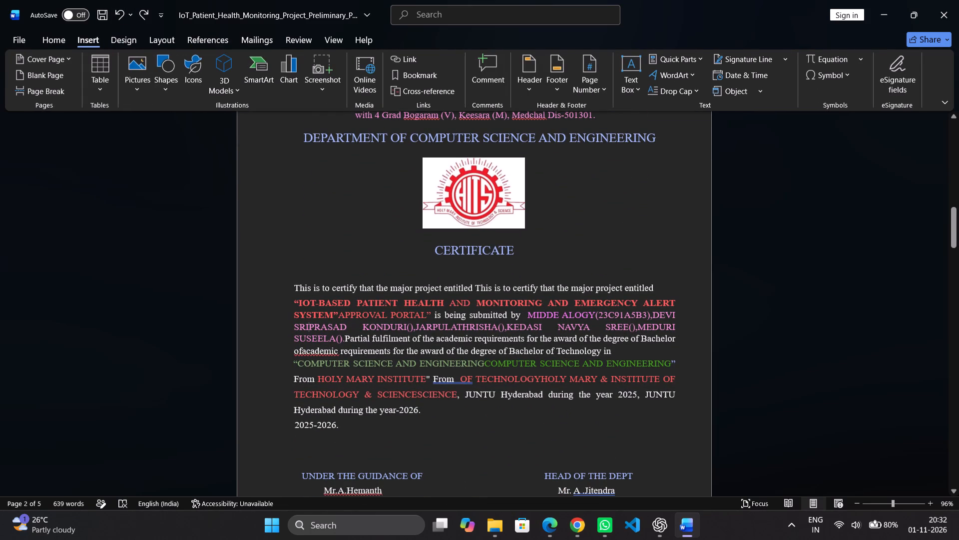
pyautogui.click(362, 326)
pyautogui.press('BackSpace')
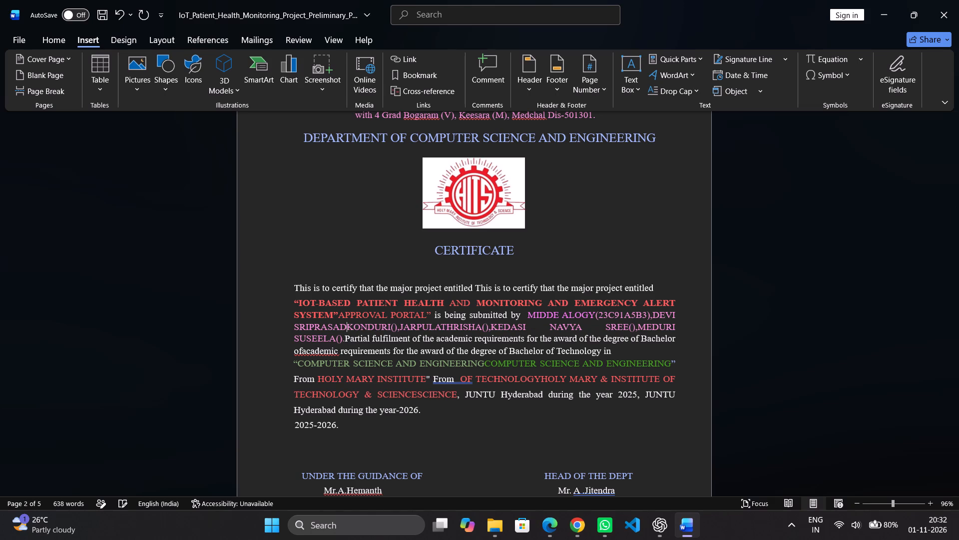
# Remove the spaces between "submitted by" and the first student's name in the certificate paragraph.
pyautogui.press('Up')
pyautogui.press('Right')
pyautogui.press('Right')
pyautogui.press('Right')
pyautogui.press('Right')
pyautogui.press('Right')
pyautogui.press('Right')
pyautogui.press('Right')
pyautogui.press('Right')
pyautogui.press('Right')
pyautogui.press('Right')
pyautogui.press('Right')
pyautogui.press('Right')
pyautogui.press('Right')
pyautogui.press('Right')
pyautogui.press('Right')
pyautogui.press('Right')
pyautogui.press('Right')
pyautogui.press('Right')
pyautogui.press('Right')
pyautogui.press('Right')
pyautogui.press('Right')
pyautogui.press('Right')
pyautogui.press('Left')
pyautogui.press('BackSpace')
pyautogui.press('BackSpace')
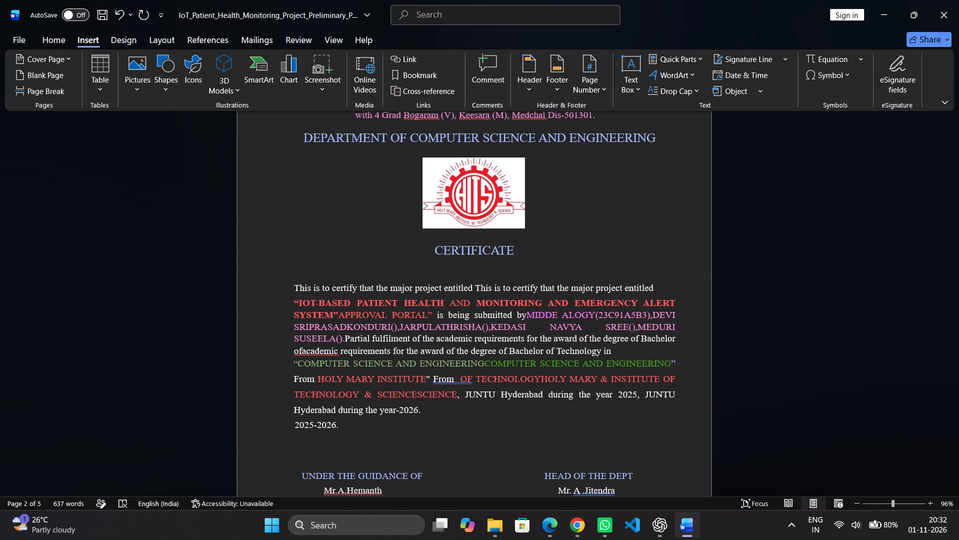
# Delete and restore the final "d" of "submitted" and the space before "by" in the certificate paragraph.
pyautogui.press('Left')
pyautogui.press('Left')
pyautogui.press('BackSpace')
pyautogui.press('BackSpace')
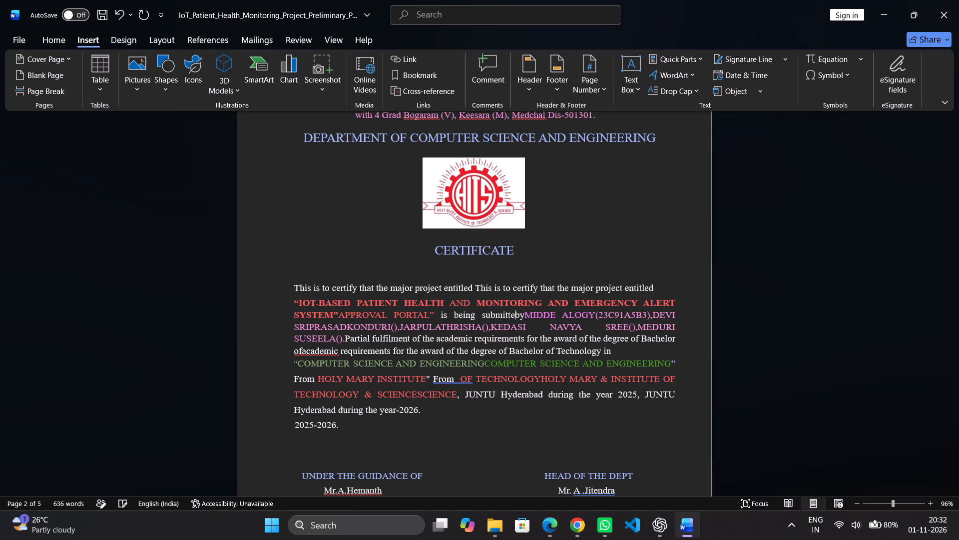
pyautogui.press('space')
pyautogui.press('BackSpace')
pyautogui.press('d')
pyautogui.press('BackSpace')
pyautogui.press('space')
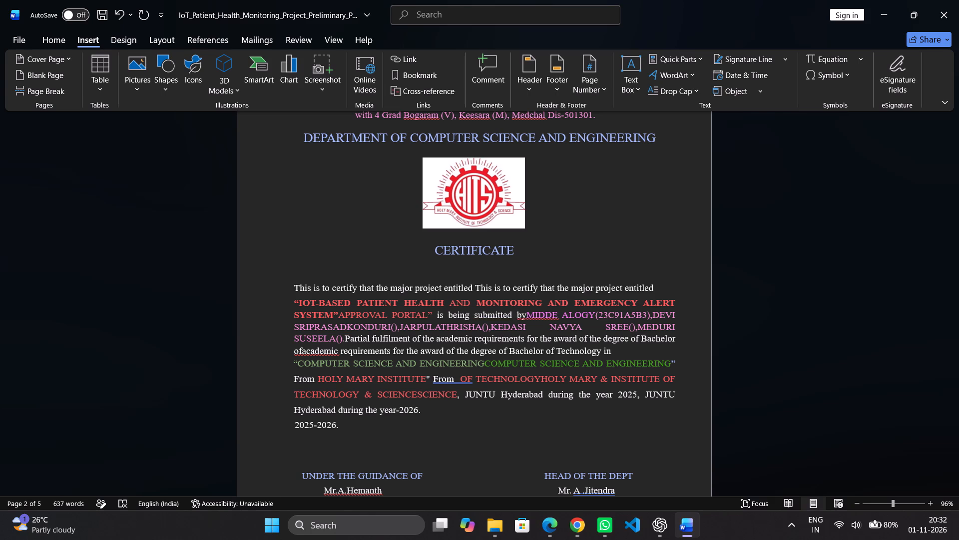
# Remove both spaces inside the fourth student's name in the certificate paragraph.
pyautogui.press('Down')
pyautogui.press('Right')
pyautogui.press('Right')
pyautogui.press('Right')
pyautogui.press('Right')
pyautogui.press('Left')
pyautogui.press('BackSpace')
pyautogui.press('Right')
pyautogui.press('Right')
pyautogui.press('Right')
pyautogui.press('Right')
pyautogui.press('Right')
pyautogui.press('Right')
pyautogui.press('Right')
pyautogui.press('Right')
pyautogui.press('Right')
pyautogui.press('Right')
pyautogui.press('Left')
pyautogui.press('Left')
pyautogui.press('Left')
pyautogui.press('Left')
pyautogui.press('BackSpace')
# Remove the space inside the fifth student's name in the certificate paragraph.
pyautogui.press('Right')
pyautogui.press('Right')
pyautogui.press('Right')
pyautogui.press('Right')
pyautogui.press('Right')
pyautogui.press('Right')
pyautogui.press('Right')
pyautogui.press('Right')
pyautogui.press('Right')
pyautogui.press('Right')
pyautogui.press('Right')
pyautogui.press('Right')
pyautogui.press('Right')
pyautogui.press('Right')
pyautogui.press('Right')
pyautogui.press('Right')
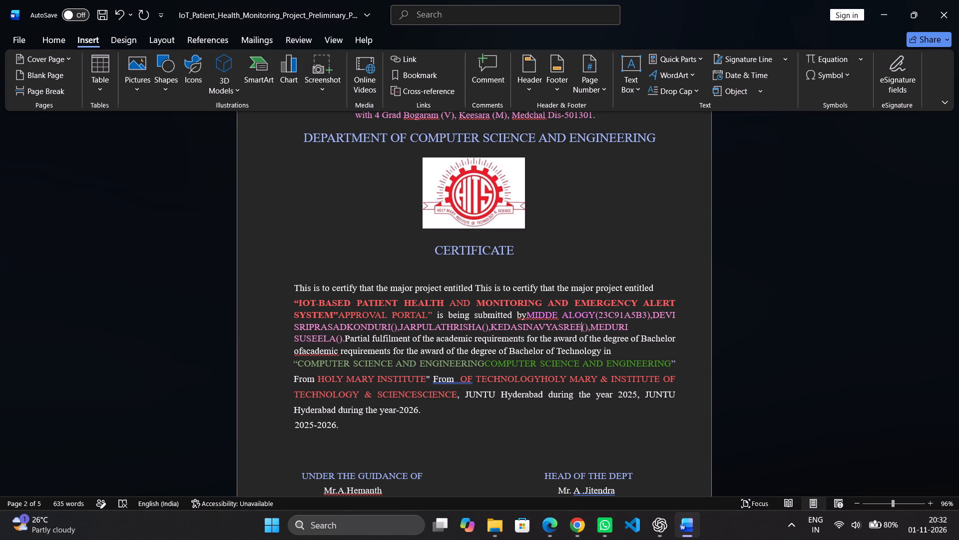
pyautogui.press('Left')
pyautogui.press('Left')
pyautogui.press('BackSpace')
pyautogui.press('Right')
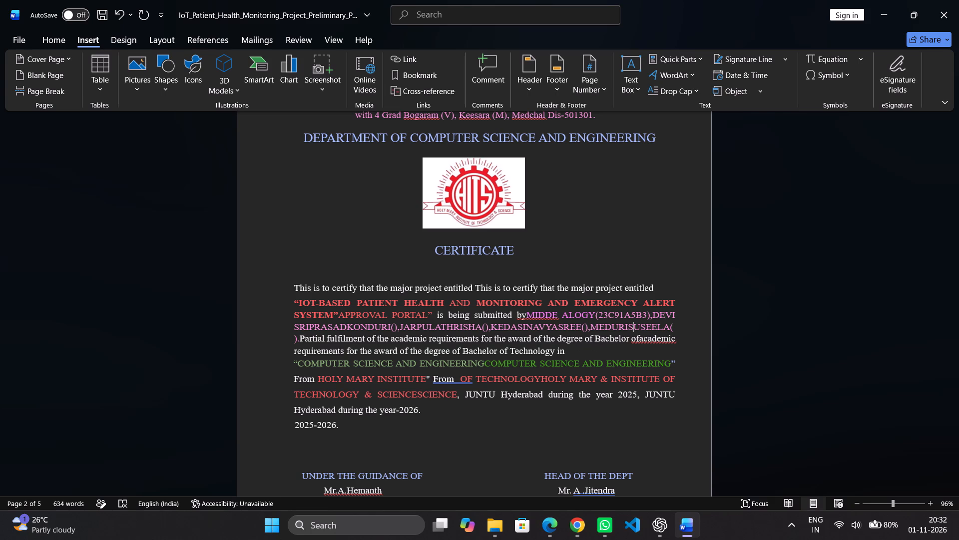
# Remove the space between "is" and "being" before the student names in the certificate paragraph.
pyautogui.press('Up')
pyautogui.press('Left')
pyautogui.press('Left')
pyautogui.press('Left')
pyautogui.press('Left')
pyautogui.press('Left')
pyautogui.press('Left')
pyautogui.press('Left')
pyautogui.press('Left')
pyautogui.press('Left')
pyautogui.press('Left')
pyautogui.press('Left')
pyautogui.press('Left')
pyautogui.press('Left')
pyautogui.press('Left')
pyautogui.press('Left')
pyautogui.press('Left')
pyautogui.press('Left')
pyautogui.press('Left')
pyautogui.press('Left')
pyautogui.press('Left')
pyautogui.press('Right')
pyautogui.press('Right')
pyautogui.press('Right')
pyautogui.press('Right')
pyautogui.press('Right')
pyautogui.press('Right')
pyautogui.press('Right')
pyautogui.press('Right')
pyautogui.press('Right')
pyautogui.press('BackSpace')
pyautogui.press('Right')
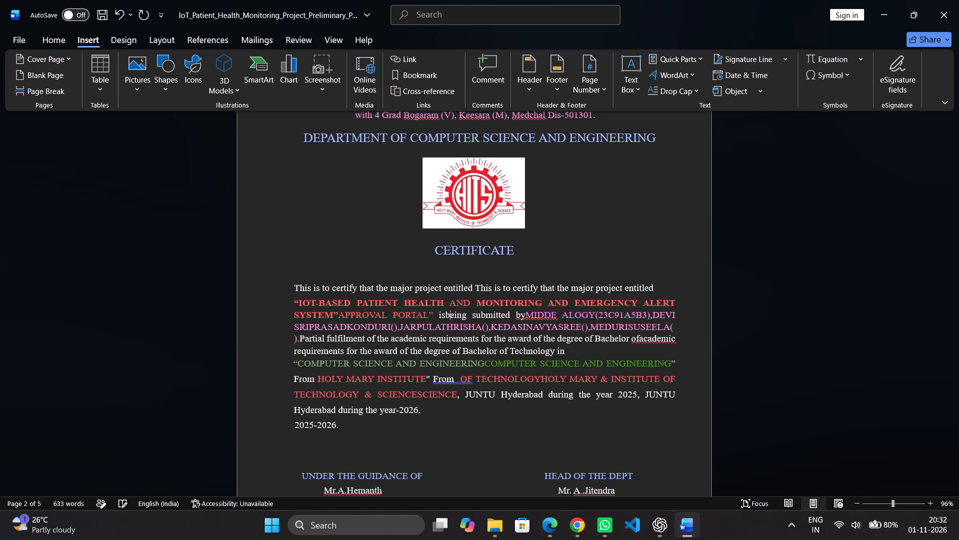
# Remove the space between "being" and "submitted" in the certificate paragraph.
pyautogui.press('Right')
pyautogui.press('Right')
pyautogui.press('Right')
pyautogui.press('Right')
pyautogui.press('Right')
pyautogui.press('BackSpace')
# Remove the space between "submitted" and "by" in the certificate paragraph.
pyautogui.press('Right')
pyautogui.press('Right')
pyautogui.press('Right')
pyautogui.press('Right')
pyautogui.press('Right')
pyautogui.press('Right')
pyautogui.press('Right')
pyautogui.press('Right')
pyautogui.press('Right')
pyautogui.press('Right')
pyautogui.press('Right')
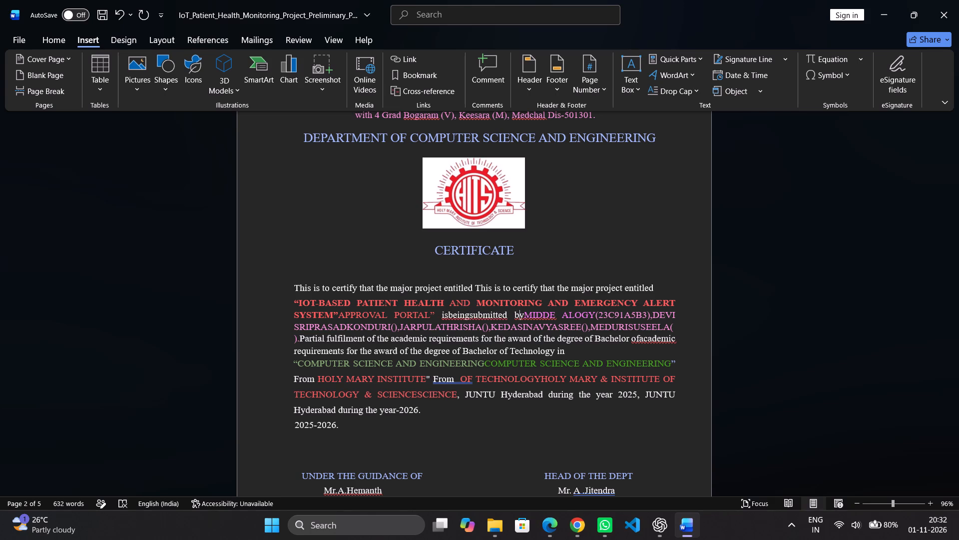
pyautogui.press('Left')
pyautogui.press('BackSpace')
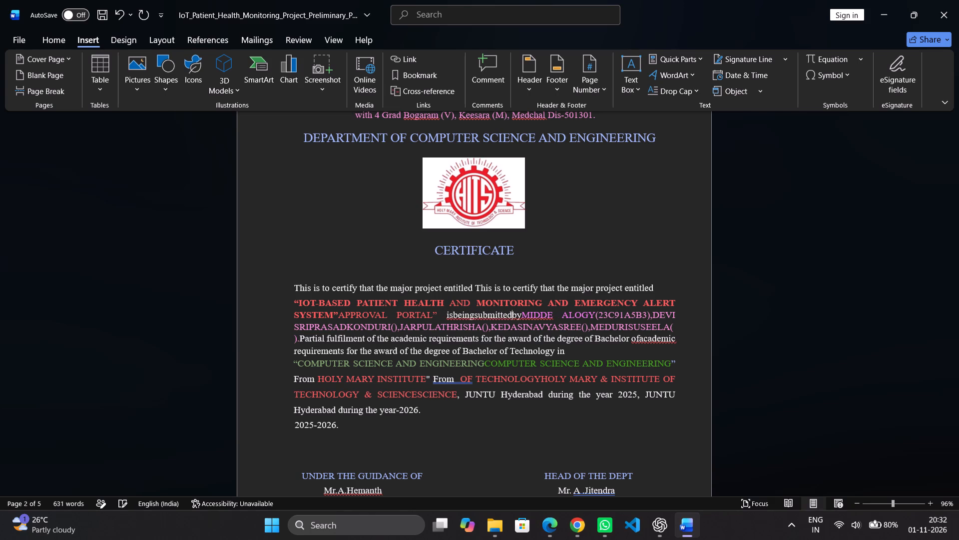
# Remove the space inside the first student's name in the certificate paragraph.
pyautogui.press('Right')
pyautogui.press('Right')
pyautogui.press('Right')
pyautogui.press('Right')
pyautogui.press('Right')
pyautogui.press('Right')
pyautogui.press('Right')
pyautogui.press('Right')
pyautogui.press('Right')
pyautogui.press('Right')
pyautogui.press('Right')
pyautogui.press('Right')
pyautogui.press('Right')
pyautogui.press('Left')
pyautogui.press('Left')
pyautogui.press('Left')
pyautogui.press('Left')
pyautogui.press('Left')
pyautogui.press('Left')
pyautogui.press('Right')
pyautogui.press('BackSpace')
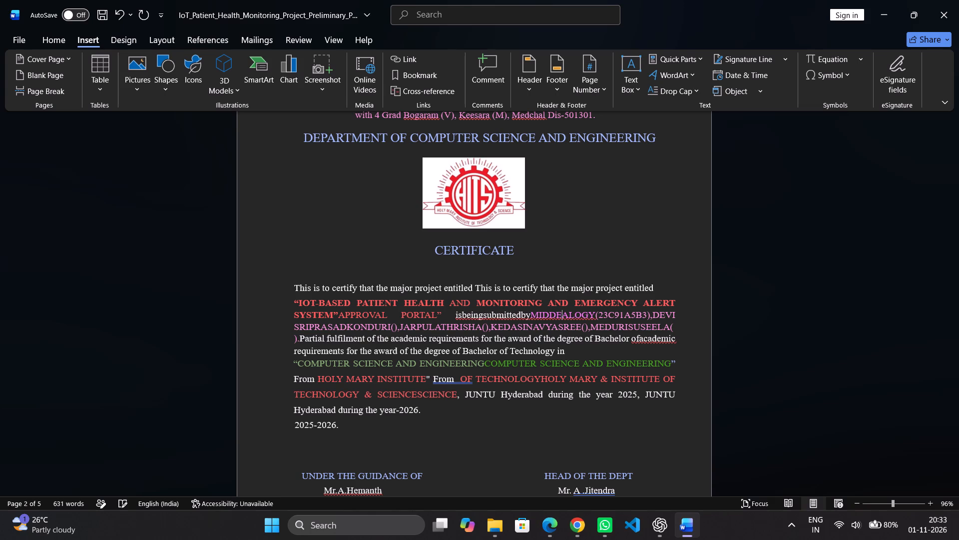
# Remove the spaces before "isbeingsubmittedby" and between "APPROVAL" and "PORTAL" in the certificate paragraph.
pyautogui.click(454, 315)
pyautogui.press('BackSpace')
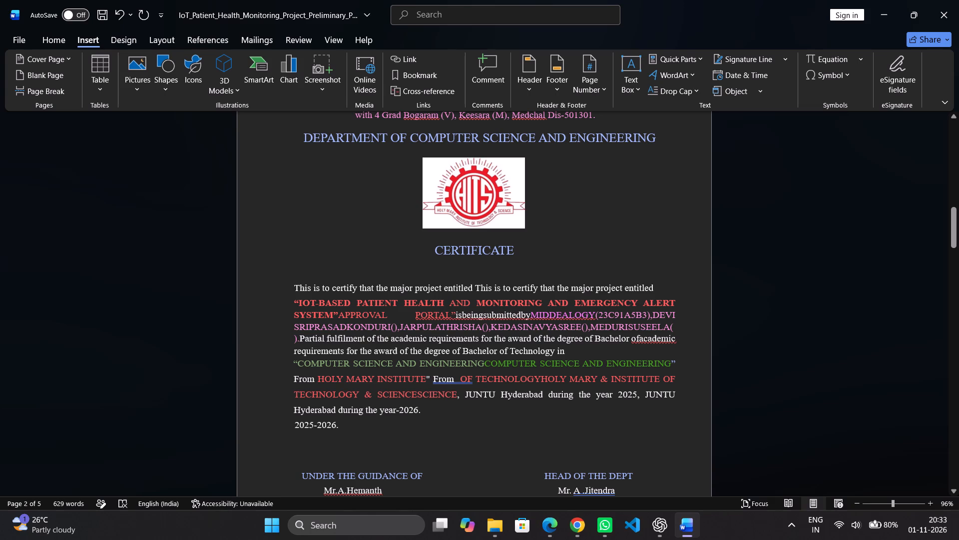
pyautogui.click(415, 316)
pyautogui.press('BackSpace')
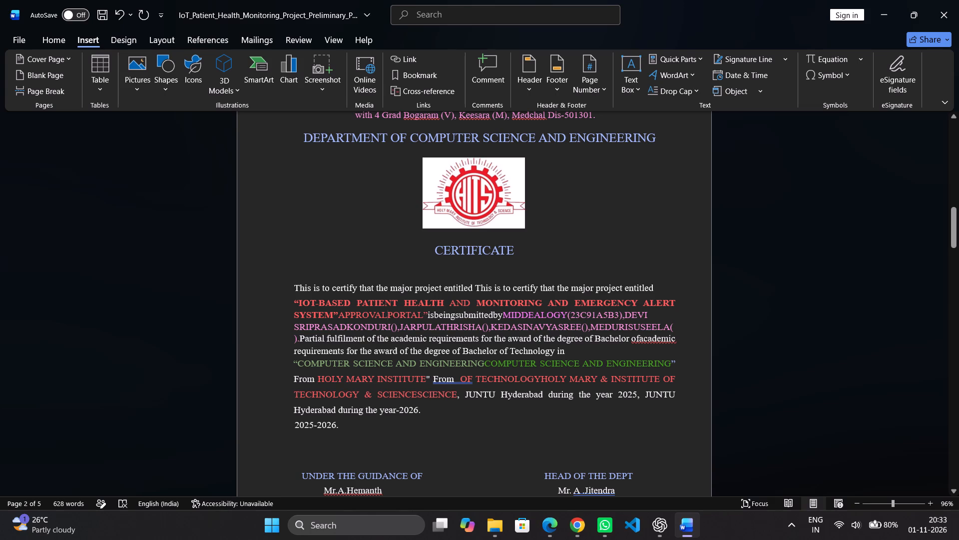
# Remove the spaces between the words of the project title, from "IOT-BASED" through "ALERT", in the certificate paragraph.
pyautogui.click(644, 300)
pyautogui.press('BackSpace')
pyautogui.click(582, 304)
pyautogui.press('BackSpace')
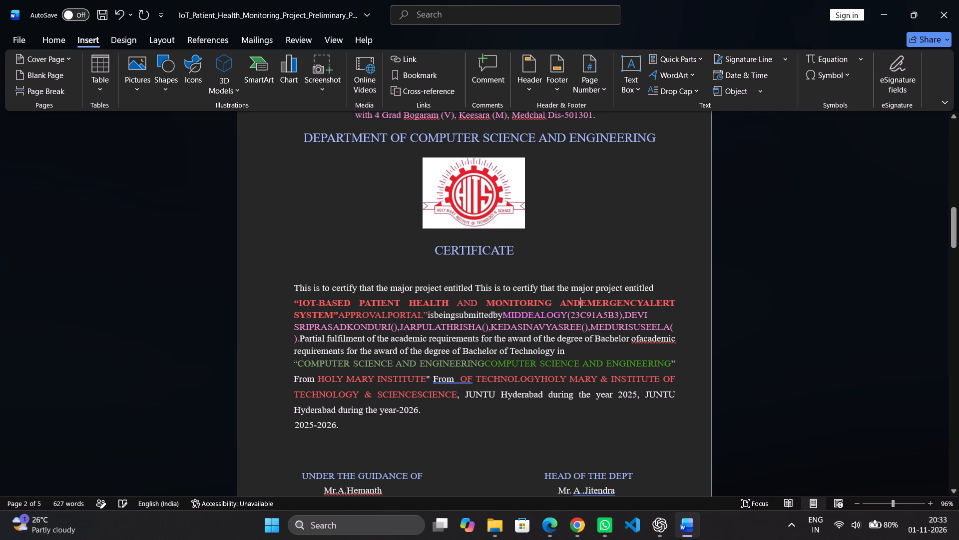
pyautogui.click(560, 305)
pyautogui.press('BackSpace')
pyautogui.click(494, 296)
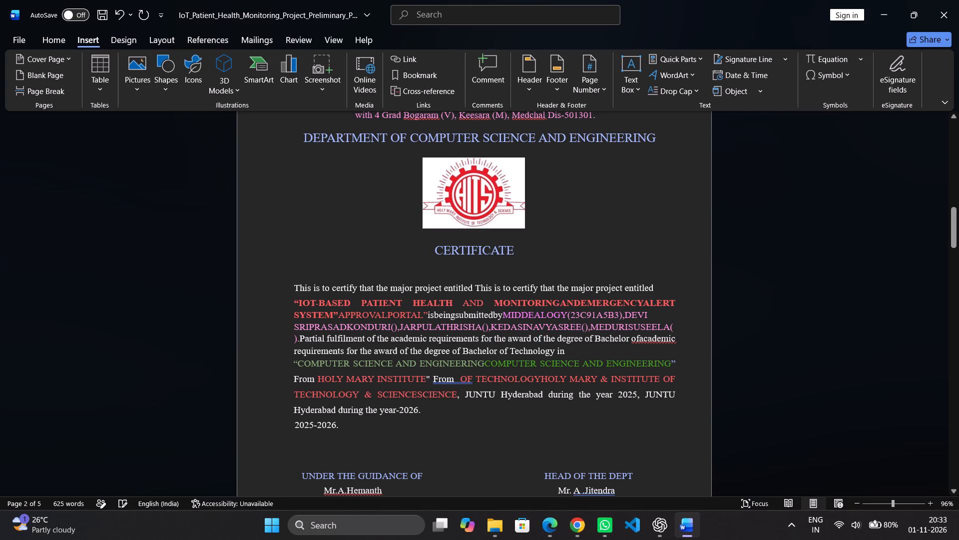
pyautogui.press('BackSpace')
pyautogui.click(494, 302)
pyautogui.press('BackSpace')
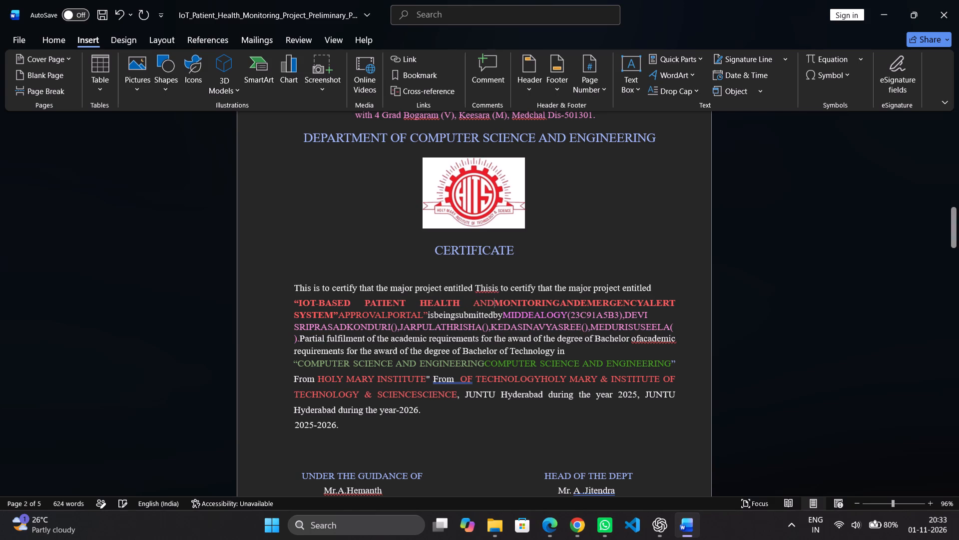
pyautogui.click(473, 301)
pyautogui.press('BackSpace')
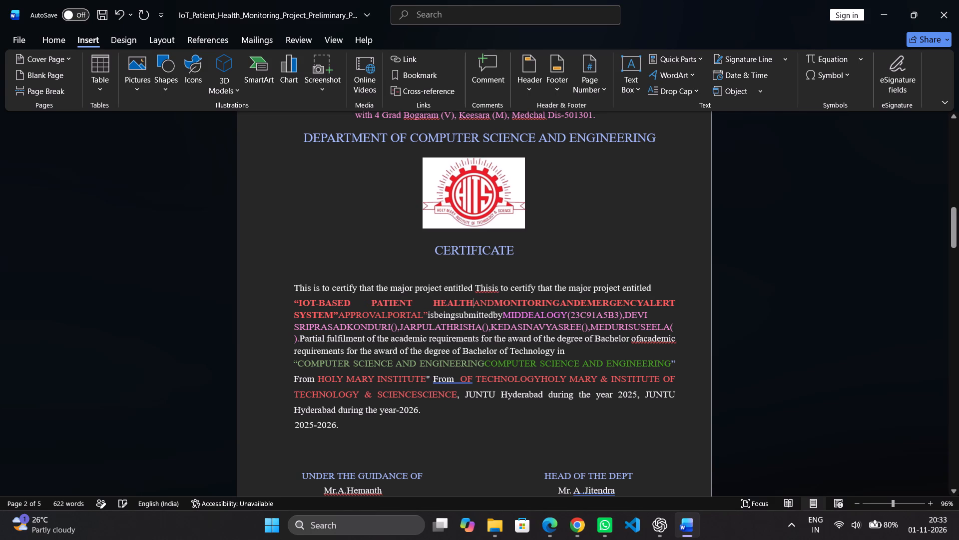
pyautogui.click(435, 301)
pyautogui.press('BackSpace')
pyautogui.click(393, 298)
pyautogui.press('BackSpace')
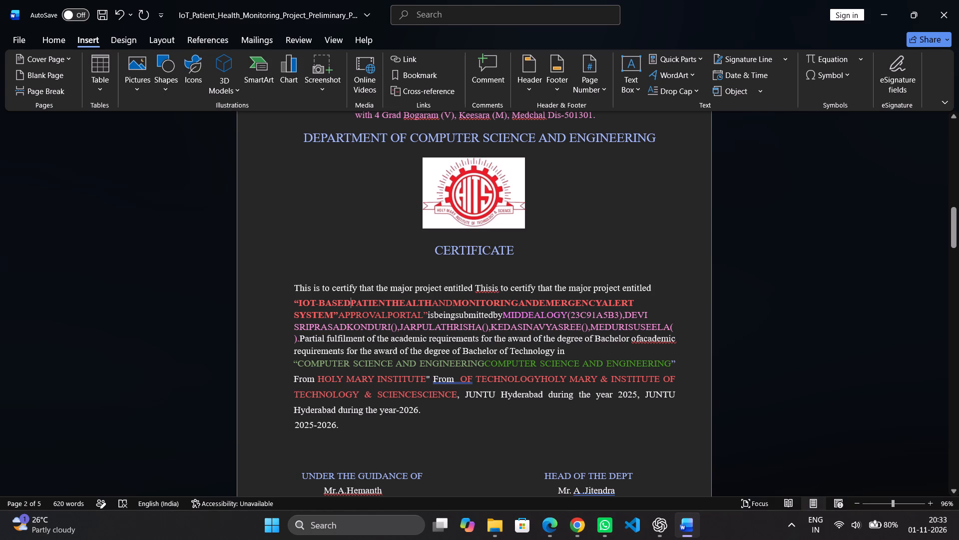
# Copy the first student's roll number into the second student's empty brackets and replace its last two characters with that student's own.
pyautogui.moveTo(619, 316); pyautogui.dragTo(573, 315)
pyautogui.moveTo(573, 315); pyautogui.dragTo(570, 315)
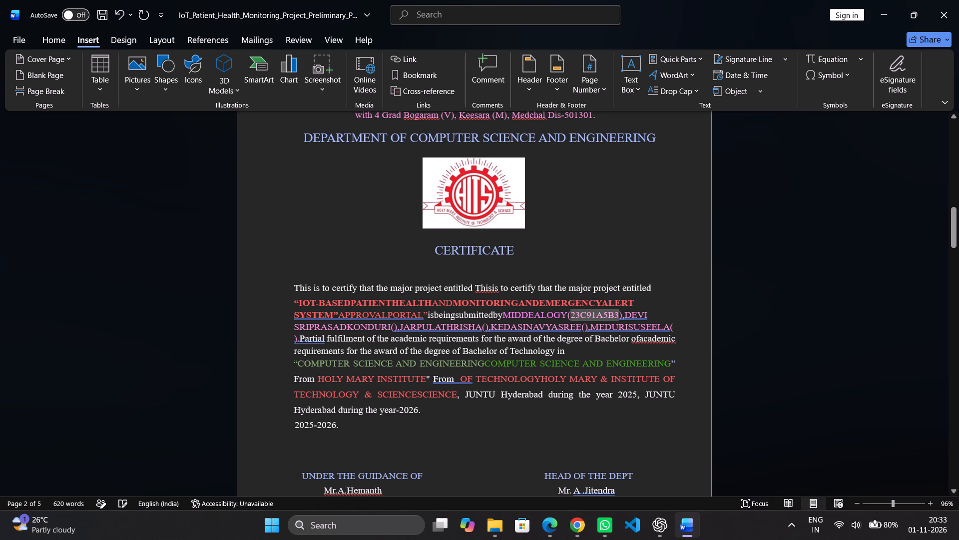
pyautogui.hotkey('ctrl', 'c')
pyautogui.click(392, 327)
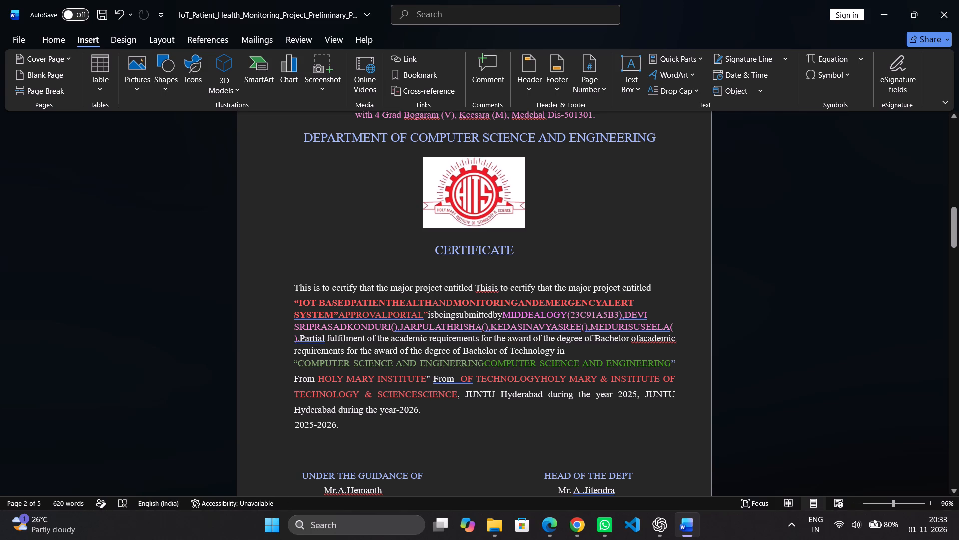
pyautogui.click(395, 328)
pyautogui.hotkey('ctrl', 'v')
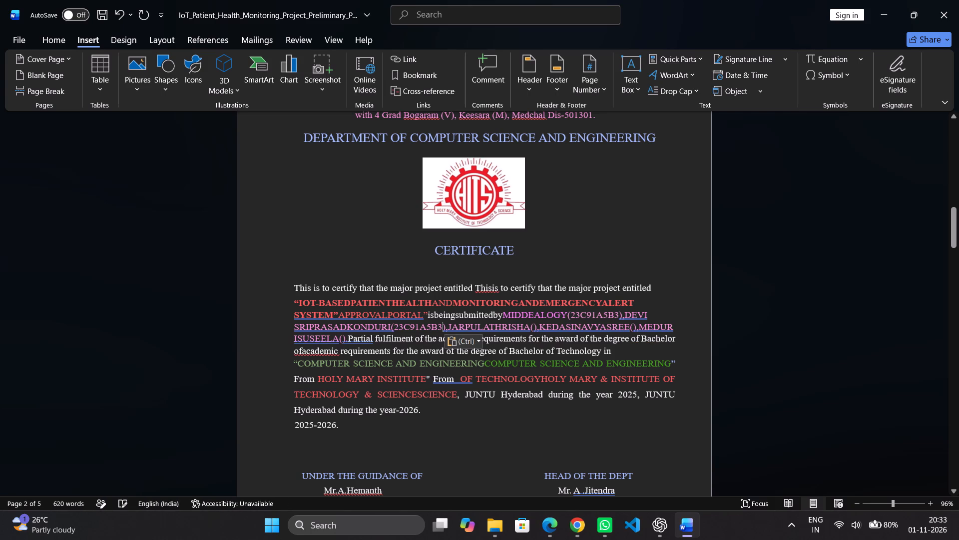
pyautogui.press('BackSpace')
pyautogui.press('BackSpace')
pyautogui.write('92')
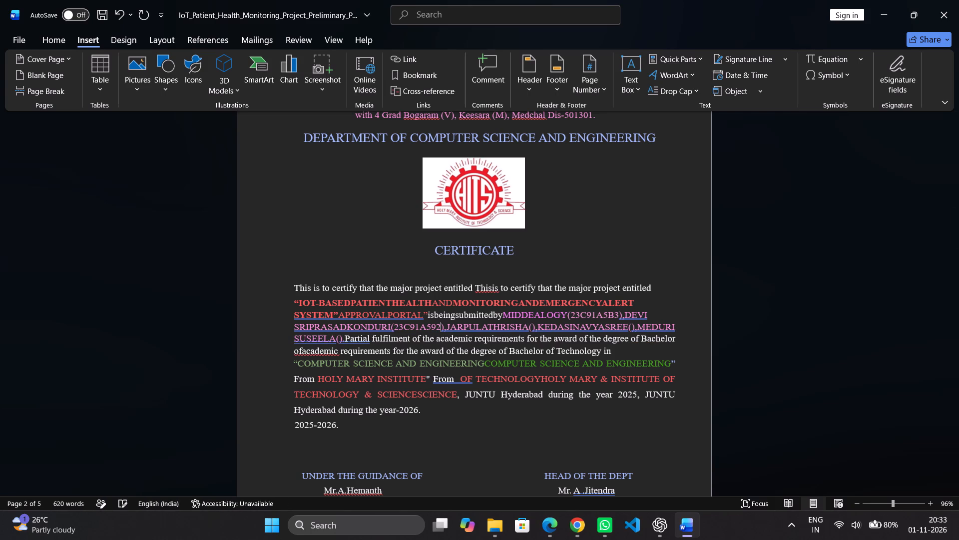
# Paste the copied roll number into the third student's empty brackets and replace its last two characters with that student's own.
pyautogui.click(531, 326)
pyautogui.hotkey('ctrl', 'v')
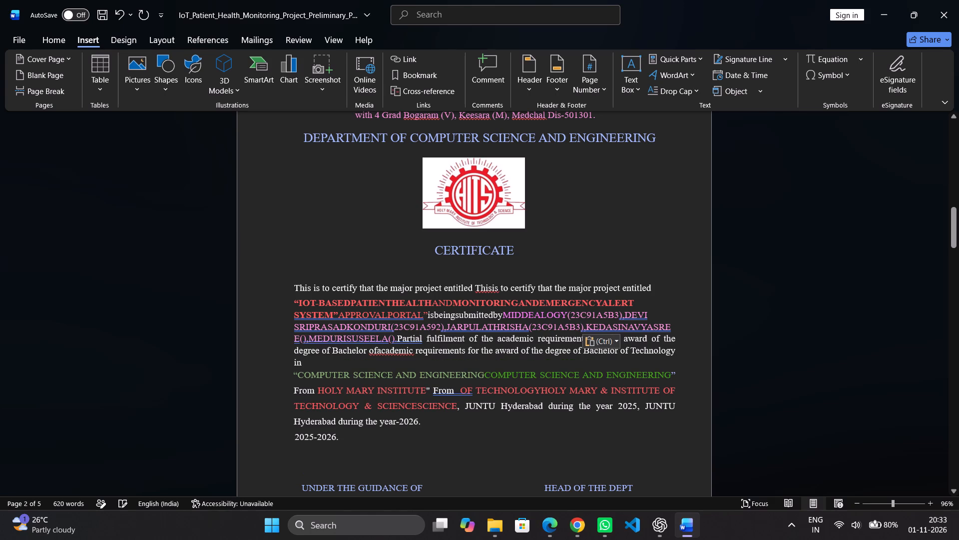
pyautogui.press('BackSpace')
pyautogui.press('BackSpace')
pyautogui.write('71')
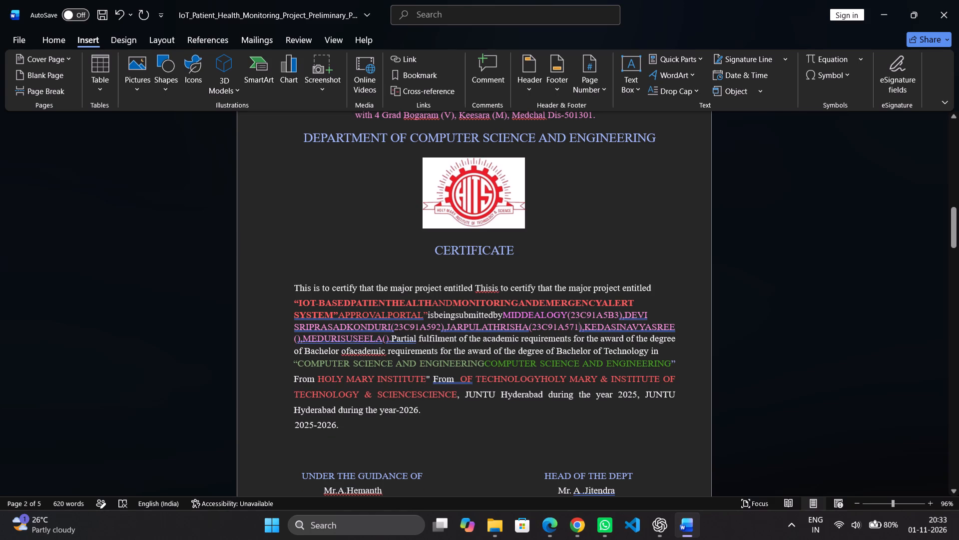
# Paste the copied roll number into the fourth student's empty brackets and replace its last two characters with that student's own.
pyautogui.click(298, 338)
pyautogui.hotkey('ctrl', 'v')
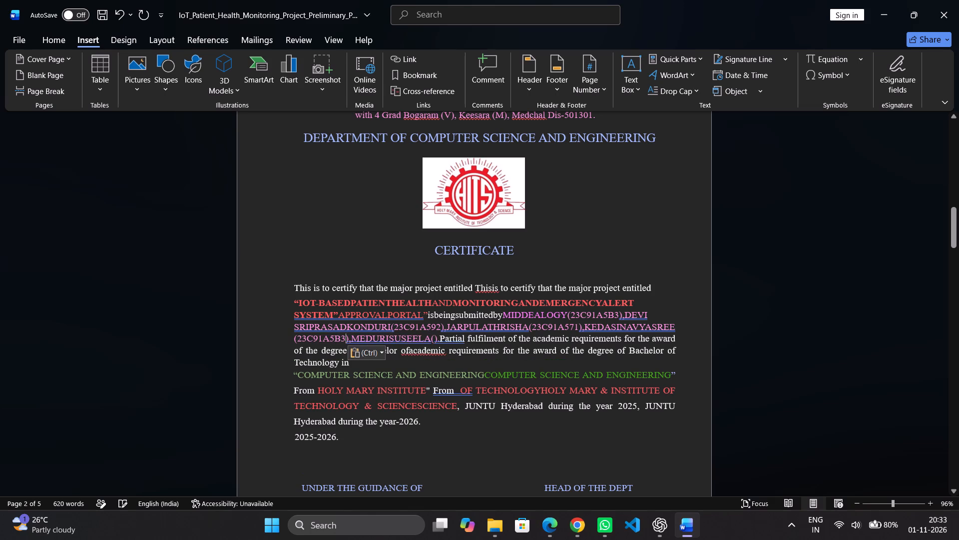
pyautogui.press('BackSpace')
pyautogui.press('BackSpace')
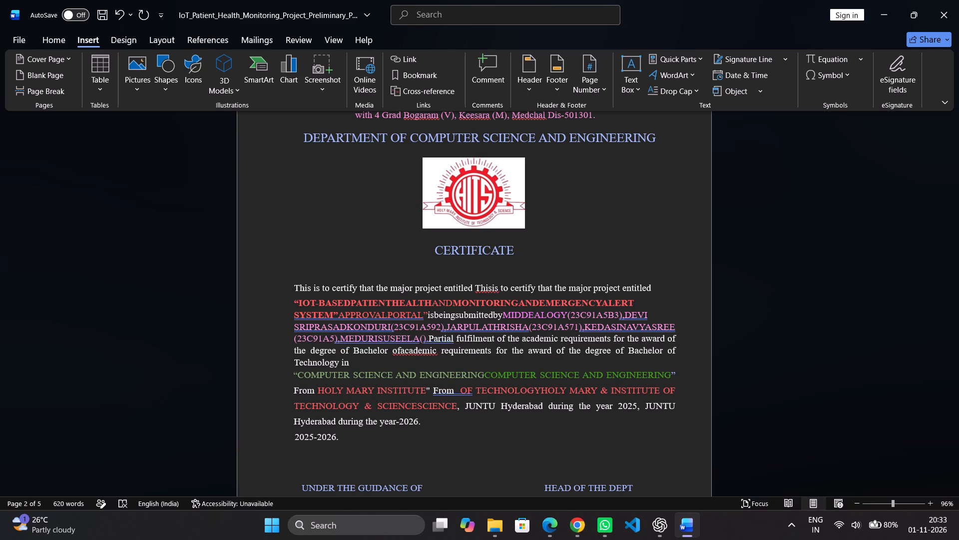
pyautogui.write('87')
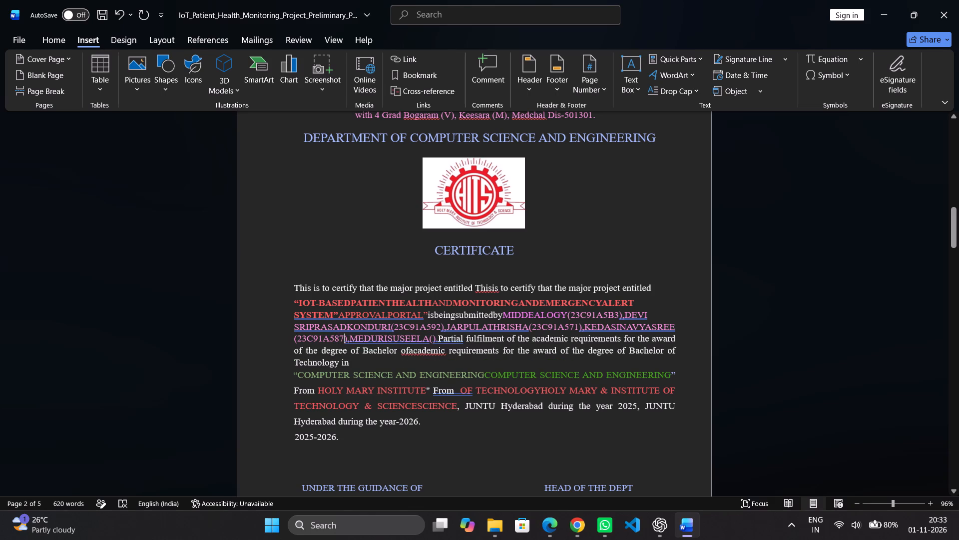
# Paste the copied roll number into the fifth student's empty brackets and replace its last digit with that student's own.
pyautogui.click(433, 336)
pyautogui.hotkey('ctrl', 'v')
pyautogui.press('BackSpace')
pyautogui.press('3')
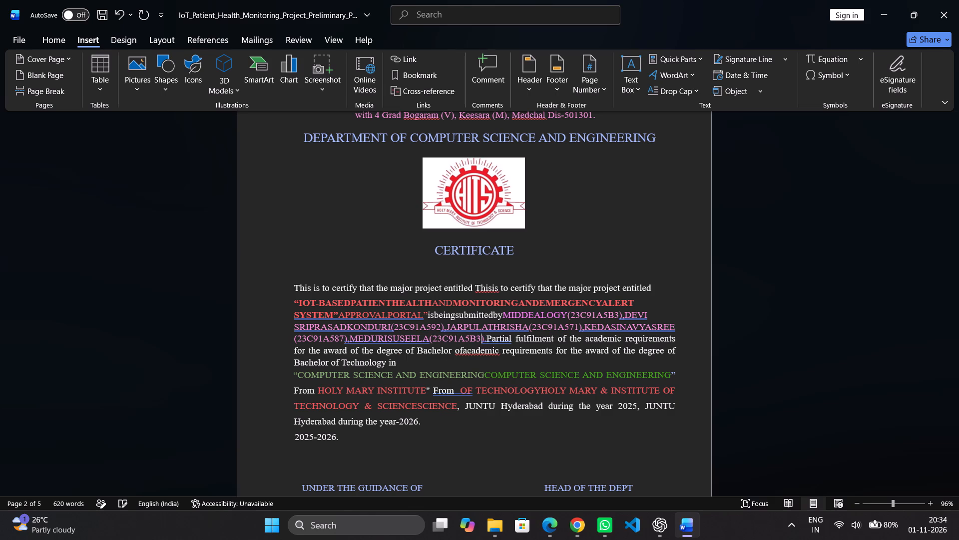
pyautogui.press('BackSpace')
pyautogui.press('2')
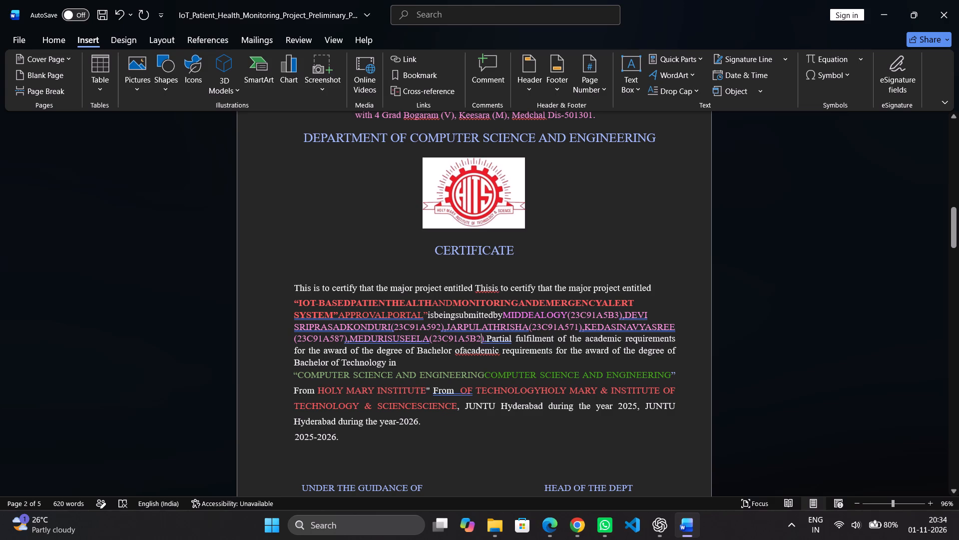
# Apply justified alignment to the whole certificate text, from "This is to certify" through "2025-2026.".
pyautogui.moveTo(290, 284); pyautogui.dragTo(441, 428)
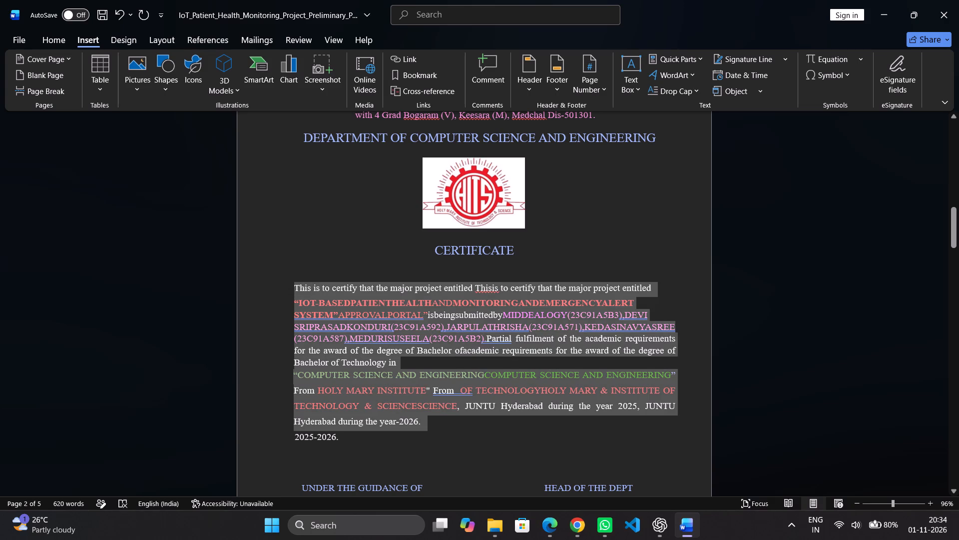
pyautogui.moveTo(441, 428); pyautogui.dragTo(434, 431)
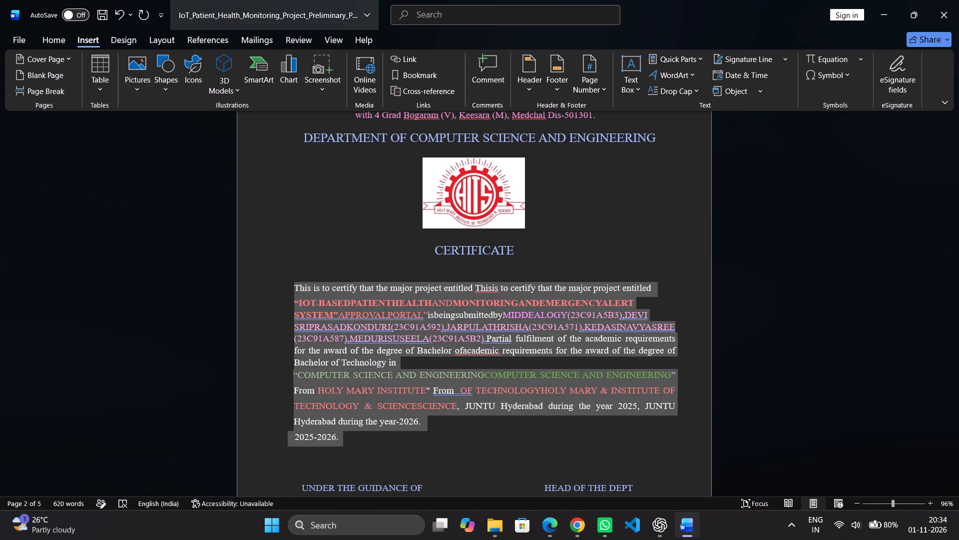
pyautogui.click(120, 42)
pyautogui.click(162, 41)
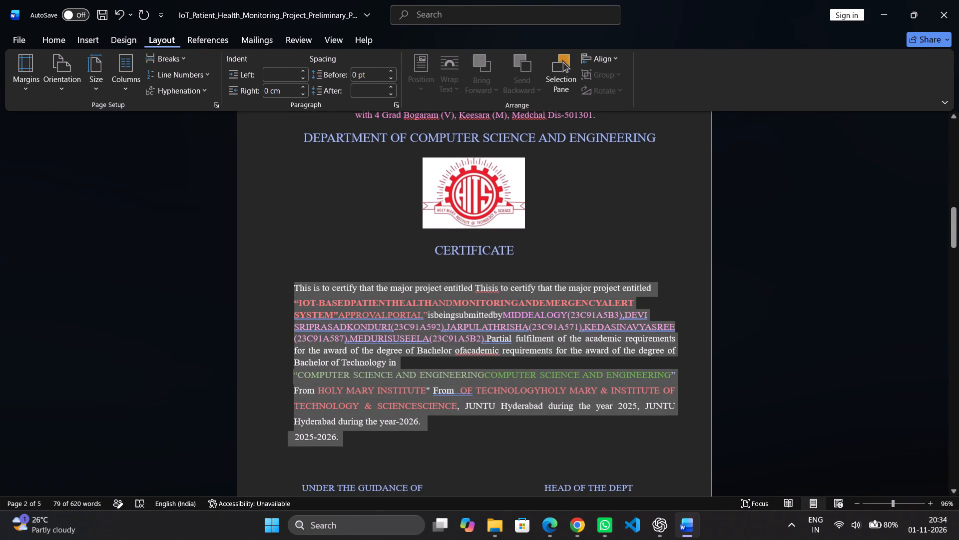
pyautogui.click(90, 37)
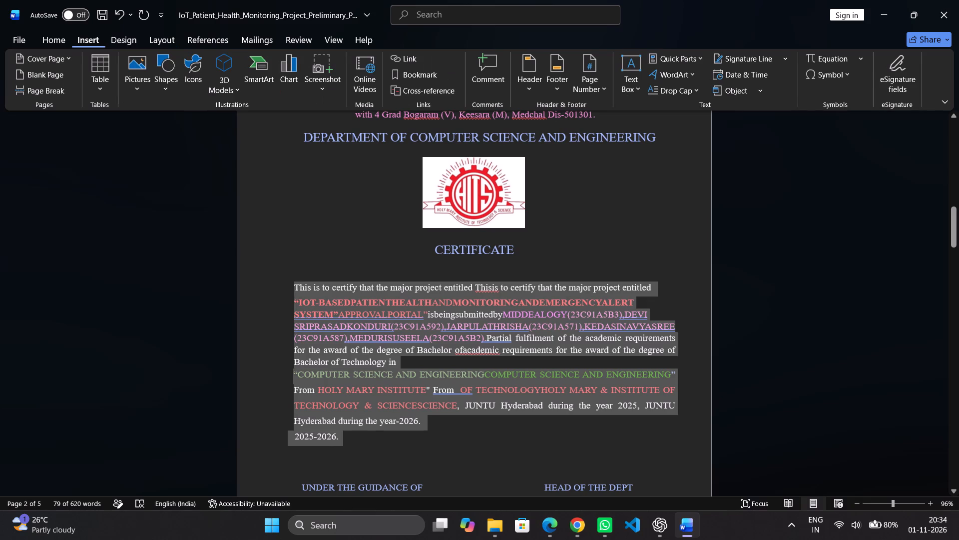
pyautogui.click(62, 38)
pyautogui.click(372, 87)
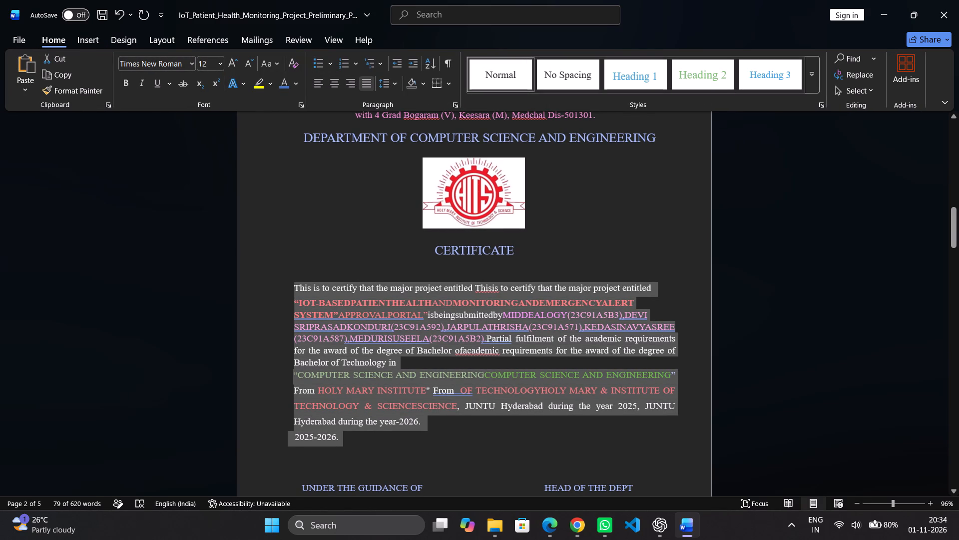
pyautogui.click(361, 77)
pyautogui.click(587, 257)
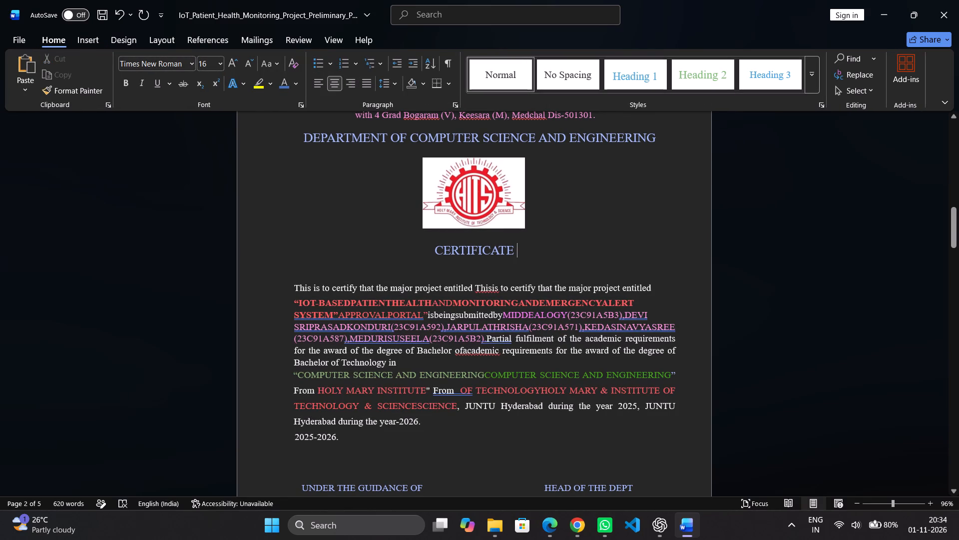
# Delete the whole certificate text under the CERTIFICATE heading, from "This is to certify" through "2025-2026.".
pyautogui.moveTo(294, 284); pyautogui.dragTo(441, 279)
pyautogui.moveTo(441, 279); pyautogui.dragTo(443, 279)
pyautogui.click(411, 295)
pyautogui.click(385, 411)
pyautogui.click(328, 283)
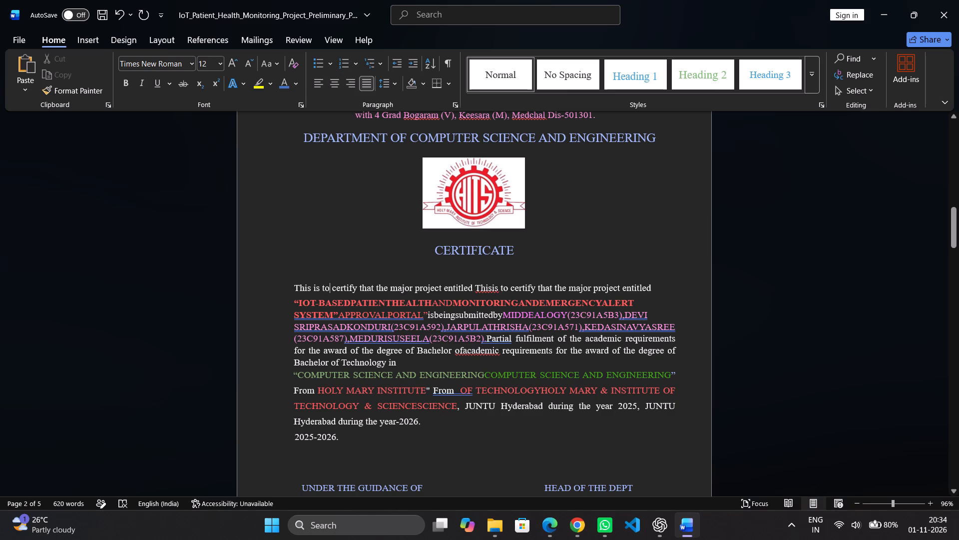
pyautogui.click(355, 391)
pyautogui.click(352, 419)
pyautogui.moveTo(294, 287); pyautogui.dragTo(338, 442)
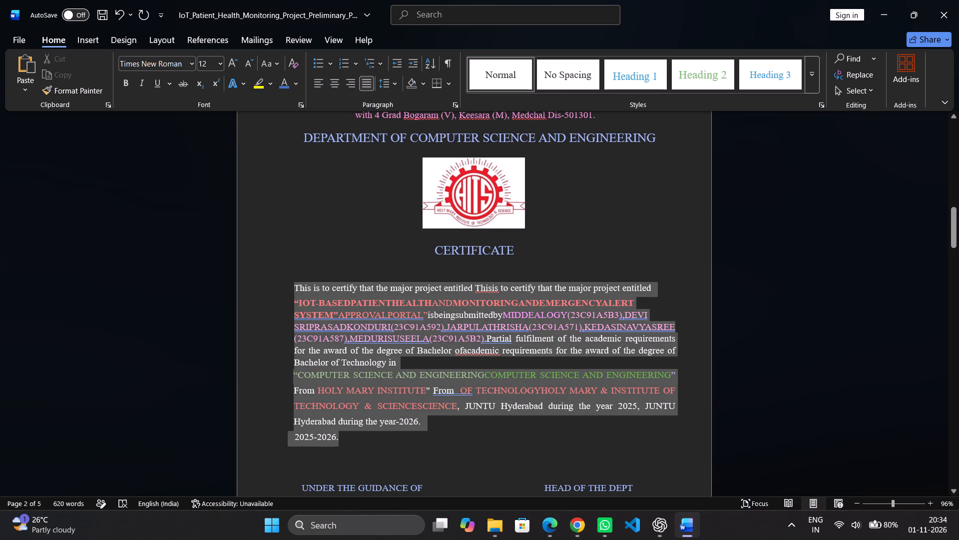
pyautogui.moveTo(338, 442); pyautogui.dragTo(340, 442)
pyautogui.press('BackSpace')
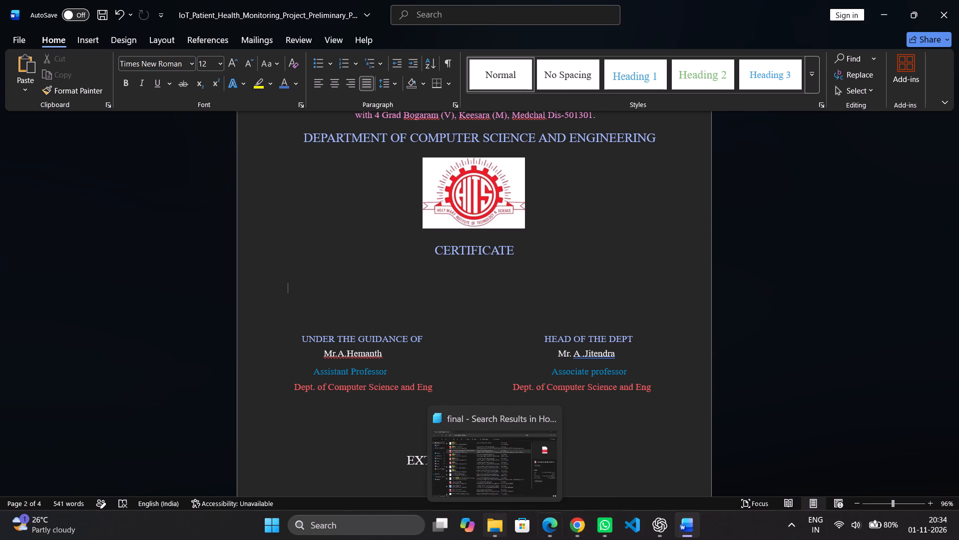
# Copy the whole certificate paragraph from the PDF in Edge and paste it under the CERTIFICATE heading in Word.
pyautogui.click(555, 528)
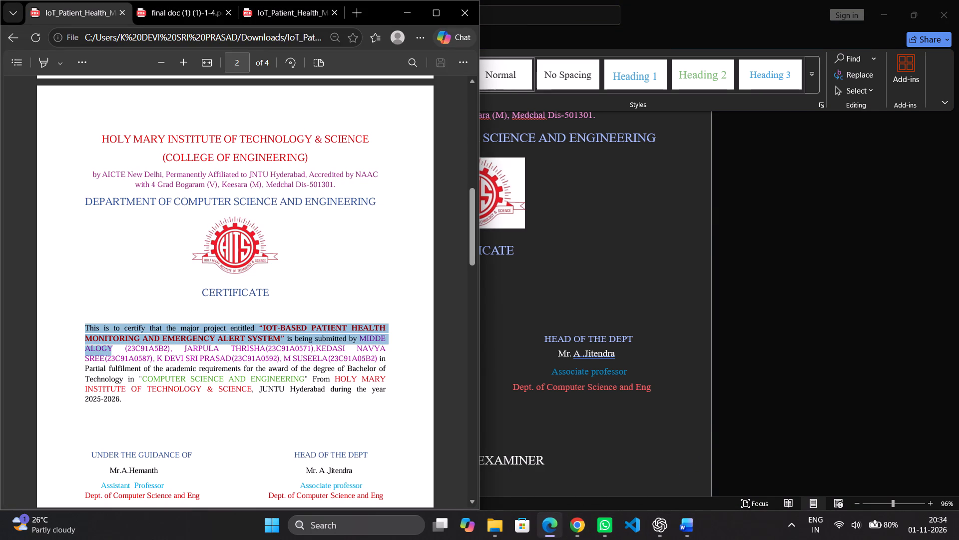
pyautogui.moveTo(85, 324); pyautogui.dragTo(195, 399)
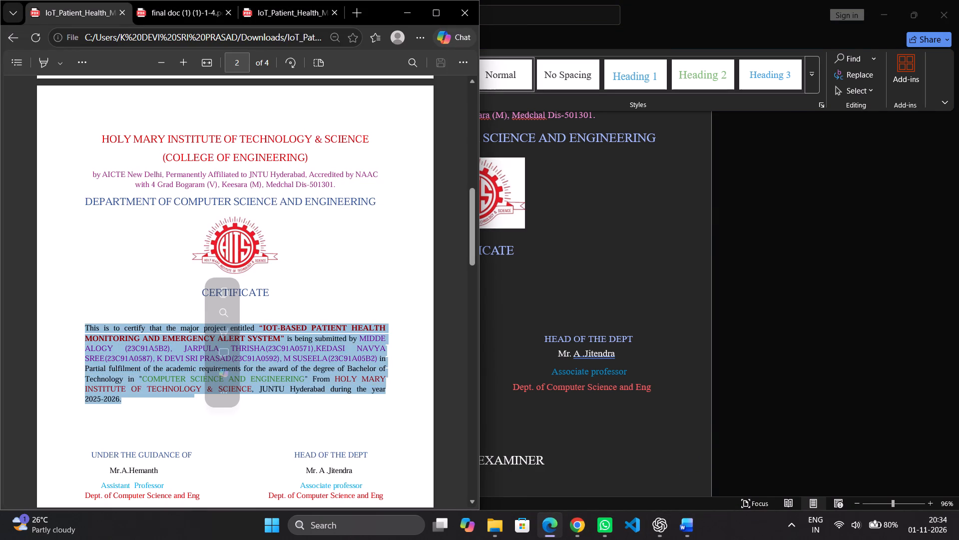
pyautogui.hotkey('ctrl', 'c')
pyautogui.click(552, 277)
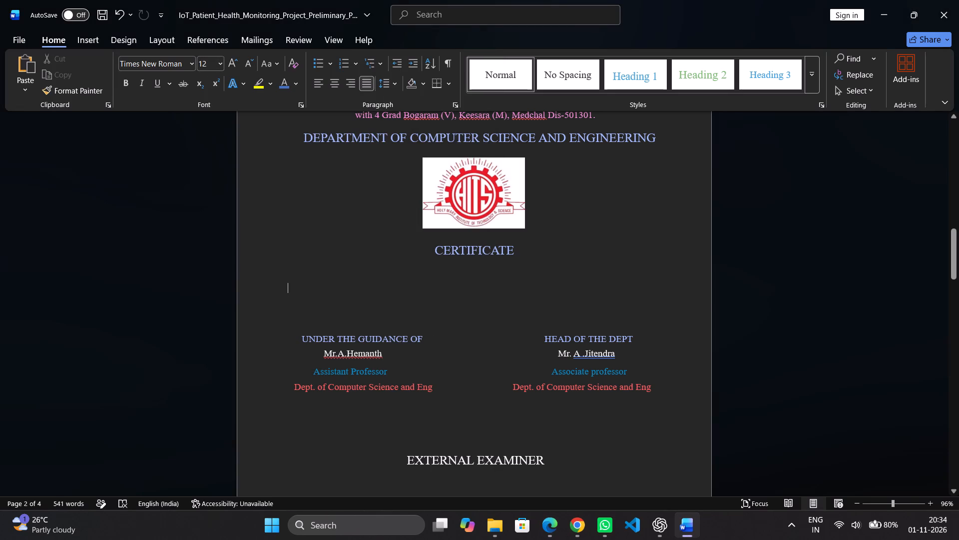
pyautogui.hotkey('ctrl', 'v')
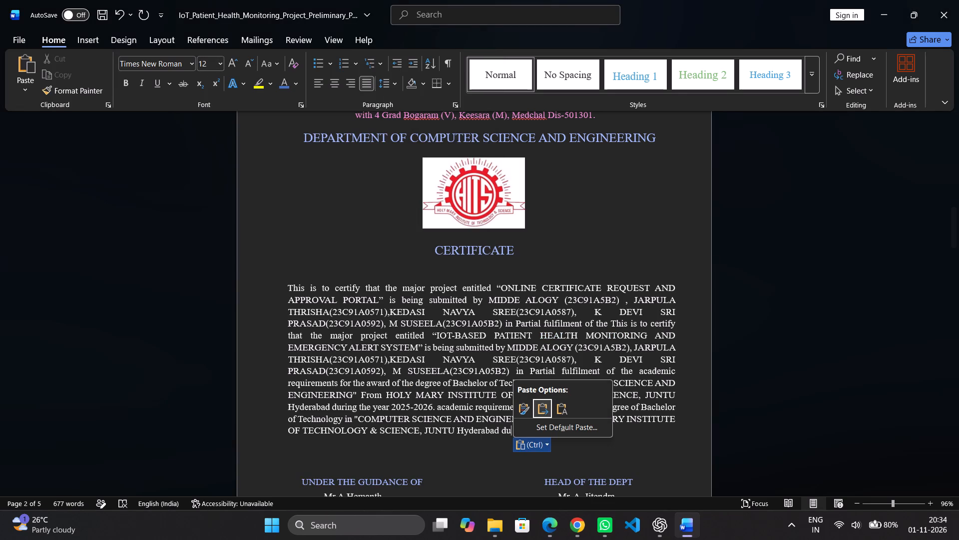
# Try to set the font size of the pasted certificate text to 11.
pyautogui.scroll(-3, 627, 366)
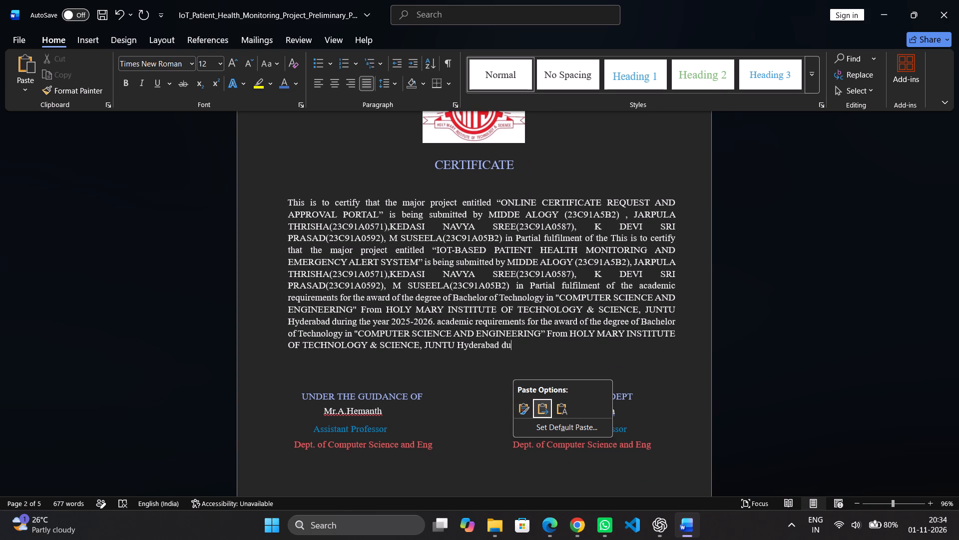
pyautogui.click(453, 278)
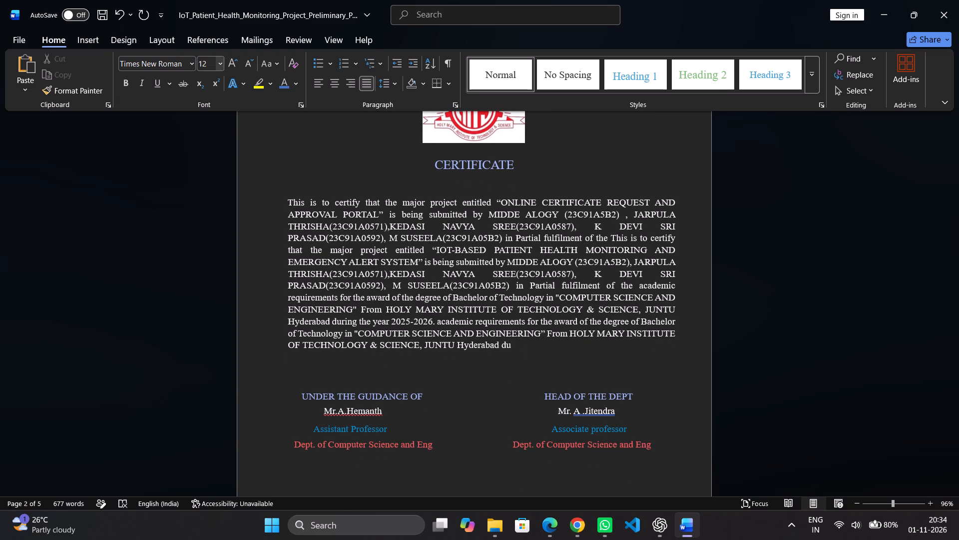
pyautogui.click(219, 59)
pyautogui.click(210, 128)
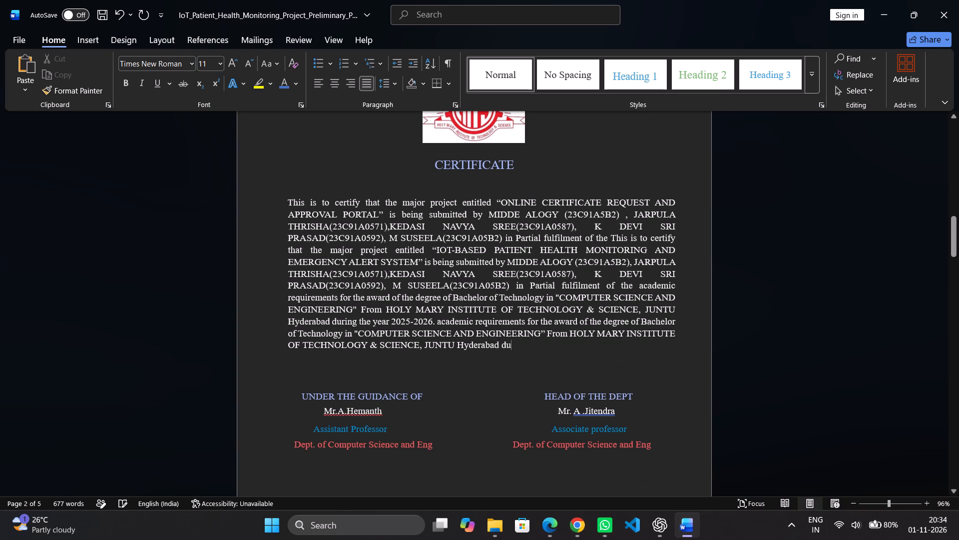
# Undo the pasted certificate paragraph and the earlier deletion of the original certificate text.
pyautogui.moveTo(514, 349); pyautogui.dragTo(237, 228)
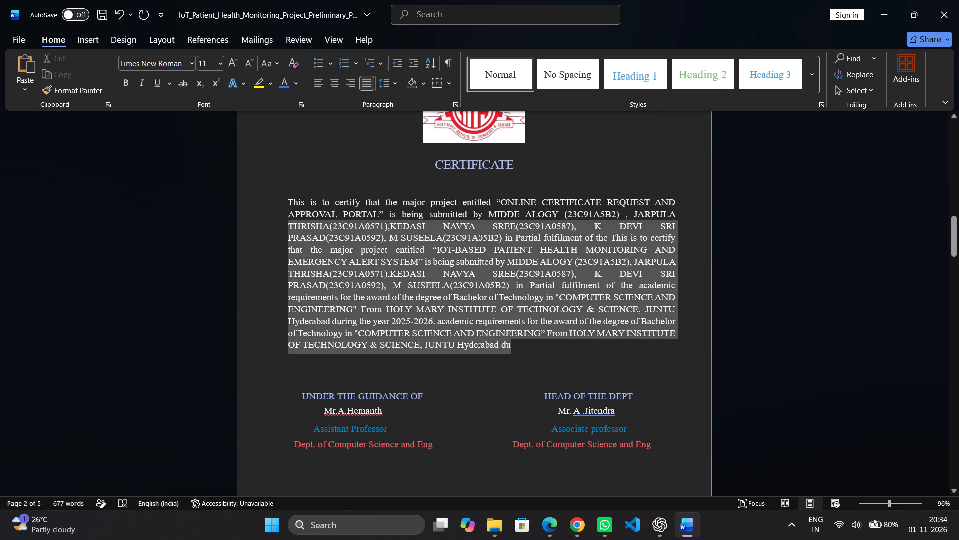
pyautogui.moveTo(237, 228); pyautogui.dragTo(234, 214)
pyautogui.doubleClick(120, 10)
pyautogui.click(120, 10)
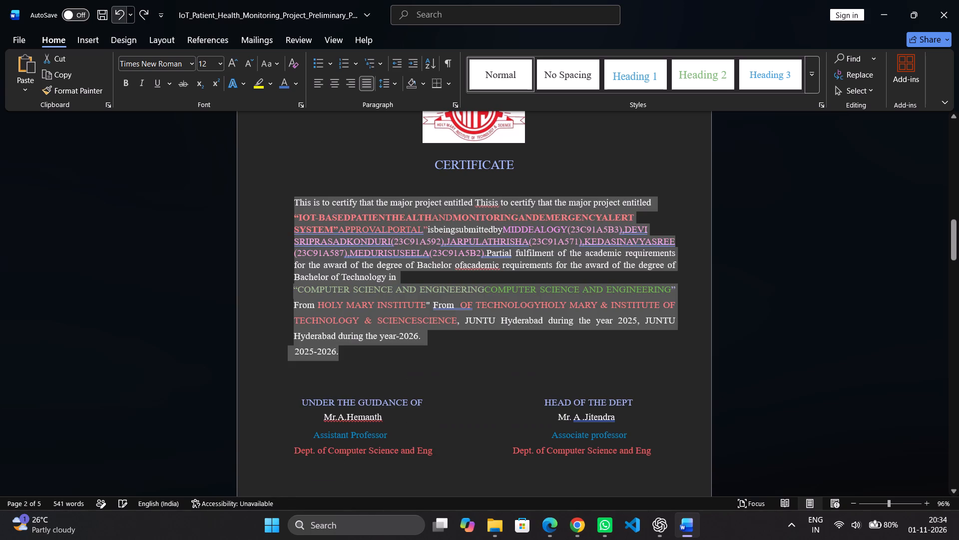
pyautogui.click(443, 349)
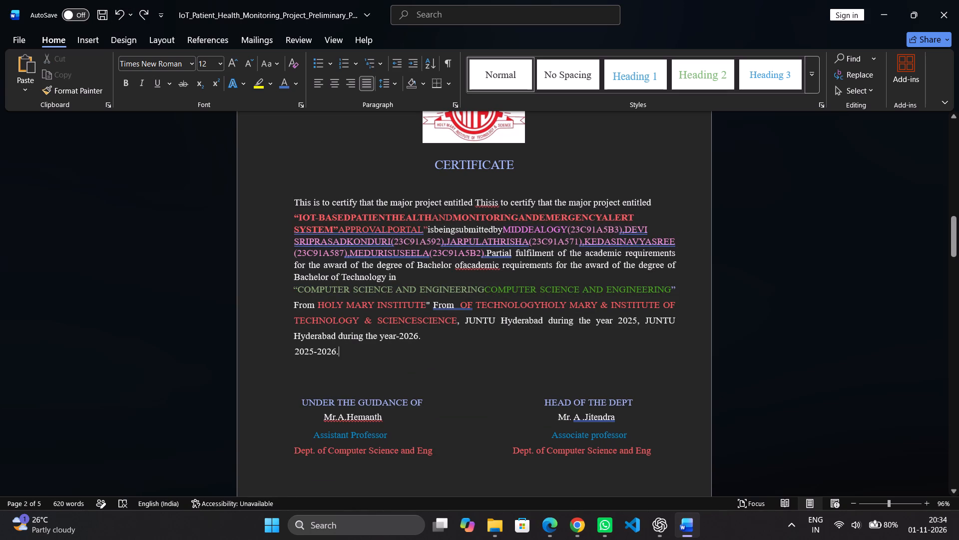
pyautogui.click(140, 10)
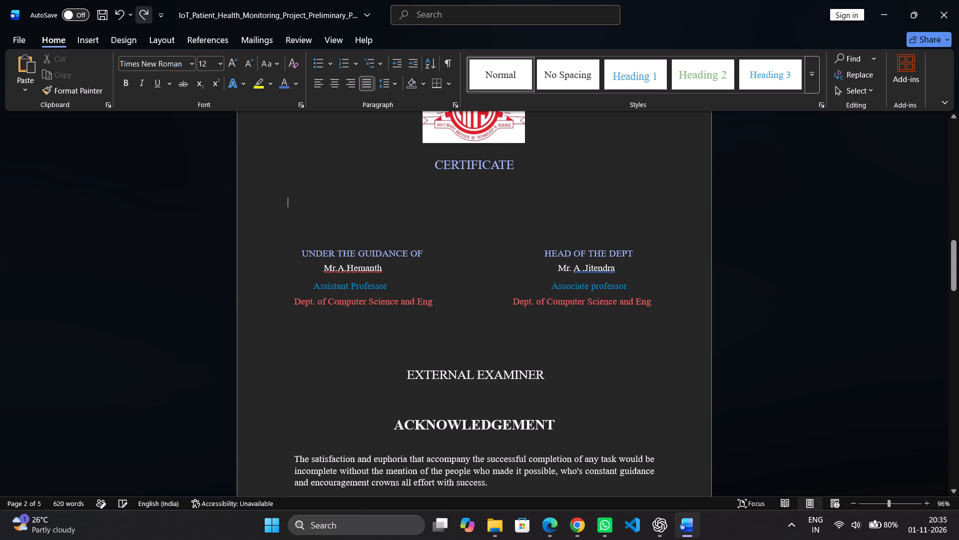
pyautogui.click(118, 10)
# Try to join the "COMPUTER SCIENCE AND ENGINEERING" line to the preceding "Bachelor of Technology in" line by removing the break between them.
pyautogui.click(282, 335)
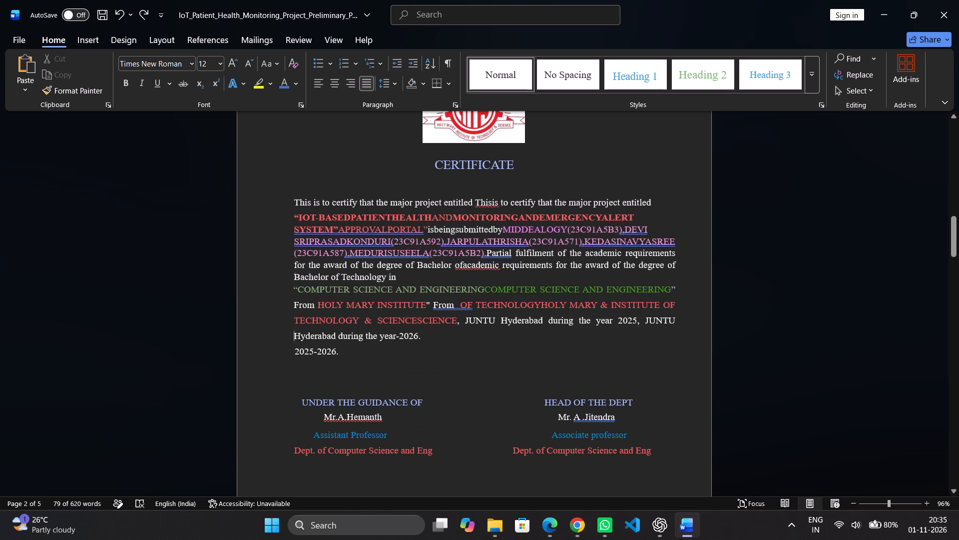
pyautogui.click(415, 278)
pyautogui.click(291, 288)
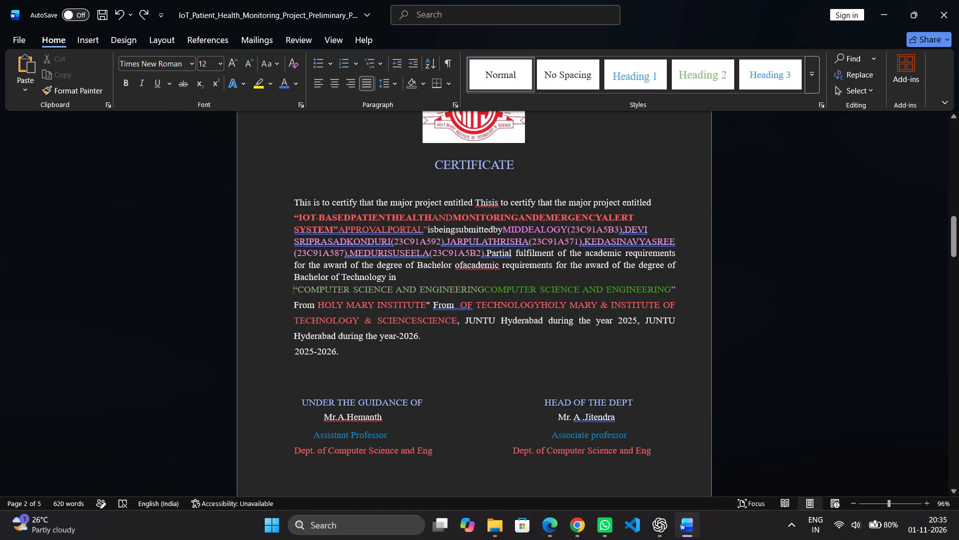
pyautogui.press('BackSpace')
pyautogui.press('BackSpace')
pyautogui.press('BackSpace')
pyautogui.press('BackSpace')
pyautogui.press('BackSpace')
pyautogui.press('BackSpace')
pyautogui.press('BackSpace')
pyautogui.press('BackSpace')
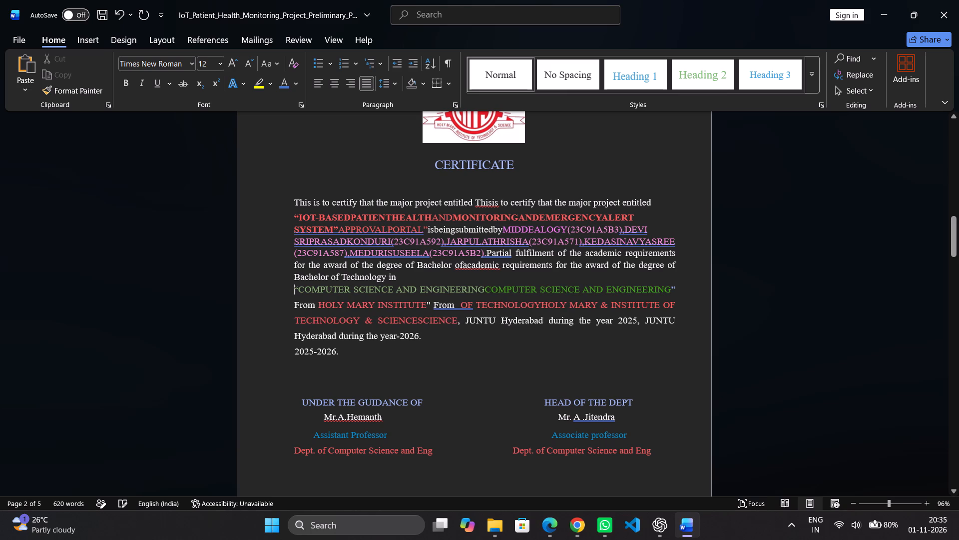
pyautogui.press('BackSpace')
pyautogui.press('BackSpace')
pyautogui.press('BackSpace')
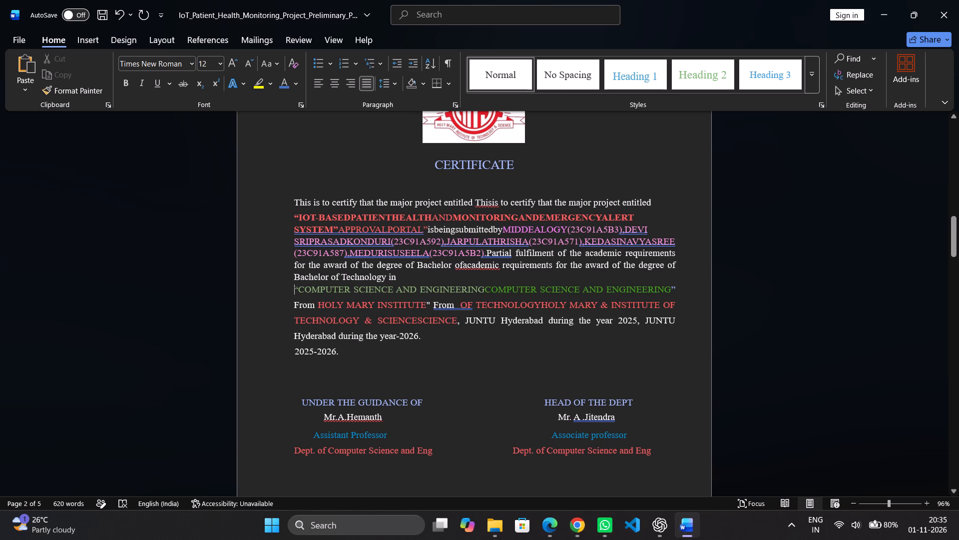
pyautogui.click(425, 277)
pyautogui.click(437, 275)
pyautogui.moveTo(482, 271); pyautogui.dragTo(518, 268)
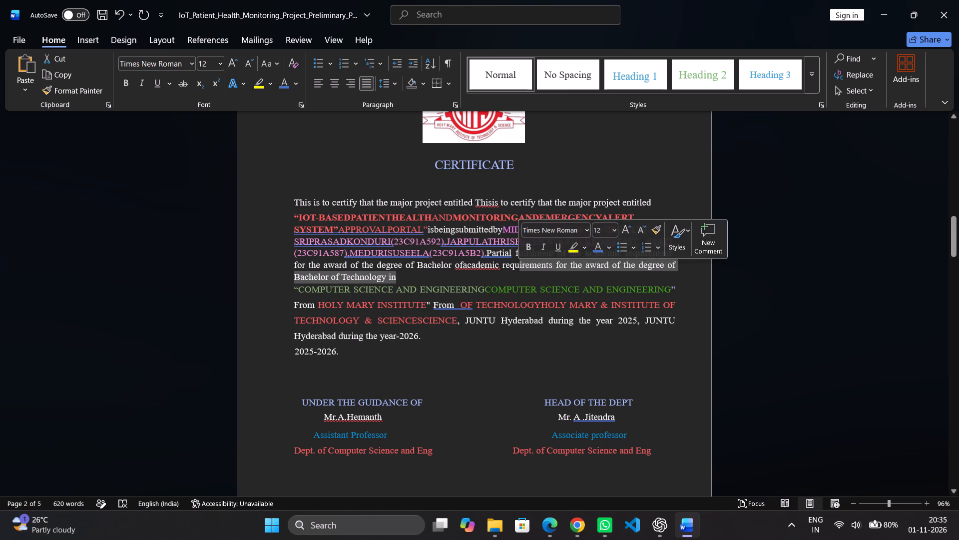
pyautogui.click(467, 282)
# Move the quoted "COMPUTER SCIENCE AND ENGINEERING" line to directly after "Bachelor of Technology in" in the certificate text.
pyautogui.moveTo(293, 291); pyautogui.dragTo(515, 287)
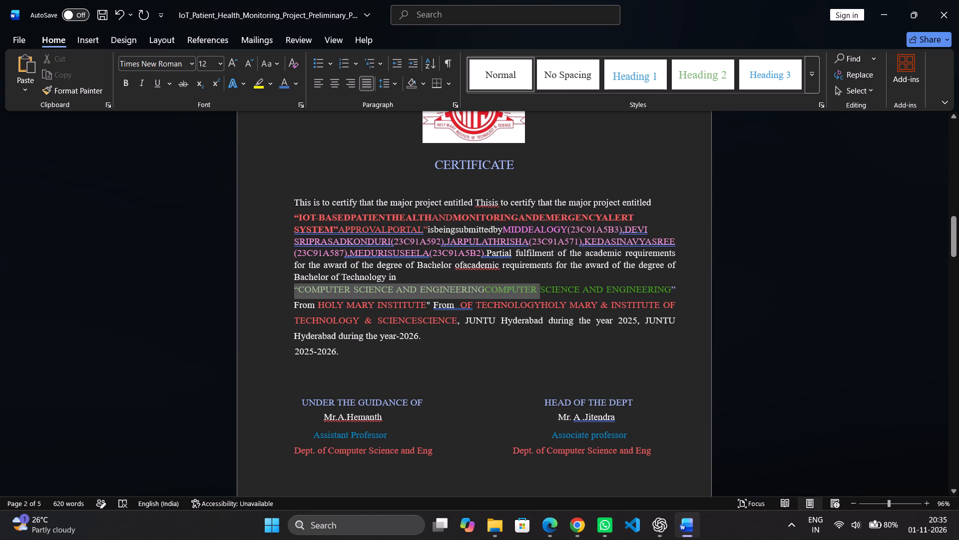
pyautogui.moveTo(515, 287); pyautogui.dragTo(675, 295)
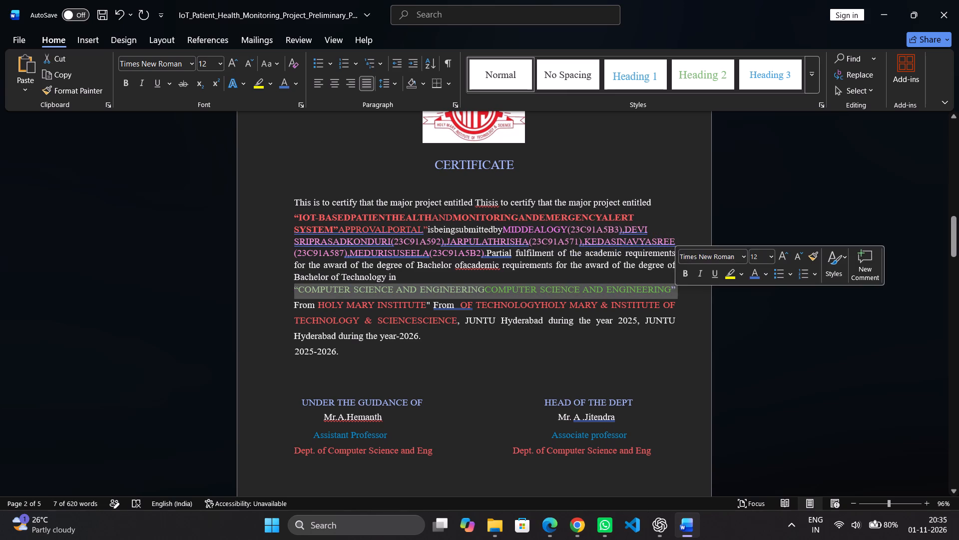
pyautogui.hotkey('ctrl', 'c')
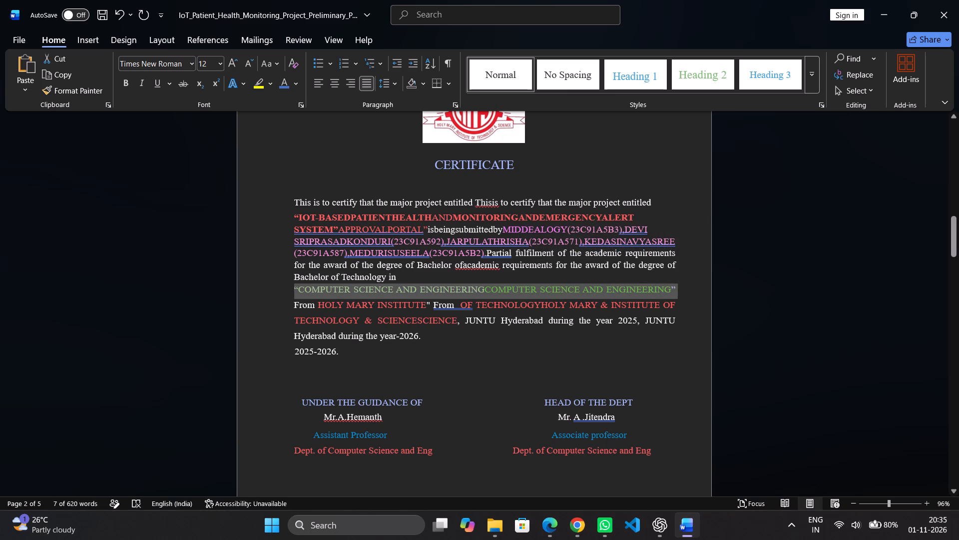
pyautogui.press('BackSpace')
pyautogui.click(496, 269)
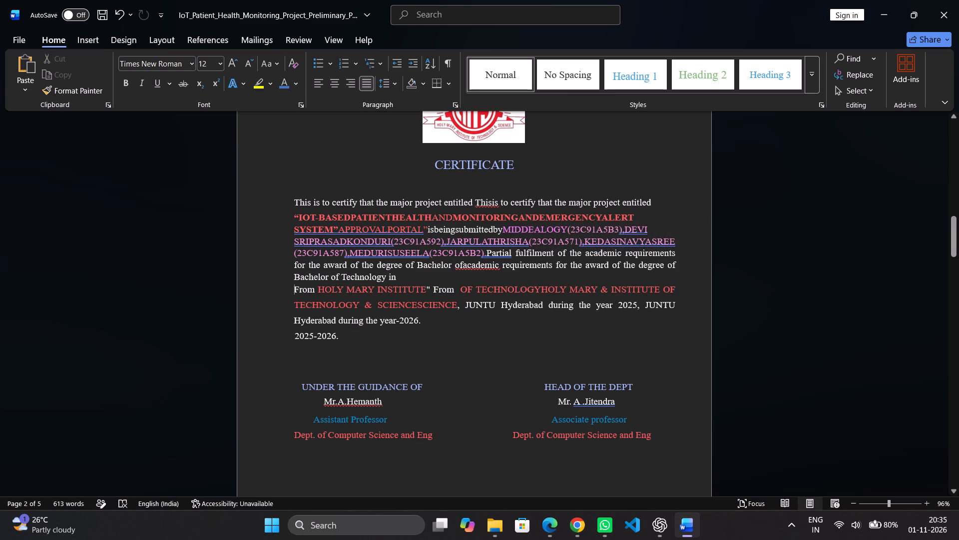
pyautogui.click(507, 282)
pyautogui.hotkey('ctrl', 'v')
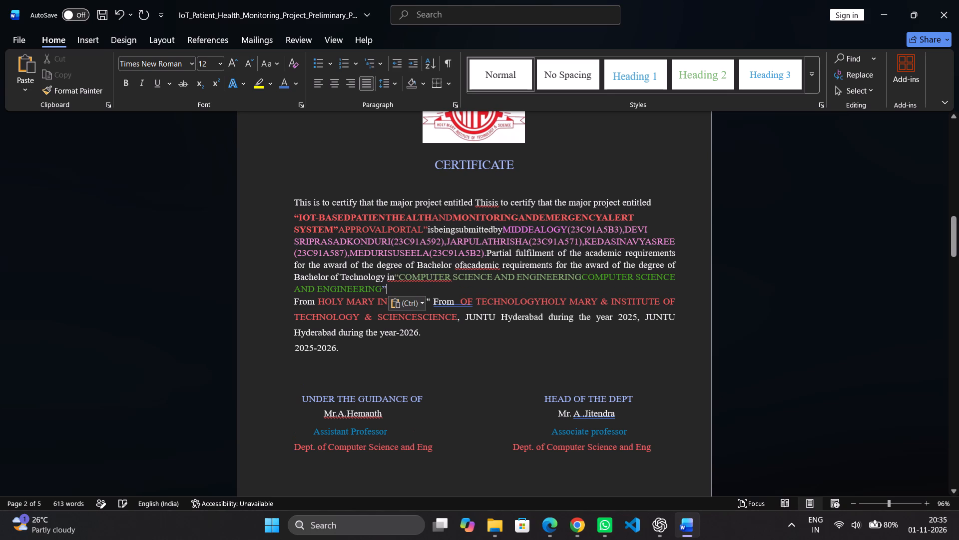
# Move the closing text, from "From HOLY MARY INSTITUTE" through "2025-2026.", to directly after the quoted "COMPUTER SCIENCE AND ENGINEERING".
pyautogui.moveTo(293, 298); pyautogui.dragTo(307, 298)
pyautogui.moveTo(307, 298); pyautogui.dragTo(589, 364)
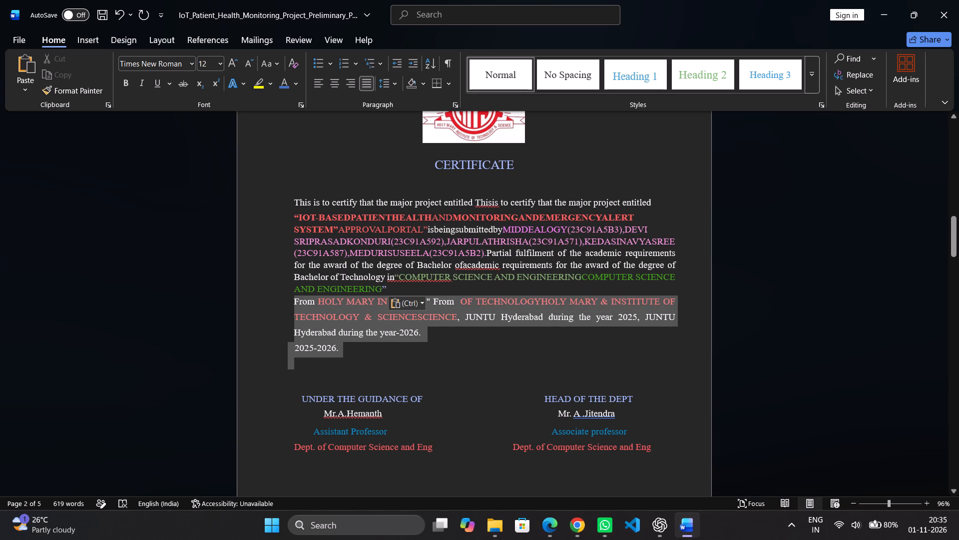
pyautogui.moveTo(589, 364); pyautogui.dragTo(457, 343)
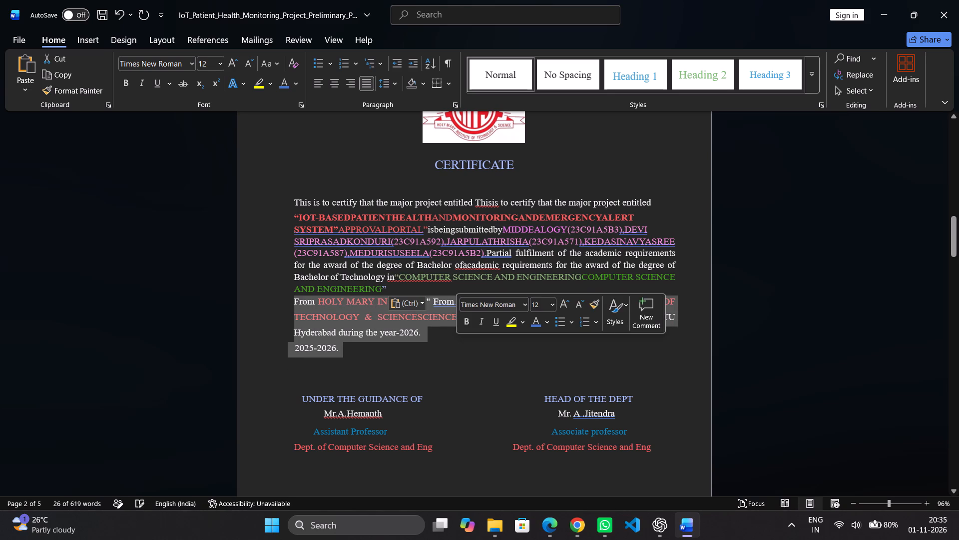
pyautogui.hotkey('ctrl', 'c')
pyautogui.press('BackSpace')
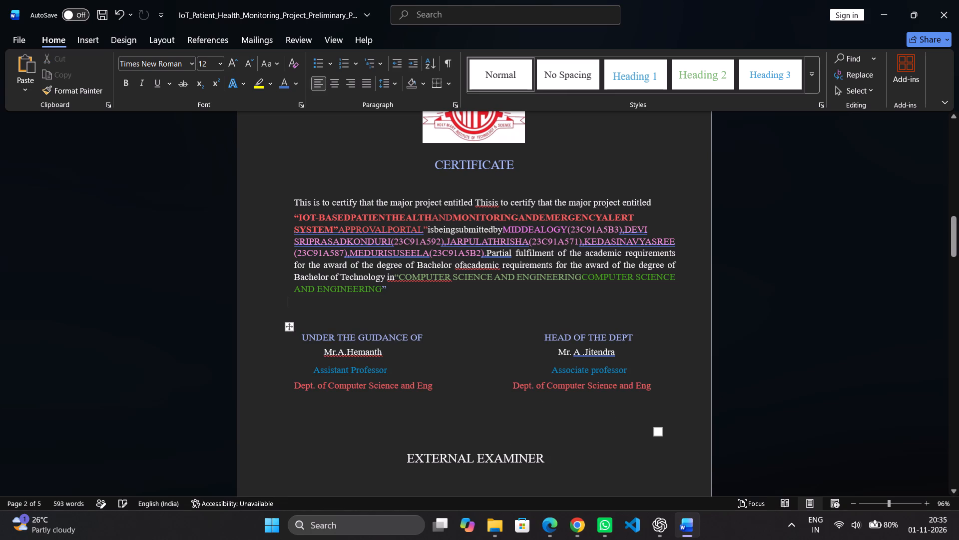
pyautogui.click(402, 291)
pyautogui.hotkey('ctrl', 'v')
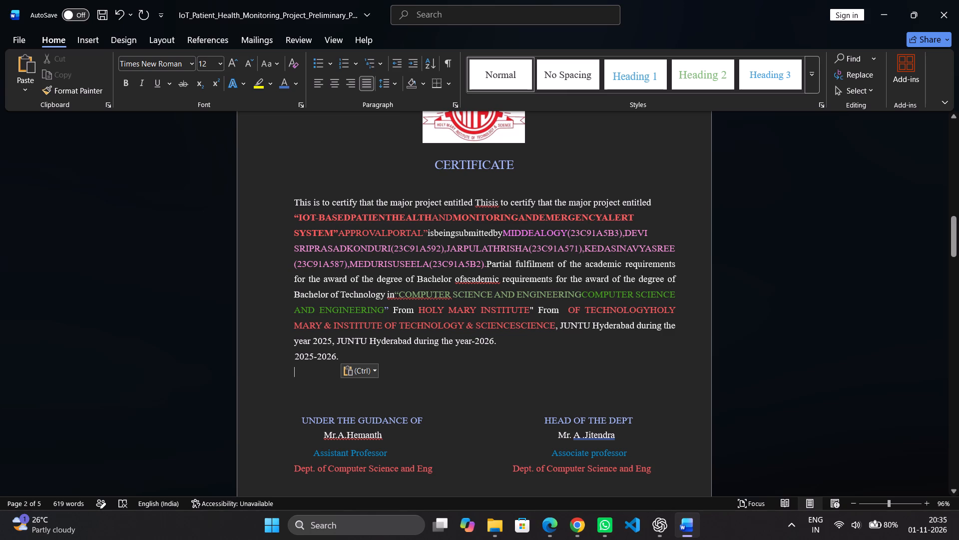
# Delete the duplicated text following "during the year 2025" and complete the year as 2025-2026.
pyautogui.moveTo(333, 342); pyautogui.dragTo(387, 342)
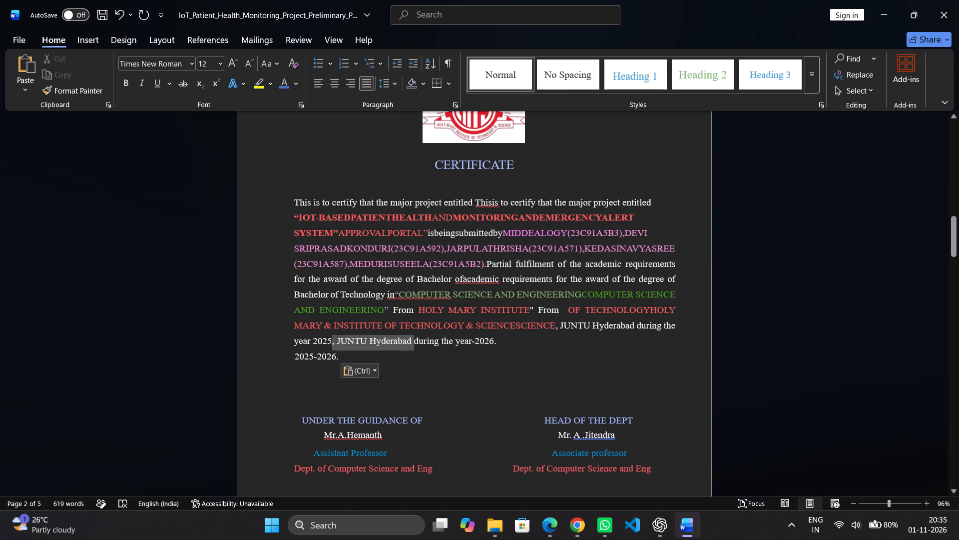
pyautogui.moveTo(387, 342); pyautogui.dragTo(416, 360)
pyautogui.press('BackSpace')
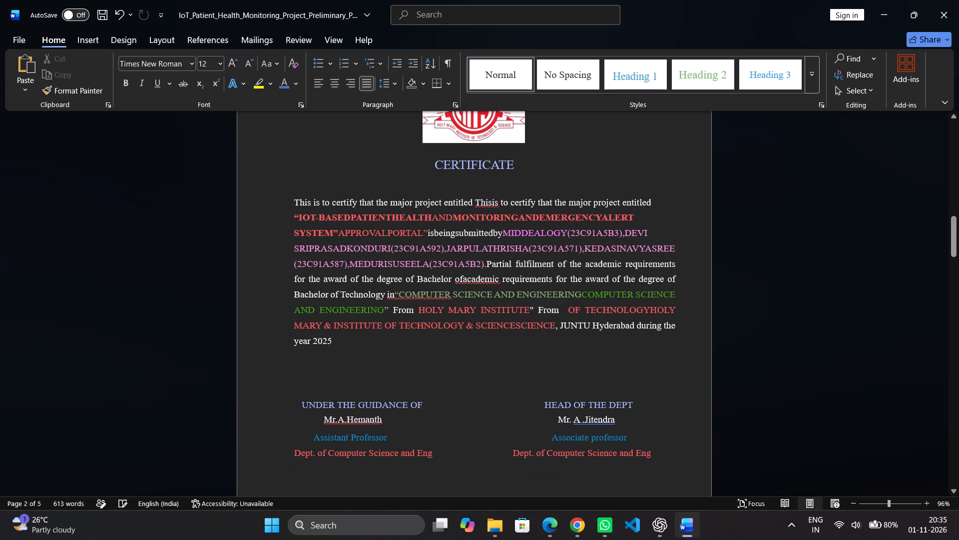
pyautogui.press('-')
pyautogui.write('2025')
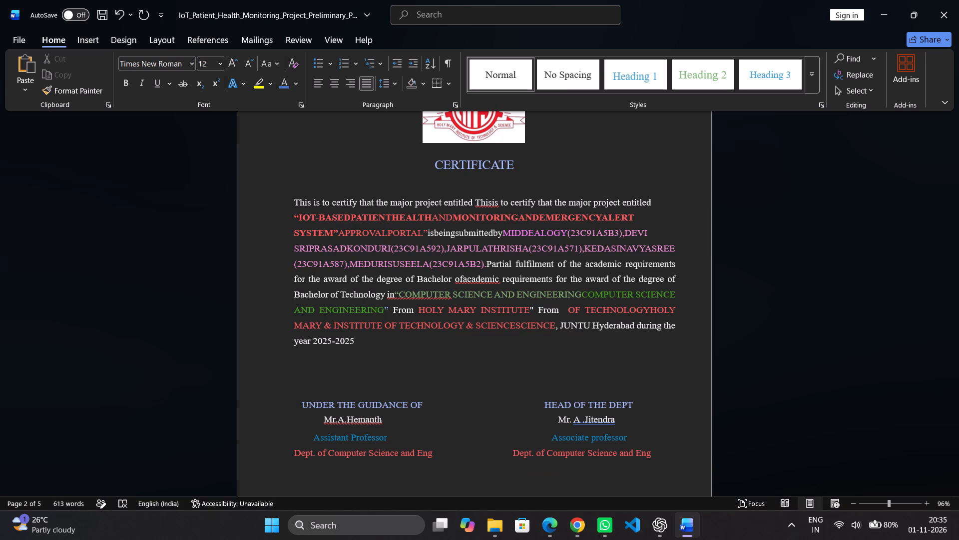
pyautogui.press('BackSpace')
pyautogui.press('6')
# Trim the blank lines between the certificate text and the guide and department head block, keeping one paragraph break.
pyautogui.click(399, 364)
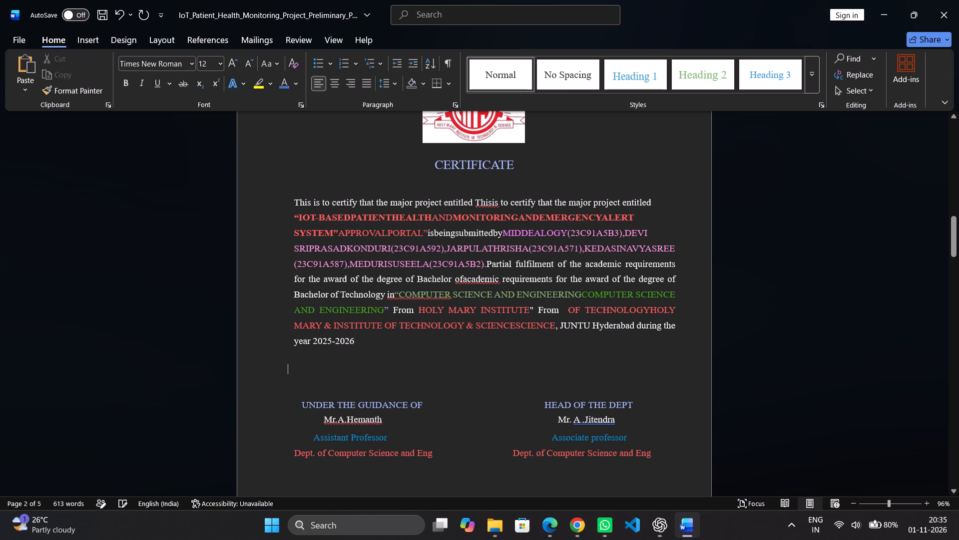
pyautogui.press('BackSpace')
pyautogui.press('BackSpace')
pyautogui.press('BackSpace')
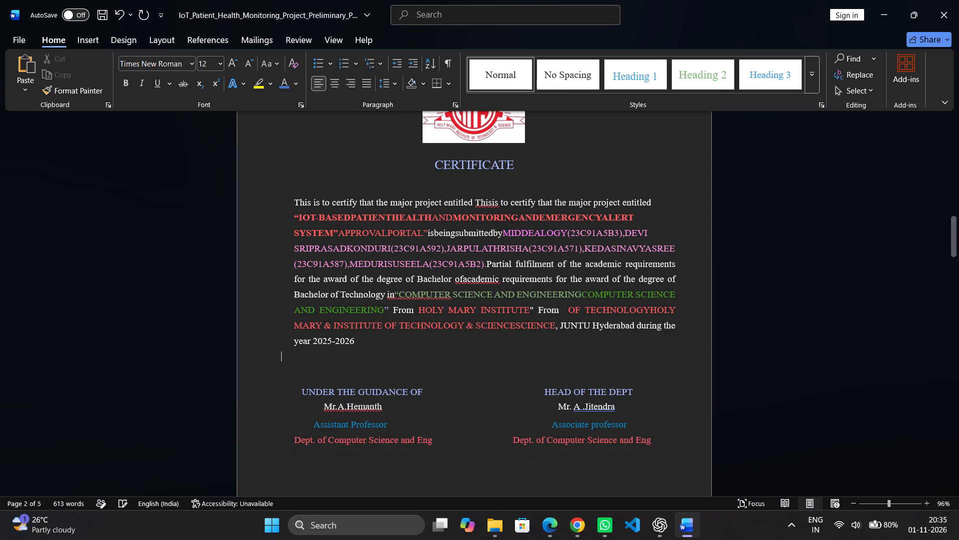
pyautogui.press('BackSpace')
pyautogui.press('Return')
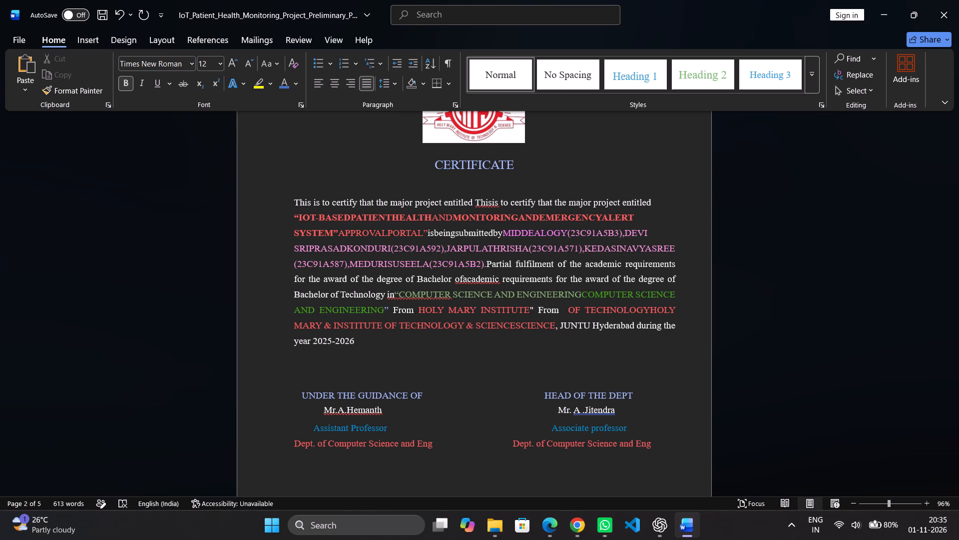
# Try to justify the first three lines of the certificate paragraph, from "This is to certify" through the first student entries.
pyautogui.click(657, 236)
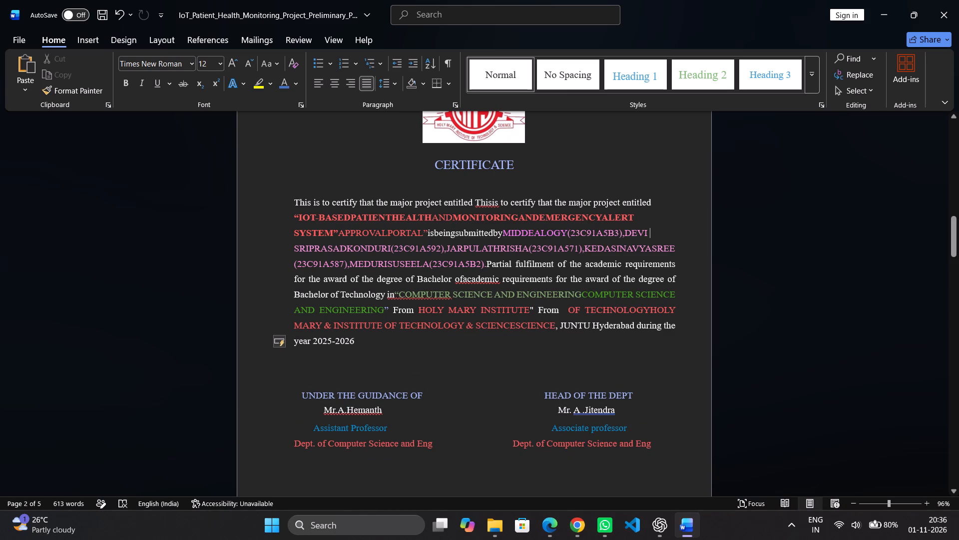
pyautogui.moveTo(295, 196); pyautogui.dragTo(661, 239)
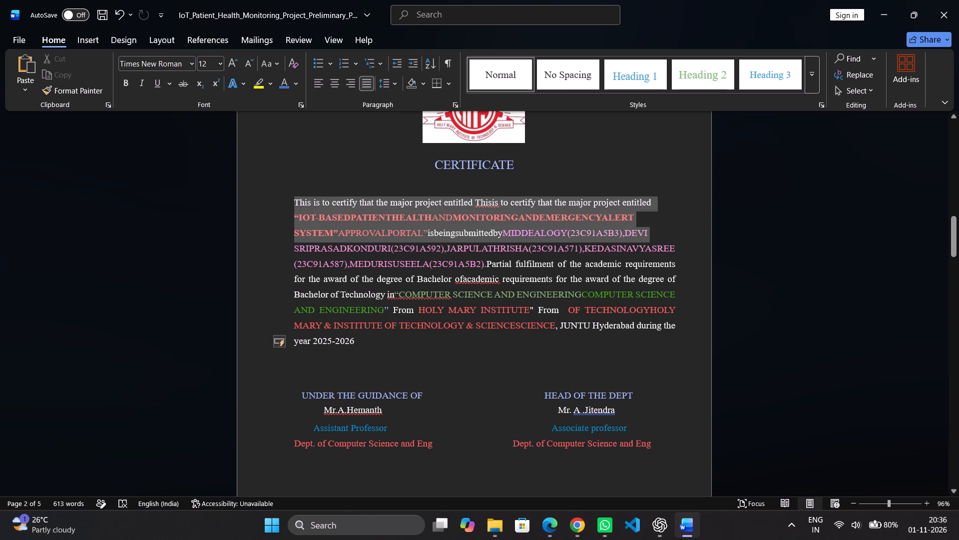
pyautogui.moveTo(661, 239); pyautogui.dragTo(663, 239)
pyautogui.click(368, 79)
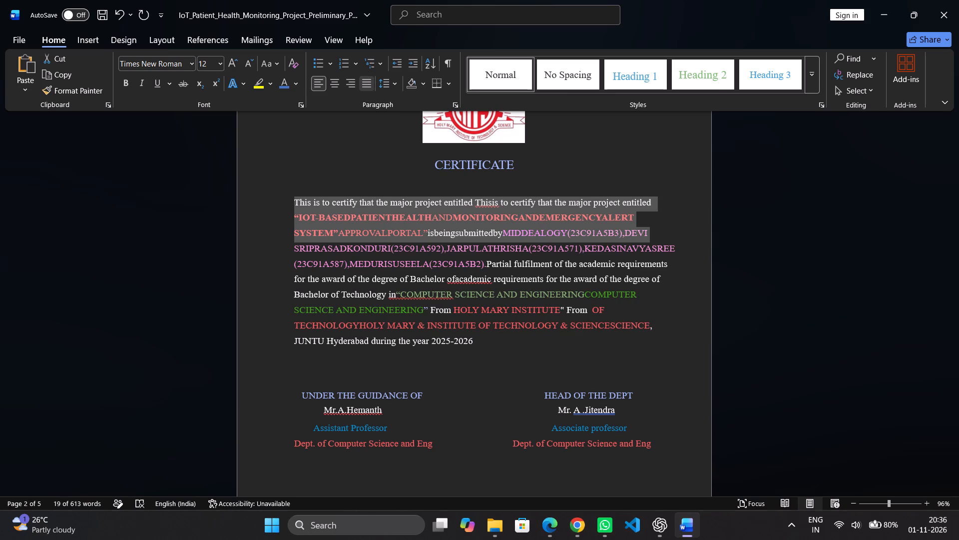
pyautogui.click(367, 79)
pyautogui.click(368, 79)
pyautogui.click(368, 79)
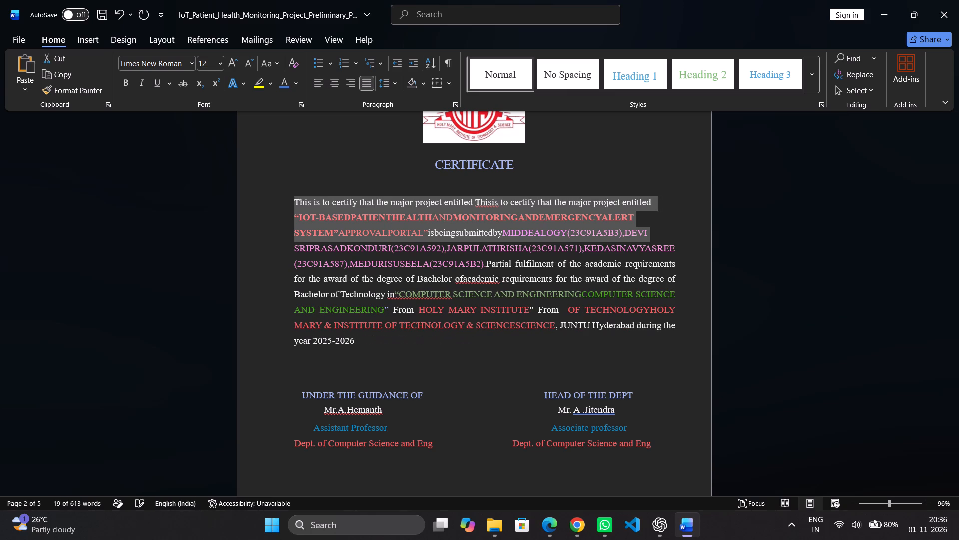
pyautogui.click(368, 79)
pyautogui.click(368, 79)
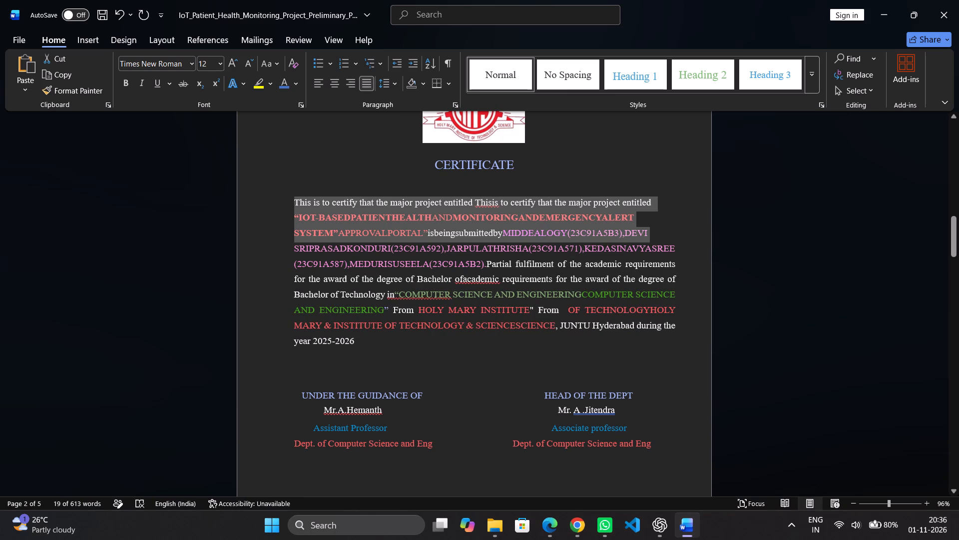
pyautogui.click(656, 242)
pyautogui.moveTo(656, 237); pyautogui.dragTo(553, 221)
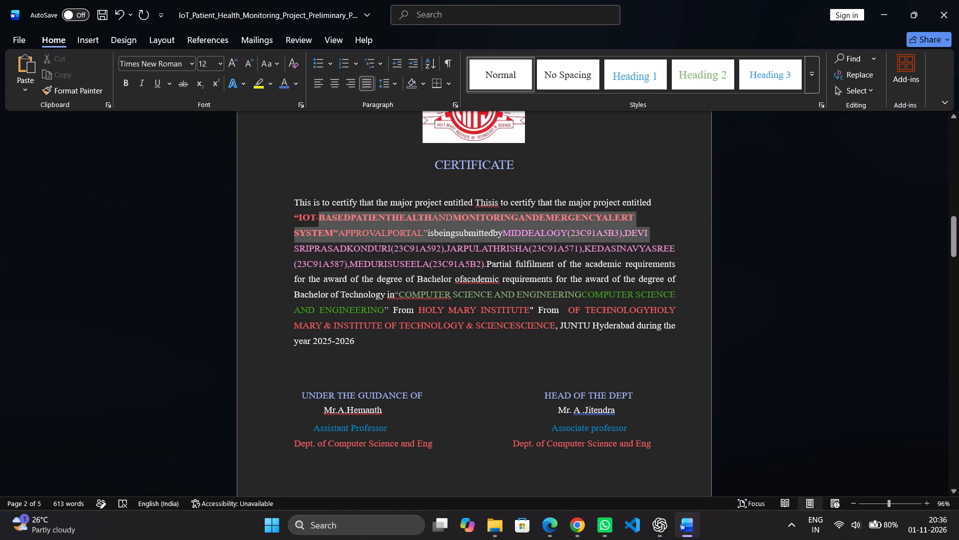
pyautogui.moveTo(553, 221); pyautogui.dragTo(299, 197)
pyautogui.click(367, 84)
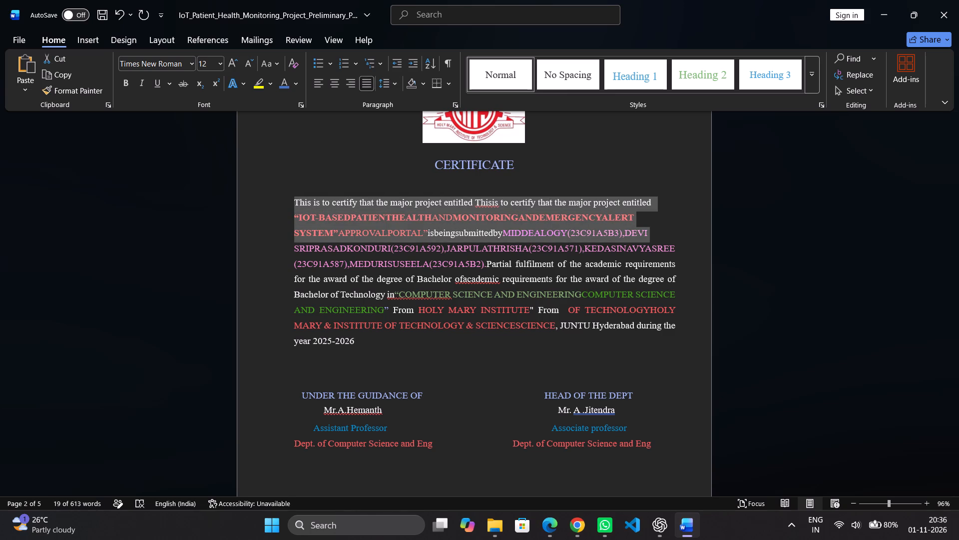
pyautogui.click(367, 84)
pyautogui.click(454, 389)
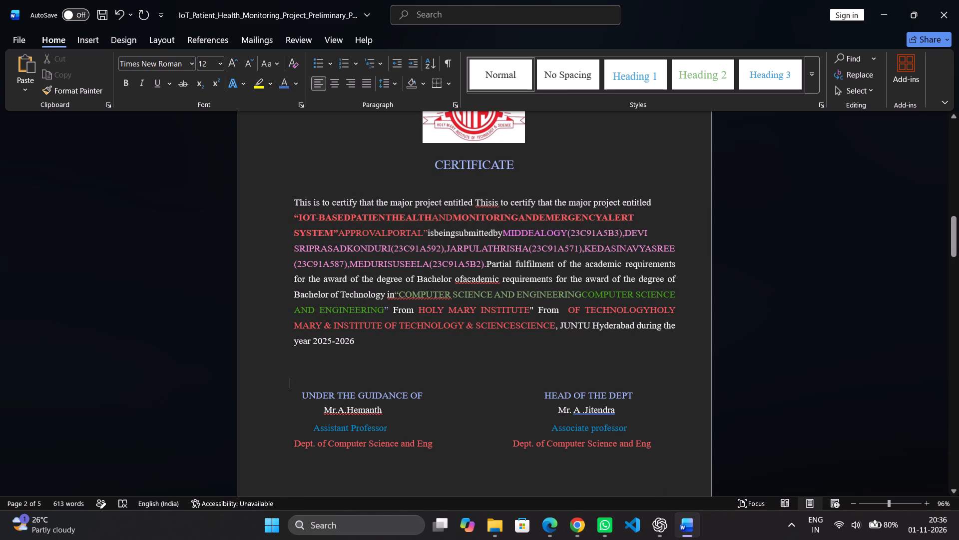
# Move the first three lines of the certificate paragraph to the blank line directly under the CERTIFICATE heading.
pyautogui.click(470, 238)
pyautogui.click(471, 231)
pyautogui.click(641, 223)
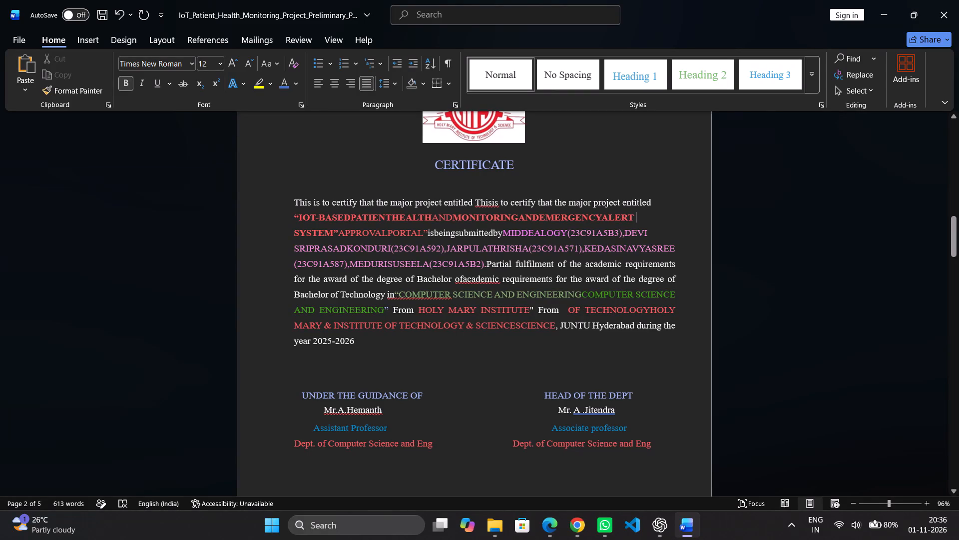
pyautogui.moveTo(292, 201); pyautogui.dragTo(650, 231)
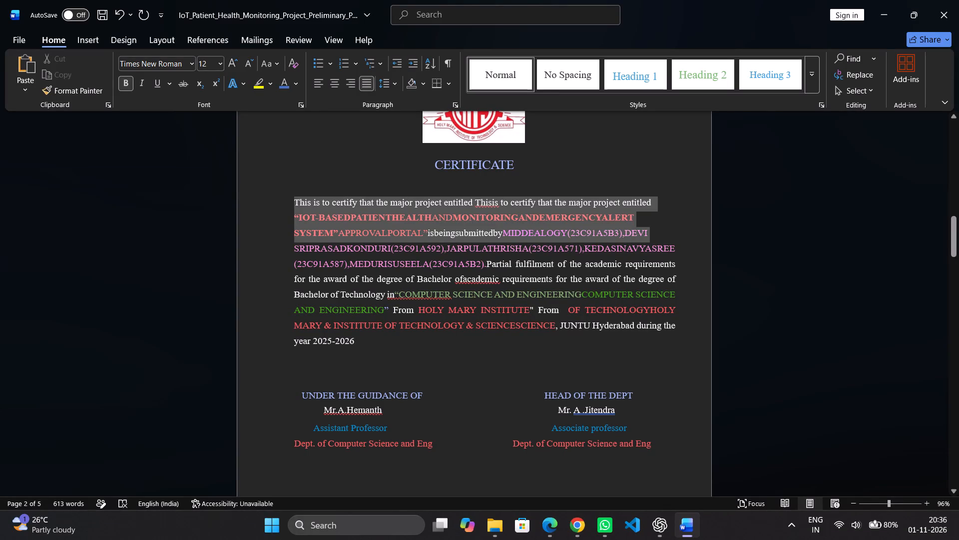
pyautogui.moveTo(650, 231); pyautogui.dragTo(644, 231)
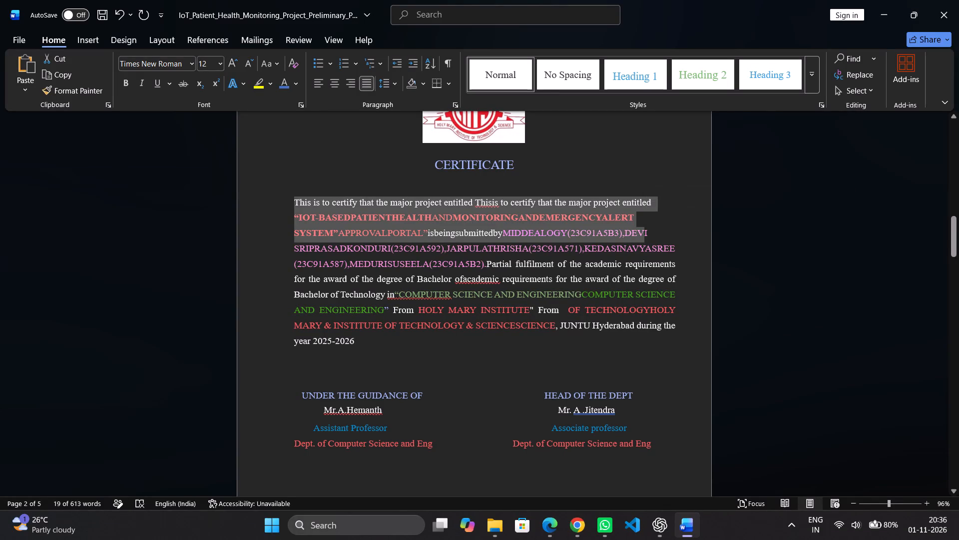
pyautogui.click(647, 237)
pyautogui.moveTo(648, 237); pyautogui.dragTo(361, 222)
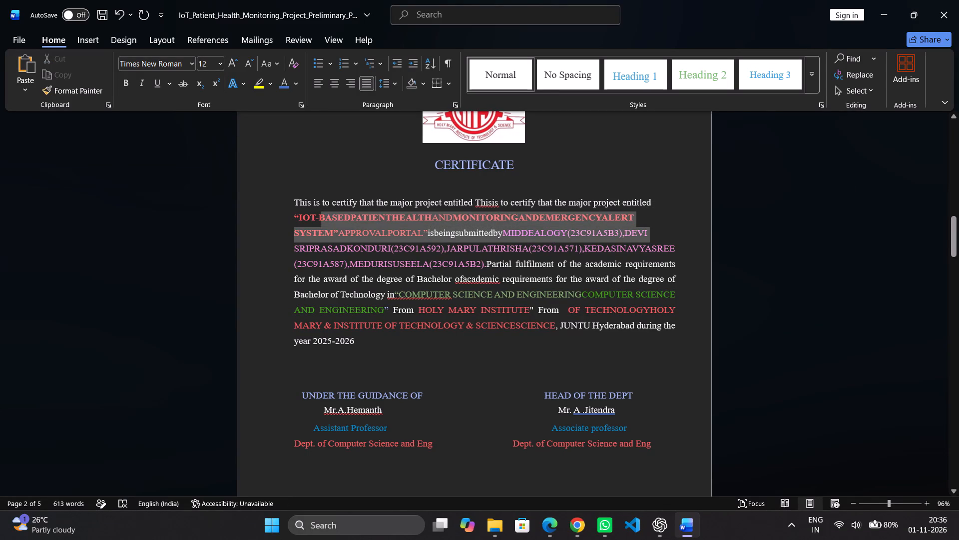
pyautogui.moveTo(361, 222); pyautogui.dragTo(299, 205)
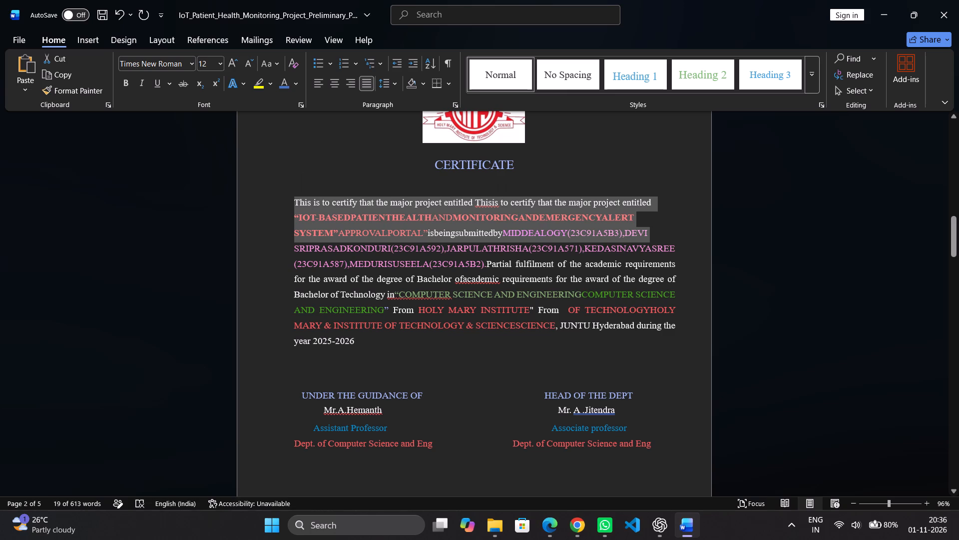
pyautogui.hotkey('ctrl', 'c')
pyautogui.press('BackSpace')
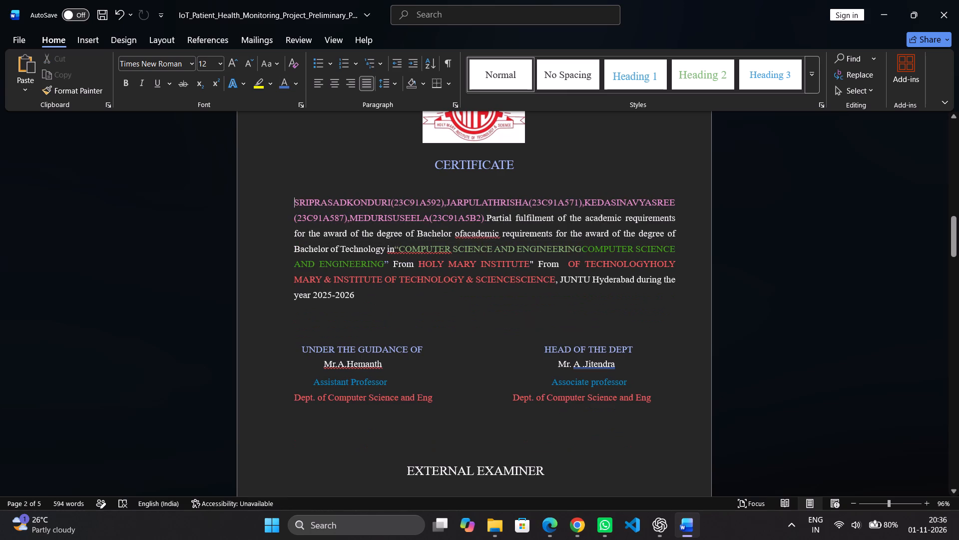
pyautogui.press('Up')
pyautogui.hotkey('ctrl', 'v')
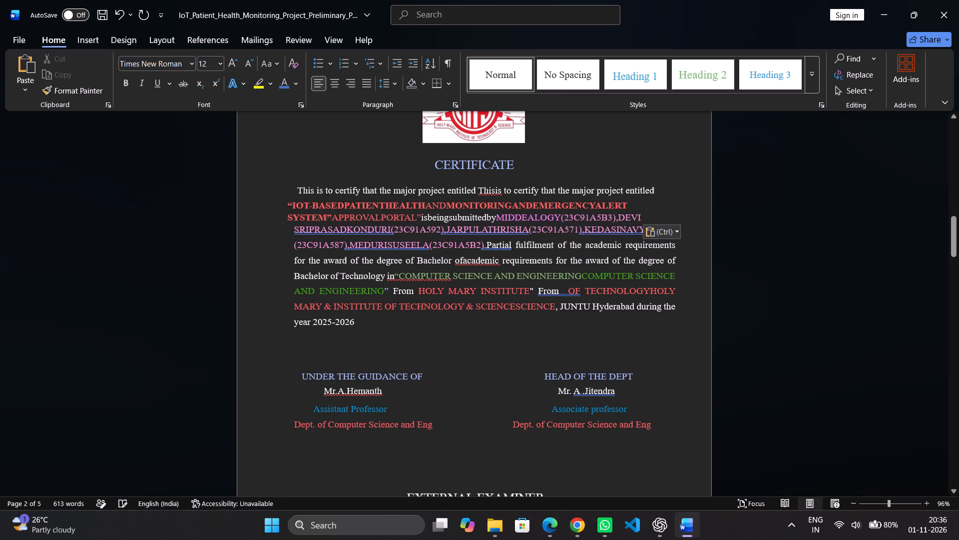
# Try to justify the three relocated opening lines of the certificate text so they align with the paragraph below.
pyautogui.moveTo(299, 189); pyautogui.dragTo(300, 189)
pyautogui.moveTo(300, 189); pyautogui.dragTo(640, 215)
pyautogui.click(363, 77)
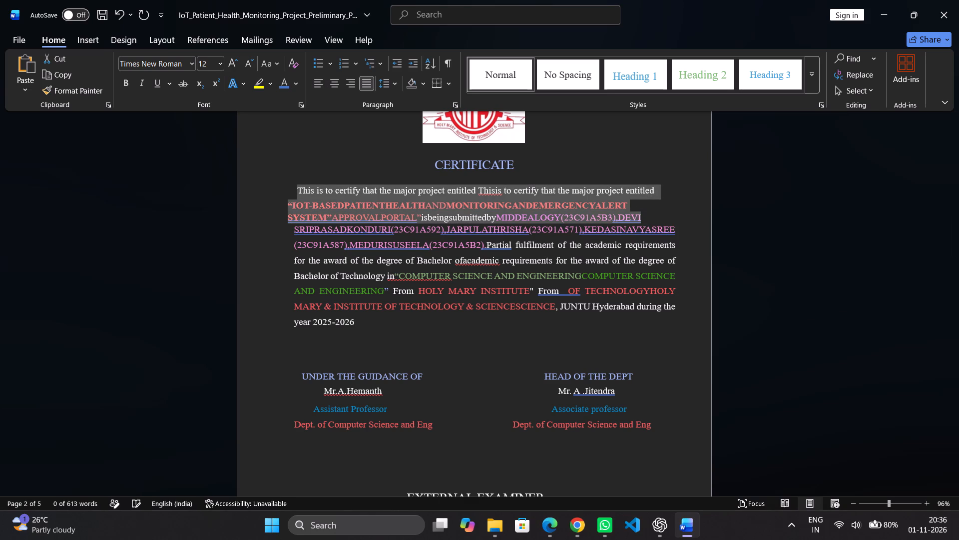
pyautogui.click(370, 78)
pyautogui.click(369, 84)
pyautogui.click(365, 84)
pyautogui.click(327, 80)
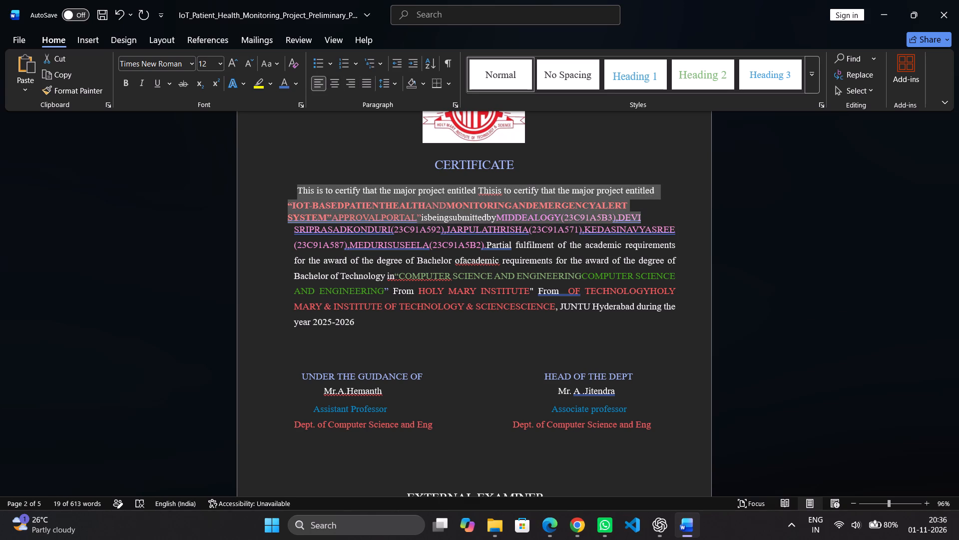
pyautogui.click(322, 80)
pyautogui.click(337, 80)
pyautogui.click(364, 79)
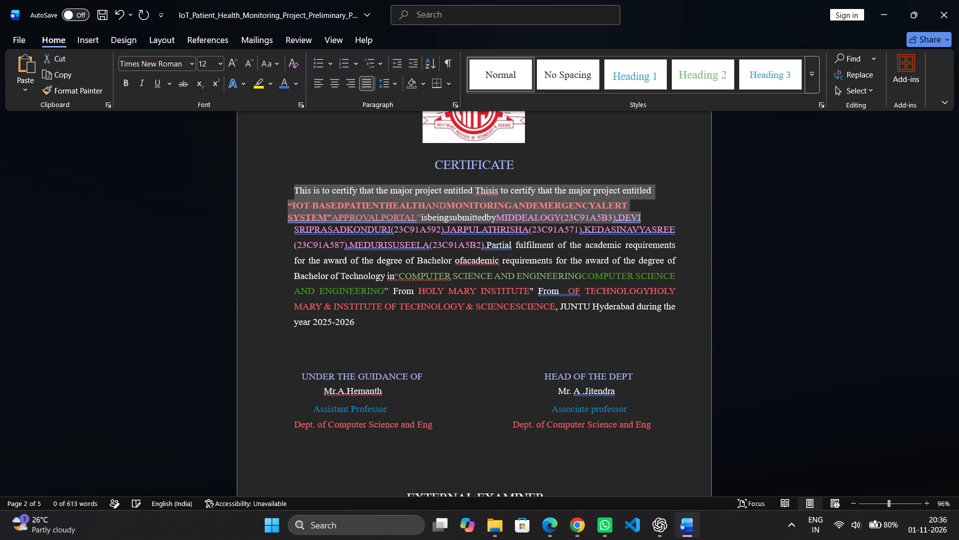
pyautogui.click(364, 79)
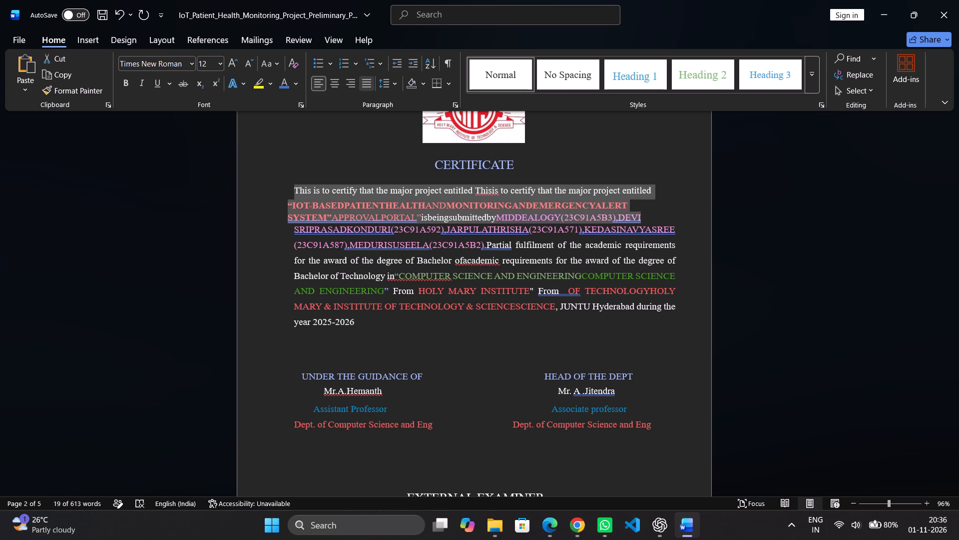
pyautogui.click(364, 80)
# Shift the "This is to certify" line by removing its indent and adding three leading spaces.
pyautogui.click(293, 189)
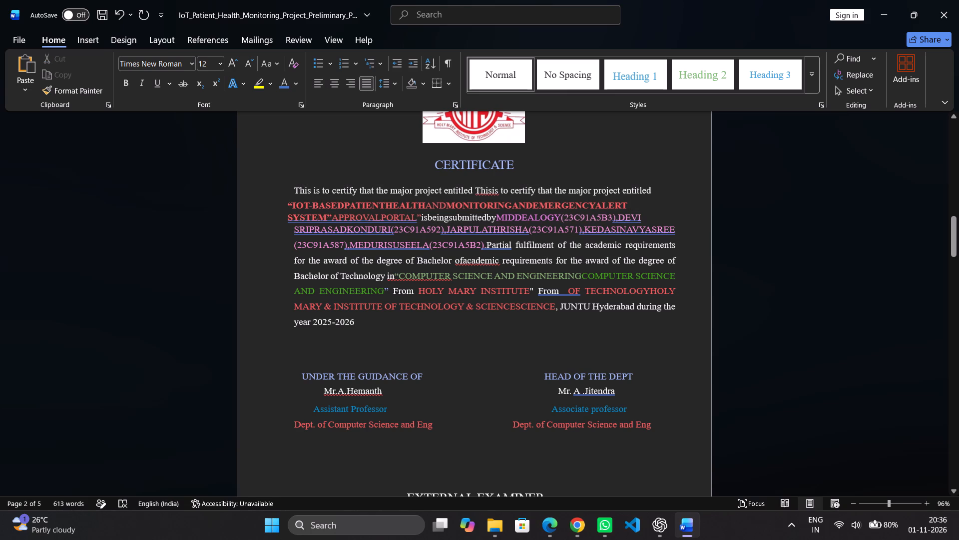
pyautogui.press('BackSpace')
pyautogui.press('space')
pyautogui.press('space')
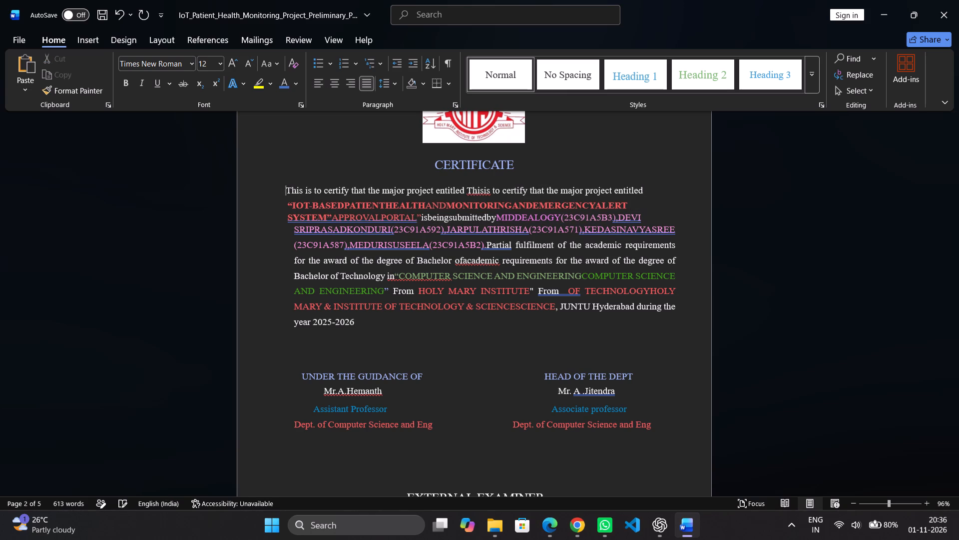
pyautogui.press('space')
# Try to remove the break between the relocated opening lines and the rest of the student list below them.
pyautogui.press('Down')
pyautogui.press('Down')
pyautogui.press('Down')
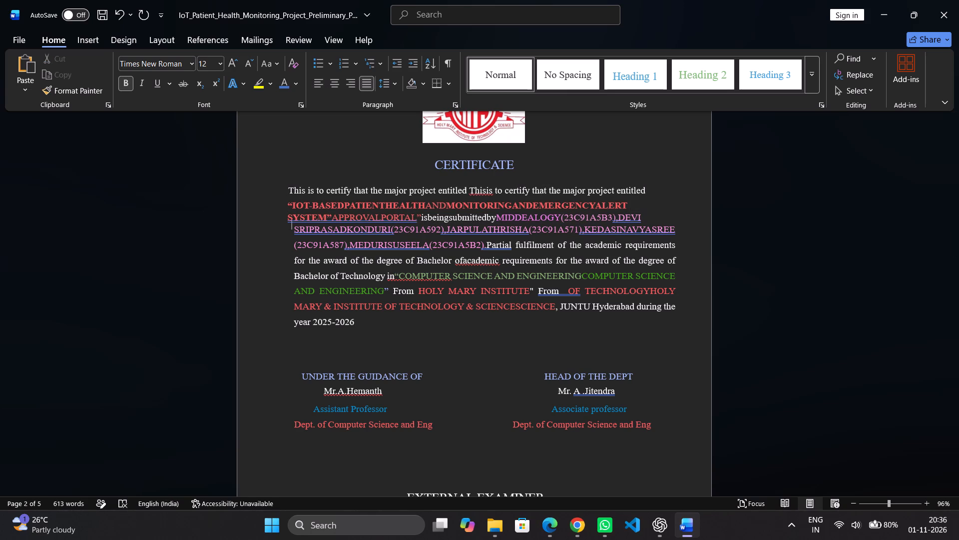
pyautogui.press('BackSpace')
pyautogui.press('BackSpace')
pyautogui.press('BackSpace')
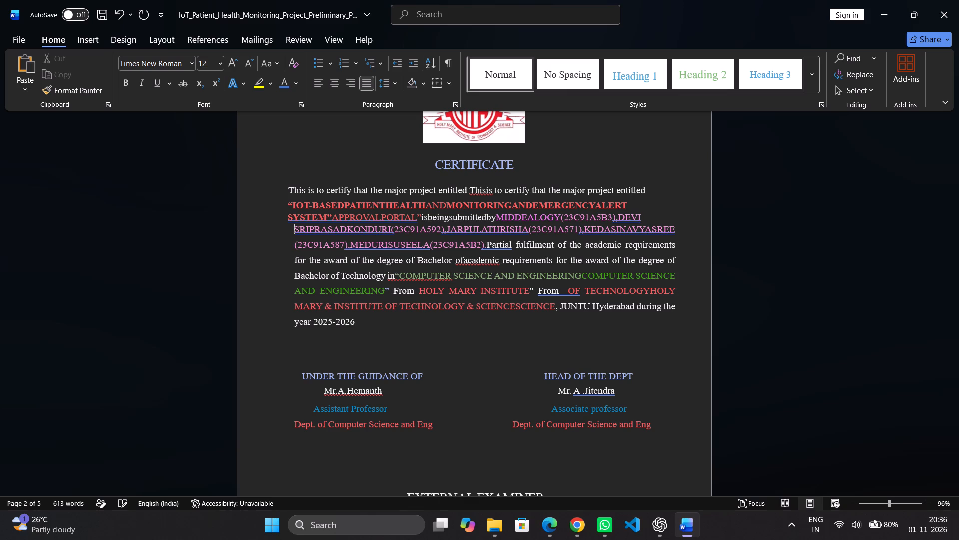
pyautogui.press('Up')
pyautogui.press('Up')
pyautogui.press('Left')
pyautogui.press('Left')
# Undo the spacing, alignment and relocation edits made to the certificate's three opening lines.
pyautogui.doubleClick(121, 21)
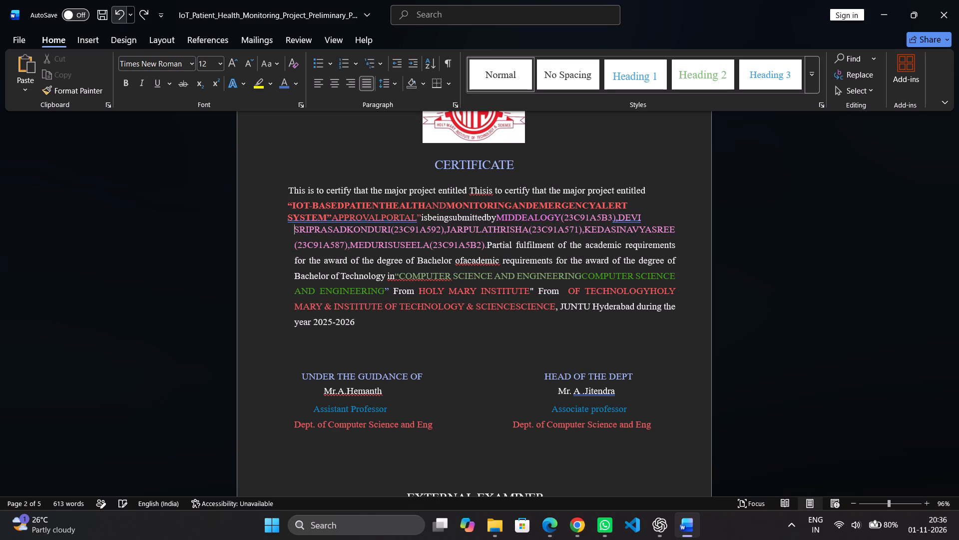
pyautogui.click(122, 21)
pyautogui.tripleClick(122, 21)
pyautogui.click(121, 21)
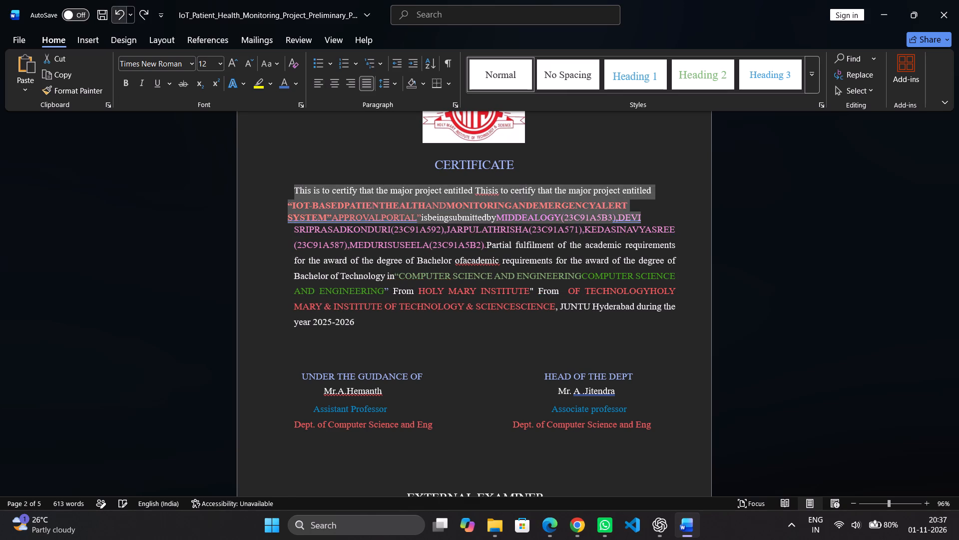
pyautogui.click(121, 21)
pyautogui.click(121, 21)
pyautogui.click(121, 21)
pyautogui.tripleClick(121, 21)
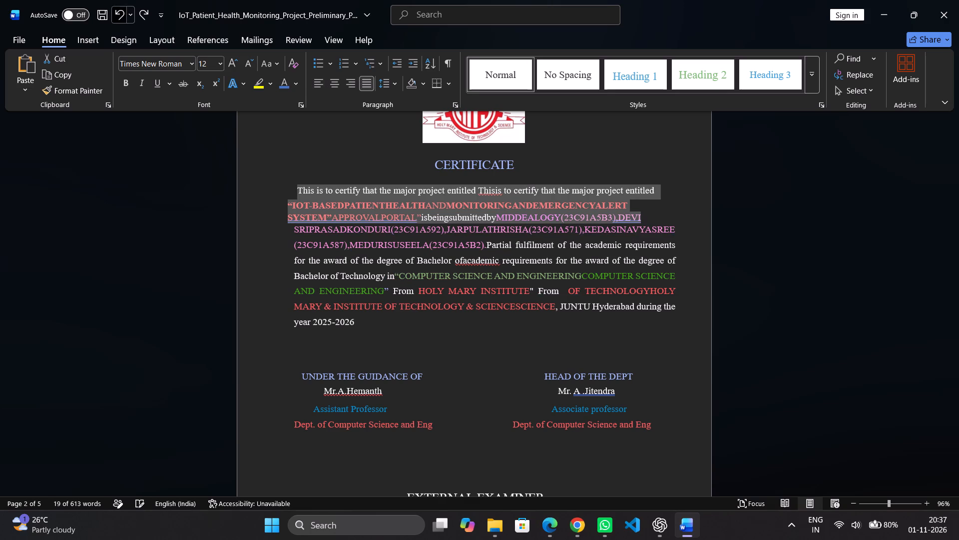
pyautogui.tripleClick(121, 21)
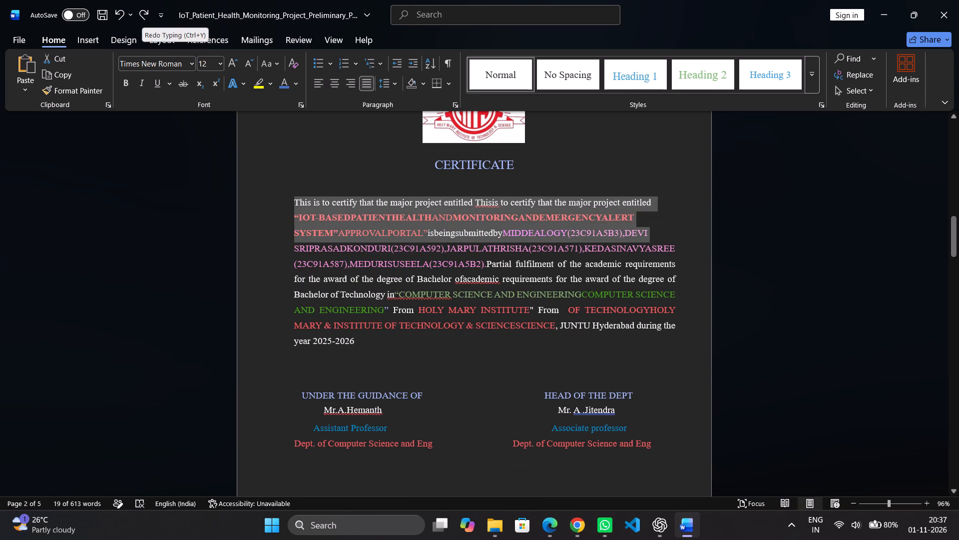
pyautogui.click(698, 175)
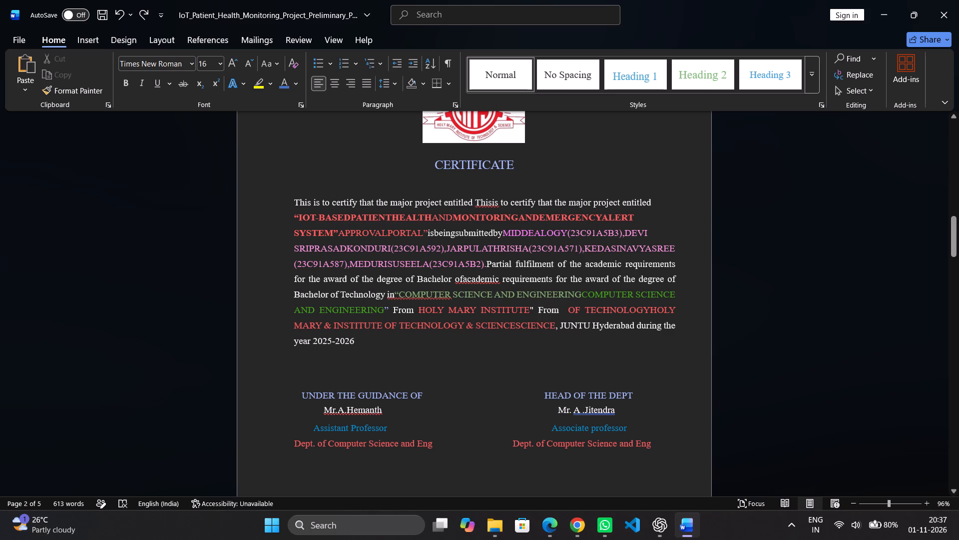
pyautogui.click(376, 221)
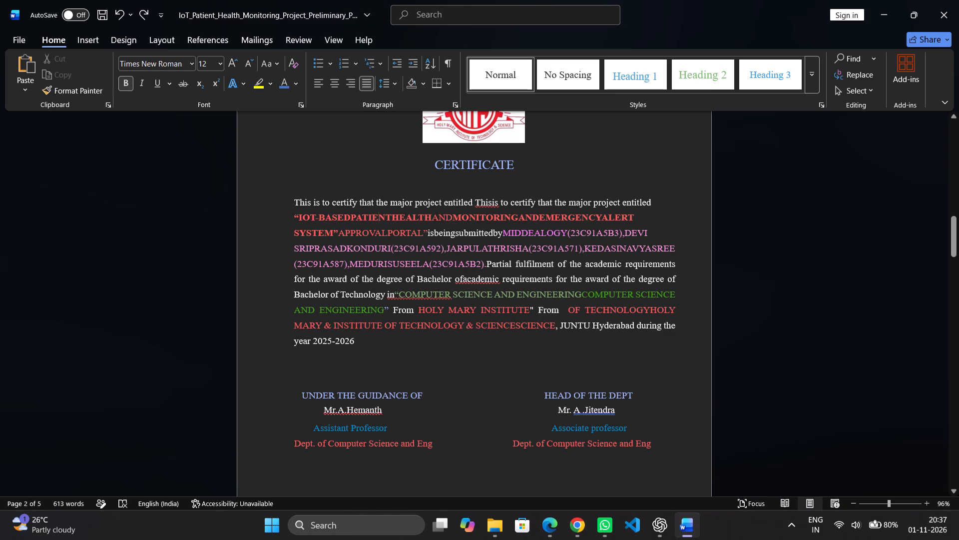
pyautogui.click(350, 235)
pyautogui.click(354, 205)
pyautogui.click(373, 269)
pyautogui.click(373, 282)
# Delete the entire garbled certificate paragraph beneath the CERTIFICATE heading.
pyautogui.click(369, 314)
pyautogui.click(481, 350)
pyautogui.moveTo(293, 197); pyautogui.dragTo(362, 349)
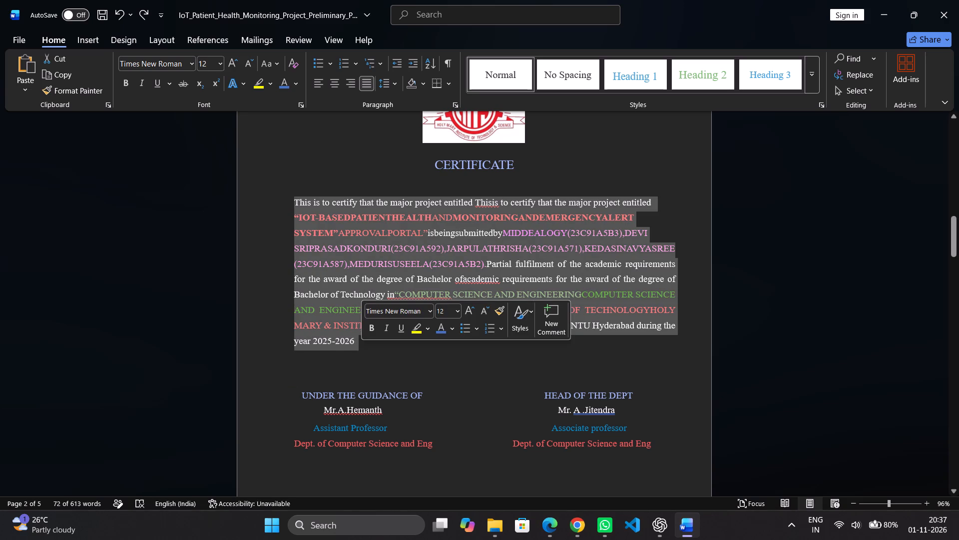
pyautogui.press('BackSpace')
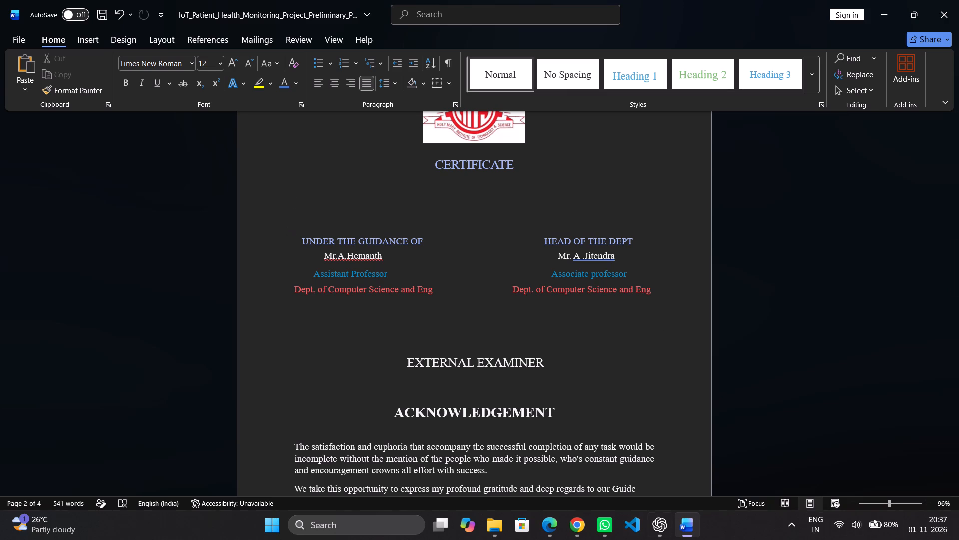
# Switch to the reference PDF in Edge and copy its complete certificate paragraph.
pyautogui.click(548, 532)
pyautogui.click(357, 348)
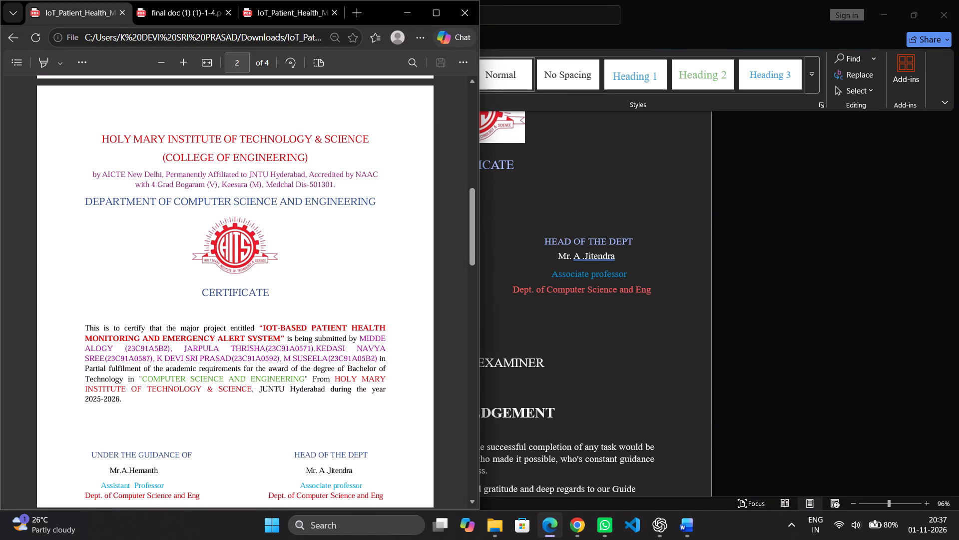
pyautogui.moveTo(122, 405); pyautogui.dragTo(110, 369)
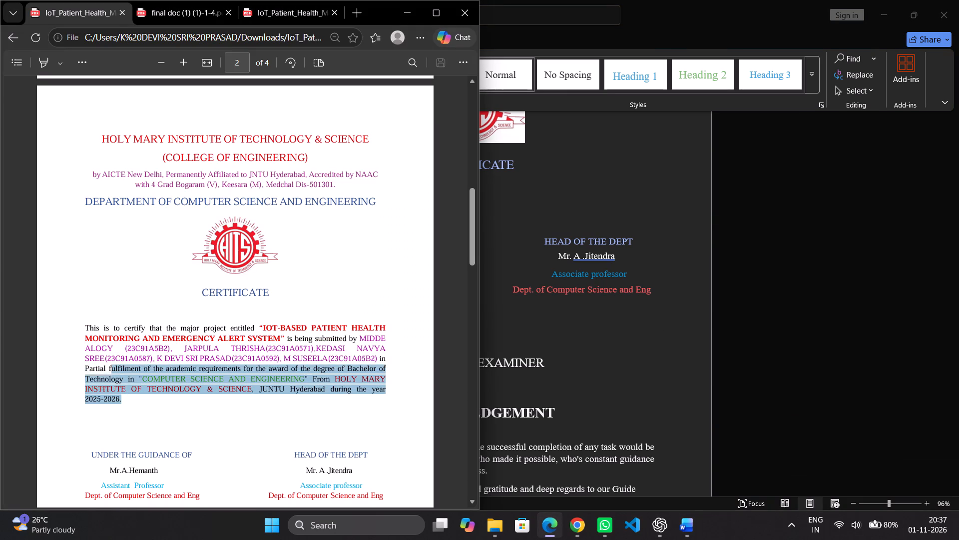
pyautogui.moveTo(110, 369); pyautogui.dragTo(96, 334)
pyautogui.hotkey('ctrl', 'c')
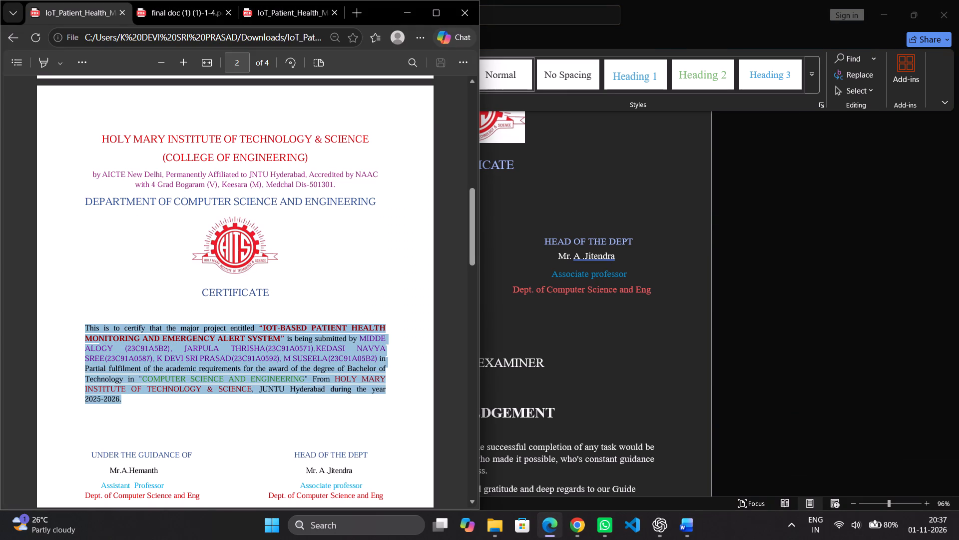
# Place the Word document window side by side with the reference PDF.
pyautogui.moveTo(720, 0); pyautogui.dragTo(732, 10)
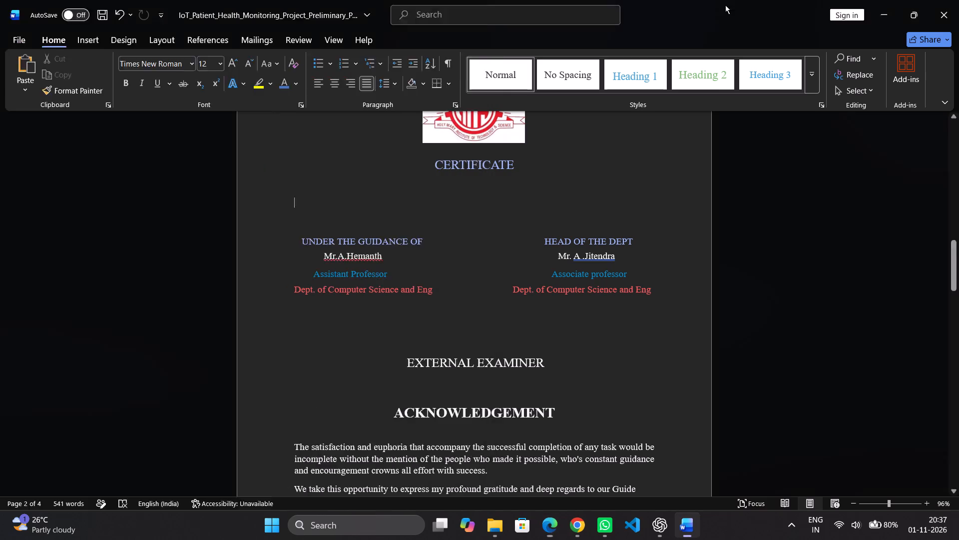
pyautogui.moveTo(732, 10); pyautogui.dragTo(958, 192)
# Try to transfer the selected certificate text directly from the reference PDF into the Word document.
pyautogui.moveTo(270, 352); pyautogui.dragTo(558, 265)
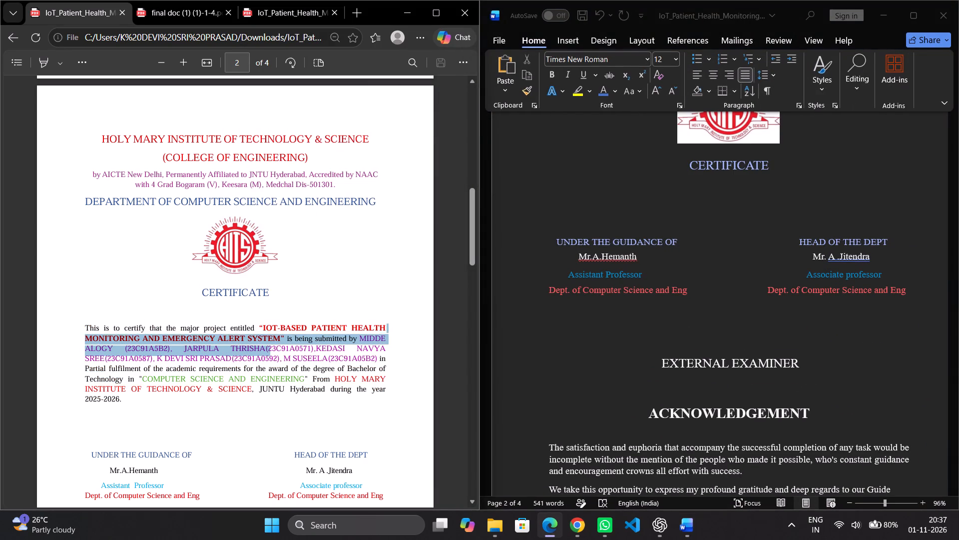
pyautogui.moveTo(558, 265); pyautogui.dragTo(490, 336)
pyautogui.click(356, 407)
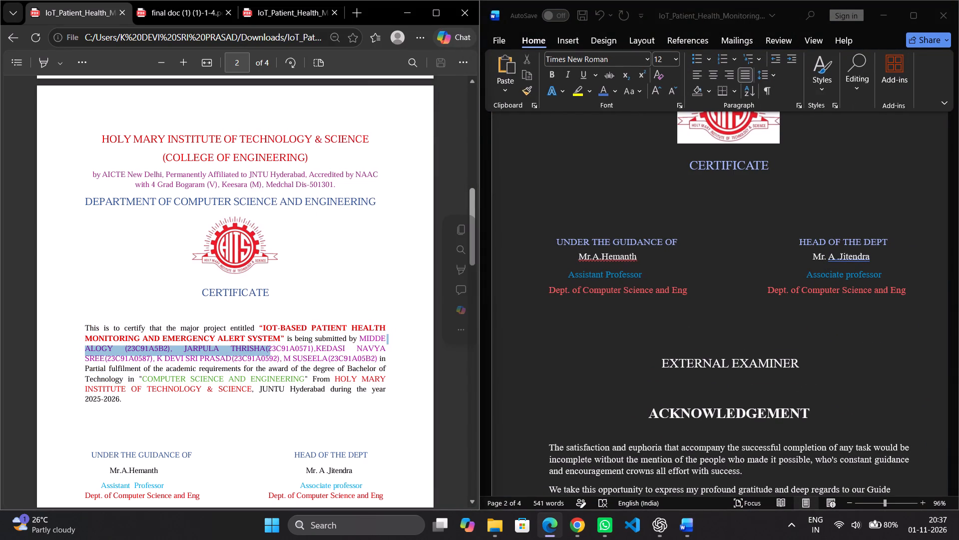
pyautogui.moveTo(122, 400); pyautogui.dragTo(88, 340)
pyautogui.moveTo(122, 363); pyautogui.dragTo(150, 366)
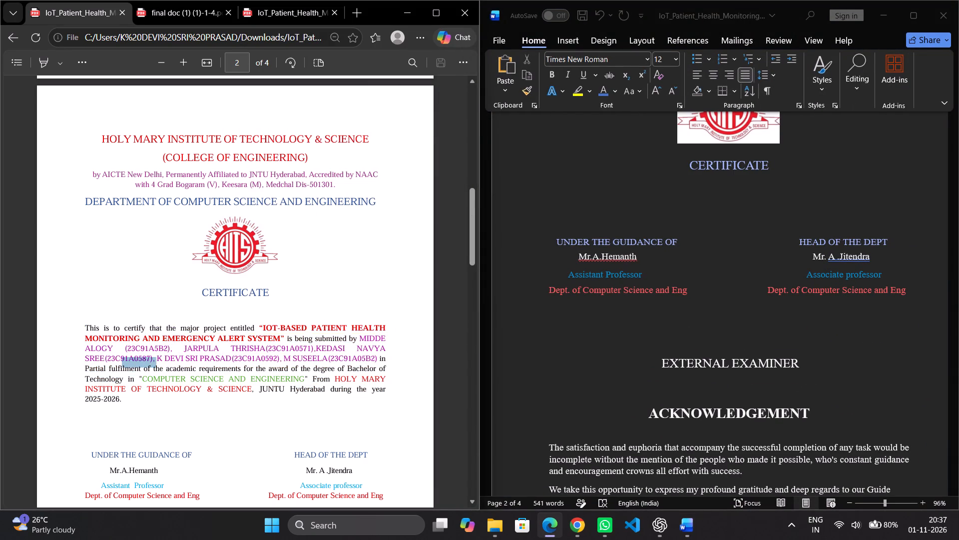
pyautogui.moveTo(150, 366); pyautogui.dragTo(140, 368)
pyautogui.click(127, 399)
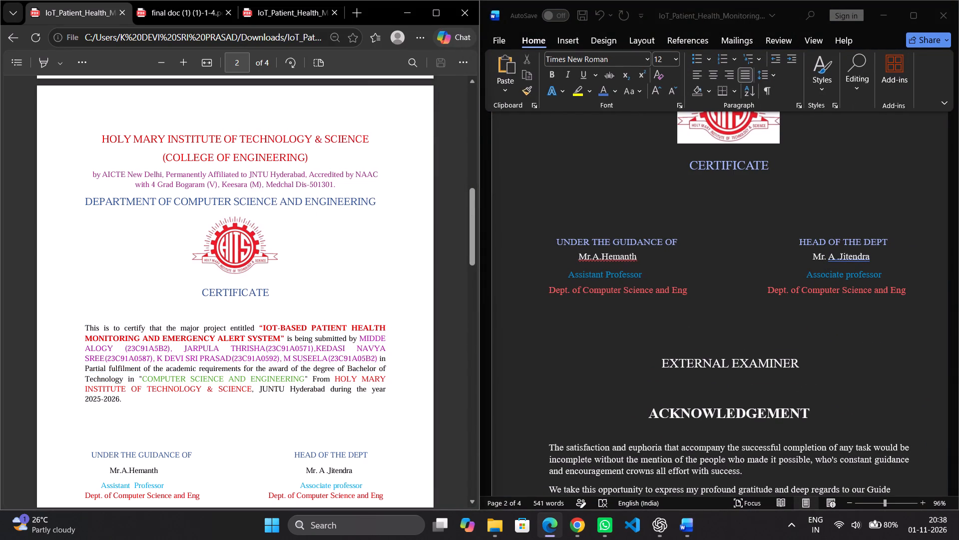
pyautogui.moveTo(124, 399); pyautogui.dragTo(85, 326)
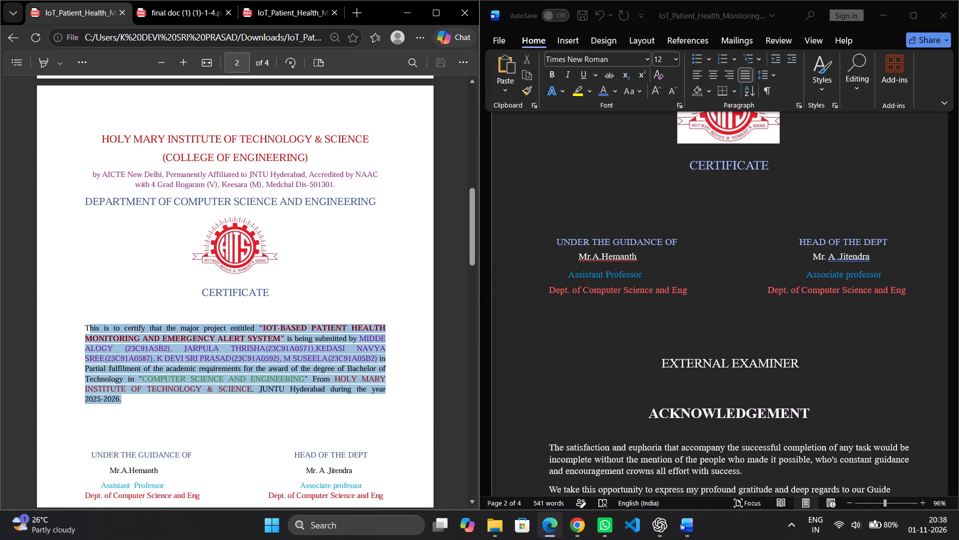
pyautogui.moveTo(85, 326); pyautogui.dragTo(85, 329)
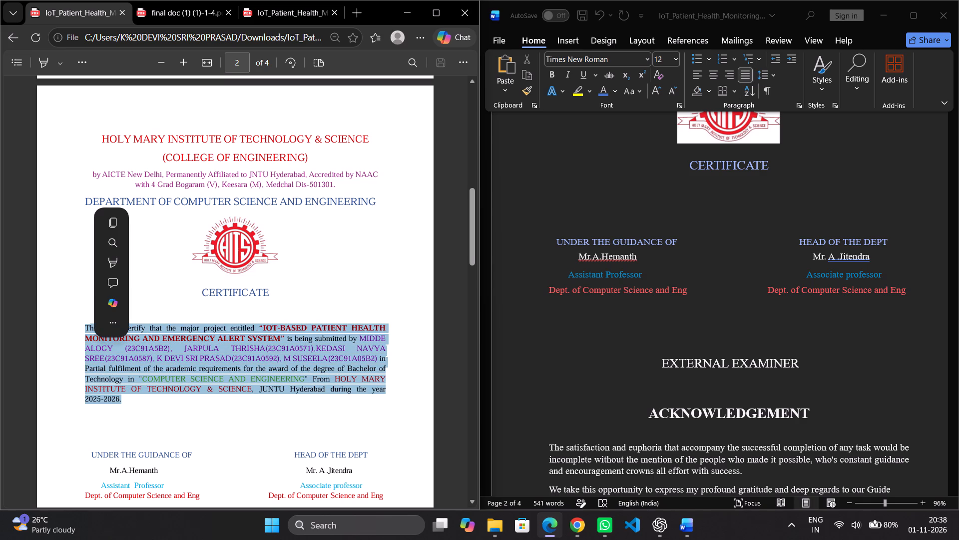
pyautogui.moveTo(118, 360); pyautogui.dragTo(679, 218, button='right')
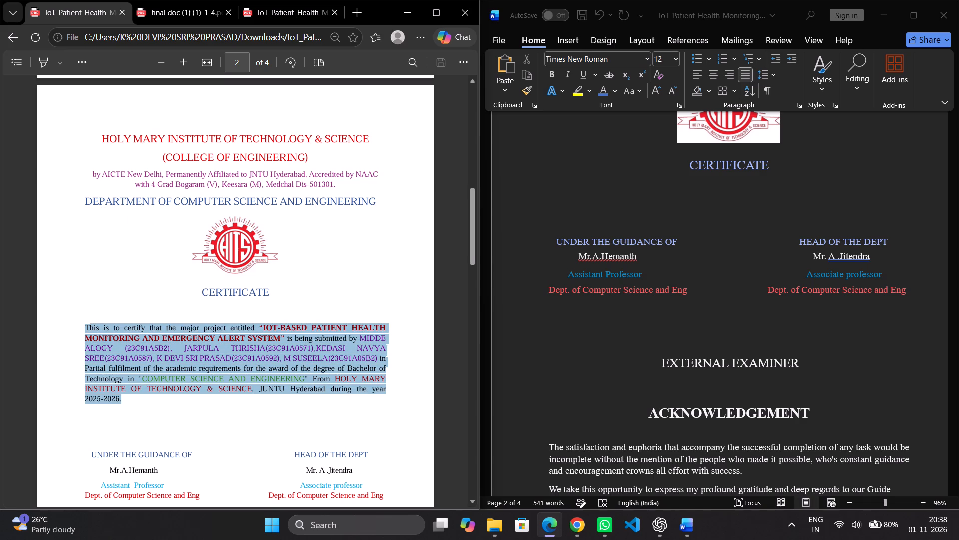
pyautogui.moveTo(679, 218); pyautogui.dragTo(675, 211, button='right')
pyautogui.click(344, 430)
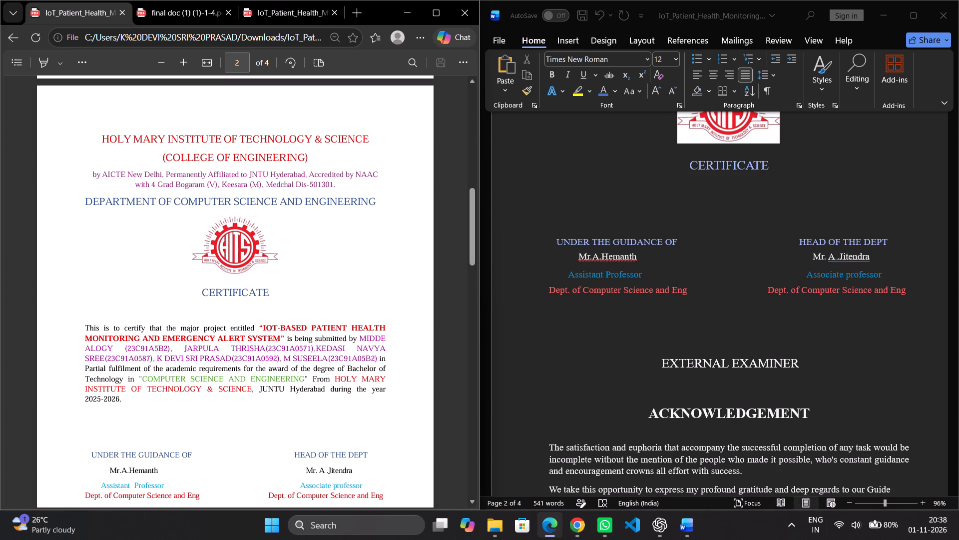
# Copy the complete certificate paragraph from the reference PDF and paste it under the CERTIFICATE heading in Word.
pyautogui.moveTo(122, 401); pyautogui.dragTo(81, 326)
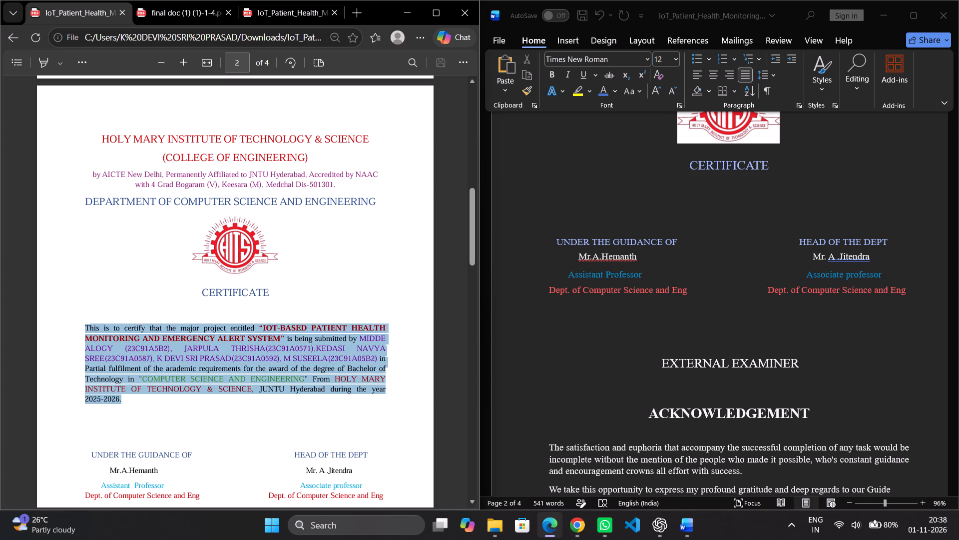
pyautogui.moveTo(81, 326); pyautogui.dragTo(87, 330)
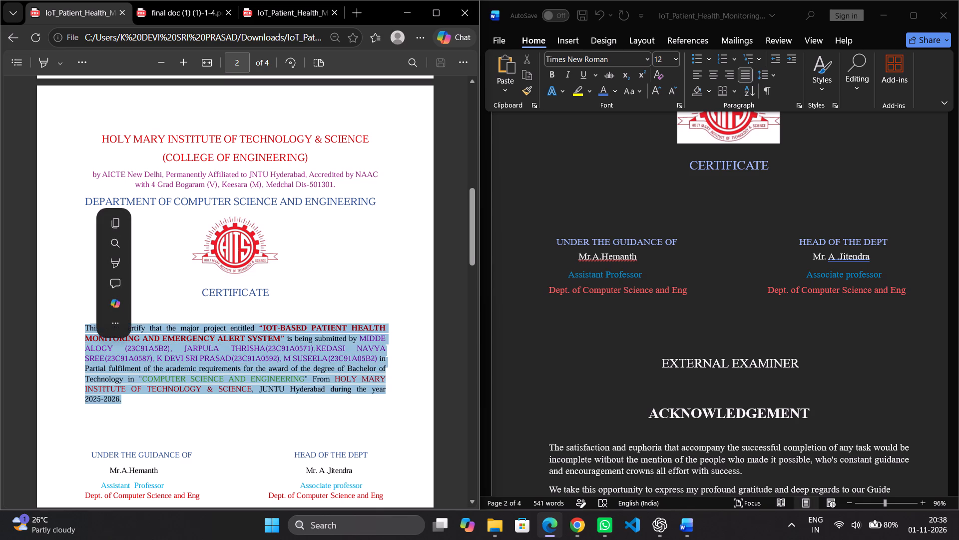
pyautogui.hotkey('ctrl', 'c')
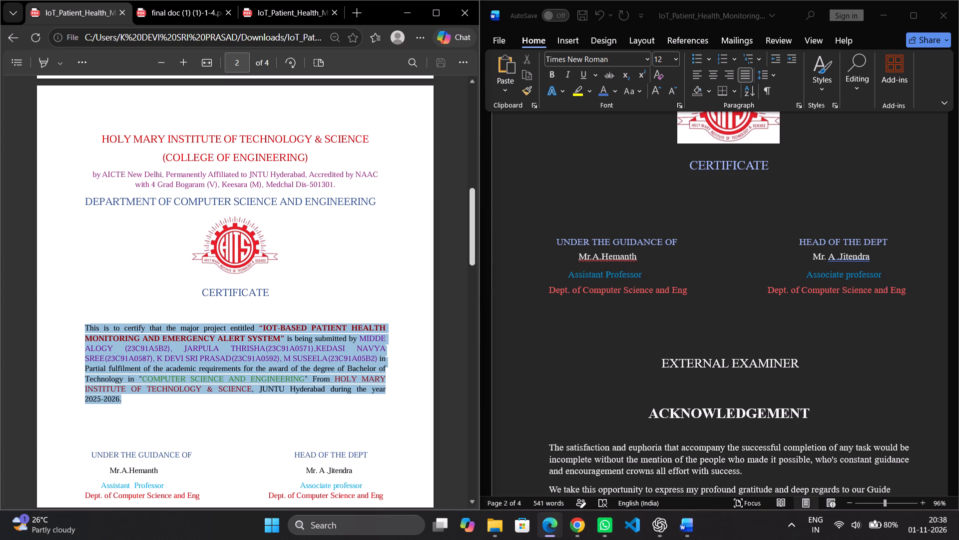
pyautogui.click(711, 202)
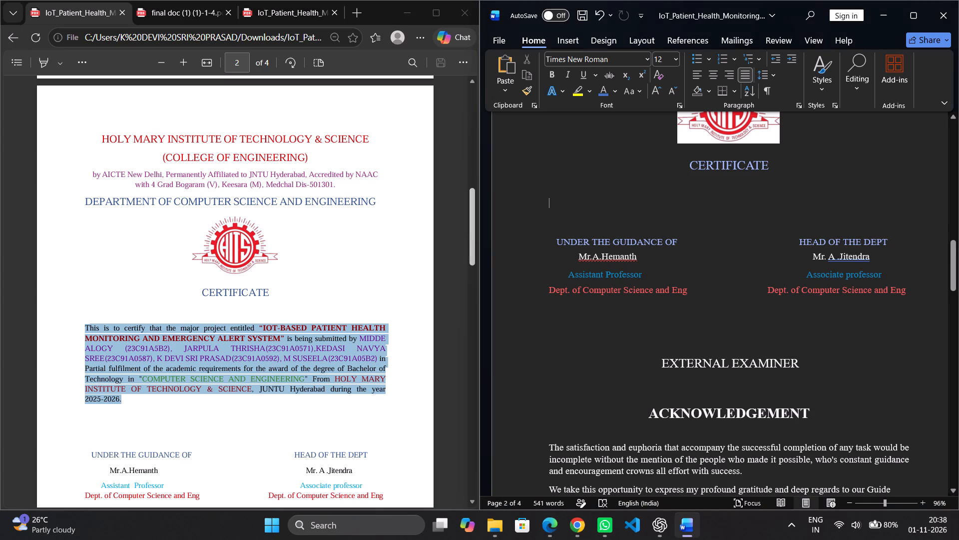
pyautogui.hotkey('ctrl', 'v')
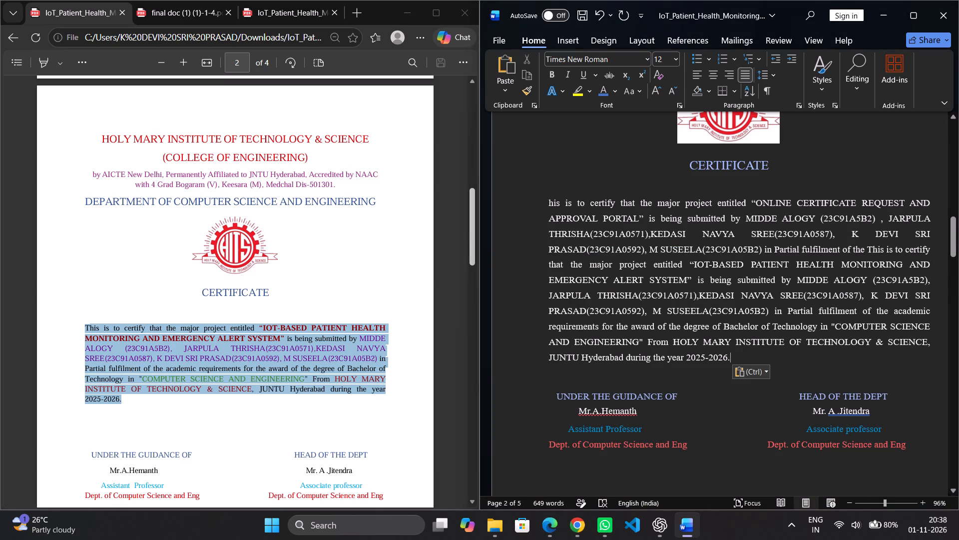
# Remove the blank line between the CERTIFICATE heading and the pasted paragraph.
pyautogui.scroll(-5, 818, 343)
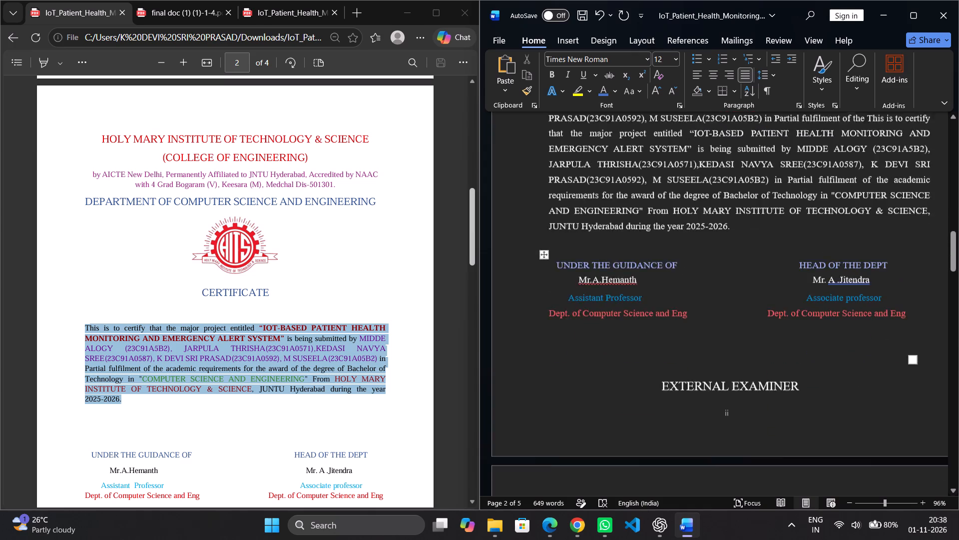
pyautogui.scroll(-5, 817, 328)
pyautogui.scroll(9, 815, 326)
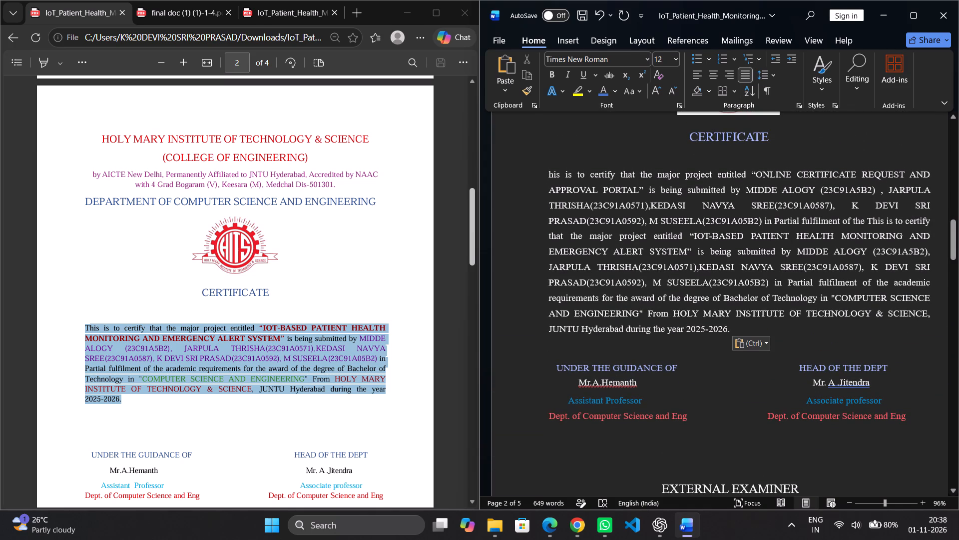
pyautogui.scroll(6, 647, 201)
pyautogui.click(670, 333)
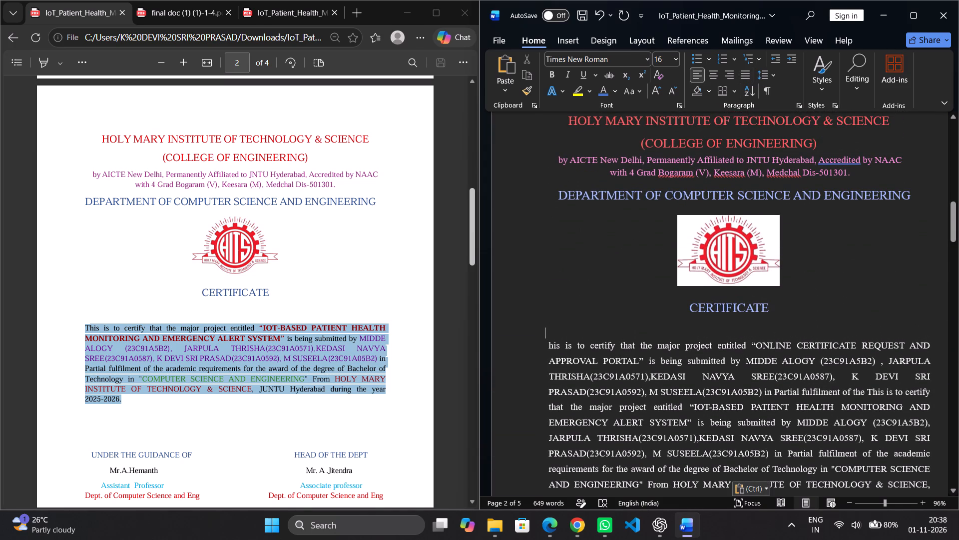
pyautogui.press('BackSpace')
pyautogui.press('BackSpace')
pyautogui.press('BackSpace')
pyautogui.press('BackSpace')
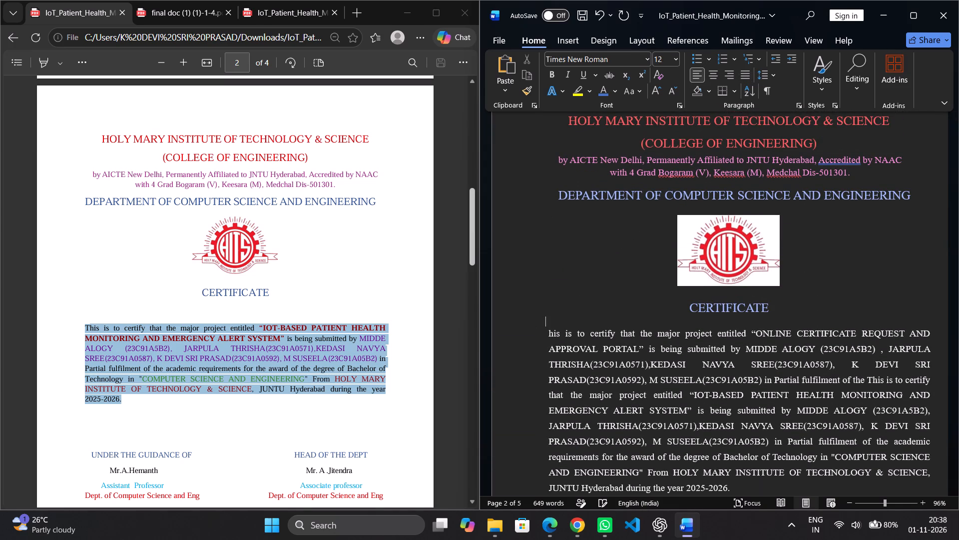
pyautogui.press('BackSpace')
# Add the missing capital T at the start of the pasted paragraph so it begins with "This".
pyautogui.press('Down')
pyautogui.hotkey('shift', 't')
# Select the whole pasted certificate paragraph, from "This is to certify" through "2025-2026.".
pyautogui.scroll(-4, 680, 353)
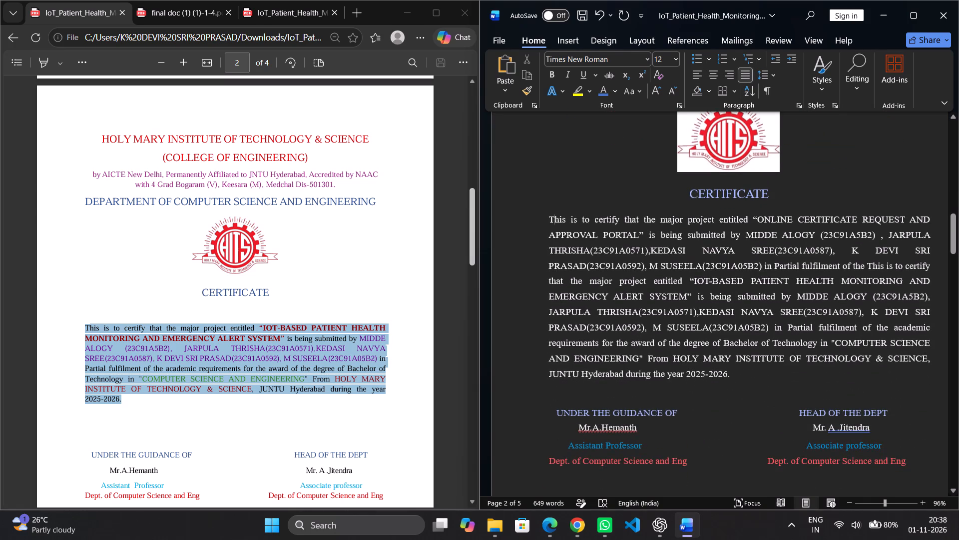
pyautogui.scroll(-2, 709, 286)
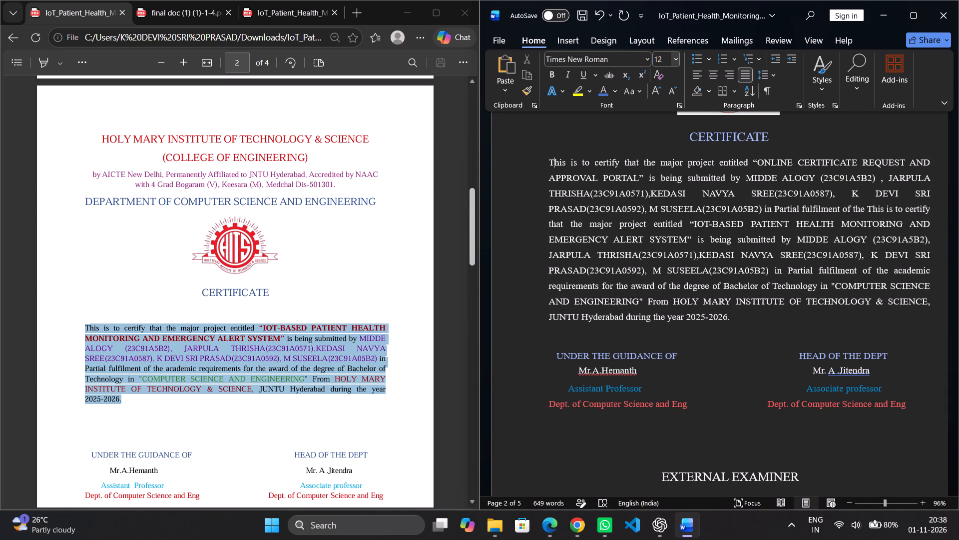
pyautogui.click(675, 59)
pyautogui.click(698, 340)
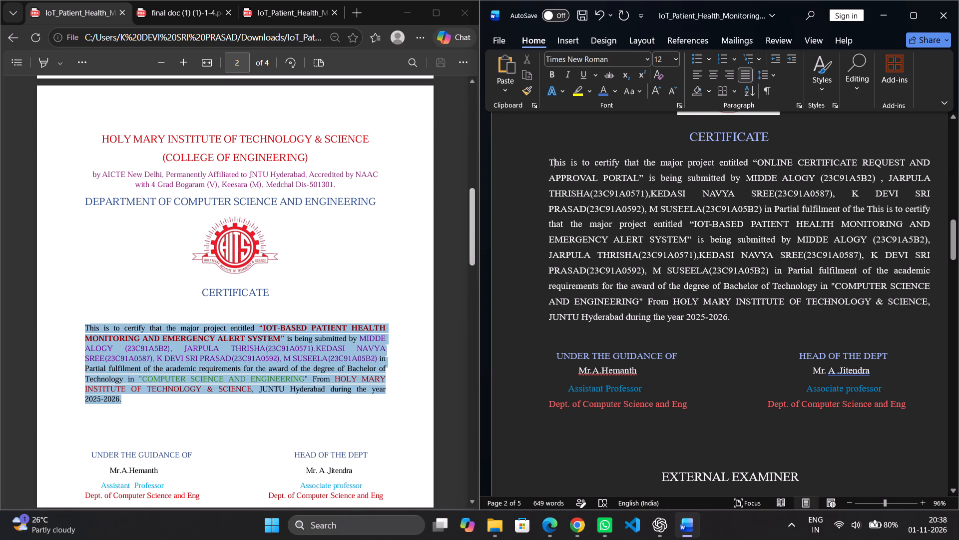
pyautogui.click(313, 358)
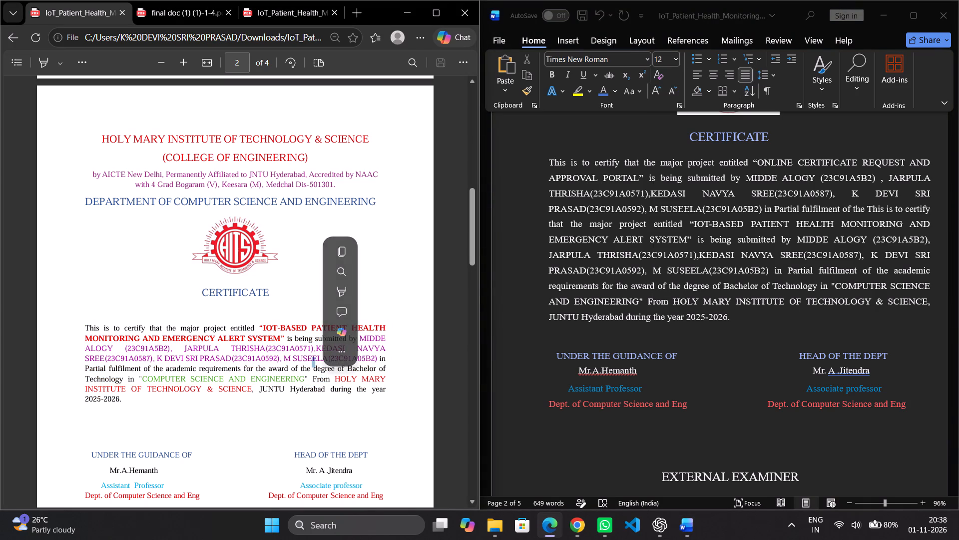
pyautogui.click(433, 270)
pyautogui.moveTo(549, 159); pyautogui.dragTo(734, 340)
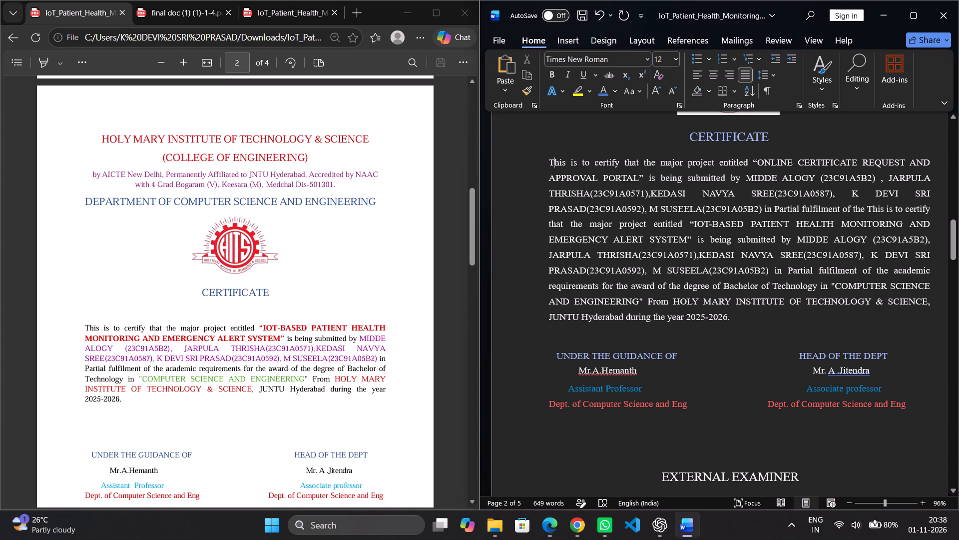
pyautogui.moveTo(734, 340); pyautogui.dragTo(727, 333)
pyautogui.moveTo(736, 320); pyautogui.dragTo(540, 166)
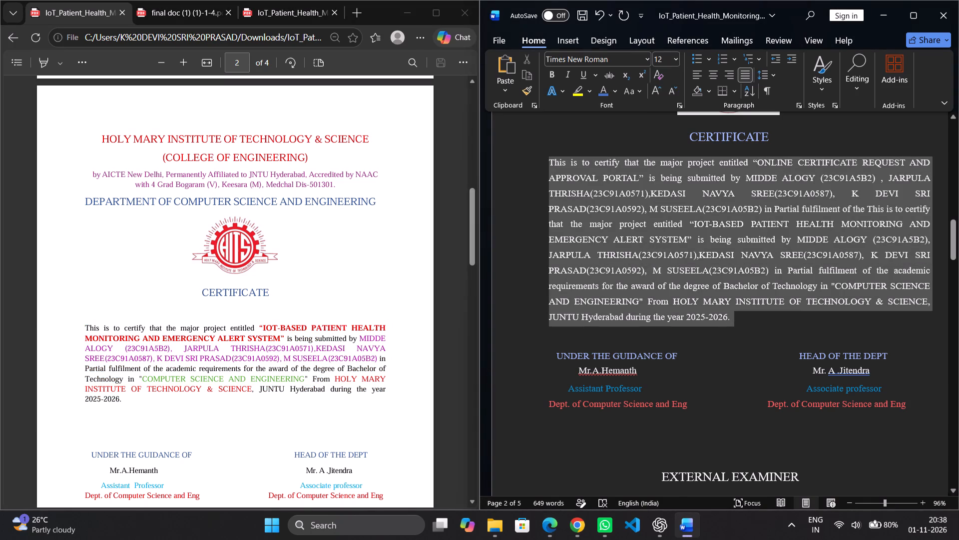
# Look through the ACKNOWLEDGEMENT and DECLARATION pages that follow the certificate, including their student lists.
pyautogui.scroll(-7, 752, 358)
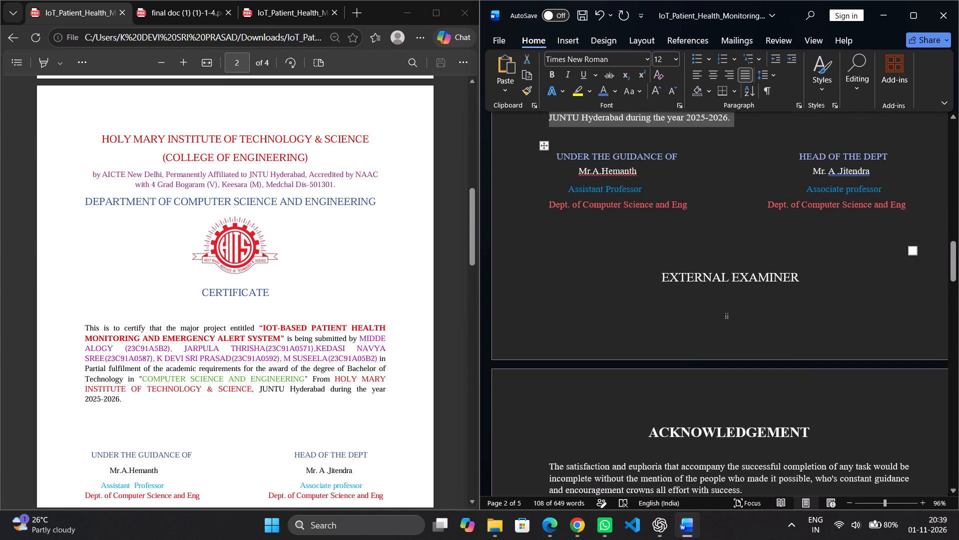
pyautogui.scroll(-18, 746, 332)
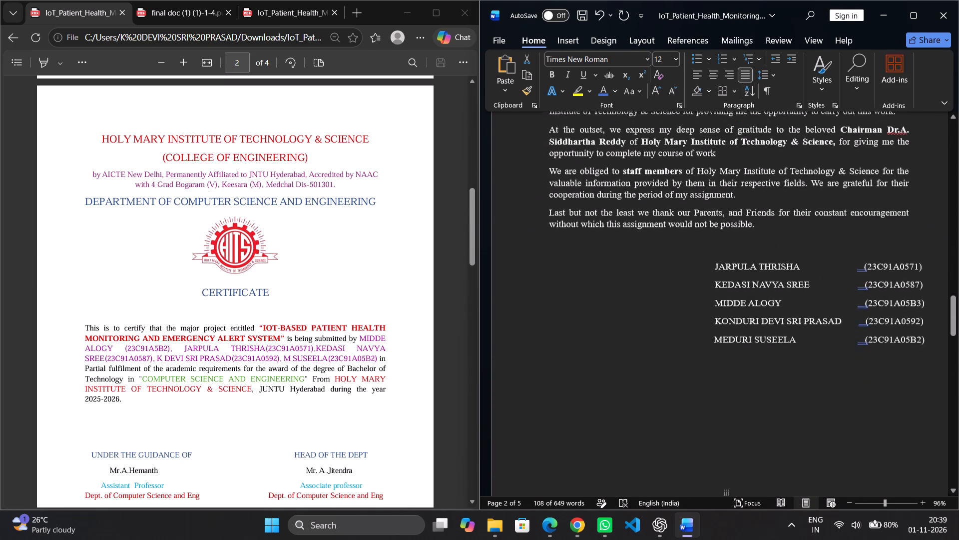
pyautogui.scroll(-14, 756, 337)
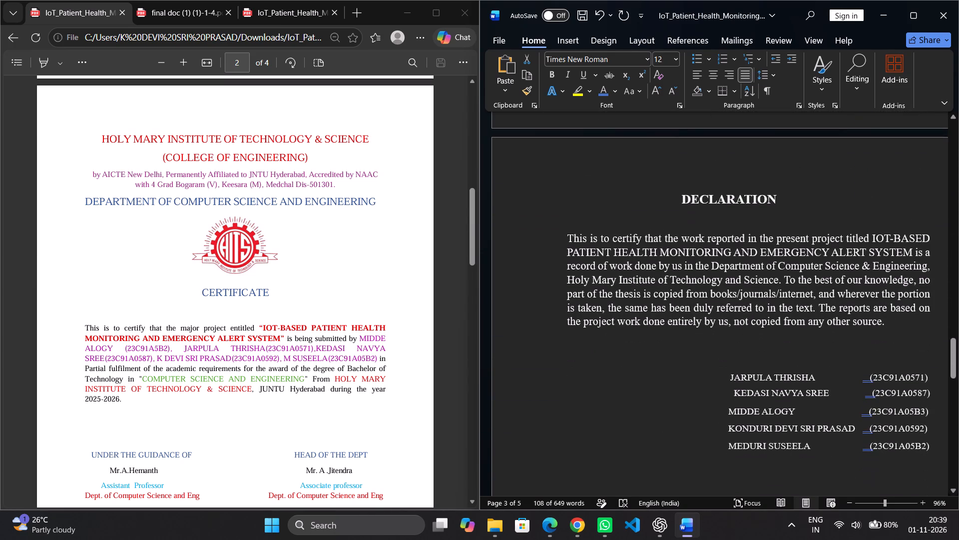
# Insert two spaces in front of the DECLARATION heading to shift it slightly along its line.
pyautogui.scroll(9, 881, 237)
pyautogui.scroll(-4, 705, 410)
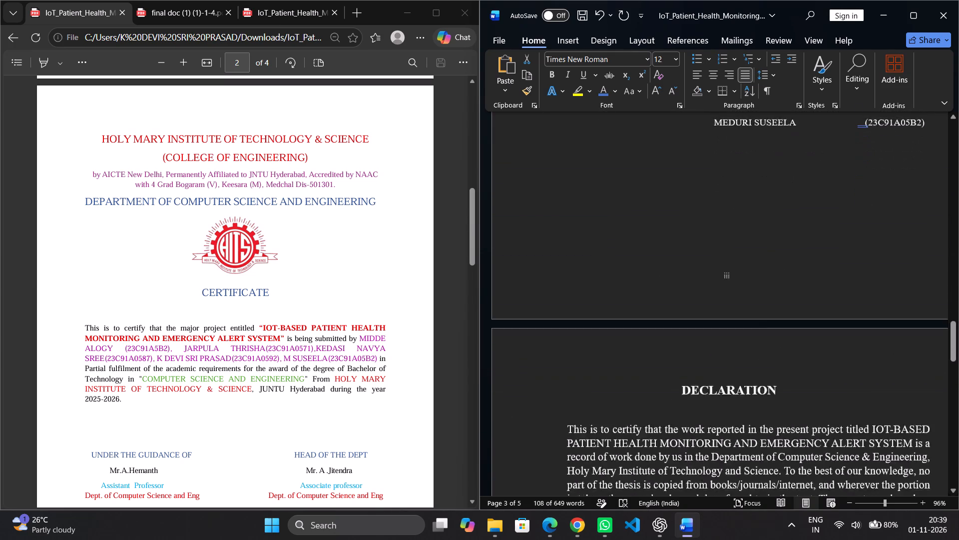
pyautogui.click(681, 343)
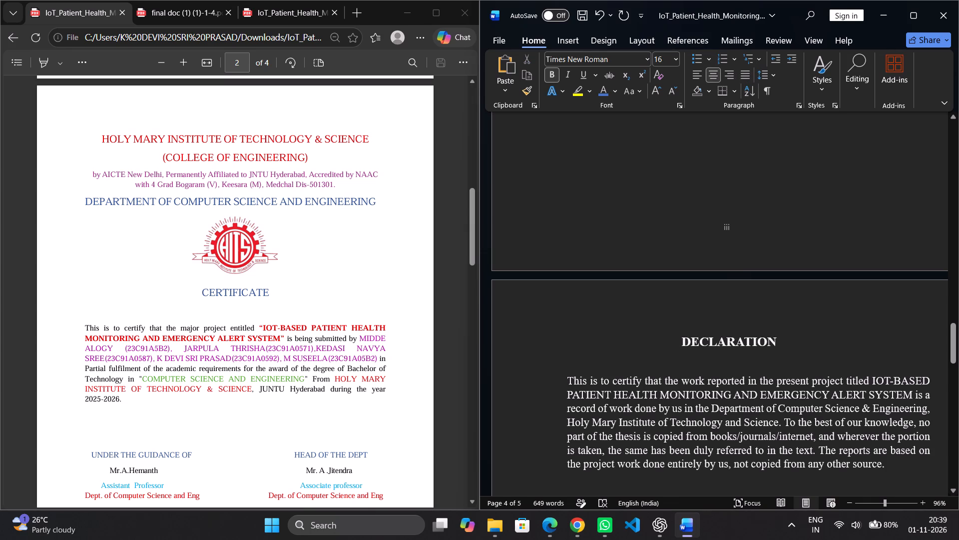
pyautogui.press('space')
pyautogui.press('space')
# Maximize the report document window with the certificate page in view.
pyautogui.scroll(4, 842, 330)
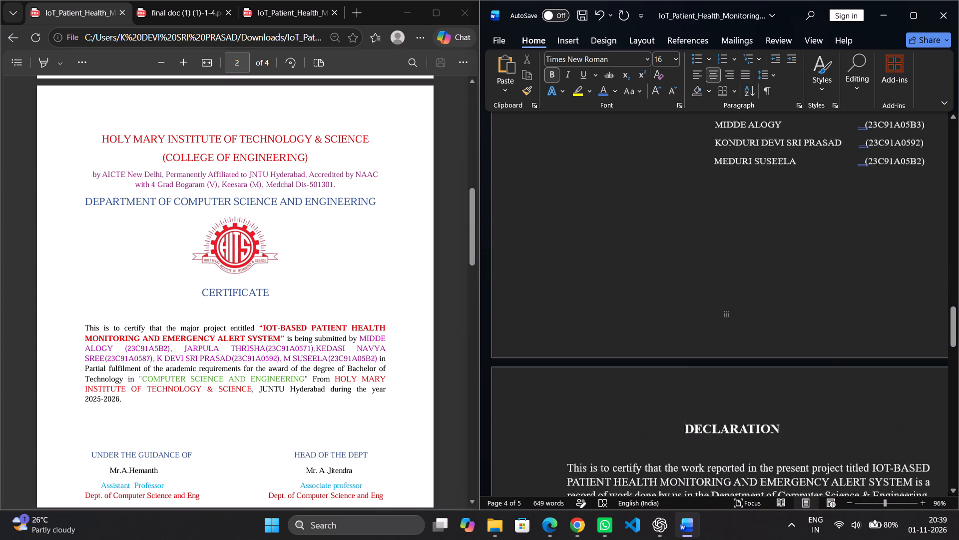
pyautogui.scroll(8, 842, 330)
pyautogui.scroll(18, 839, 285)
pyautogui.scroll(5, 829, 301)
pyautogui.scroll(6, 705, 356)
pyautogui.scroll(-4, 717, 351)
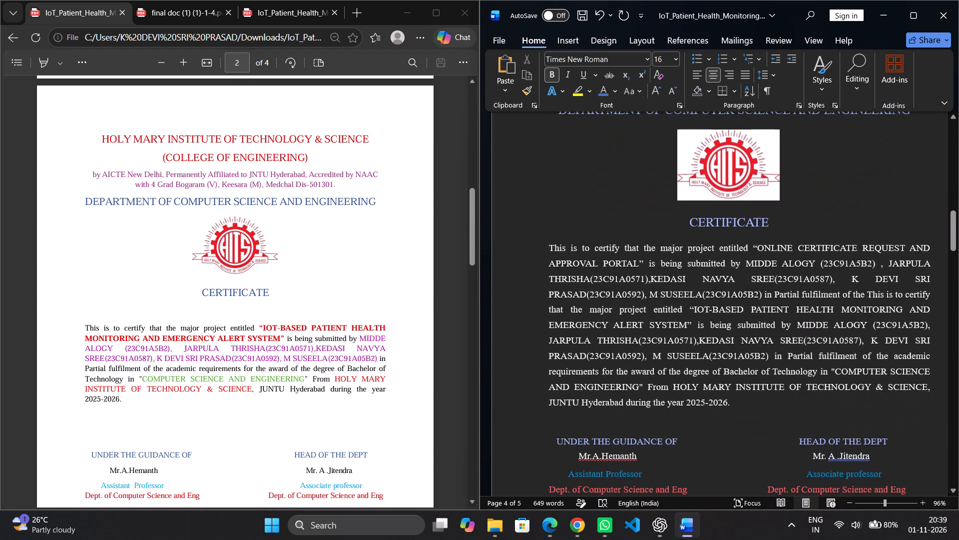
pyautogui.click(913, 7)
# Examine the certificate page's paragraph and the guide and department head signature table below it.
pyautogui.scroll(-5, 527, 297)
pyautogui.scroll(5, 640, 286)
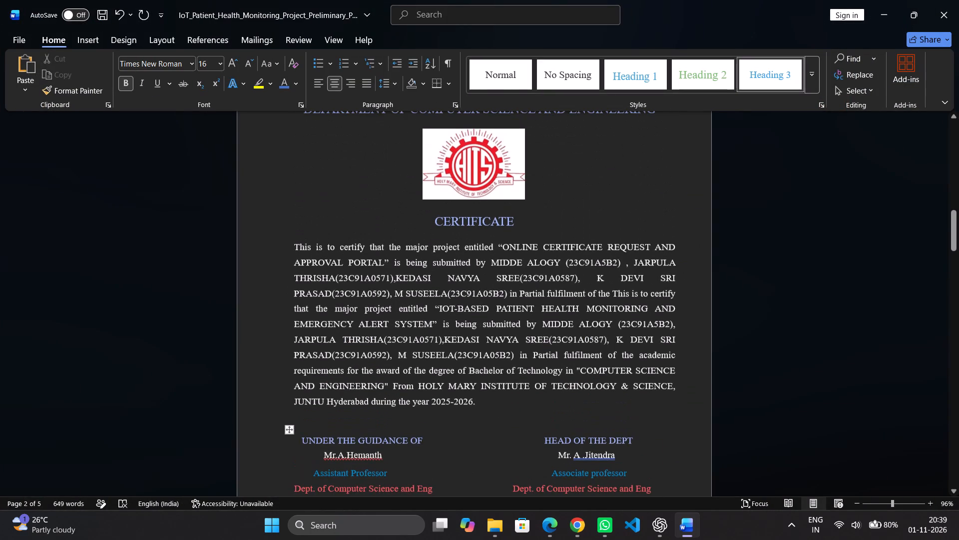
pyautogui.scroll(-3, 502, 403)
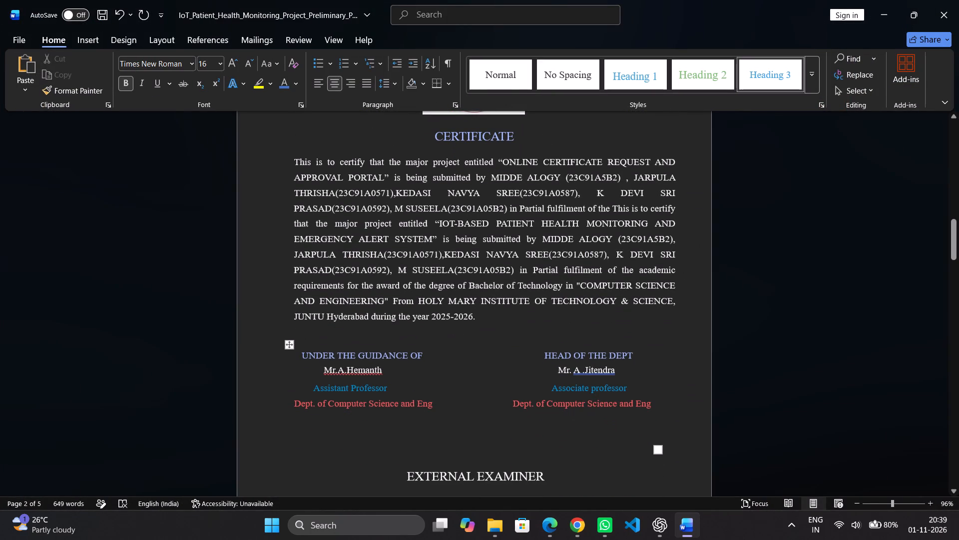
pyautogui.scroll(1, 644, 287)
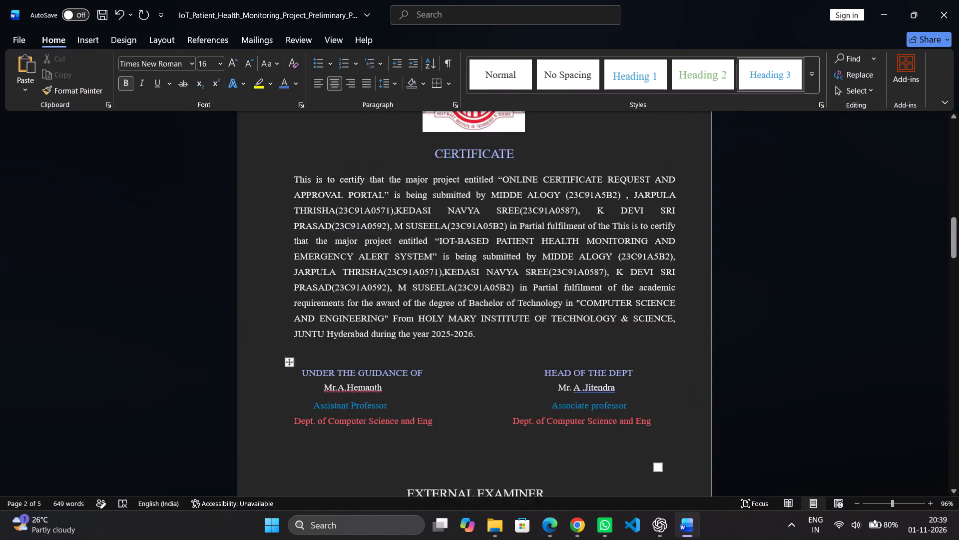
pyautogui.scroll(2, 642, 287)
pyautogui.scroll(-2, 614, 298)
pyautogui.click(291, 374)
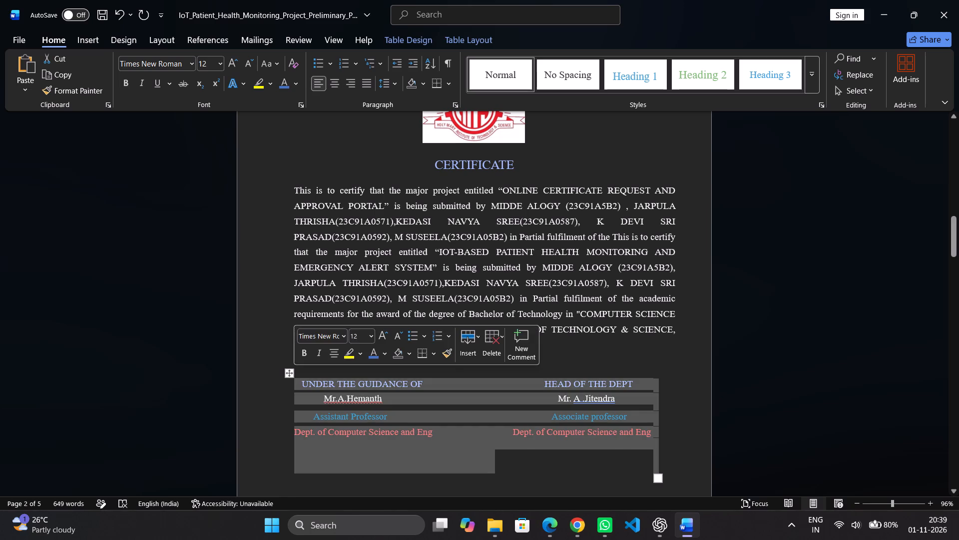
pyautogui.click(251, 443)
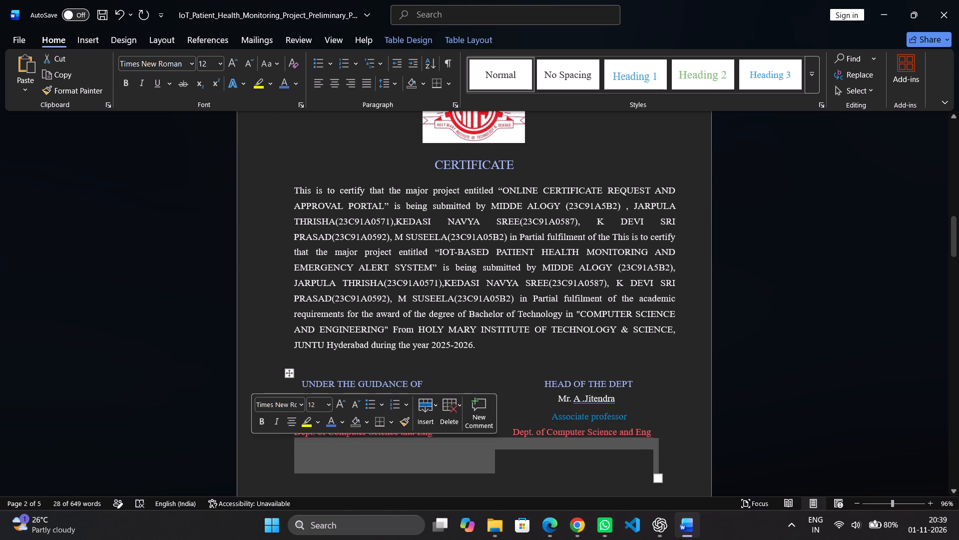
pyautogui.click(525, 363)
# Remove the extra leading space before COMPUTER SCIENCE AND ENGINEERING in the cover page's red degree title.
pyautogui.scroll(5, 498, 233)
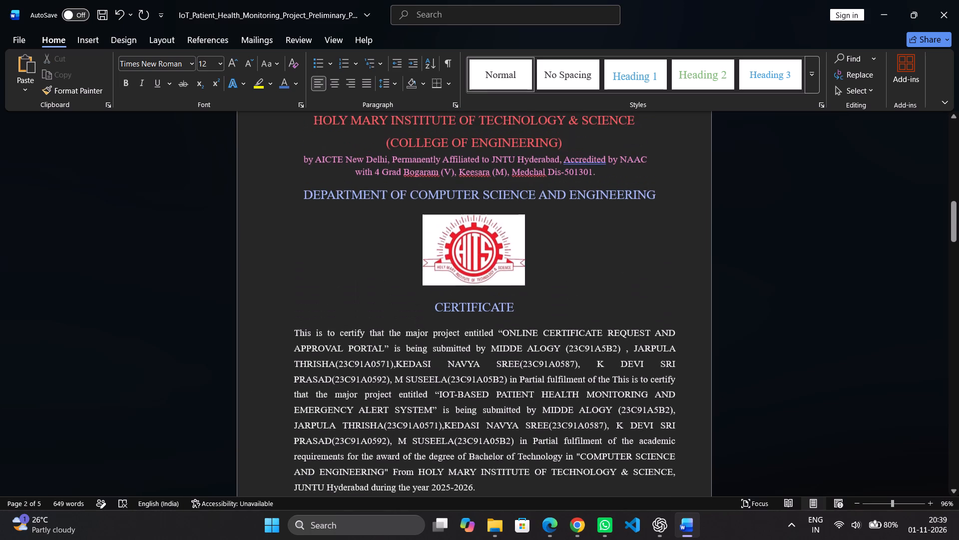
pyautogui.scroll(6, 489, 290)
pyautogui.scroll(-11, 512, 288)
pyautogui.scroll(11, 529, 275)
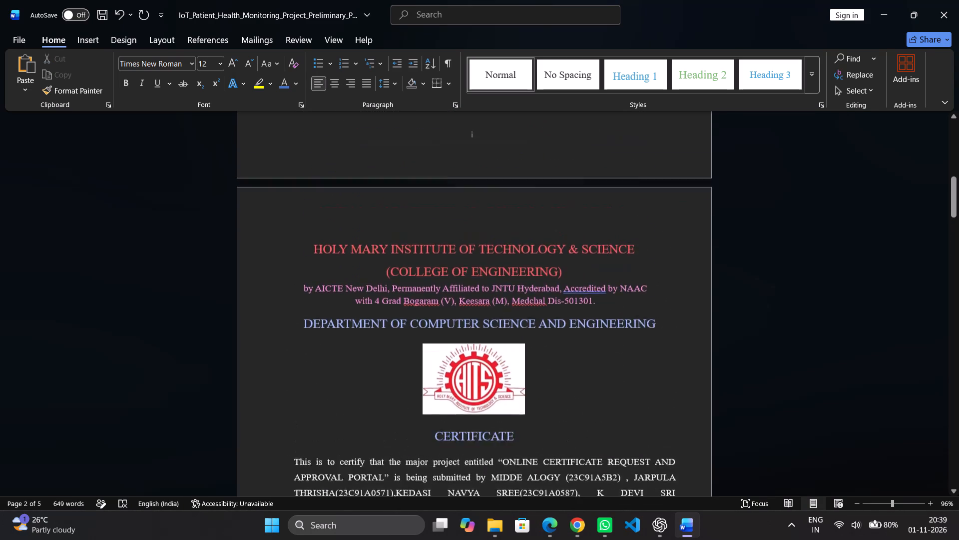
pyautogui.scroll(20, 549, 293)
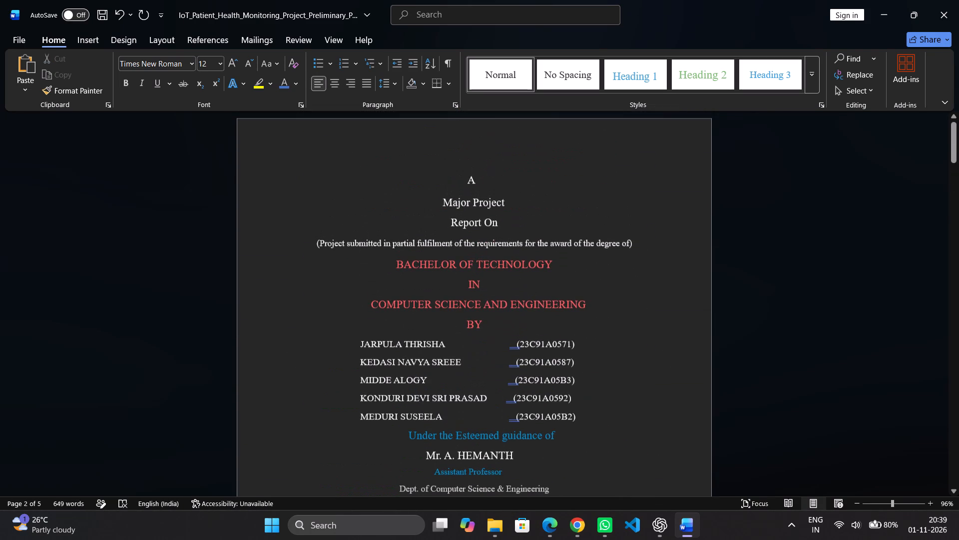
pyautogui.click(368, 300)
pyautogui.press('BackSpace')
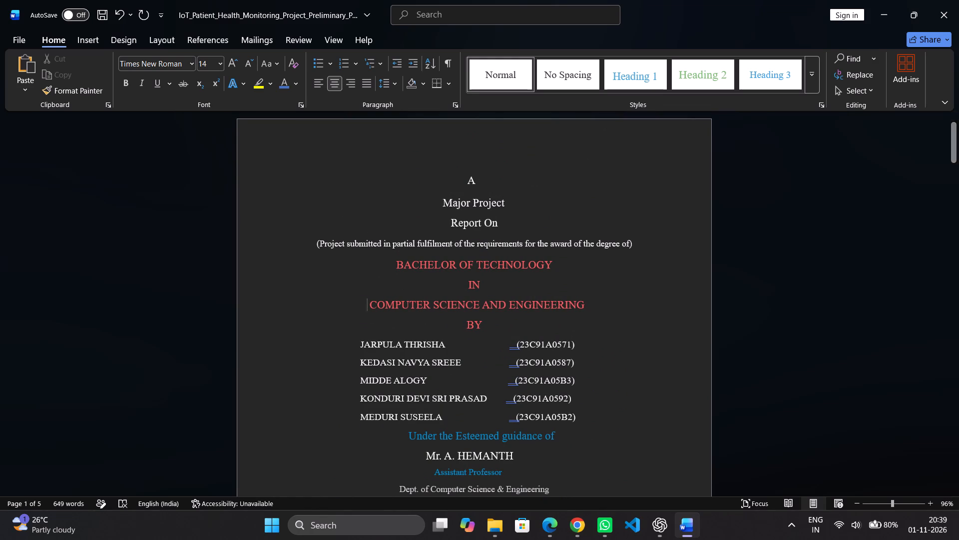
pyautogui.press('BackSpace')
pyautogui.press('BackSpace')
# Remove the BY line's centering on the cover page and pad it with leading spaces until it sits beneath COMPUTER SCIENCE AND ENGINEERING.
pyautogui.press('Right')
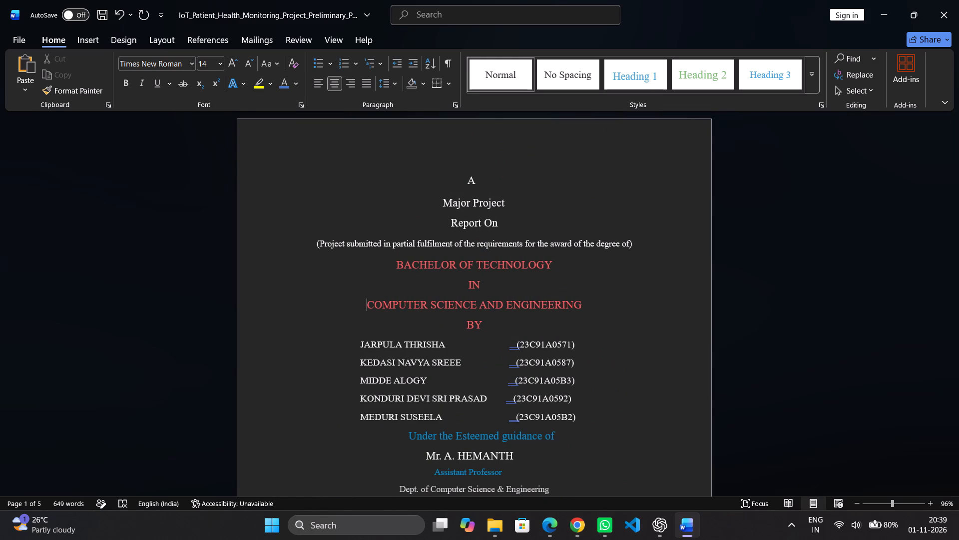
pyautogui.press('Down')
pyautogui.press('BackSpace')
pyautogui.press('space')
pyautogui.press('space')
pyautogui.press('space')
pyautogui.press('space')
pyautogui.press('space')
pyautogui.press('space')
pyautogui.press('space')
pyautogui.press('space')
pyautogui.press('space')
pyautogui.press('space')
pyautogui.press('space')
pyautogui.press('space')
pyautogui.press('space')
pyautogui.press('space')
pyautogui.press('space')
pyautogui.press('space')
pyautogui.press('space')
pyautogui.press('space')
pyautogui.press('space')
pyautogui.press('space')
pyautogui.press('space')
pyautogui.press('space')
pyautogui.press('space')
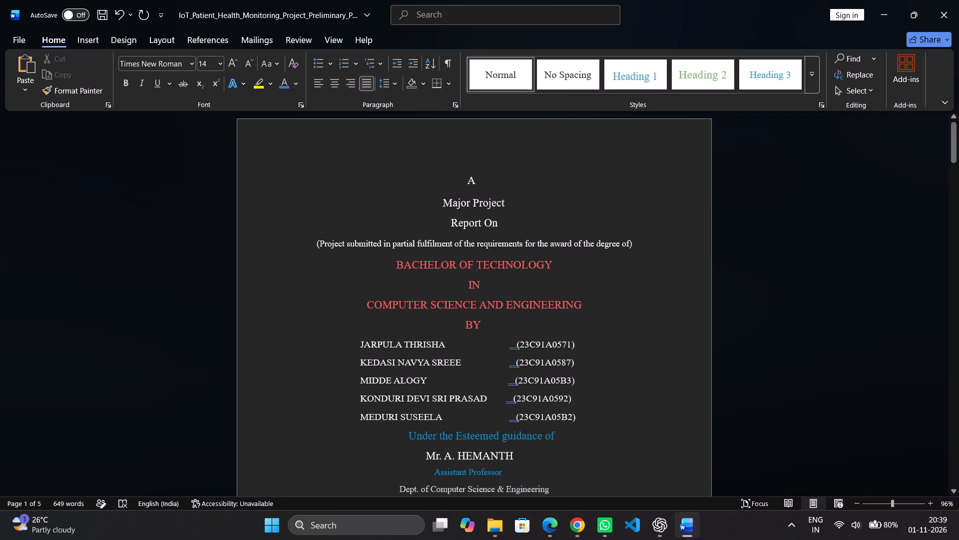
# Look over the rest of the cover page and the certificate page, down to the ACKNOWLEDGEMENT heading.
pyautogui.click(398, 264)
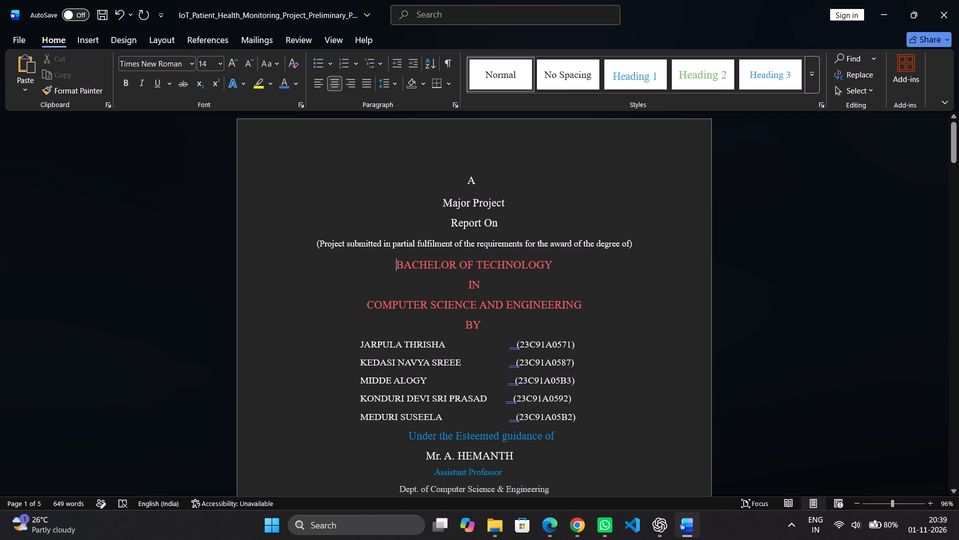
pyautogui.scroll(-6, 519, 201)
pyautogui.scroll(-1, 446, 226)
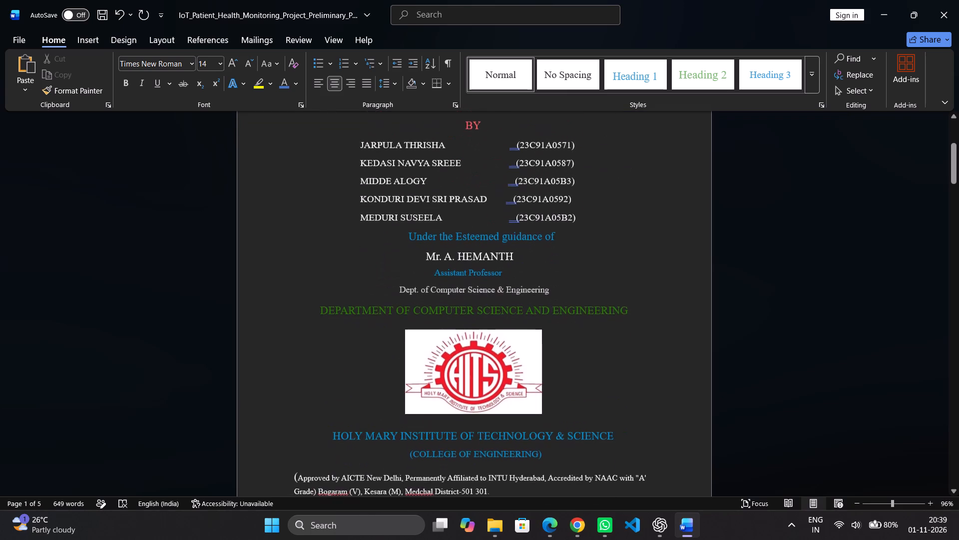
pyautogui.scroll(-5, 447, 235)
pyautogui.scroll(5, 449, 244)
pyautogui.scroll(-2, 466, 246)
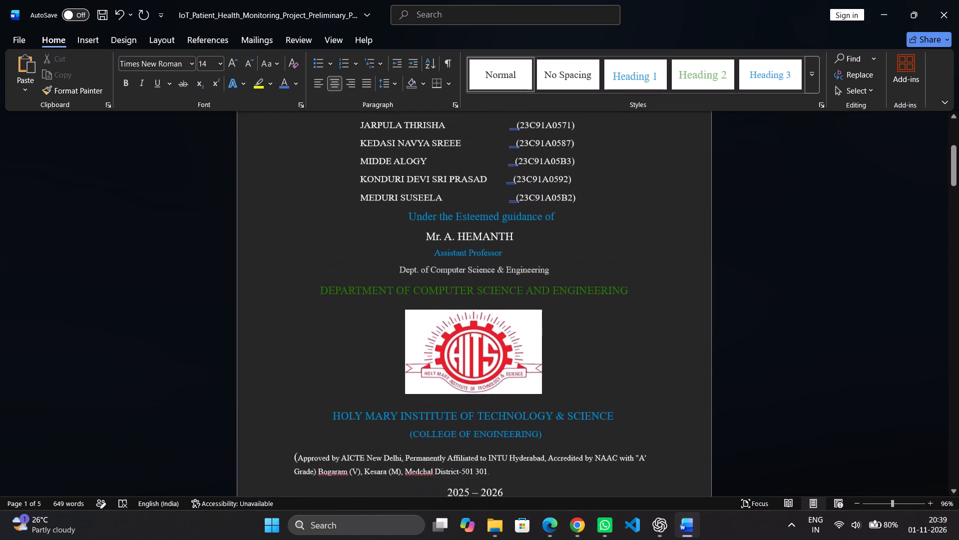
pyautogui.scroll(-15, 466, 246)
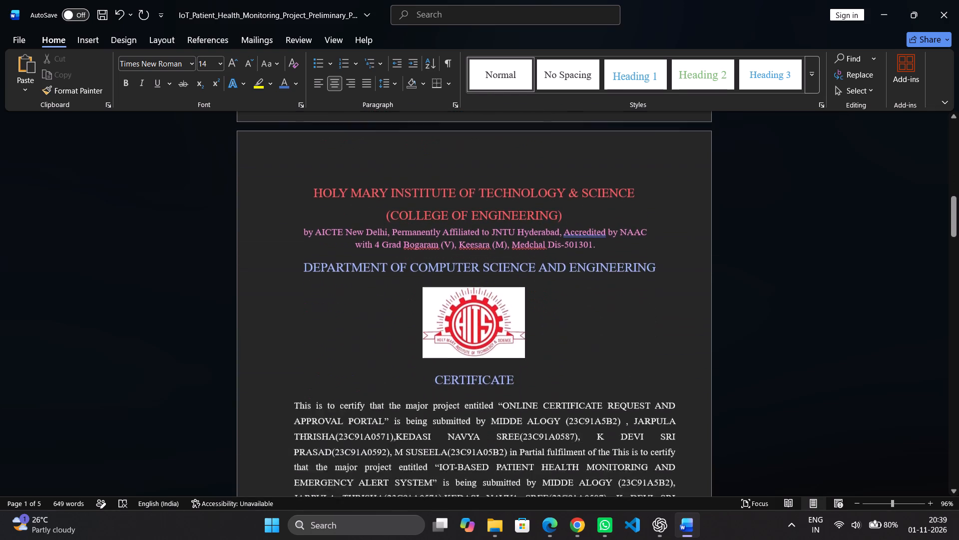
pyautogui.scroll(-15, 465, 252)
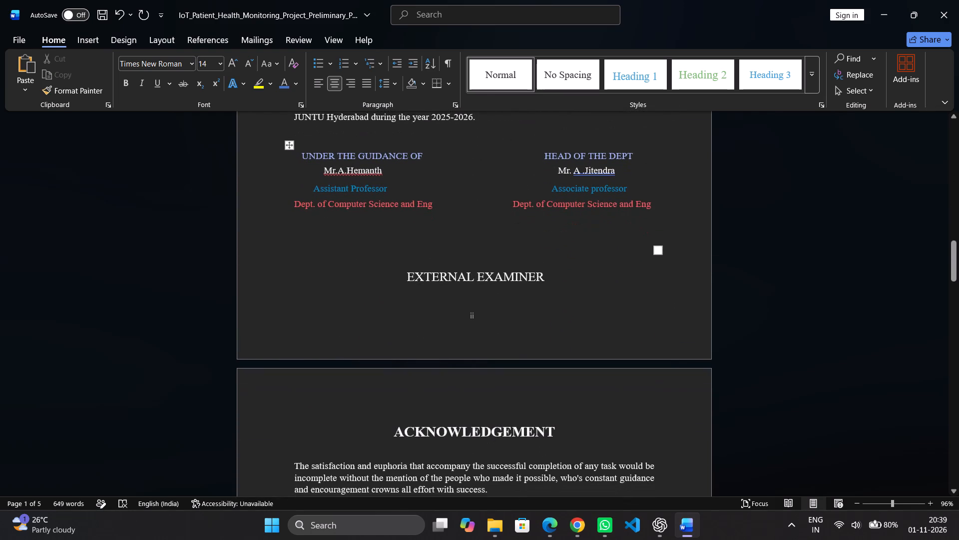
# Select the name under HEAD OF THE DEPT in the certificate's signature table.
pyautogui.scroll(-1, 465, 253)
pyautogui.scroll(3, 465, 253)
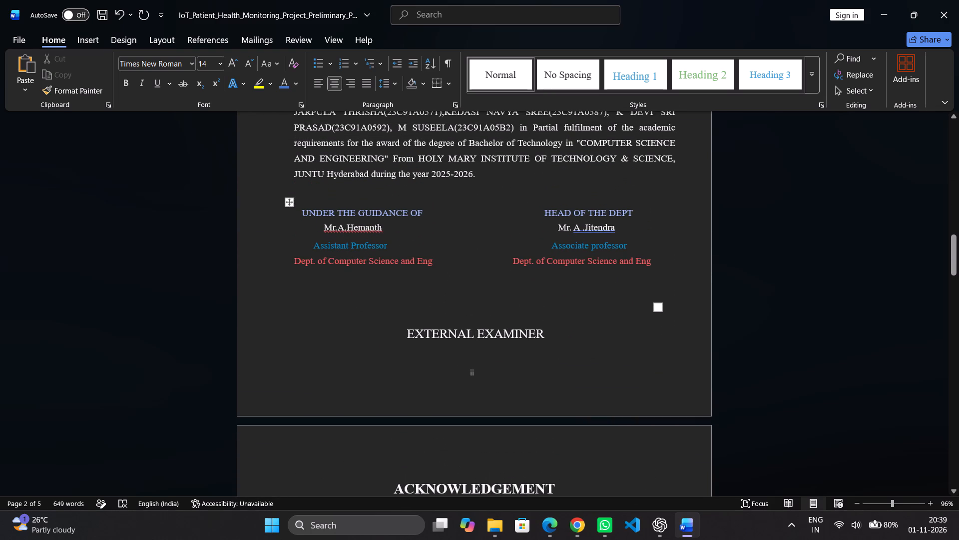
pyautogui.moveTo(614, 228); pyautogui.dragTo(547, 225)
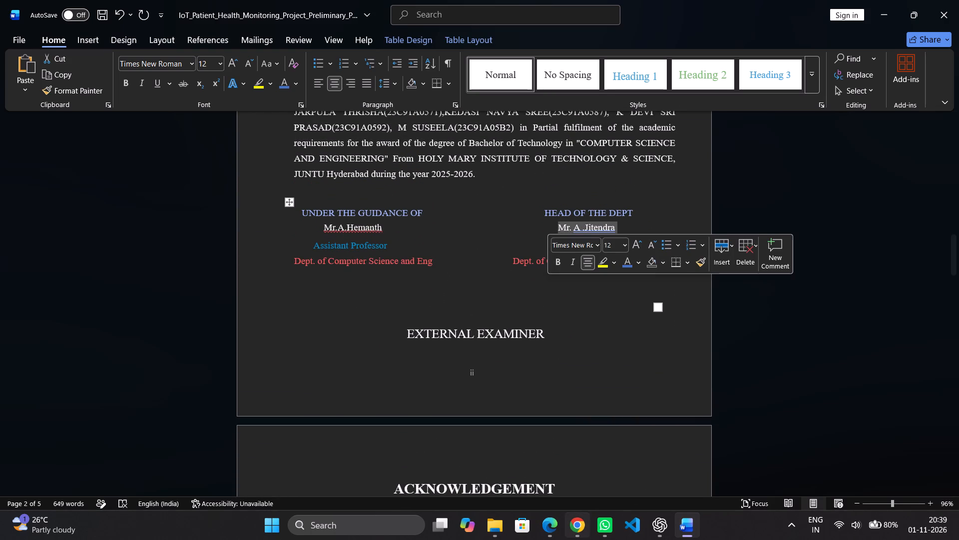
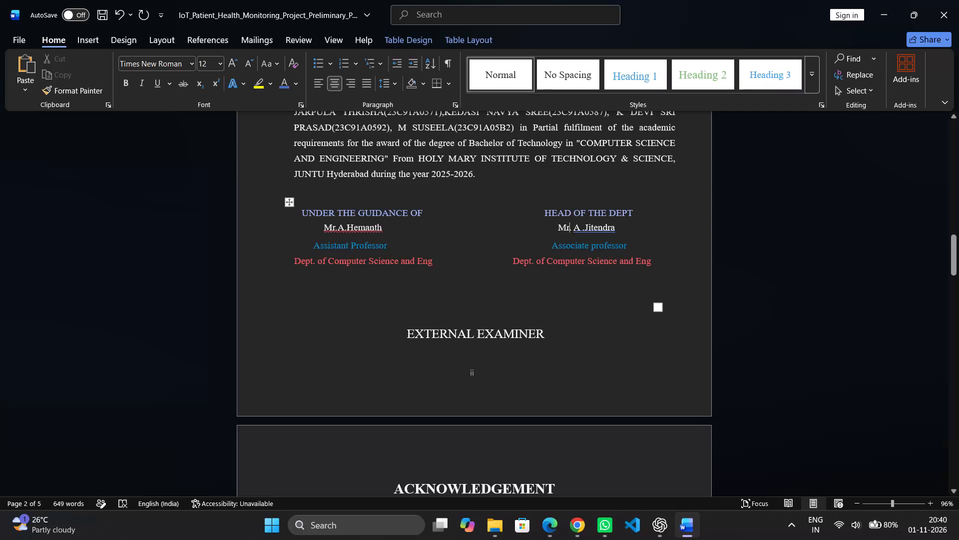
# Change the head of department's title to Mrs. in the certificate's signature table and replace the name with the copied one.
pyautogui.press('s')
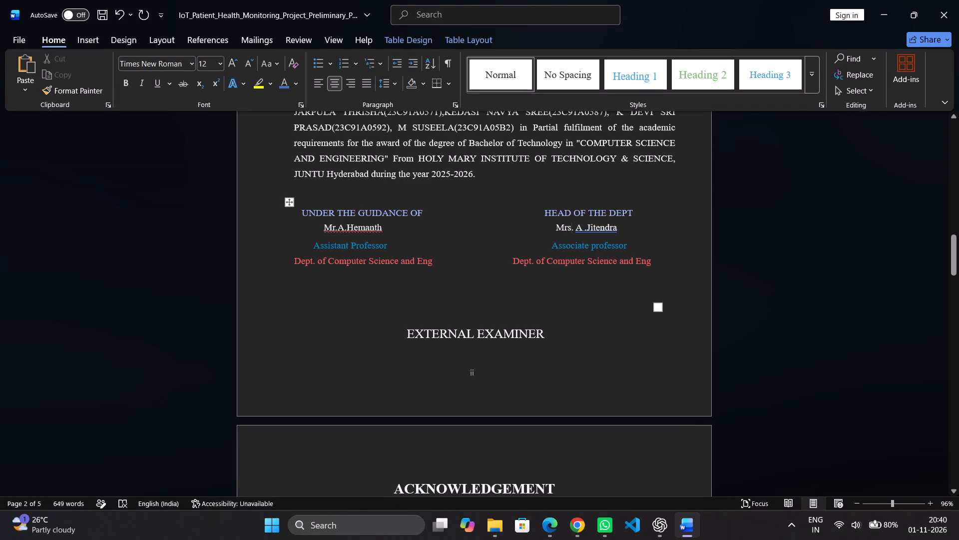
pyautogui.moveTo(577, 227); pyautogui.dragTo(627, 231)
pyautogui.press('BackSpace')
pyautogui.hotkey('ctrl', 'v')
# Change the head of department's title to Mrs. in the ACKNOWLEDGEMENT's special thanks paragraph and replace the name with the copied one.
pyautogui.scroll(-2, 530, 271)
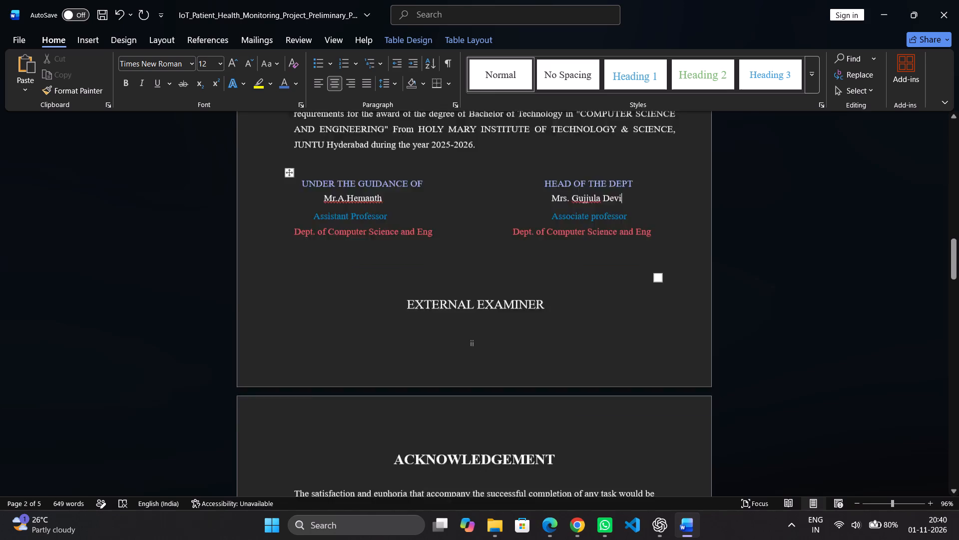
pyautogui.scroll(-6, 504, 266)
pyautogui.scroll(-2, 388, 370)
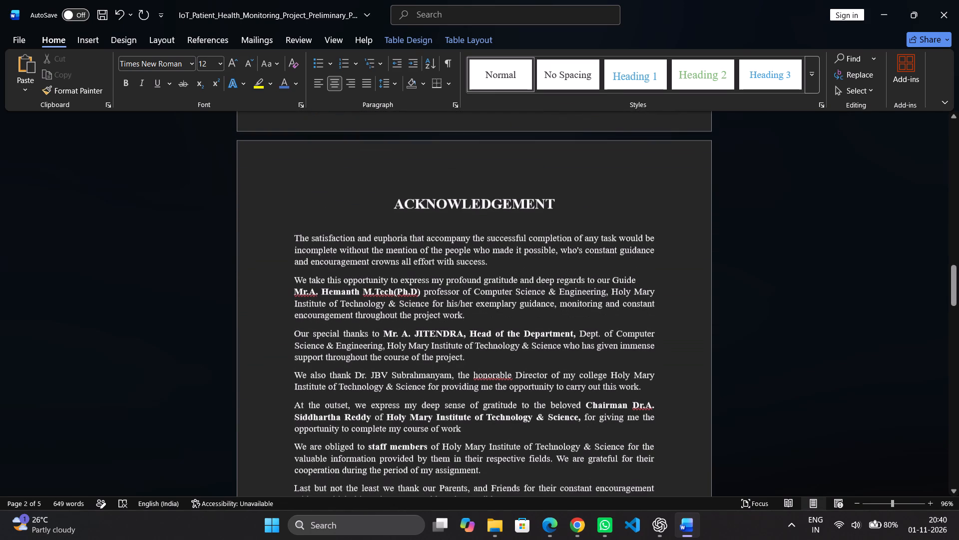
pyautogui.click(396, 333)
pyautogui.press('s')
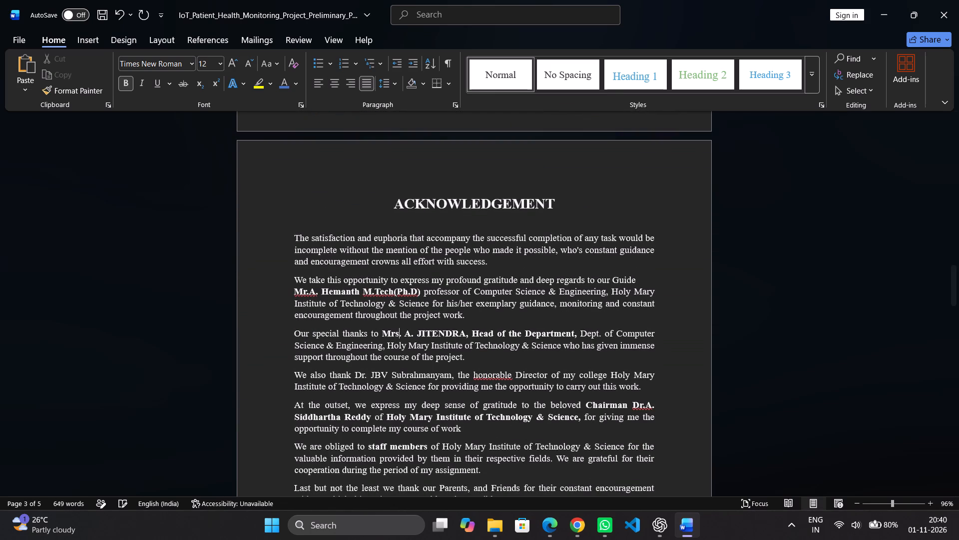
pyautogui.moveTo(406, 329); pyautogui.dragTo(457, 334)
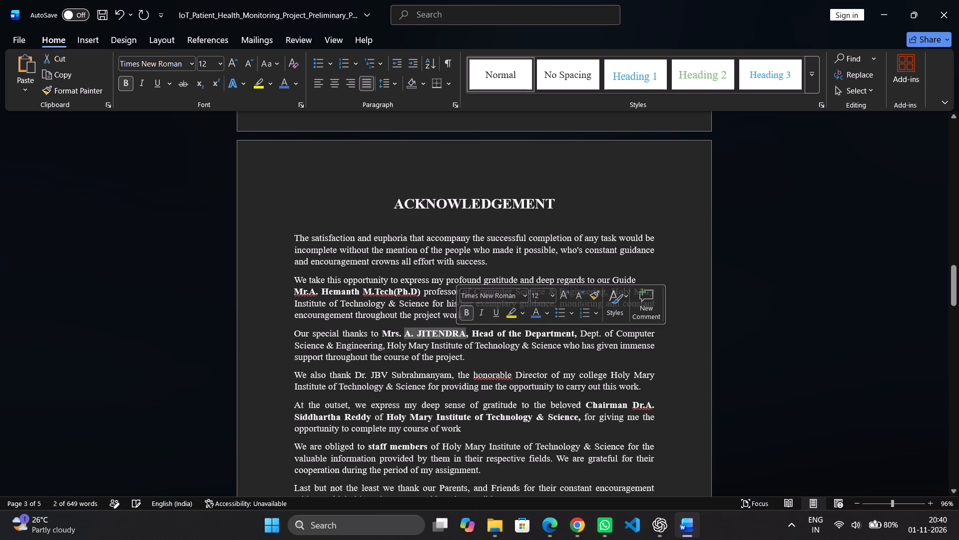
pyautogui.press('BackSpace')
pyautogui.hotkey('ctrl', 'v')
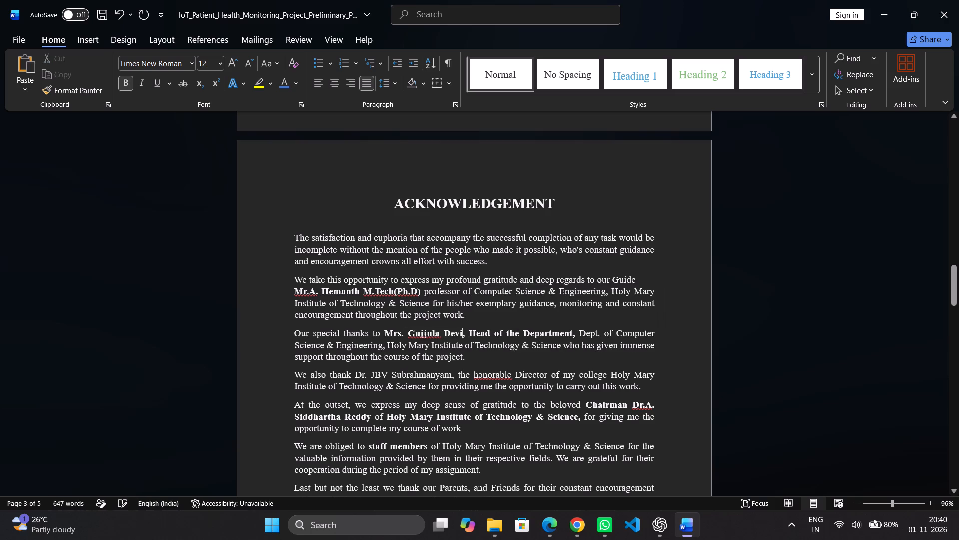
# Look over the rest of the acknowledgement page and the declaration text with its list of student names.
pyautogui.scroll(-15, 478, 303)
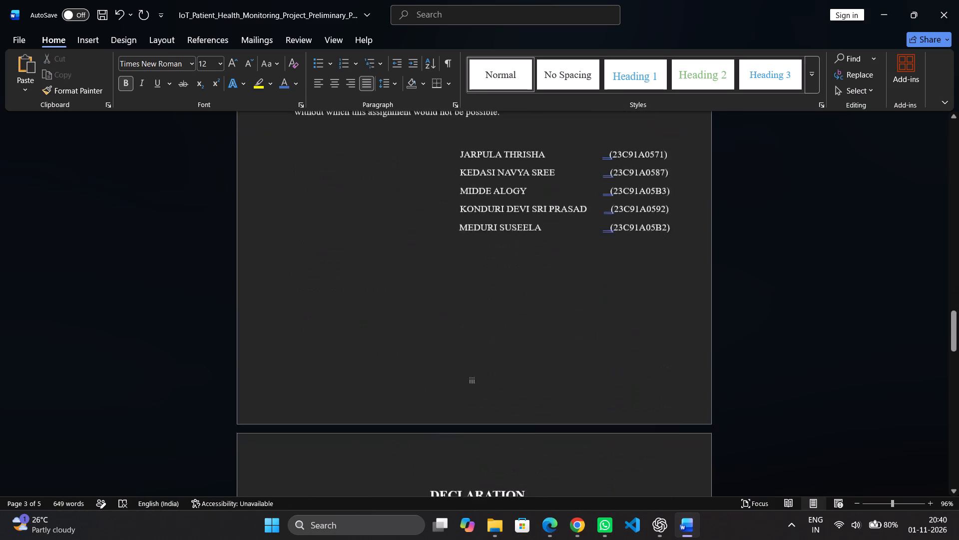
pyautogui.scroll(-10, 499, 302)
pyautogui.scroll(-6, 629, 299)
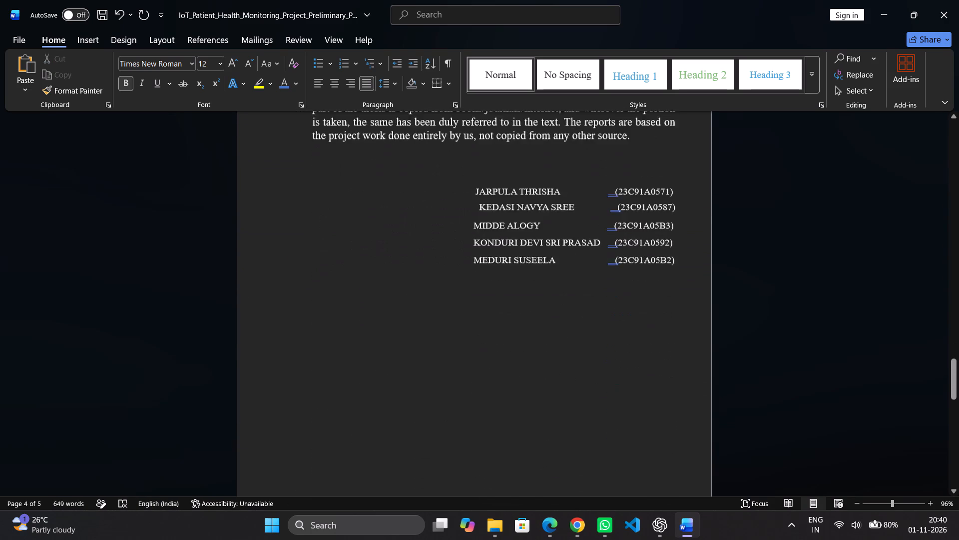
pyautogui.scroll(-3, 601, 306)
pyautogui.scroll(11, 599, 307)
pyautogui.scroll(-3, 440, 283)
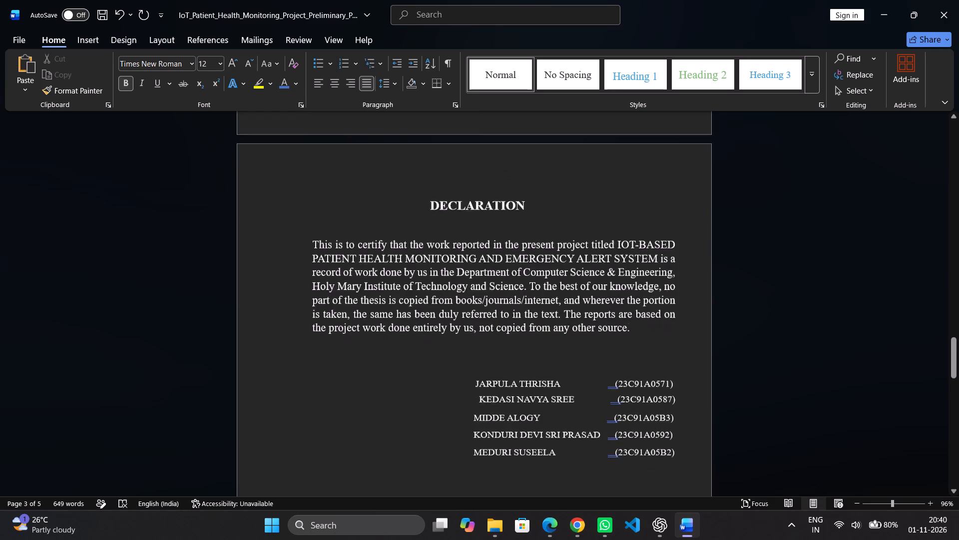
pyautogui.scroll(-16, 440, 283)
pyautogui.scroll(14, 458, 327)
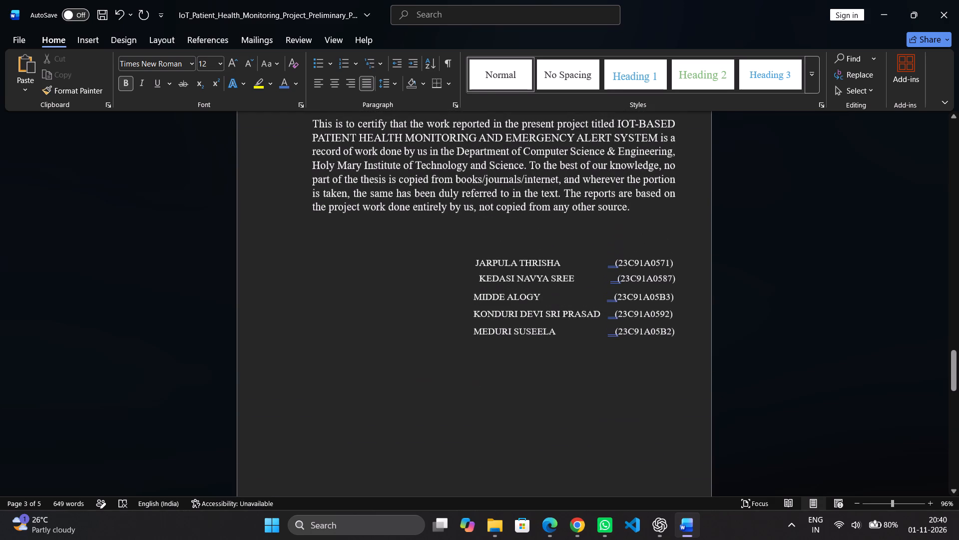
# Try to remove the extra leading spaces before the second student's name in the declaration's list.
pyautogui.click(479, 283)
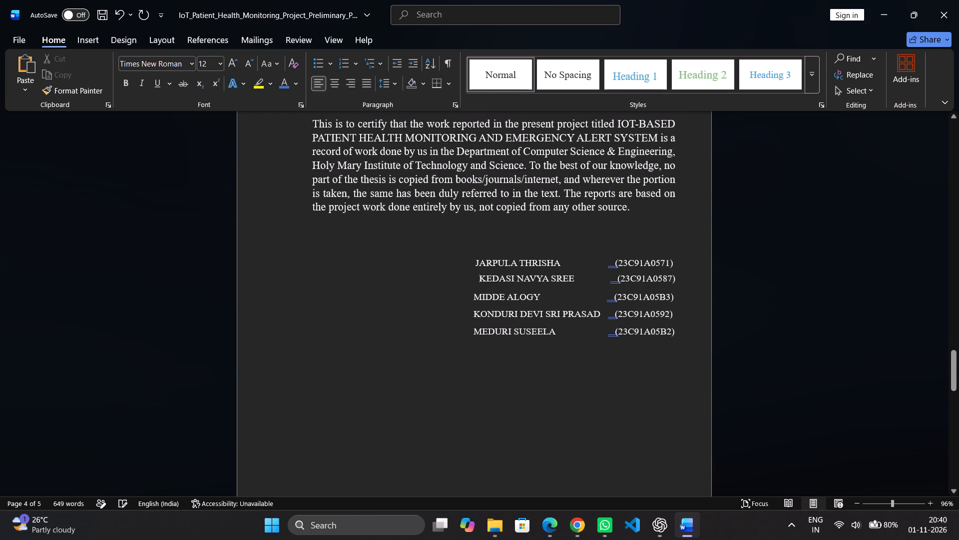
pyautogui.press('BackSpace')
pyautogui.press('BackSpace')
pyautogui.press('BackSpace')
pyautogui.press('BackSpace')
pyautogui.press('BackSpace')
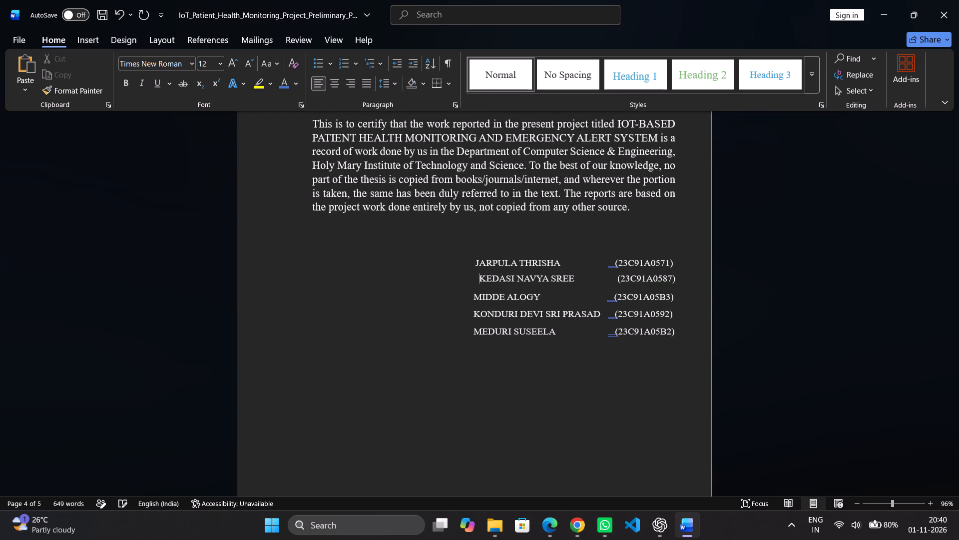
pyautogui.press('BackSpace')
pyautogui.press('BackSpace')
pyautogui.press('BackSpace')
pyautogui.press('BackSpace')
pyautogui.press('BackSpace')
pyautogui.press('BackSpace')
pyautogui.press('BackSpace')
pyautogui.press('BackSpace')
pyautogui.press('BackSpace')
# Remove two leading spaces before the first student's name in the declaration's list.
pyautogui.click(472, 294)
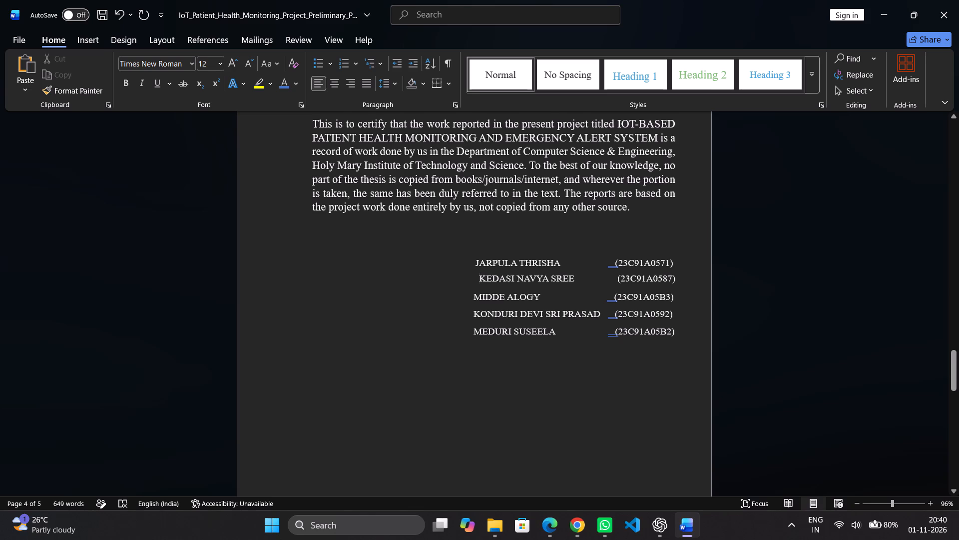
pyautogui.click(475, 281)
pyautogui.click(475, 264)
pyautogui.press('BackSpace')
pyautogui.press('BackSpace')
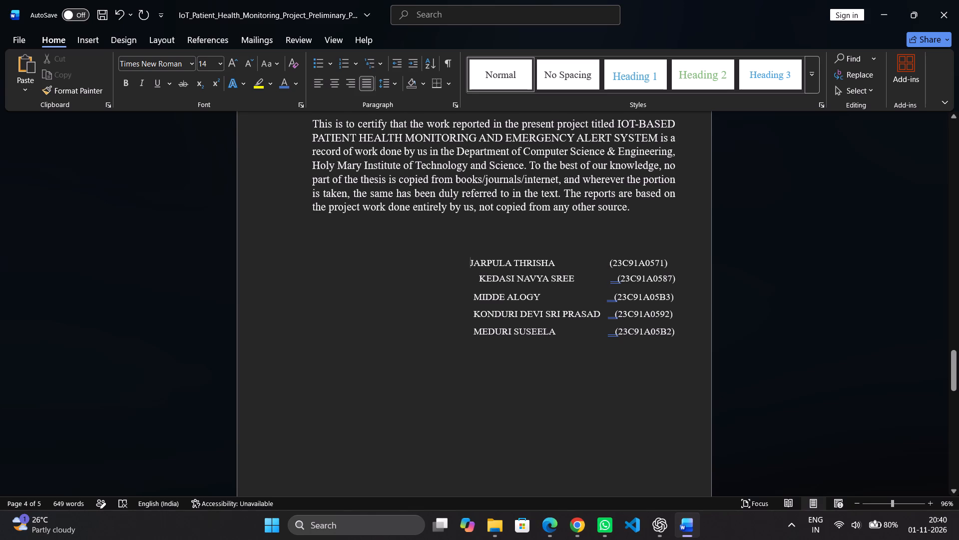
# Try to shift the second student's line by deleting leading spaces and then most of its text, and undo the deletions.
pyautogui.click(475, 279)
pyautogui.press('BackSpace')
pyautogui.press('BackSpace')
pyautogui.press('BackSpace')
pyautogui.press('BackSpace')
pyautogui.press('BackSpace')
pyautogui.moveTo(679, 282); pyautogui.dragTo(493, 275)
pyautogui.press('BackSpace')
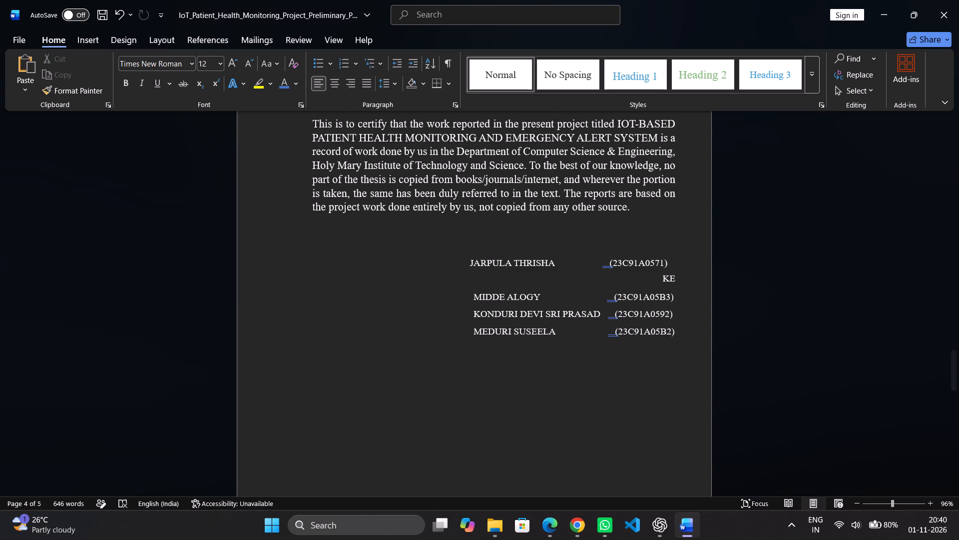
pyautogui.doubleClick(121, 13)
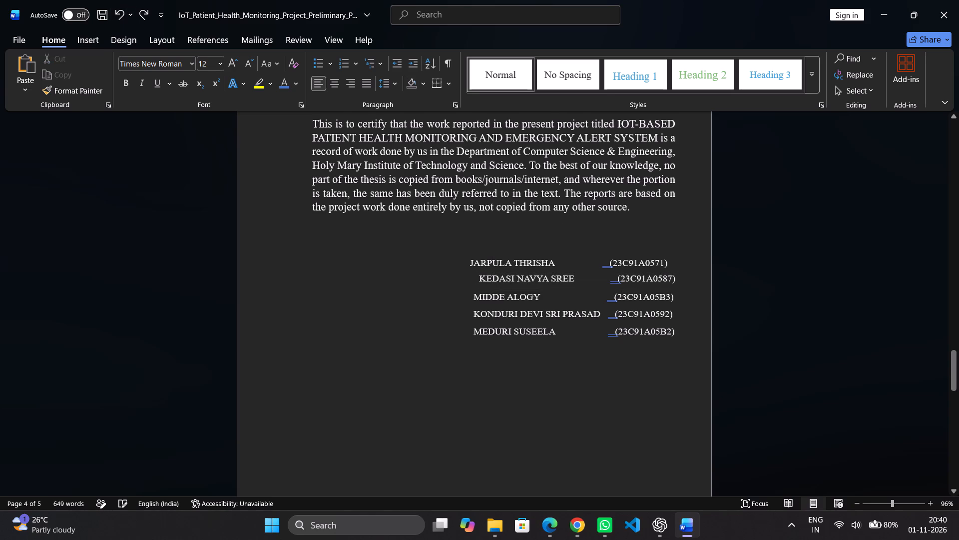
# Add three leading spaces before the first student's name and two before the third, lining them up with the second.
pyautogui.click(469, 263)
pyautogui.press('space')
pyautogui.press('space')
pyautogui.press('space')
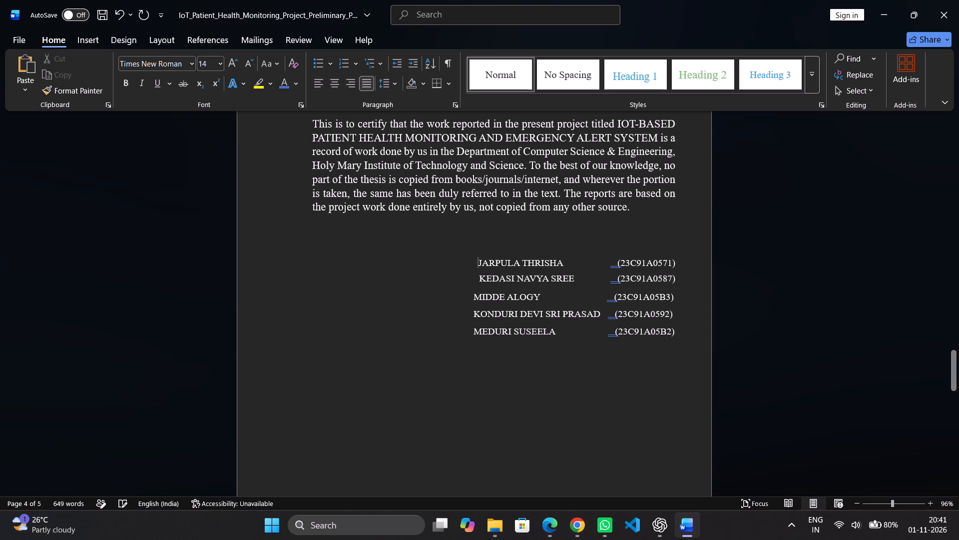
pyautogui.click(473, 299)
pyautogui.press('space')
pyautogui.press('space')
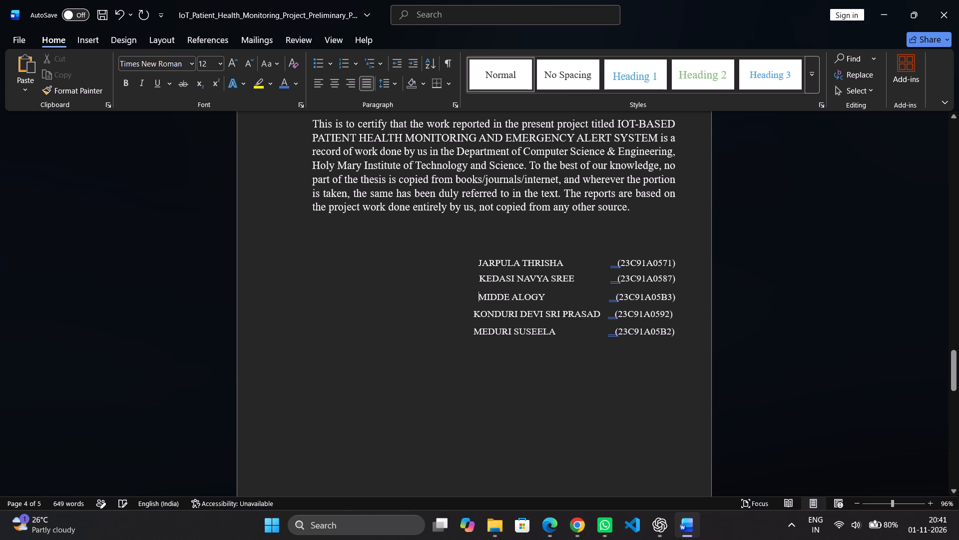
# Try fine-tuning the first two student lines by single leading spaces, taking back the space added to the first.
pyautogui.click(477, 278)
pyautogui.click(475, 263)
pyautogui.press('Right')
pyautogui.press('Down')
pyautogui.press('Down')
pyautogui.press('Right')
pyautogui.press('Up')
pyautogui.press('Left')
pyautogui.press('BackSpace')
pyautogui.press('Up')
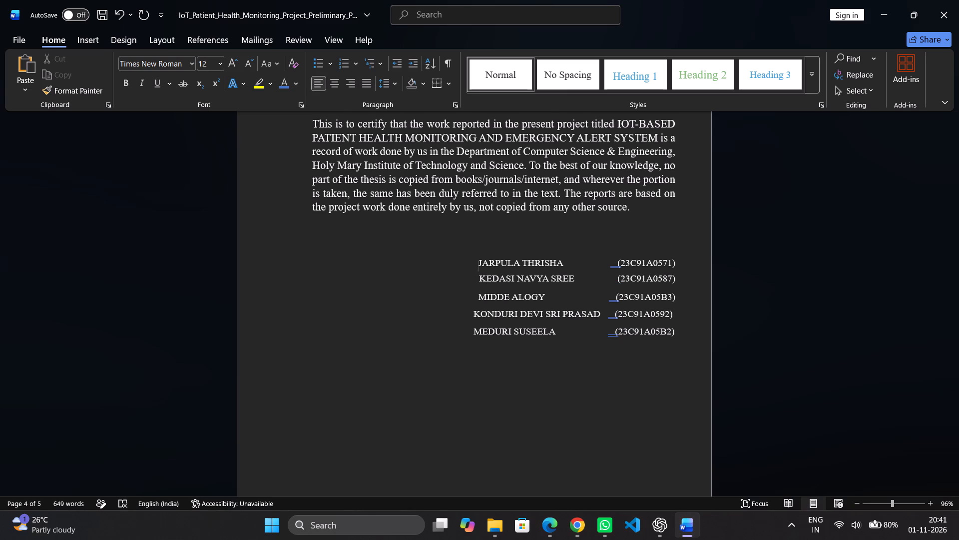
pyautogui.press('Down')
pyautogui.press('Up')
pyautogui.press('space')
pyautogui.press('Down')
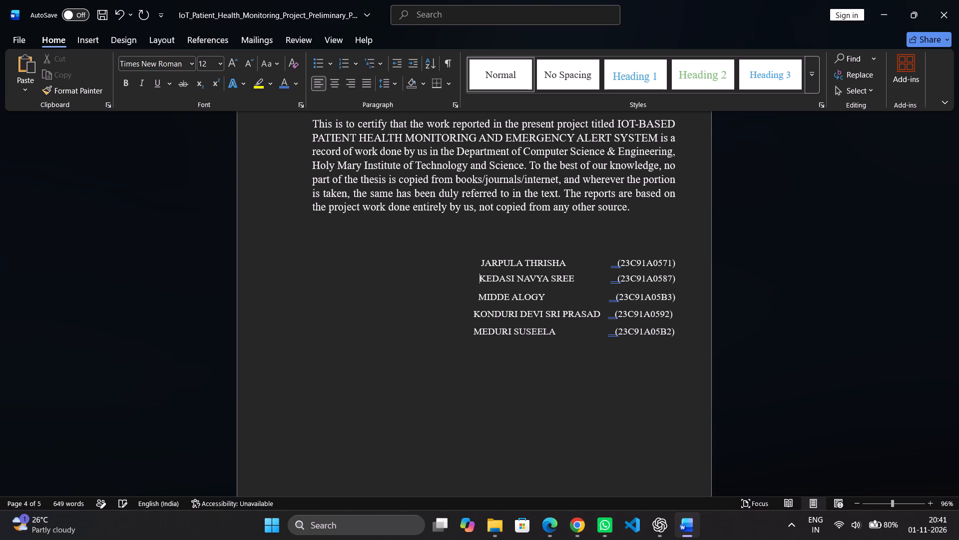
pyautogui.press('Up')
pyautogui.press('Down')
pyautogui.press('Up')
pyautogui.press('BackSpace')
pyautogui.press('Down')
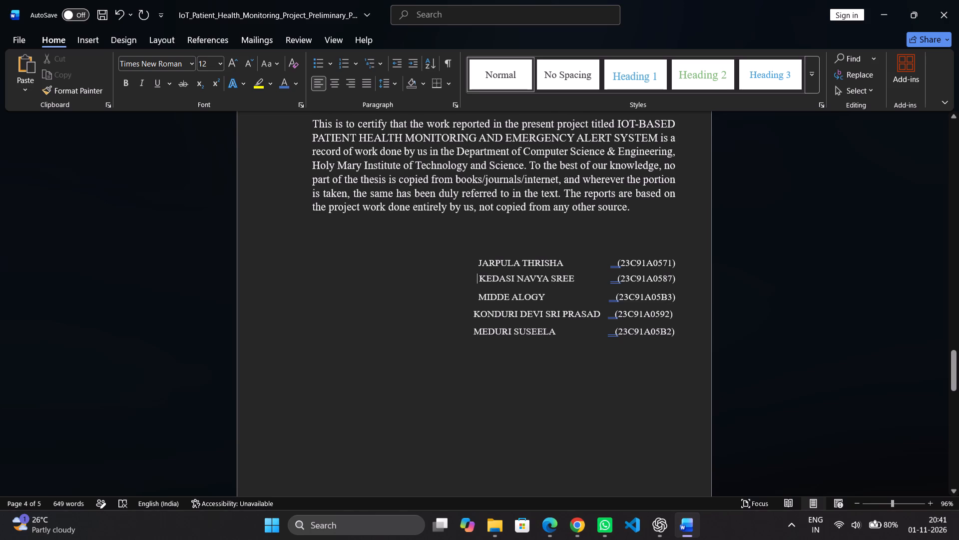
# Add two leading spaces before each of the fourth and fifth students' names to line them up with the names above.
pyautogui.press('Down')
pyautogui.press('Down')
pyautogui.press('Left')
pyautogui.press('space')
pyautogui.press('space')
pyautogui.press('Down')
pyautogui.press('Left')
pyautogui.press('Left')
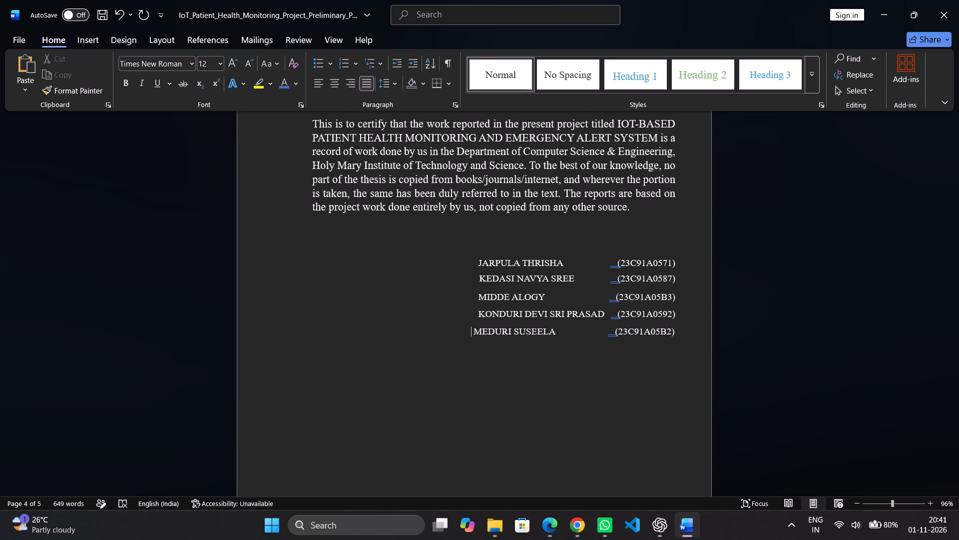
pyautogui.press('space')
pyautogui.press('Right')
pyautogui.press('space')
# Copy the second student's line on the declaration page, delete it with its empty paragraph, and paste it on a new line below the first student.
pyautogui.press('Up')
pyautogui.press('Up')
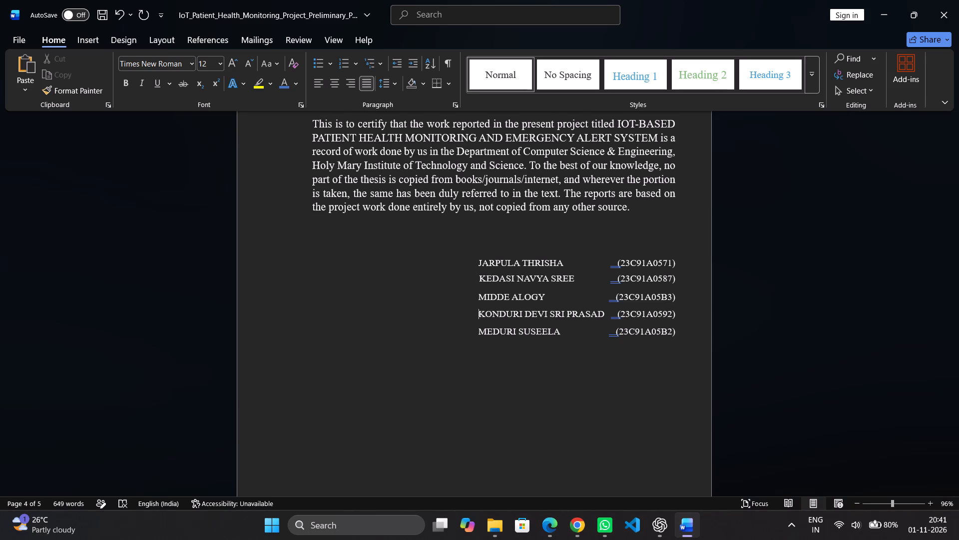
pyautogui.press('Up')
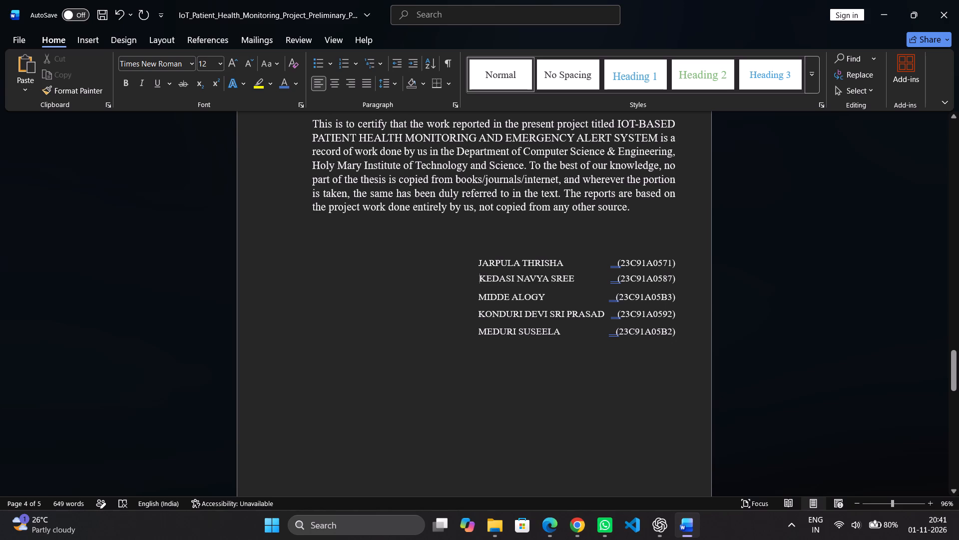
pyautogui.moveTo(480, 280); pyautogui.dragTo(668, 281)
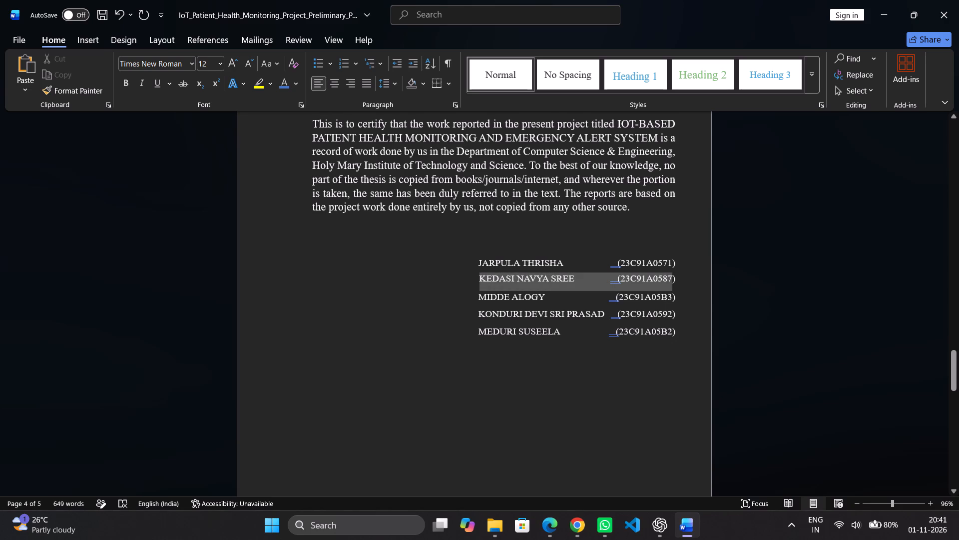
pyautogui.moveTo(668, 281); pyautogui.dragTo(674, 282)
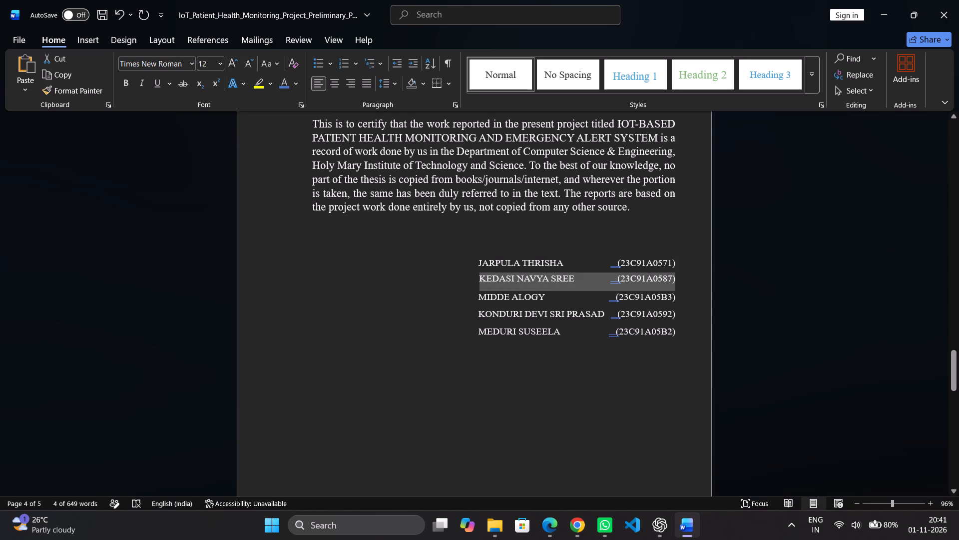
pyautogui.hotkey('ctrl', 'c')
pyautogui.press('BackSpace')
pyautogui.press('BackSpace')
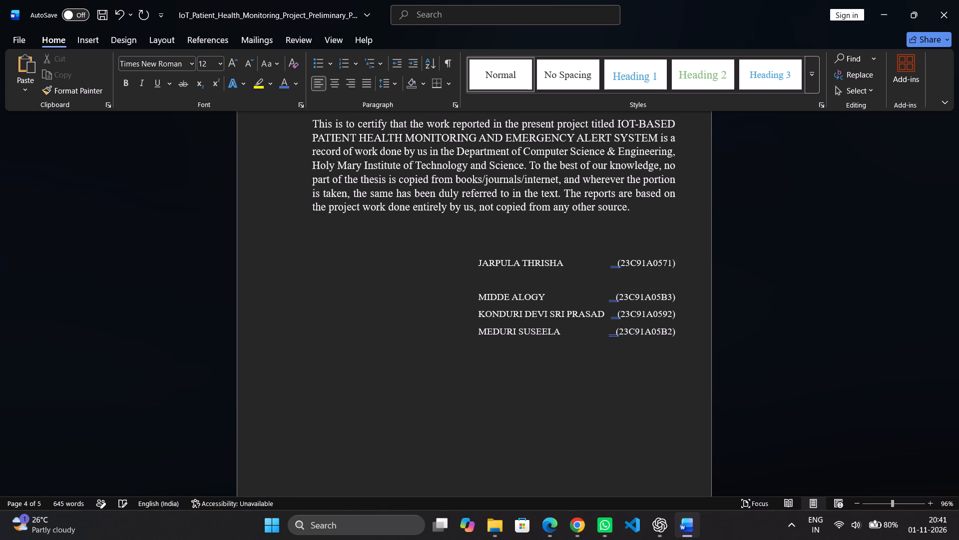
pyautogui.press('BackSpace')
pyautogui.click(689, 273)
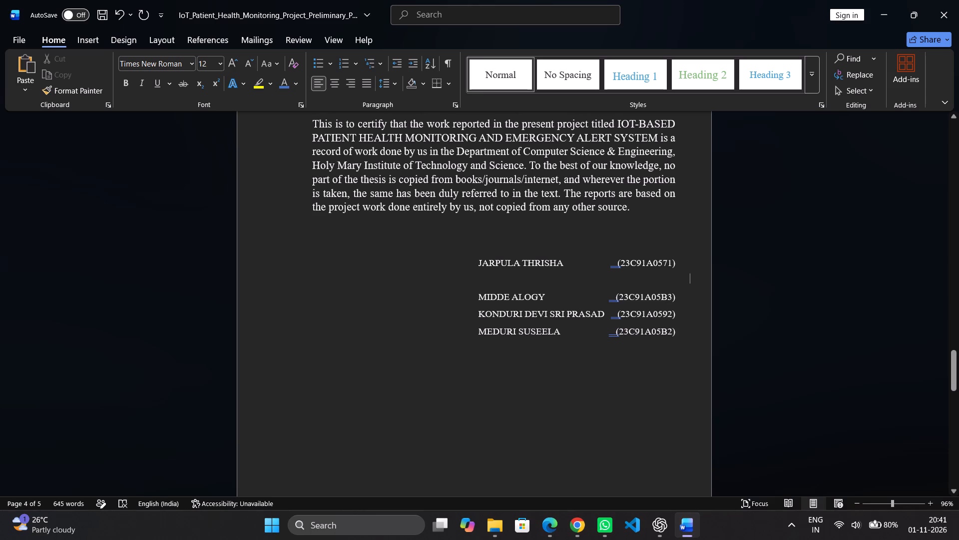
pyautogui.click(652, 274)
pyautogui.press('BackSpace')
pyautogui.press('BackSpace')
pyautogui.press('BackSpace')
pyautogui.press('BackSpace')
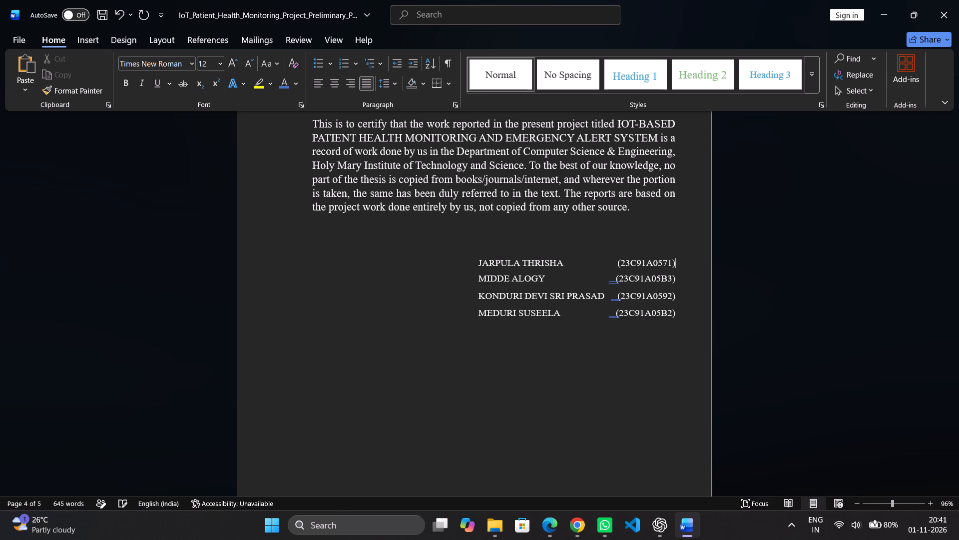
pyautogui.press('Return')
pyautogui.hotkey('ctrl', 'v')
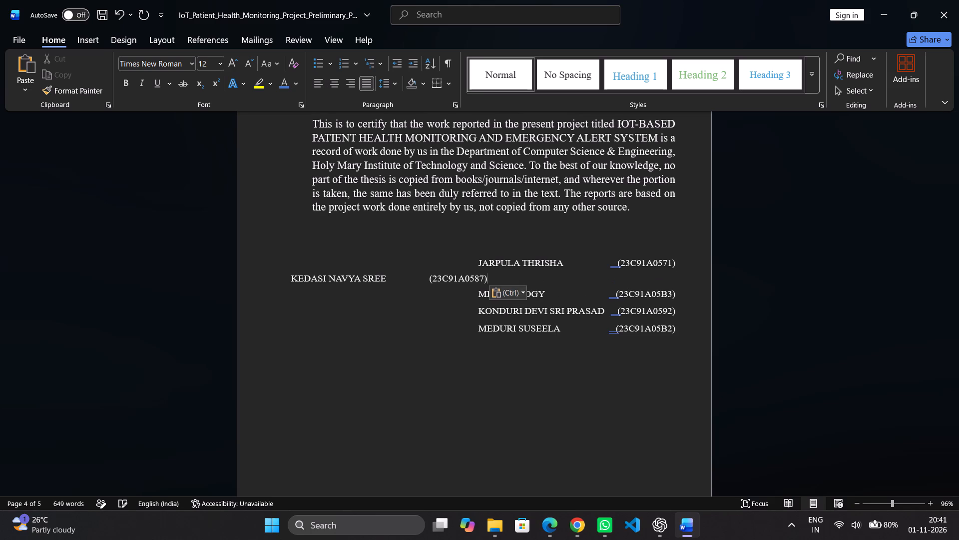
# Add 22 leading spaces before the pasted second student's name to line it up with the first student's name.
pyautogui.press('Left')
pyautogui.press('Left')
pyautogui.press('Left')
pyautogui.press('Left')
pyautogui.press('Left')
pyautogui.press('Left')
pyautogui.press('Left')
pyautogui.press('Left')
pyautogui.press('Left')
pyautogui.press('Left')
pyautogui.press('Left')
pyautogui.press('Left')
pyautogui.press('Left')
pyautogui.press('Left')
pyautogui.press('Left')
pyautogui.press('Left')
pyautogui.press('Left')
pyautogui.press('Left')
pyautogui.press('Left')
pyautogui.press('Left')
pyautogui.press('Right')
pyautogui.press('Right')
pyautogui.press('Right')
pyautogui.press('Right')
pyautogui.press('Right')
pyautogui.press('Left')
pyautogui.press('space')
pyautogui.press('space')
pyautogui.press('space')
pyautogui.press('space')
pyautogui.press('space')
pyautogui.press('space')
pyautogui.press('space')
pyautogui.press('space')
pyautogui.press('space')
pyautogui.press('space')
pyautogui.press('space')
pyautogui.press('space')
pyautogui.press('space')
pyautogui.press('space')
pyautogui.press('space')
pyautogui.press('space')
pyautogui.press('space')
pyautogui.press('space')
pyautogui.press('space')
pyautogui.press('space')
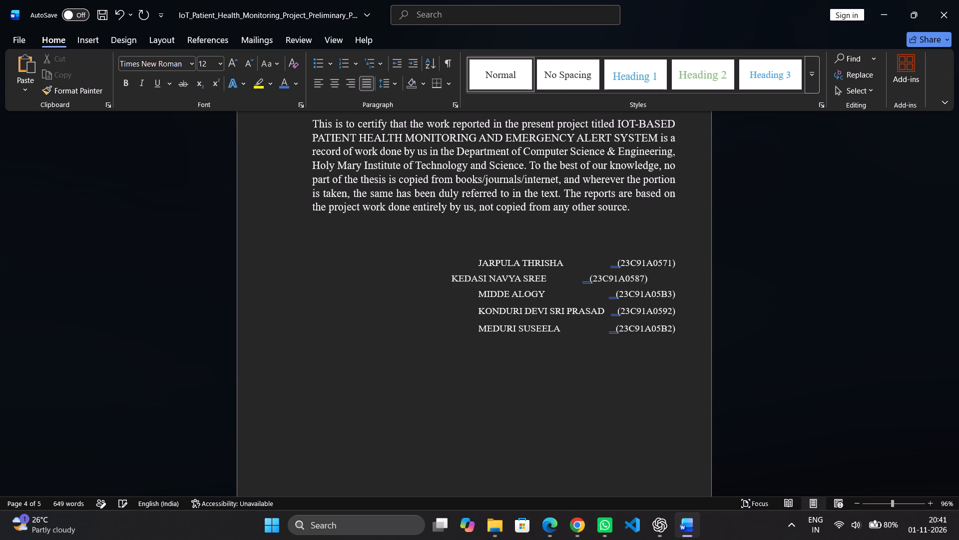
pyautogui.press('space')
pyautogui.press('space')
pyautogui.press('Up')
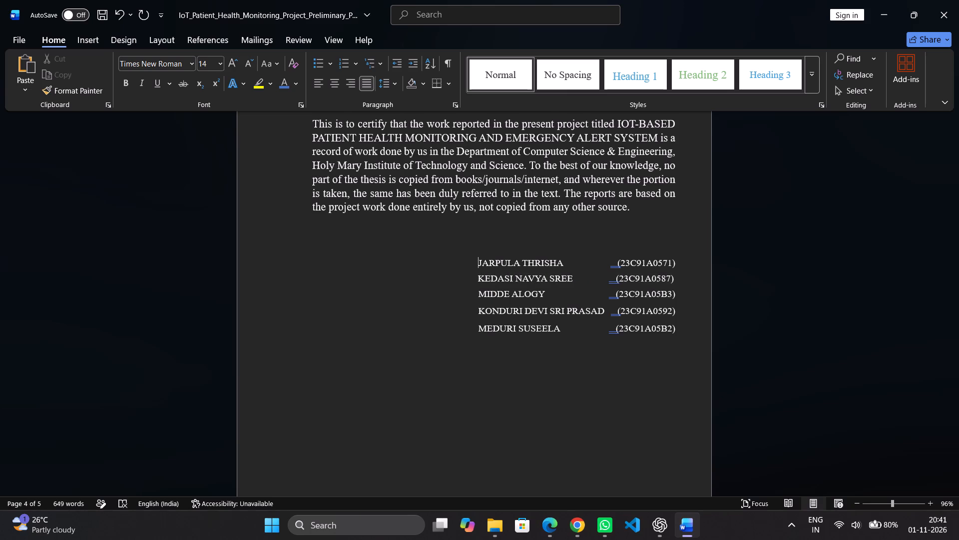
# Add one space before the roll number of the third student and one before the second student's.
pyautogui.click(617, 280)
pyautogui.press('Up')
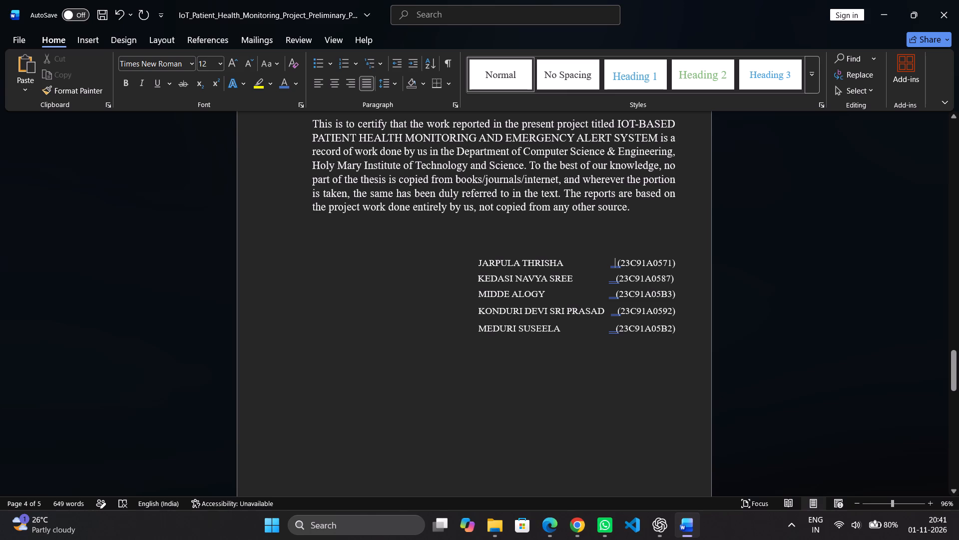
pyautogui.press('Down')
pyautogui.press('Down')
pyautogui.press('space')
pyautogui.press('Up')
pyautogui.press('space')
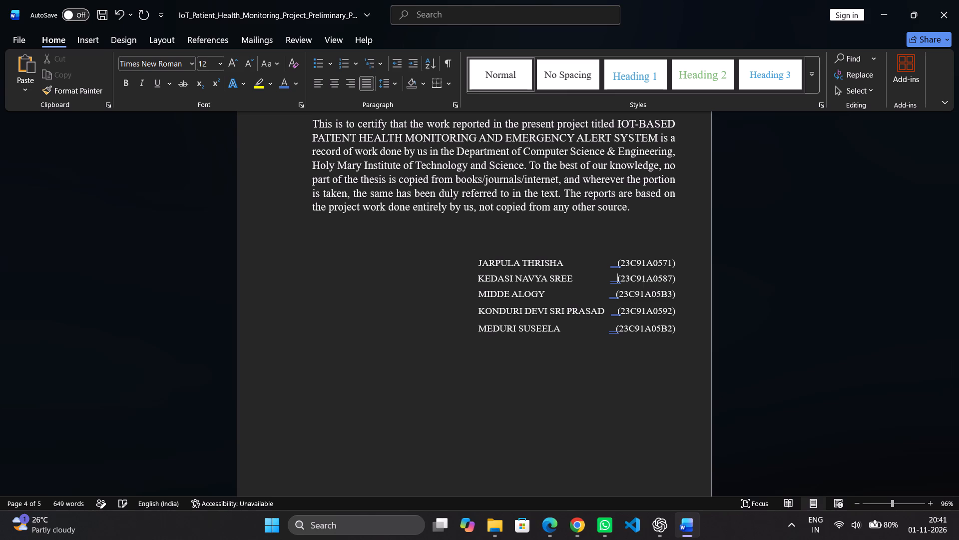
# Add three more spaces before the third student's roll number and one before the fourth student's.
pyautogui.press('Up')
pyautogui.press('Down')
pyautogui.press('Down')
pyautogui.press('Left')
pyautogui.press('space')
pyautogui.press('Down')
pyautogui.press('Up')
pyautogui.press('space')
pyautogui.press('space')
pyautogui.press('Down')
pyautogui.press('space')
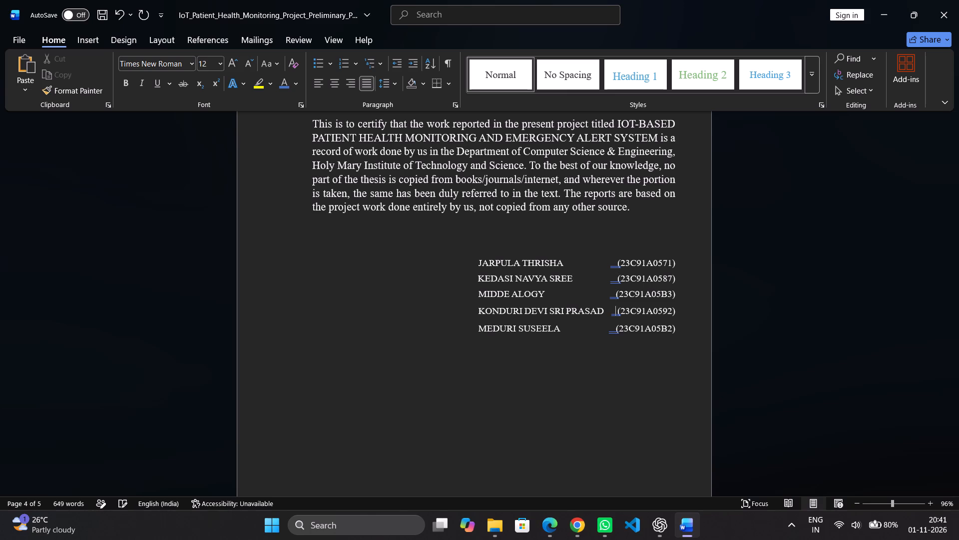
# Add three spaces in front of the fifth student's roll number.
pyautogui.press('Right')
pyautogui.press('Up')
pyautogui.press('Right')
pyautogui.press('Down')
pyautogui.press('Down')
pyautogui.press('Left')
pyautogui.press('Left')
pyautogui.press('space')
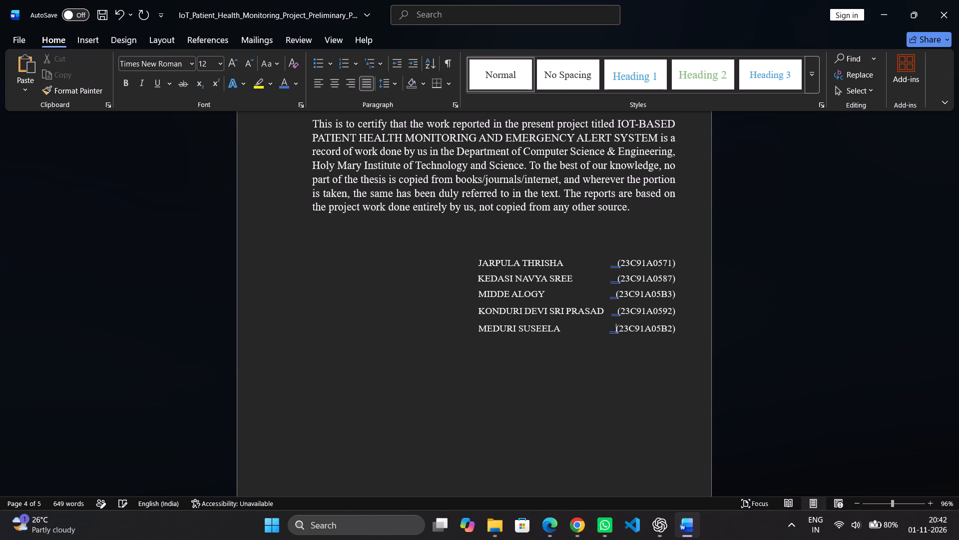
pyautogui.press('Left')
pyautogui.press('Left')
pyautogui.press('Left')
pyautogui.press('Left')
pyautogui.press('space')
pyautogui.press('space')
# Reduce the gap before the second and first students' roll numbers by one space each, lining them up with the third student's.
pyautogui.press('Up')
pyautogui.press('Down')
pyautogui.press('Up')
pyautogui.press('Up')
pyautogui.press('Up')
pyautogui.press('Up')
pyautogui.press('Right')
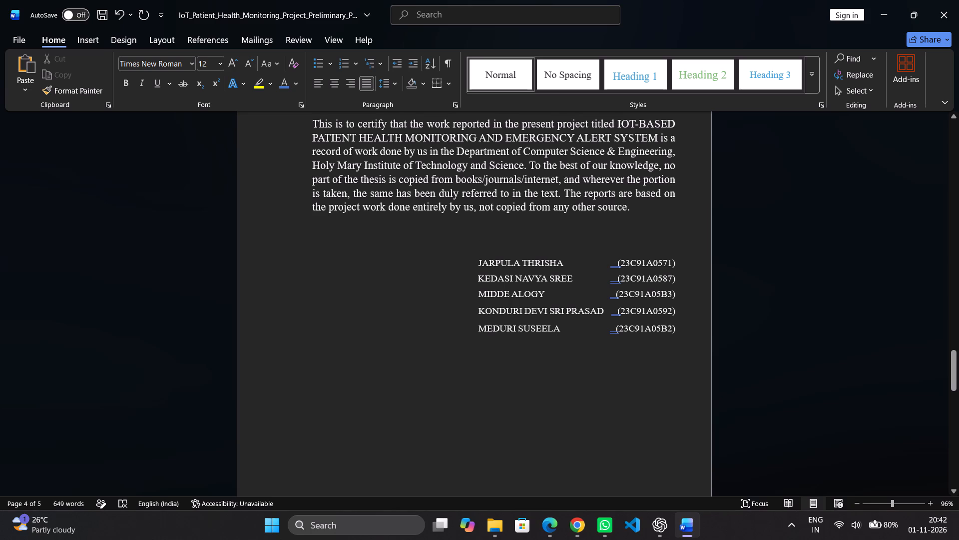
pyautogui.press('Right')
pyautogui.press('Right')
pyautogui.press('Right')
pyautogui.press('Down')
pyautogui.press('Down')
pyautogui.press('Down')
pyautogui.press('Up')
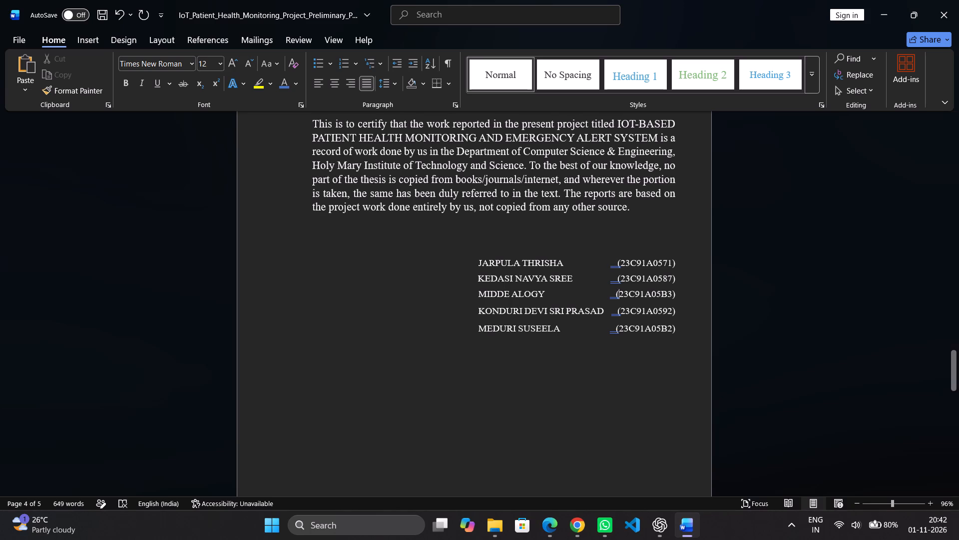
pyautogui.press('Left')
pyautogui.press('Down')
pyautogui.press('Up')
pyautogui.press('Up')
pyautogui.press('BackSpace')
pyautogui.press('Up')
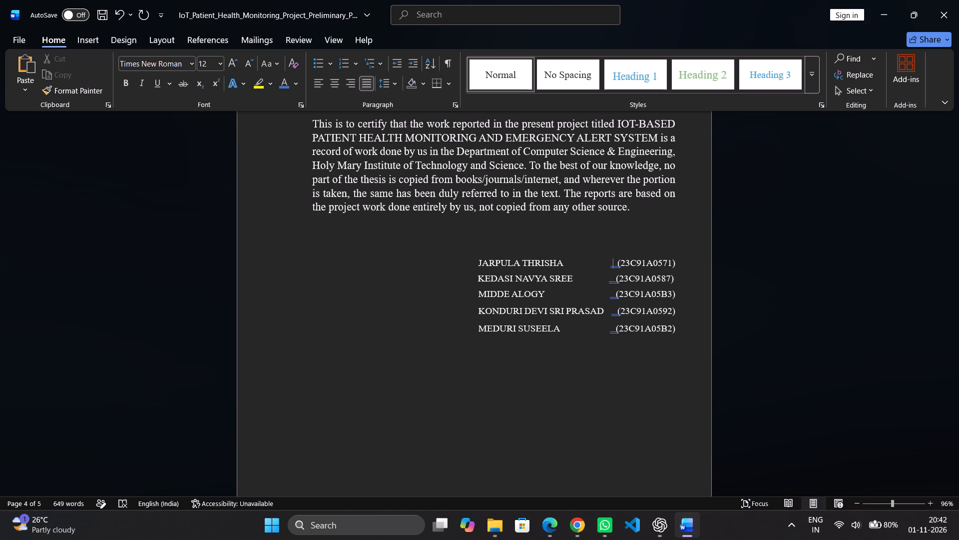
pyautogui.press('BackSpace')
pyautogui.press('BackSpace')
pyautogui.press('space')
# Delete three spaces before the fourth student's roll number to line it up with the others.
pyautogui.press('Right')
pyautogui.press('Down')
pyautogui.press('Down')
pyautogui.press('Up')
pyautogui.press('Up')
pyautogui.press('Right')
pyautogui.press('Down')
pyautogui.press('Down')
pyautogui.press('Down')
pyautogui.press('Left')
pyautogui.press('BackSpace')
pyautogui.press('BackSpace')
pyautogui.press('BackSpace')
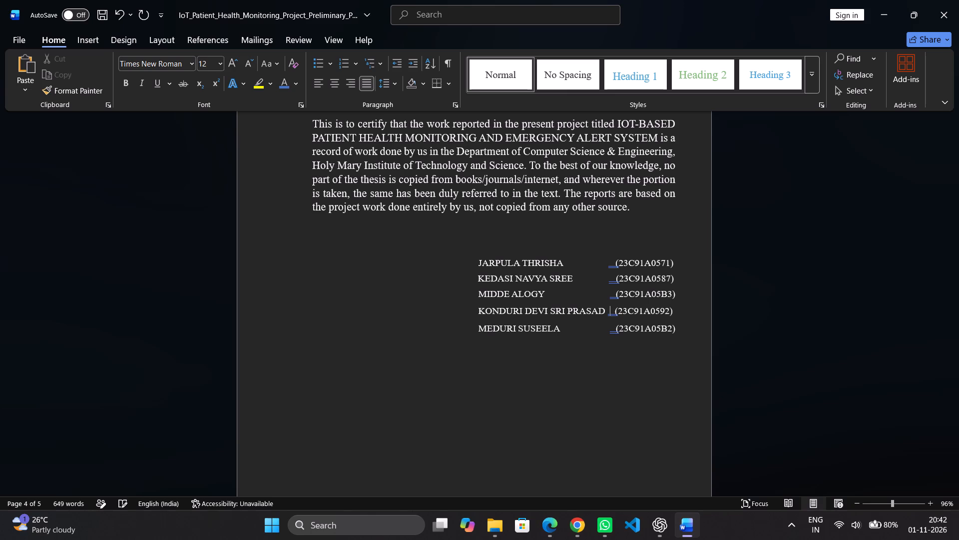
# Check how the five students' roll numbers line up, and look over the rest of the declaration page.
pyautogui.press('Up')
pyautogui.press('Right')
pyautogui.press('Down')
pyautogui.press('Right')
pyautogui.press('Right')
pyautogui.press('Down')
pyautogui.press('Left')
pyautogui.press('Up')
pyautogui.press('Up')
pyautogui.press('Down')
pyautogui.press('Up')
pyautogui.press('Down')
pyautogui.press('Down')
pyautogui.press('Up')
pyautogui.press('Up')
pyautogui.press('Up')
pyautogui.press('Up')
pyautogui.press('Up')
pyautogui.scroll(-1, 535, 261)
pyautogui.scroll(-12, 420, 348)
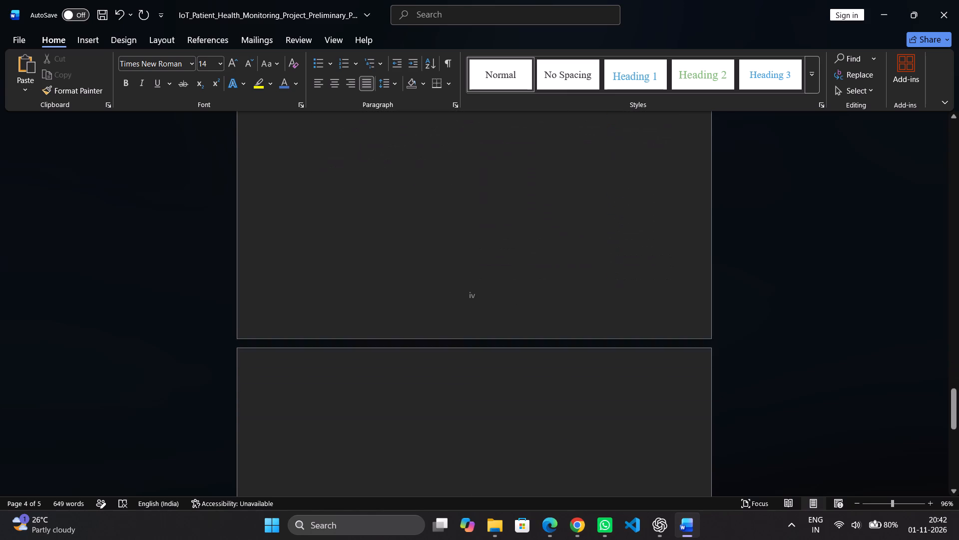
# Look over the declaration page and check how the five students' roll numbers line up on the acknowledgement page.
pyautogui.scroll(-8, 467, 357)
pyautogui.scroll(20, 500, 349)
pyautogui.scroll(2, 500, 349)
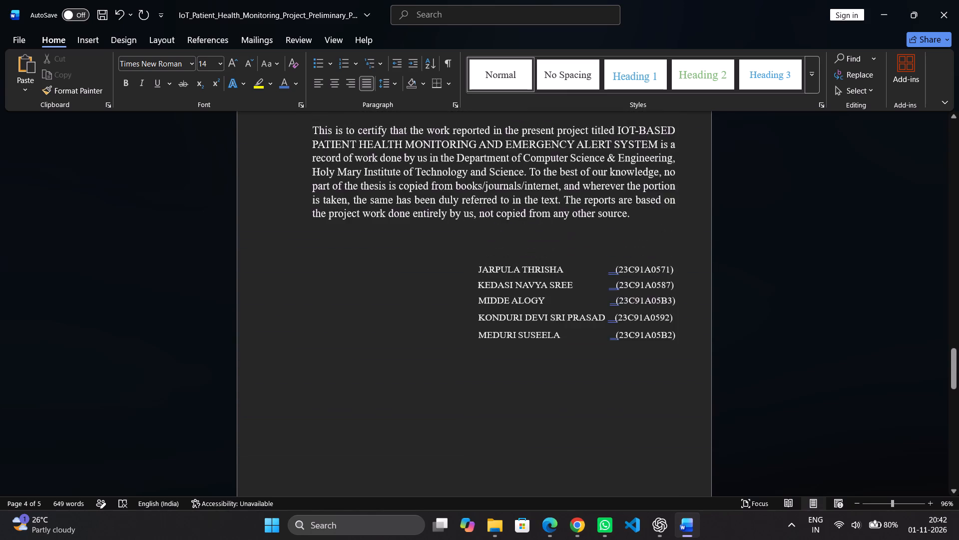
pyautogui.scroll(4, 592, 238)
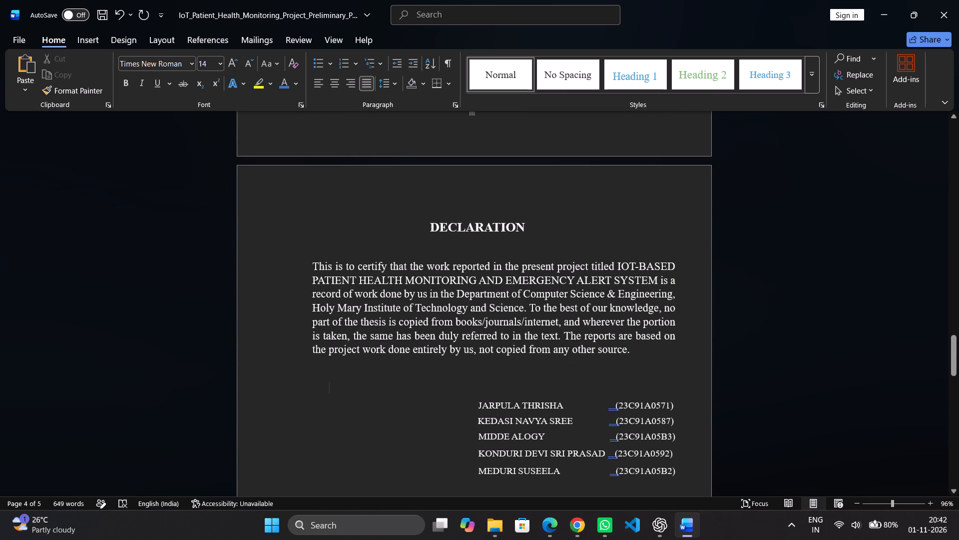
pyautogui.scroll(13, 598, 346)
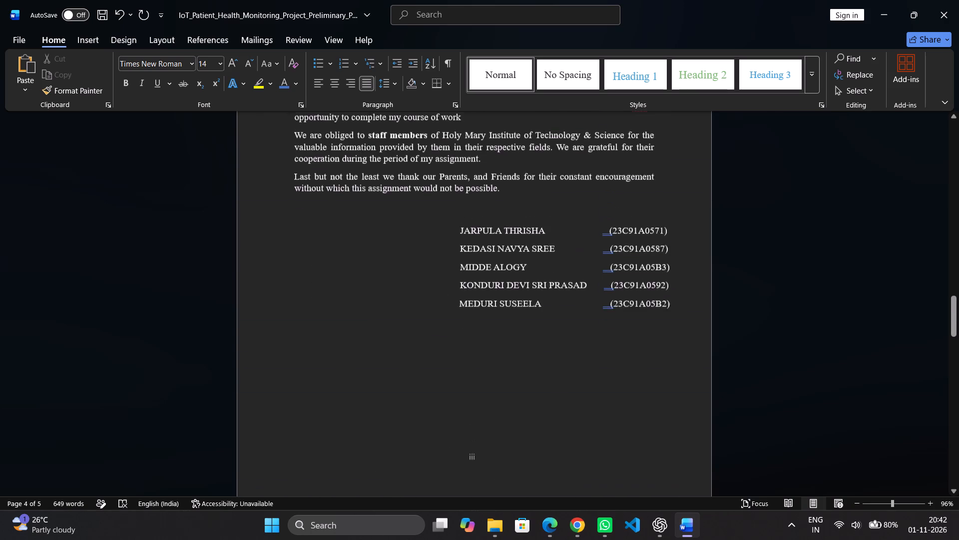
pyautogui.scroll(1, 575, 334)
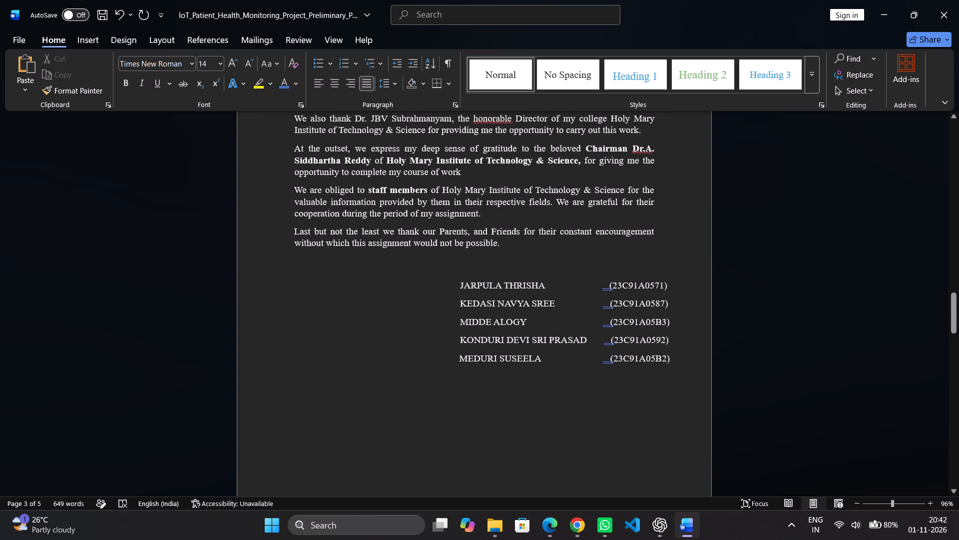
pyautogui.click(614, 325)
pyautogui.click(608, 326)
pyautogui.press('Right')
pyautogui.press('Up')
pyautogui.press('Up')
pyautogui.press('Down')
pyautogui.press('Down')
pyautogui.press('Down')
pyautogui.press('Down')
# Replace the guide's surname under UNDER THE GUIDANCE OF on the certificate page with "Prasad".
pyautogui.scroll(1, 625, 333)
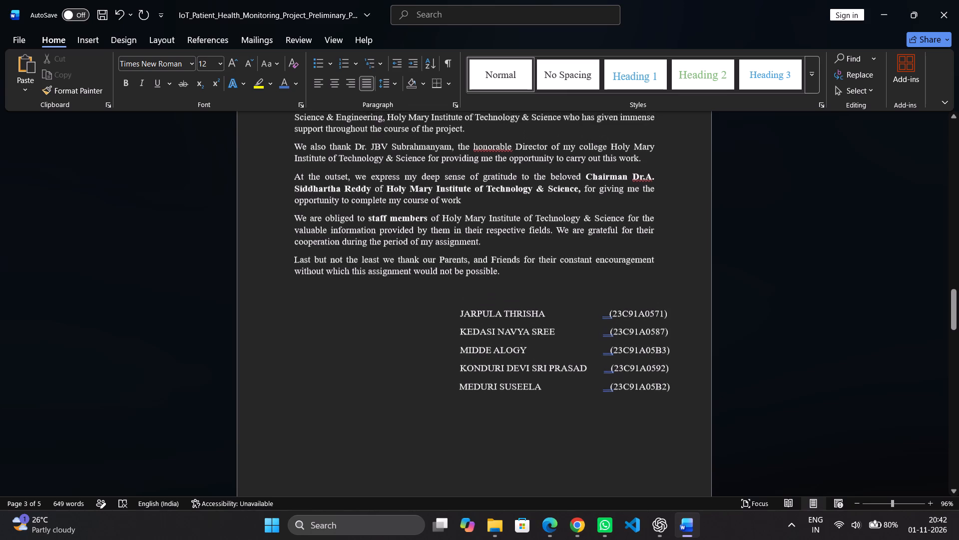
pyautogui.scroll(5, 564, 382)
pyautogui.scroll(18, 489, 377)
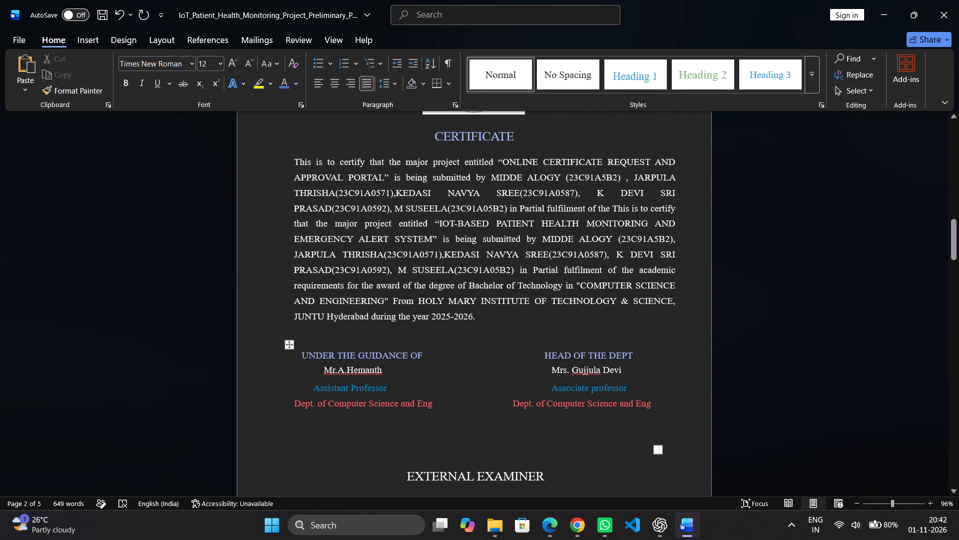
pyautogui.moveTo(384, 370); pyautogui.dragTo(347, 369)
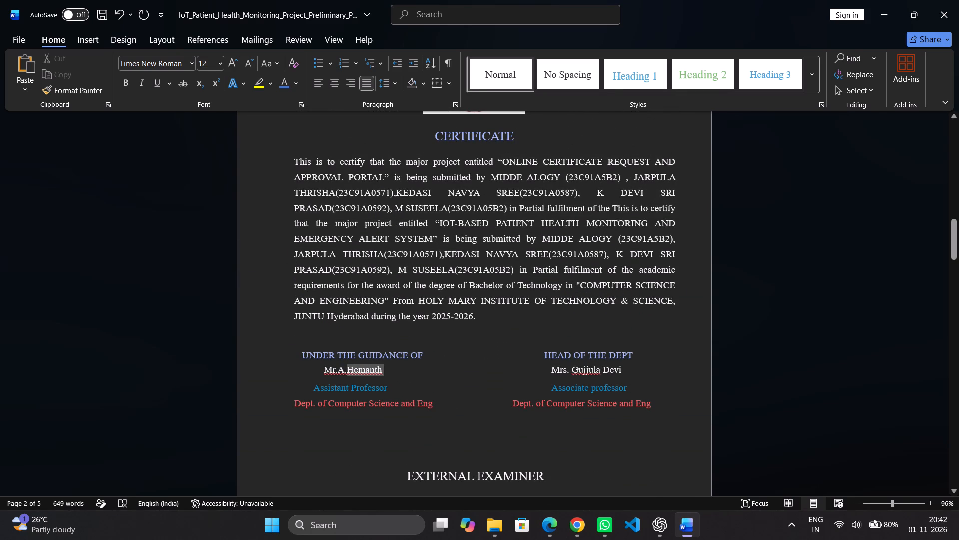
pyautogui.moveTo(347, 369); pyautogui.dragTo(330, 369)
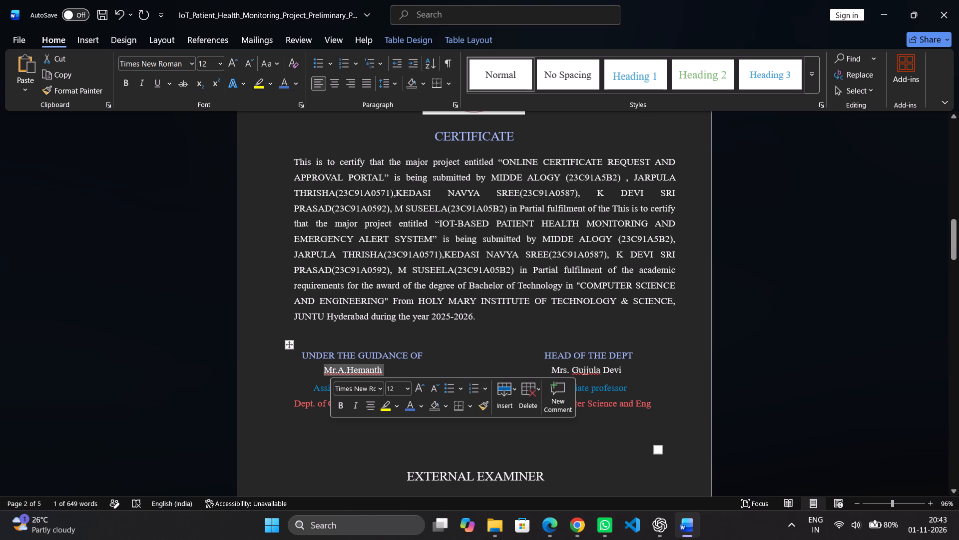
pyautogui.click(342, 366)
pyautogui.click(344, 368)
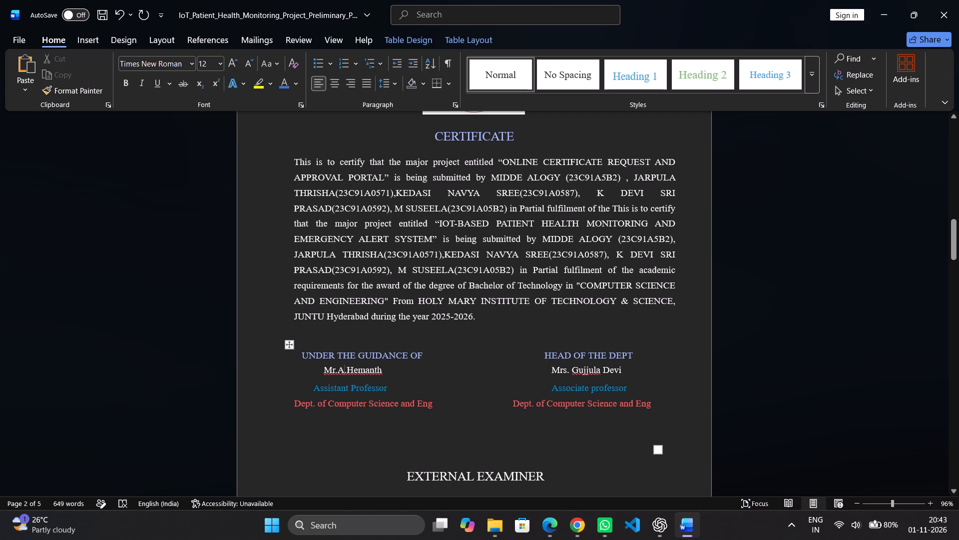
pyautogui.press('Right')
pyautogui.press('Right')
pyautogui.press('Right')
pyautogui.press('Right')
pyautogui.press('Right')
pyautogui.press('Right')
pyautogui.press('Right')
pyautogui.press('Right')
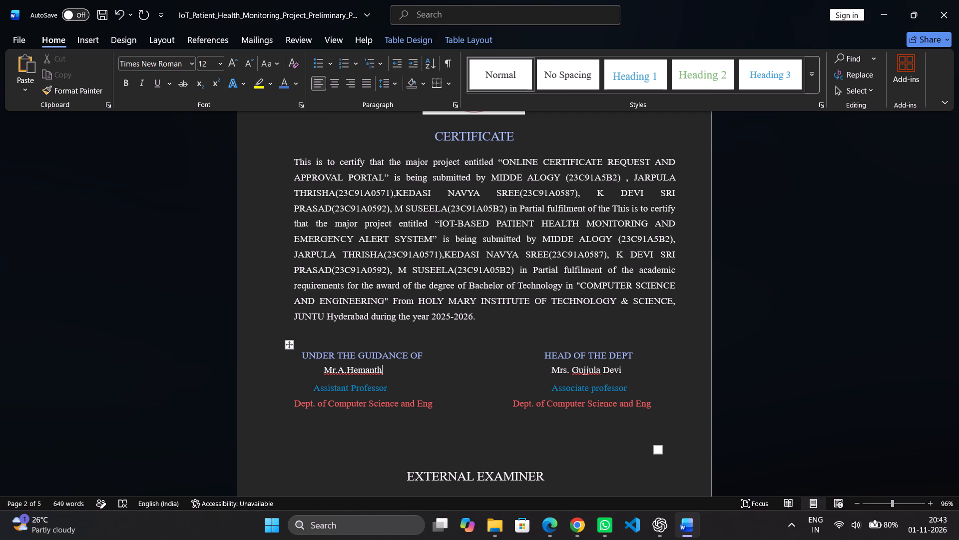
pyautogui.press('BackSpace')
pyautogui.press('BackSpace')
pyautogui.press('BackSpace')
pyautogui.press('BackSpace')
pyautogui.press('BackSpace')
pyautogui.press('BackSpace')
pyautogui.press('BackSpace')
pyautogui.hotkey('shift', 'p')
pyautogui.write('rasad')
pyautogui.press('Down')
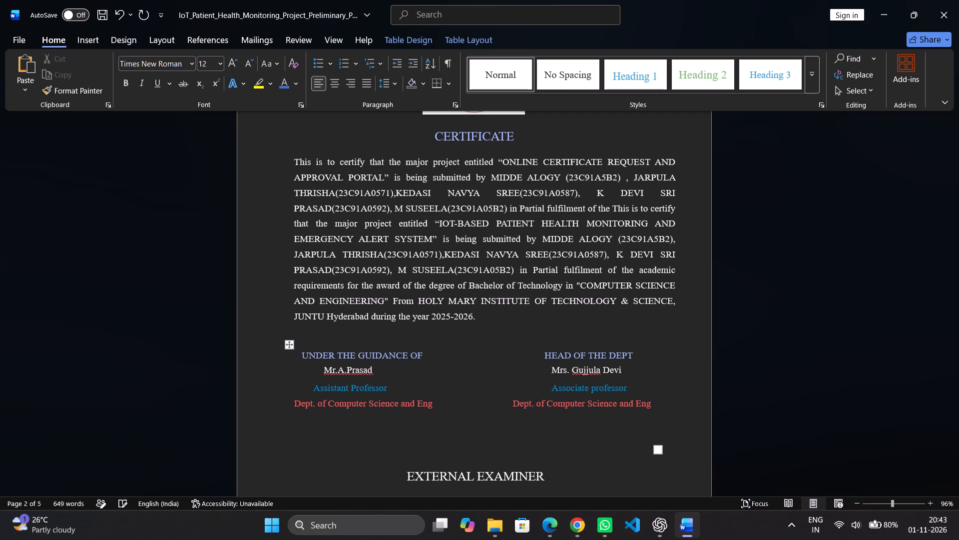
# Change the guide's title on the certificate page to "Dr", keeping the full stop after it.
pyautogui.press('Left')
pyautogui.press('Up')
pyautogui.press('Left')
pyautogui.press('Left')
pyautogui.press('Left')
pyautogui.press('Left')
pyautogui.press('Left')
pyautogui.press('Left')
pyautogui.press('Left')
pyautogui.press('Left')
pyautogui.press('Right')
pyautogui.press('Left')
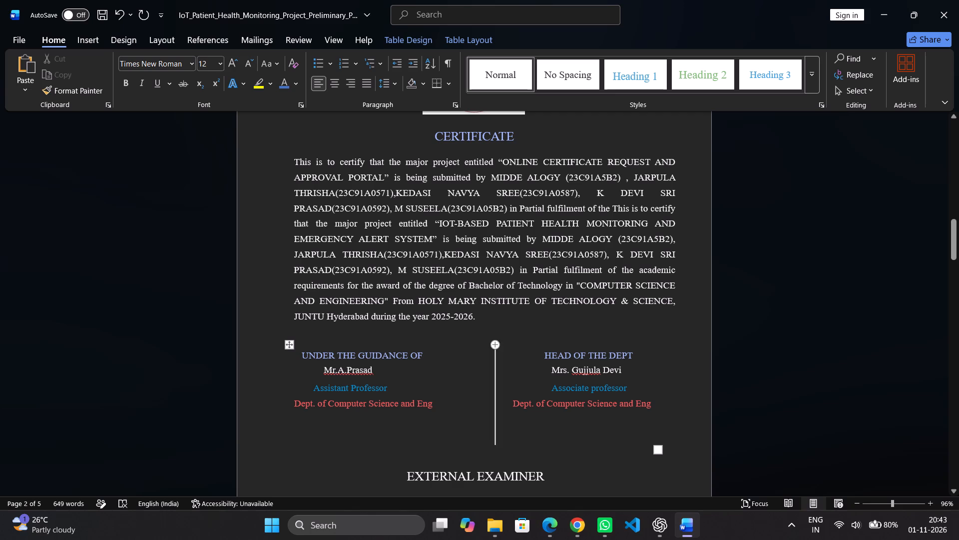
pyautogui.scroll(-17, 428, 281)
pyautogui.scroll(5, 417, 279)
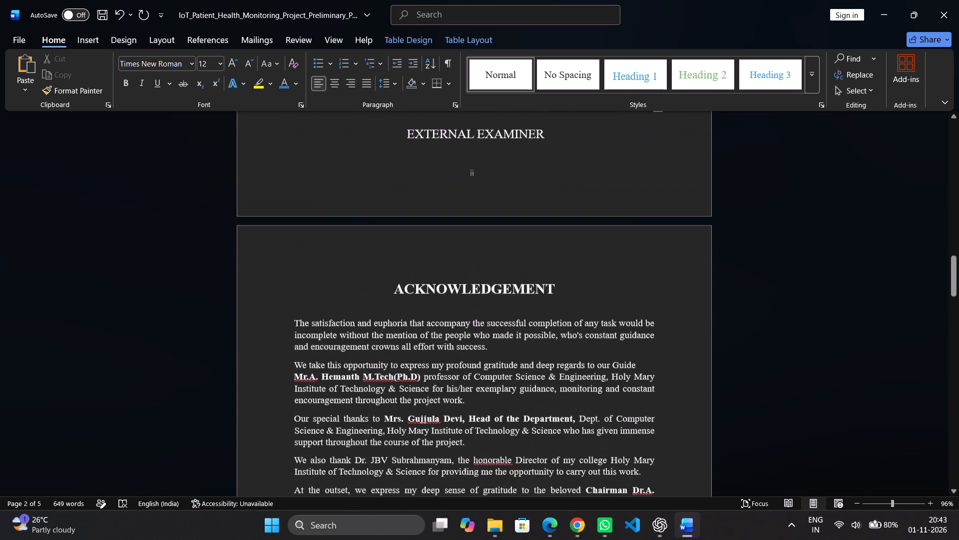
pyautogui.scroll(5, 416, 279)
pyautogui.scroll(-9, 413, 277)
pyautogui.scroll(8, 413, 277)
pyautogui.scroll(3, 362, 239)
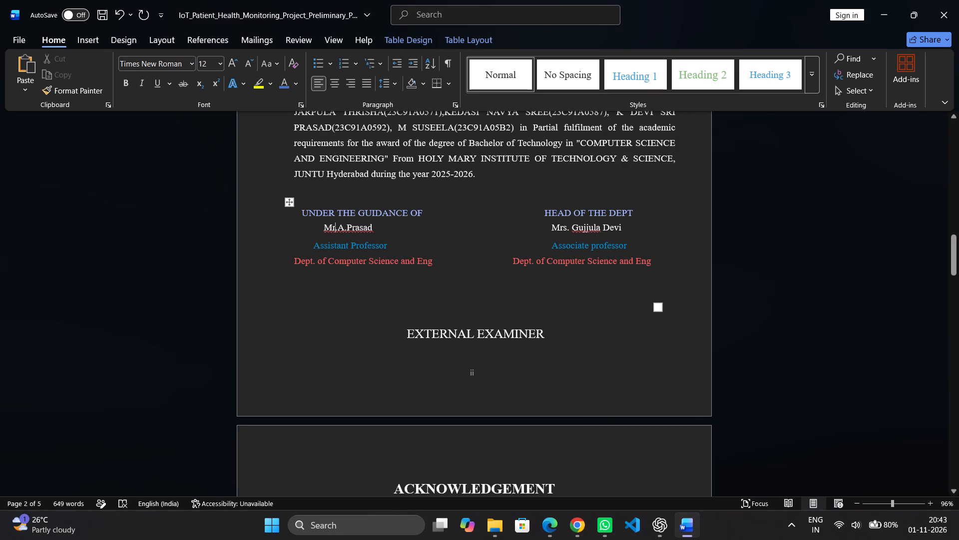
pyautogui.press('BackSpace')
pyautogui.press('BackSpace')
pyautogui.write('dr')
pyautogui.press('BackSpace')
pyautogui.press('BackSpace')
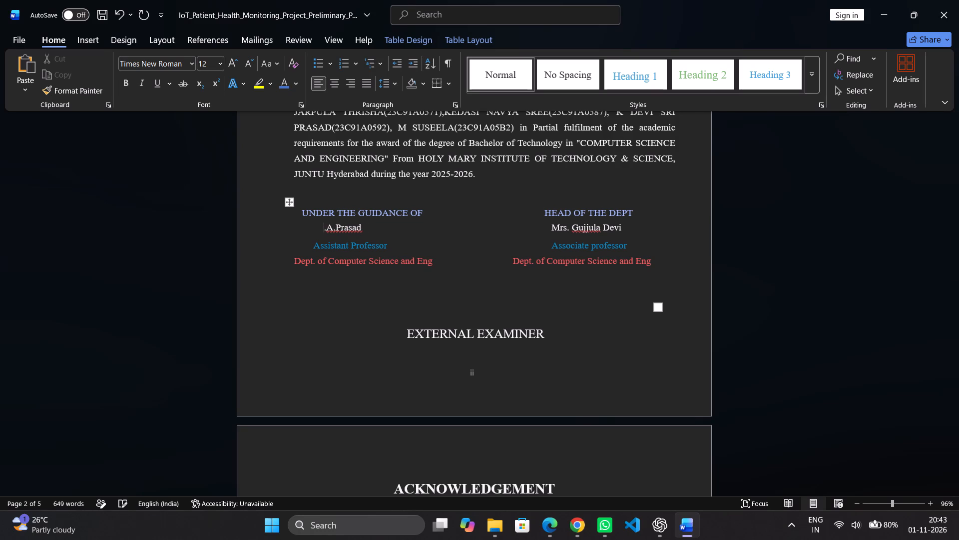
pyautogui.write('DR')
pyautogui.press('BackSpace')
pyautogui.press('r')
# Change the guide's initial on the certificate page to a capital "D".
pyautogui.press('Right')
pyautogui.press('Right')
pyautogui.press('BackSpace')
pyautogui.press('d')
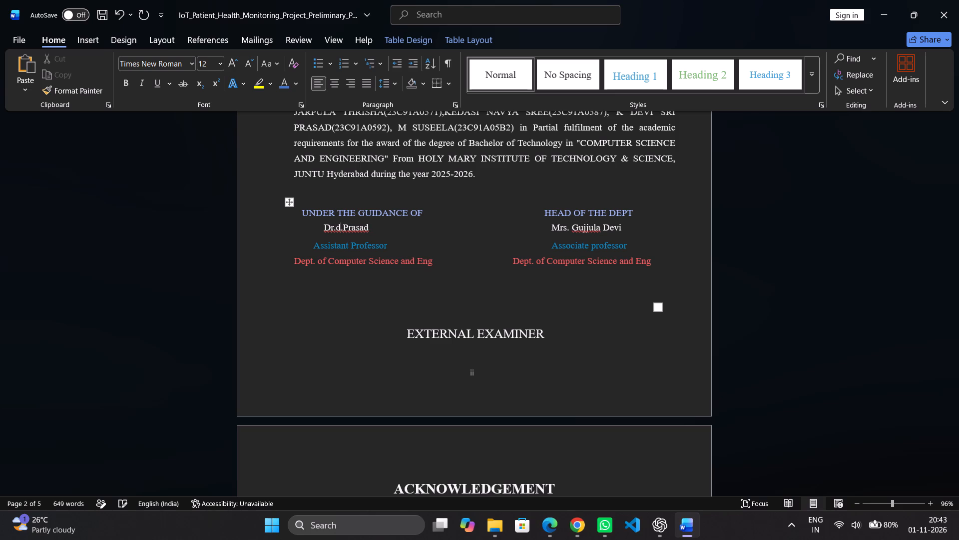
pyautogui.press('BackSpace')
pyautogui.hotkey('shift', 'd')
# Replace the guide's surname under "Under the Esteemed guidance of" on the cover page with "prasad".
pyautogui.scroll(7, 389, 201)
pyautogui.scroll(-20, 414, 186)
pyautogui.scroll(-1, 414, 186)
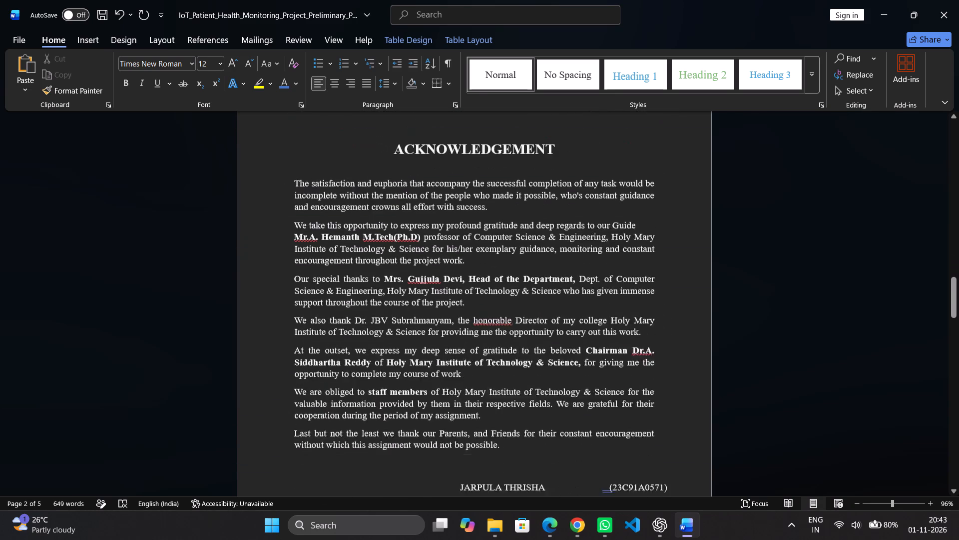
pyautogui.scroll(20, 435, 215)
pyautogui.scroll(16, 435, 215)
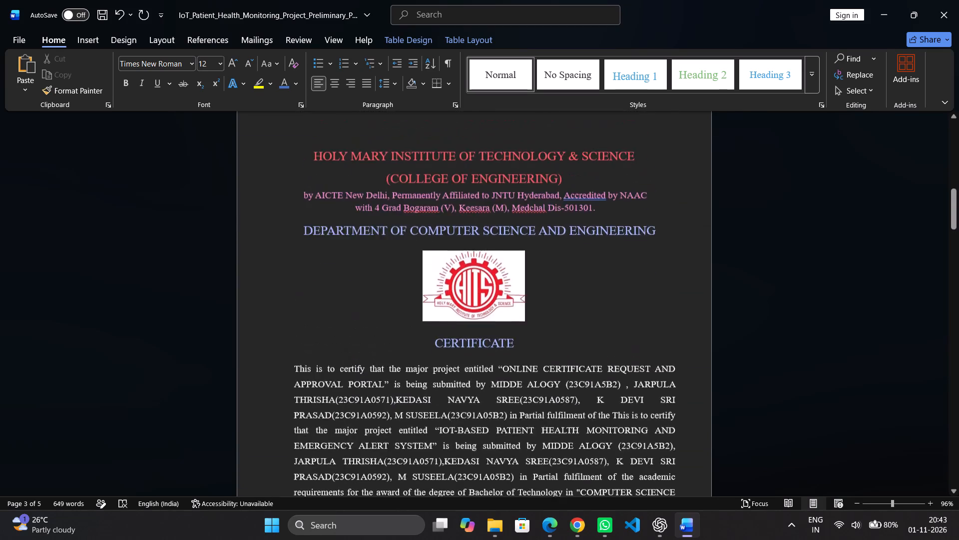
pyautogui.scroll(6, 447, 256)
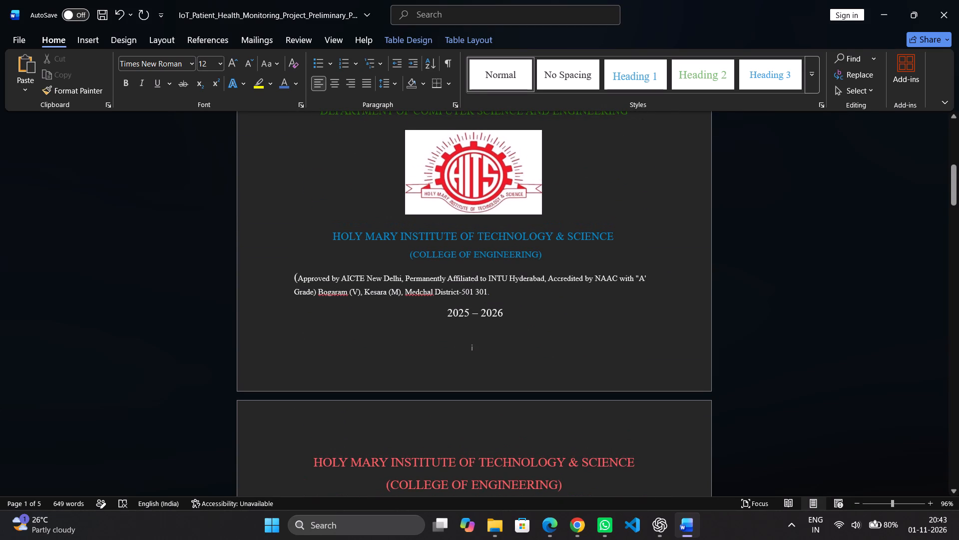
pyautogui.scroll(7, 469, 317)
pyautogui.scroll(1, 476, 274)
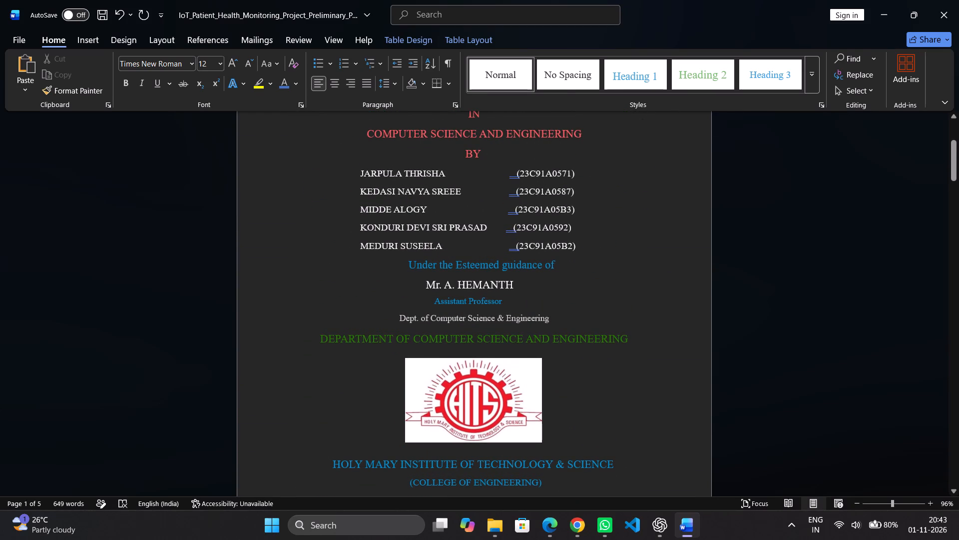
pyautogui.scroll(5, 499, 200)
pyautogui.scroll(-5, 499, 200)
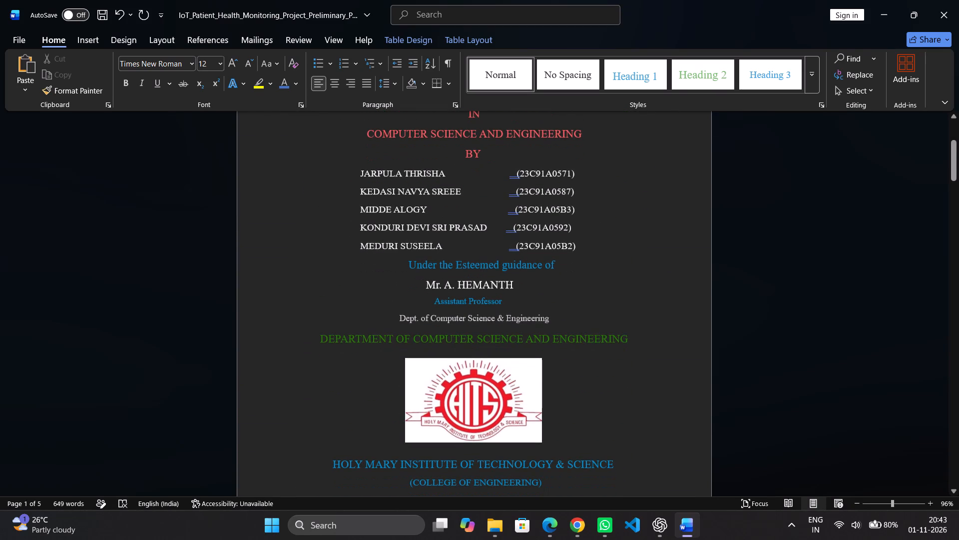
pyautogui.moveTo(458, 284); pyautogui.dragTo(516, 288)
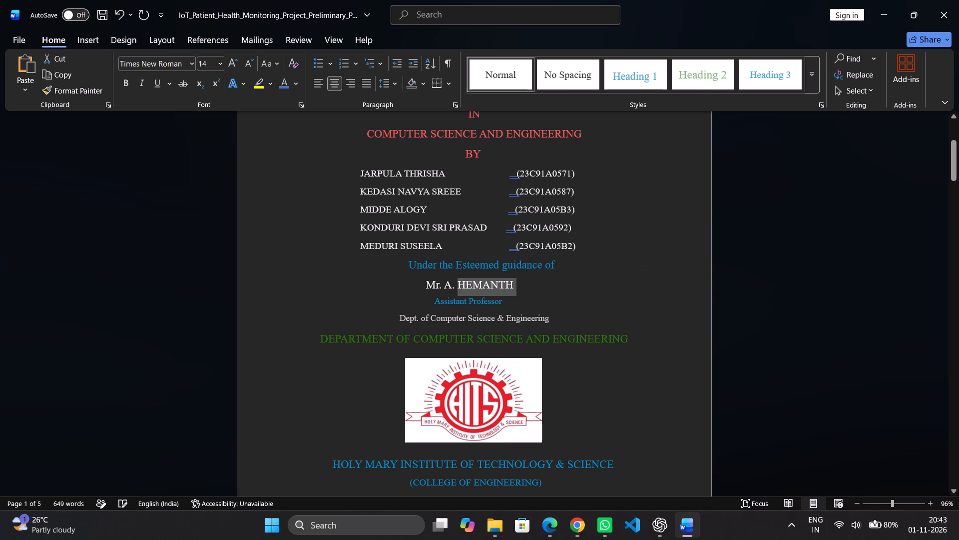
pyautogui.press('BackSpace')
pyautogui.write('prasad')
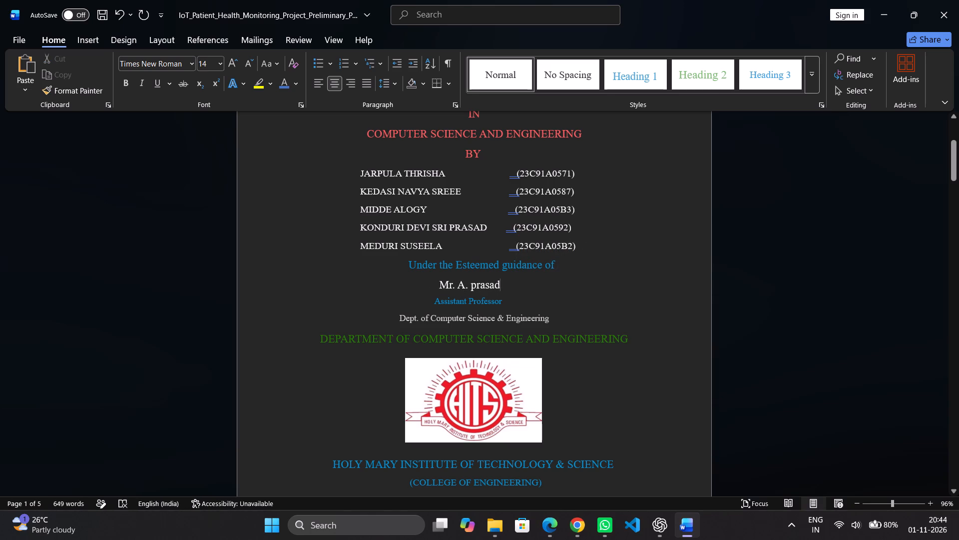
# Change the guide's initial on the cover page to "D".
pyautogui.click(465, 286)
pyautogui.press('BackSpace')
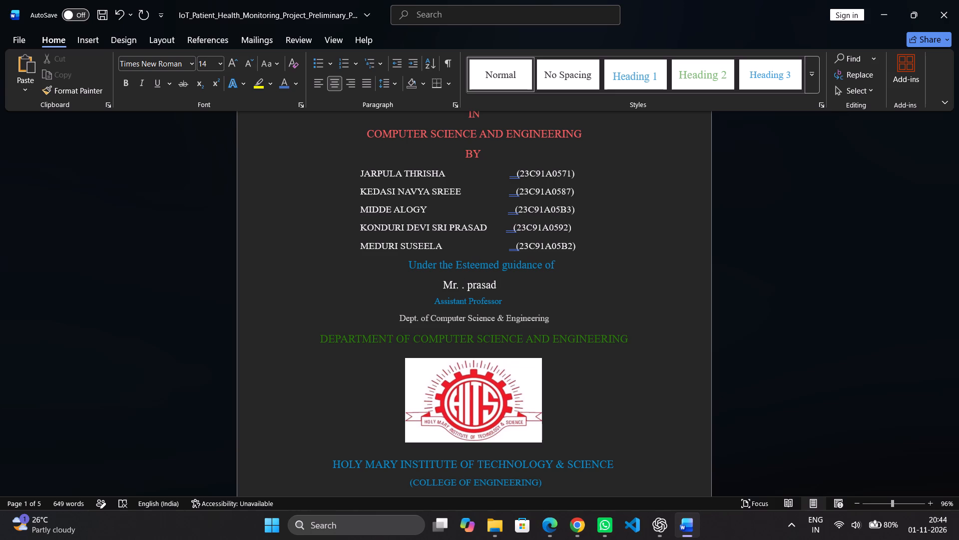
pyautogui.hotkey('shift', 'd')
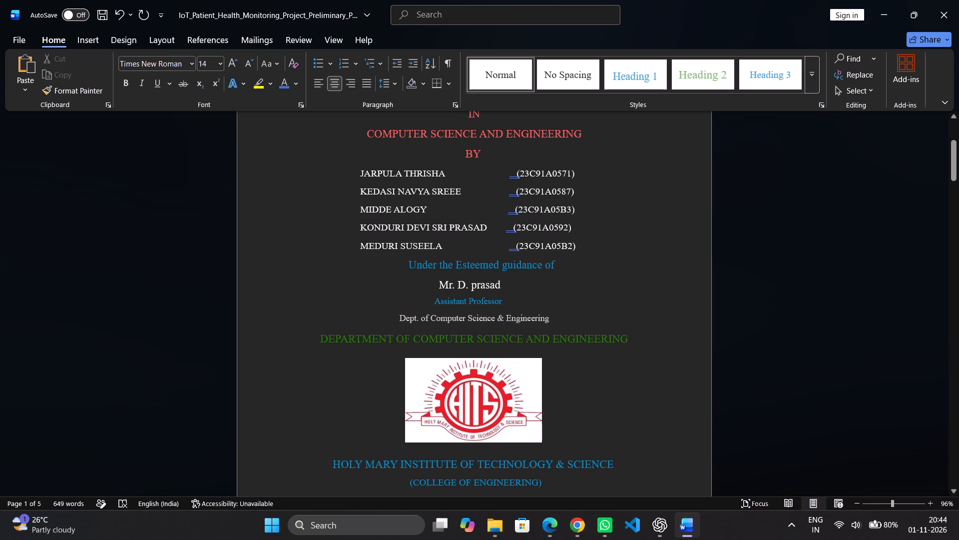
# Replace the guide's surname on the cover page with "PRASAD" in capitals.
pyautogui.moveTo(506, 285); pyautogui.dragTo(468, 286)
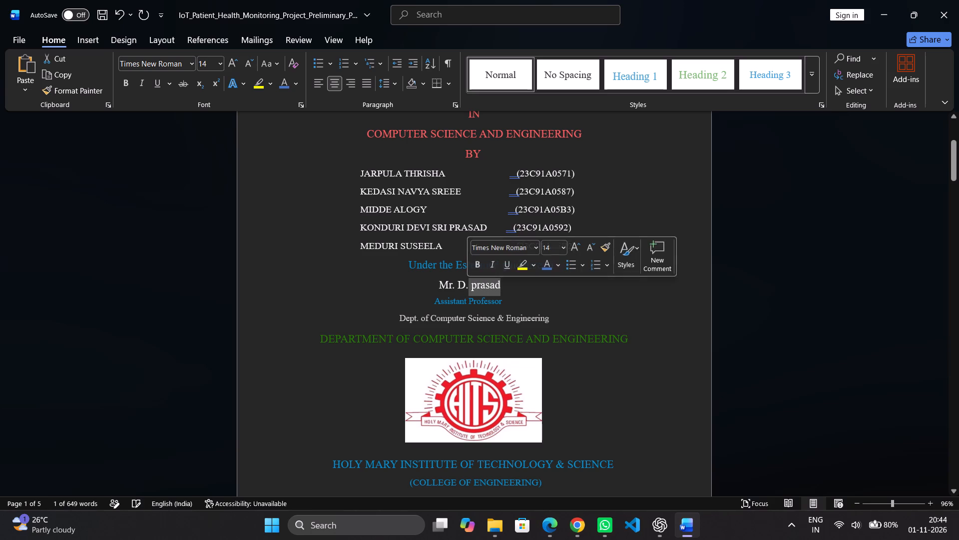
pyautogui.moveTo(494, 282); pyautogui.dragTo(499, 282)
pyautogui.moveTo(499, 282); pyautogui.dragTo(469, 281)
pyautogui.click(471, 281)
pyautogui.moveTo(471, 281); pyautogui.dragTo(472, 281)
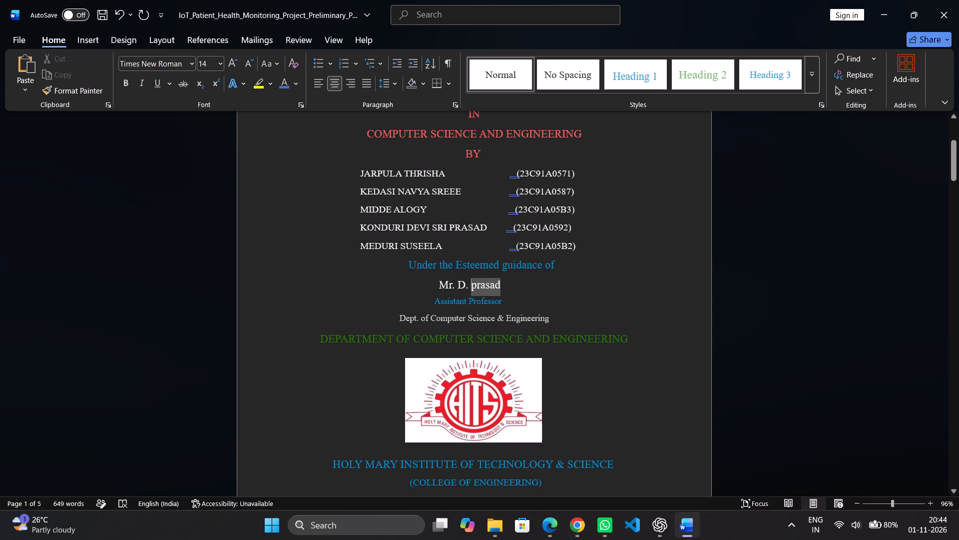
pyautogui.moveTo(472, 281); pyautogui.dragTo(485, 282)
pyautogui.press('BackSpace')
pyautogui.write('PRAS')
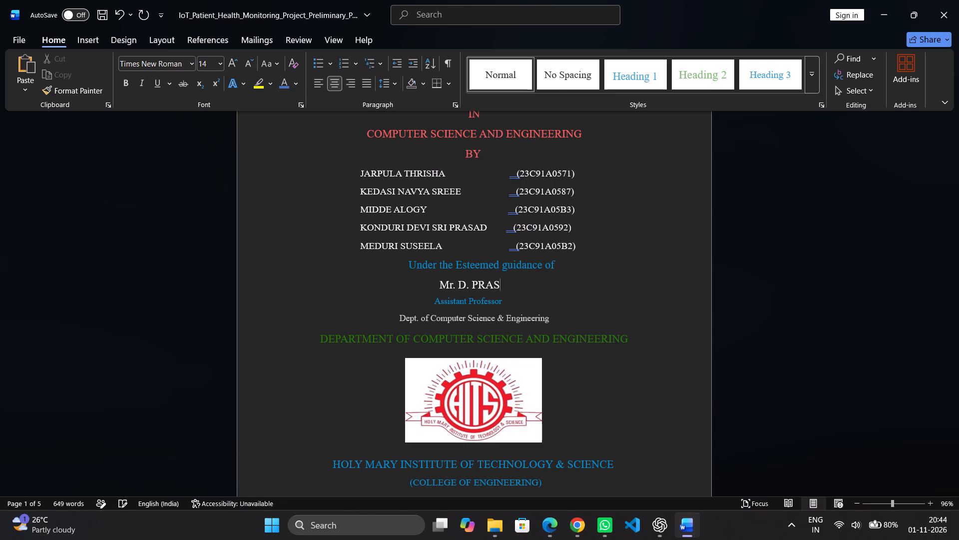
pyautogui.write('AD')
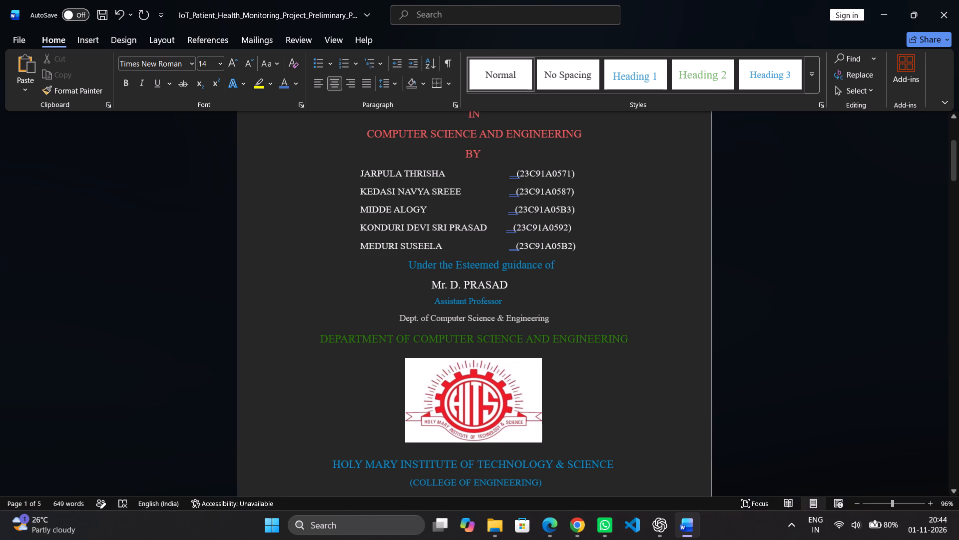
# Add a space before the fourth student's roll number on the cover page to line it up with the others.
pyautogui.click(514, 228)
pyautogui.press('space')
# Insert two spaces before the "(Project submitted in partial fulfilment" line on the cover page.
pyautogui.scroll(4, 511, 173)
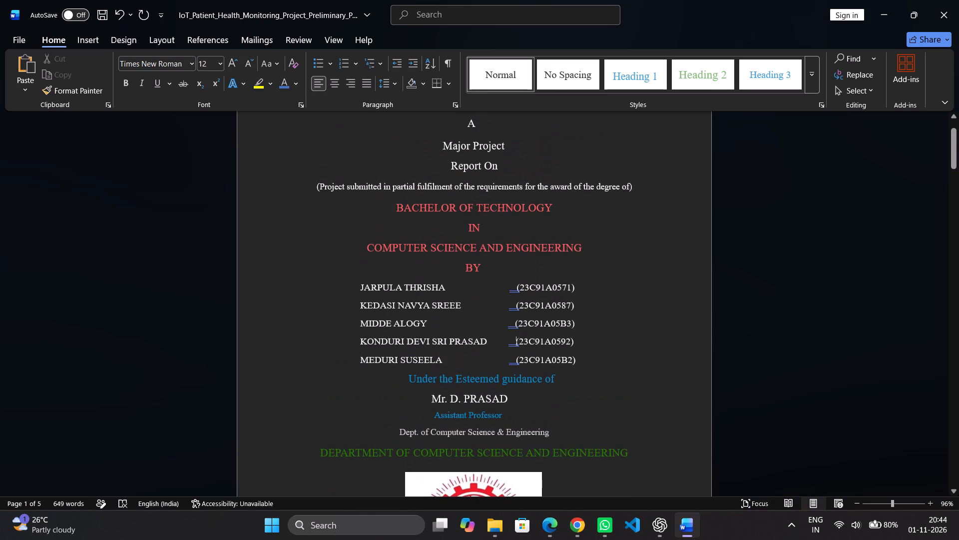
pyautogui.click(312, 188)
pyautogui.press('space')
pyautogui.press('space')
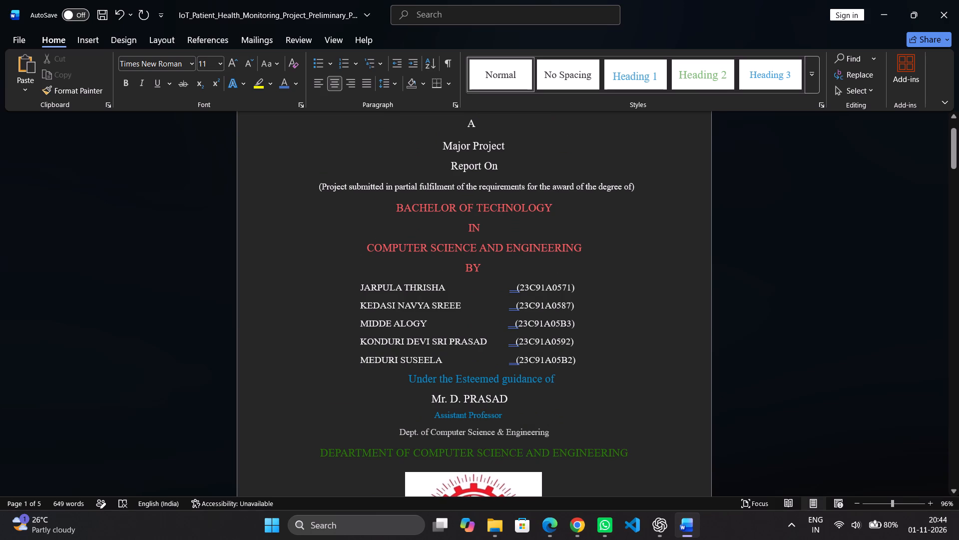
# Remove the centre alignment of the cover page's "Report On" line and pad it with leading spaces until it sits beneath "Major Project".
pyautogui.click(451, 169)
pyautogui.press('BackSpace')
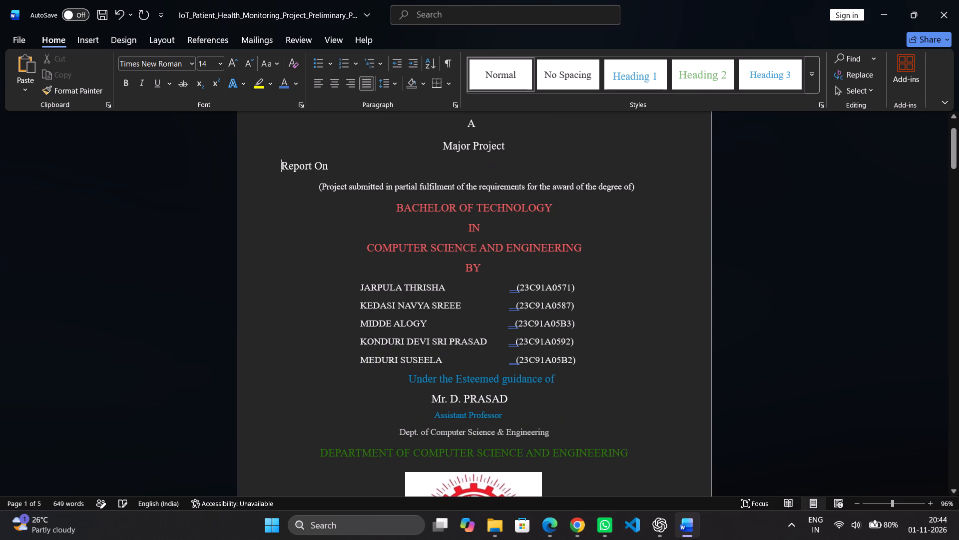
pyautogui.press('space')
pyautogui.press('space')
pyautogui.press('space')
pyautogui.press('space')
pyautogui.press('space')
pyautogui.press('space')
pyautogui.press('space')
pyautogui.press('space')
pyautogui.press('space')
pyautogui.press('space')
pyautogui.press('space')
pyautogui.press('space')
pyautogui.press('space')
pyautogui.press('space')
pyautogui.press('space')
pyautogui.press('space')
pyautogui.press('space')
pyautogui.press('space')
pyautogui.press('space')
pyautogui.press('space')
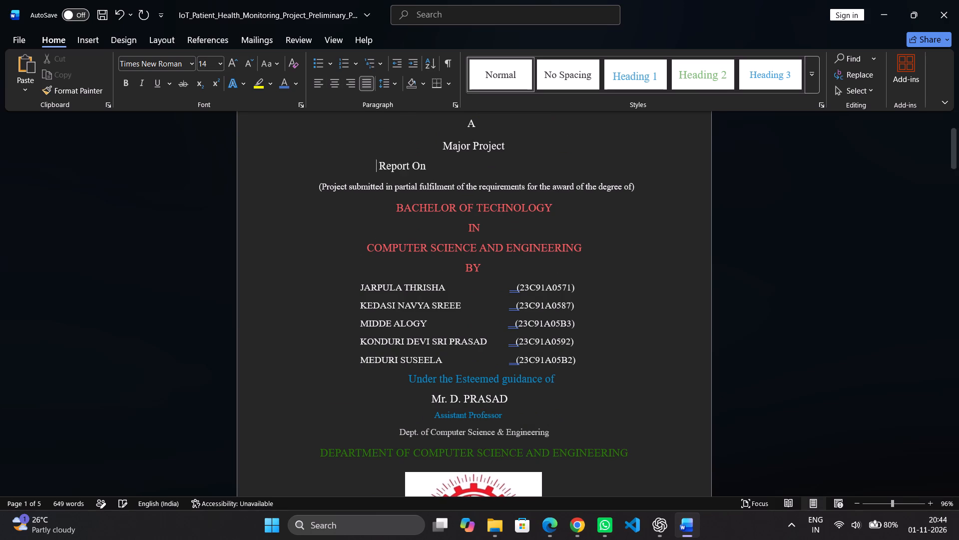
pyautogui.press('space')
pyautogui.press('space')
pyautogui.press('space')
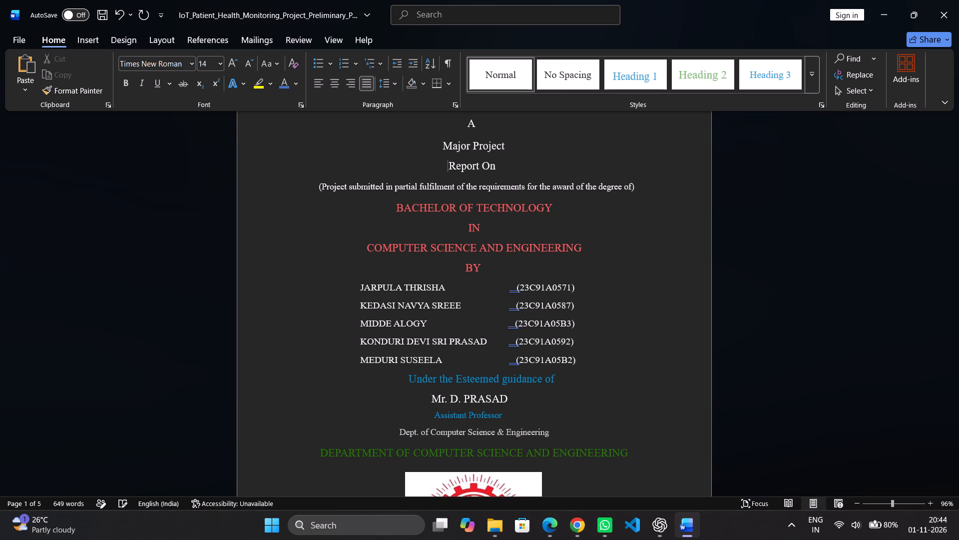
# Change the academic year at the bottom of the cover page to "2026 – 2027".
pyautogui.scroll(5, 491, 186)
pyautogui.scroll(-6, 491, 186)
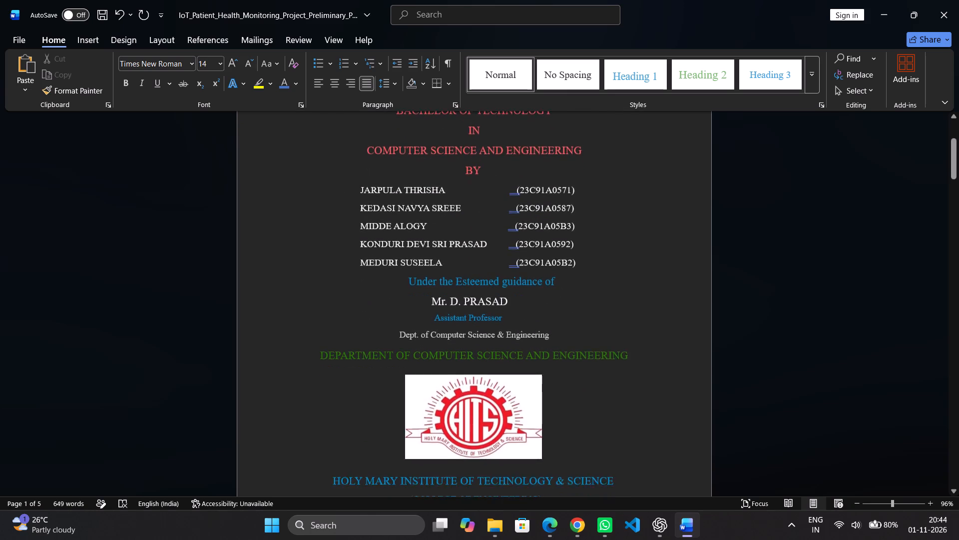
pyautogui.scroll(-11, 491, 186)
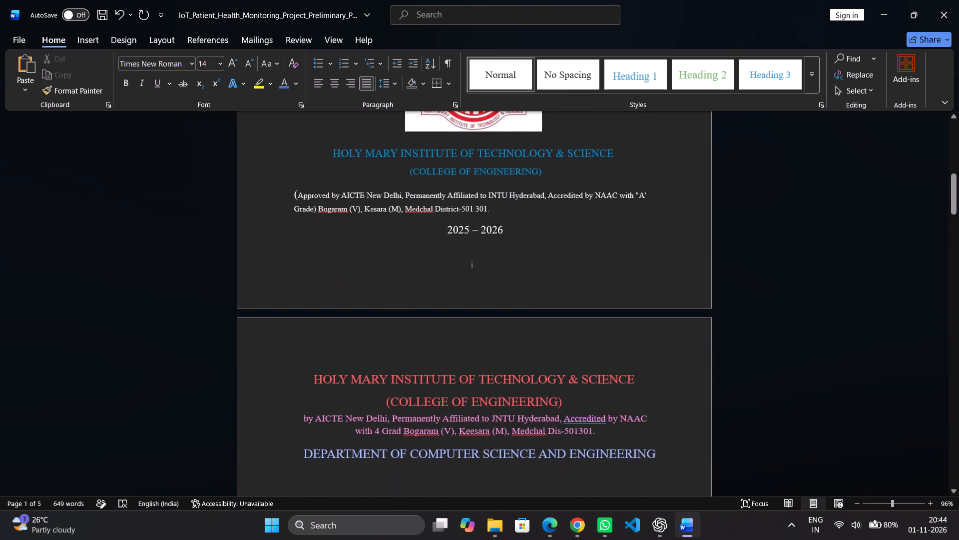
pyautogui.scroll(-4, 484, 194)
pyautogui.scroll(4, 484, 197)
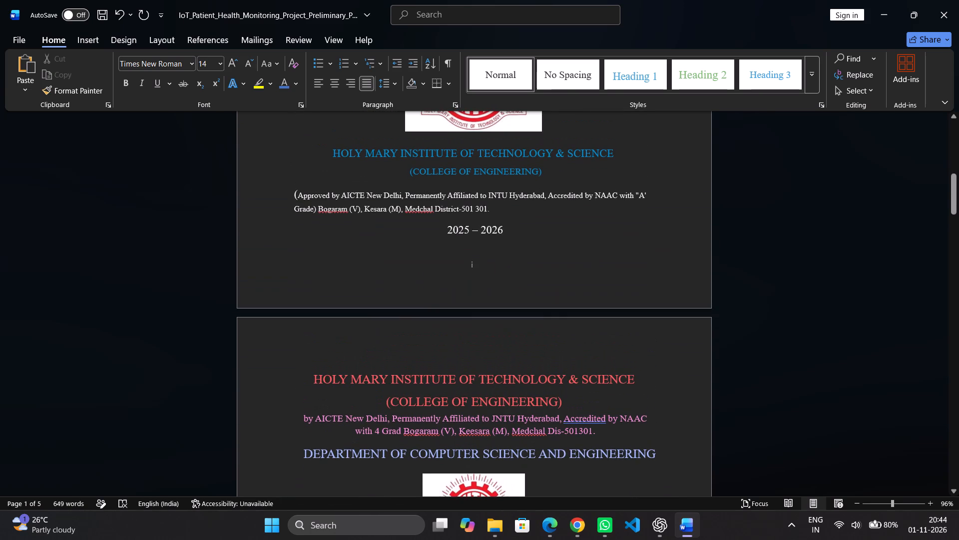
pyautogui.click(466, 229)
pyautogui.click(471, 229)
pyautogui.press('BackSpace')
pyautogui.press('6')
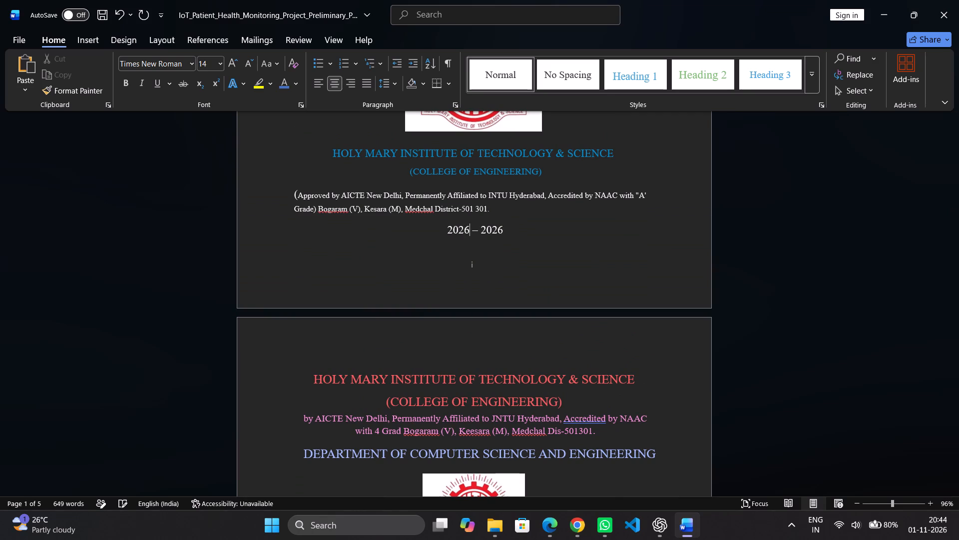
pyautogui.press('Right')
pyautogui.press('Right')
pyautogui.press('Right')
pyautogui.press('Right')
pyautogui.press('Right')
pyautogui.press('Right')
pyautogui.press('Right')
pyautogui.press('BackSpace')
pyautogui.press('7')
# Replace the guide's surname in the Acknowledgement with "prasad", keeping a space before the qualification.
pyautogui.scroll(-3, 479, 229)
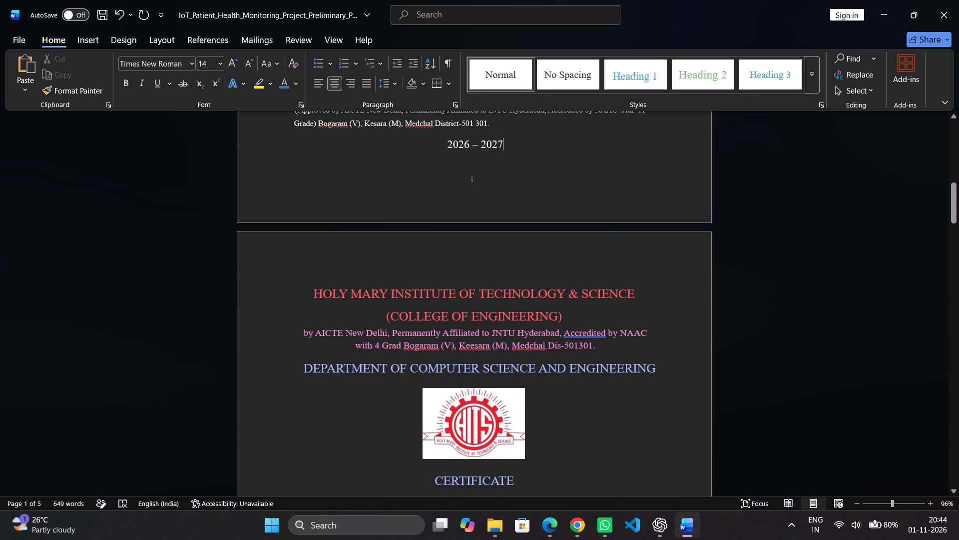
pyautogui.scroll(-3, 460, 234)
pyautogui.scroll(-4, 476, 297)
pyautogui.scroll(2, 476, 298)
pyautogui.scroll(-2, 482, 264)
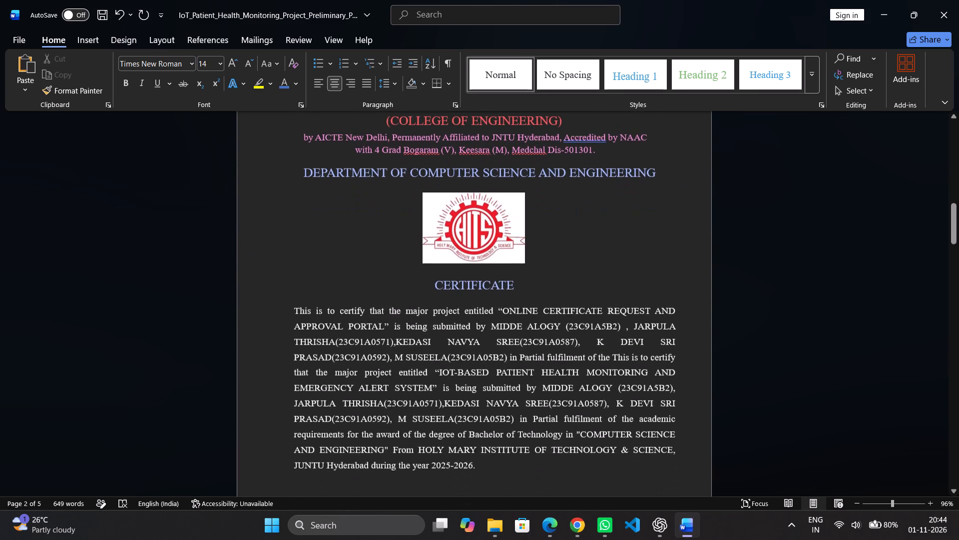
pyautogui.scroll(-5, 482, 264)
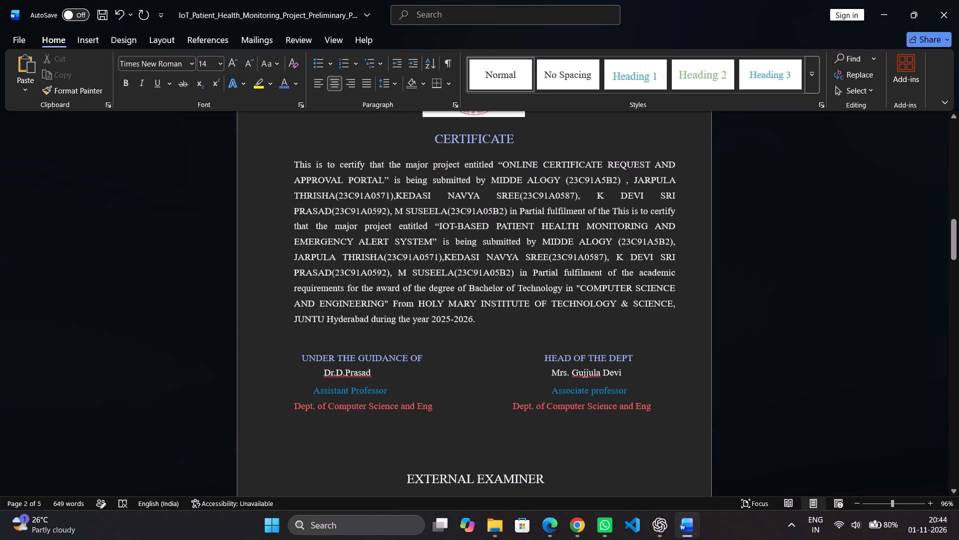
pyautogui.scroll(-1, 549, 282)
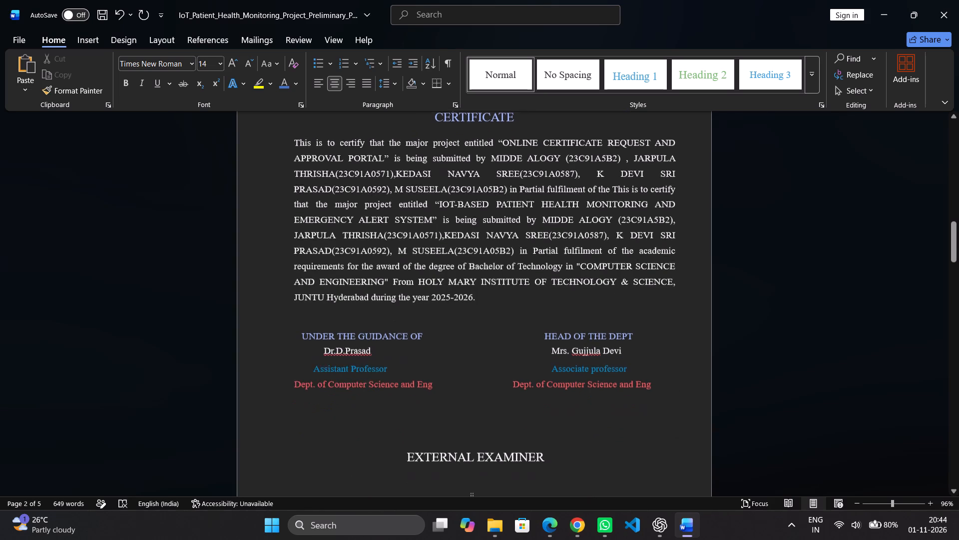
pyautogui.scroll(-1, 549, 283)
pyautogui.scroll(-3, 453, 315)
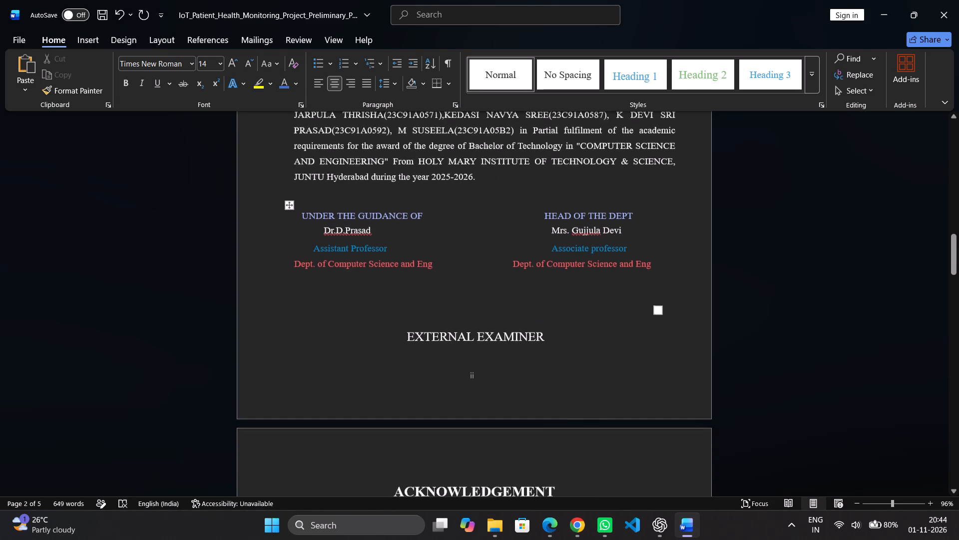
pyautogui.scroll(-3, 463, 317)
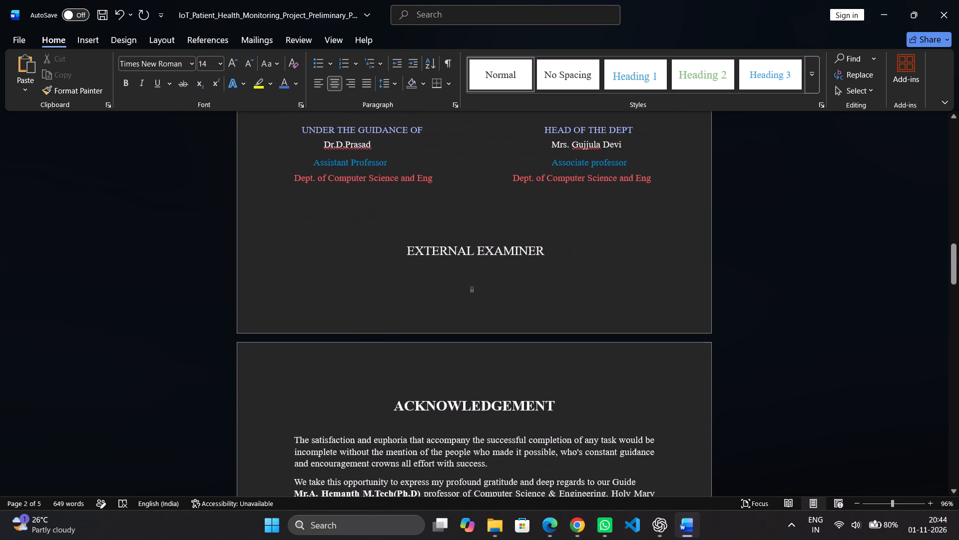
pyautogui.scroll(-8, 463, 317)
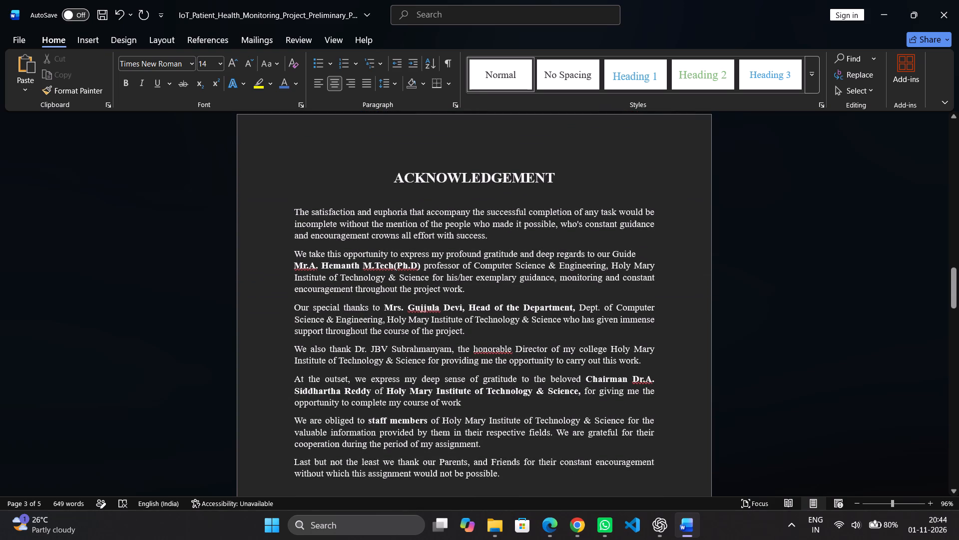
pyautogui.moveTo(360, 265); pyautogui.dragTo(323, 265)
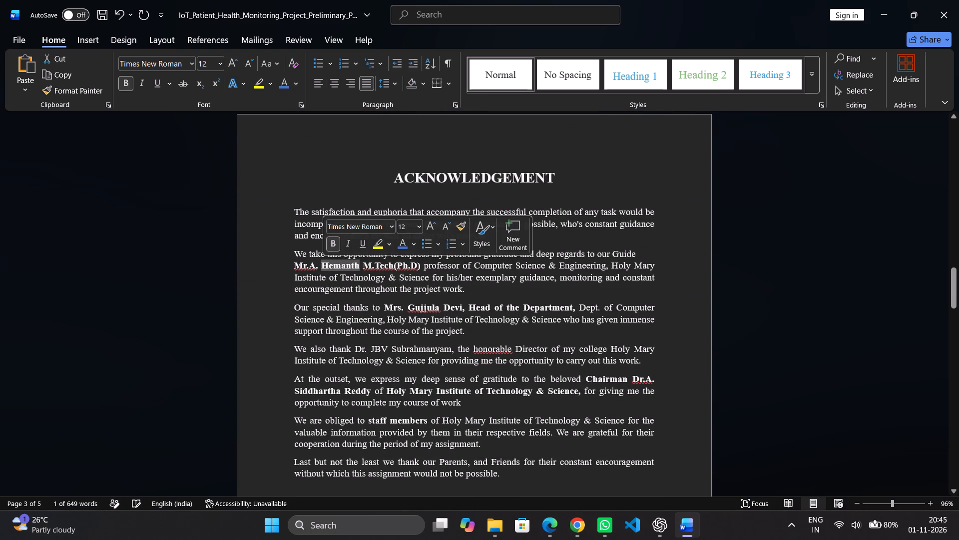
pyautogui.press('BackSpace')
pyautogui.write('prasad')
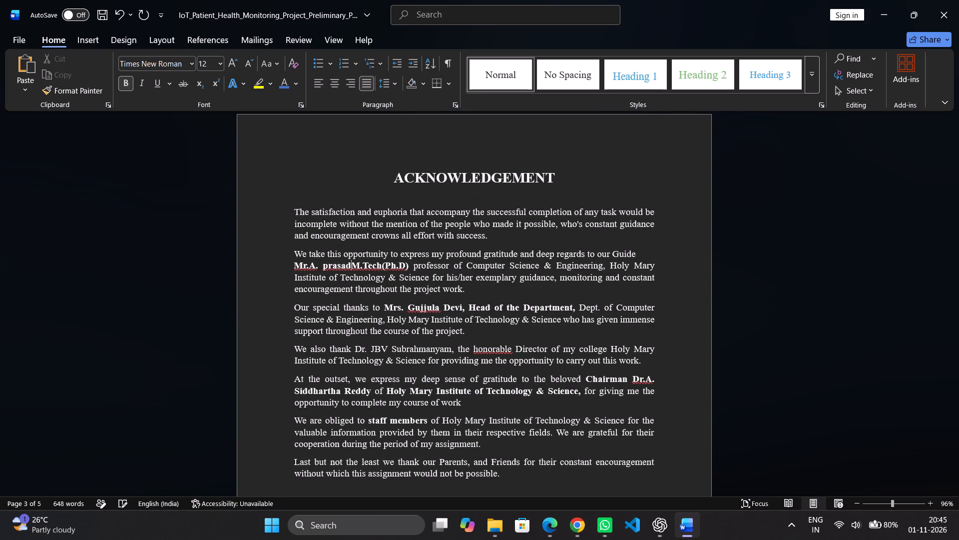
pyautogui.press('space')
# Change the guide's initial in the Acknowledgement to "D" and remove the space between the initial and surname.
pyautogui.press('Left')
pyautogui.press('Left')
pyautogui.press('Left')
pyautogui.press('Left')
pyautogui.press('Left')
pyautogui.press('Left')
pyautogui.press('Left')
pyautogui.press('Left')
pyautogui.press('Left')
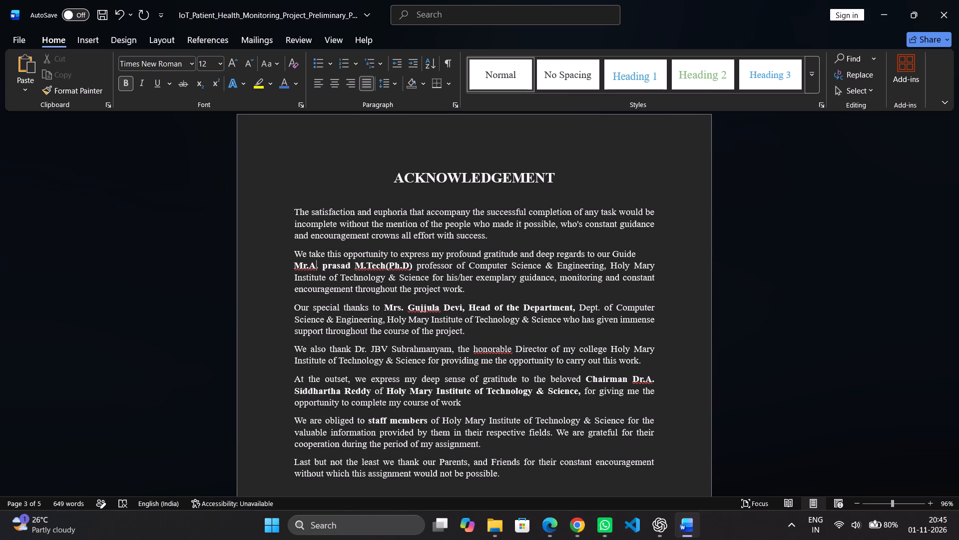
pyautogui.press('Left')
pyautogui.press('Right')
pyautogui.press('BackSpace')
pyautogui.hotkey('shift', 'd')
pyautogui.press('Right')
pyautogui.press('Right')
pyautogui.press('BackSpace')
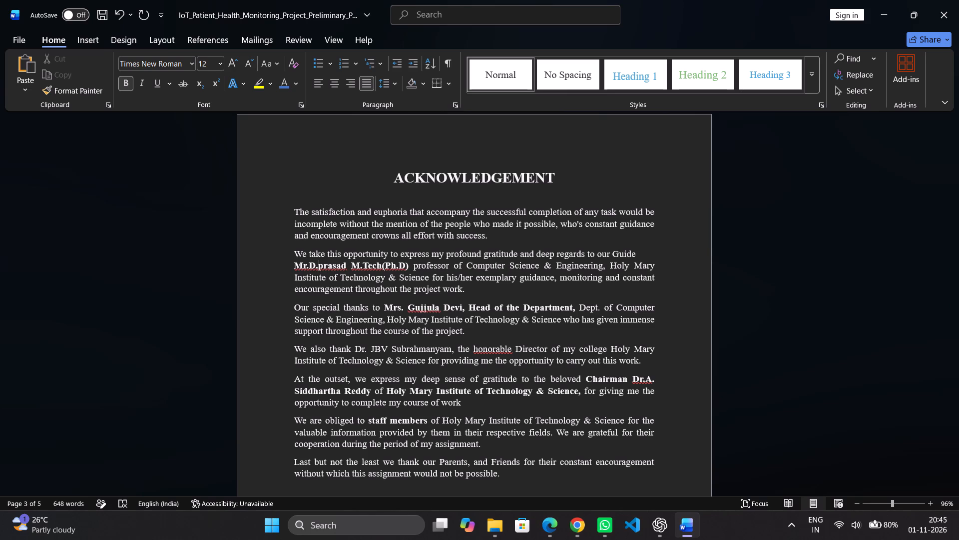
# Delete the qualification "M.Tech(Ph.D)" after the guide's name in the Acknowledgement, leaving one space before "professor".
pyautogui.press('Right')
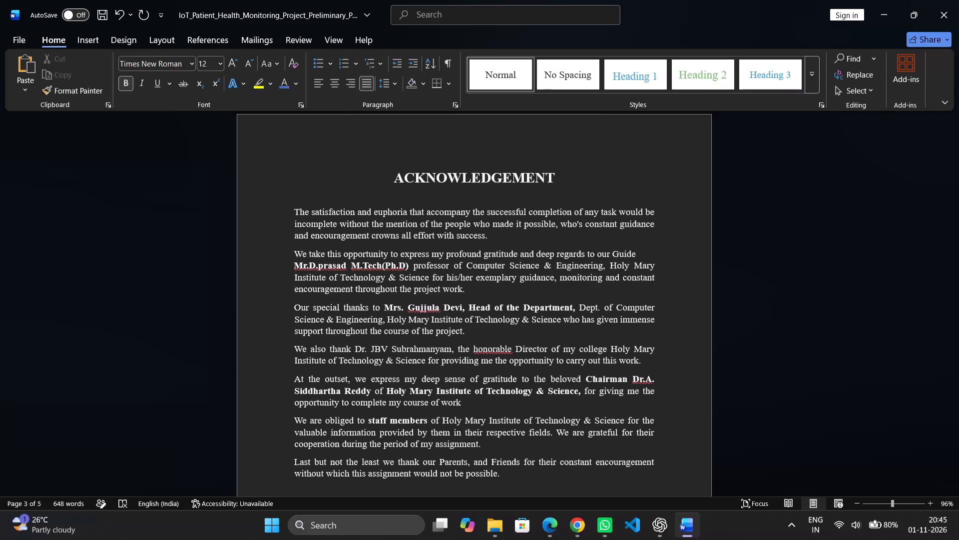
pyautogui.press('Right')
pyautogui.press('Right')
pyautogui.press('Right')
pyautogui.press('Right')
pyautogui.press('Right')
pyautogui.press('Right')
pyautogui.press('Right')
pyautogui.press('Right')
pyautogui.press('Right')
pyautogui.press('Right')
pyautogui.press('Right')
pyautogui.press('Right')
pyautogui.press('Right')
pyautogui.press('Right')
pyautogui.press('Right')
pyautogui.press('Right')
pyautogui.press('Right')
pyautogui.press('Right')
pyautogui.press('Right')
pyautogui.press('Right')
pyautogui.press('Left')
pyautogui.press('Left')
pyautogui.press('Right')
pyautogui.press('BackSpace')
pyautogui.press('BackSpace')
pyautogui.press('BackSpace')
pyautogui.press('BackSpace')
pyautogui.press('BackSpace')
pyautogui.press('BackSpace')
pyautogui.press('BackSpace')
pyautogui.press('BackSpace')
pyautogui.press('BackSpace')
pyautogui.press('BackSpace')
pyautogui.press('BackSpace')
pyautogui.press('BackSpace')
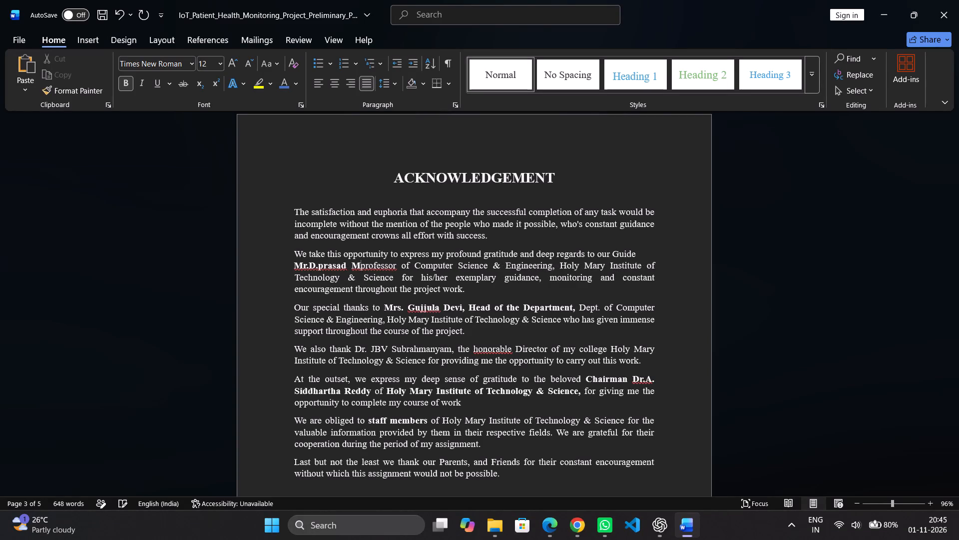
pyautogui.press('BackSpace')
pyautogui.press('BackSpace')
pyautogui.press('space')
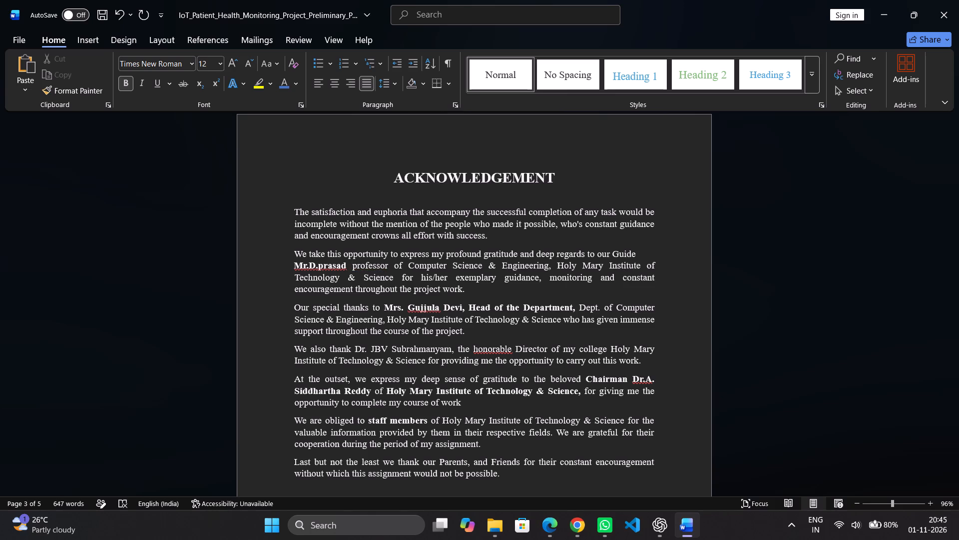
# Review the Acknowledgement, Declaration and Certificate pages, checking the student details, guide name and page layout.
pyautogui.scroll(-1, 462, 228)
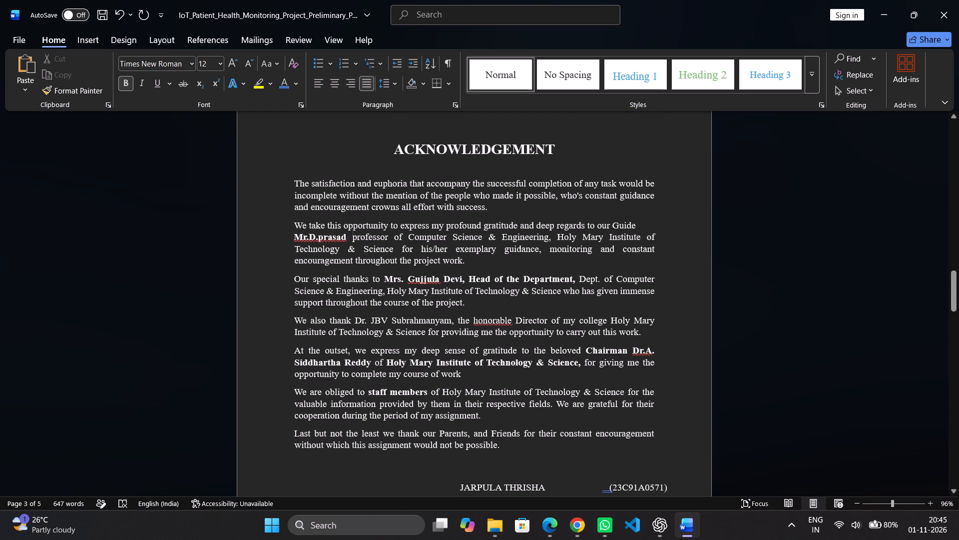
pyautogui.scroll(-5, 583, 303)
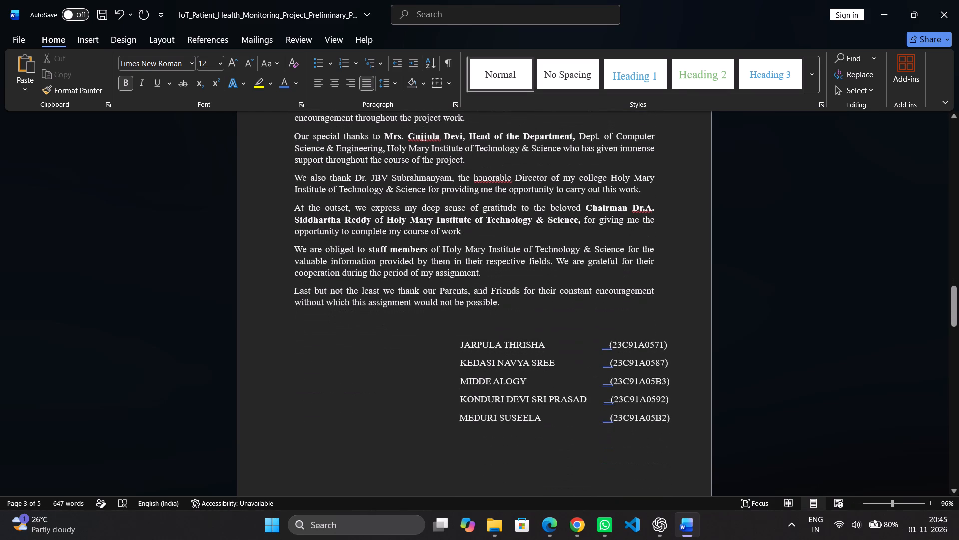
pyautogui.scroll(-12, 549, 292)
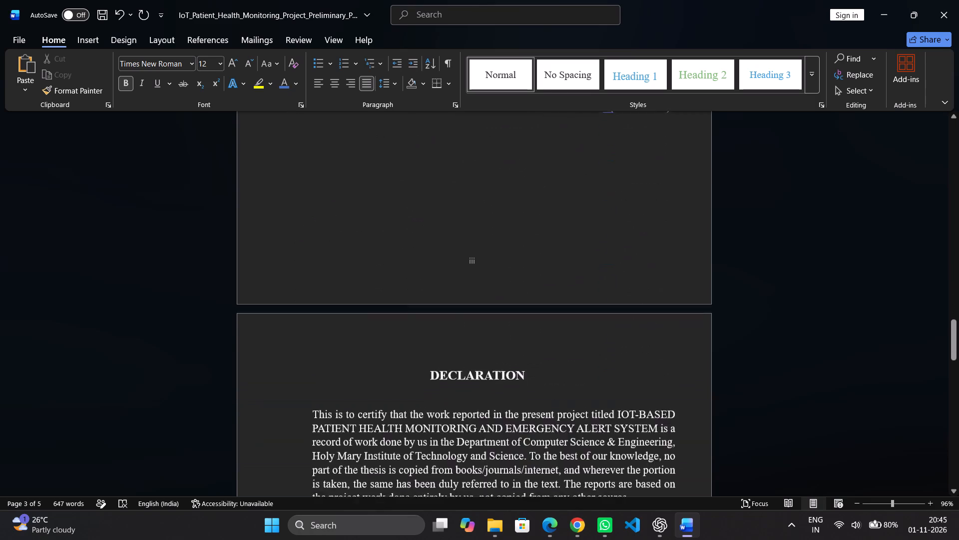
pyautogui.scroll(-8, 549, 293)
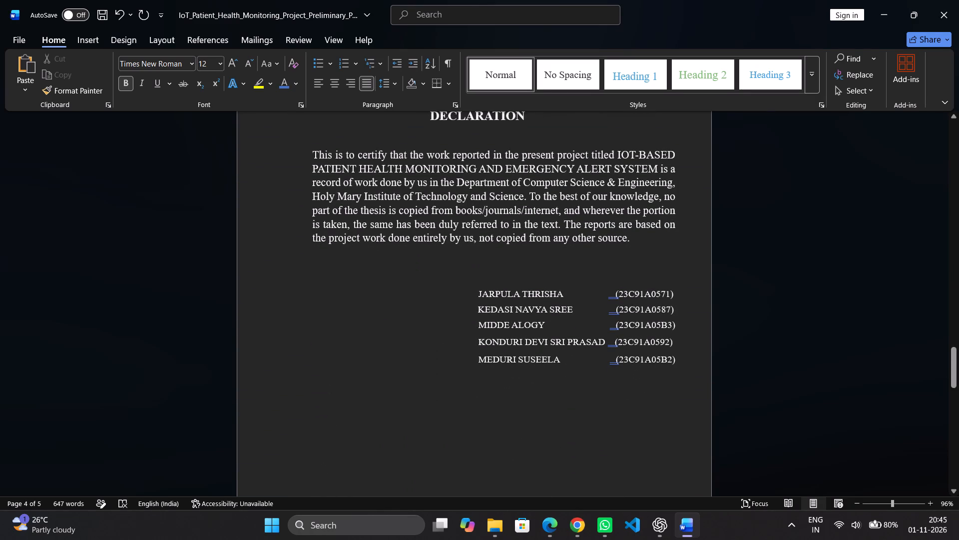
pyautogui.scroll(6, 611, 326)
pyautogui.scroll(-6, 611, 326)
pyautogui.scroll(4, 610, 326)
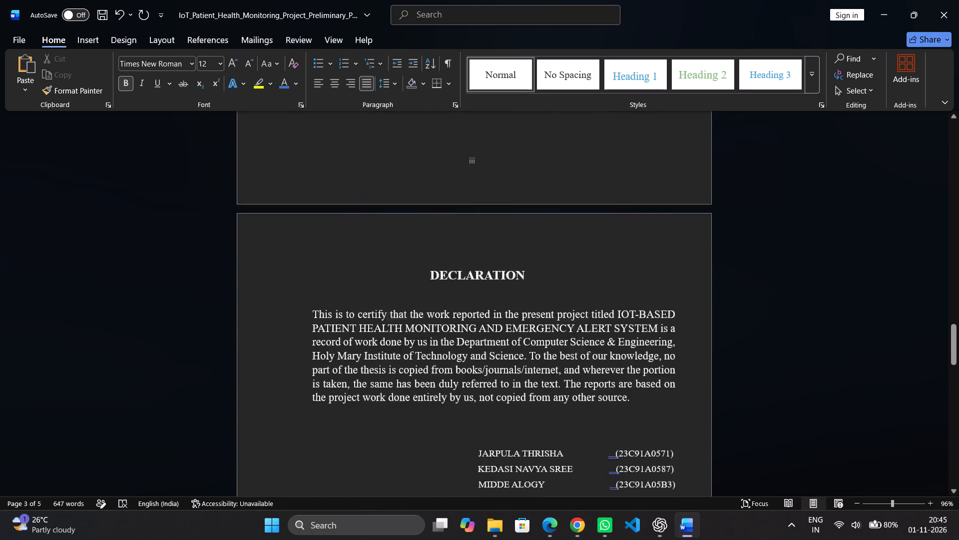
pyautogui.scroll(20, 607, 251)
pyautogui.scroll(20, 607, 251)
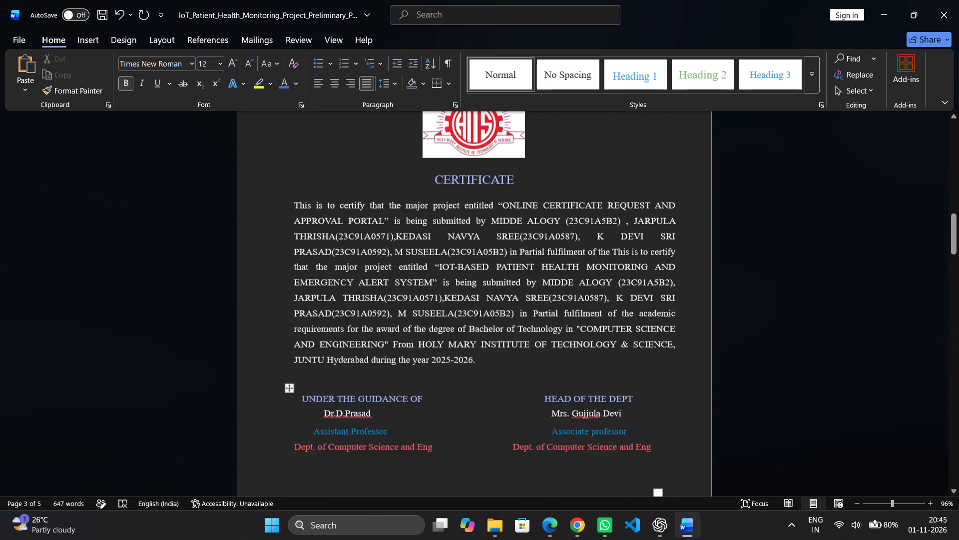
pyautogui.scroll(13, 576, 280)
pyautogui.scroll(-3, 566, 291)
pyautogui.scroll(1, 564, 292)
pyautogui.scroll(-4, 564, 292)
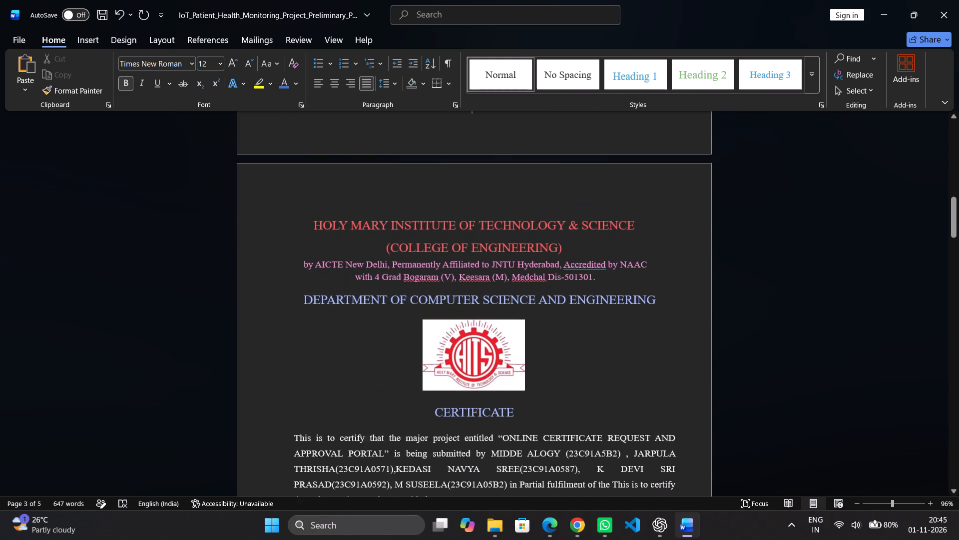
pyautogui.scroll(-8, 564, 294)
pyautogui.scroll(7, 565, 294)
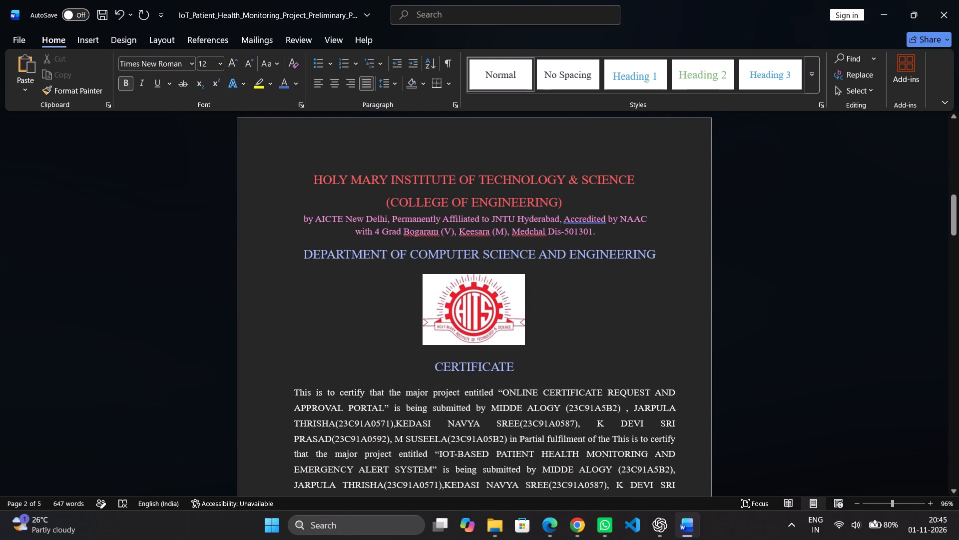
# Insert three spaces before the "HOLY MARY INSTITUTE OF TECHNOLOGY & SCIENCE" heading at the top of the Certificate page.
pyautogui.scroll(7, 570, 240)
pyautogui.scroll(-4, 541, 268)
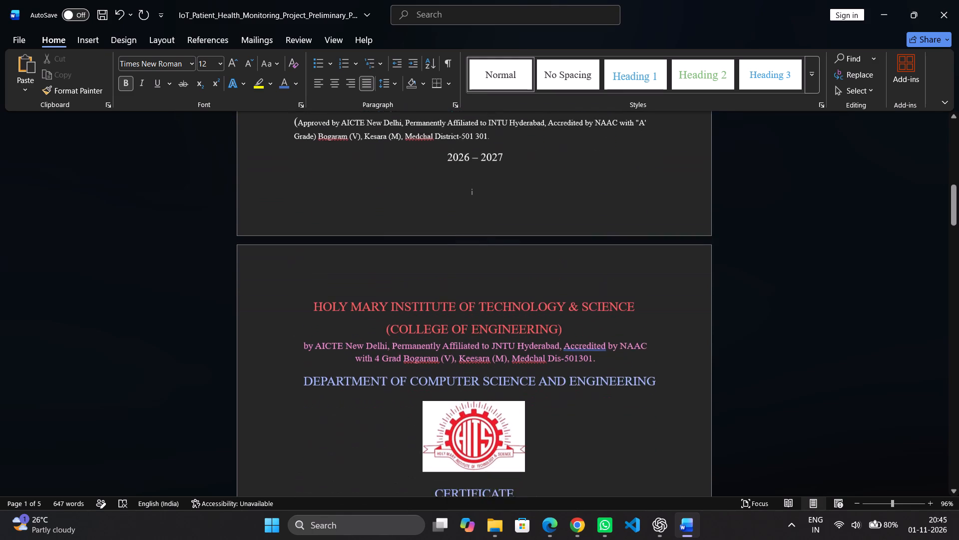
pyautogui.click(312, 263)
pyautogui.press('space')
pyautogui.press('space')
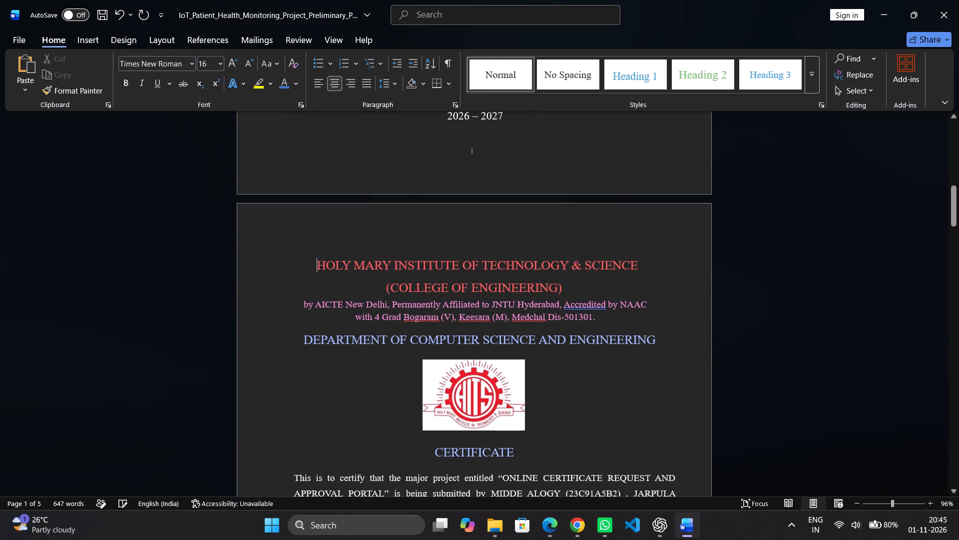
pyautogui.press('space')
pyautogui.press('space')
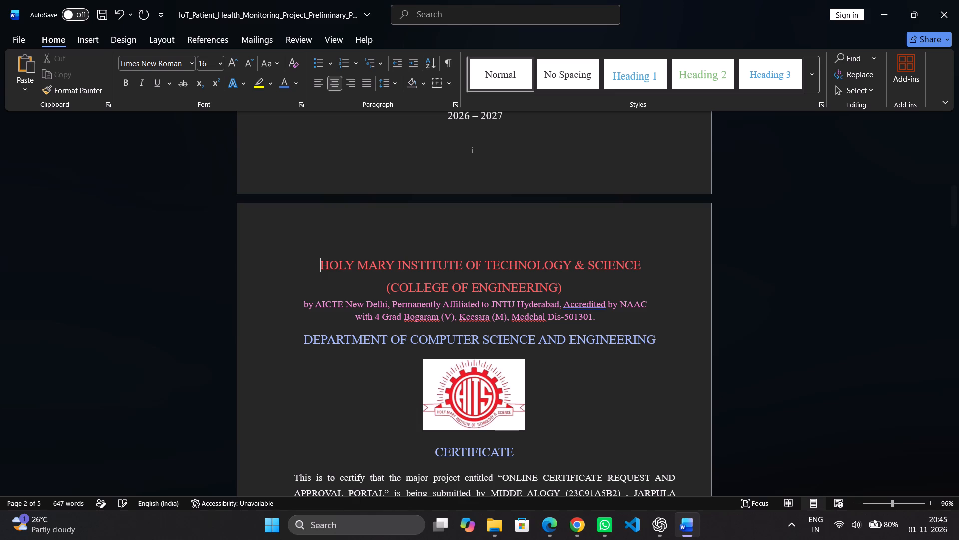
pyautogui.press('BackSpace')
# Review the whole report from the cover page through to the last page.
pyautogui.scroll(11, 409, 287)
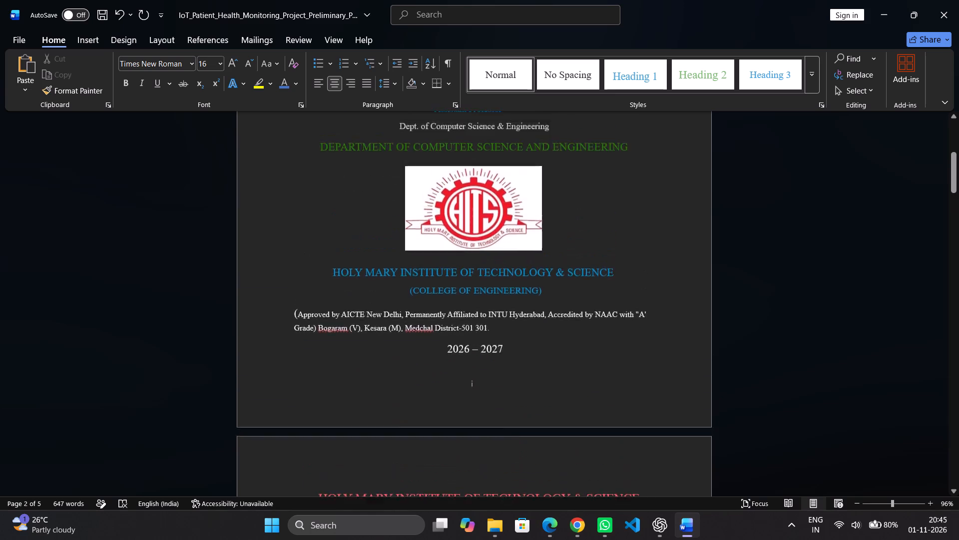
pyautogui.scroll(6, 414, 280)
pyautogui.scroll(-6, 414, 292)
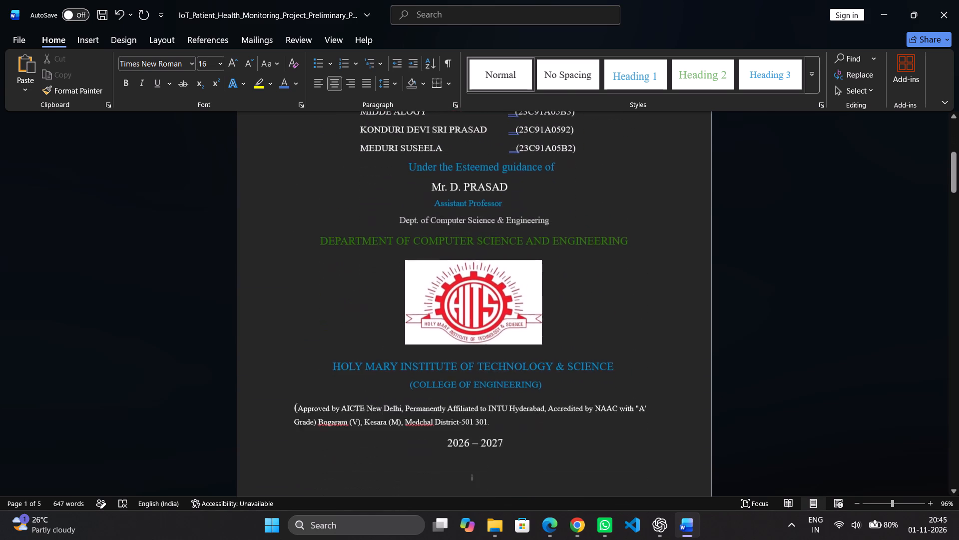
pyautogui.scroll(14, 412, 292)
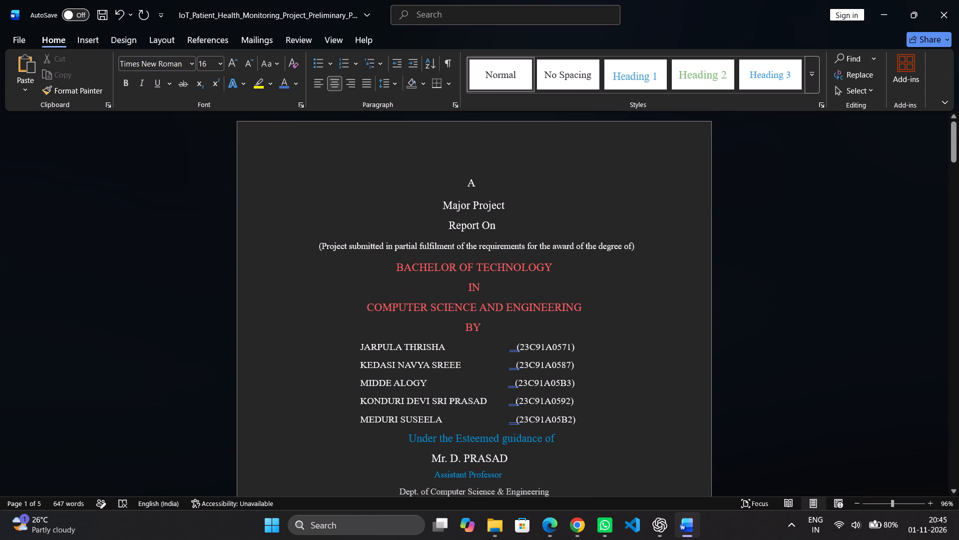
pyautogui.scroll(-20, 475, 246)
pyautogui.scroll(-20, 475, 246)
pyautogui.scroll(-6, 475, 246)
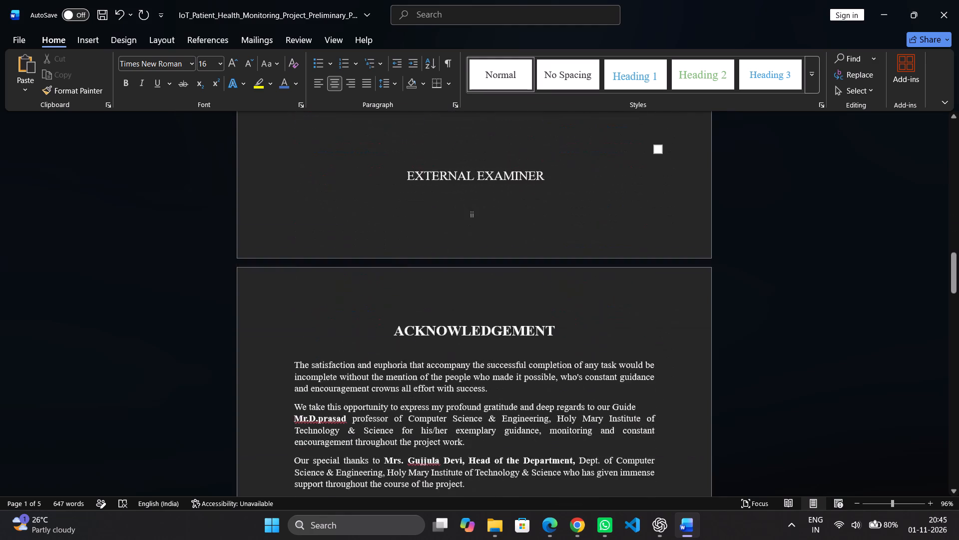
pyautogui.scroll(-3, 492, 276)
pyautogui.scroll(-20, 495, 278)
pyautogui.scroll(-10, 495, 278)
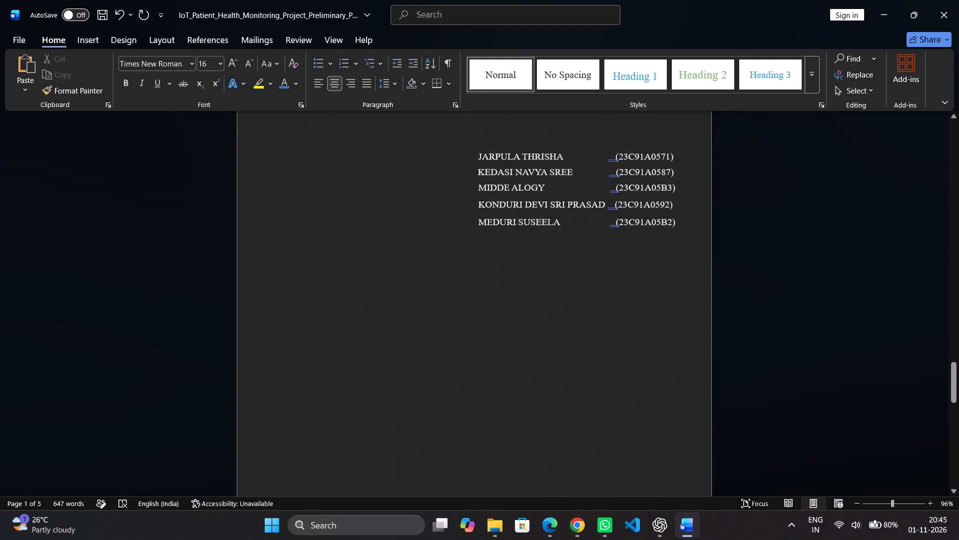
pyautogui.scroll(-7, 500, 295)
pyautogui.scroll(-6, 662, 199)
pyautogui.scroll(-7, 607, 210)
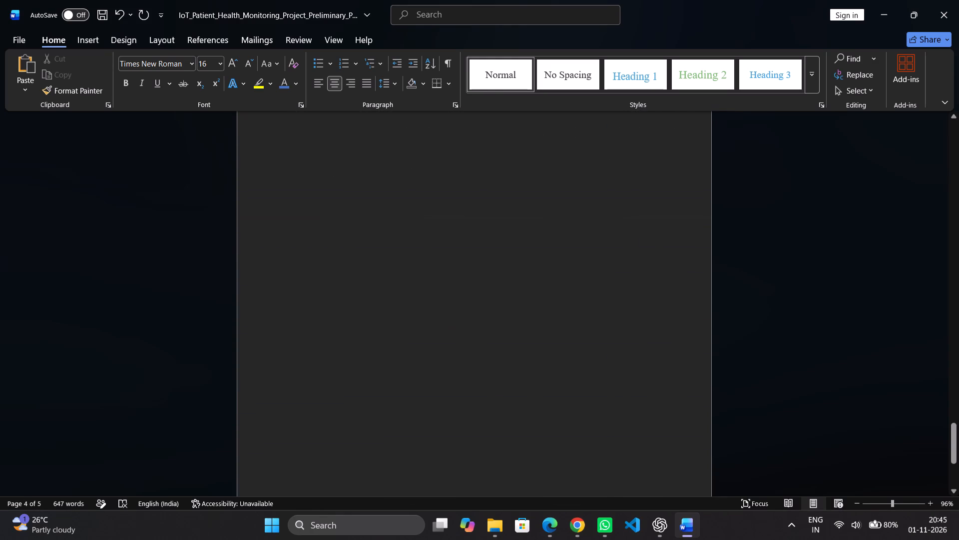
# Start saving the report as a new file and replace the file name with "frount".
pyautogui.click(106, 15)
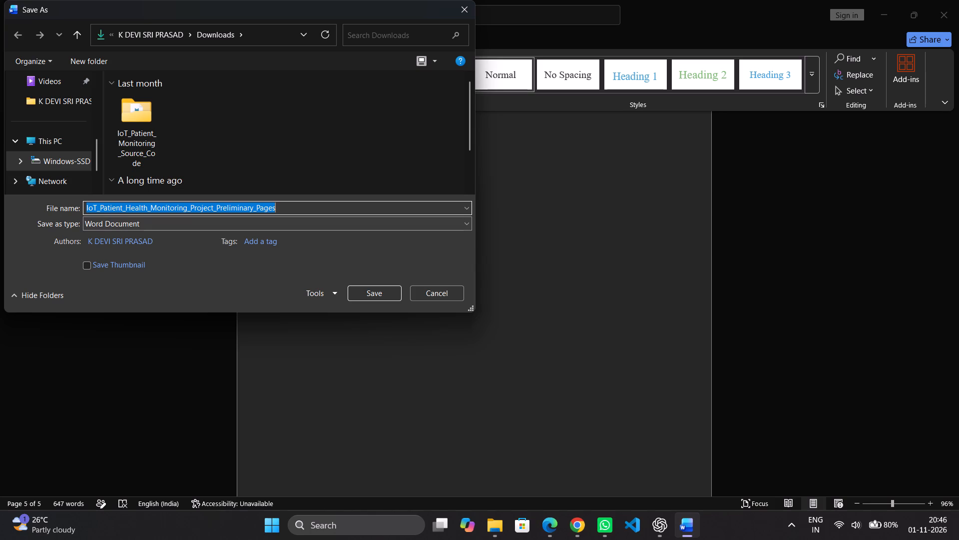
pyautogui.click(279, 209)
pyautogui.moveTo(279, 209); pyautogui.dragTo(244, 209)
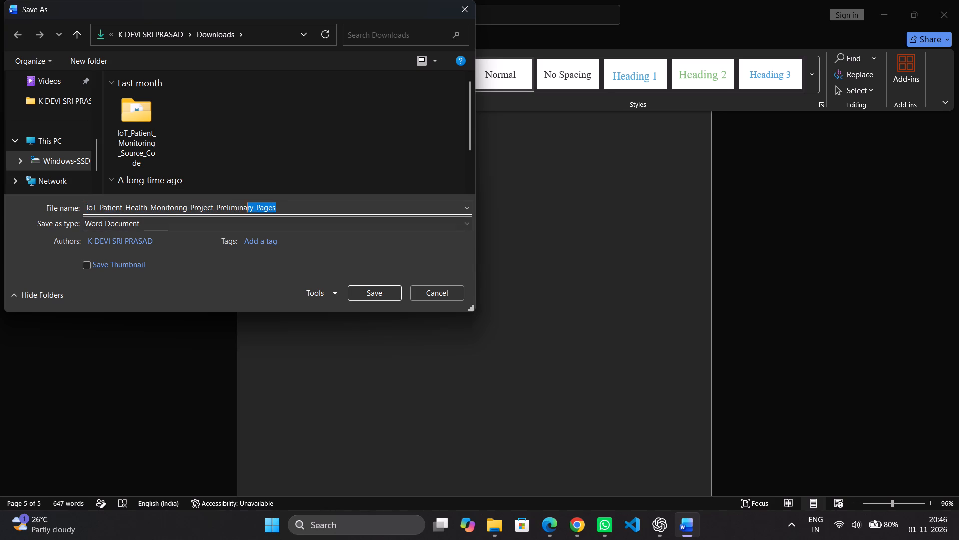
pyautogui.moveTo(244, 209); pyautogui.dragTo(88, 209)
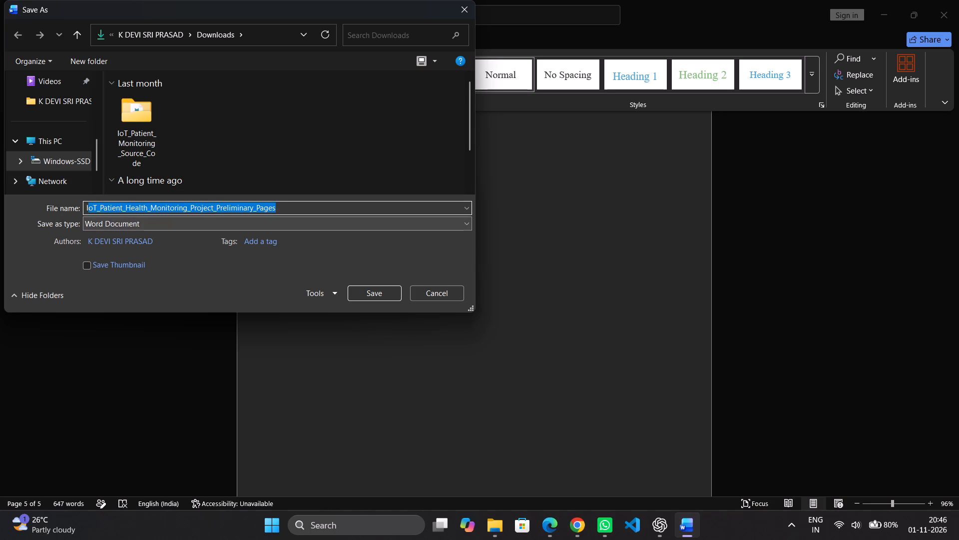
pyautogui.moveTo(276, 209); pyautogui.dragTo(72, 200)
pyautogui.press('BackSpace')
pyautogui.write('frount')
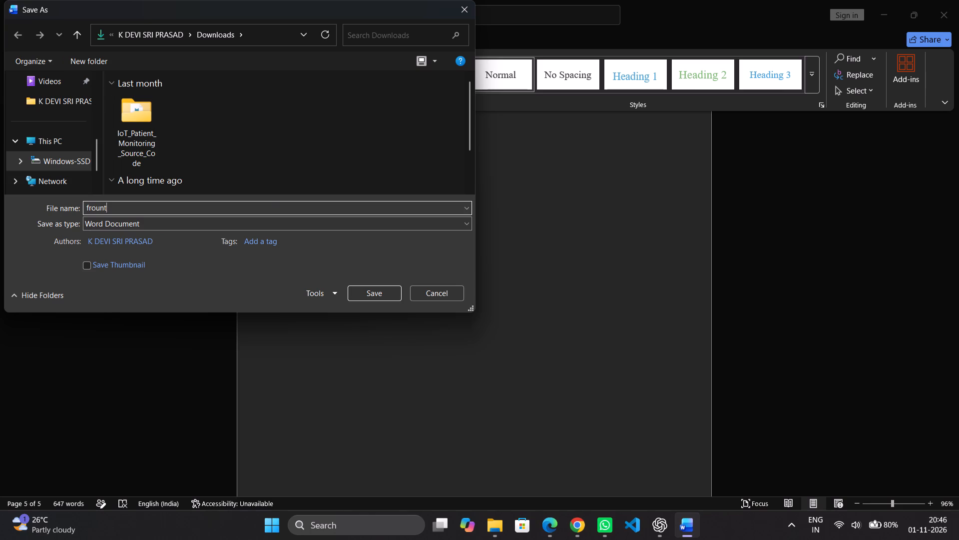
# Set the file type for the saved copy to PDF.
pyautogui.click(179, 215)
pyautogui.click(179, 218)
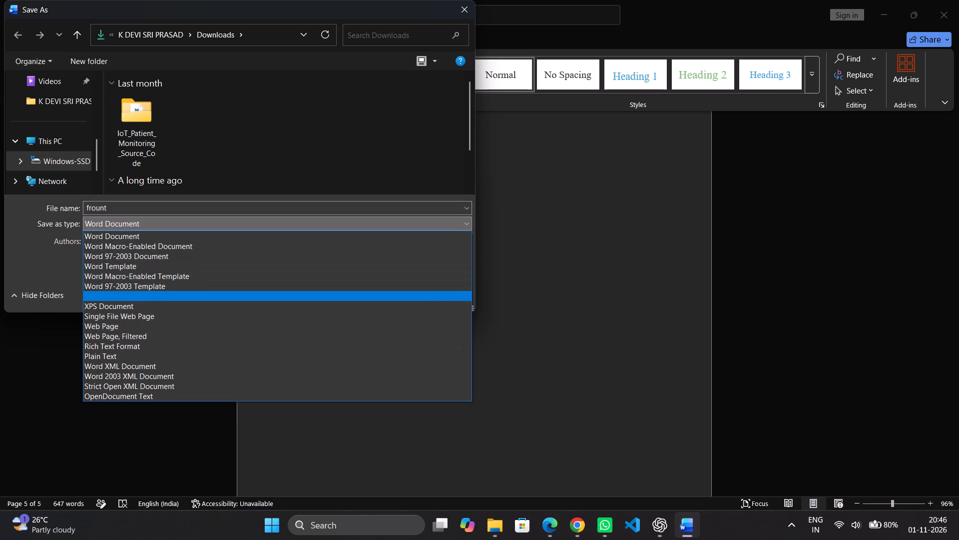
pyautogui.click(154, 298)
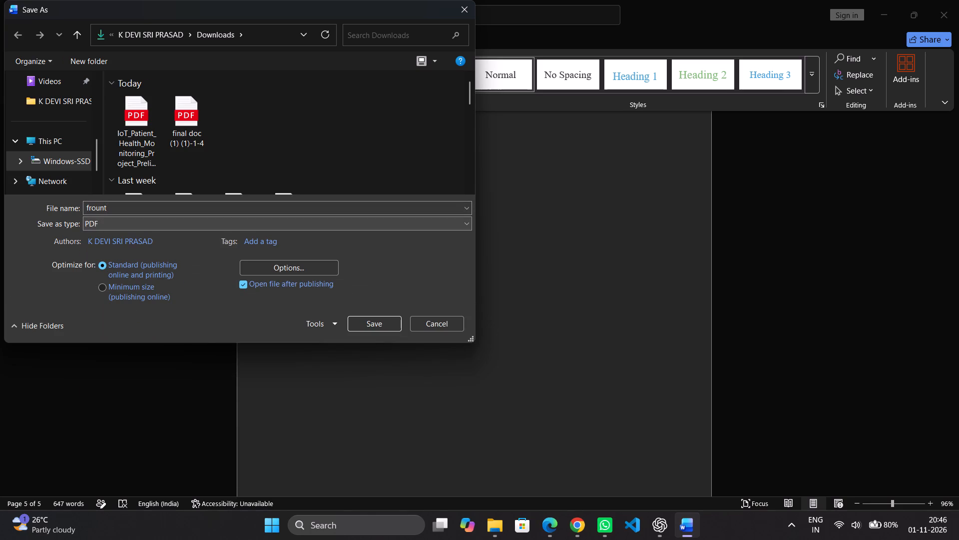
pyautogui.click(117, 224)
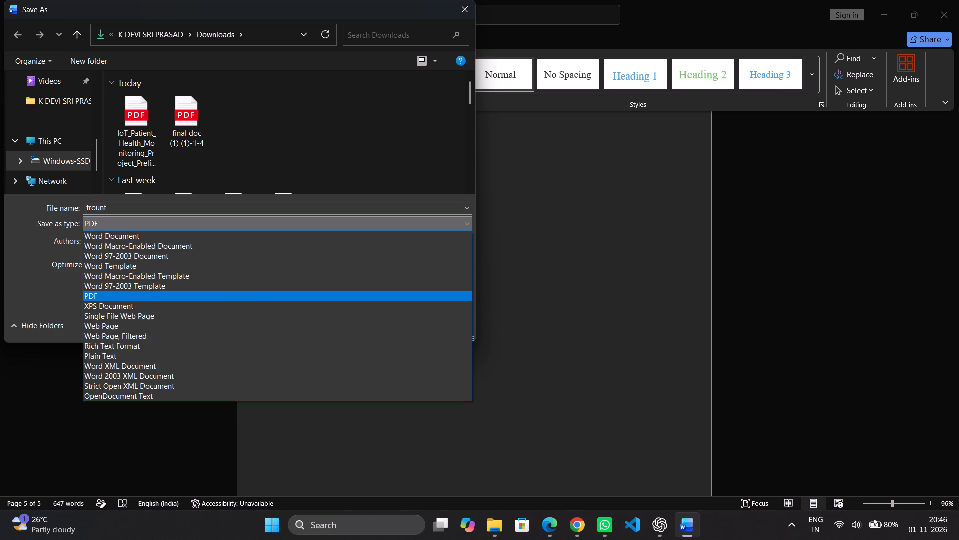
pyautogui.click(105, 296)
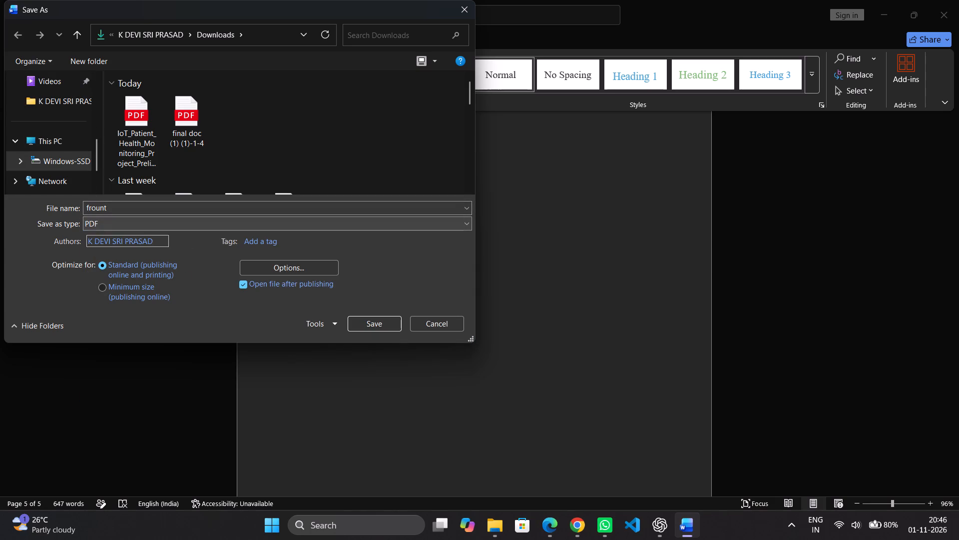
# Search the Downloads folder for "project" and look through the results for a place to save the file.
pyautogui.scroll(-2, 59, 124)
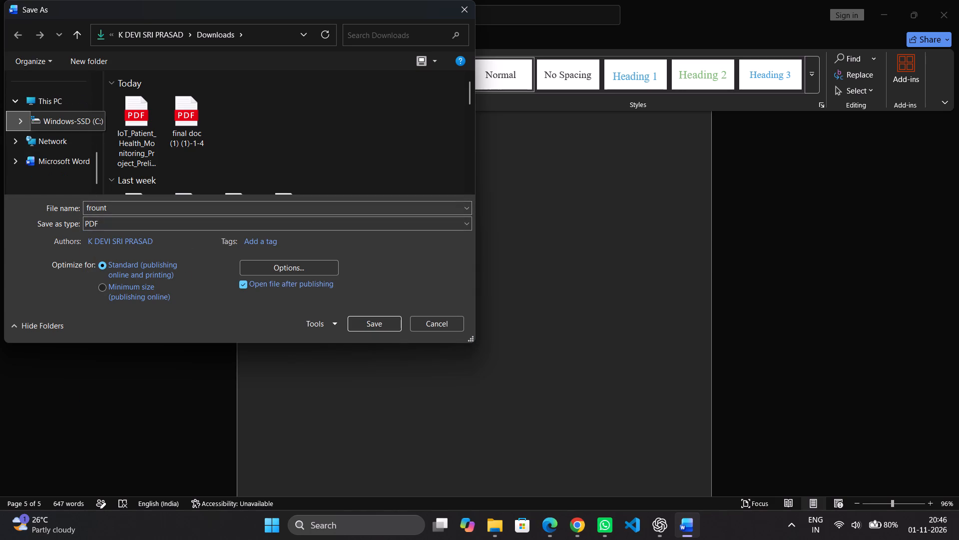
pyautogui.scroll(2, 59, 124)
pyautogui.scroll(-1, 59, 133)
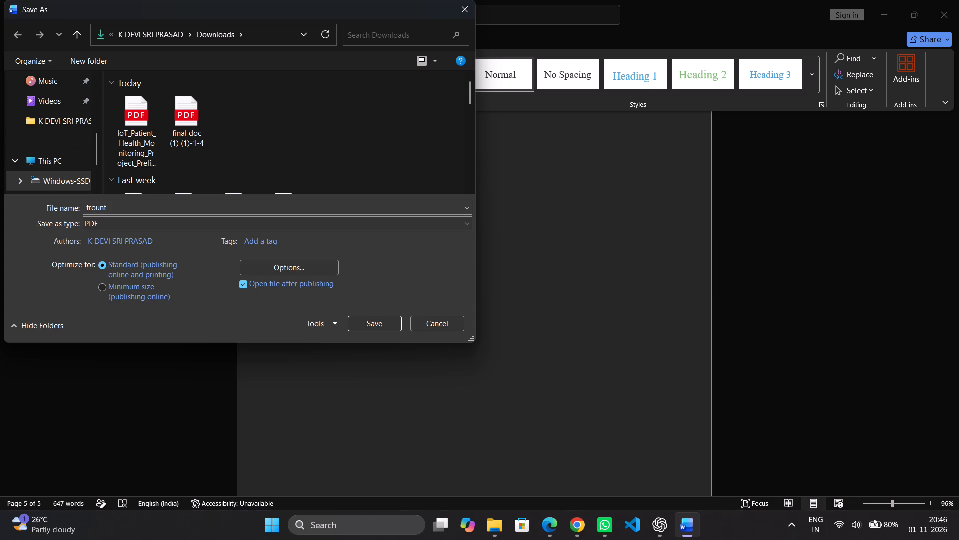
pyautogui.click(369, 28)
pyautogui.click(376, 37)
pyautogui.write('project')
pyautogui.press('Return')
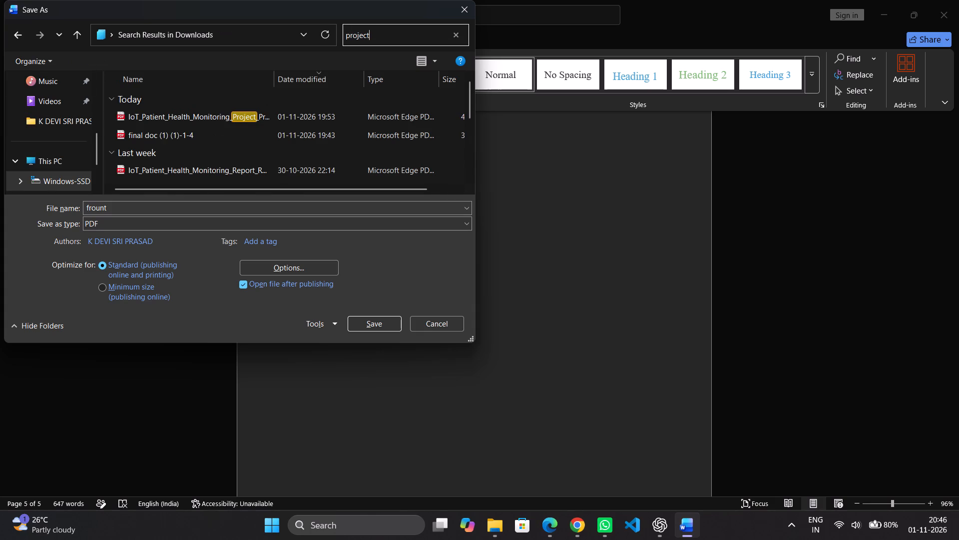
pyautogui.scroll(-3, 311, 84)
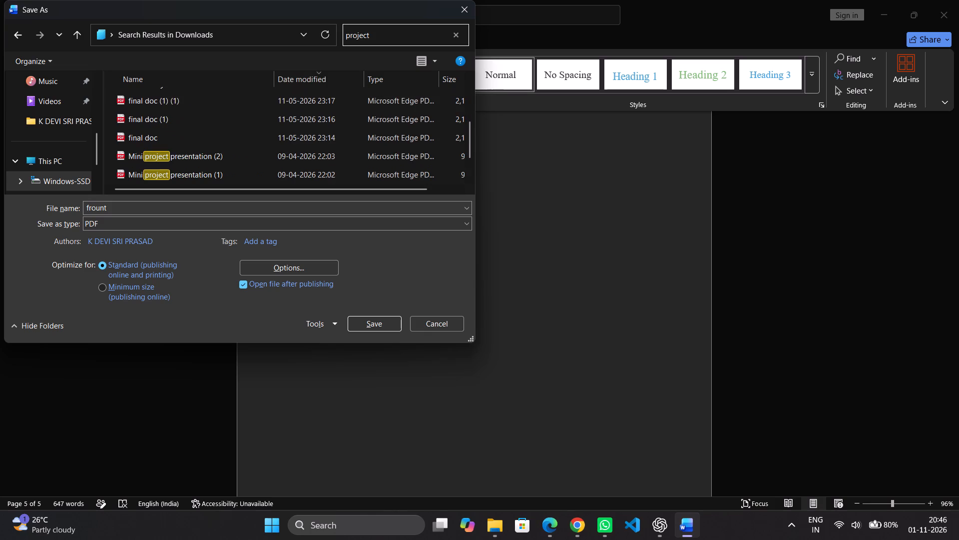
pyautogui.scroll(-7, 234, 141)
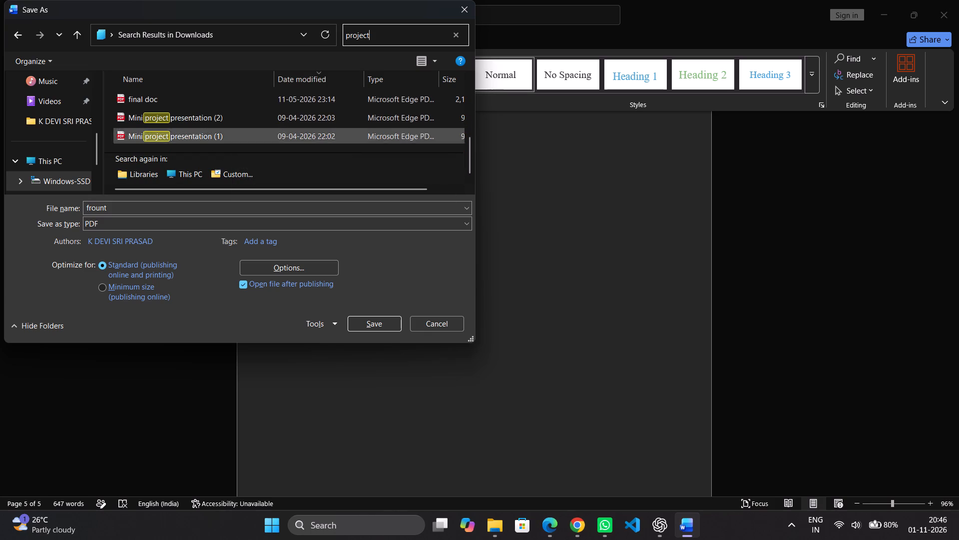
pyautogui.scroll(10, 221, 140)
pyautogui.scroll(-4, 66, 101)
pyautogui.scroll(1, 62, 102)
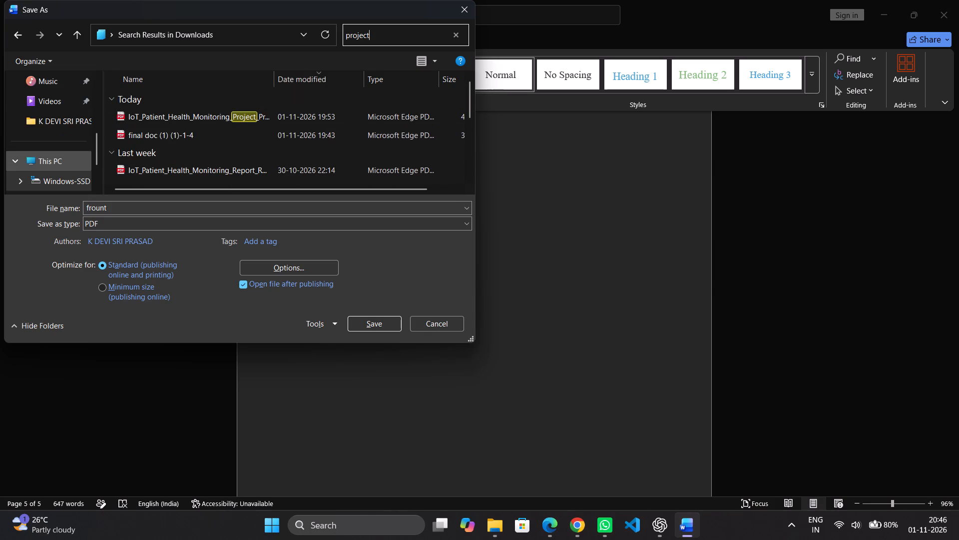
# Switch the save location to Home and search it for "project".
pyautogui.scroll(4, 63, 102)
pyautogui.click(60, 86)
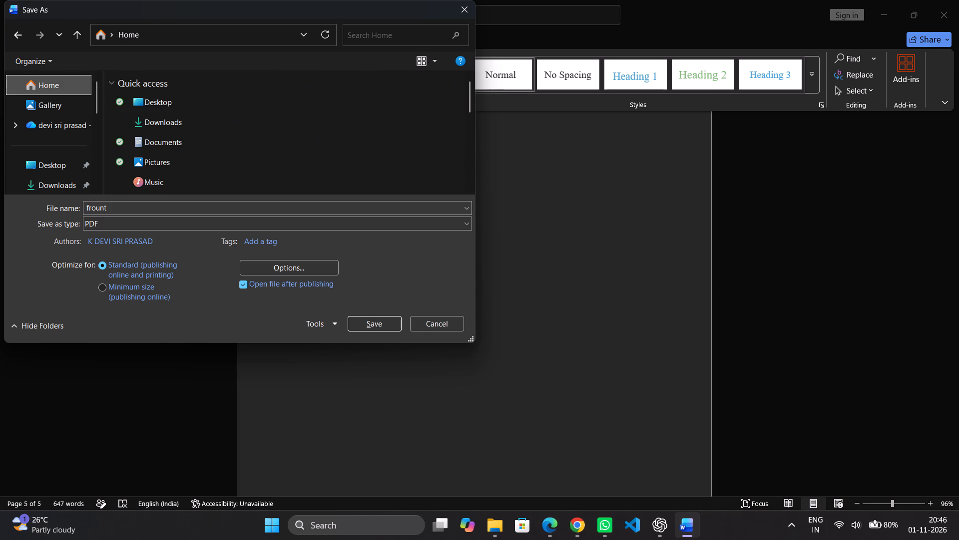
pyautogui.click(382, 32)
pyautogui.write('project')
pyautogui.press('Return')
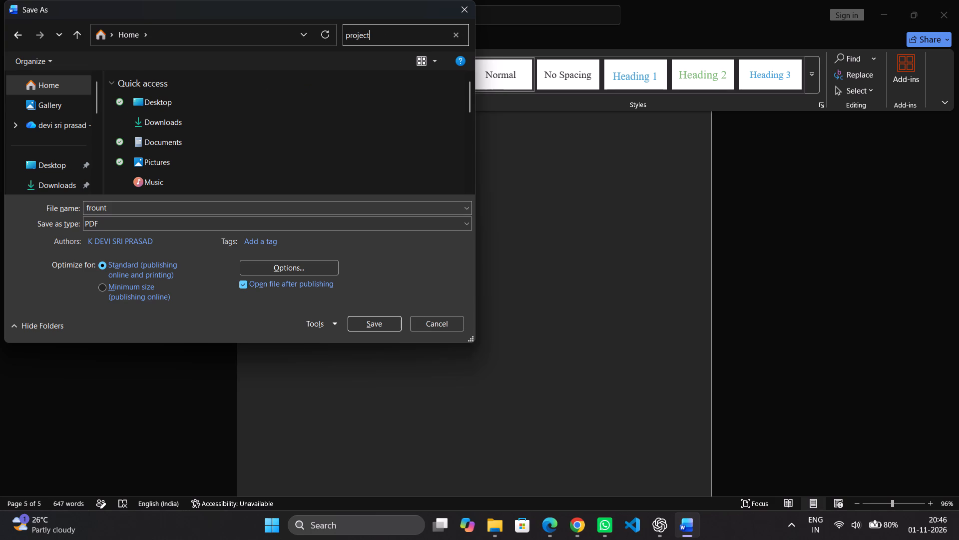
# Open the project folder from the search results and save the report there as the PDF "frount".
pyautogui.doubleClick(232, 85)
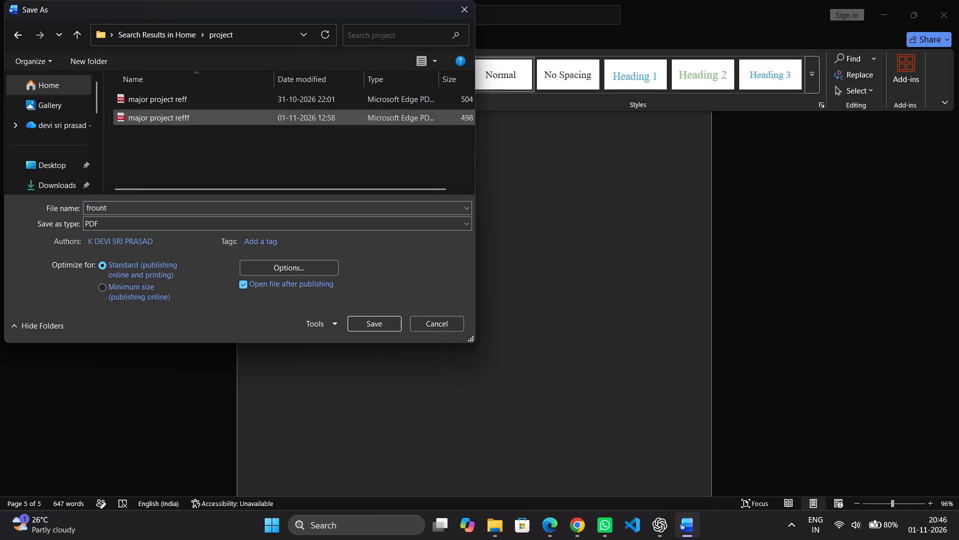
pyautogui.click(373, 326)
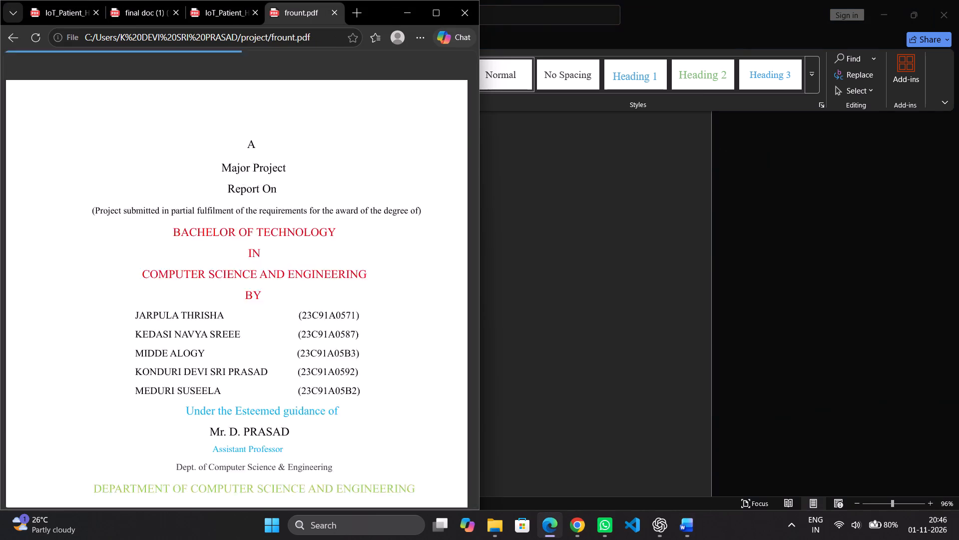
# Look through the exported frount.pdf from the title page to the last page, checking page content and page numbers.
pyautogui.scroll(-18, 309, 195)
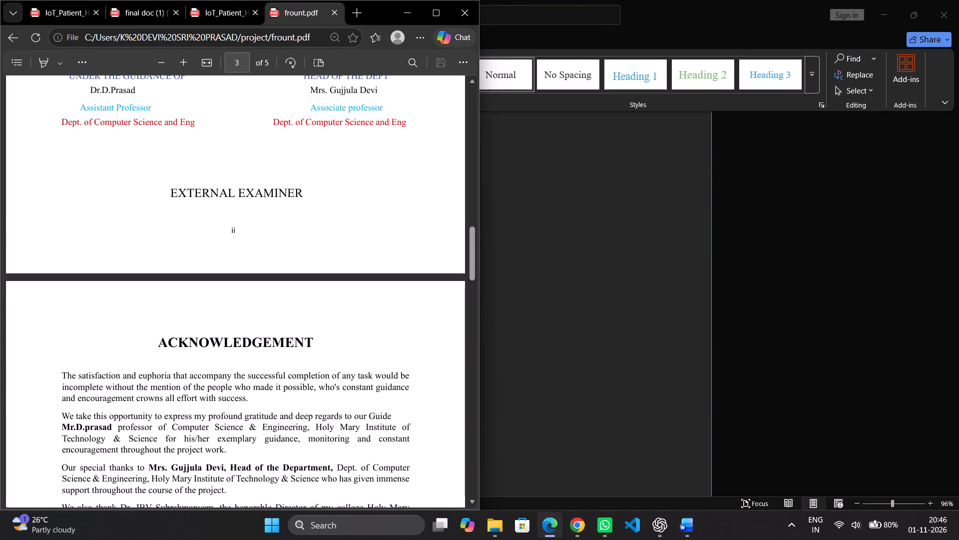
pyautogui.scroll(8, 306, 203)
pyautogui.scroll(-19, 315, 188)
pyautogui.scroll(7, 312, 192)
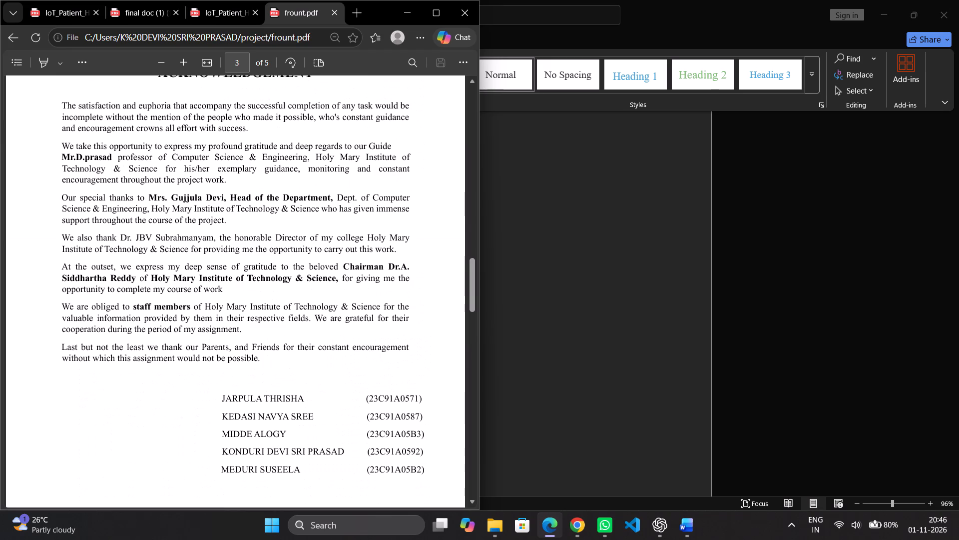
pyautogui.scroll(-19, 314, 190)
pyautogui.scroll(-2, 312, 197)
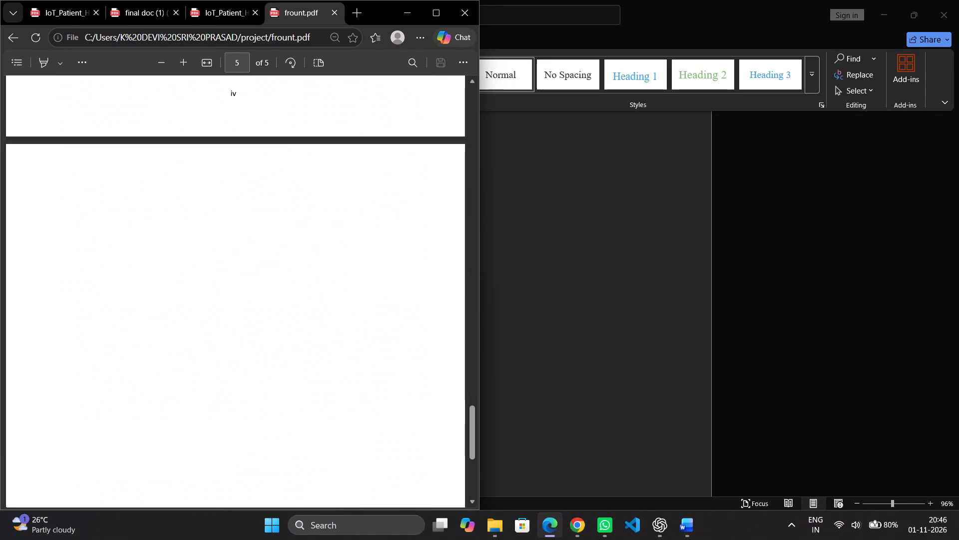
pyautogui.scroll(-10, 312, 203)
pyautogui.scroll(5, 753, 359)
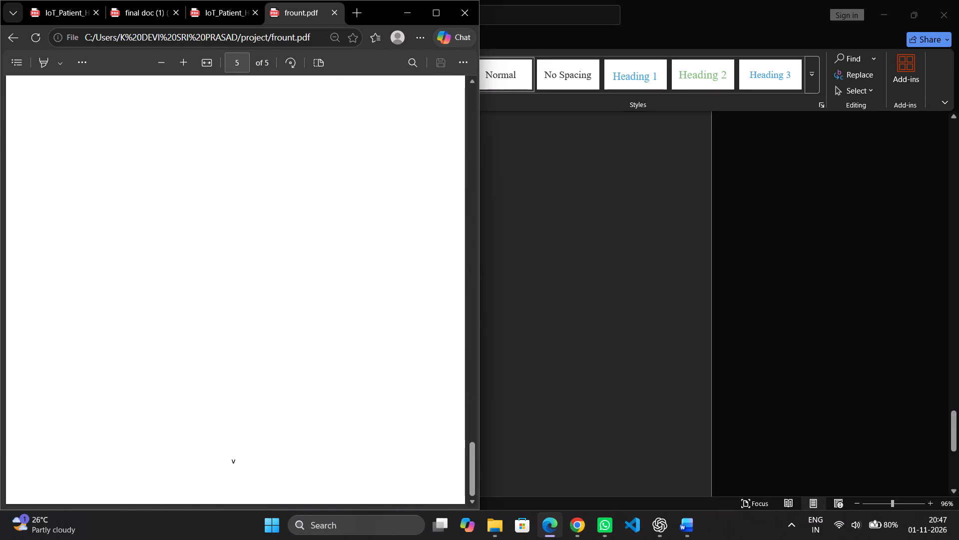
pyautogui.scroll(2, 753, 359)
pyautogui.moveTo(736, 319); pyautogui.dragTo(740, 315)
pyautogui.scroll(20, 712, 316)
pyautogui.scroll(2, 712, 316)
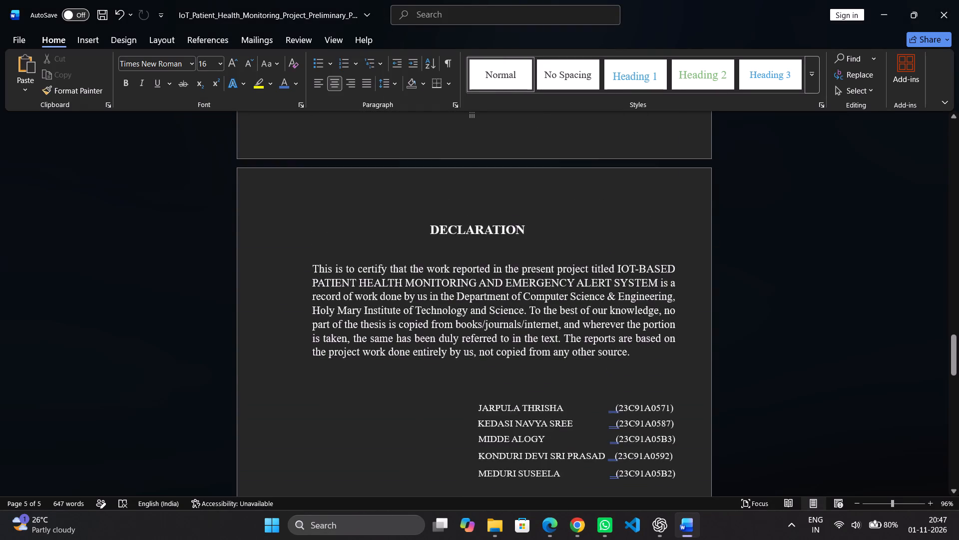
pyautogui.scroll(17, 701, 316)
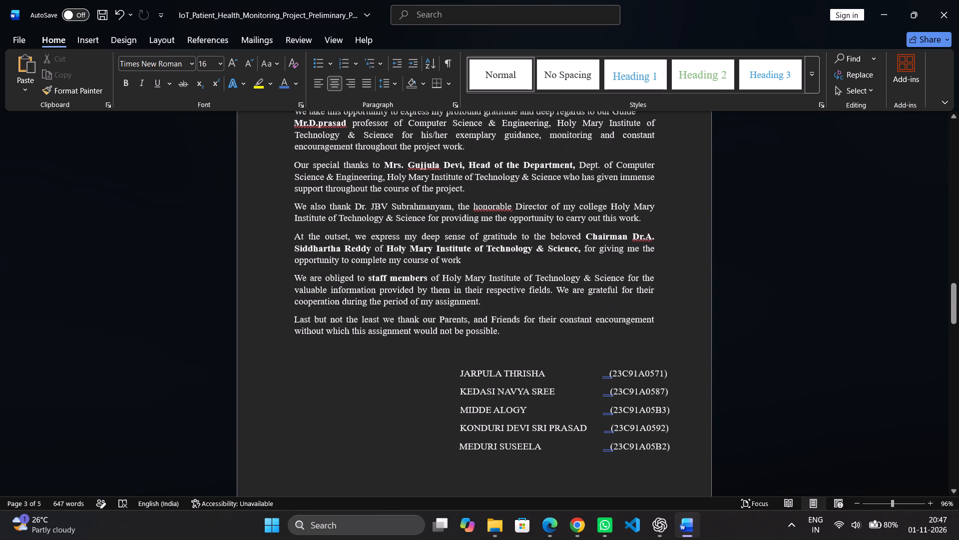
pyautogui.scroll(7, 702, 318)
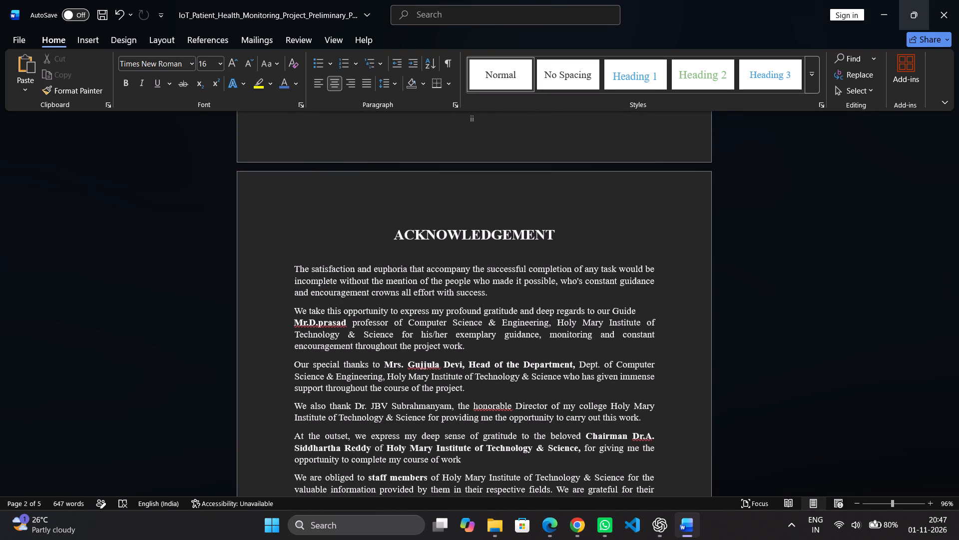
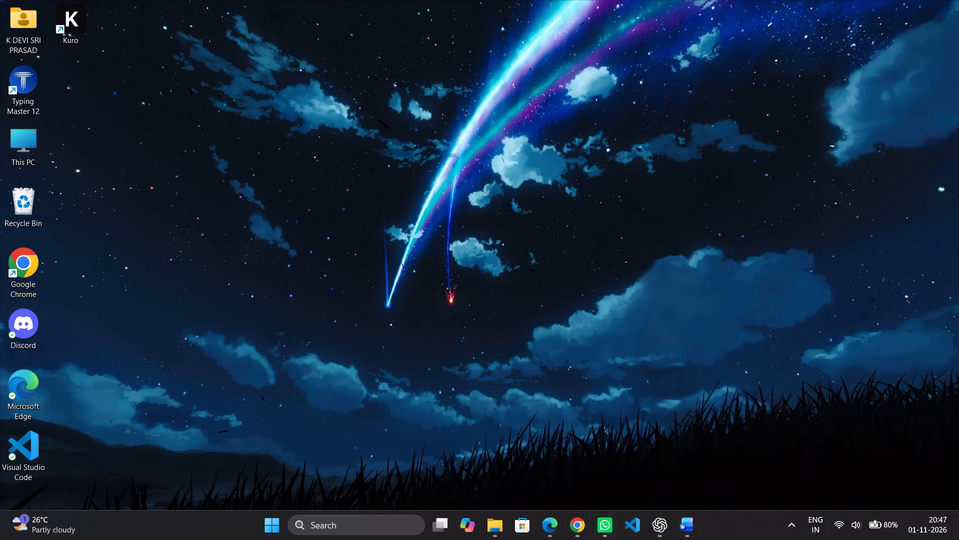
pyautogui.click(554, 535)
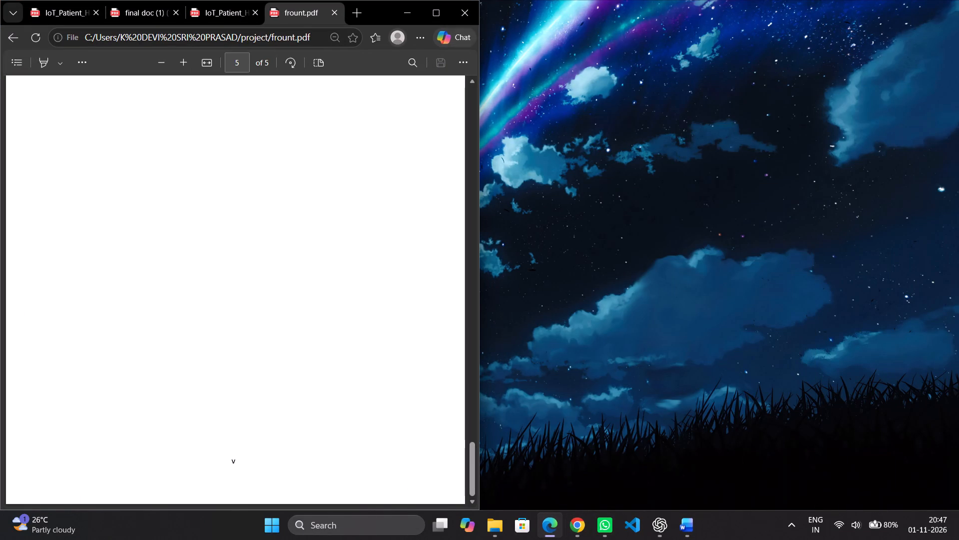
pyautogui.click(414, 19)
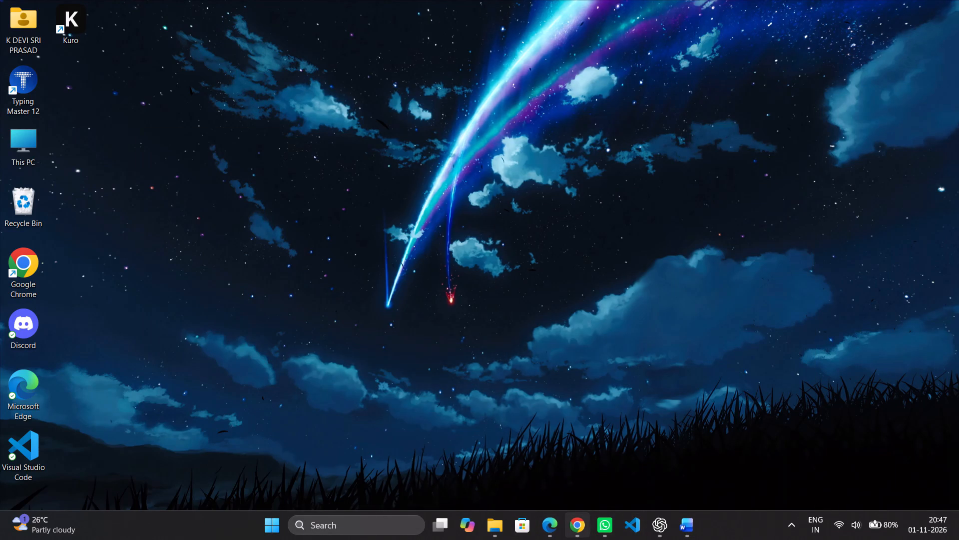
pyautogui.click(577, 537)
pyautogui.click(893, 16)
# Switch to Word and open the recent document "major project reff".
pyautogui.click(691, 534)
pyautogui.scroll(20, 541, 276)
pyautogui.scroll(11, 541, 276)
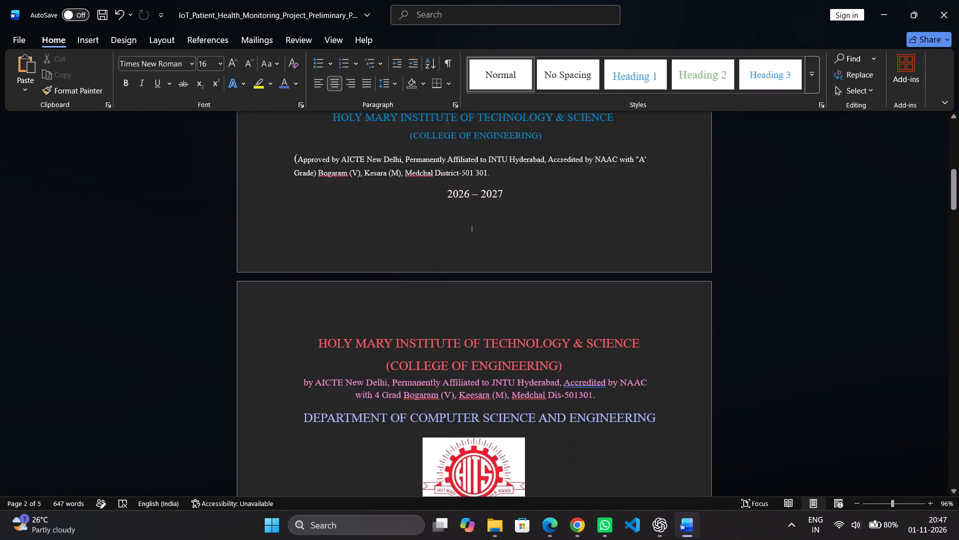
pyautogui.scroll(20, 544, 253)
pyautogui.scroll(2, 544, 253)
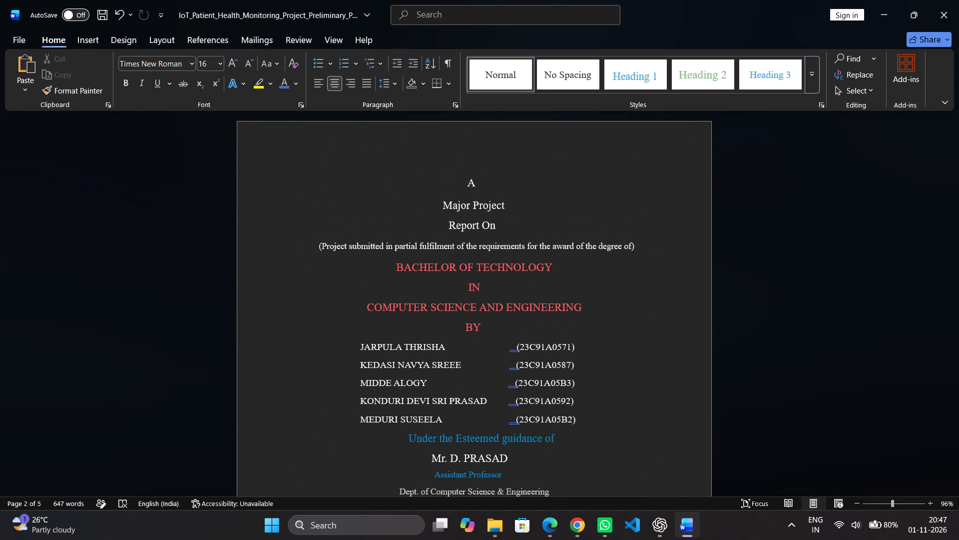
pyautogui.click(27, 36)
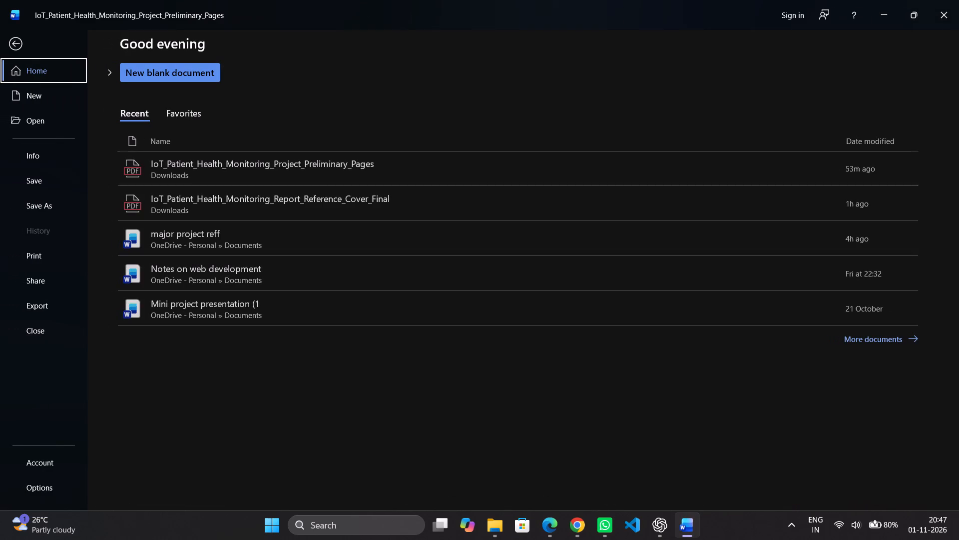
pyautogui.click(244, 240)
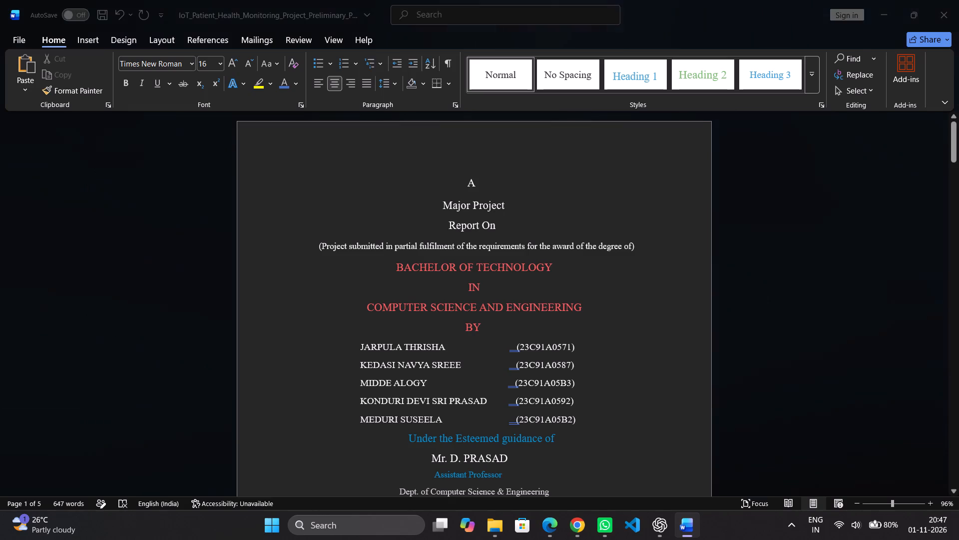
# Delete the old cover page content that precedes the ABSTRACT heading in "major project reff".
pyautogui.scroll(-6, 509, 220)
pyautogui.scroll(-14, 516, 269)
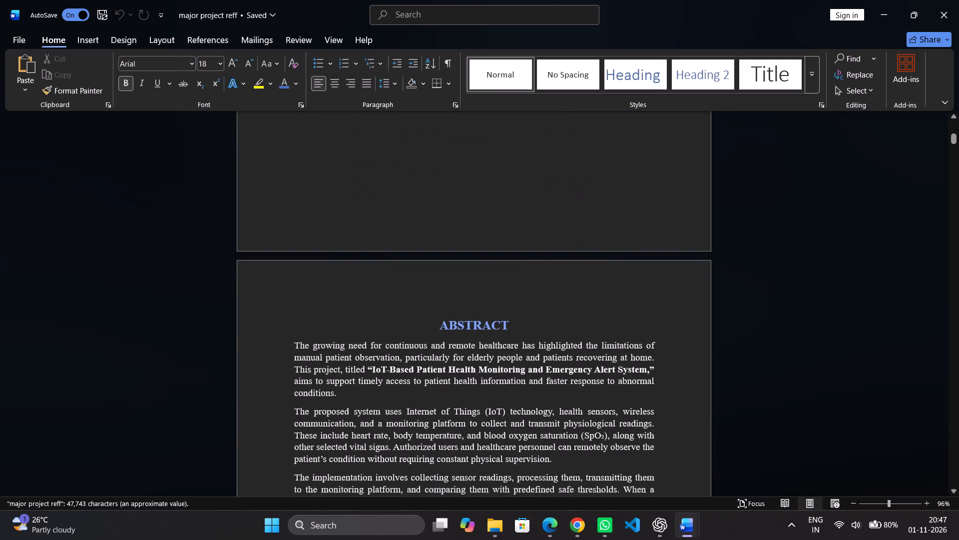
pyautogui.click(421, 210)
pyautogui.press('BackSpace')
pyautogui.press('BackSpace')
pyautogui.press('BackSpace')
pyautogui.press('BackSpace')
pyautogui.press('BackSpace')
pyautogui.press('BackSpace')
pyautogui.press('BackSpace')
pyautogui.press('BackSpace')
pyautogui.press('BackSpace')
pyautogui.press('BackSpace')
pyautogui.press('BackSpace')
pyautogui.press('BackSpace')
pyautogui.press('BackSpace')
pyautogui.press('BackSpace')
pyautogui.press('BackSpace')
pyautogui.press('BackSpace')
pyautogui.press('BackSpace')
pyautogui.press('BackSpace')
pyautogui.press('BackSpace')
pyautogui.press('BackSpace')
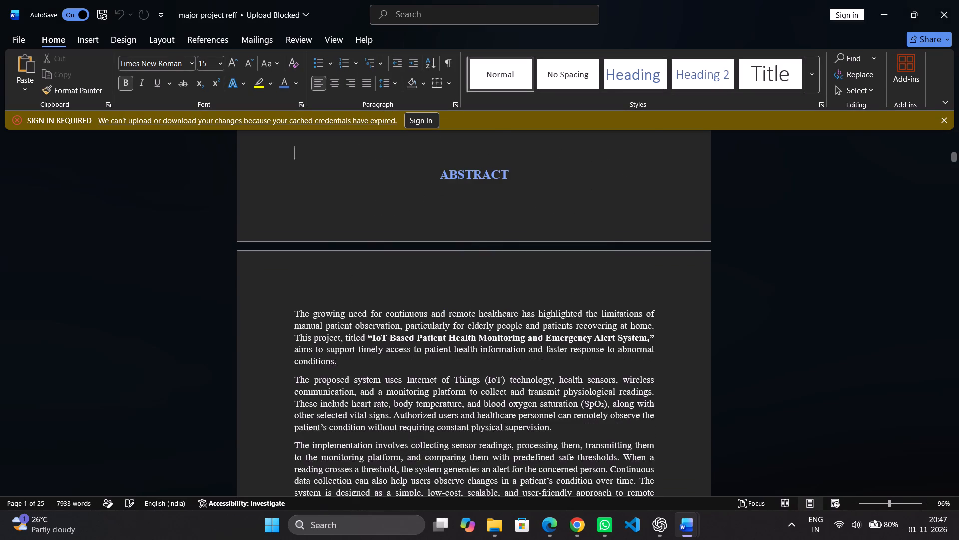
pyautogui.press('BackSpace')
pyautogui.press('BackSpace')
pyautogui.press('BackSpace')
pyautogui.press('BackSpace')
pyautogui.press('BackSpace')
pyautogui.press('BackSpace')
pyautogui.press('BackSpace')
pyautogui.press('BackSpace')
pyautogui.press('BackSpace')
pyautogui.press('BackSpace')
pyautogui.press('BackSpace')
pyautogui.press('BackSpace')
pyautogui.press('BackSpace')
pyautogui.press('BackSpace')
pyautogui.press('BackSpace')
pyautogui.press('BackSpace')
pyautogui.press('BackSpace')
pyautogui.press('BackSpace')
pyautogui.press('BackSpace')
pyautogui.press('BackSpace')
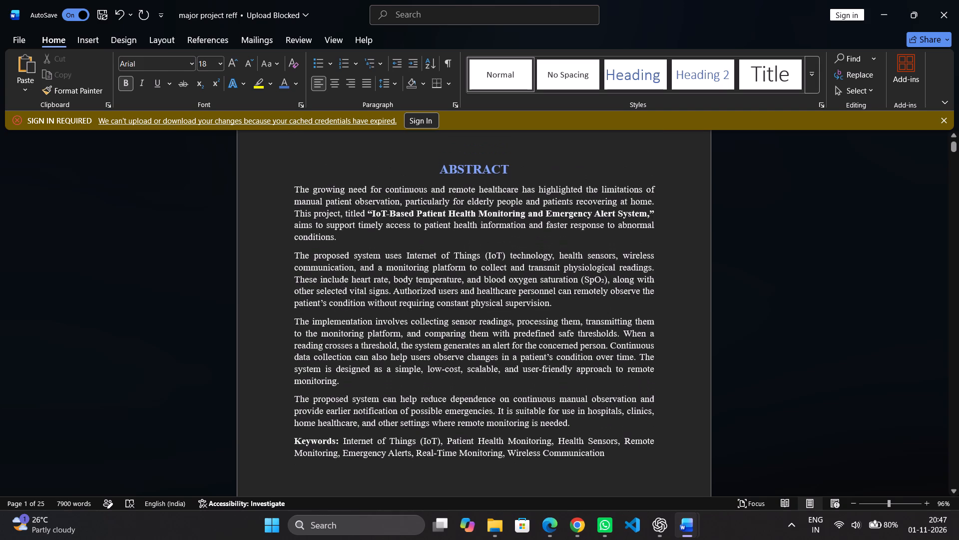
# Remove the remaining blank space above the ABSTRACT heading so it starts at the top of the first page.
pyautogui.press('Down')
pyautogui.scroll(5, 415, 256)
pyautogui.scroll(4, 496, 259)
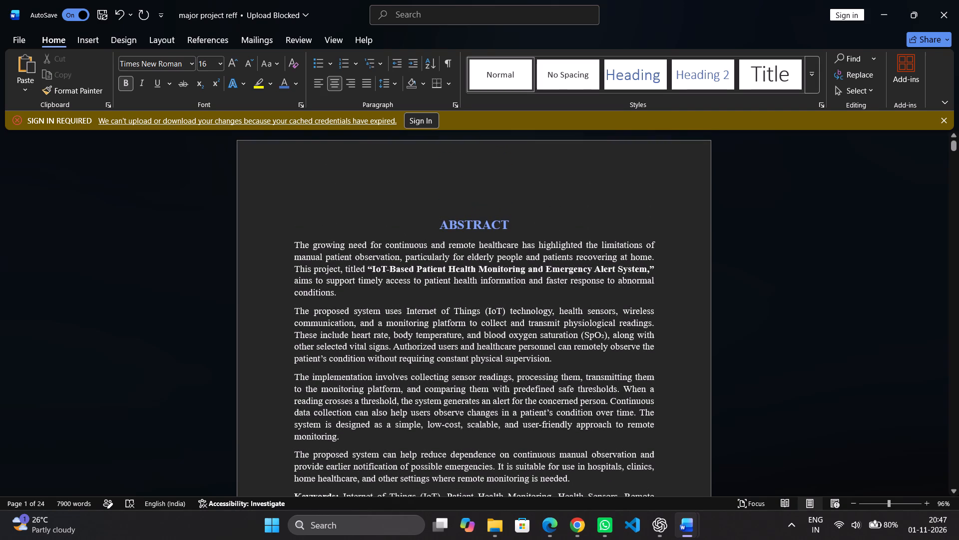
pyautogui.press('BackSpace')
pyautogui.press('BackSpace')
pyautogui.press('BackSpace')
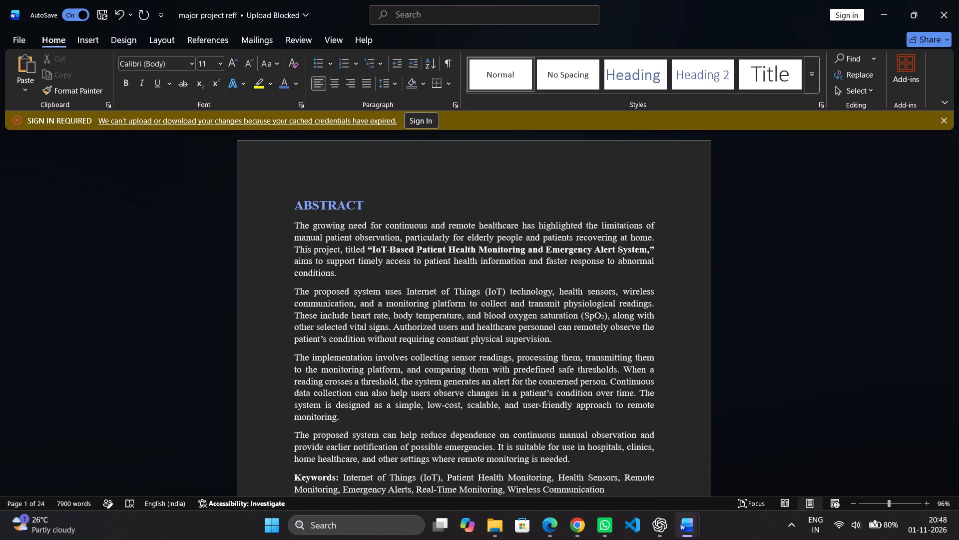
pyautogui.press('BackSpace')
# Centre the ABSTRACT heading on its line and close the "major project reff" document.
pyautogui.moveTo(294, 201); pyautogui.dragTo(365, 208)
pyautogui.click(363, 85)
pyautogui.click(333, 85)
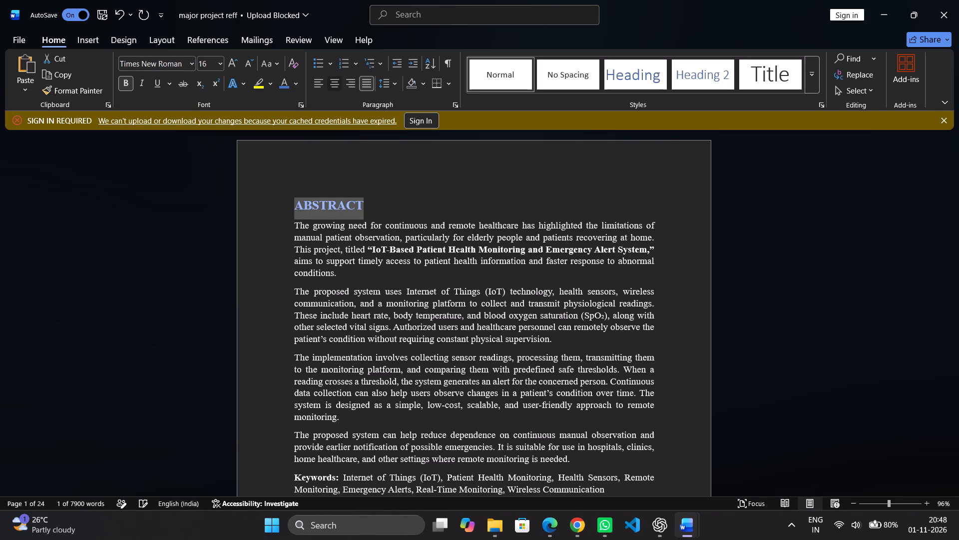
pyautogui.click(424, 179)
pyautogui.scroll(-6, 450, 199)
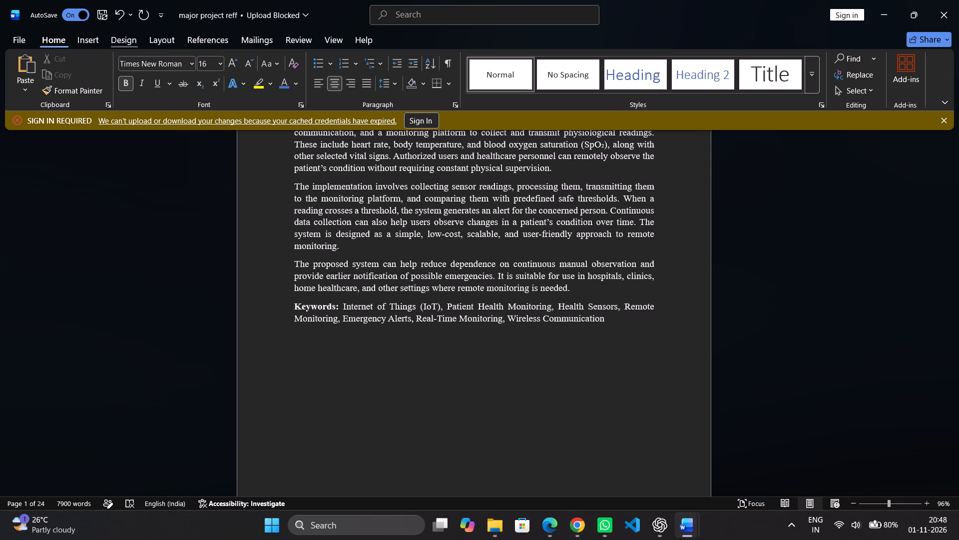
pyautogui.click(958, 7)
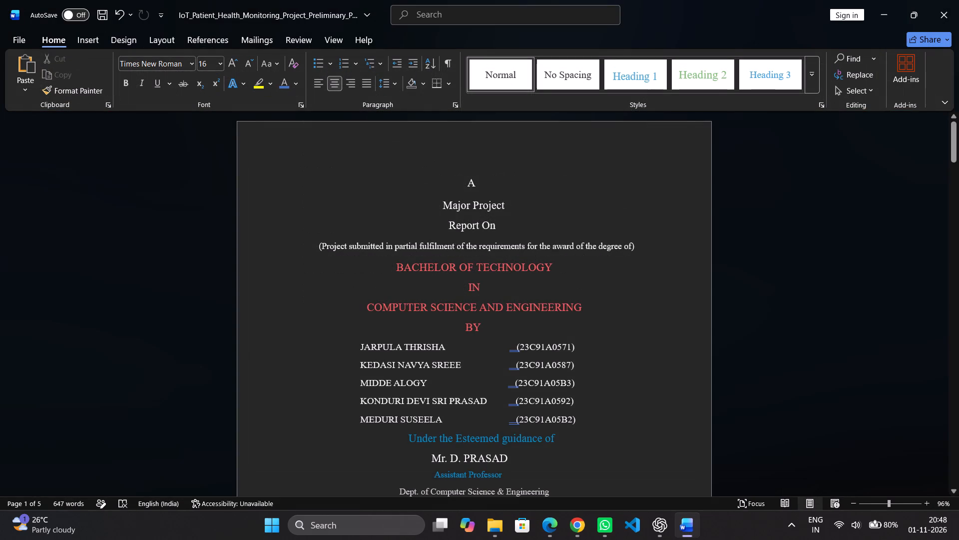
# Reopen "major project reff" from the recent documents, check its first page and minimise it.
pyautogui.scroll(-4, 713, 194)
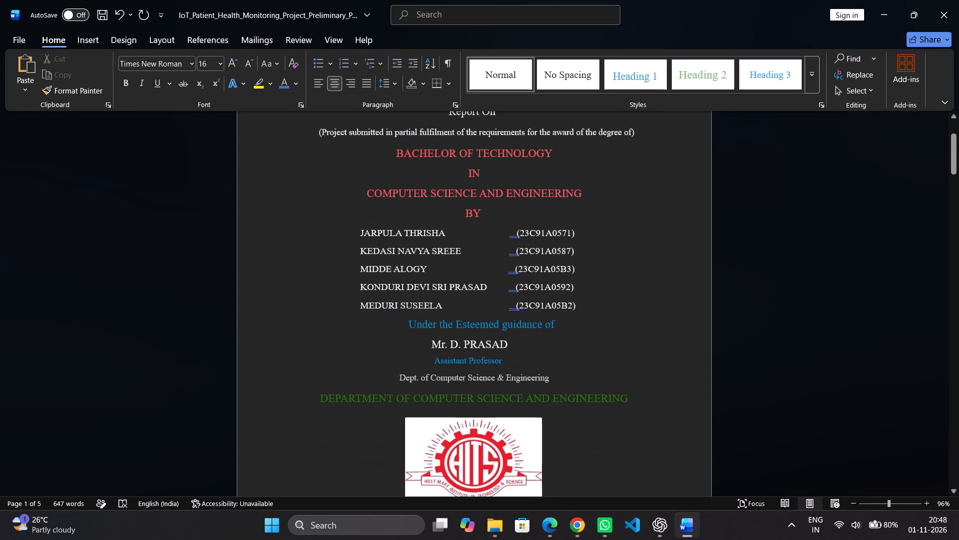
pyautogui.click(873, 15)
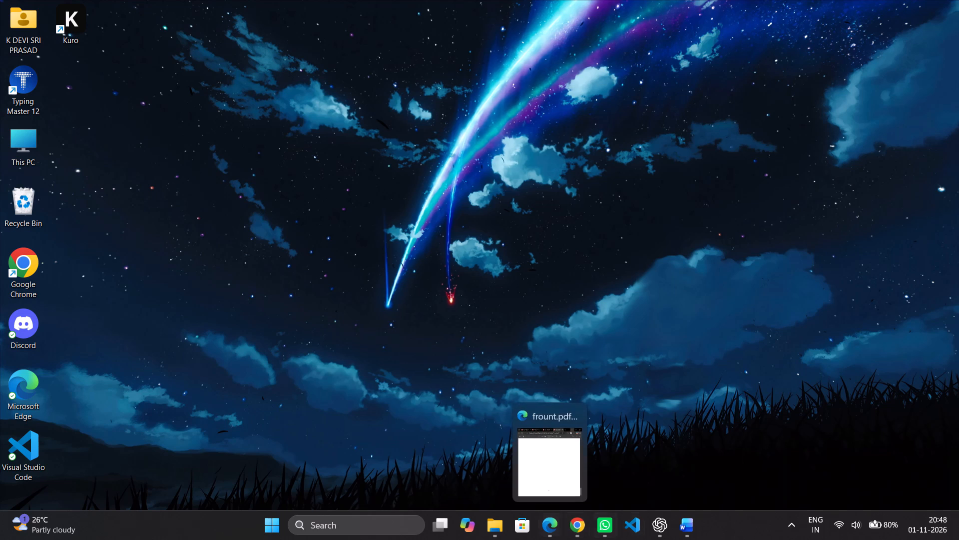
pyautogui.click(685, 528)
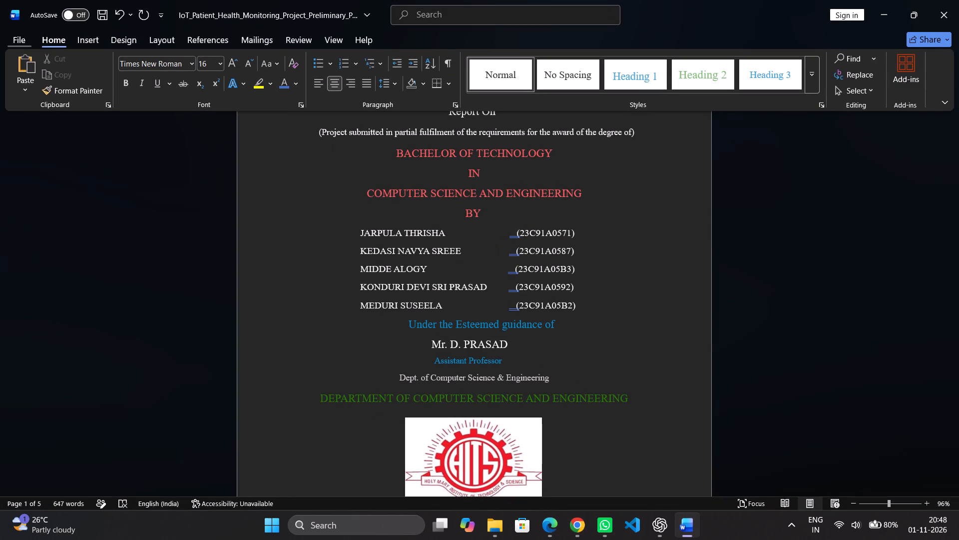
pyautogui.click(19, 41)
pyautogui.click(179, 180)
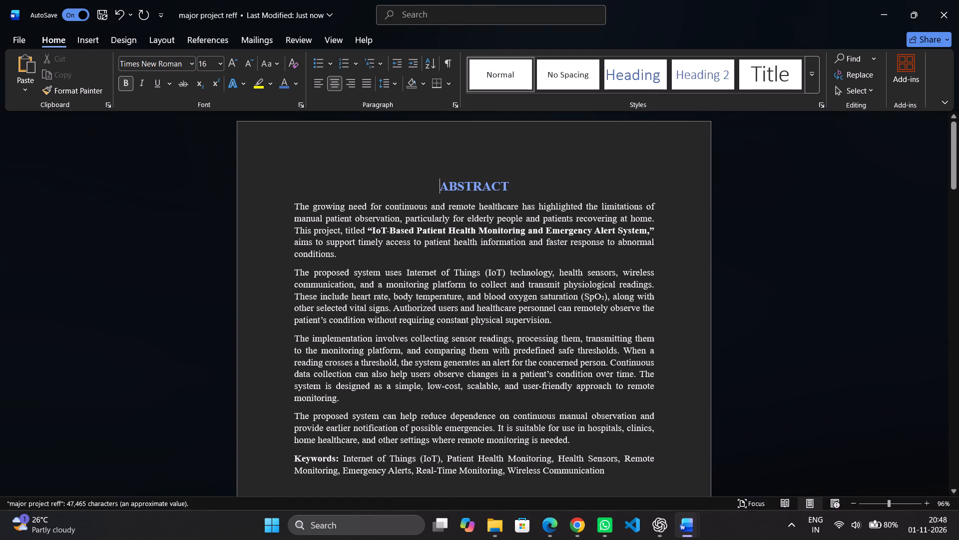
pyautogui.click(885, 11)
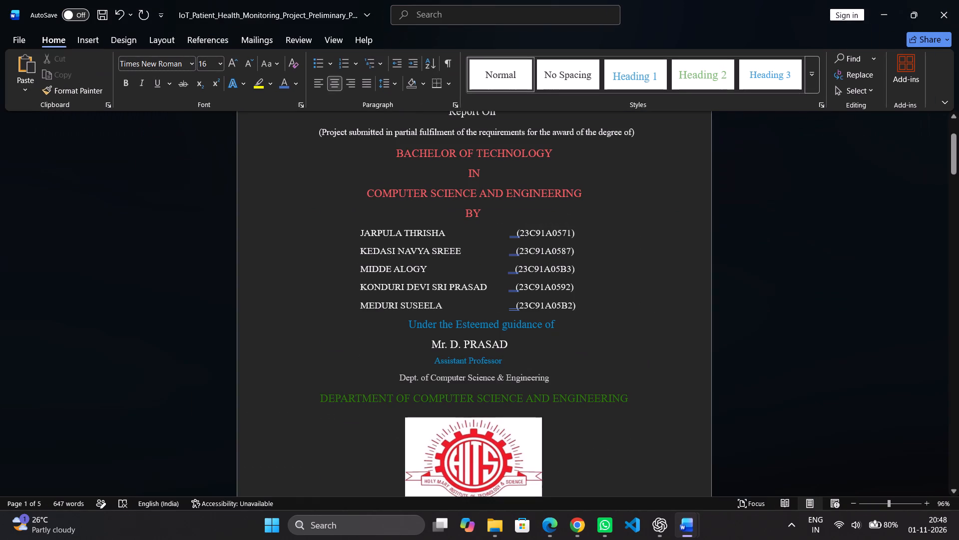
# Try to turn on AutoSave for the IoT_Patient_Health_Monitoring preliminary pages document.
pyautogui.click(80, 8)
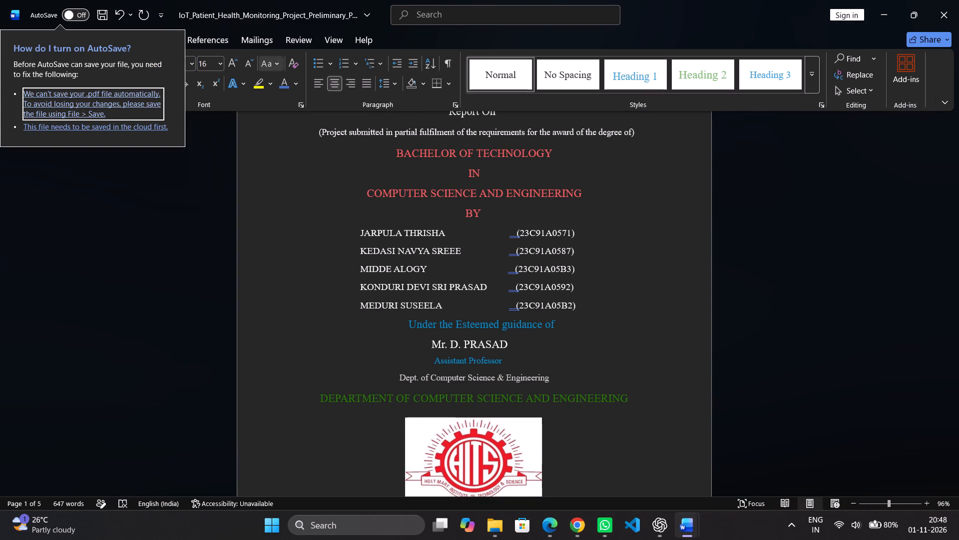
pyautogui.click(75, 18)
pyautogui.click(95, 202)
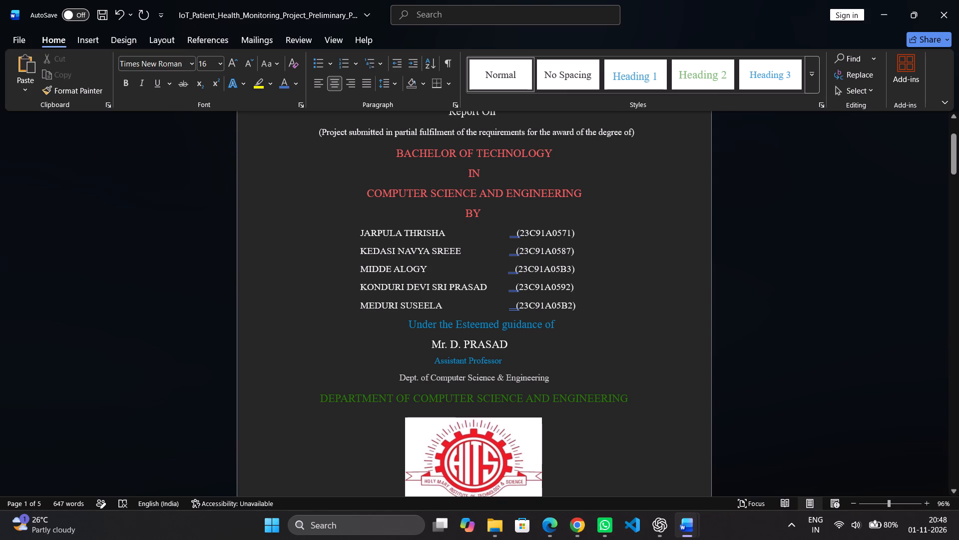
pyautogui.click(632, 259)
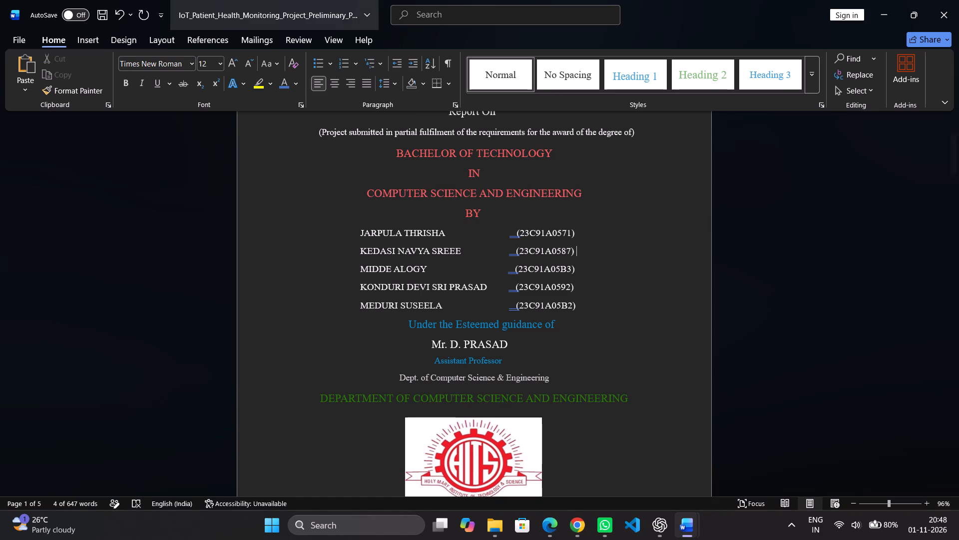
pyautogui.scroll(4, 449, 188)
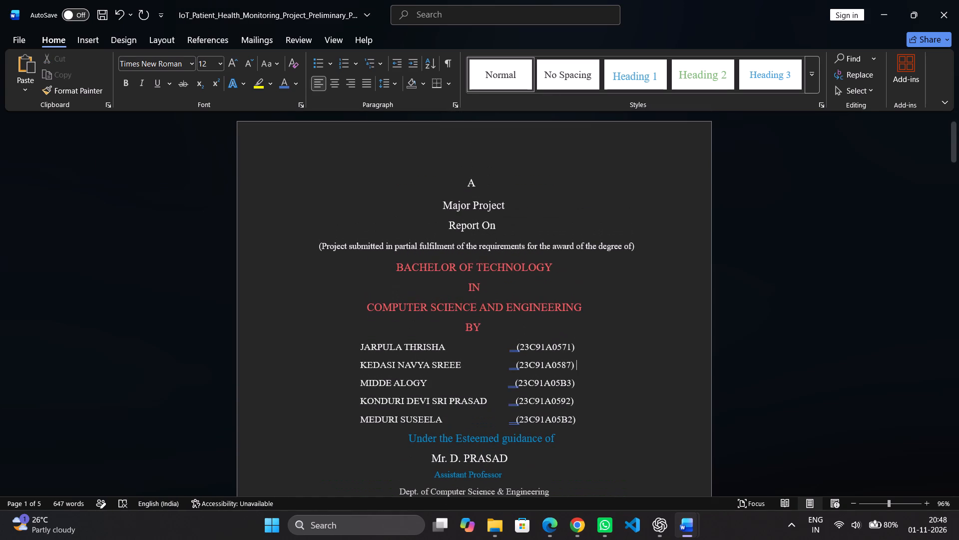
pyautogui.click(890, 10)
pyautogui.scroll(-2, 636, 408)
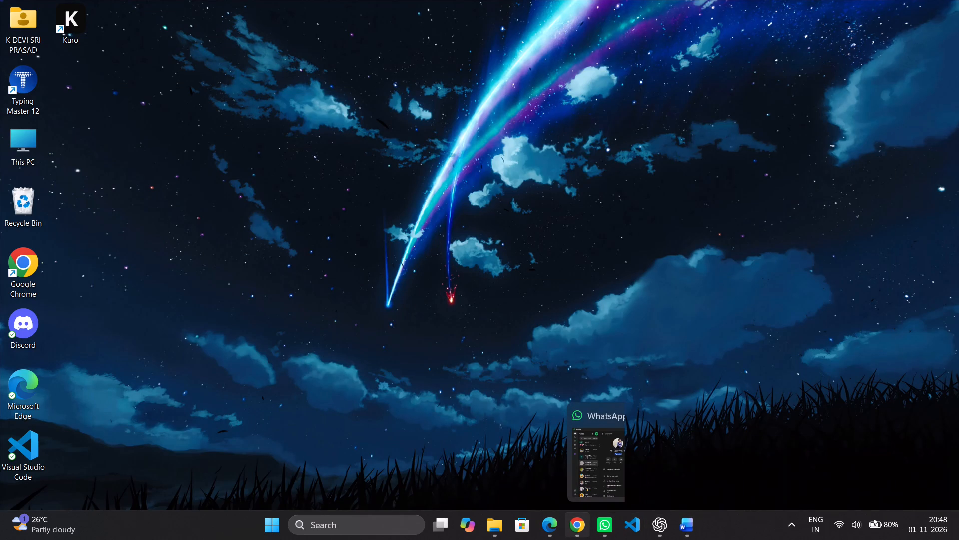
# Switch to Chrome, search for ilovepdf and open the iLovePDF website to its list of tools.
pyautogui.click(591, 484)
pyautogui.click(390, 44)
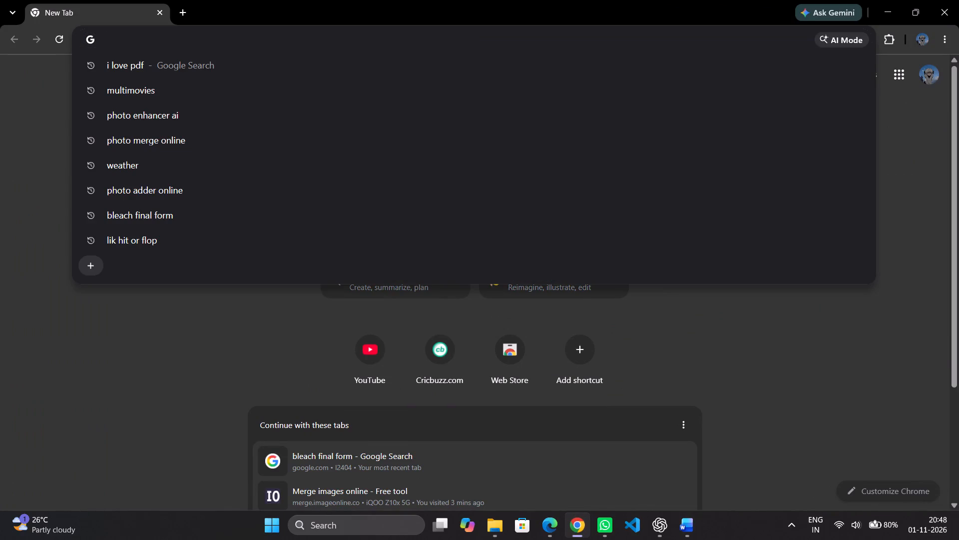
pyautogui.press('i')
pyautogui.write('love')
pyautogui.press('Return')
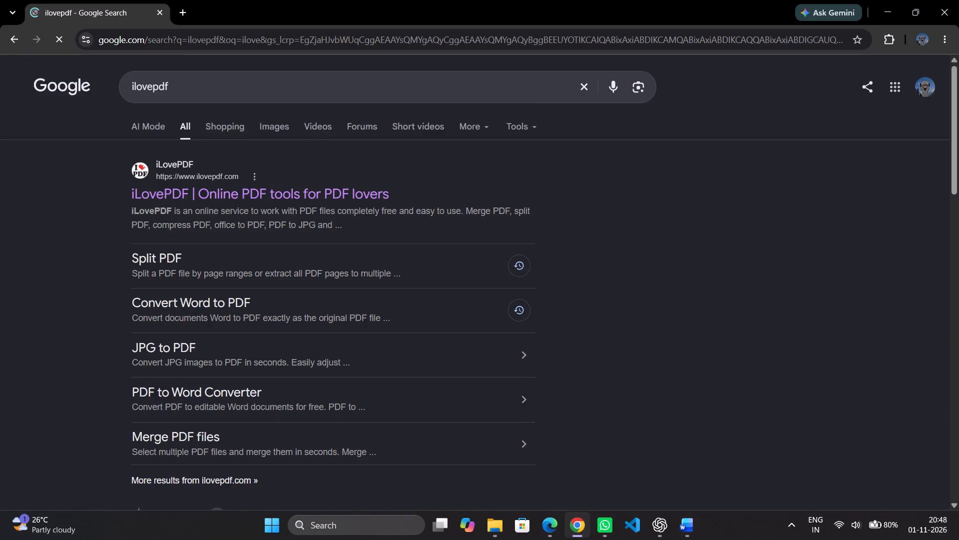
pyautogui.click(357, 193)
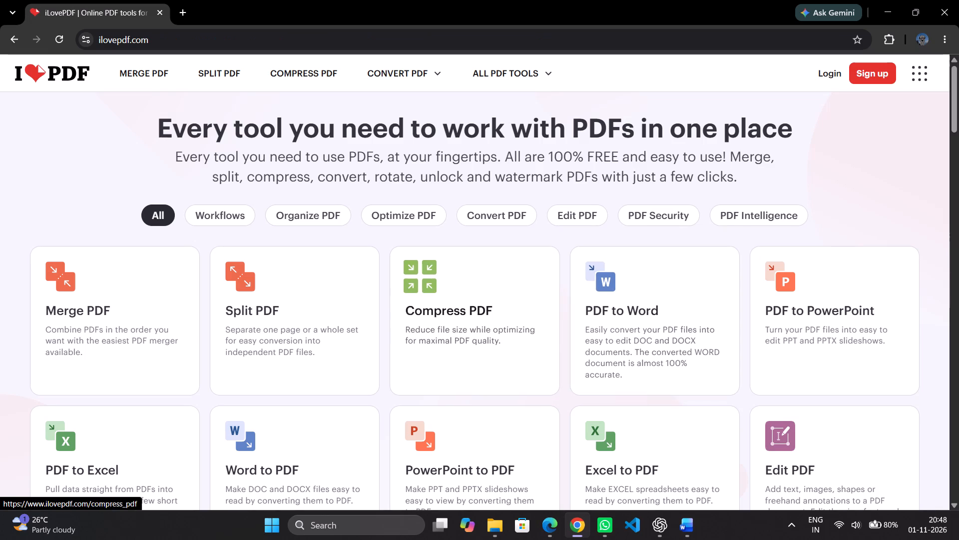
pyautogui.scroll(-1, 603, 335)
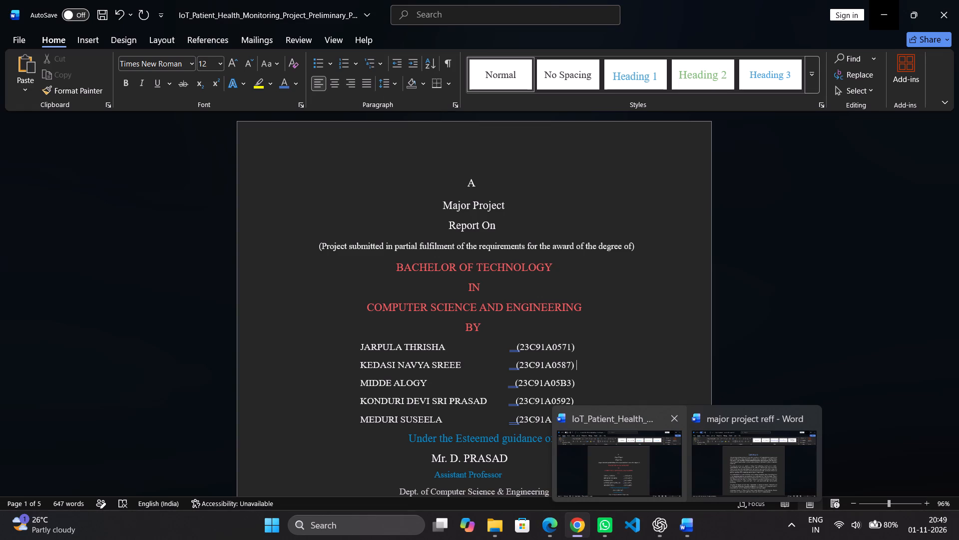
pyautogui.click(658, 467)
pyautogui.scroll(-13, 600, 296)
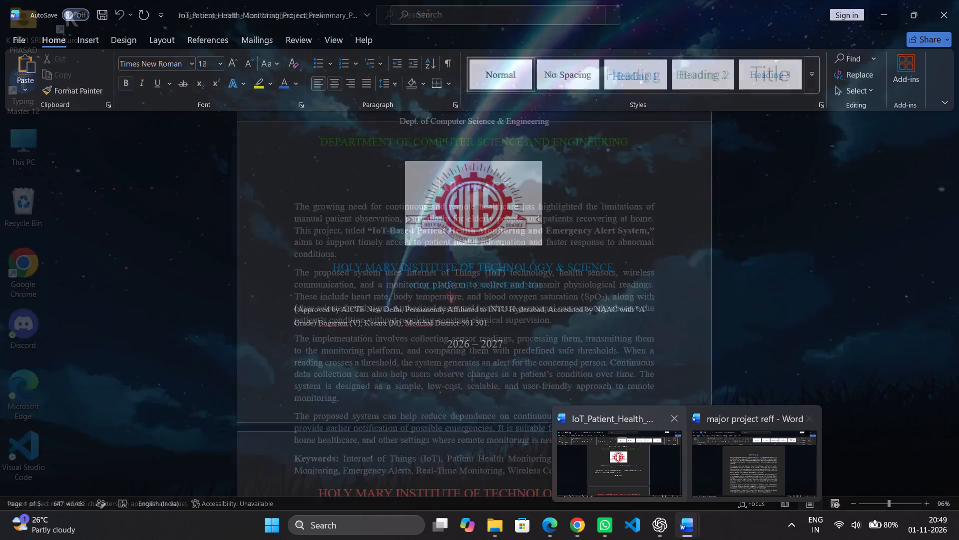
# Switch to File Explorer, search Home for "project" and open the project folder to check which PDFs it holds.
pyautogui.click(497, 526)
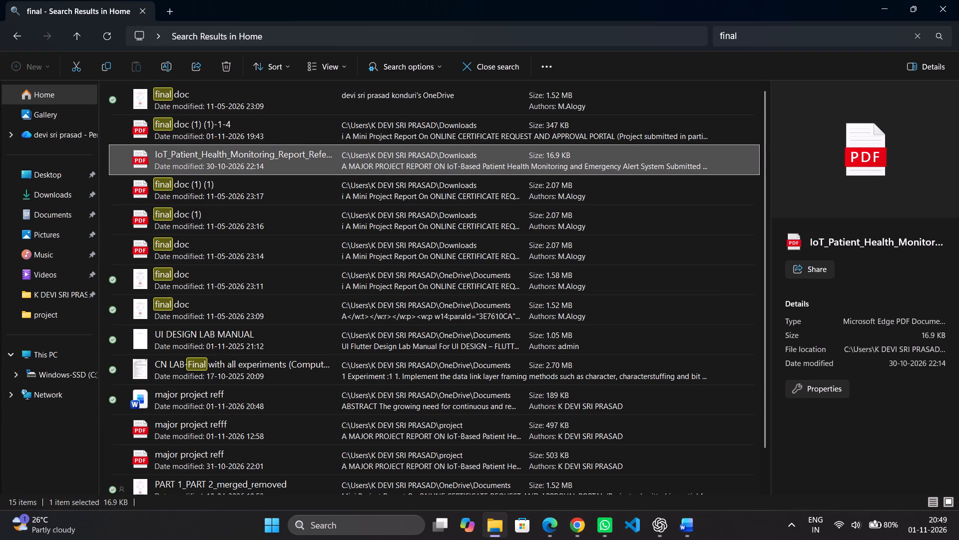
pyautogui.moveTo(774, 36); pyautogui.dragTo(767, 36)
pyautogui.press('BackSpace')
pyautogui.press('BackSpace')
pyautogui.press('BackSpace')
pyautogui.press('BackSpace')
pyautogui.press('BackSpace')
pyautogui.press('BackSpace')
pyautogui.press('BackSpace')
pyautogui.press('BackSpace')
pyautogui.press('BackSpace')
pyautogui.press('BackSpace')
pyautogui.press('BackSpace')
pyautogui.press('BackSpace')
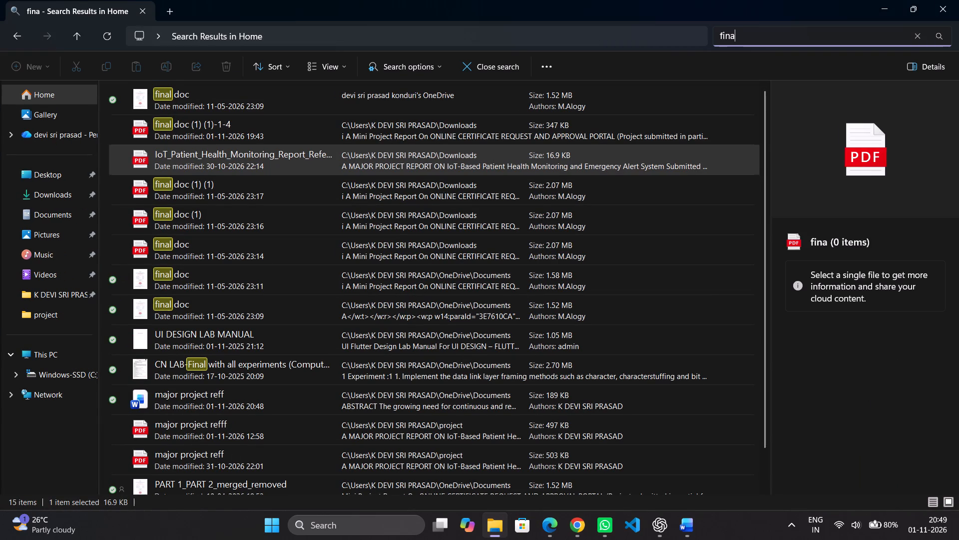
pyautogui.write('project')
pyautogui.press('Return')
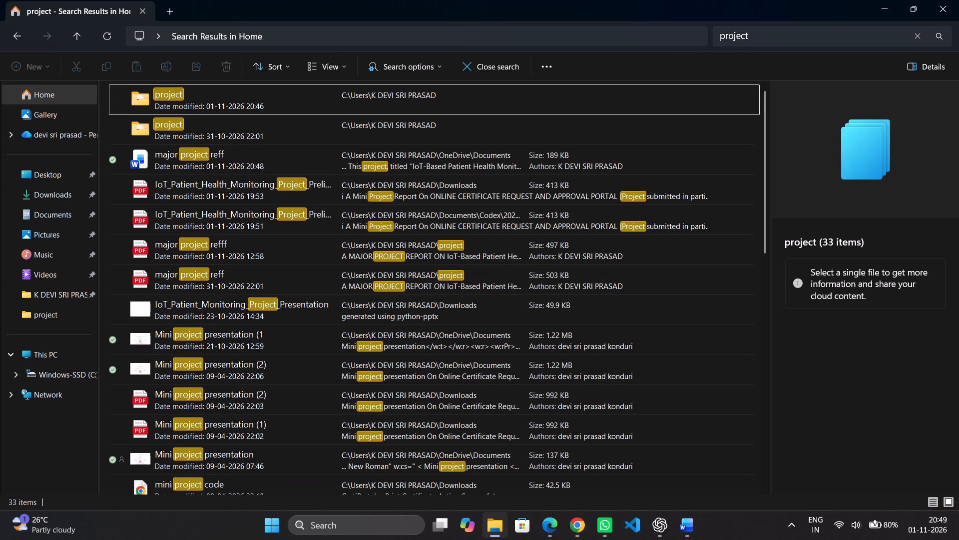
pyautogui.doubleClick(313, 104)
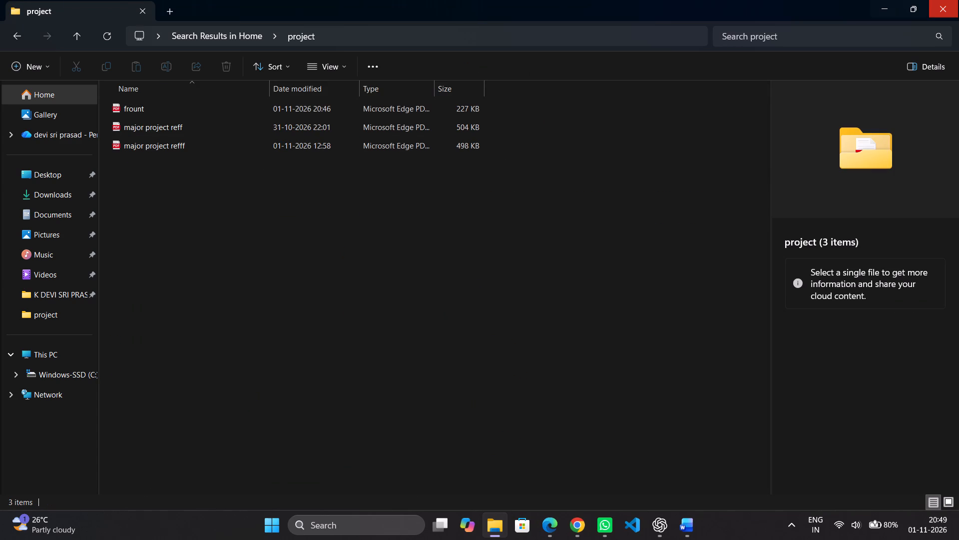
pyautogui.click(889, 7)
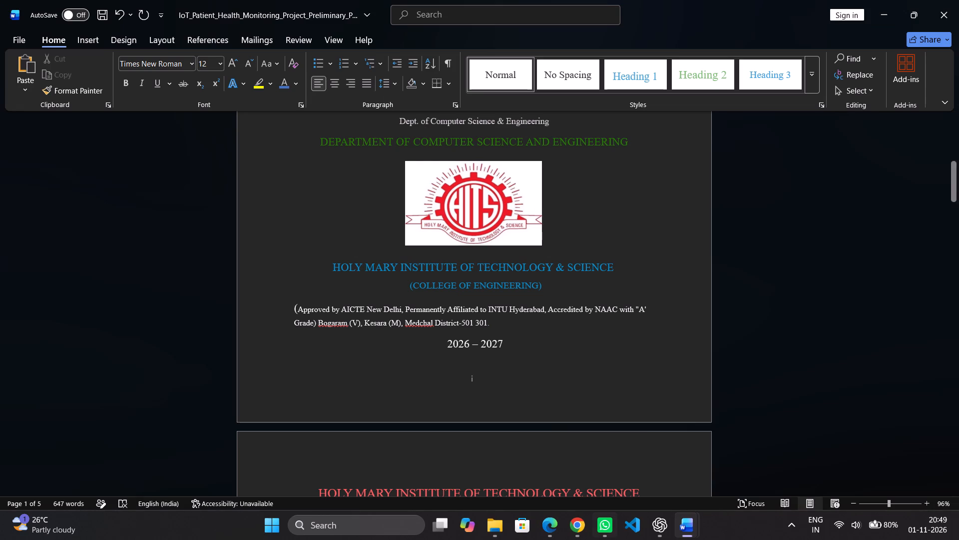
# Switch back to Chrome and open iLovePDF's Merge PDF tool.
pyautogui.click(585, 532)
pyautogui.click(160, 252)
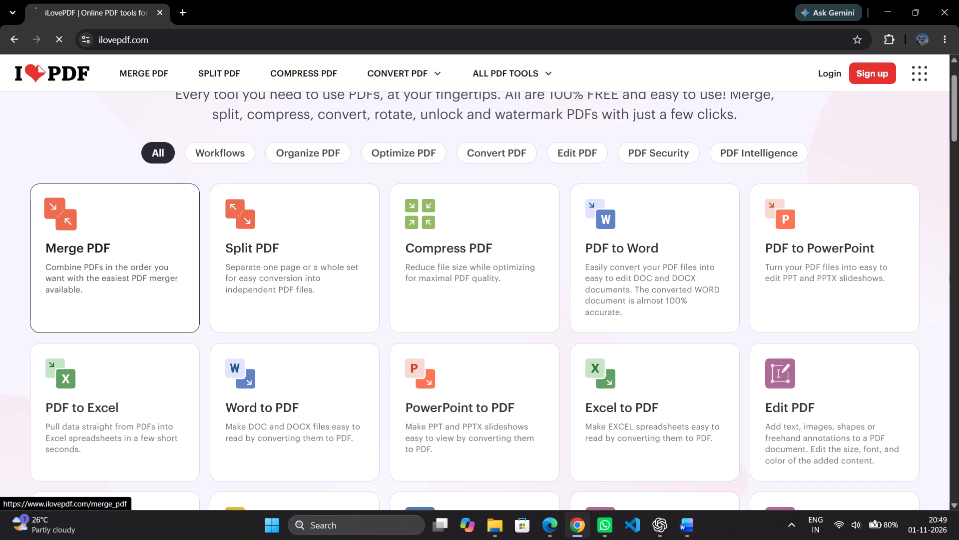
# Search Home for "project", open the project folder and add the frount PDF to the merge.
pyautogui.click(482, 213)
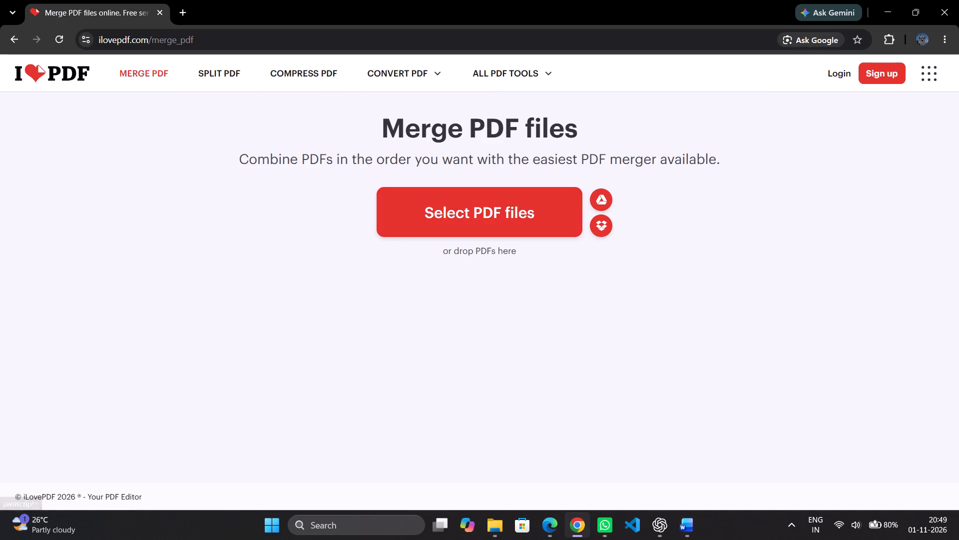
pyautogui.click(432, 210)
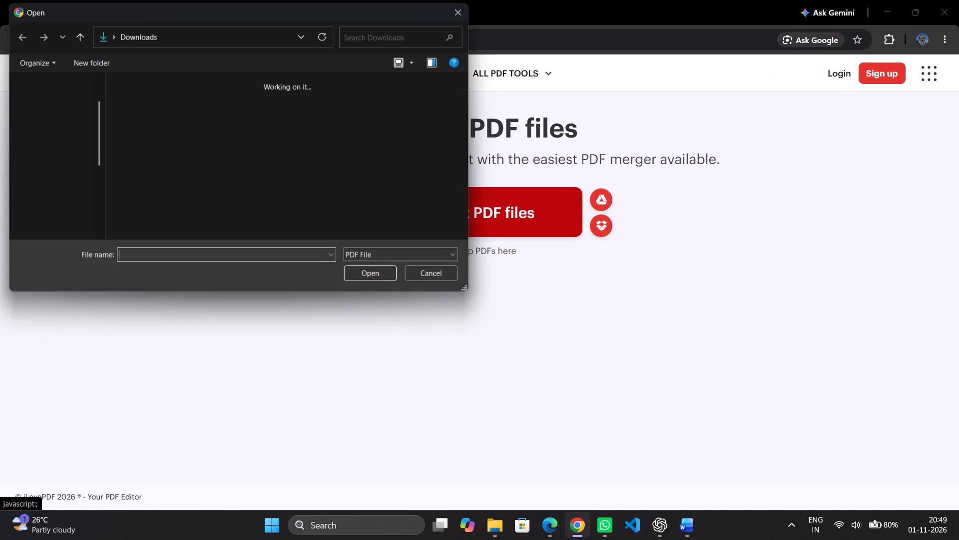
pyautogui.scroll(1, 184, 158)
pyautogui.scroll(-3, 189, 168)
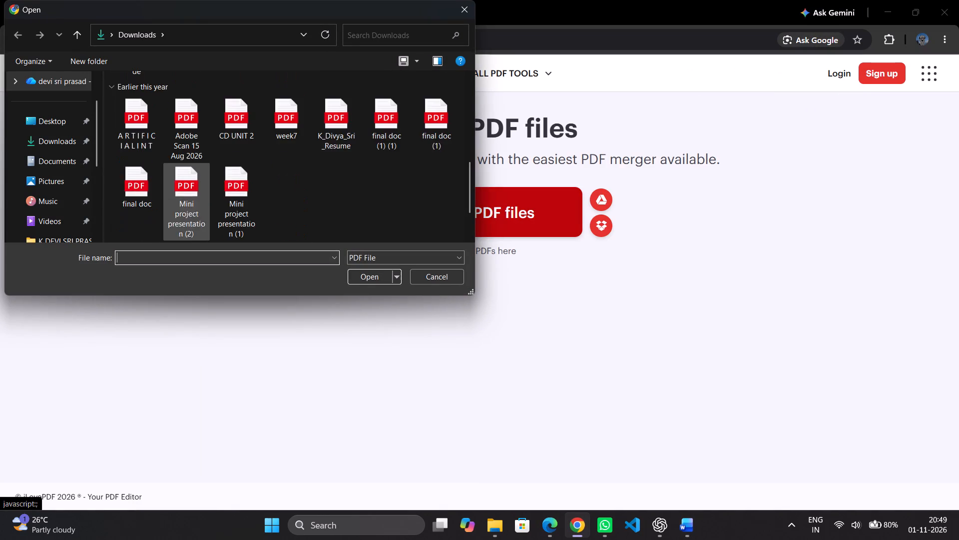
pyautogui.scroll(6, 290, 103)
pyautogui.scroll(6, 25, 177)
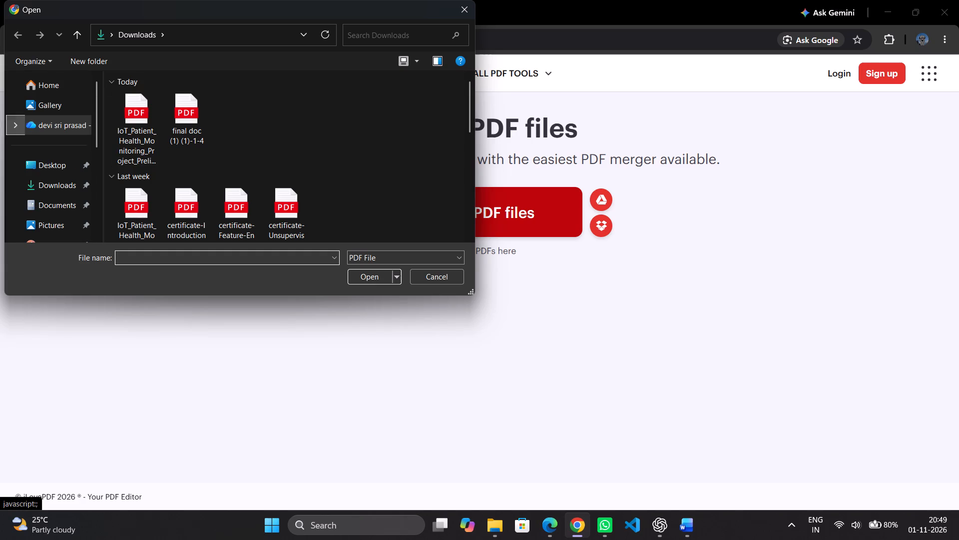
pyautogui.click(78, 87)
pyautogui.click(354, 39)
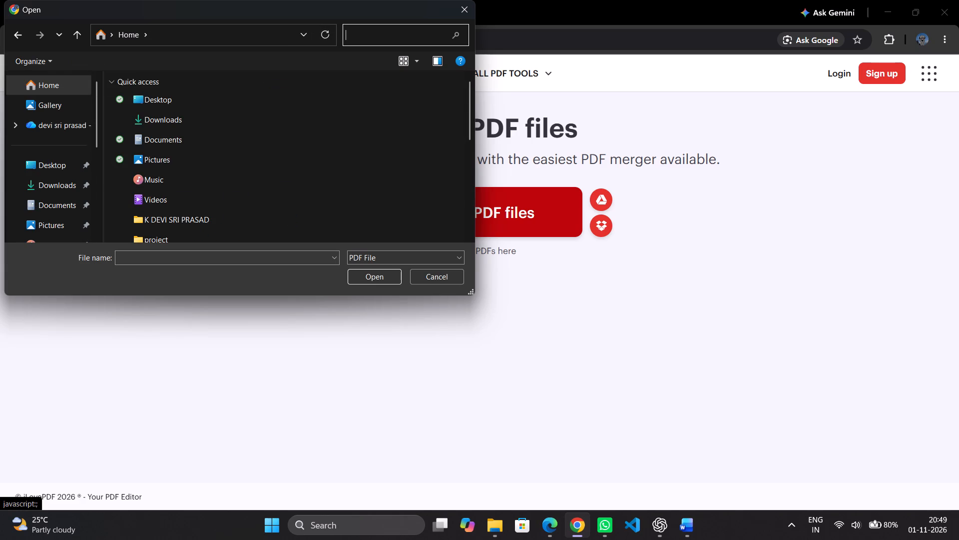
pyautogui.write('pro')
pyautogui.write('ject')
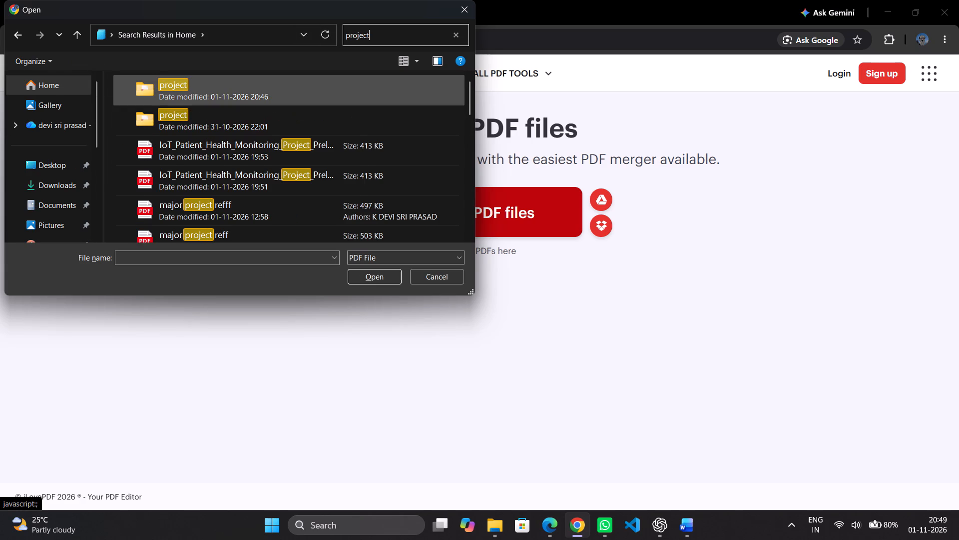
pyautogui.doubleClick(291, 95)
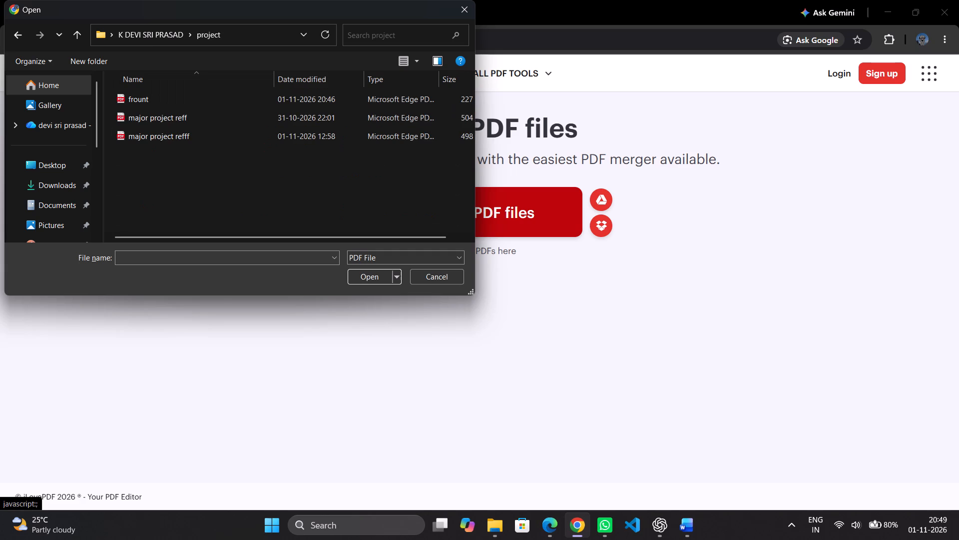
pyautogui.doubleClick(194, 101)
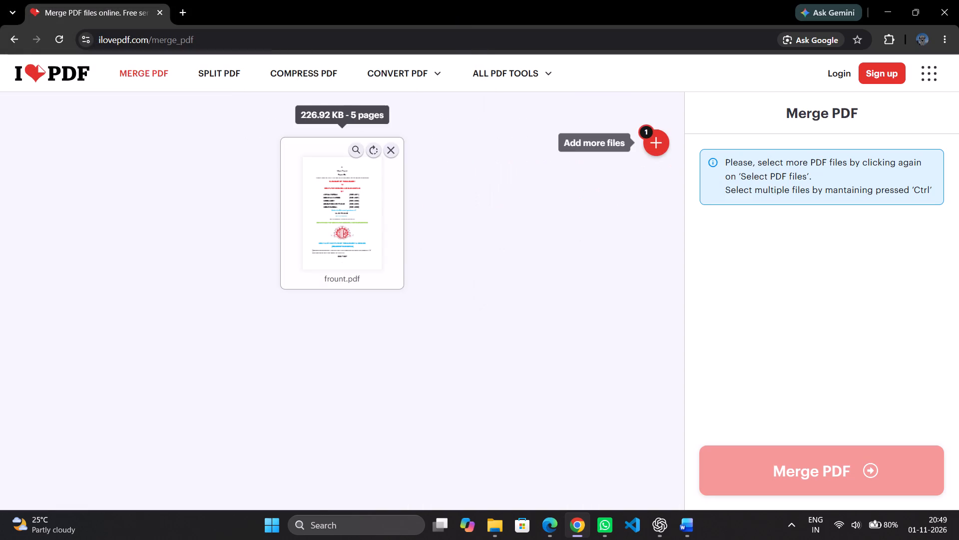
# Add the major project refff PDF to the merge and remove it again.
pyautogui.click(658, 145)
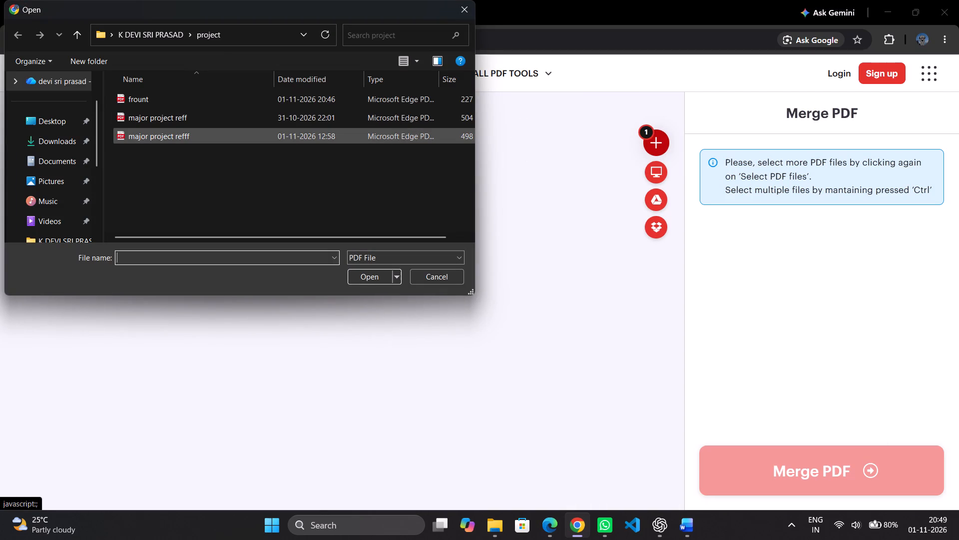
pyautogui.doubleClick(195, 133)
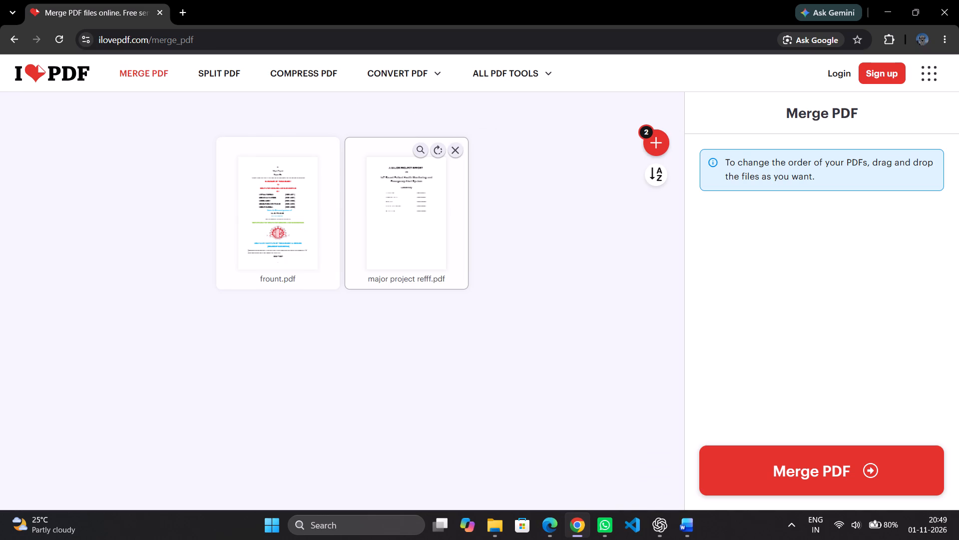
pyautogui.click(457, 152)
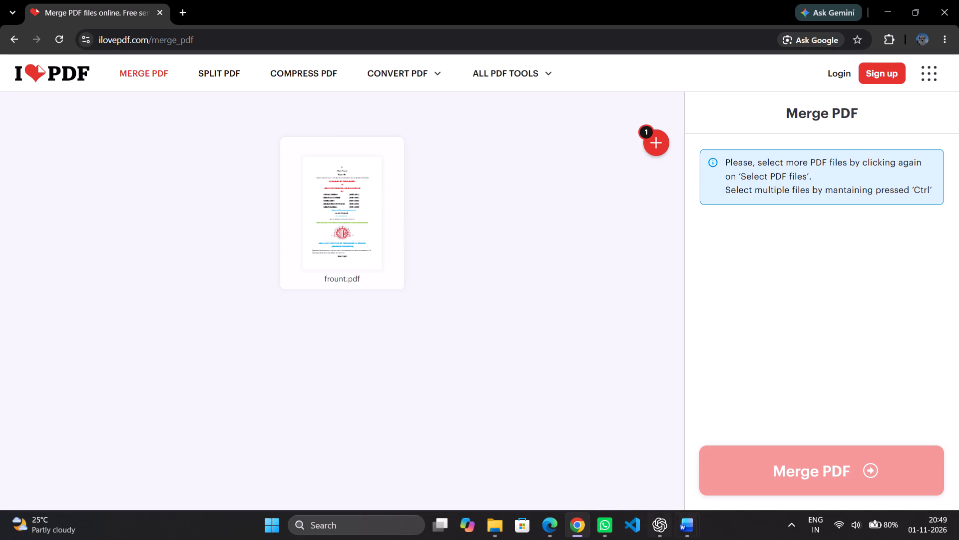
# Switch to Word and start exporting major project reff as a PDF named "major project reffff".
pyautogui.click(743, 459)
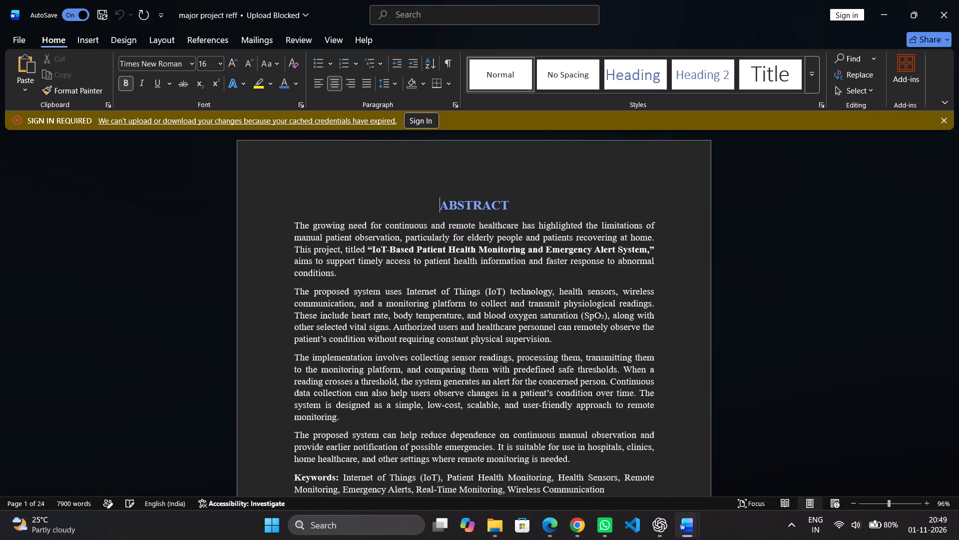
pyautogui.click(22, 41)
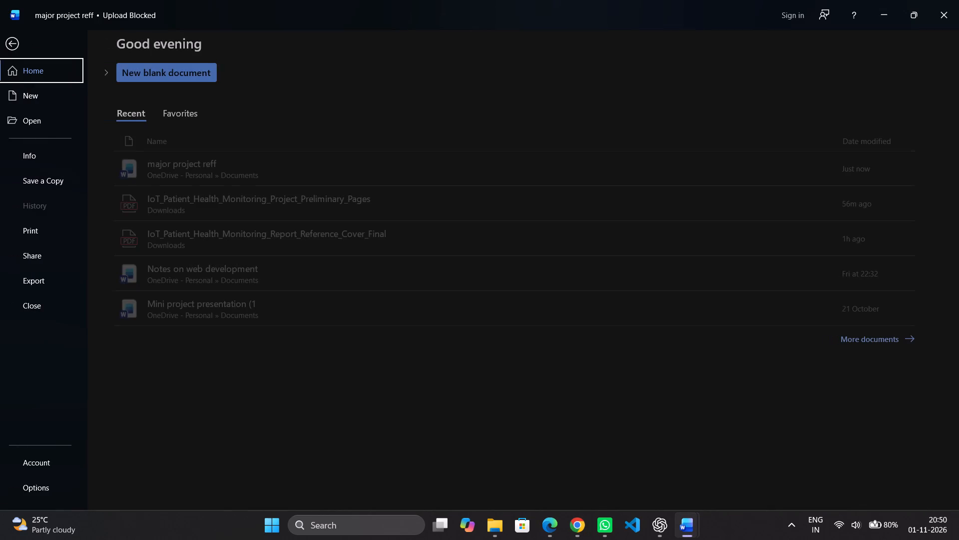
pyautogui.click(43, 276)
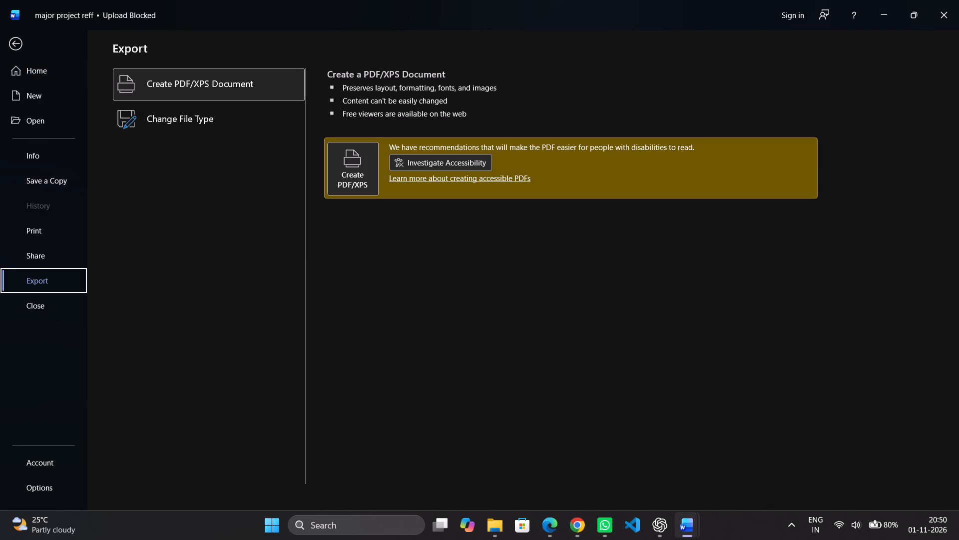
pyautogui.click(353, 159)
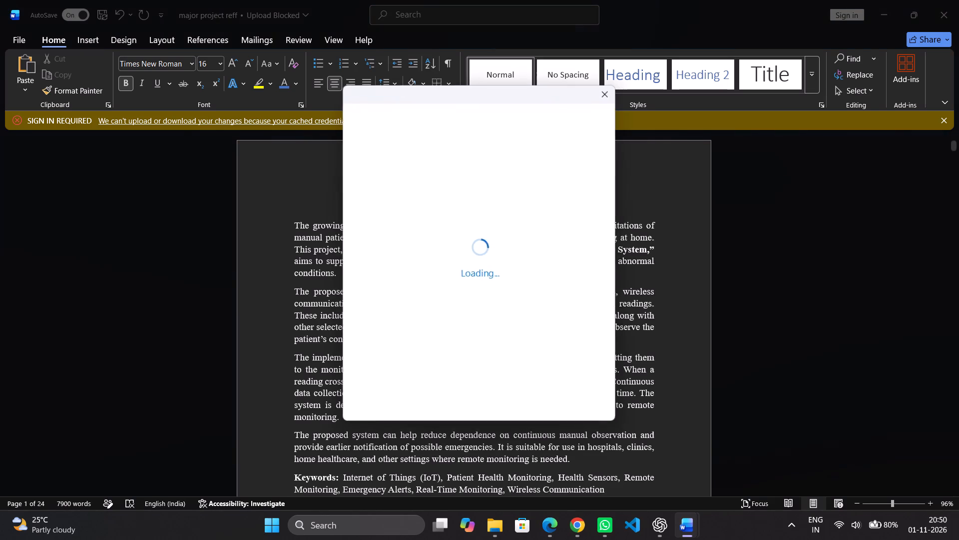
pyautogui.click(608, 95)
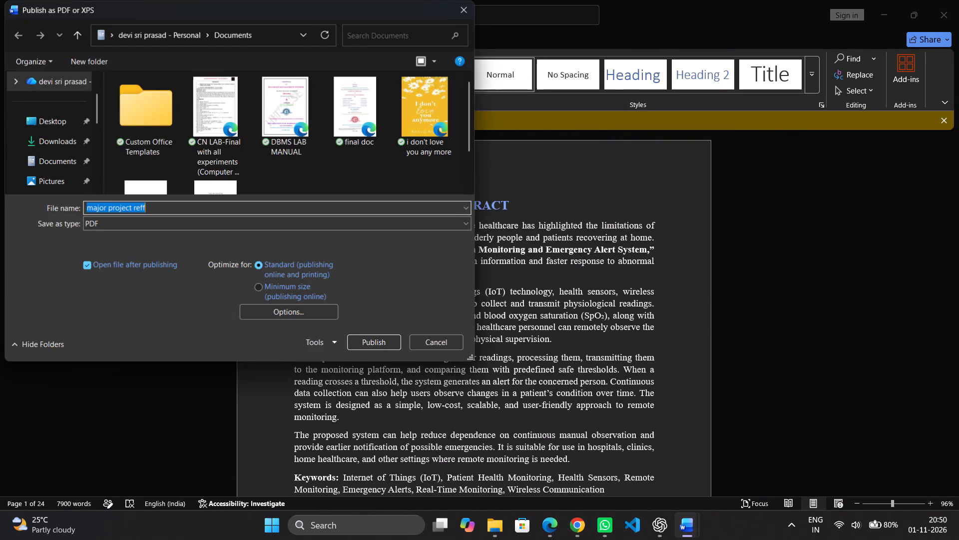
pyautogui.click(186, 205)
pyautogui.click(190, 207)
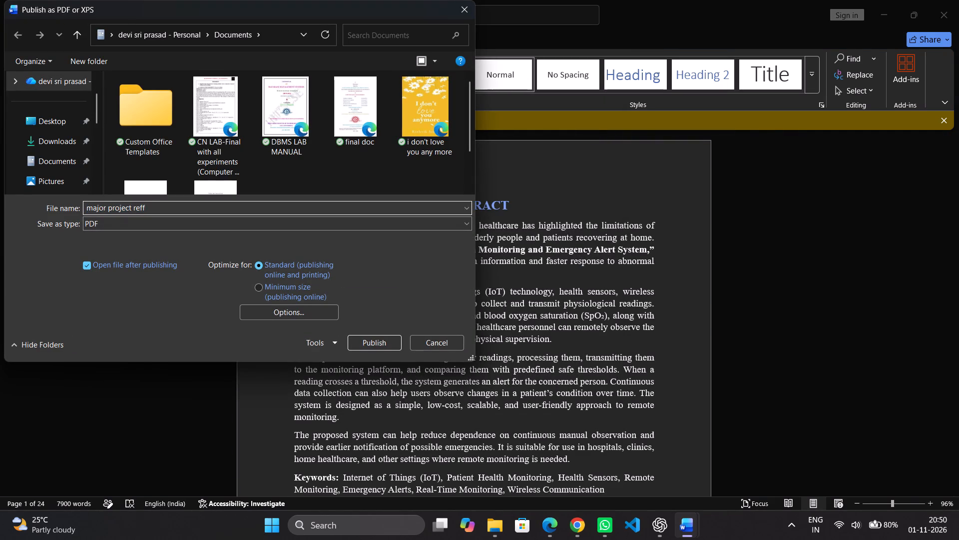
pyautogui.press('f')
pyautogui.press('f')
# Search Home for "project", choose the project folder as the destination and publish the PDF there.
pyautogui.click(398, 31)
pyautogui.write('pro')
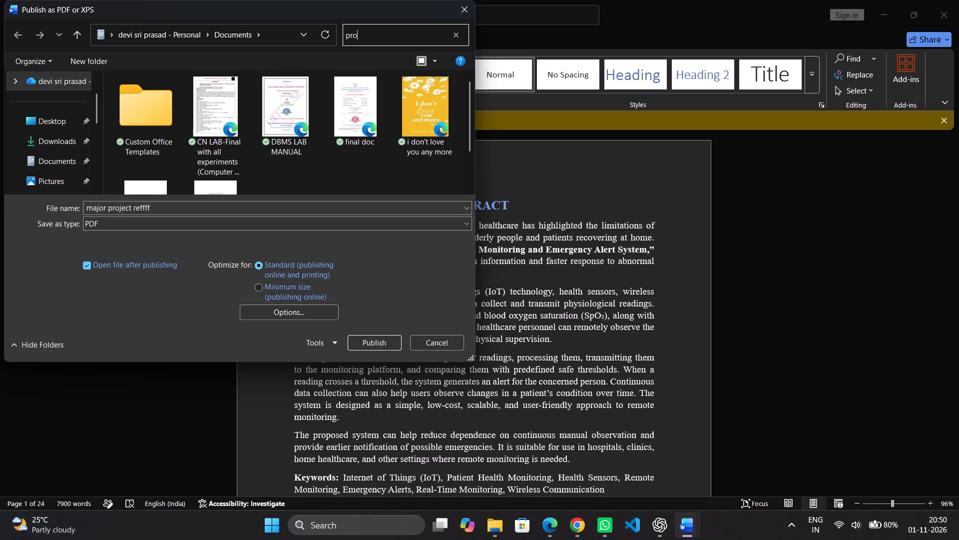
pyautogui.write('je')
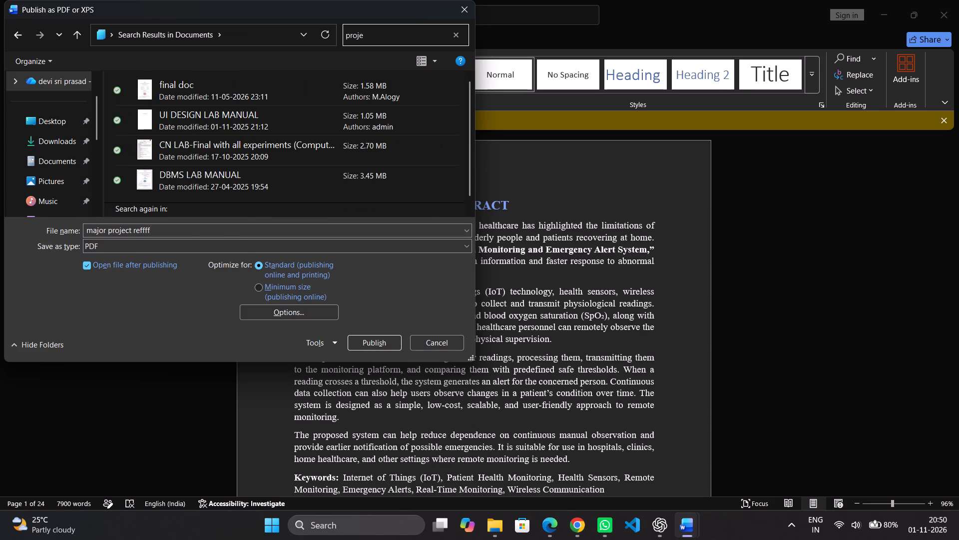
pyautogui.scroll(6, 21, 86)
pyautogui.click(58, 80)
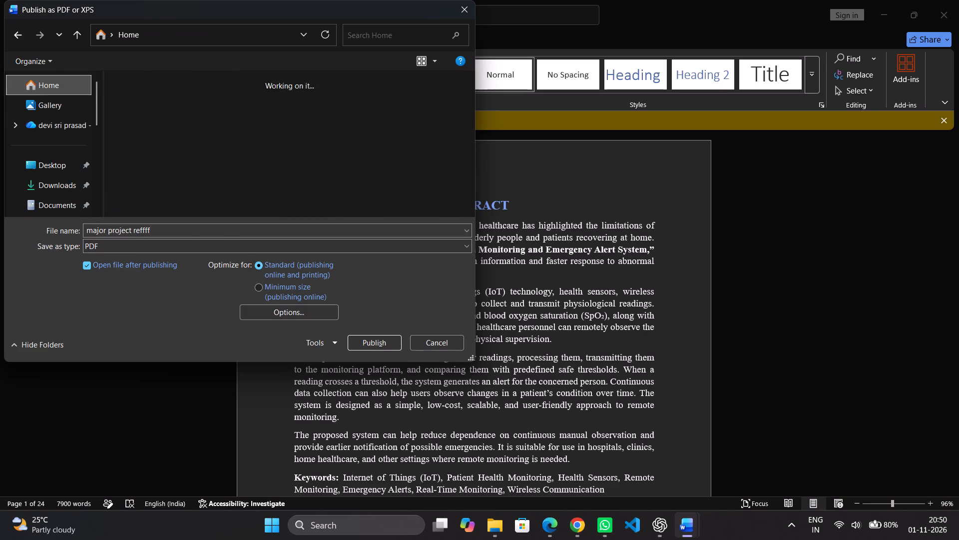
pyautogui.click(363, 34)
pyautogui.write('project')
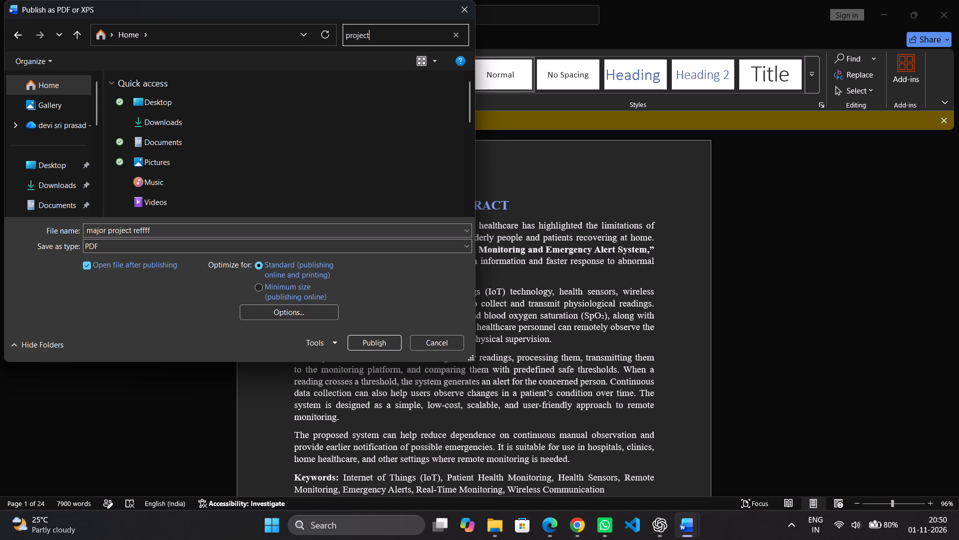
pyautogui.press('Return')
pyautogui.doubleClick(346, 81)
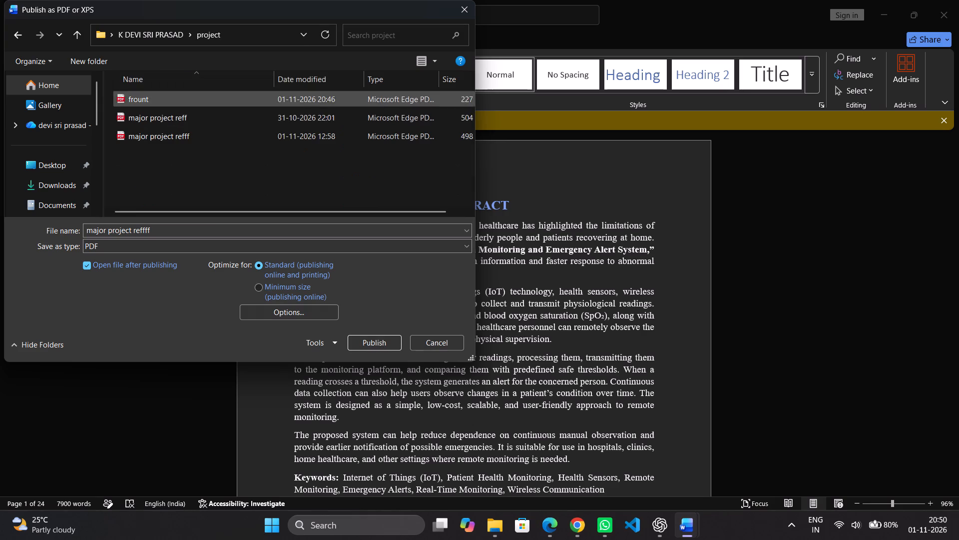
pyautogui.click(390, 348)
# Close the published PDF in Edge, return to iLovePDF in Chrome and add major project reffff to the merge.
pyautogui.click(893, 8)
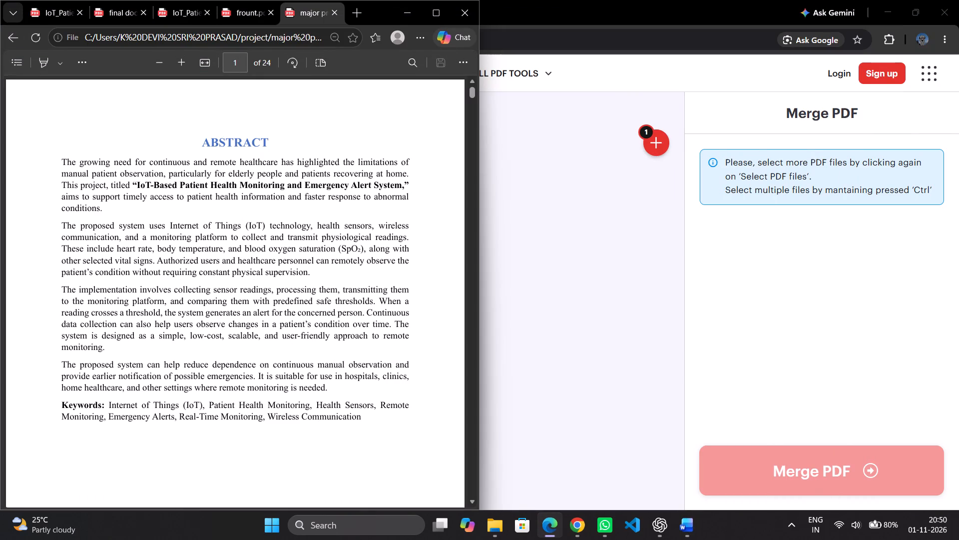
pyautogui.click(331, 13)
pyautogui.click(417, 10)
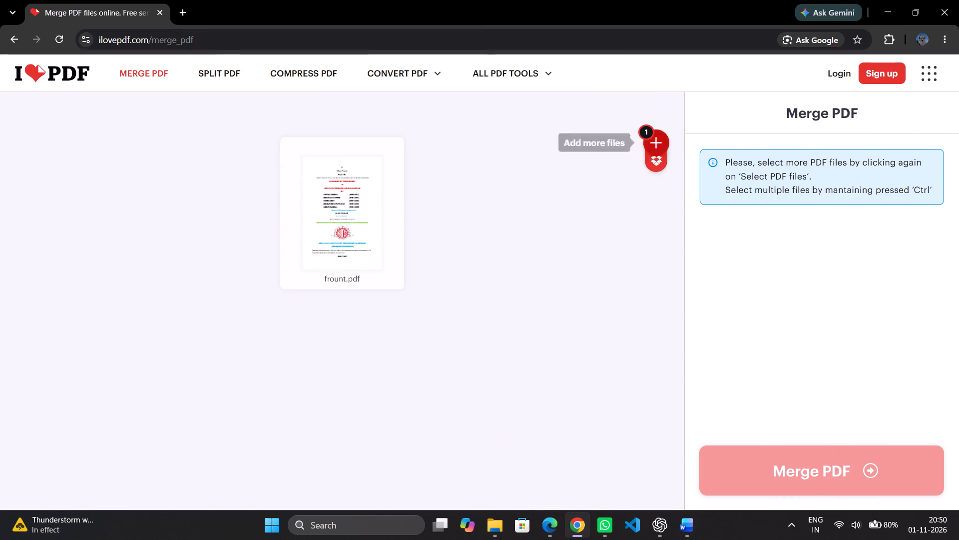
pyautogui.click(654, 144)
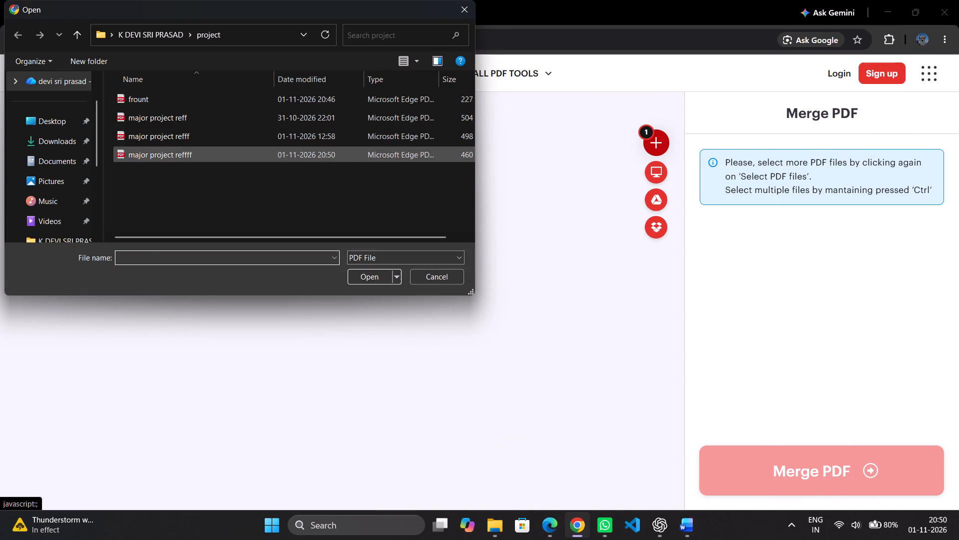
pyautogui.doubleClick(142, 156)
# Preview the first pages of major project reffff and frount to check both files before merging.
pyautogui.click(411, 233)
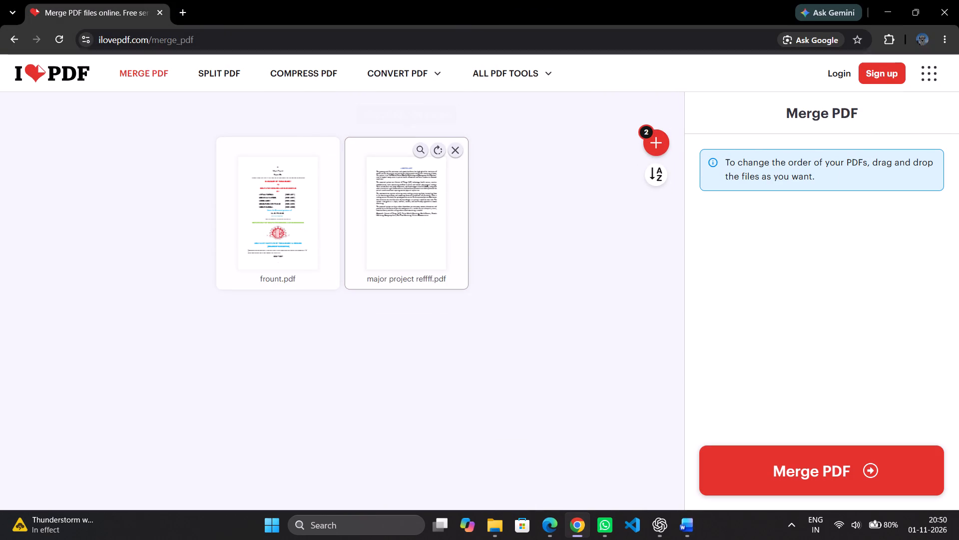
pyautogui.click(424, 153)
pyautogui.scroll(-6, 478, 296)
pyautogui.click(553, 276)
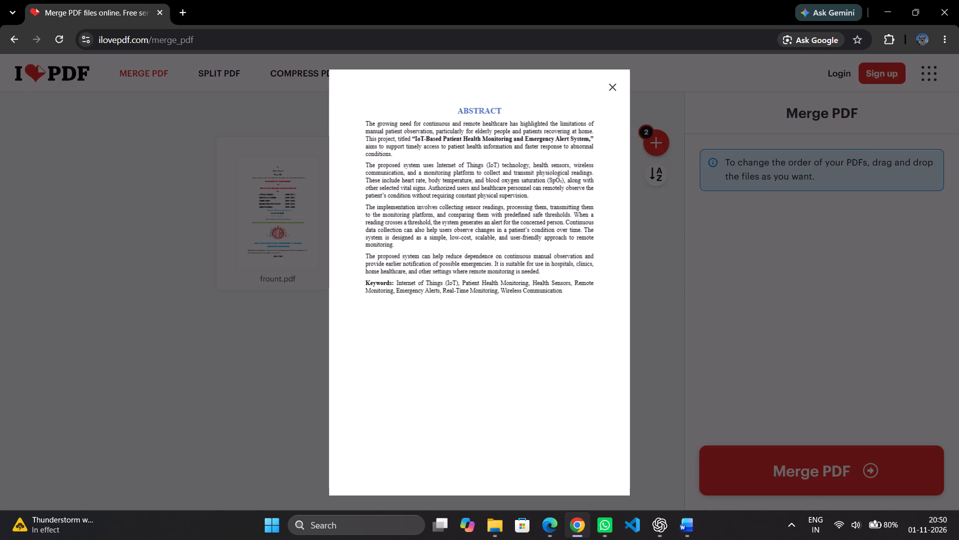
pyautogui.click(294, 151)
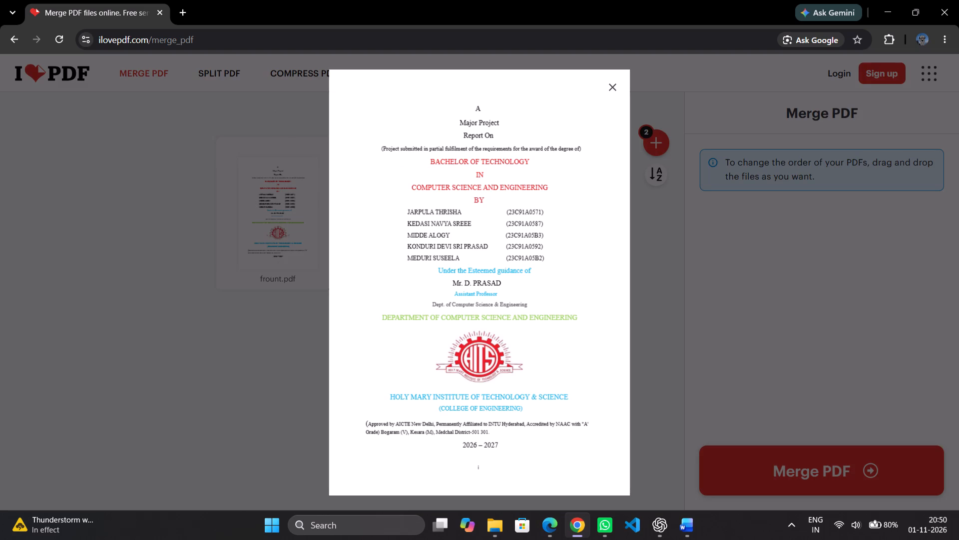
pyautogui.click(667, 301)
pyautogui.click(254, 224)
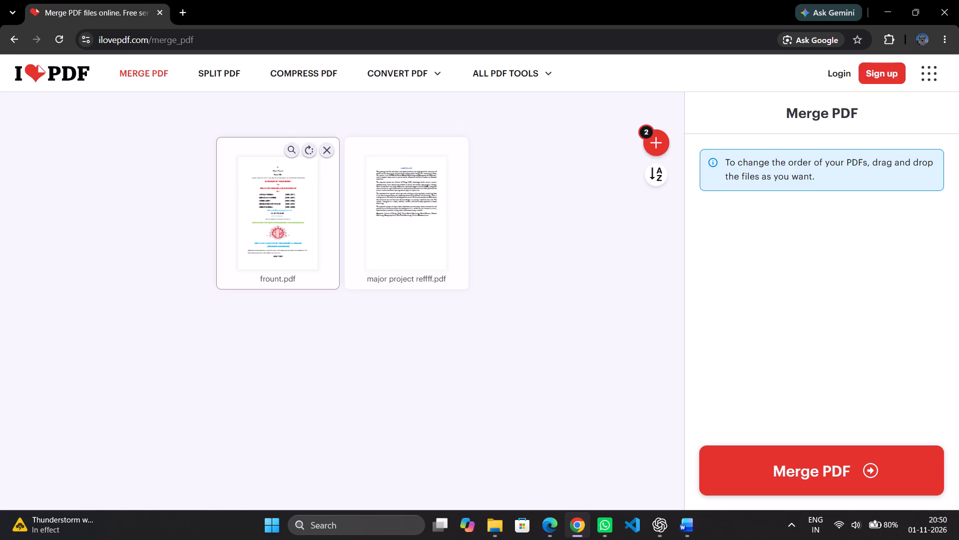
pyautogui.click(291, 156)
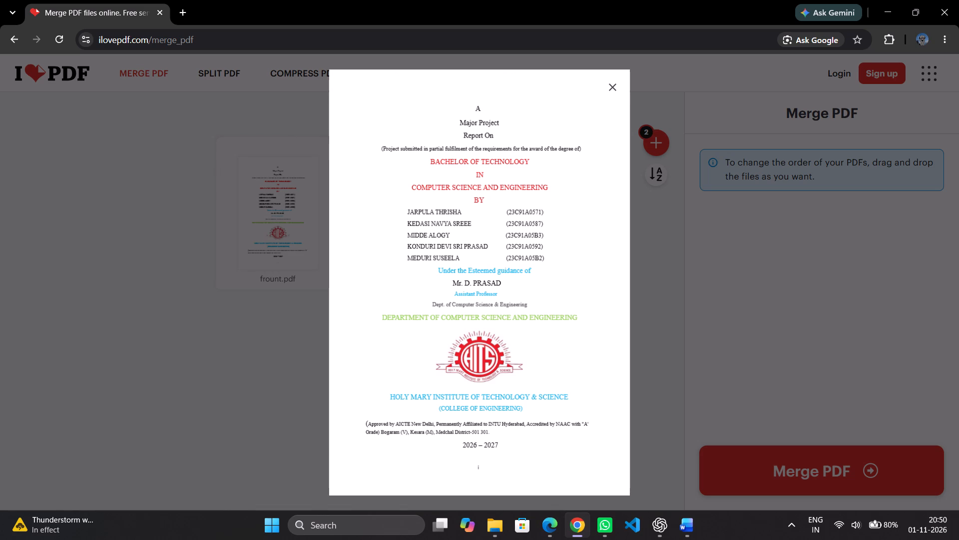
pyautogui.click(672, 290)
# Merge frount and major project reffff in that order and download the merged PDF.
pyautogui.click(813, 478)
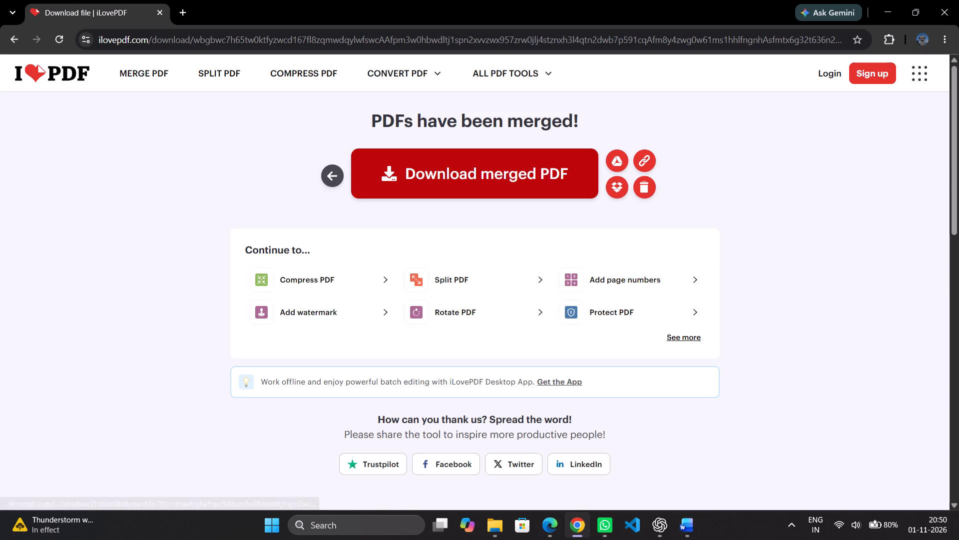
pyautogui.click(524, 164)
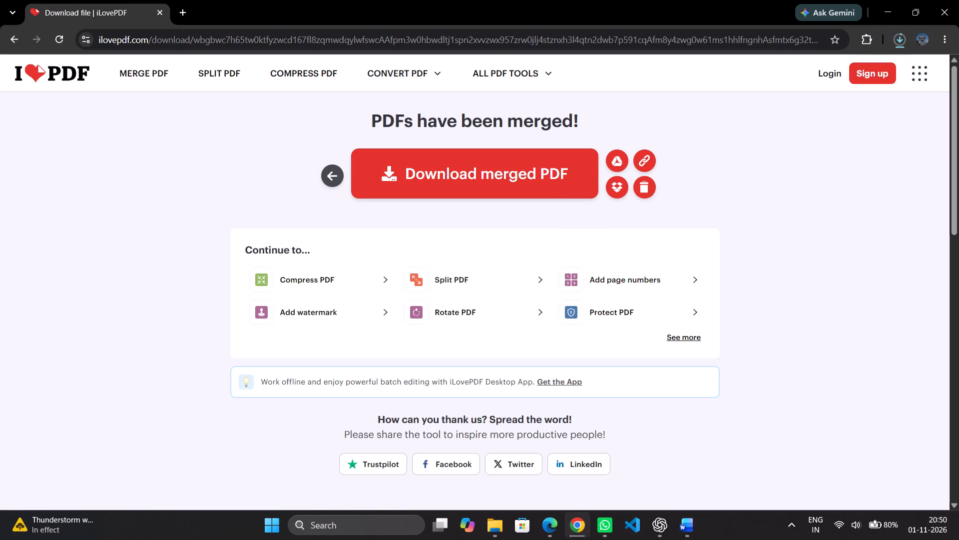
# Open the downloaded ilovepdf_merged PDF and review its opening pages, from the cover through to the start of the Abstract.
pyautogui.click(807, 66)
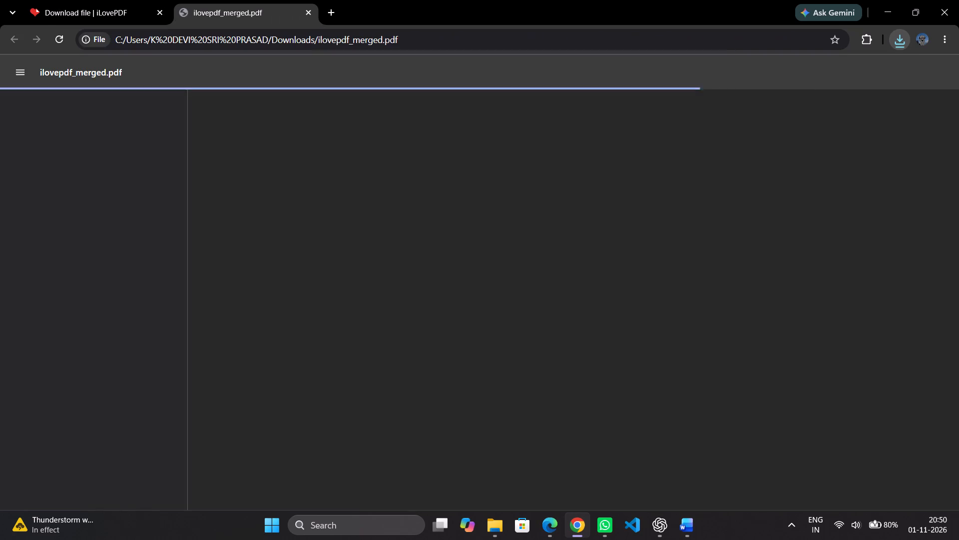
pyautogui.scroll(-12, 567, 245)
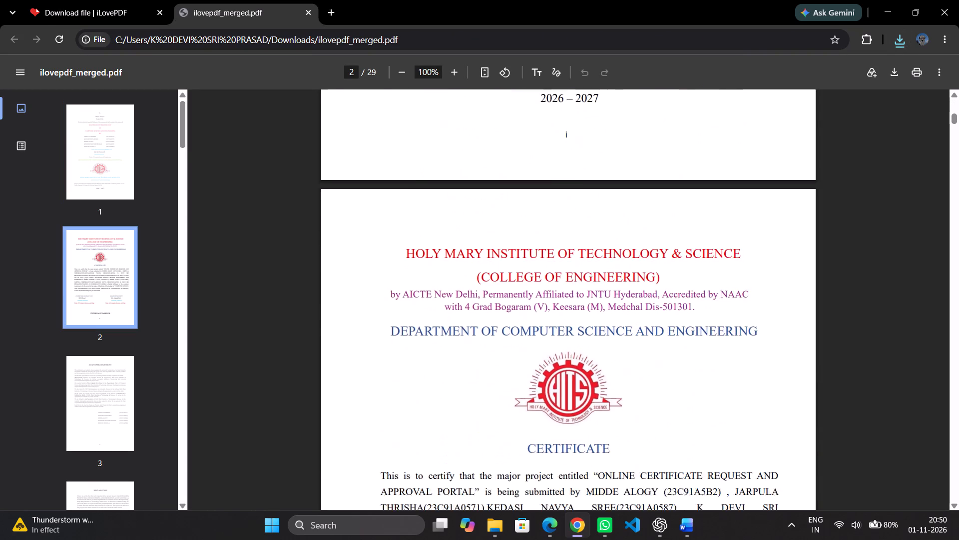
pyautogui.scroll(11, 564, 247)
pyautogui.scroll(-4, 637, 242)
pyautogui.scroll(3, 629, 246)
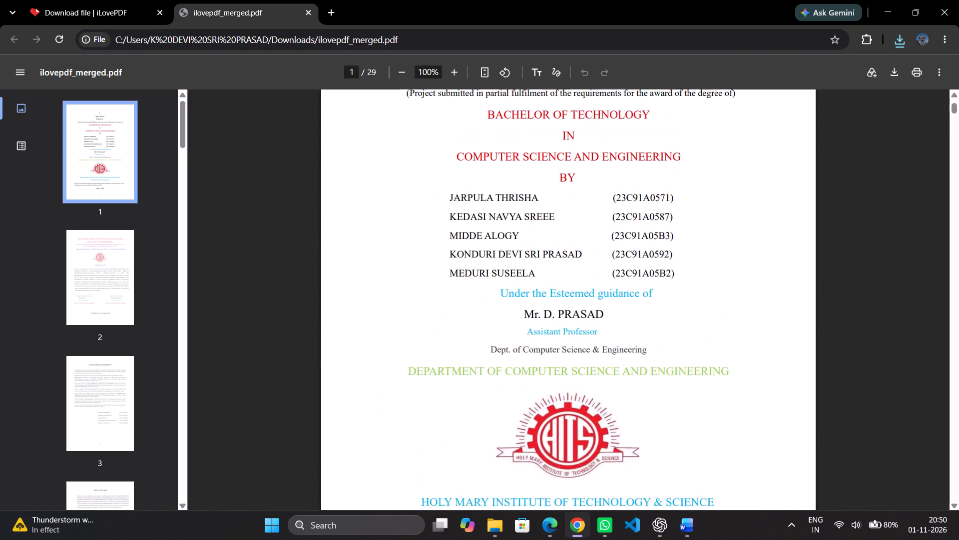
pyautogui.scroll(3, 629, 246)
pyautogui.scroll(-12, 629, 246)
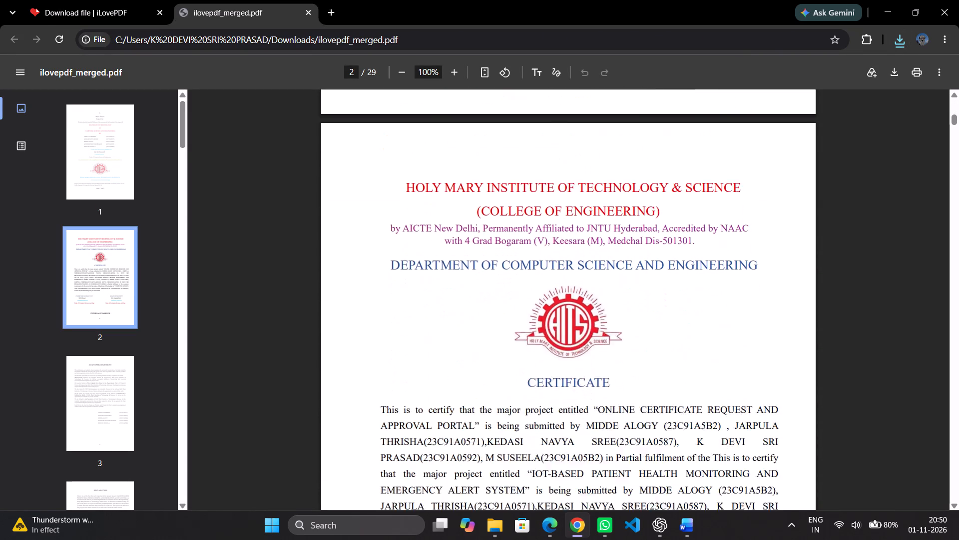
pyautogui.scroll(-6, 628, 247)
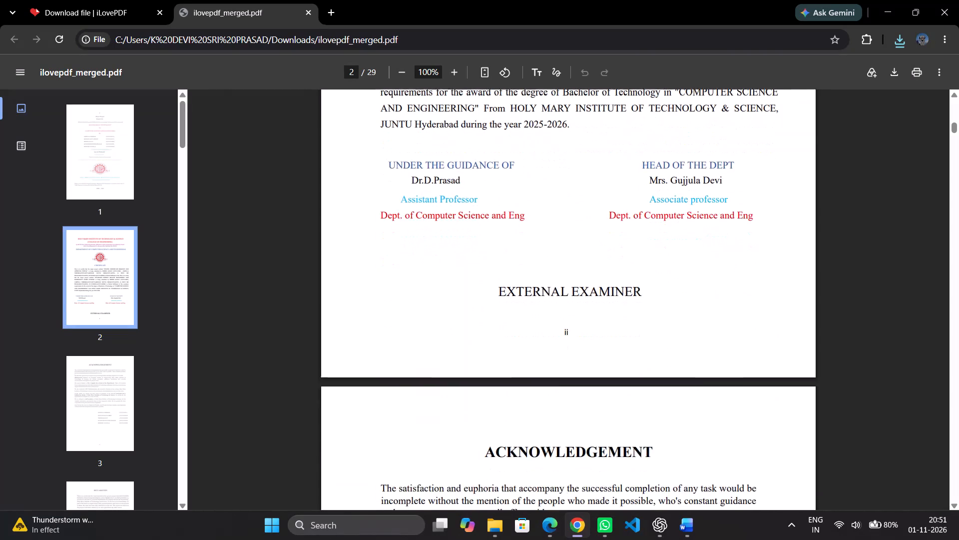
pyautogui.scroll(-19, 628, 247)
pyautogui.scroll(-3, 628, 247)
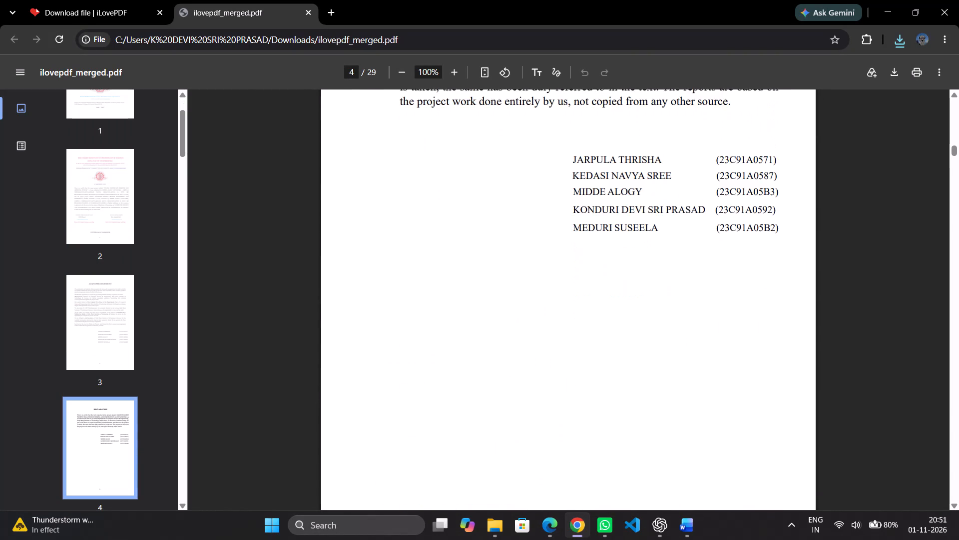
pyautogui.scroll(-17, 628, 247)
pyautogui.scroll(5, 627, 248)
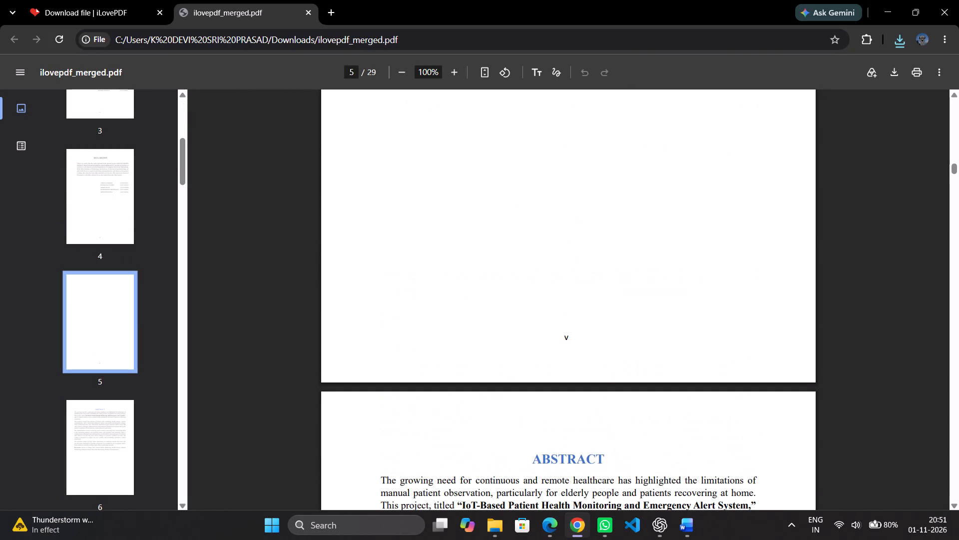
pyautogui.click(606, 247)
pyautogui.click(104, 310)
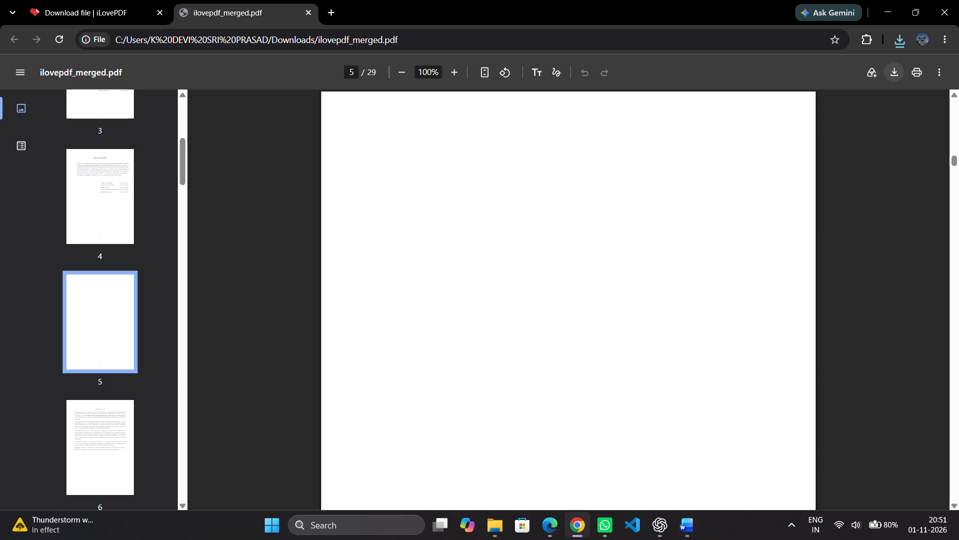
pyautogui.click(932, 69)
pyautogui.click(851, 272)
pyautogui.click(663, 197)
pyautogui.scroll(5, 898, 76)
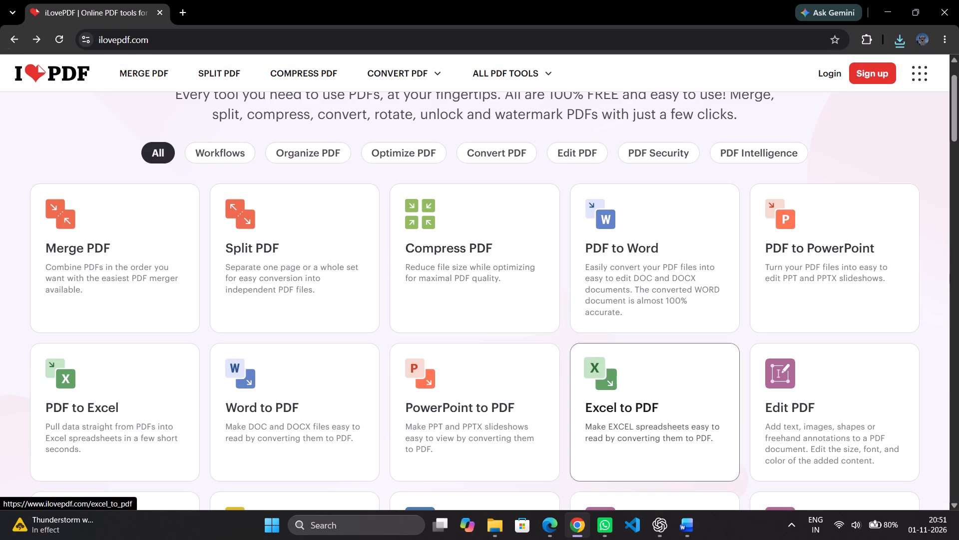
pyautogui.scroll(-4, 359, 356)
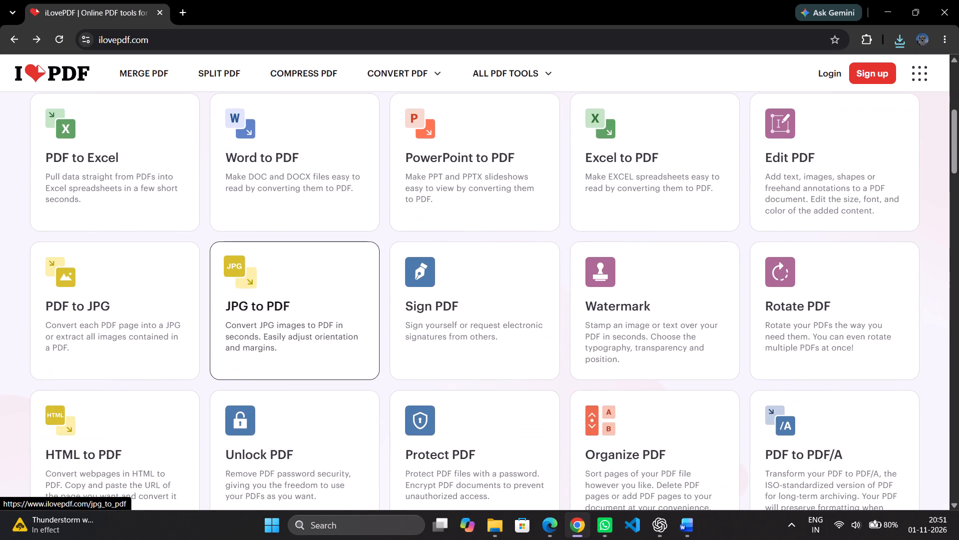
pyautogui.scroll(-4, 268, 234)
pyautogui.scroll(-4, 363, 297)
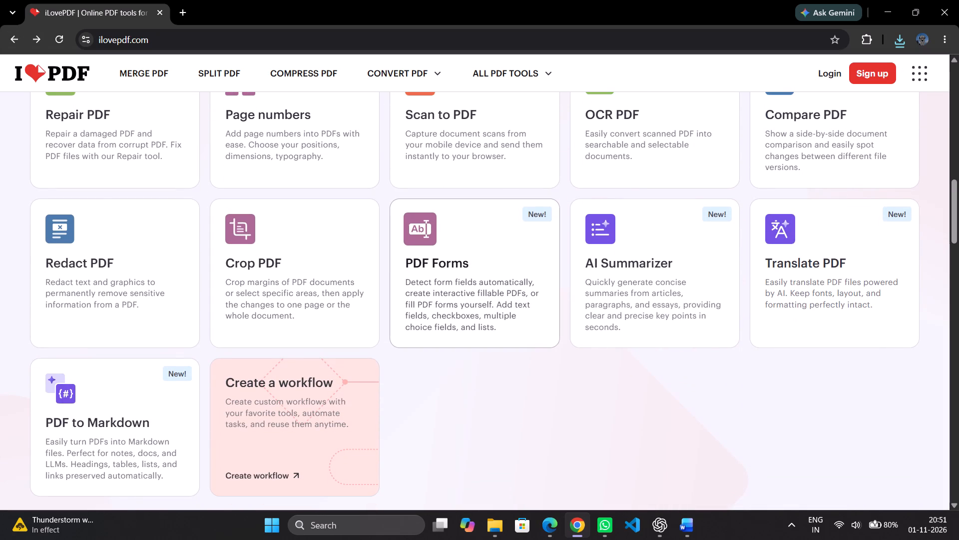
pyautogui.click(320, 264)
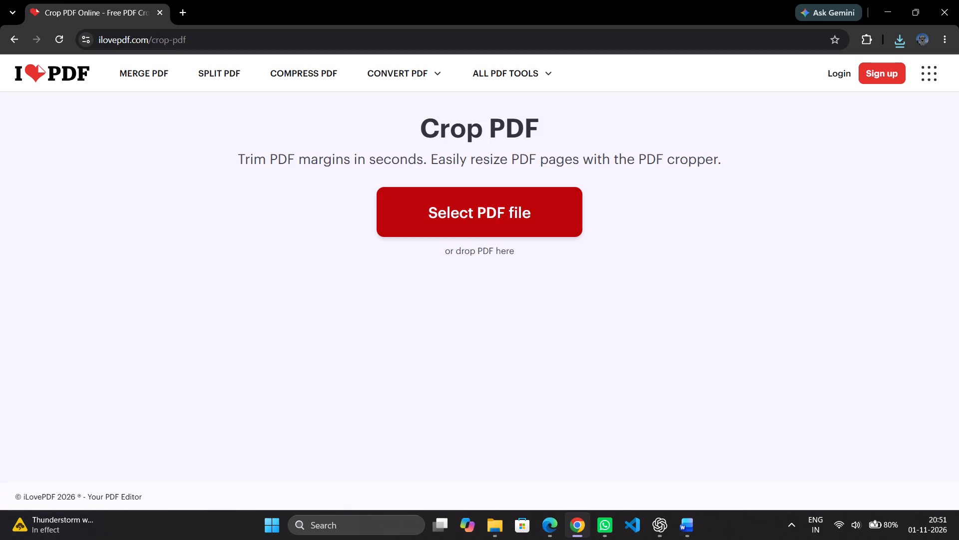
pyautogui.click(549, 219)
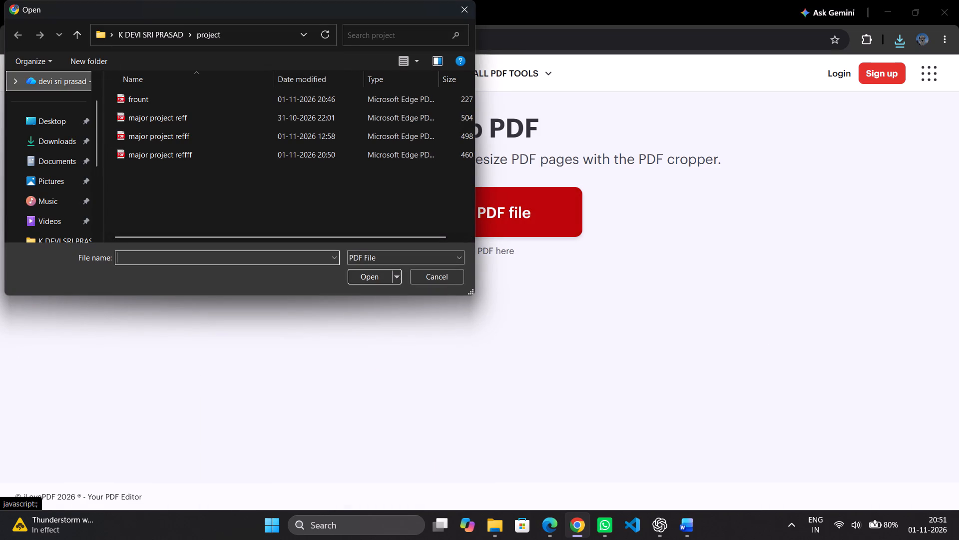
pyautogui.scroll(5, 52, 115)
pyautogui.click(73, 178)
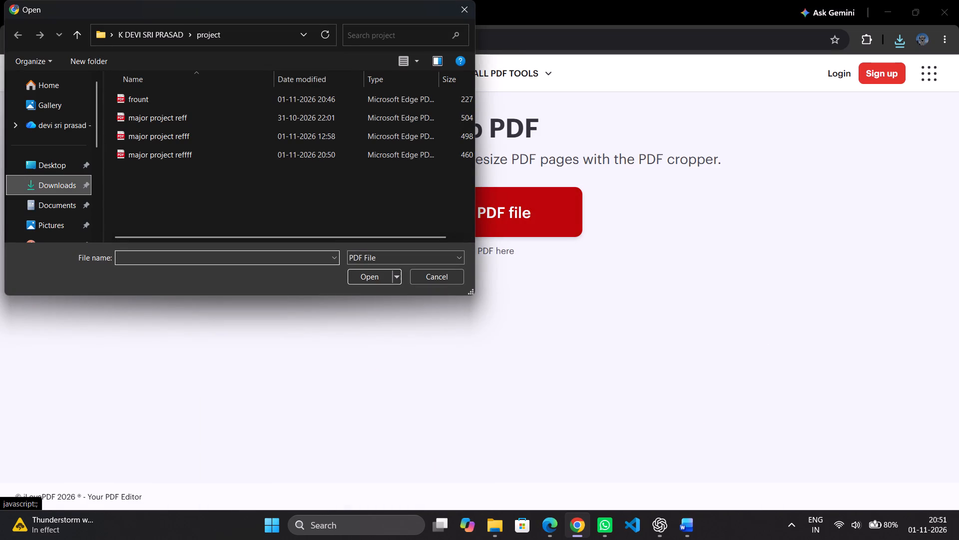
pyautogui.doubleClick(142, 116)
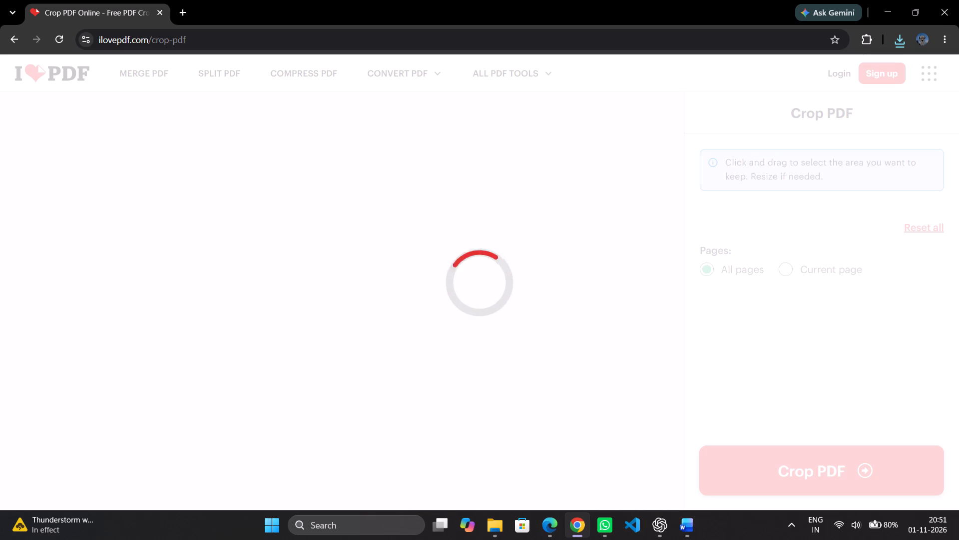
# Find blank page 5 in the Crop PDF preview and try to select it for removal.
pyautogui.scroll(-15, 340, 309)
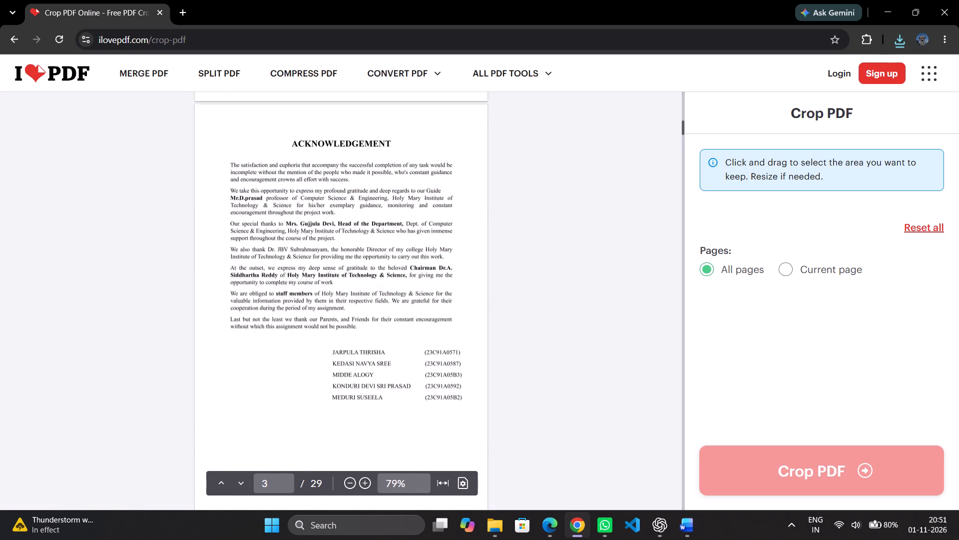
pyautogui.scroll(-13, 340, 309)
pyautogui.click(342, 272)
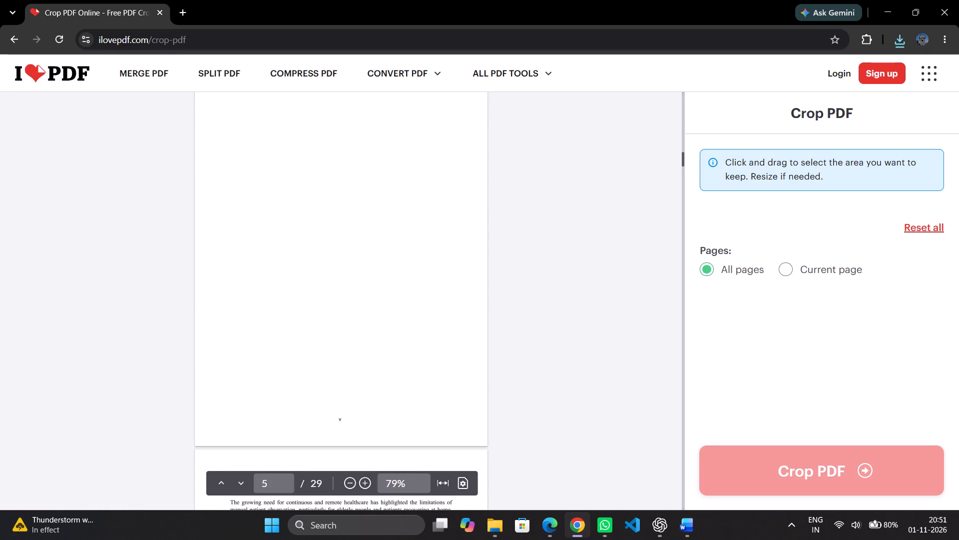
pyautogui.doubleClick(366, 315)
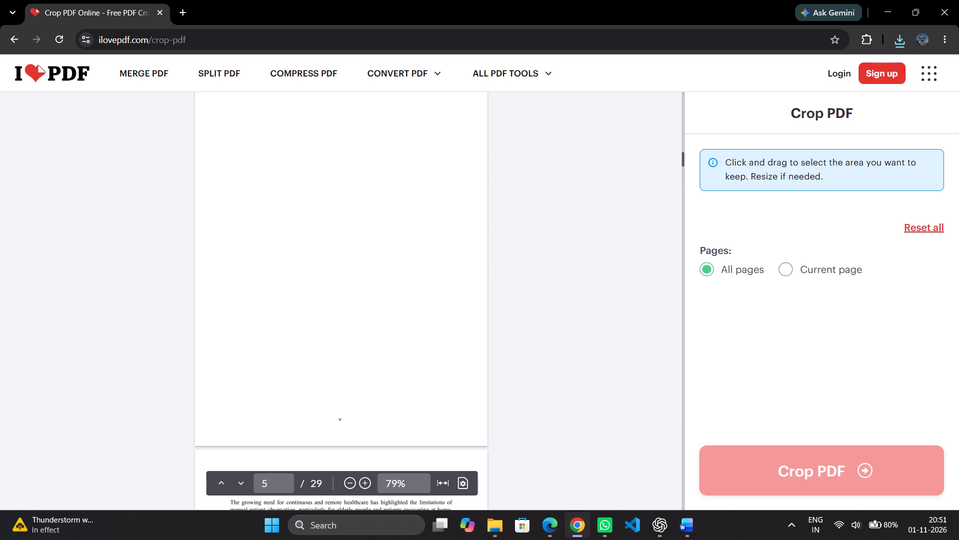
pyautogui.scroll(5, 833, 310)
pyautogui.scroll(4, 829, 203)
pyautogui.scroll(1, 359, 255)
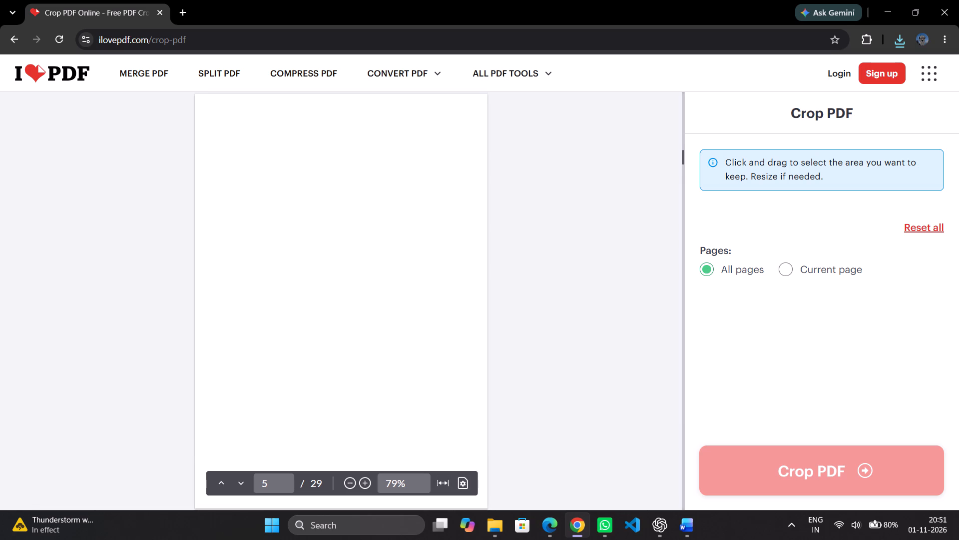
# Replace the iLovePDF tab with a new one, open YouTube and enter "how to delete a page" as the search text.
pyautogui.click(182, 13)
pyautogui.click(161, 13)
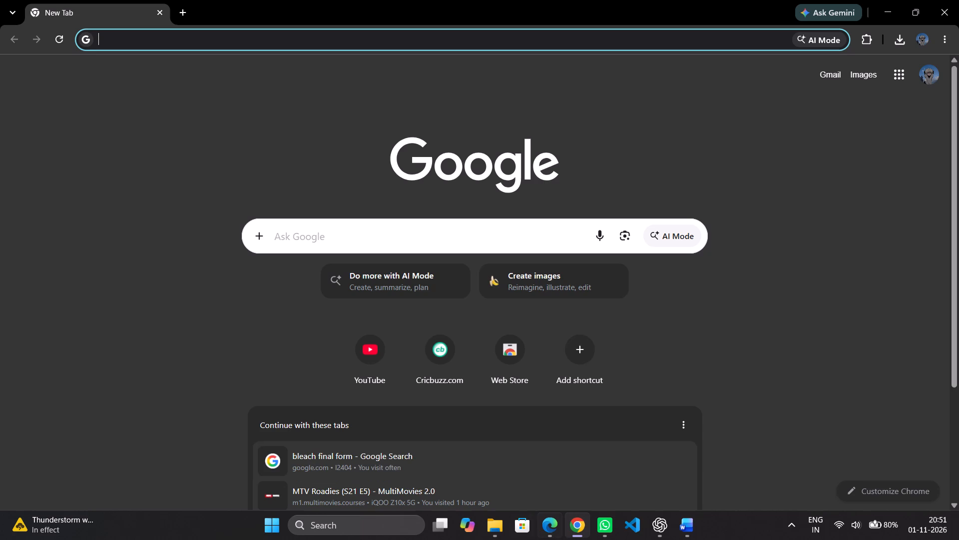
pyautogui.click(368, 347)
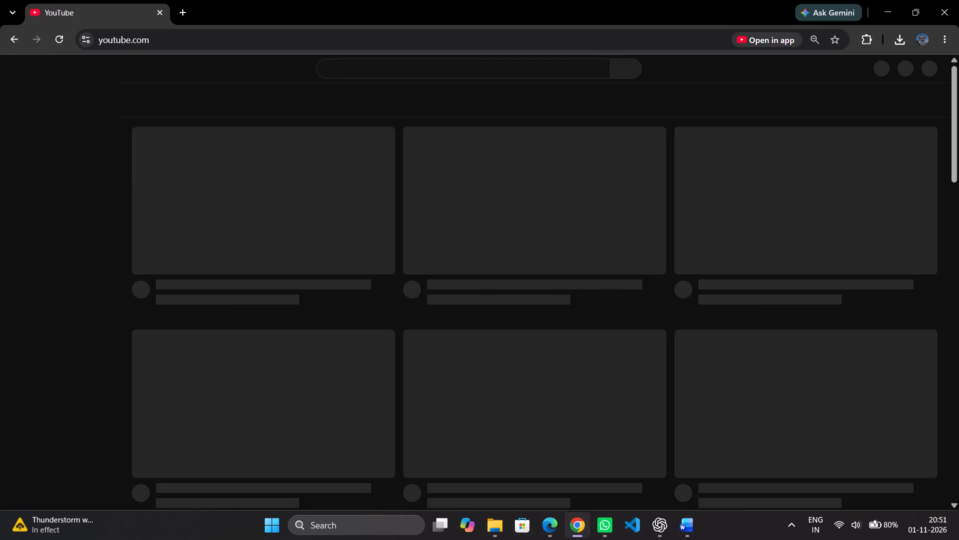
pyautogui.click(373, 77)
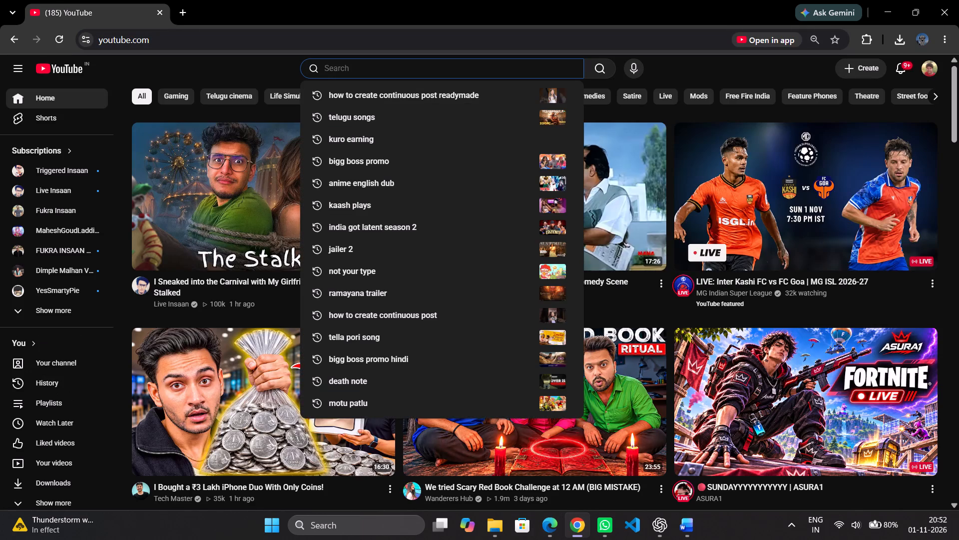
pyautogui.write('hoe t')
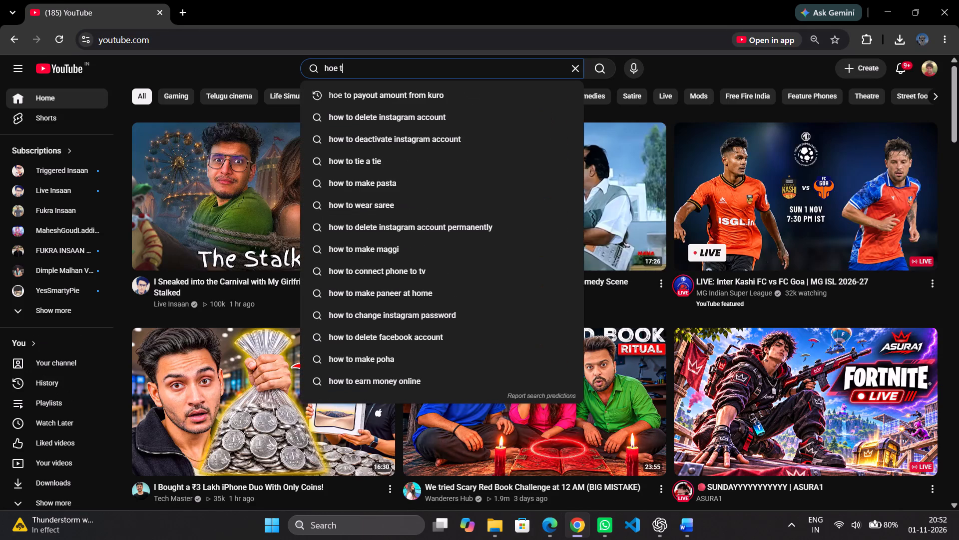
pyautogui.press('BackSpace')
pyautogui.press('BackSpace')
pyautogui.press('BackSpace')
pyautogui.write('w to dele')
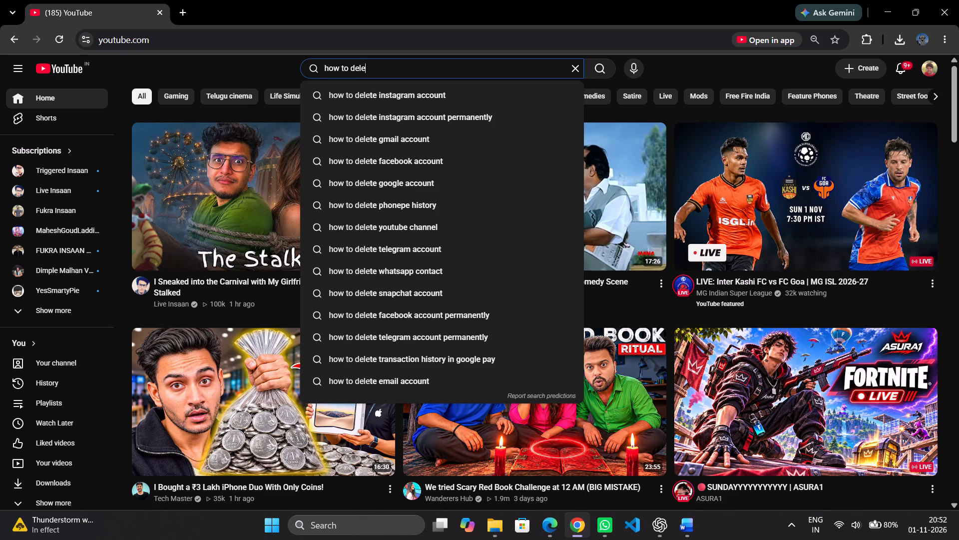
pyautogui.write('te a')
pyautogui.press('space')
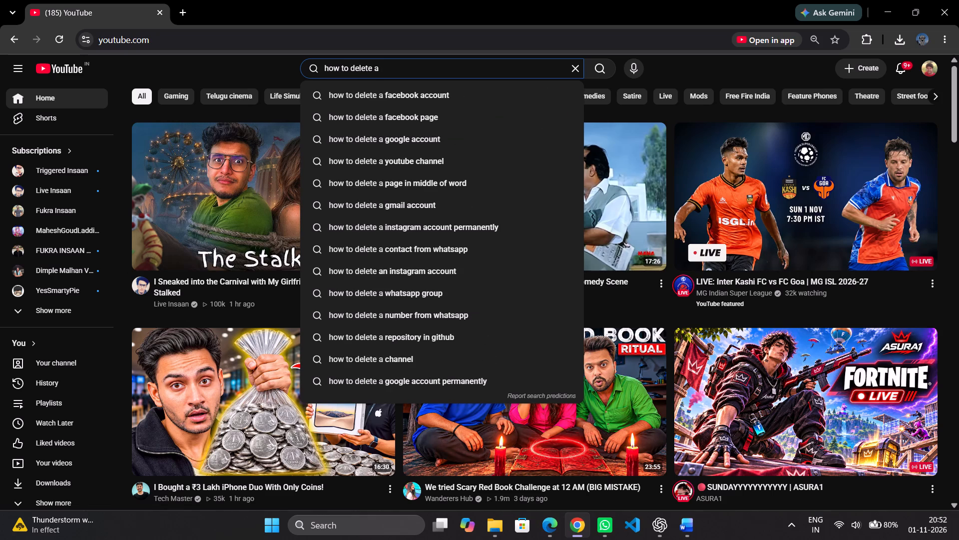
pyautogui.write('page')
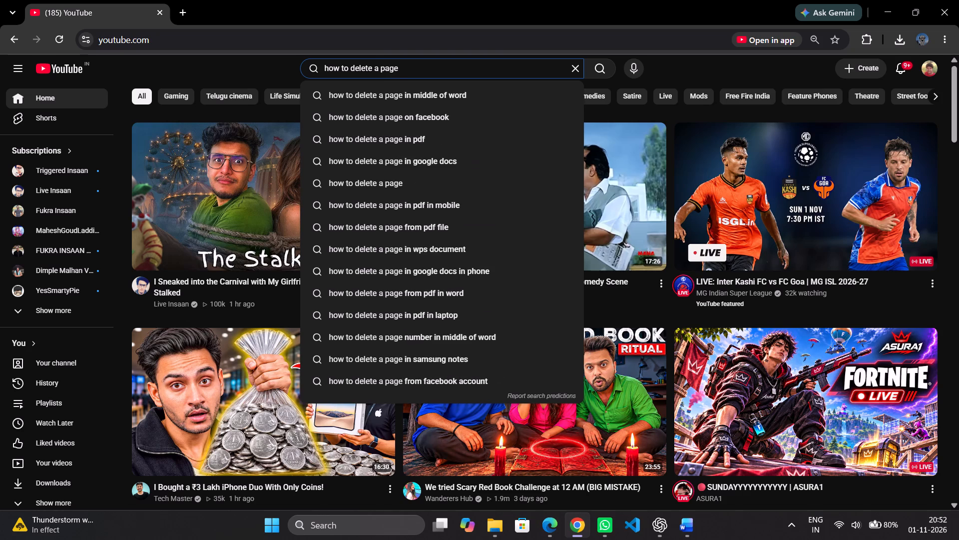
pyautogui.press('space')
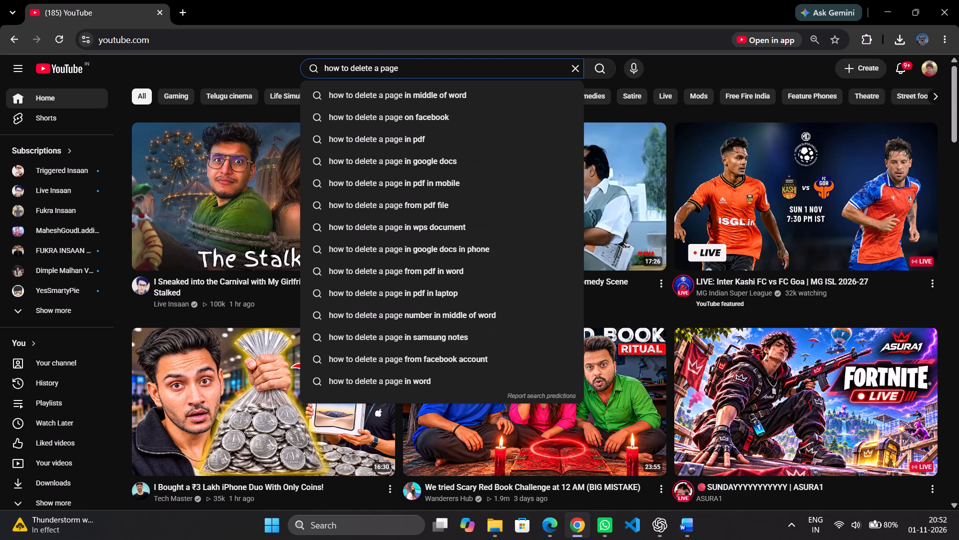